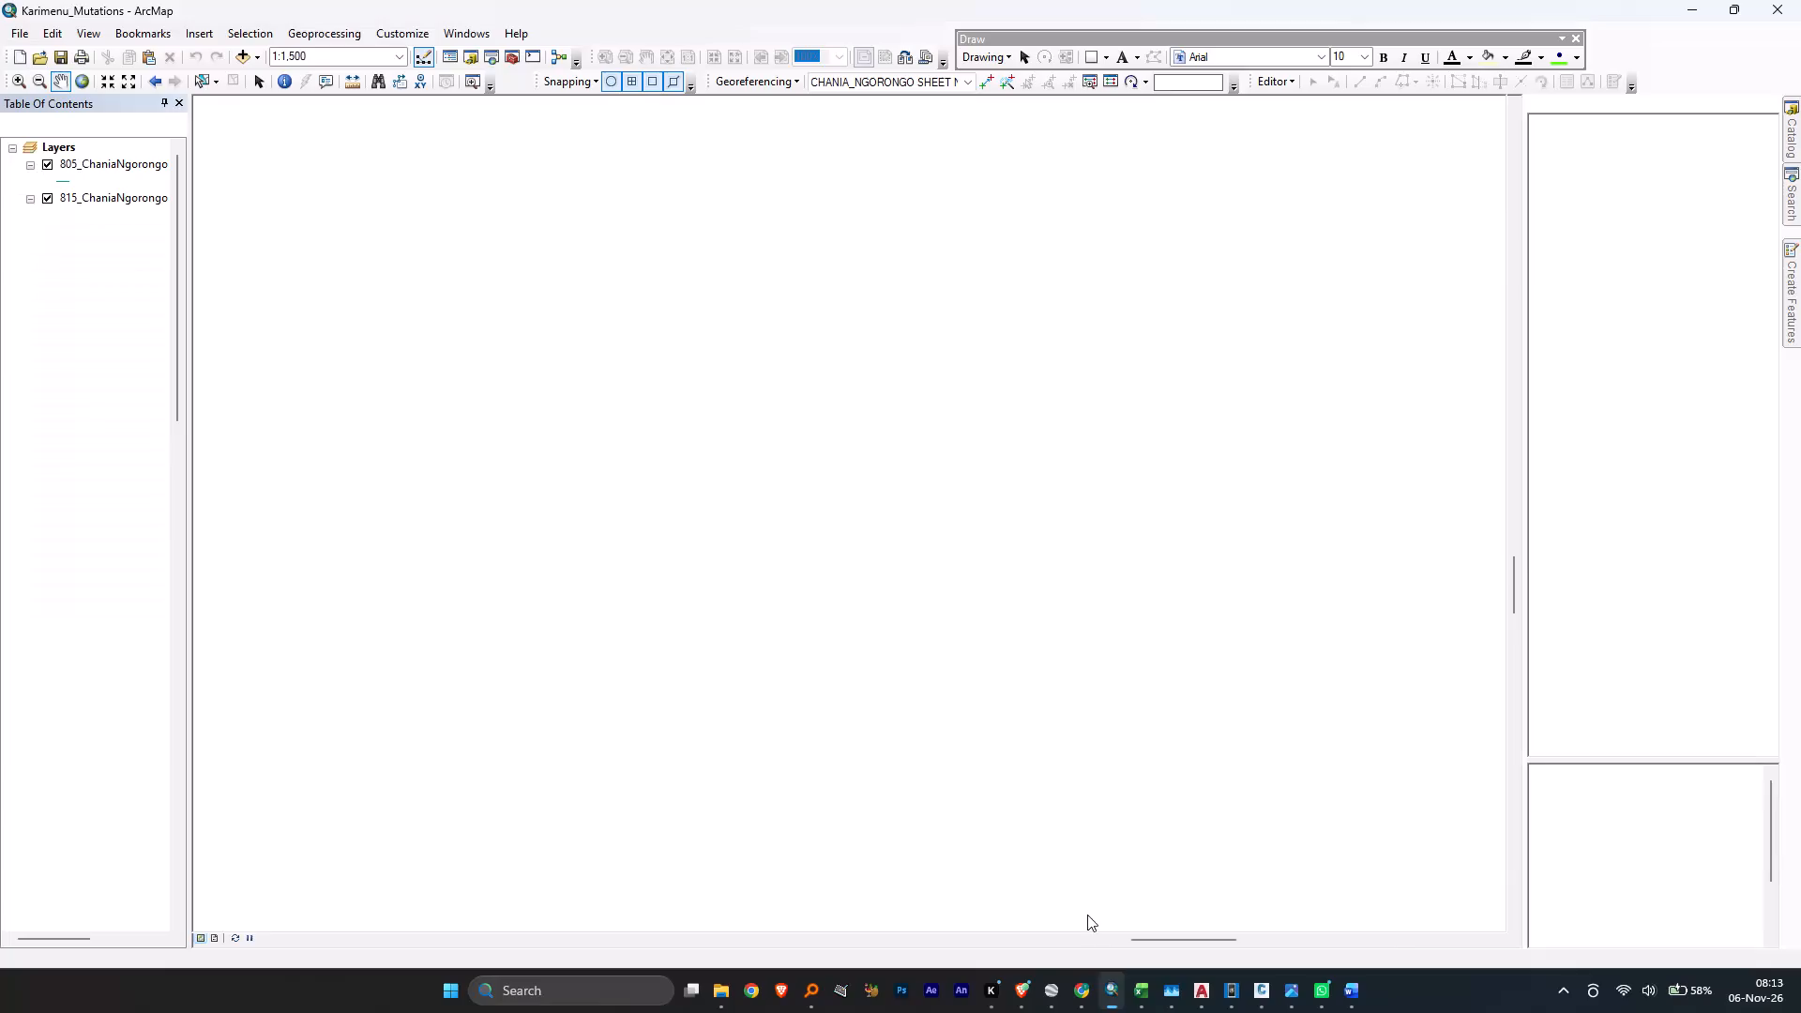
# Examine the scanned cadastral sheet around the digitised ChaniaNgorongo parcels, from parcel 805 up to parcels 965 and 477.
pyautogui.scroll(-3, 864, 498)
pyautogui.scroll(12, 864, 500)
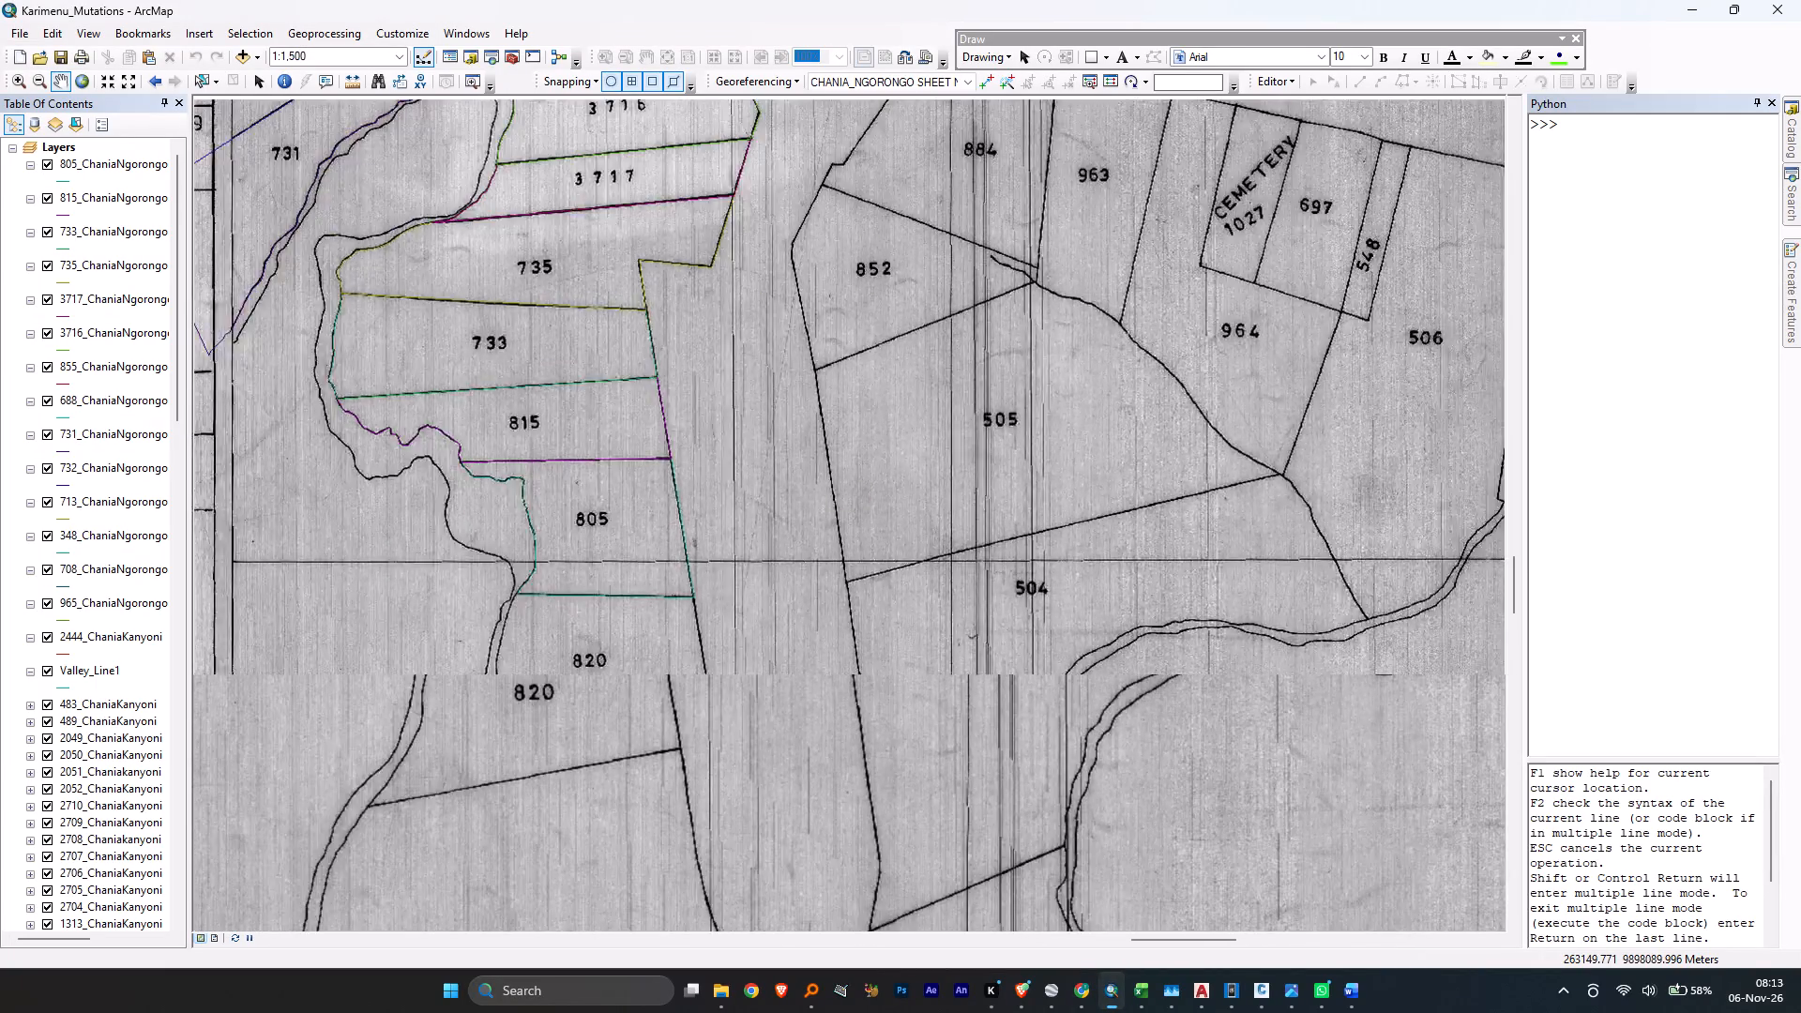
pyautogui.scroll(10, 1024, 528)
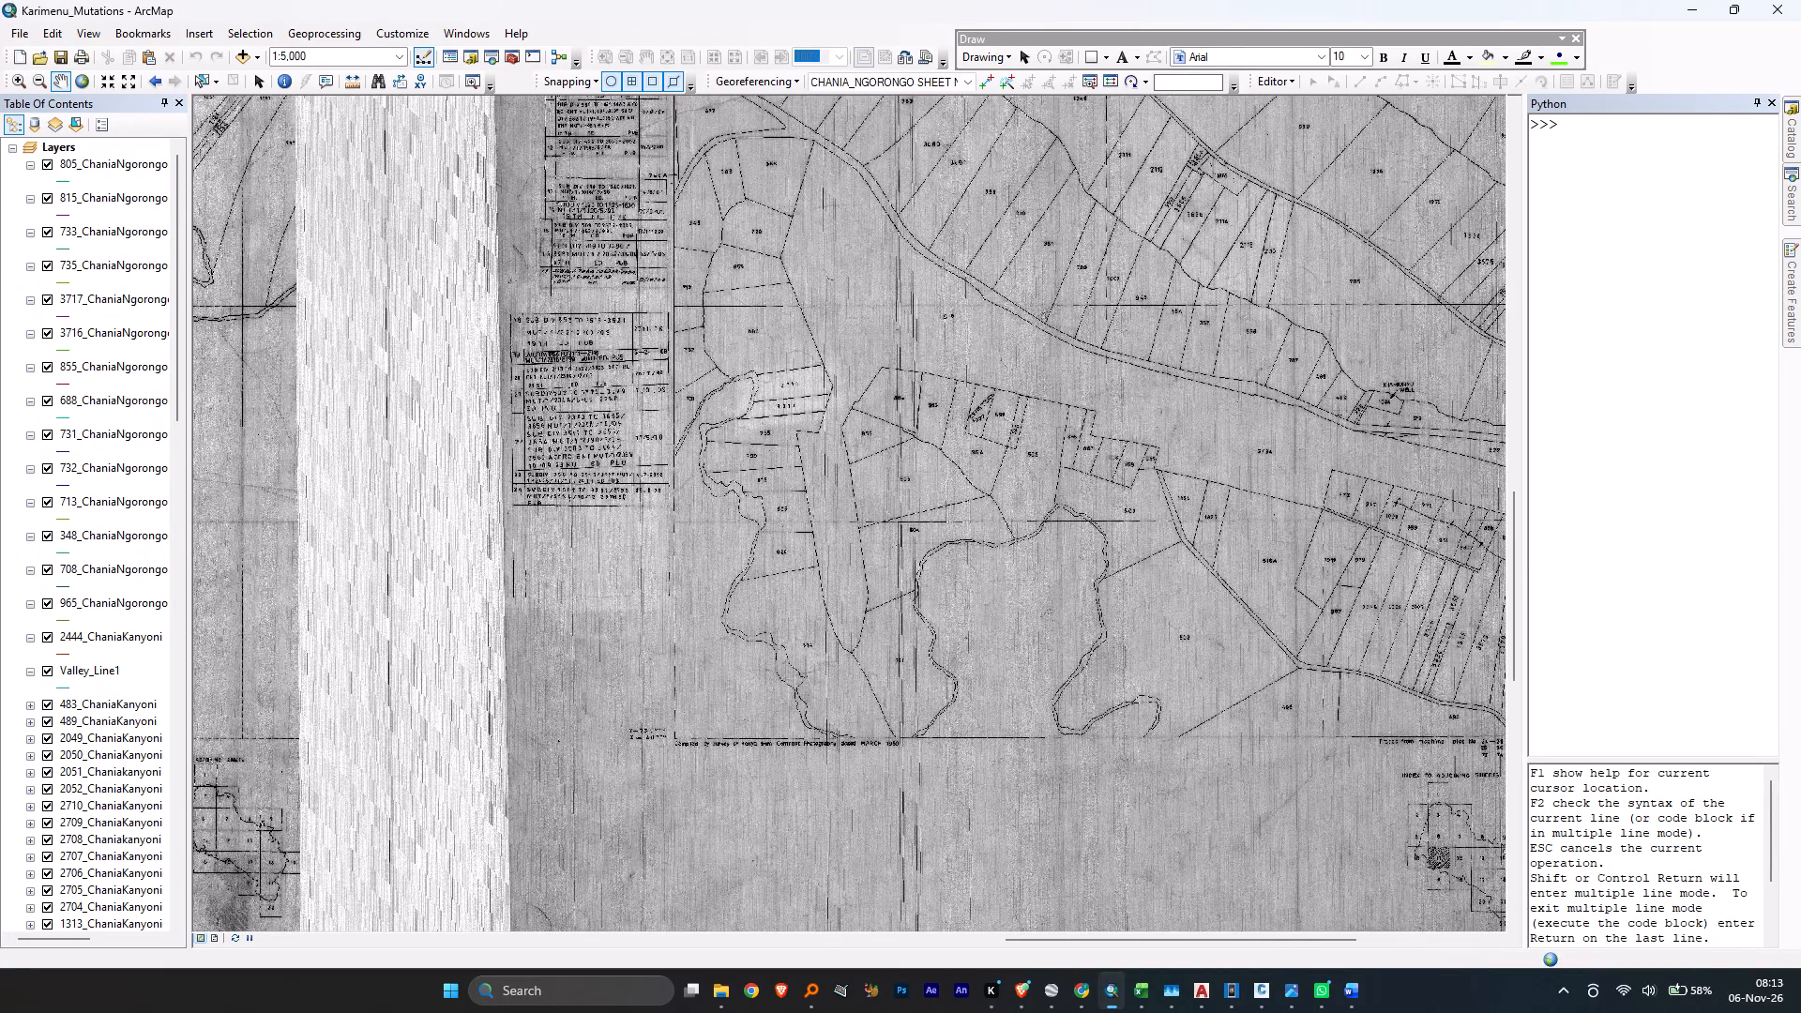
pyautogui.moveTo(796, 428); pyautogui.dragTo(877, 673)
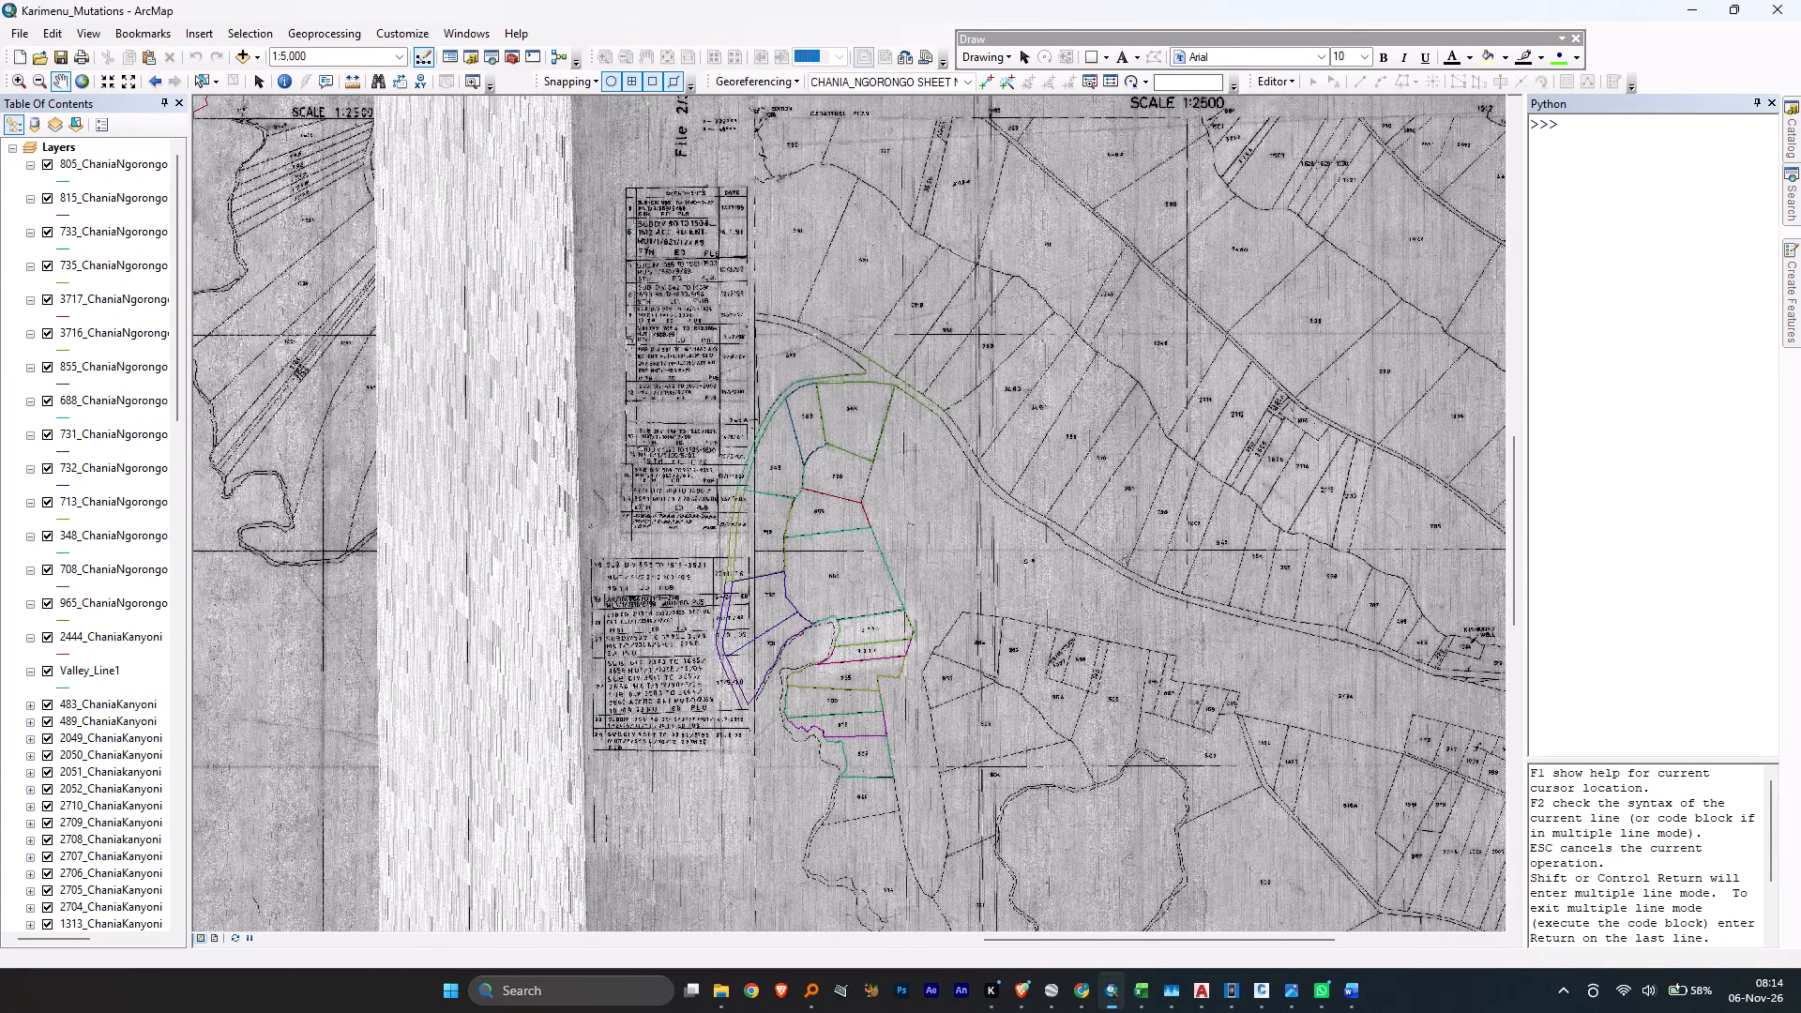
pyautogui.moveTo(858, 475); pyautogui.dragTo(882, 614)
pyautogui.scroll(-6, 816, 534)
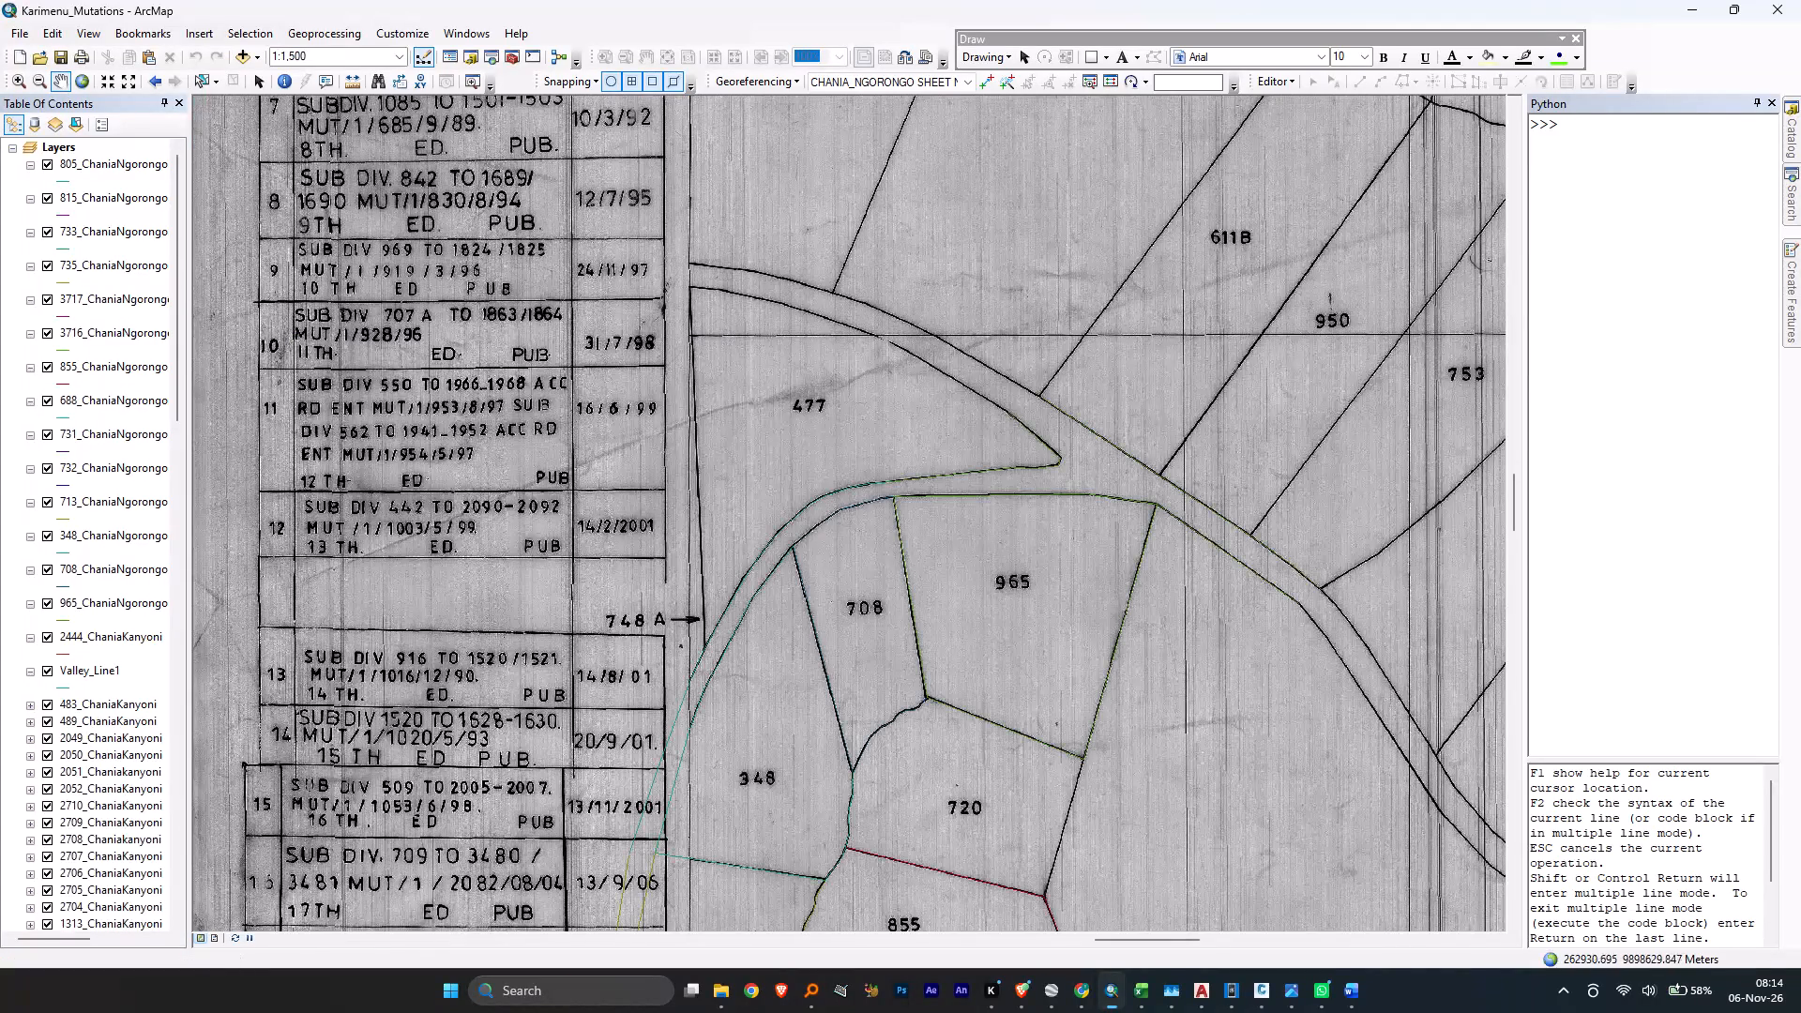
pyautogui.moveTo(846, 464); pyautogui.dragTo(846, 673)
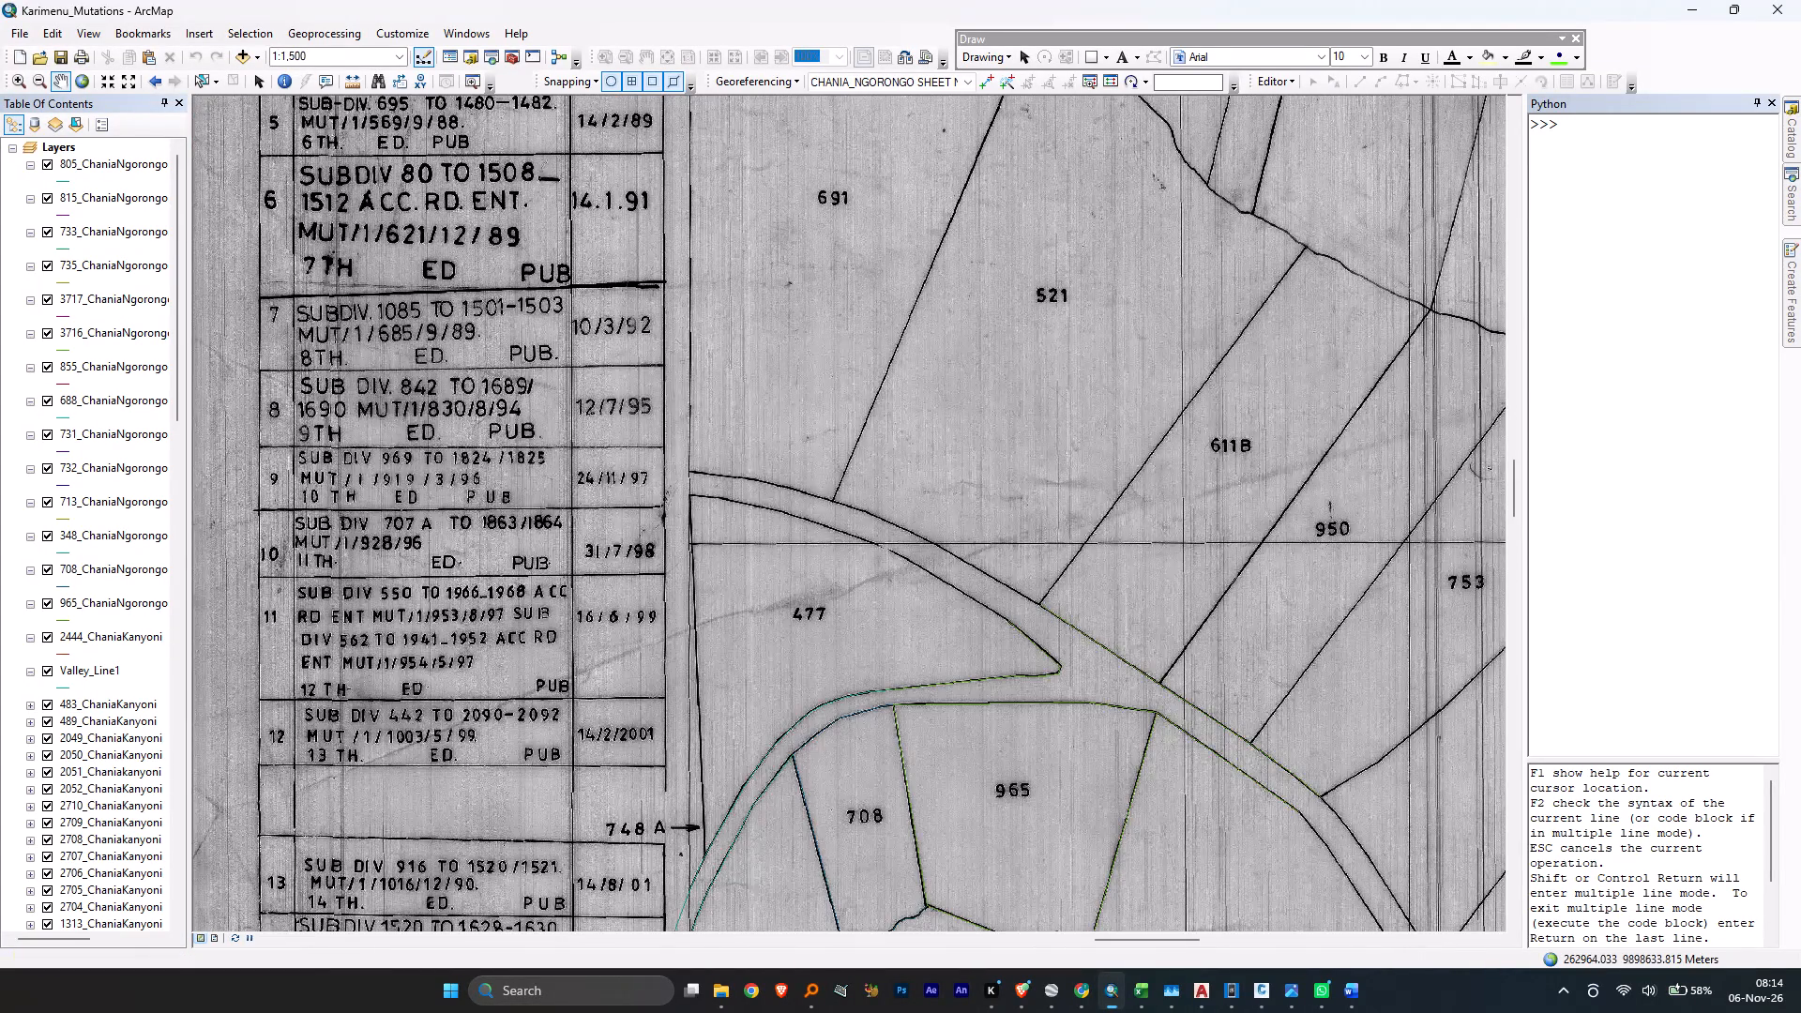
pyautogui.scroll(2, 884, 636)
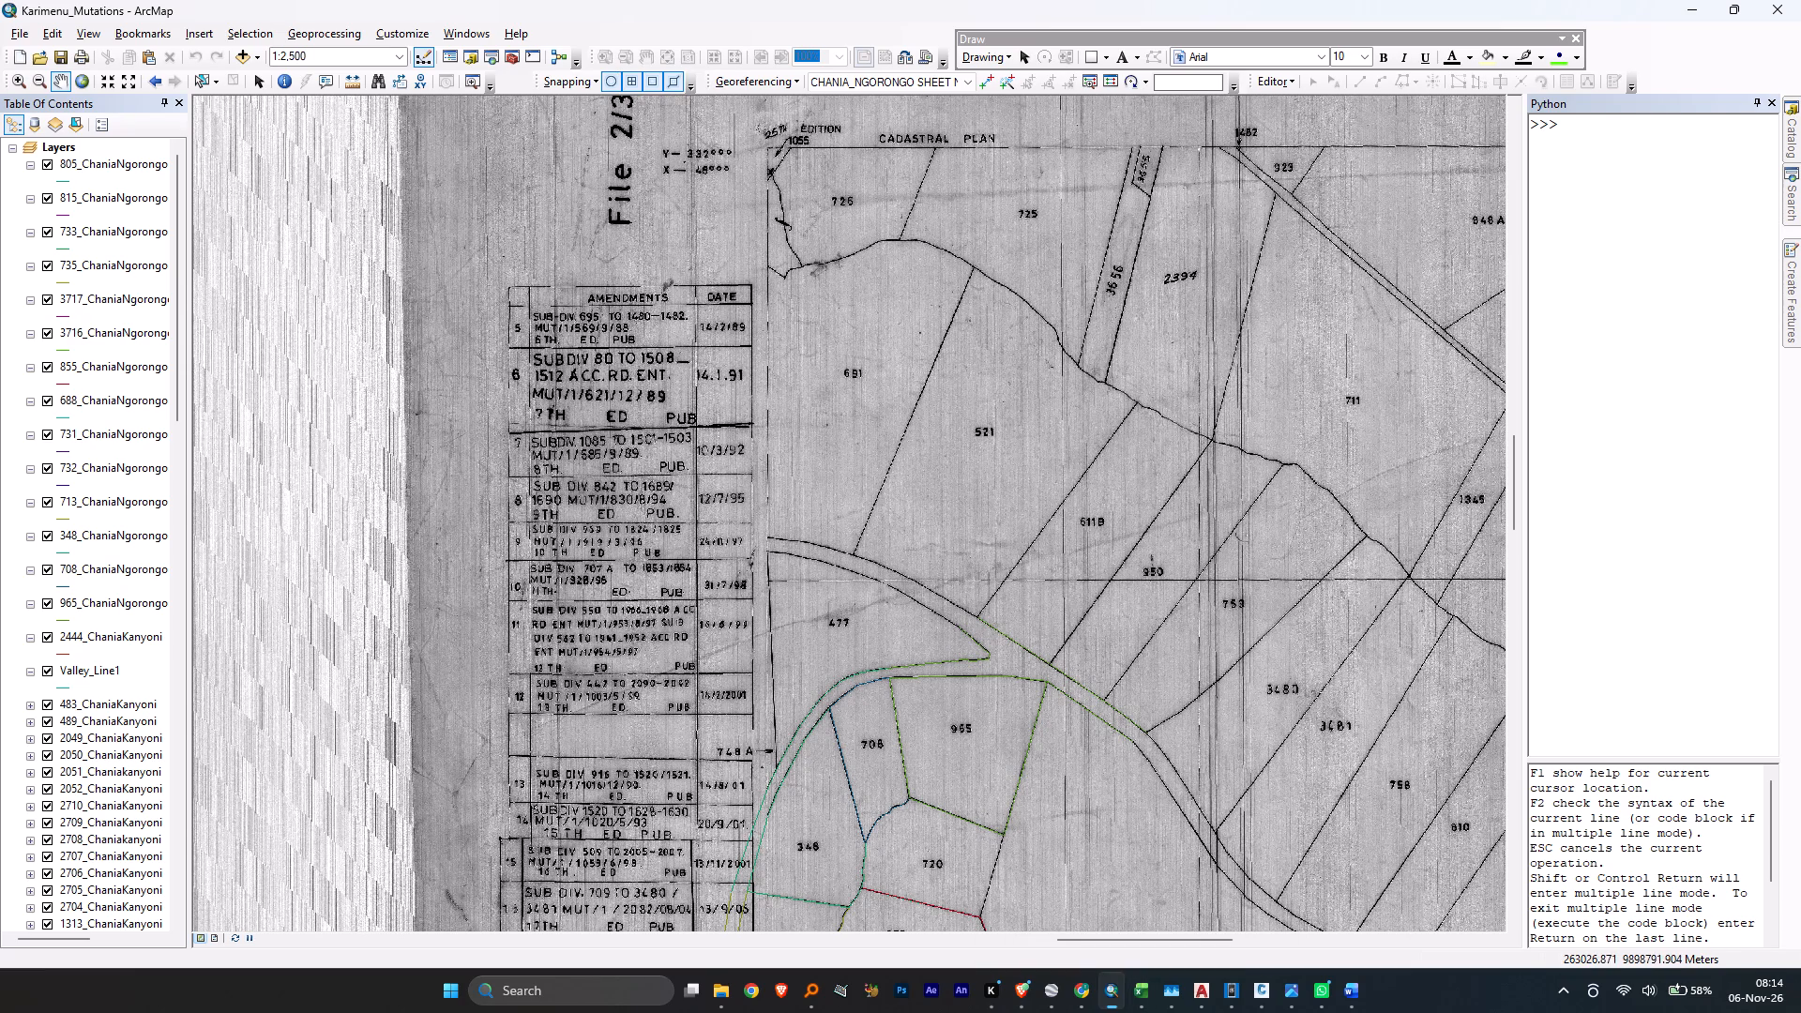
# Switch to the sticky notes and add parcel number 477 on a new line at the end of the KARIMENU DAM PROJECT note.
pyautogui.hotkey('alt', 's')
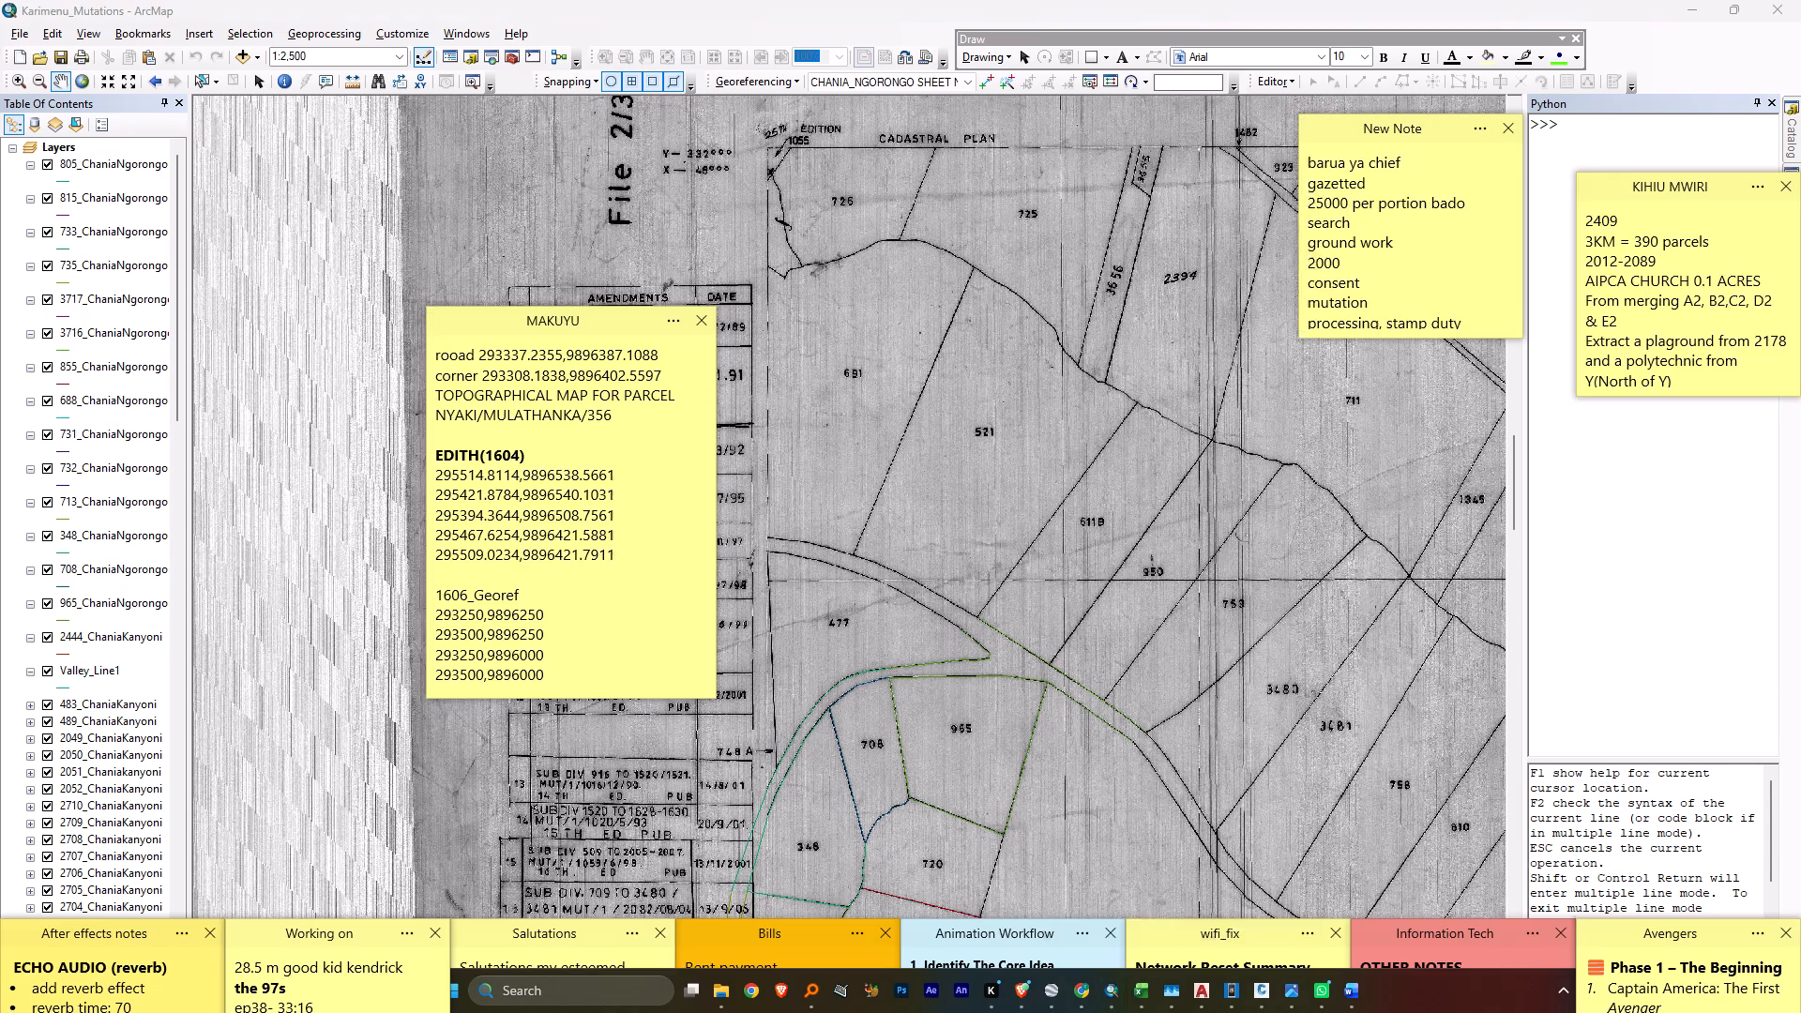
pyautogui.click(1158, 202)
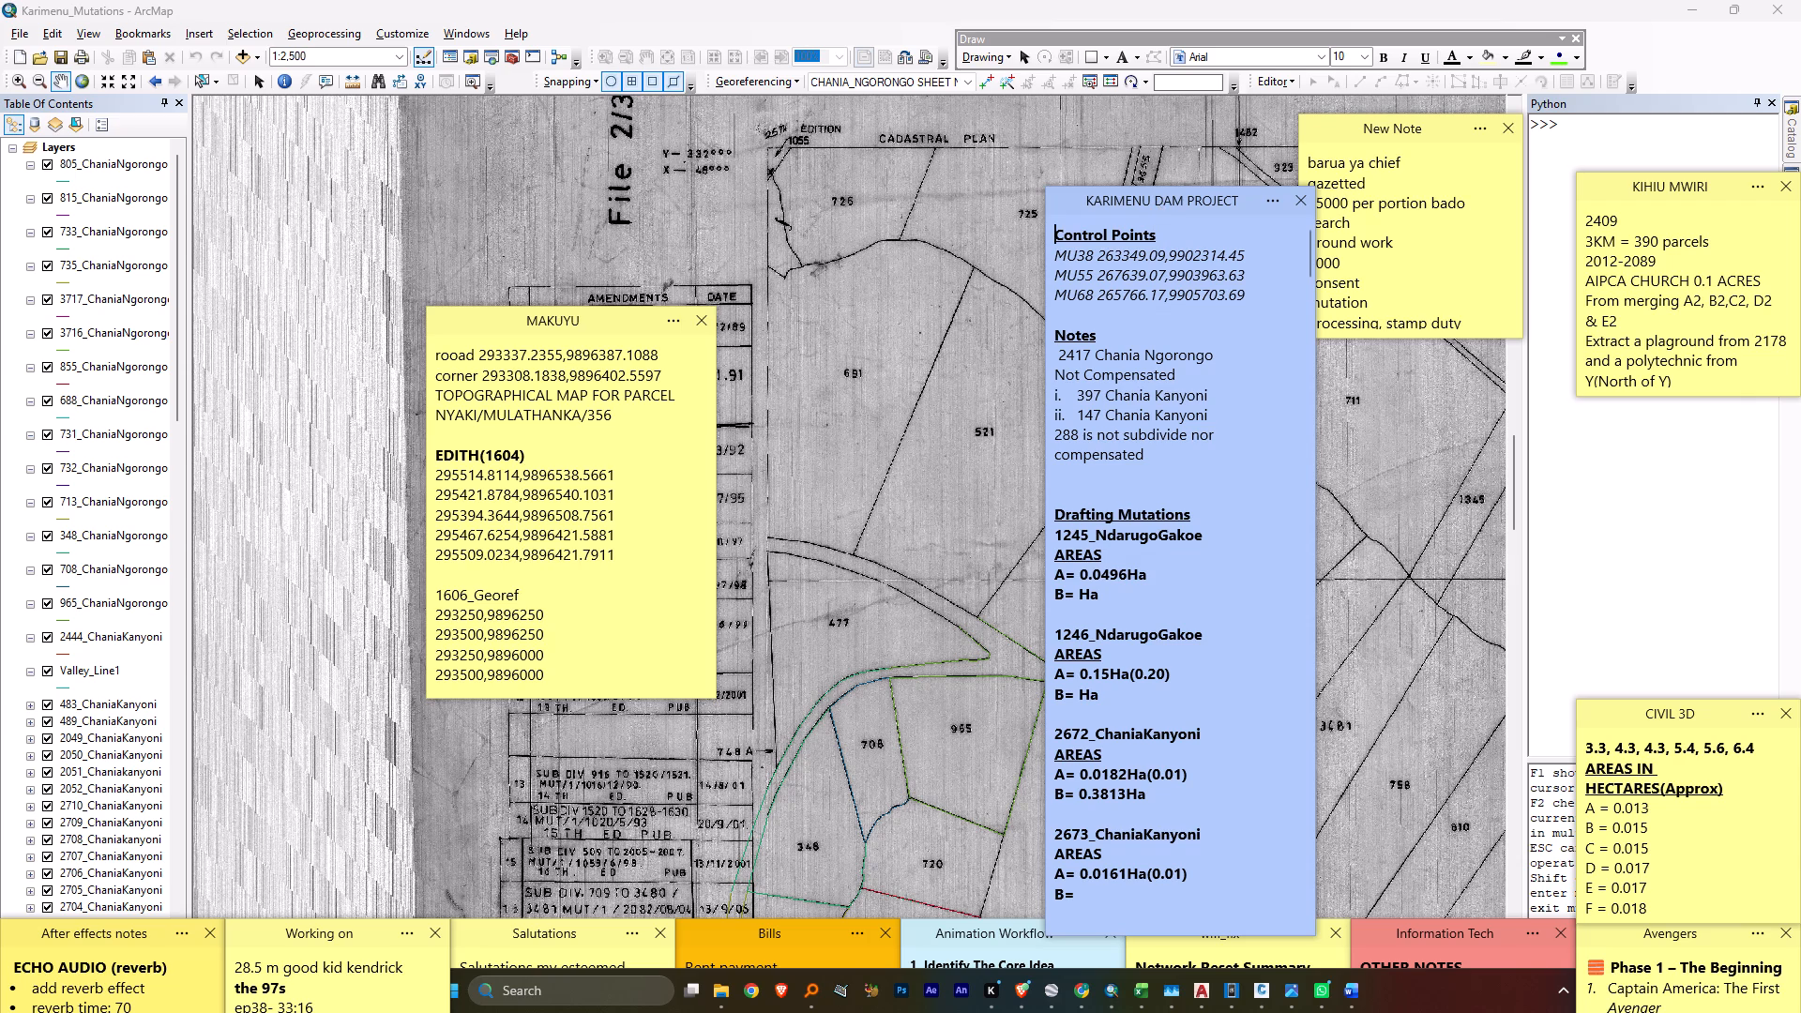
pyautogui.hotkey('alt', 'F3')
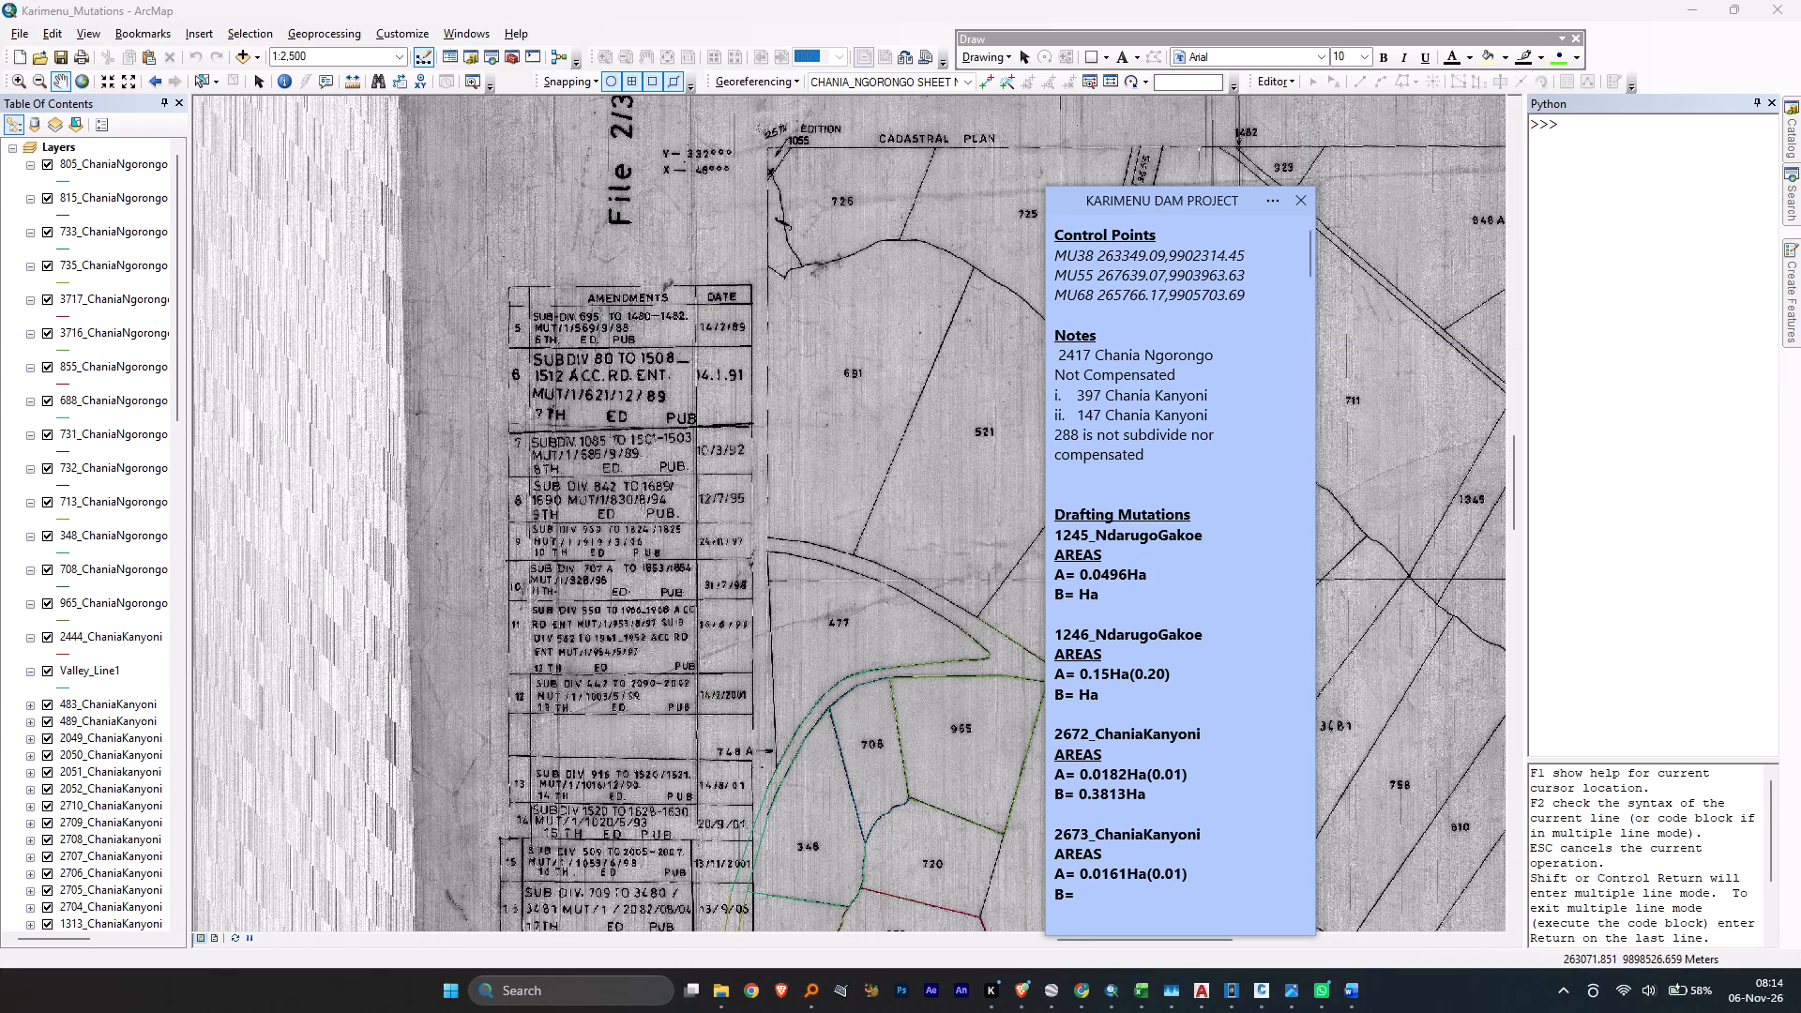
pyautogui.scroll(-20, 1162, 758)
pyautogui.scroll(-15, 1162, 758)
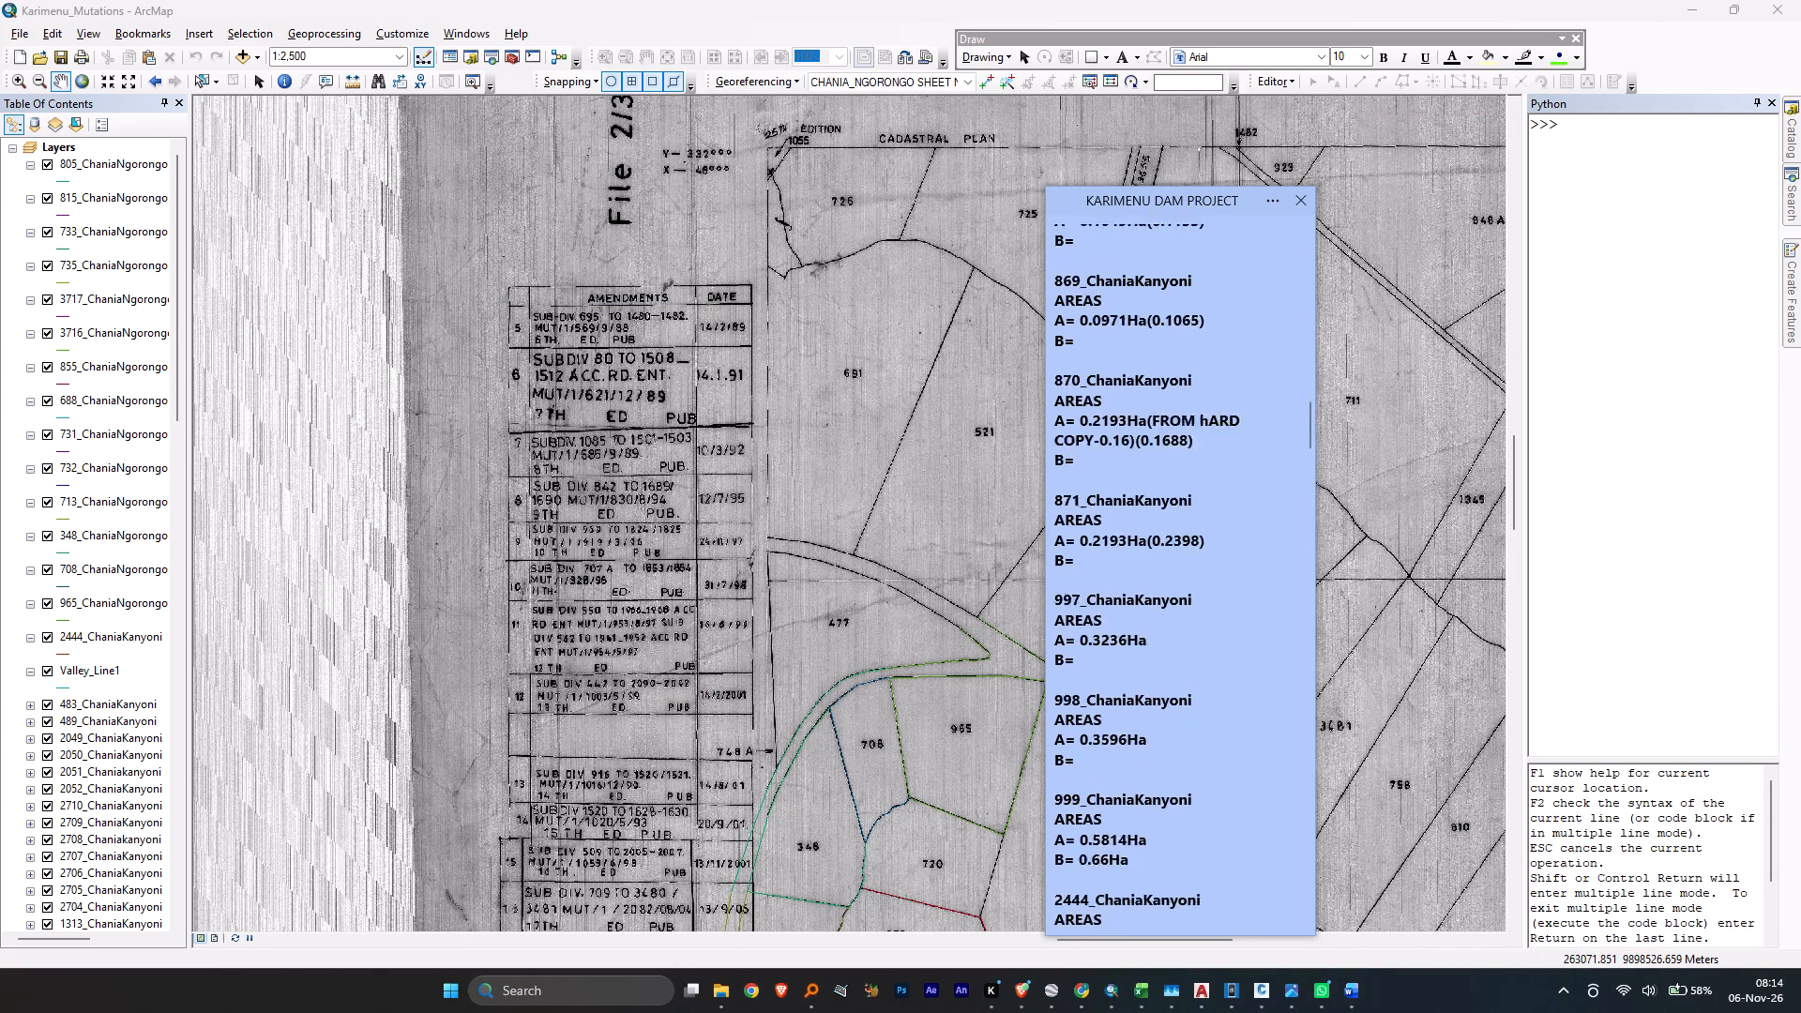
pyautogui.scroll(-11, 1153, 787)
pyautogui.scroll(-20, 1153, 787)
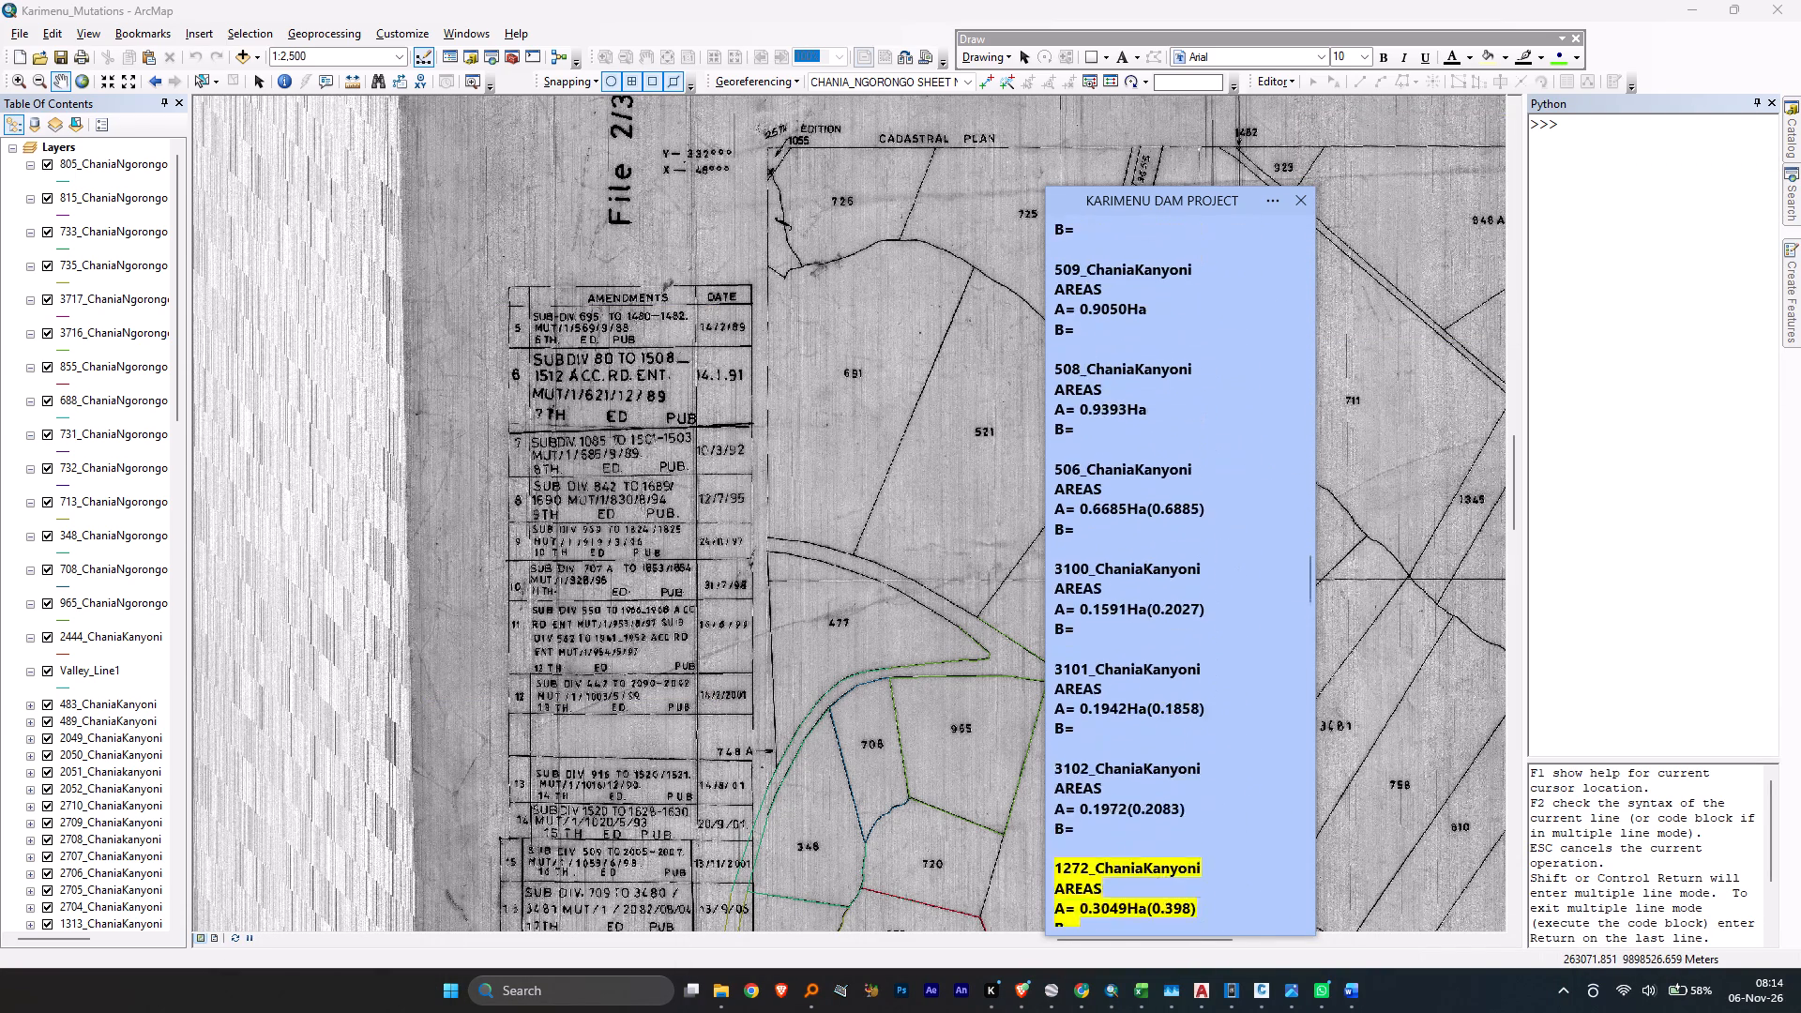
pyautogui.scroll(-20, 1153, 787)
pyautogui.scroll(-14, 1153, 787)
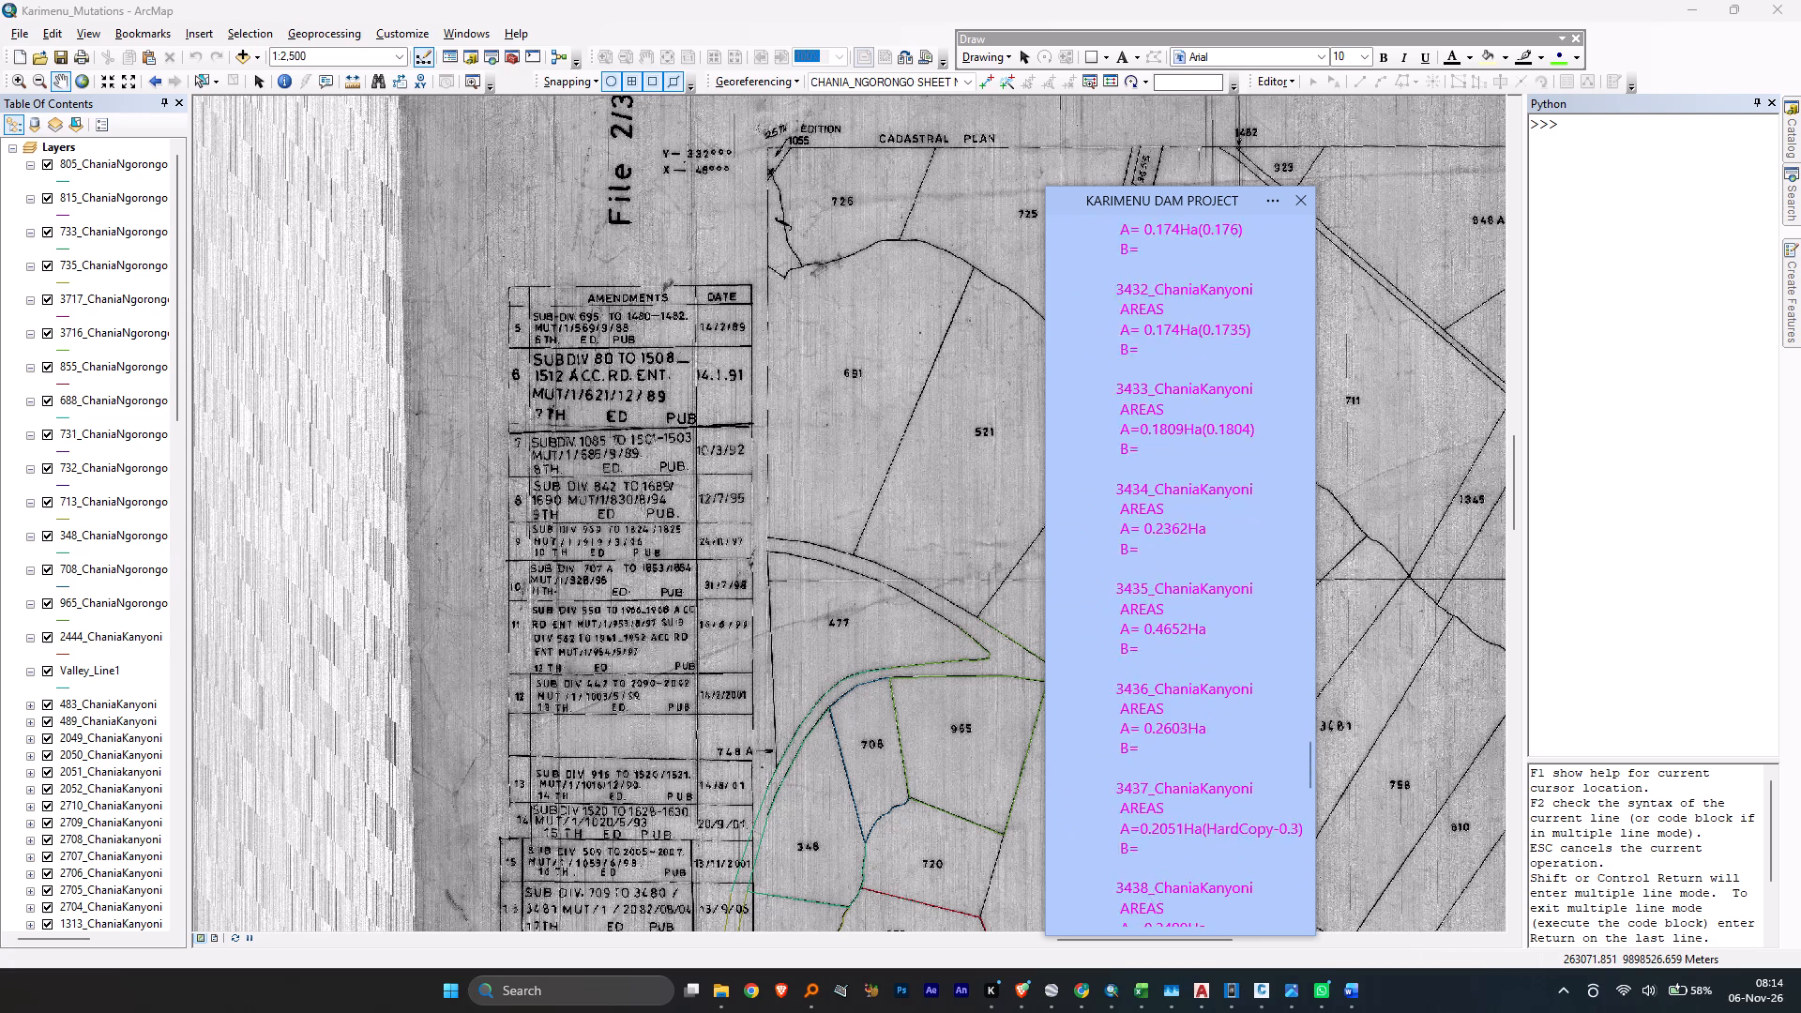
pyautogui.scroll(-20, 1153, 787)
pyautogui.scroll(-5, 1153, 787)
pyautogui.click(1103, 834)
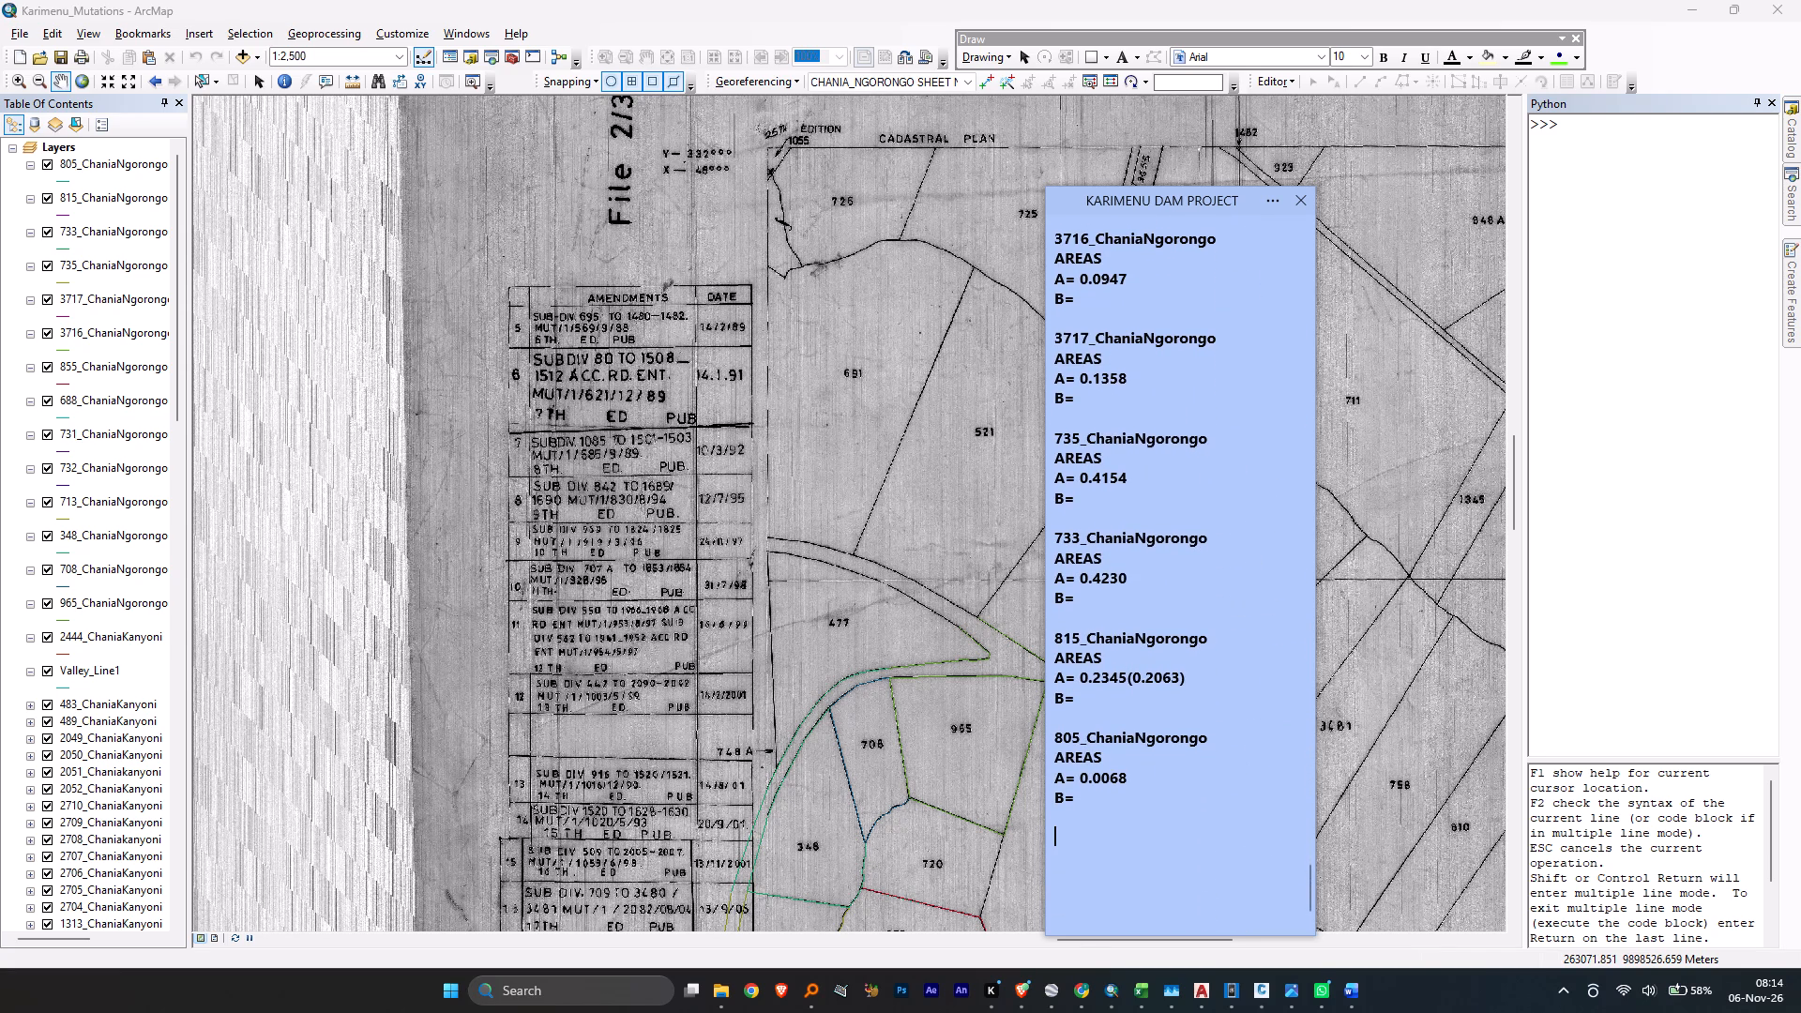
pyautogui.press('4')
pyautogui.press('7')
pyautogui.press('7')
pyautogui.press('Return')
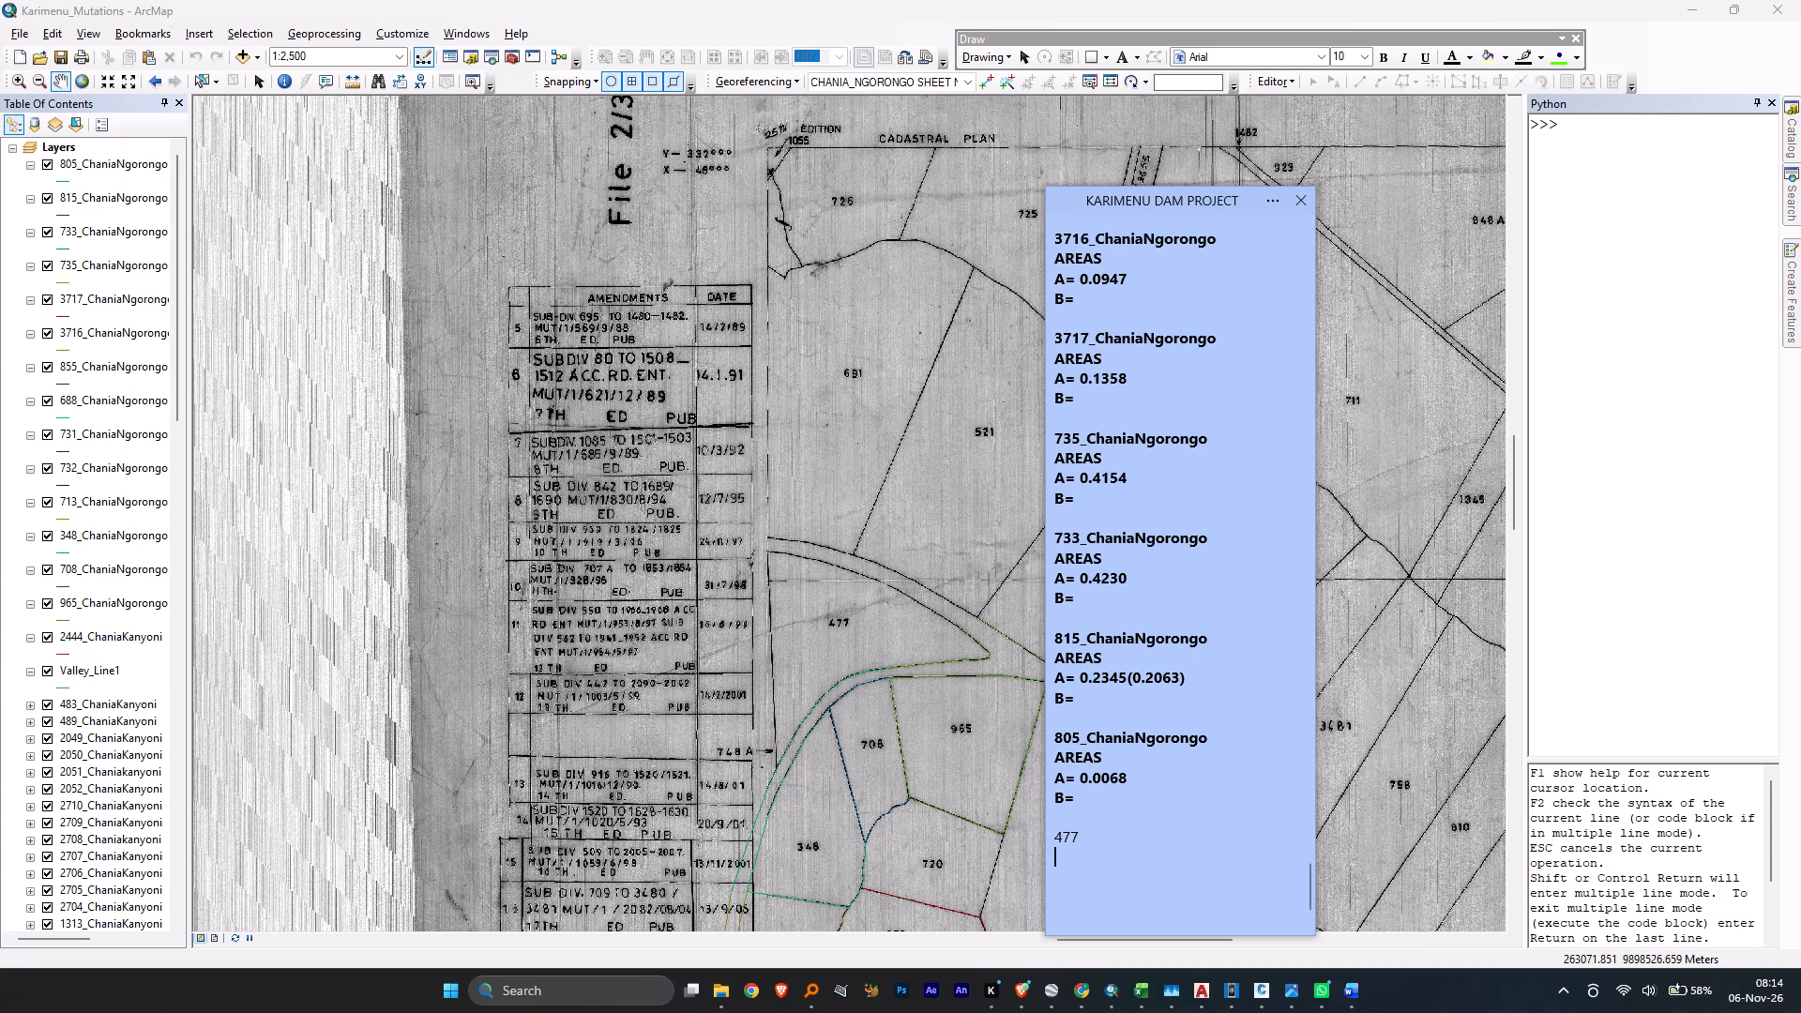
# Back in ArcMap, examine the Chania Ngorongo Sheet No. 11 scan around parcel 477 and across the neighbouring parcels.
pyautogui.click(864, 643)
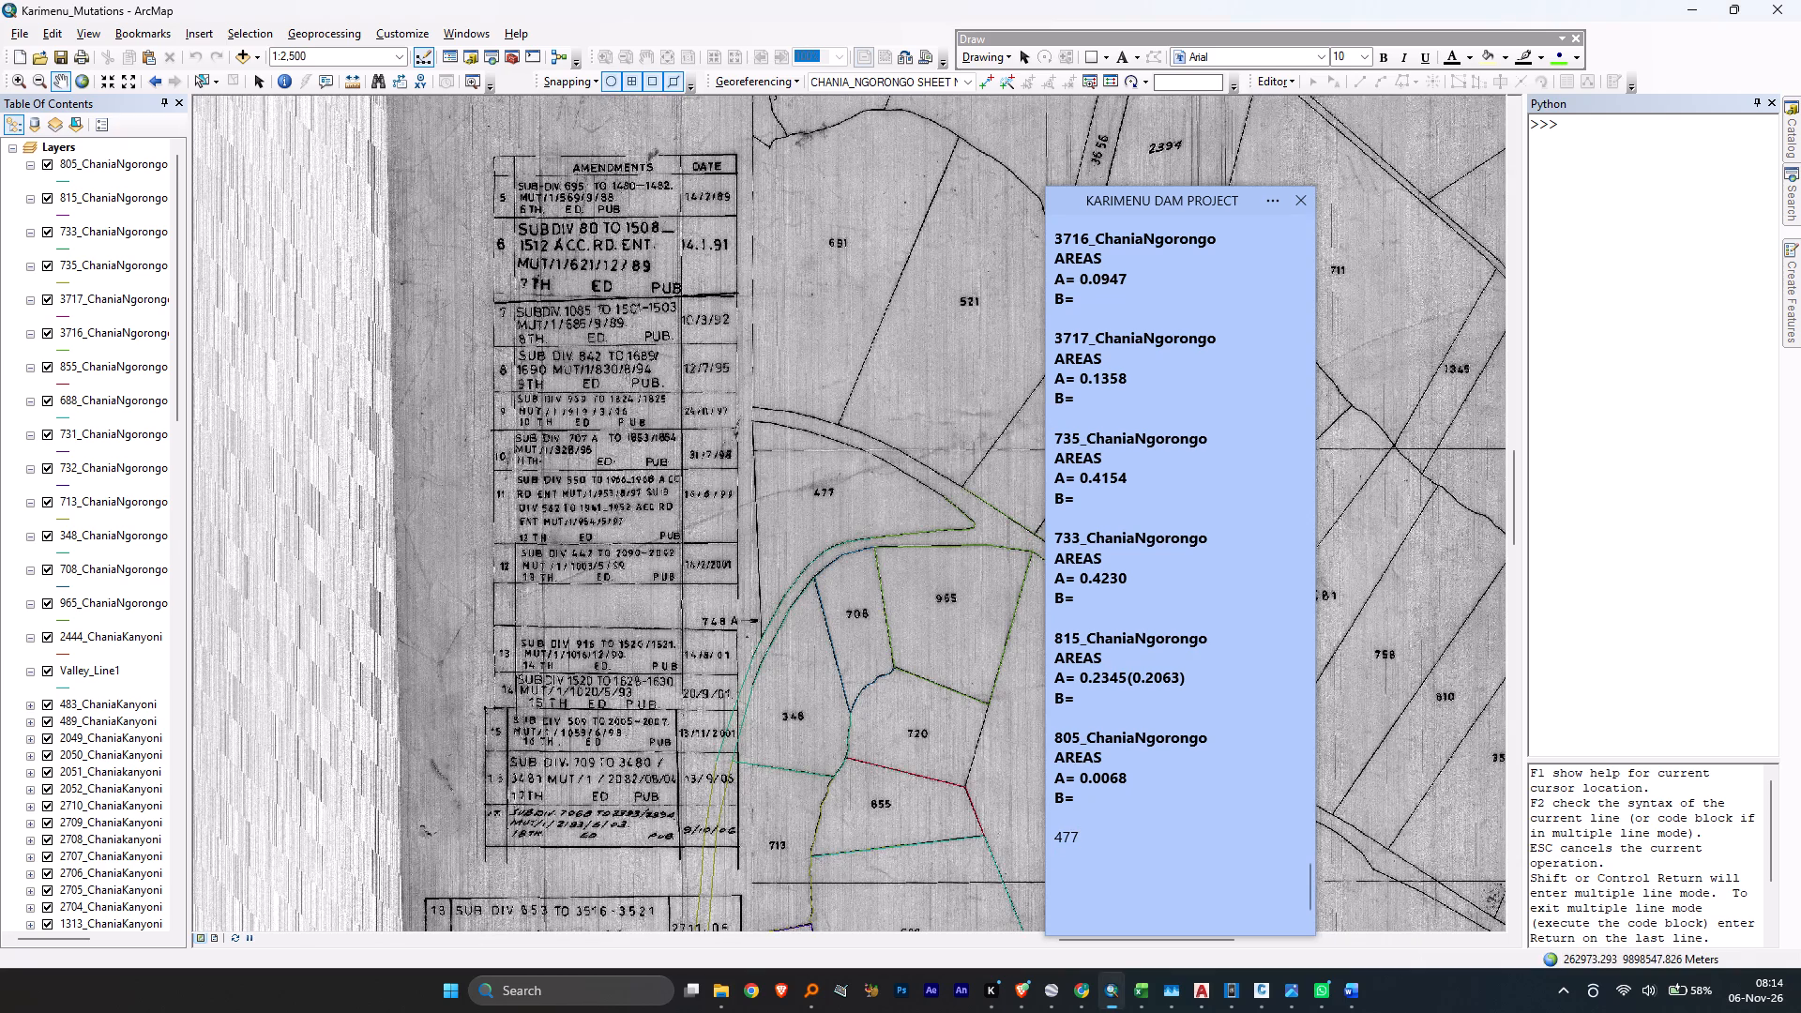
pyautogui.scroll(-4, 833, 622)
pyautogui.scroll(14, 833, 622)
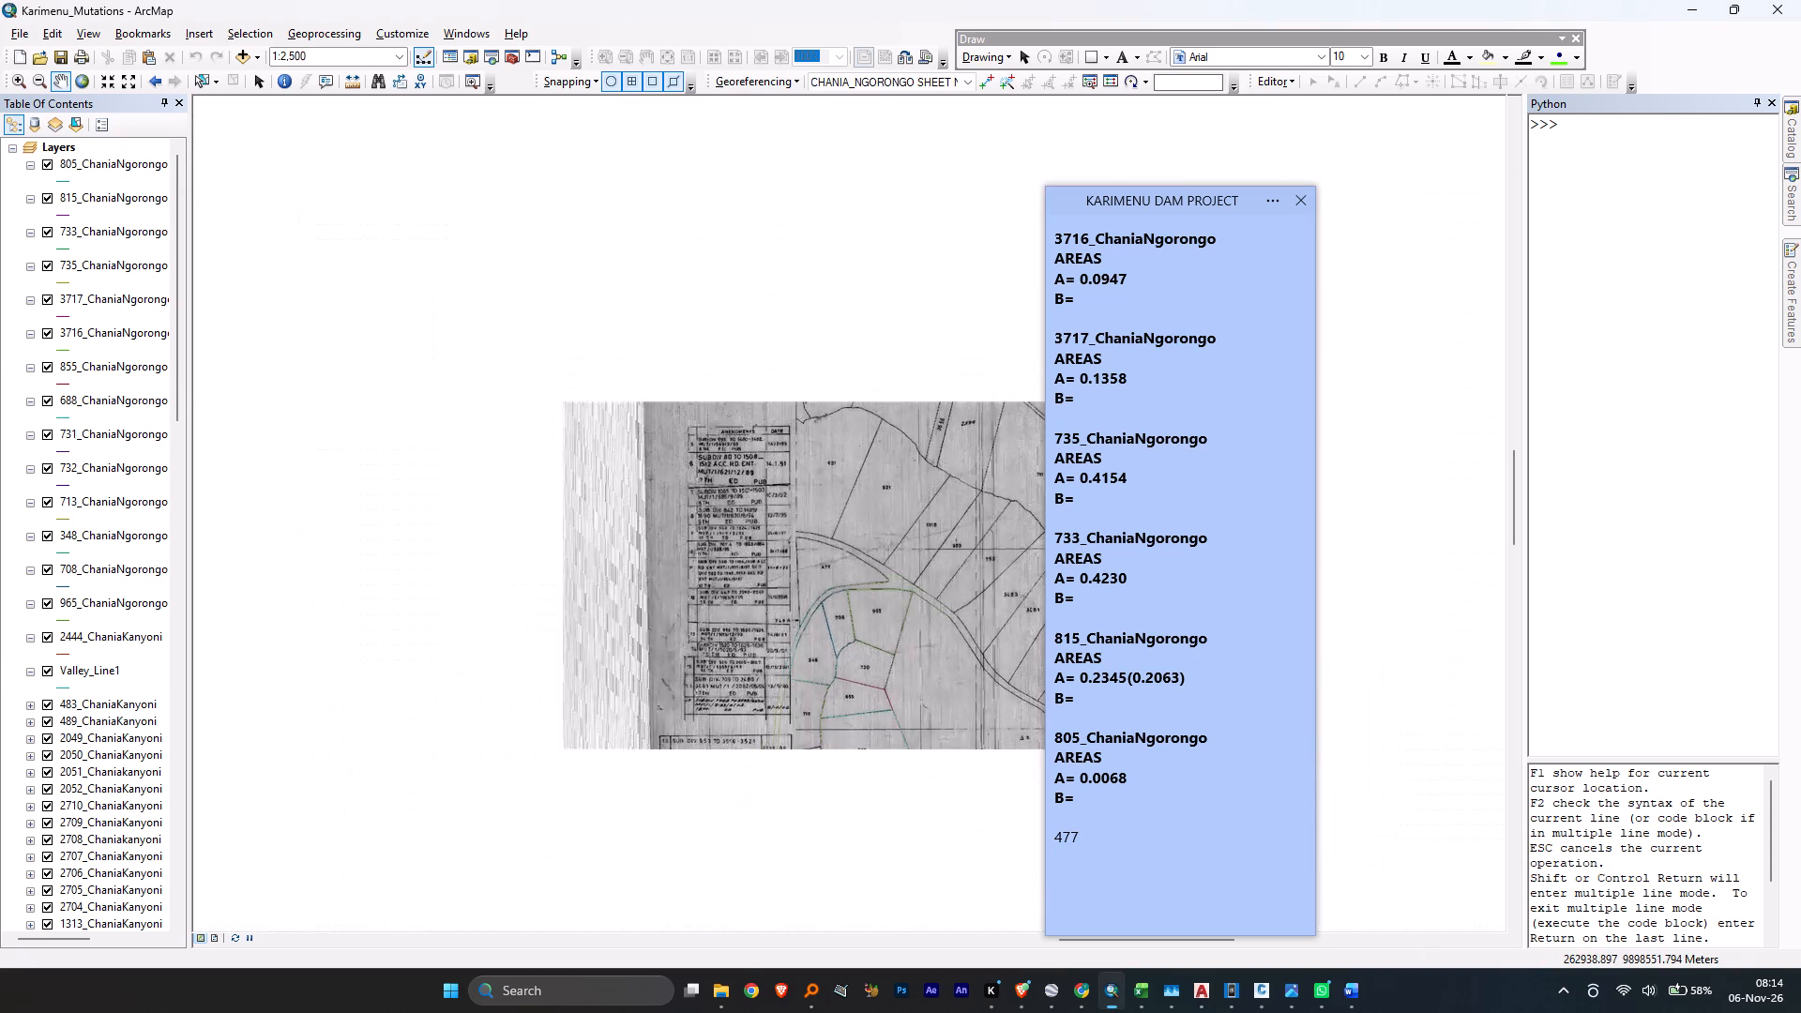
pyautogui.moveTo(959, 475); pyautogui.dragTo(419, 507)
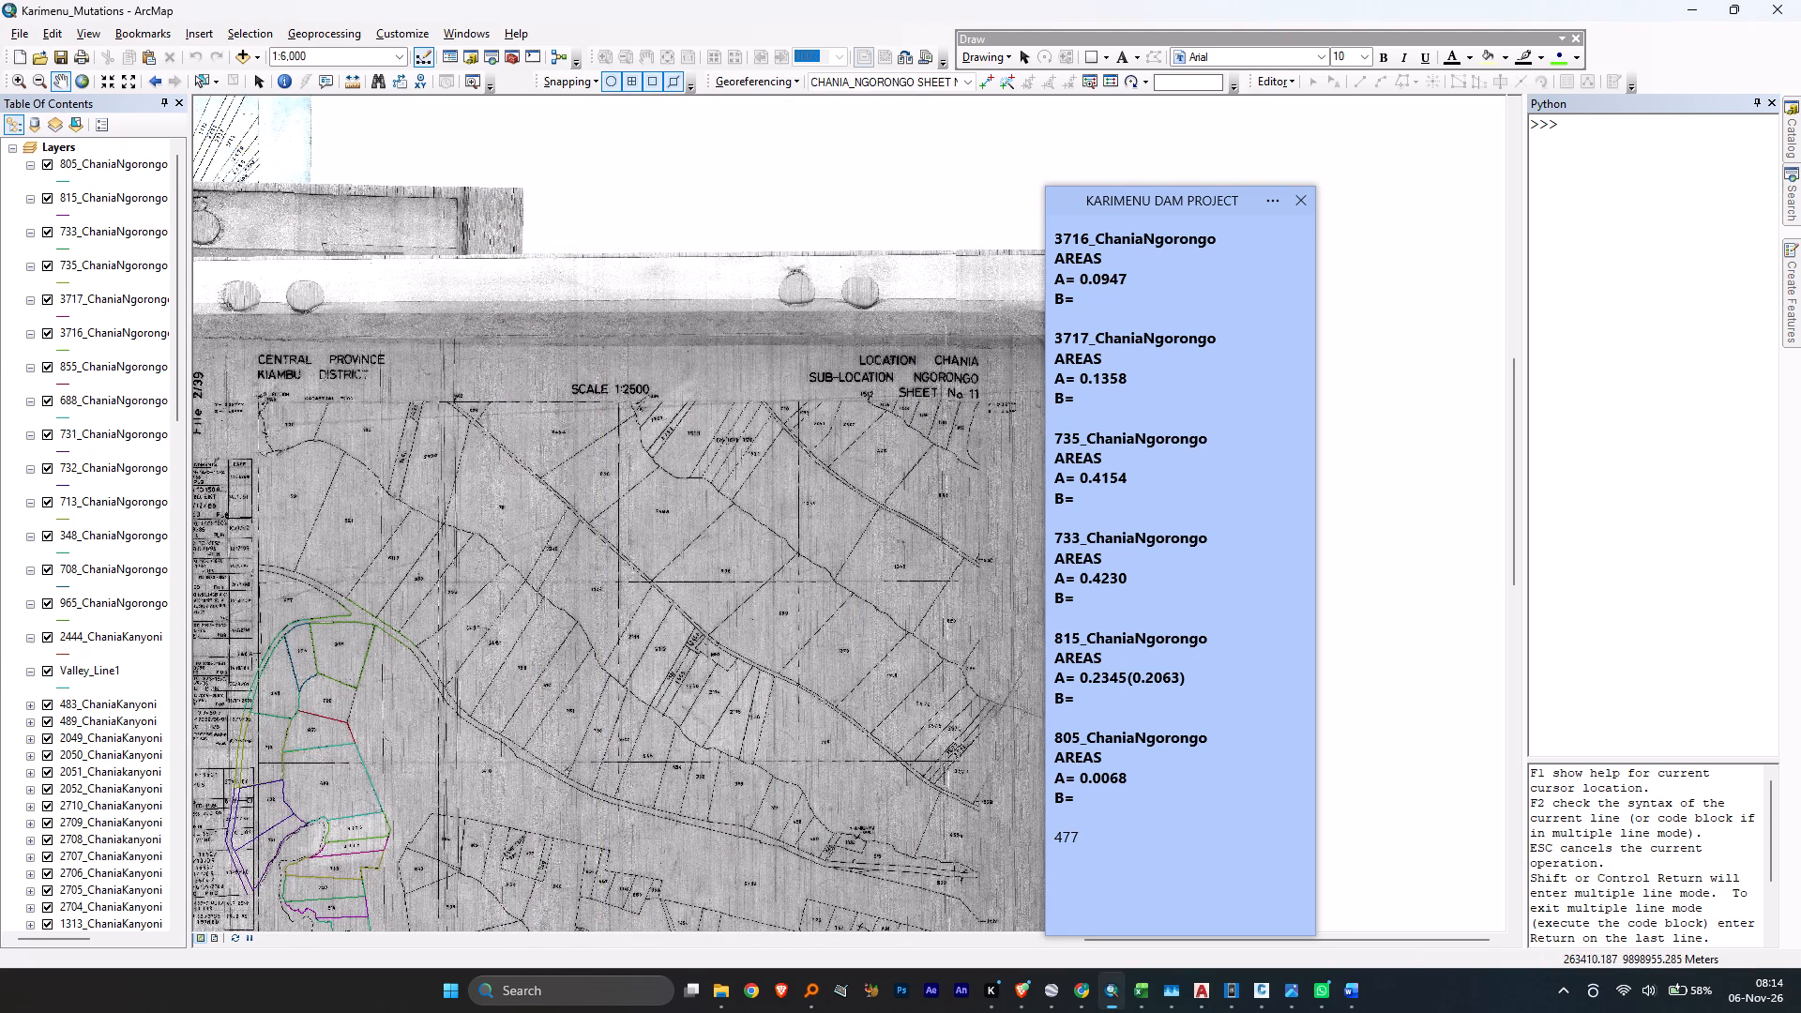
pyautogui.scroll(-3, 961, 391)
pyautogui.scroll(1, 961, 391)
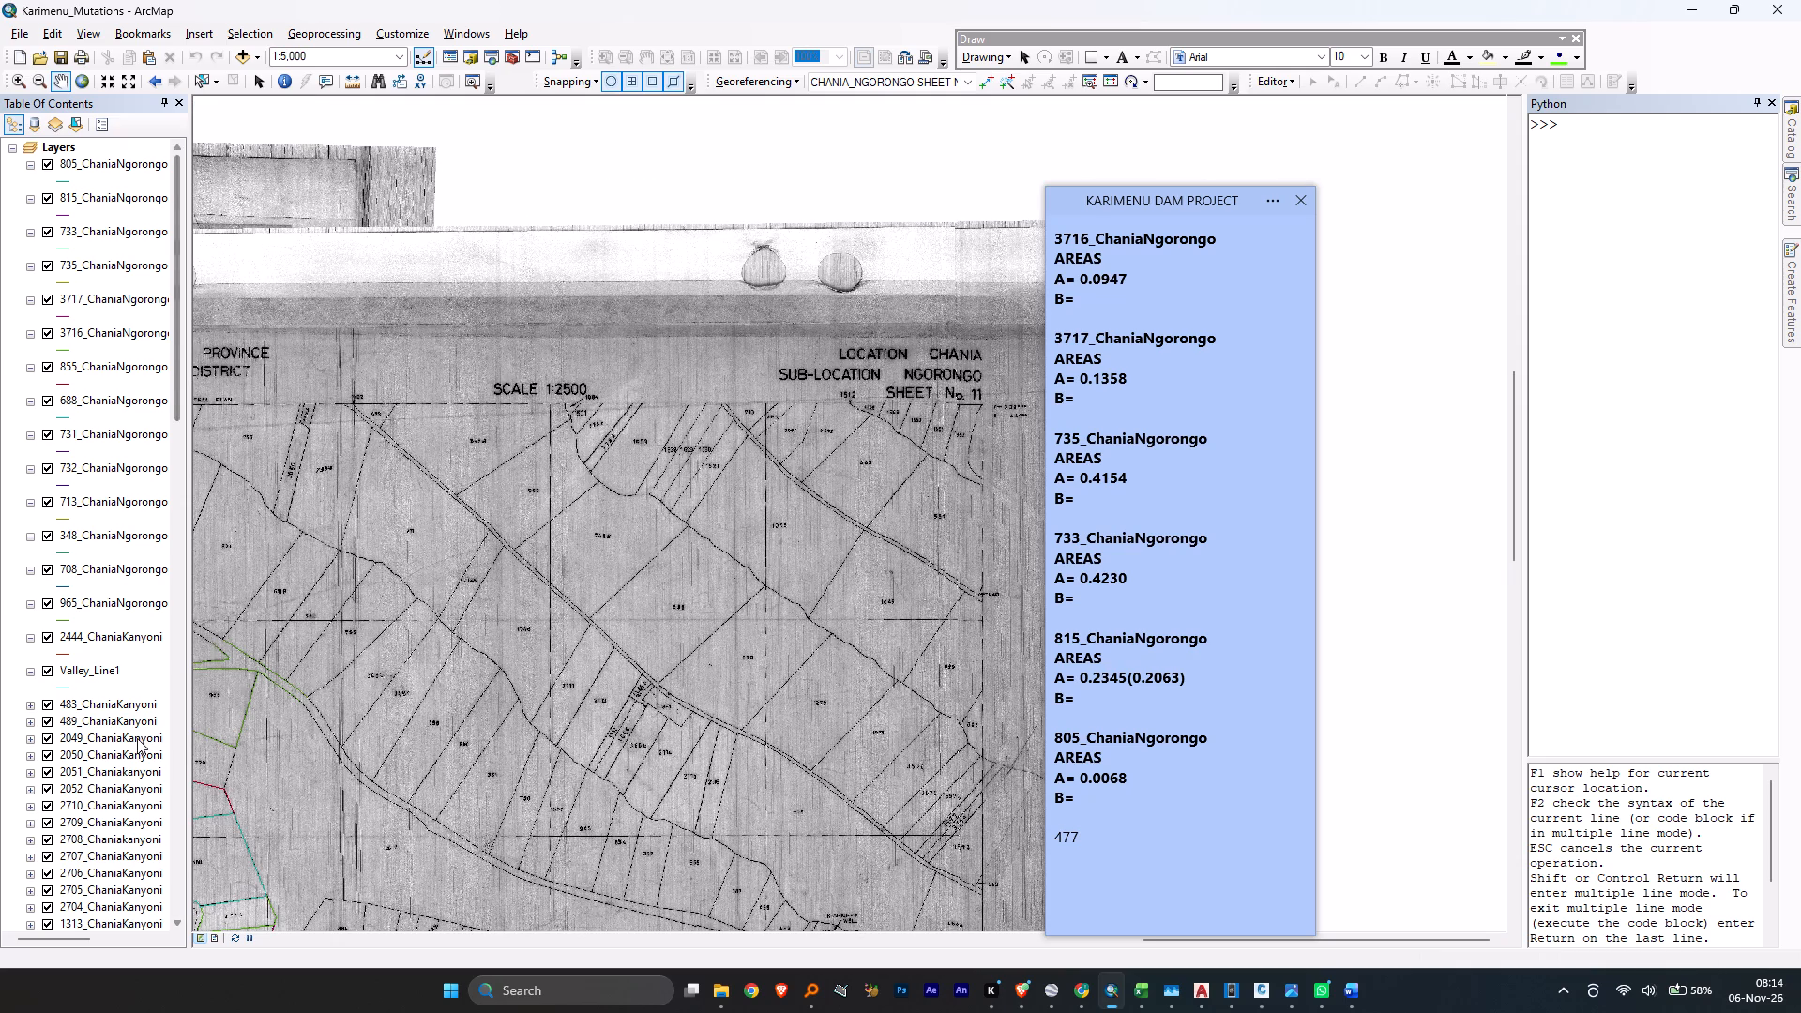
# Collapse the legends of the three Chania Ngorongo sheet layers listed below the parcel layers.
pyautogui.moveTo(58, 941); pyautogui.dragTo(72, 937)
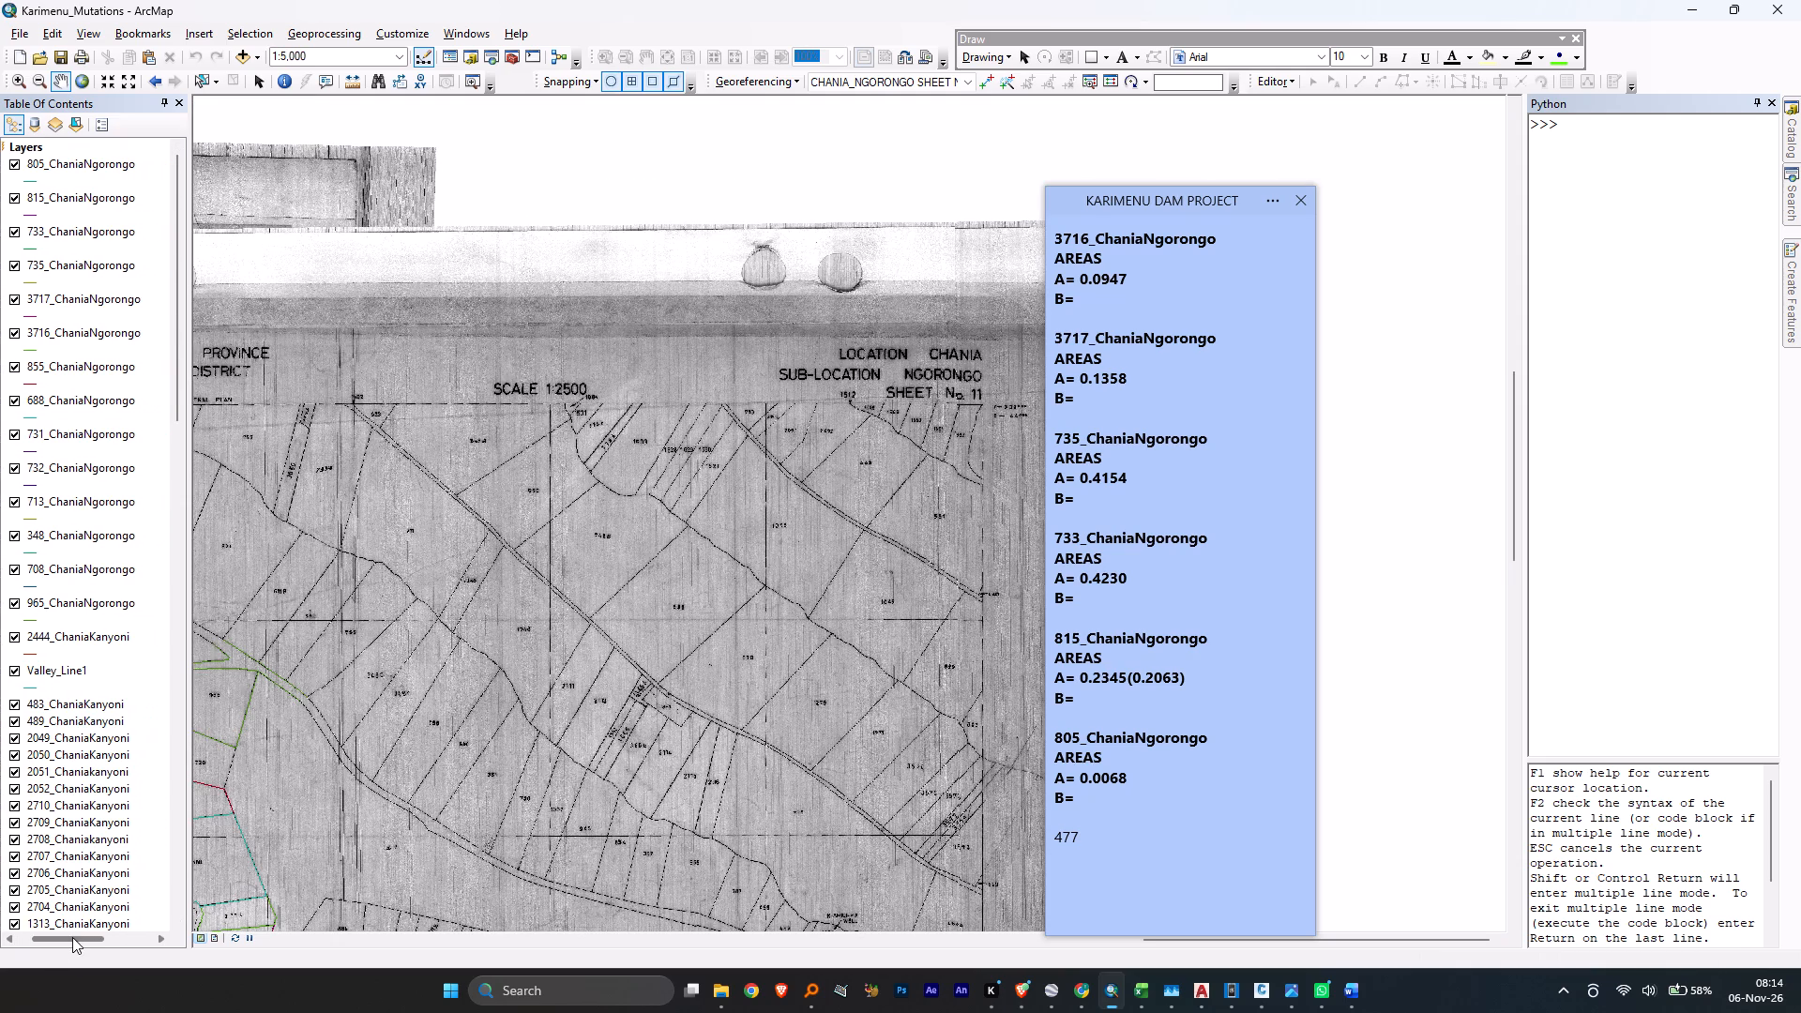
pyautogui.moveTo(72, 937); pyautogui.dragTo(89, 936)
pyautogui.moveTo(96, 936); pyautogui.dragTo(46, 944)
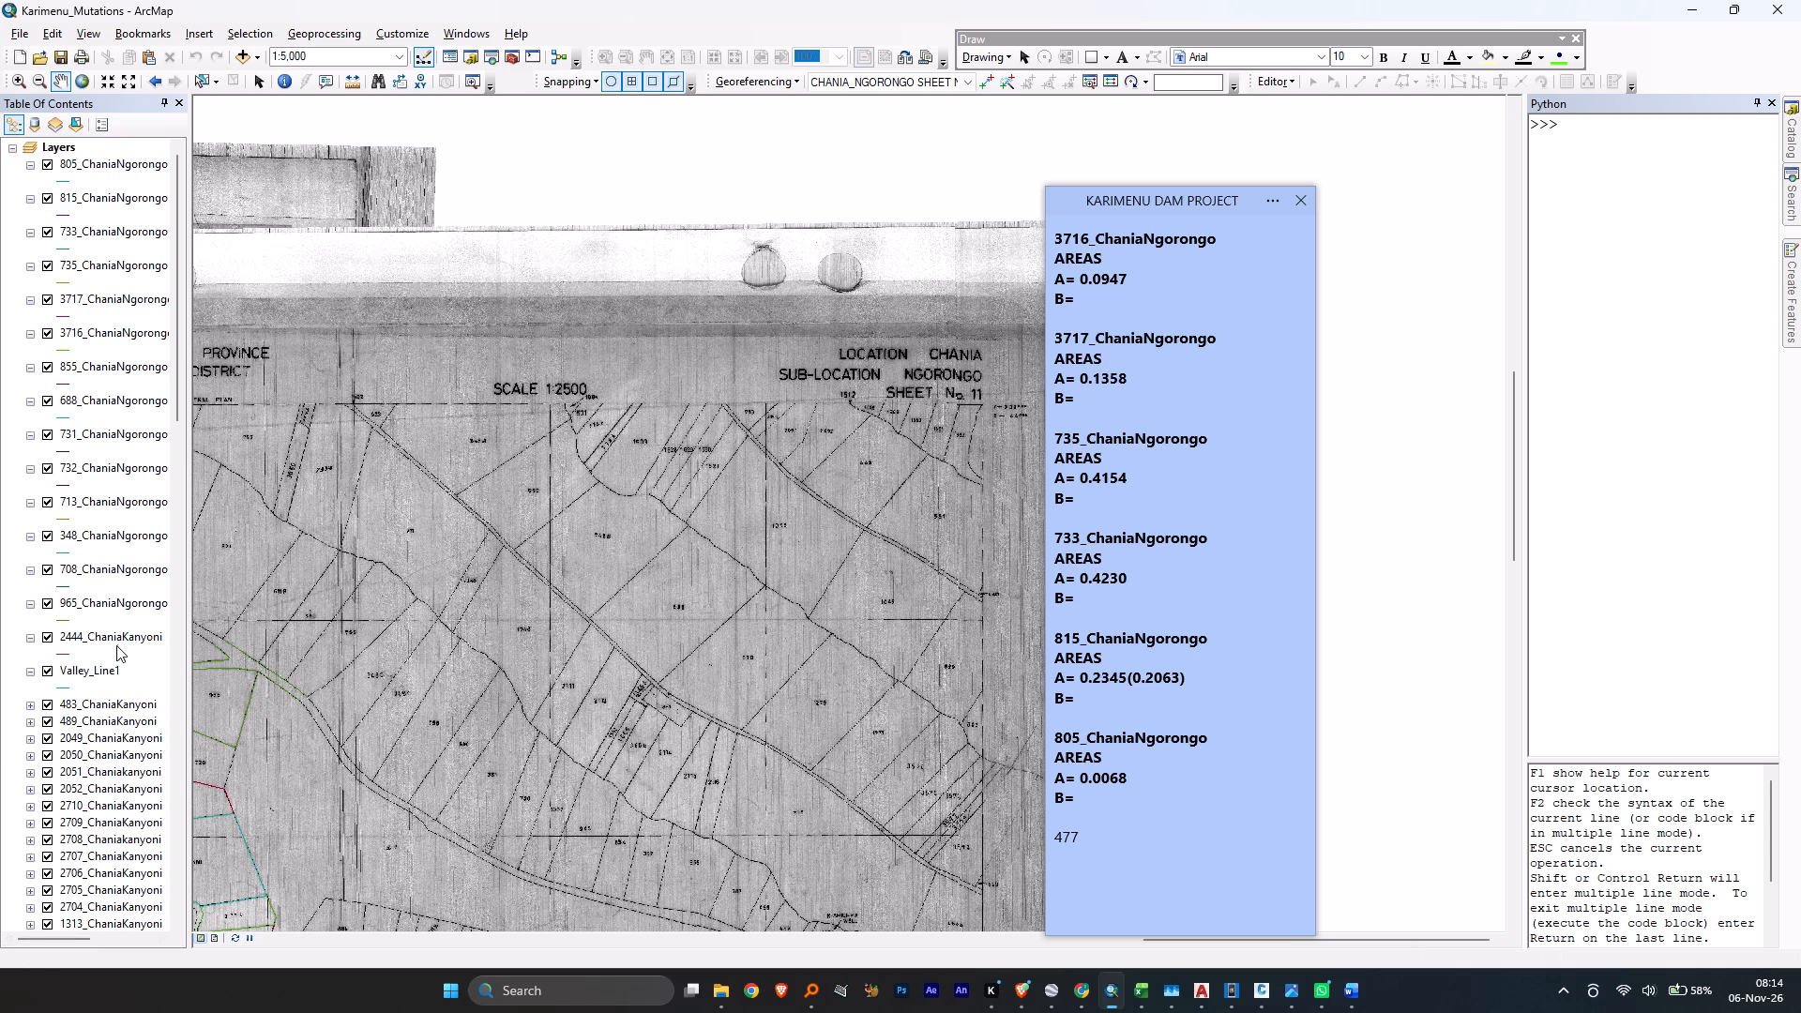
pyautogui.scroll(-3, 73, 789)
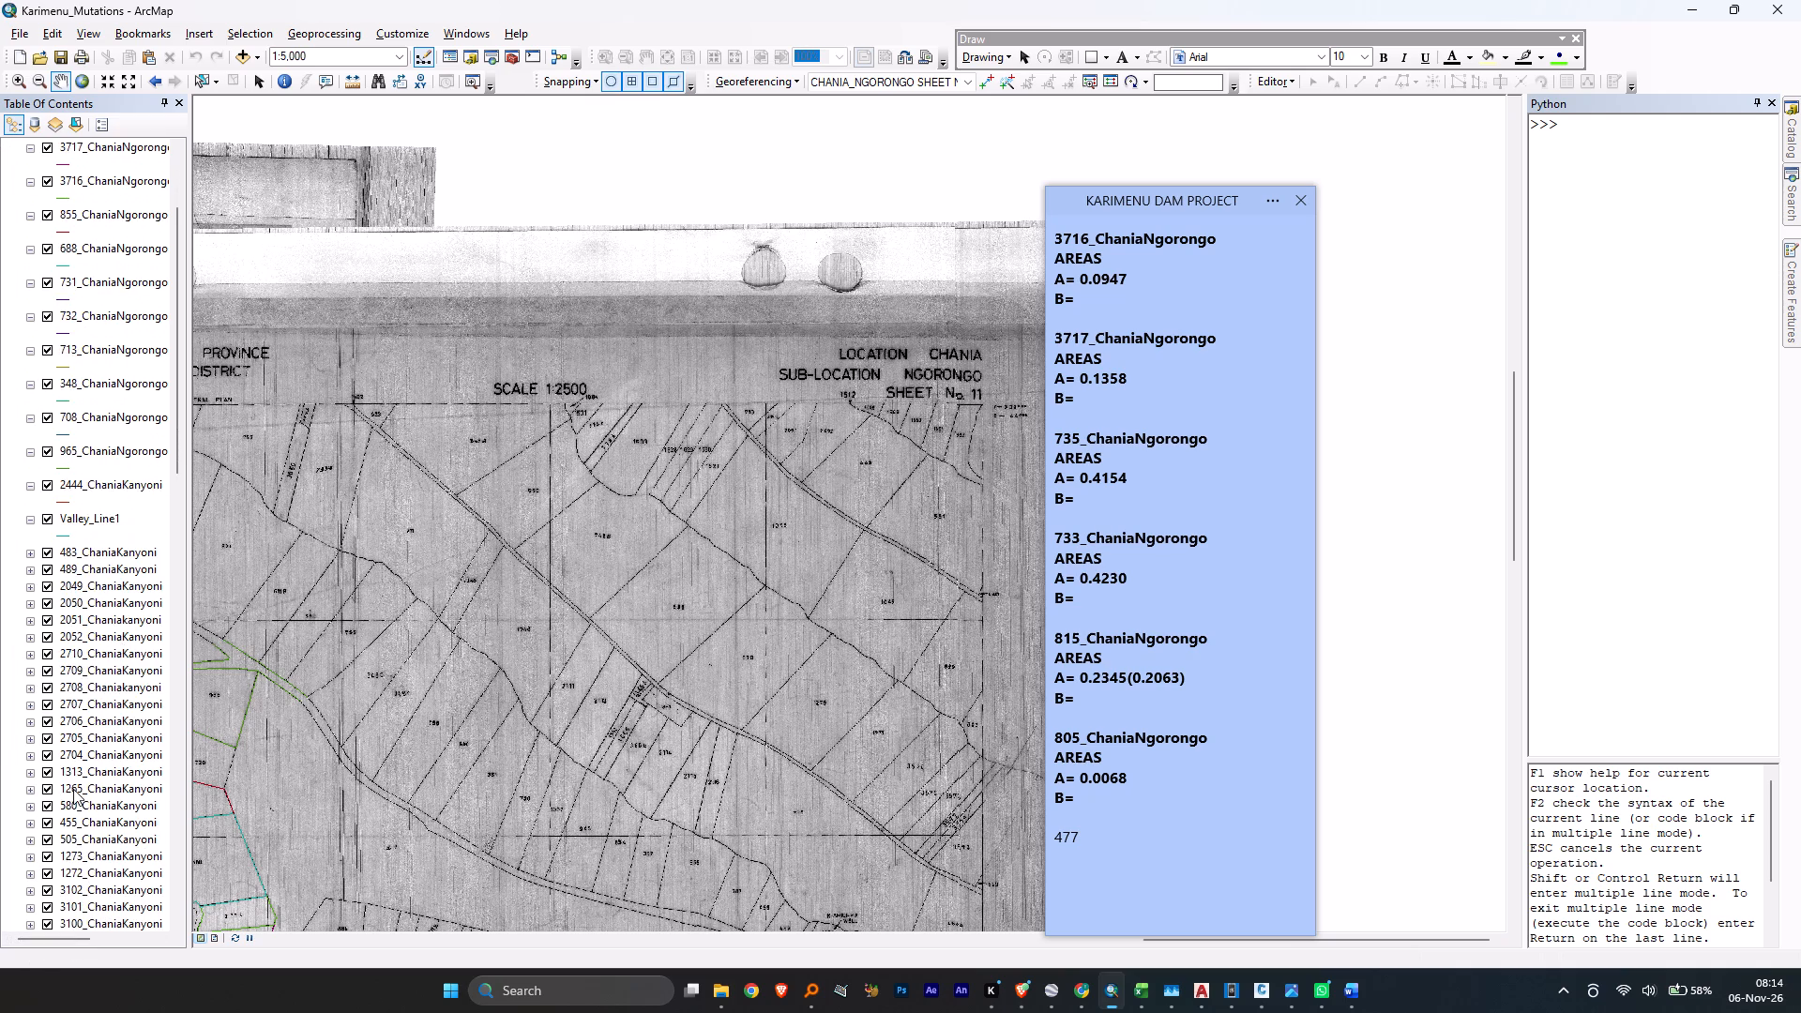
pyautogui.scroll(-12, 73, 789)
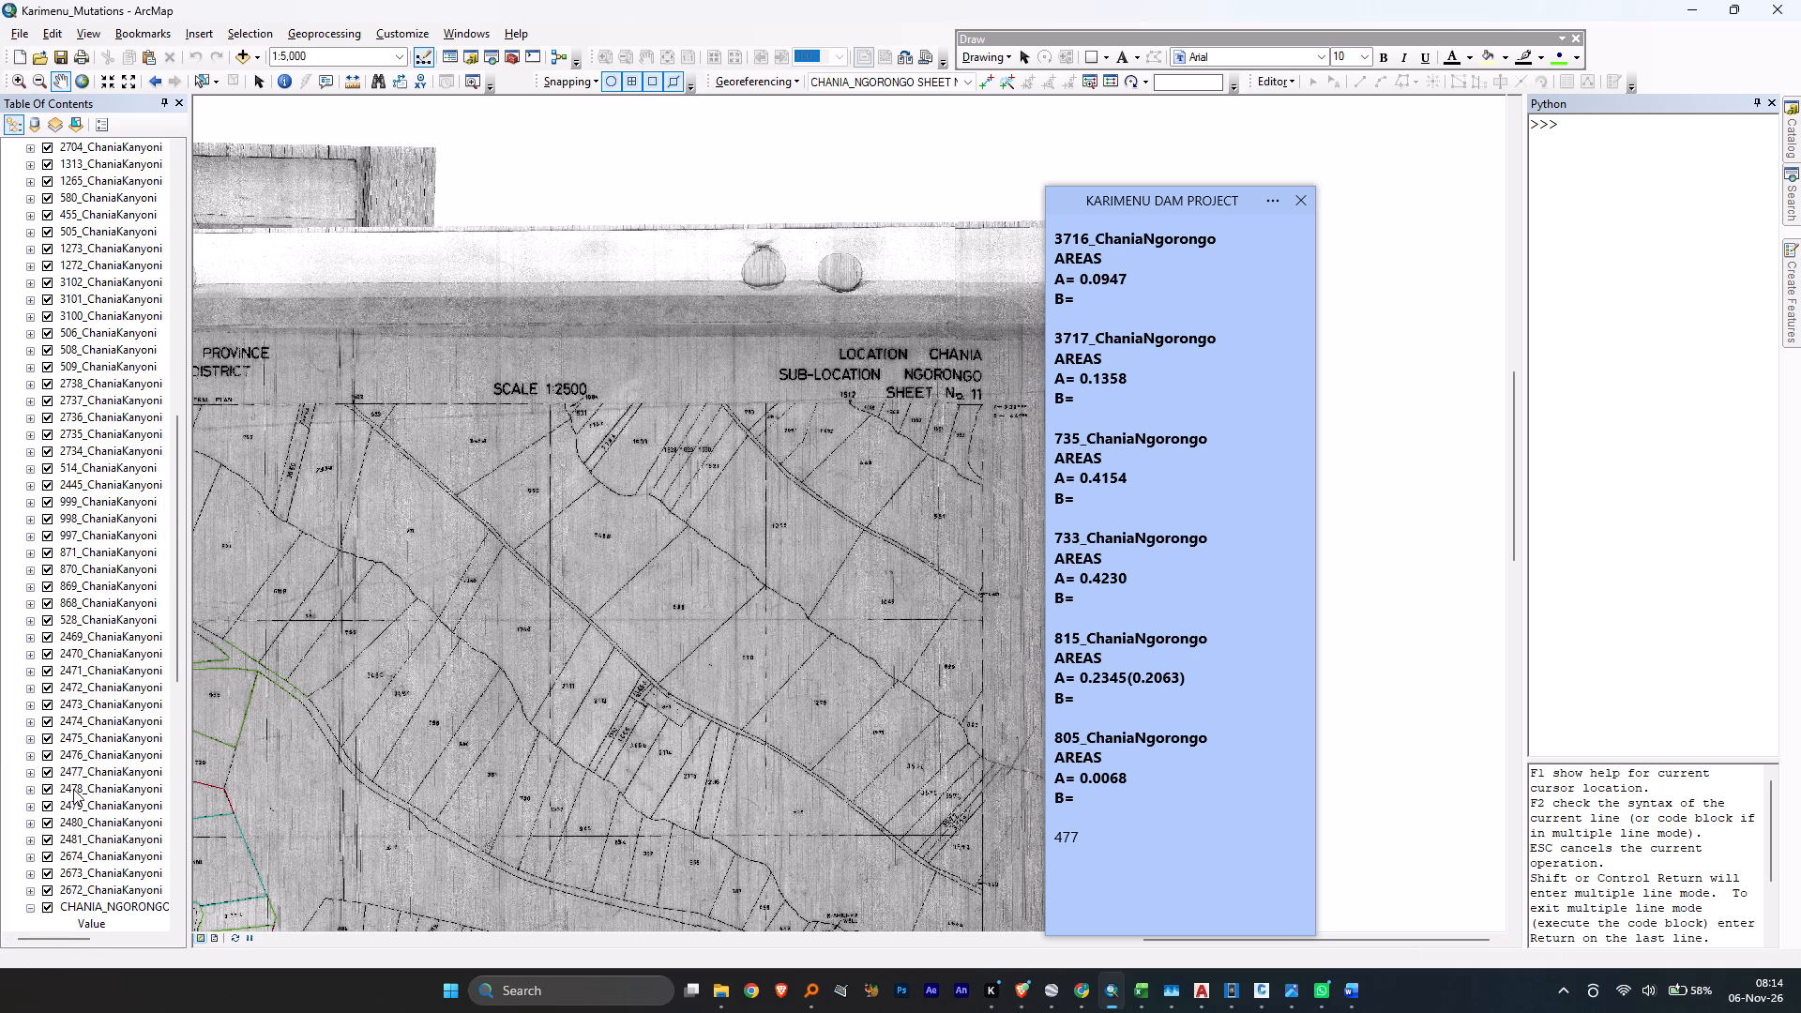
pyautogui.scroll(-5, 73, 789)
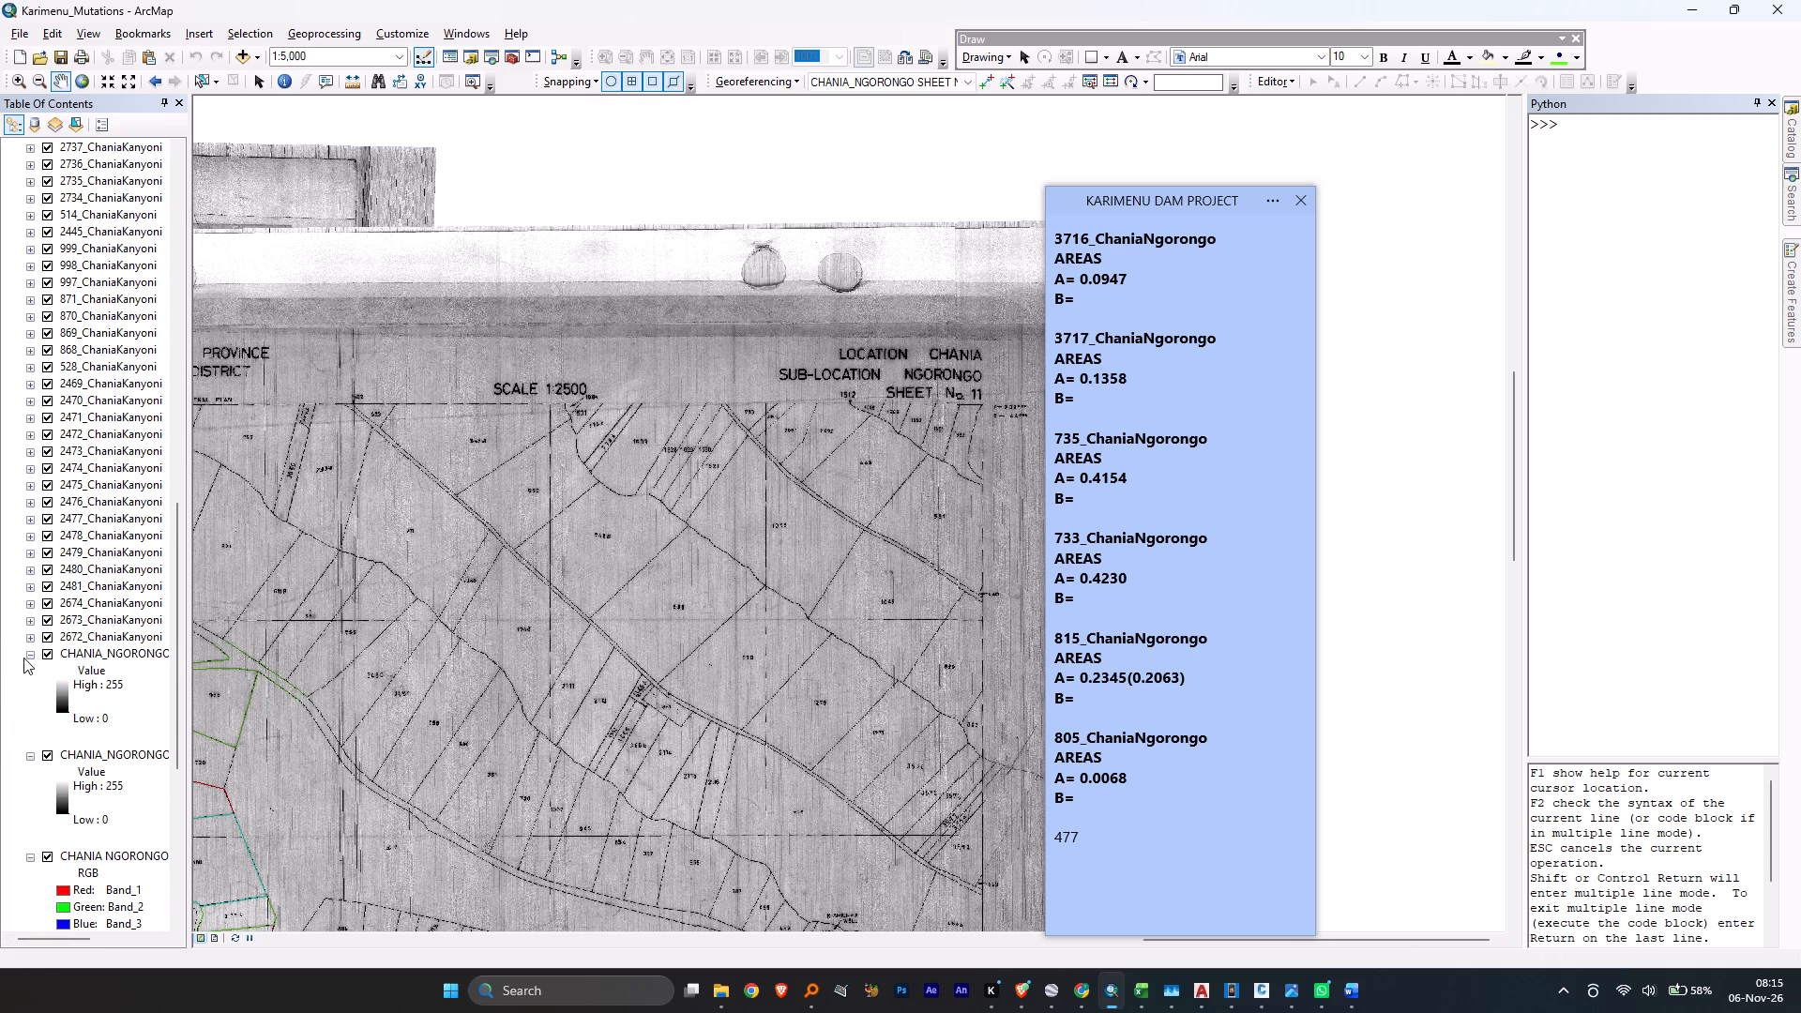
pyautogui.click(28, 658)
pyautogui.click(32, 674)
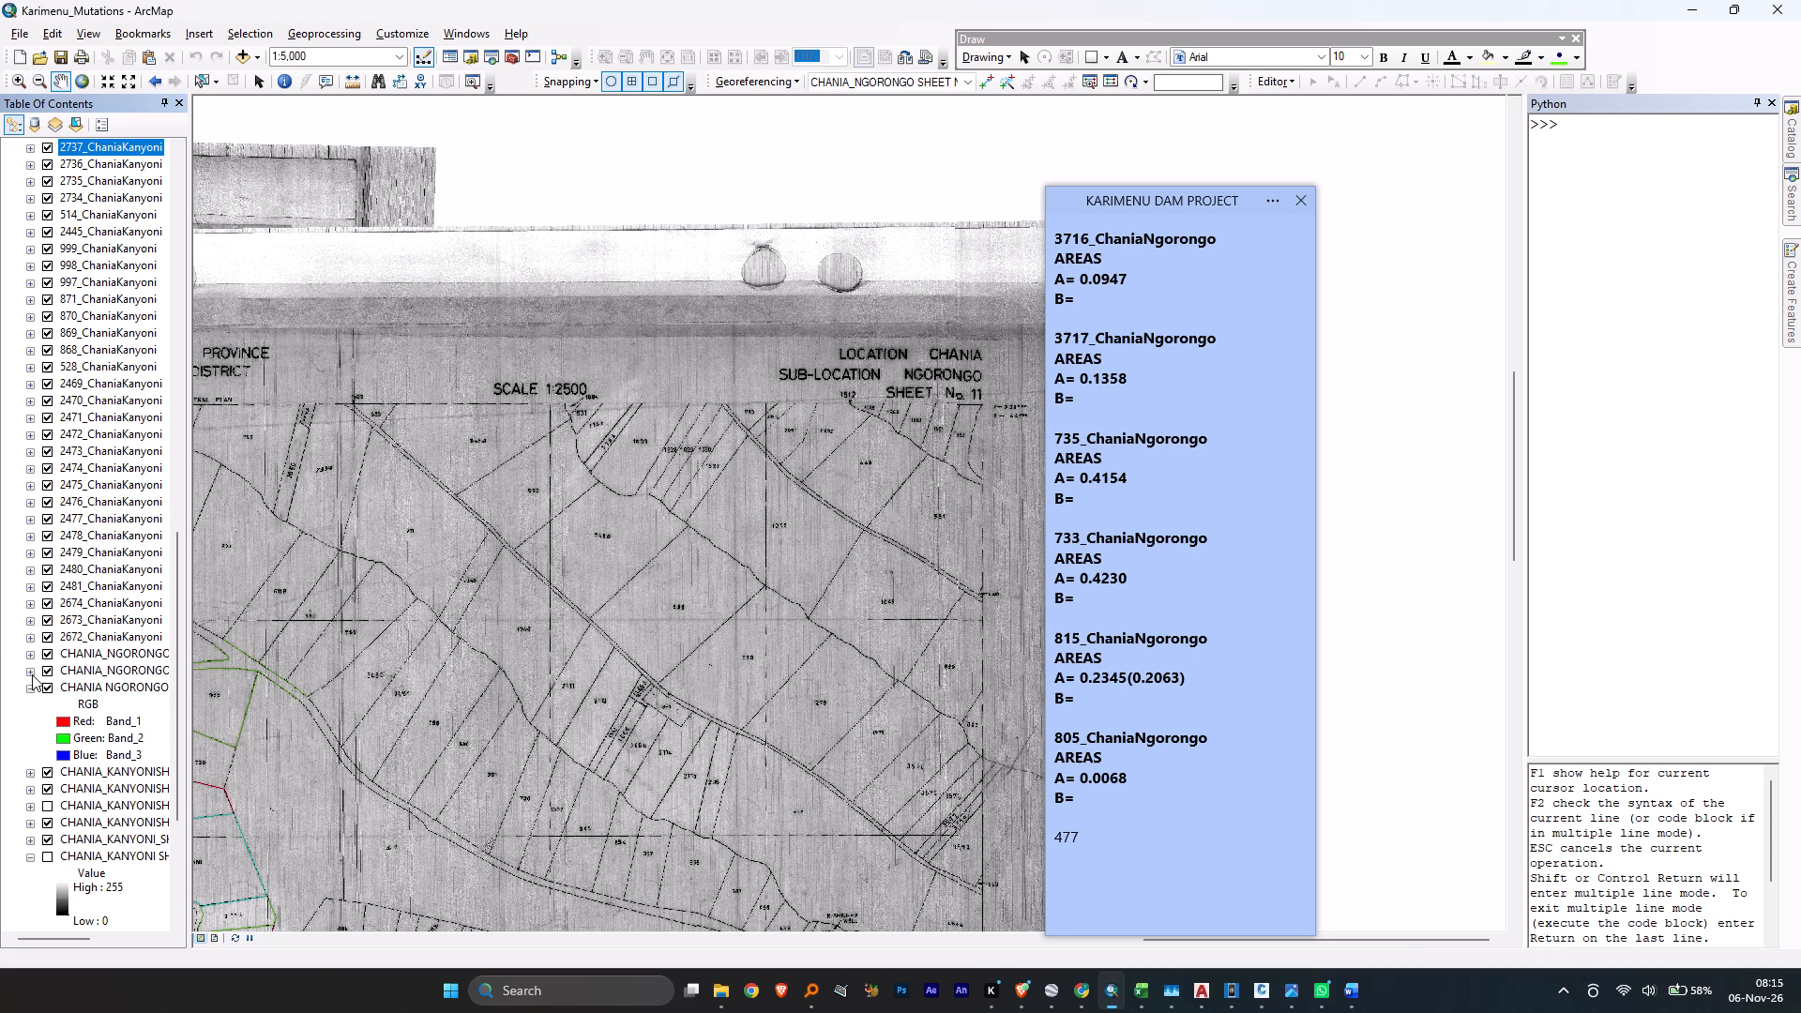
pyautogui.click(29, 690)
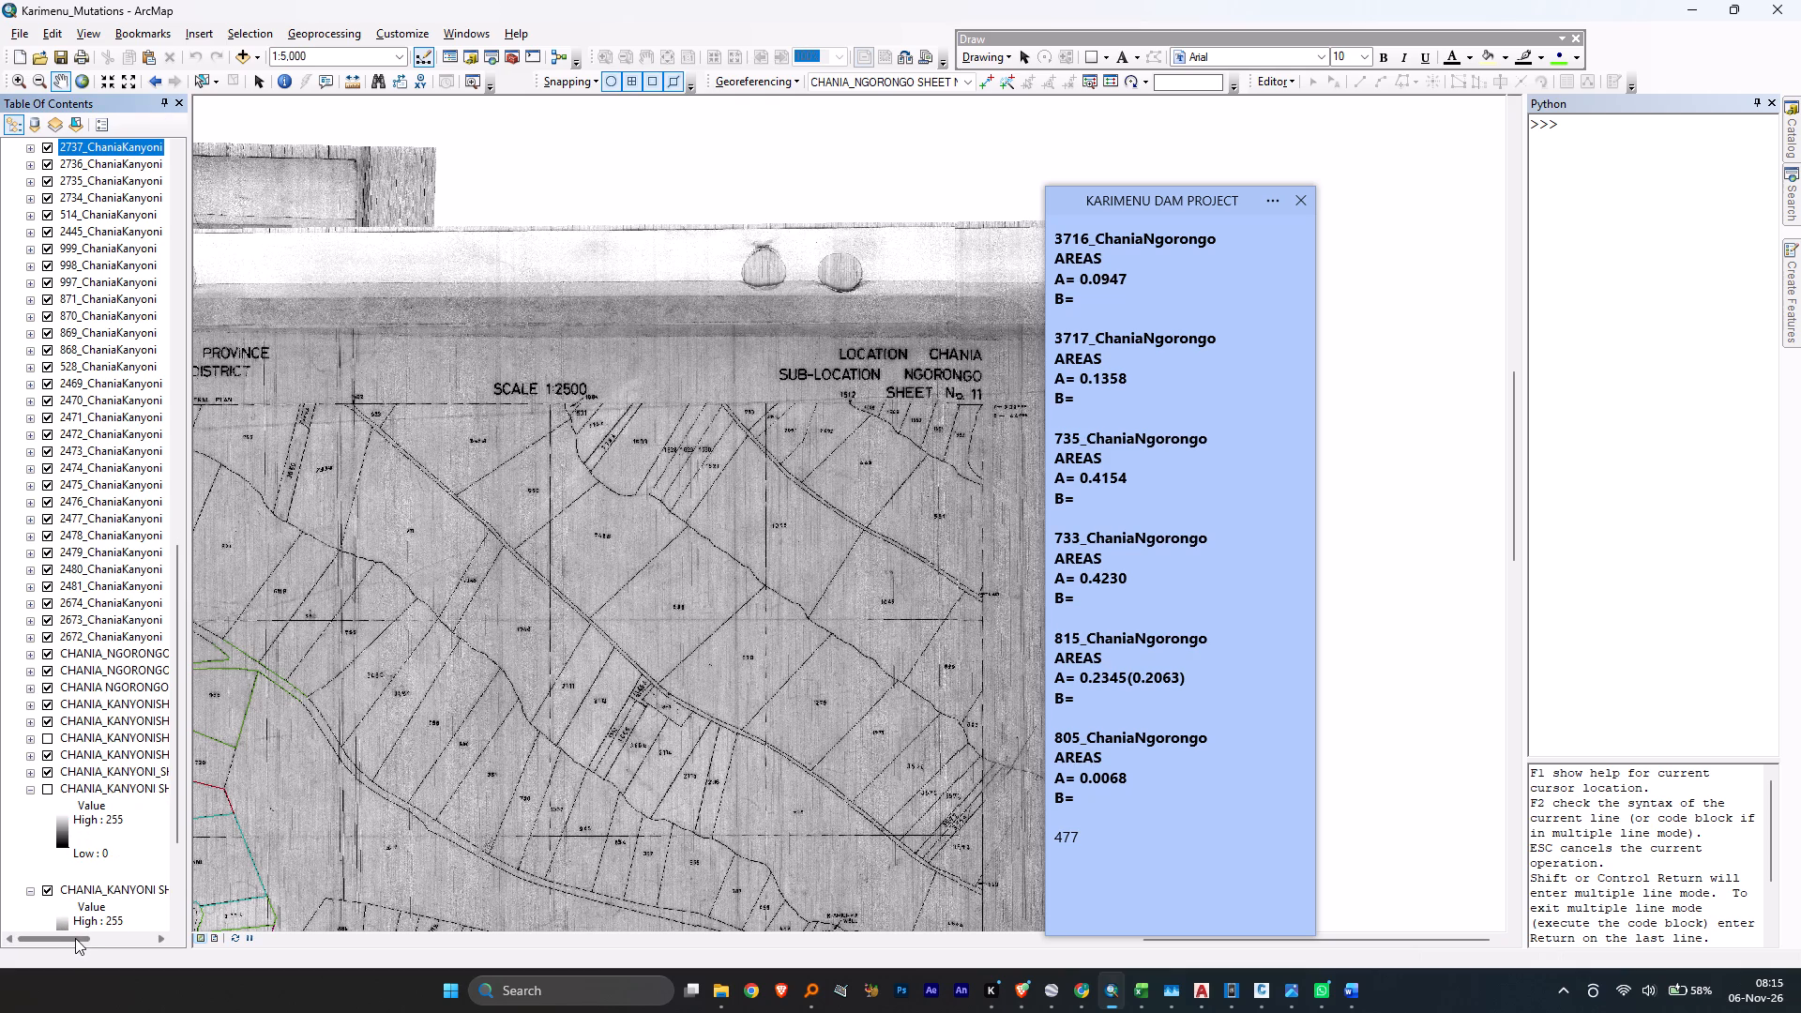
# Hide the CHANIA_NGORONGO SHEET NO 111.tif layer.
pyautogui.moveTo(72, 938); pyautogui.dragTo(103, 937)
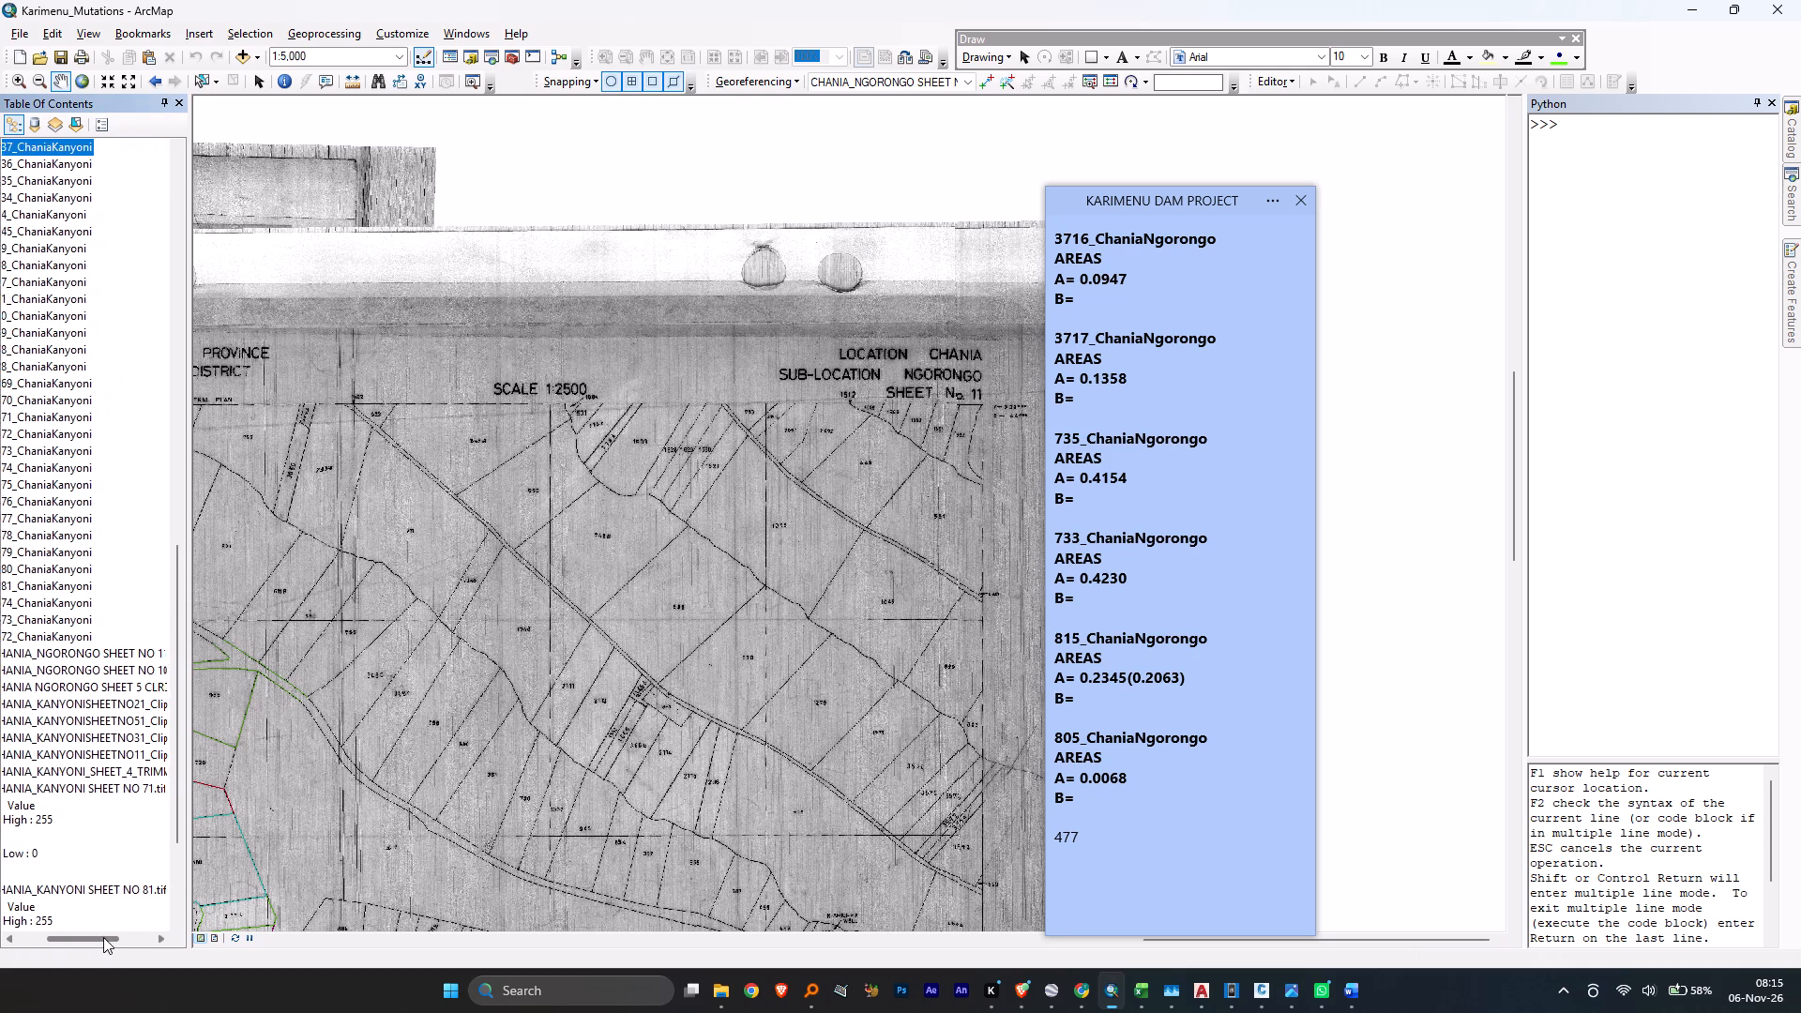
pyautogui.moveTo(103, 937); pyautogui.dragTo(119, 935)
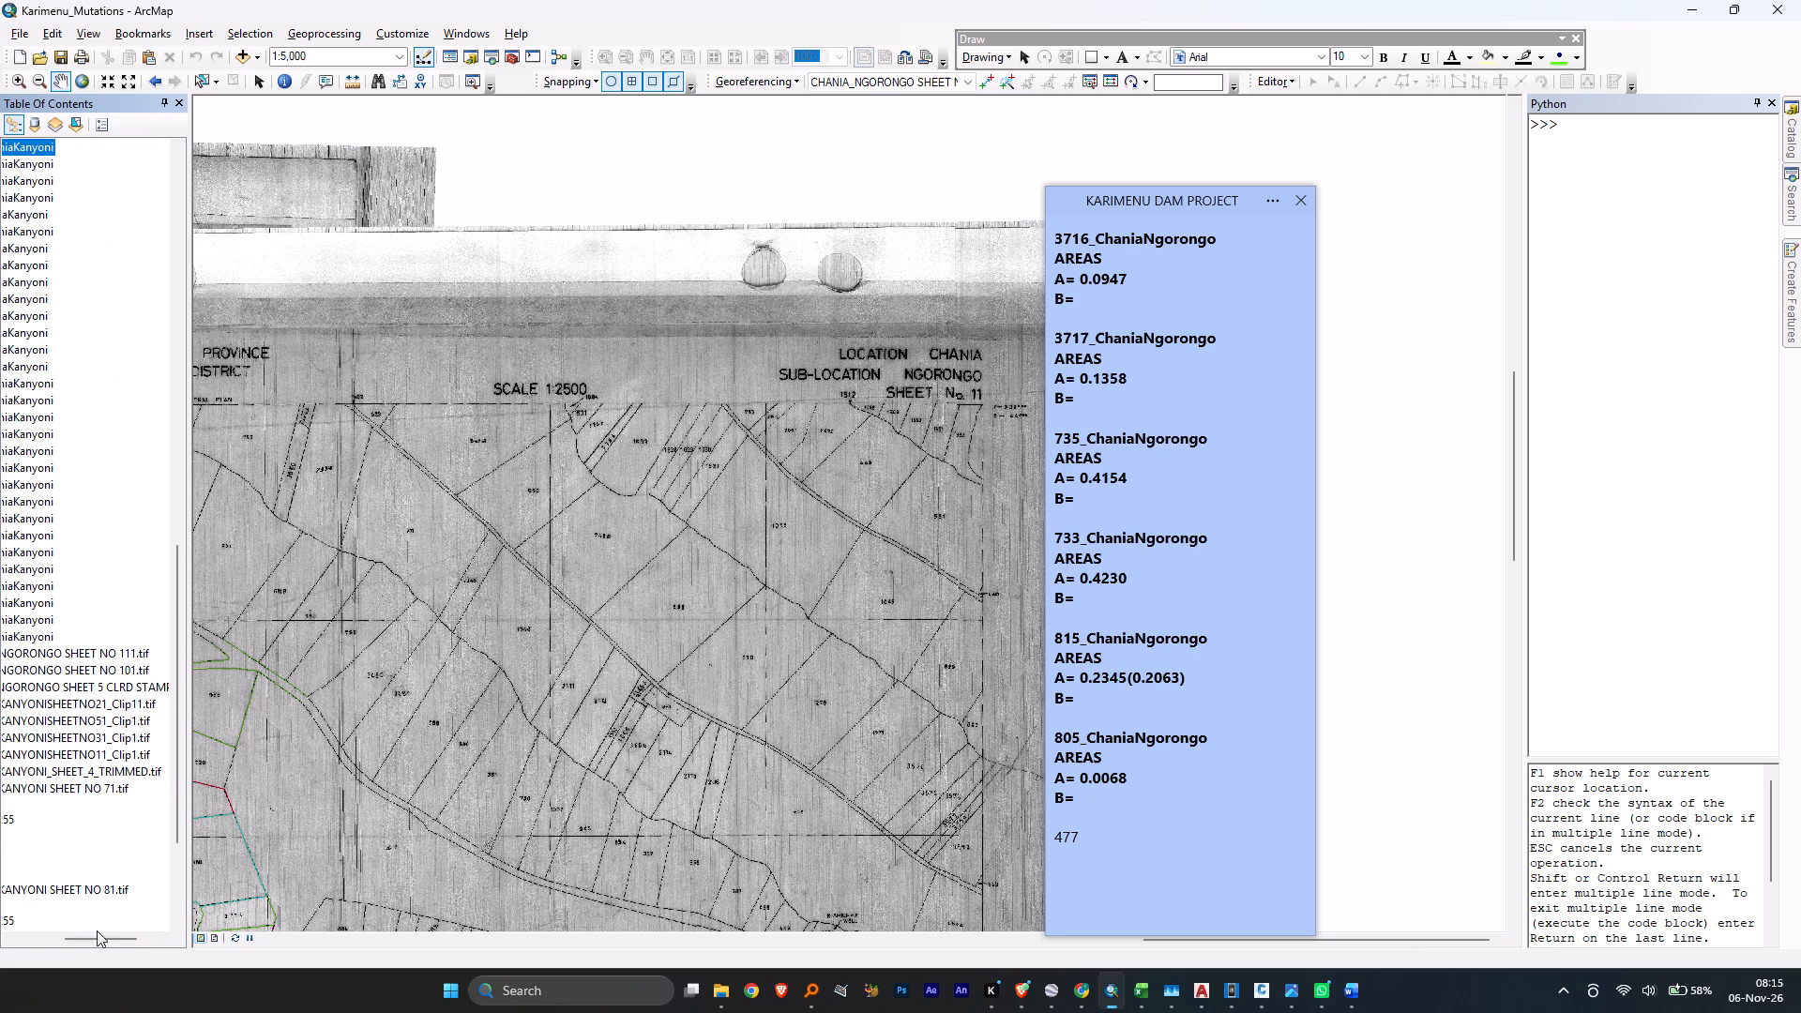
pyautogui.moveTo(99, 937); pyautogui.dragTo(68, 935)
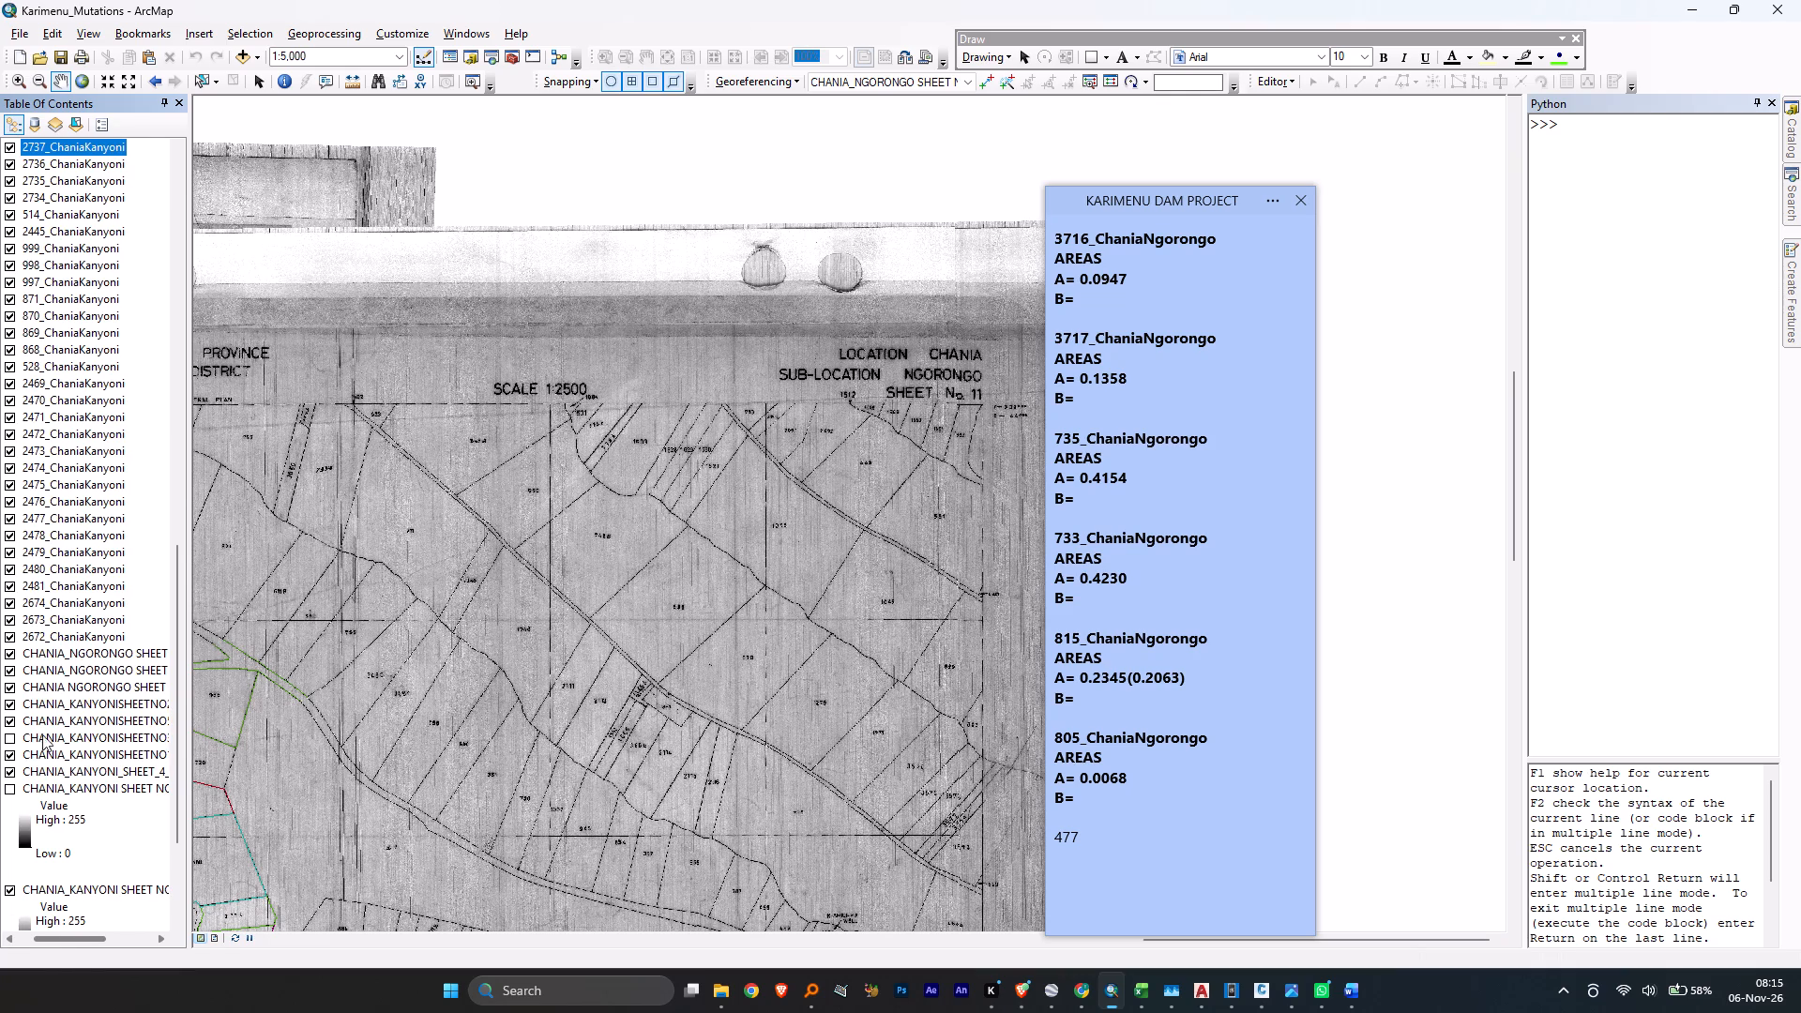
pyautogui.click(8, 654)
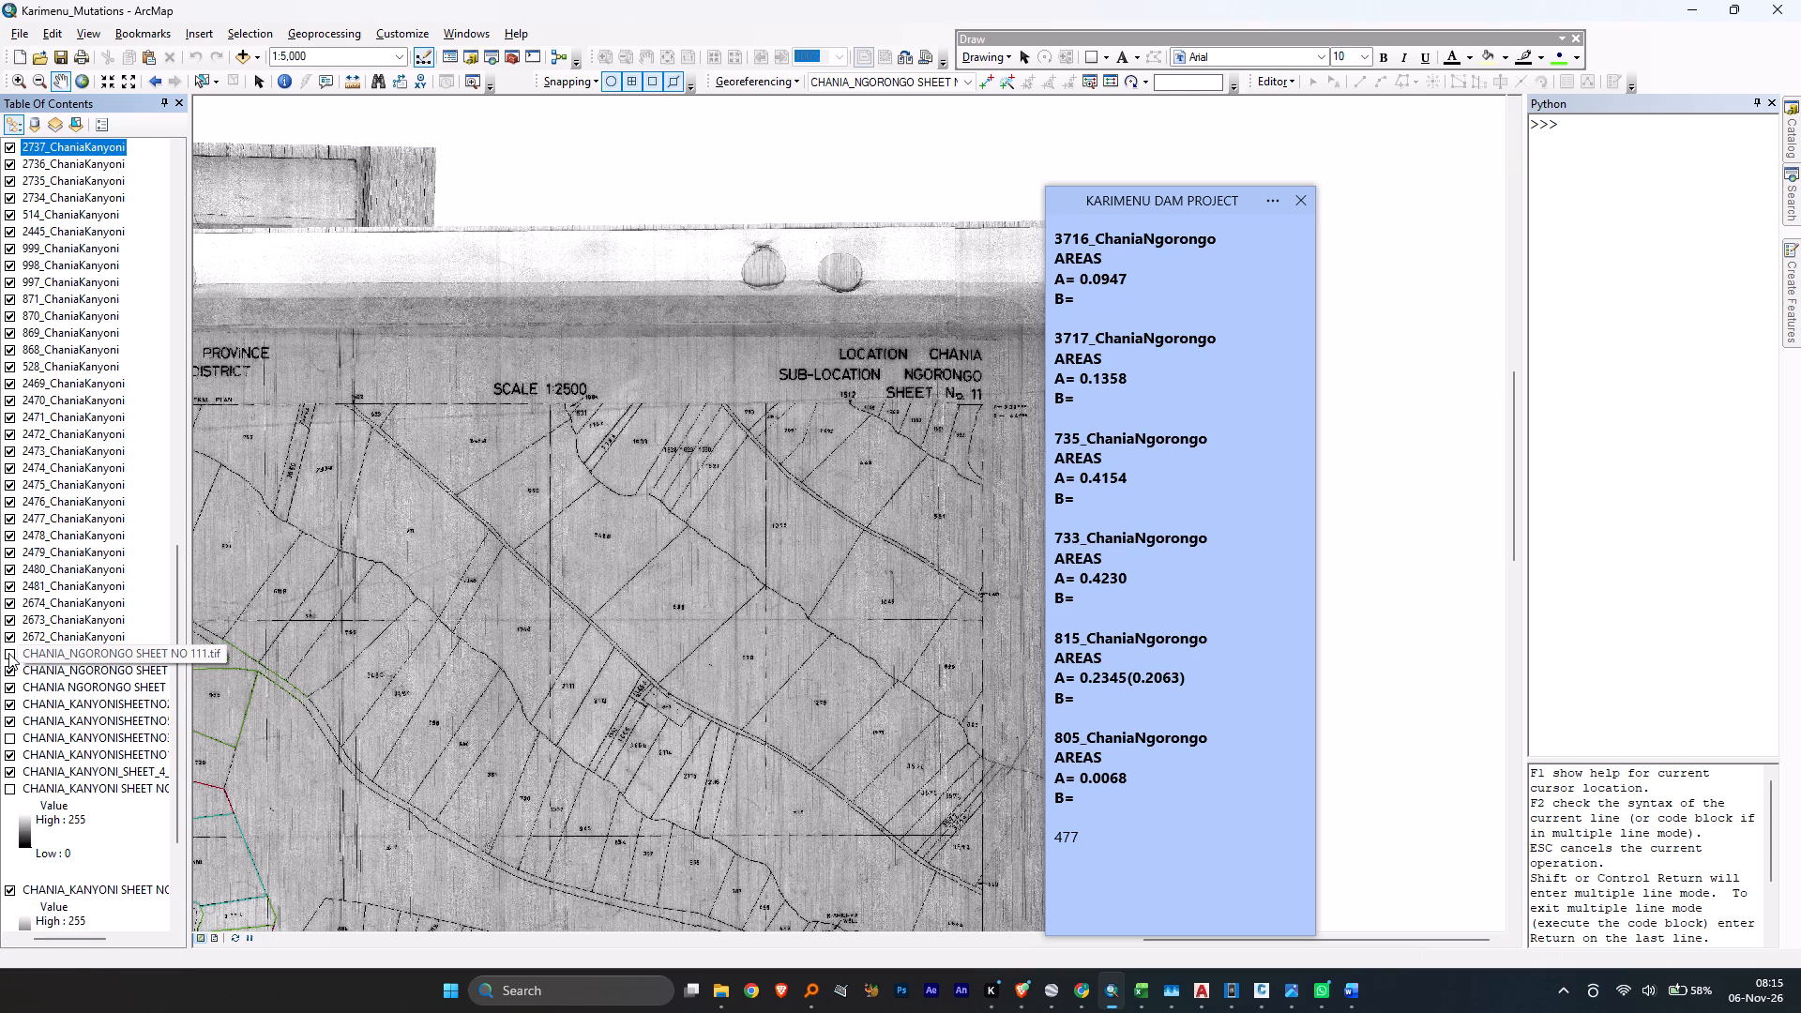
# Examine the adjoining scanned sheets around parcels 748A, 348 and 691, where they meet the digitised parcel lines.
pyautogui.moveTo(386, 611); pyautogui.dragTo(696, 577)
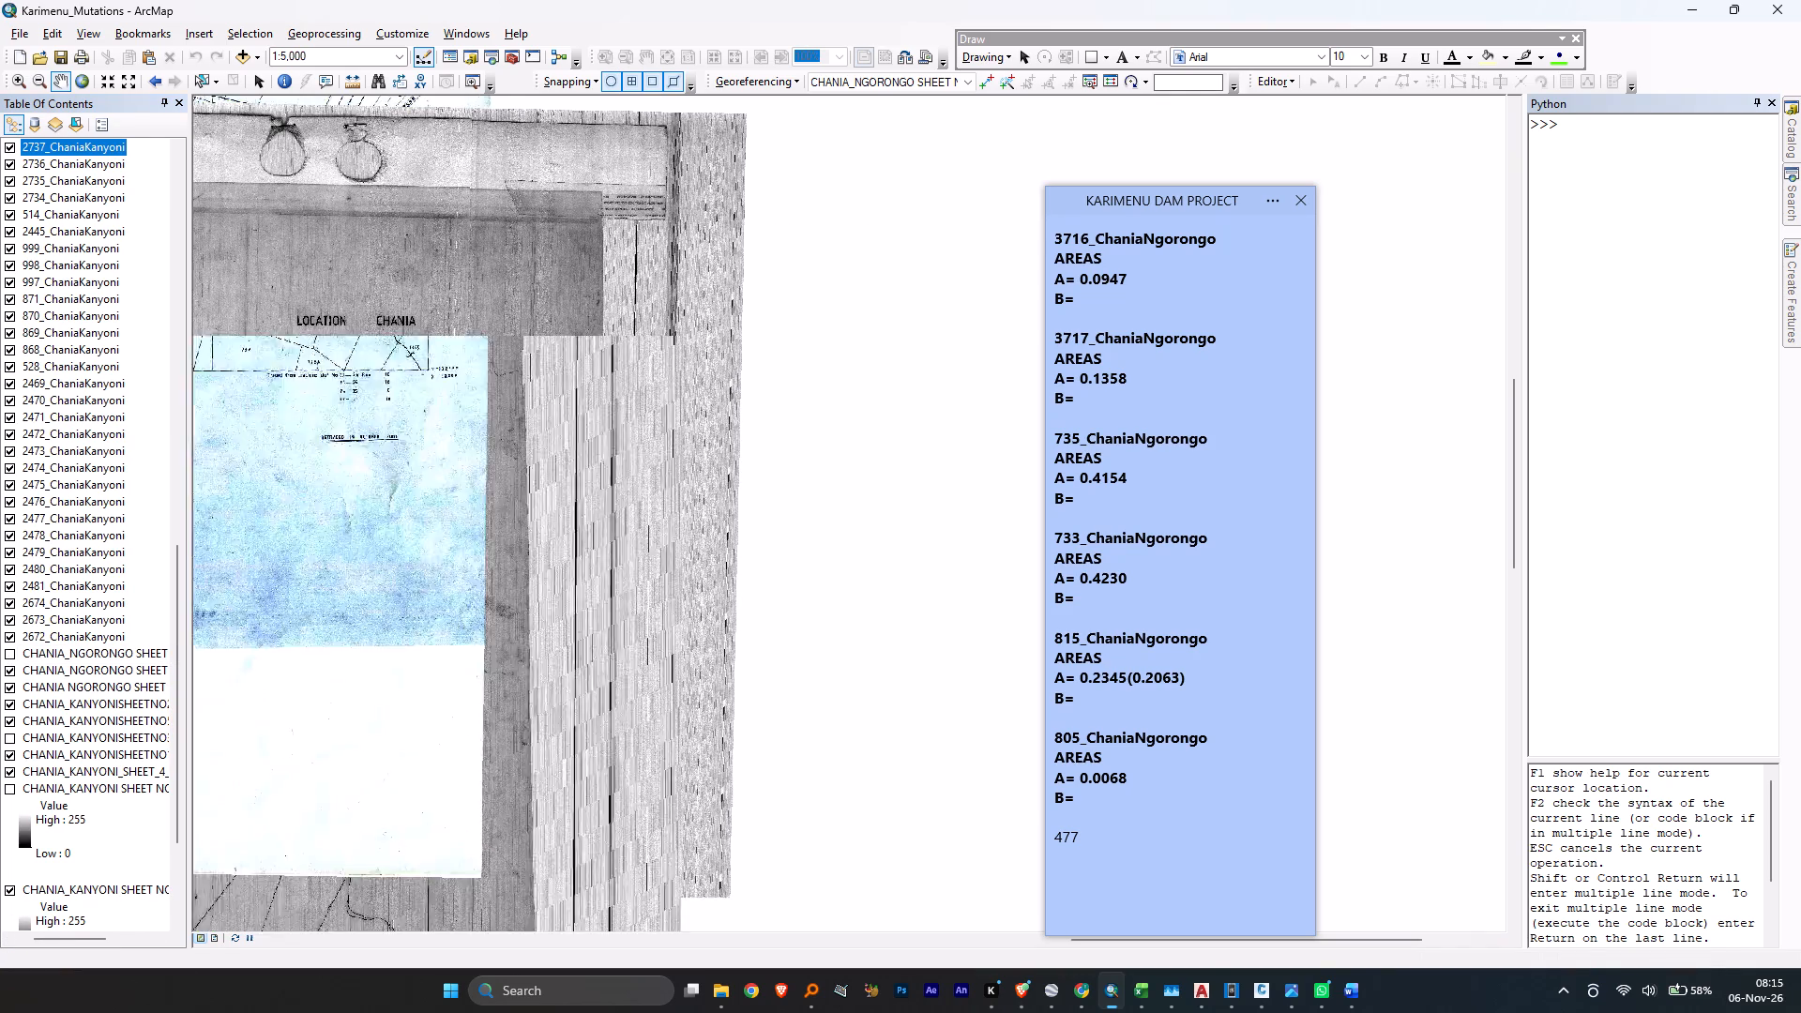
pyautogui.moveTo(473, 698); pyautogui.dragTo(552, 661)
pyautogui.scroll(-9, 466, 723)
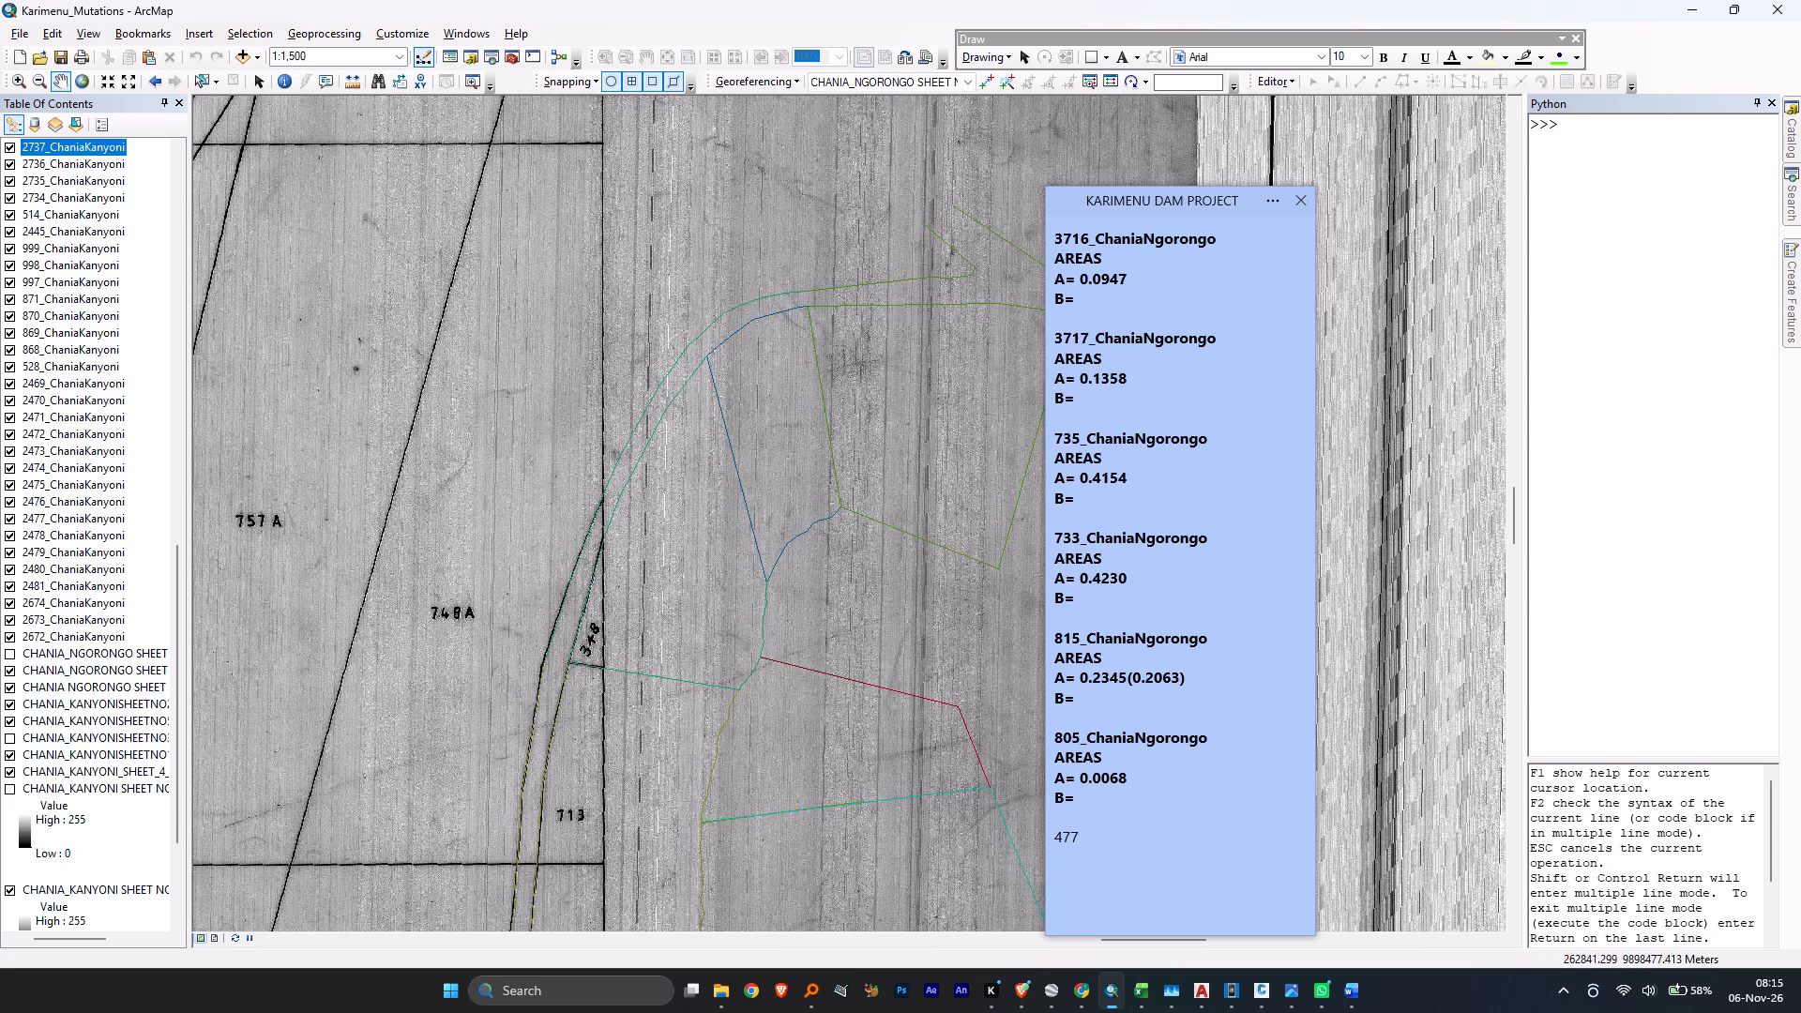
pyautogui.moveTo(614, 545); pyautogui.dragTo(557, 732)
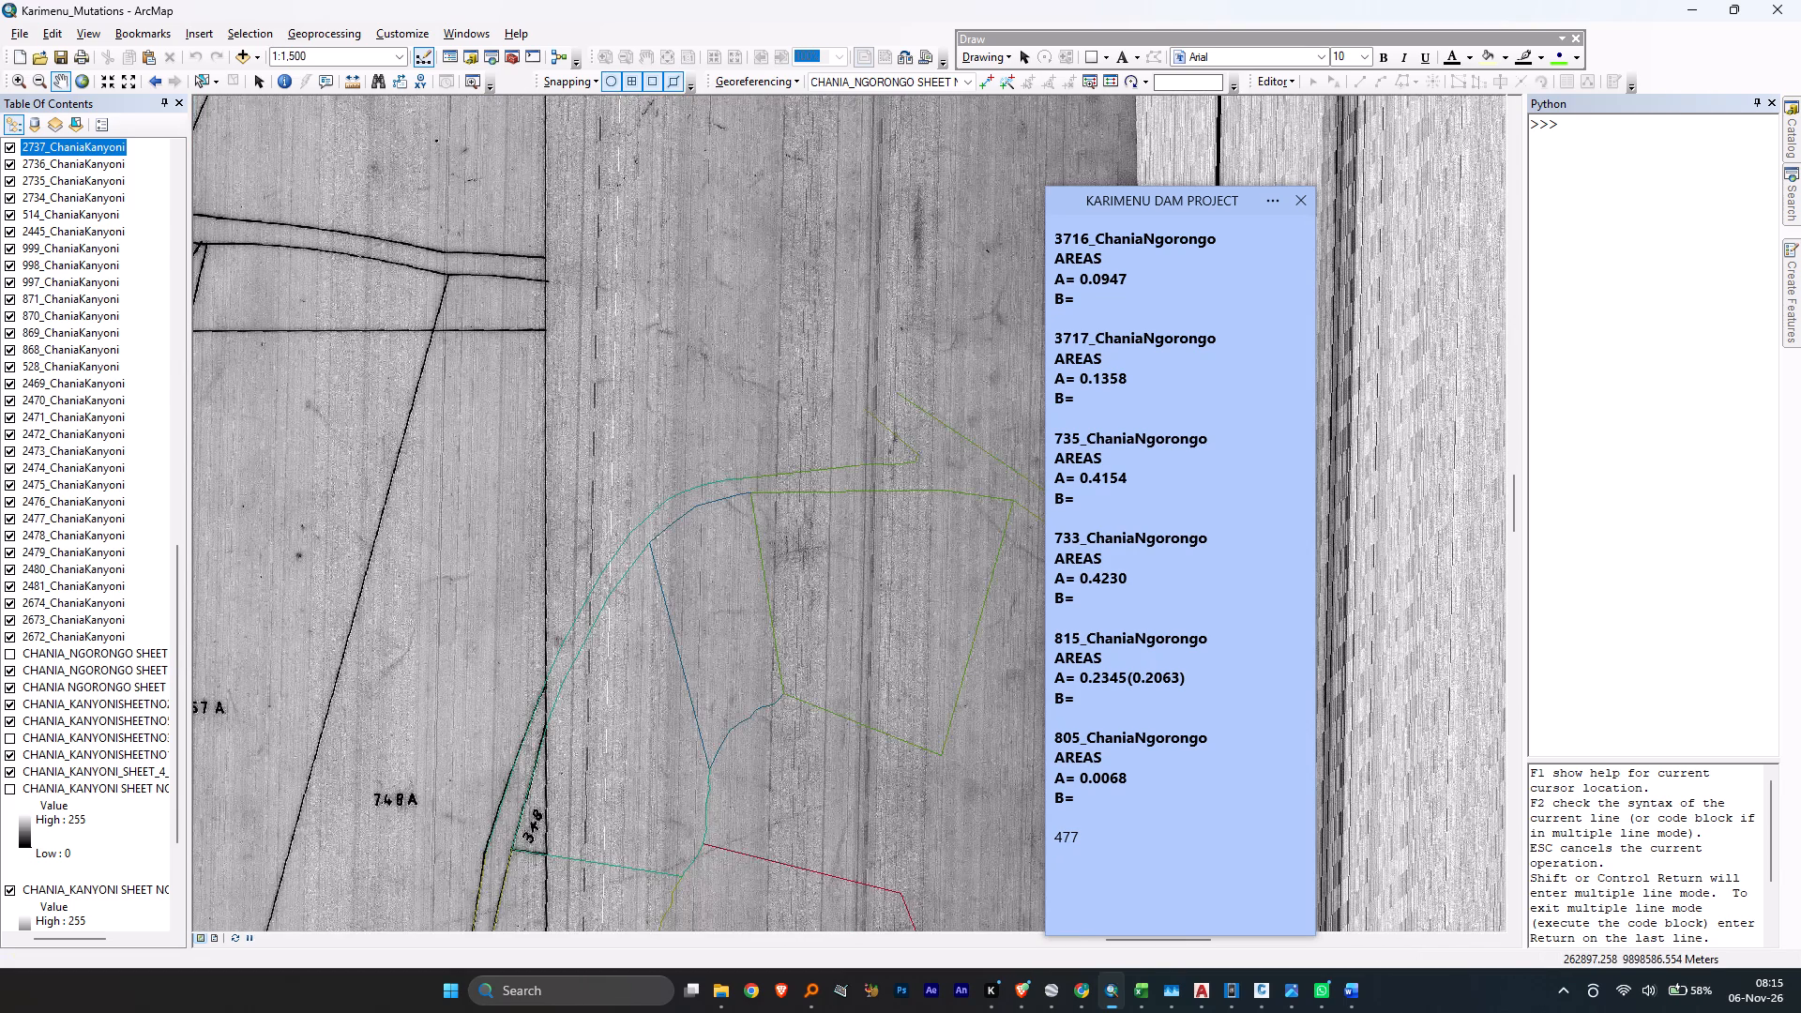
pyautogui.moveTo(583, 535); pyautogui.dragTo(583, 654)
pyautogui.moveTo(562, 575); pyautogui.dragTo(556, 801)
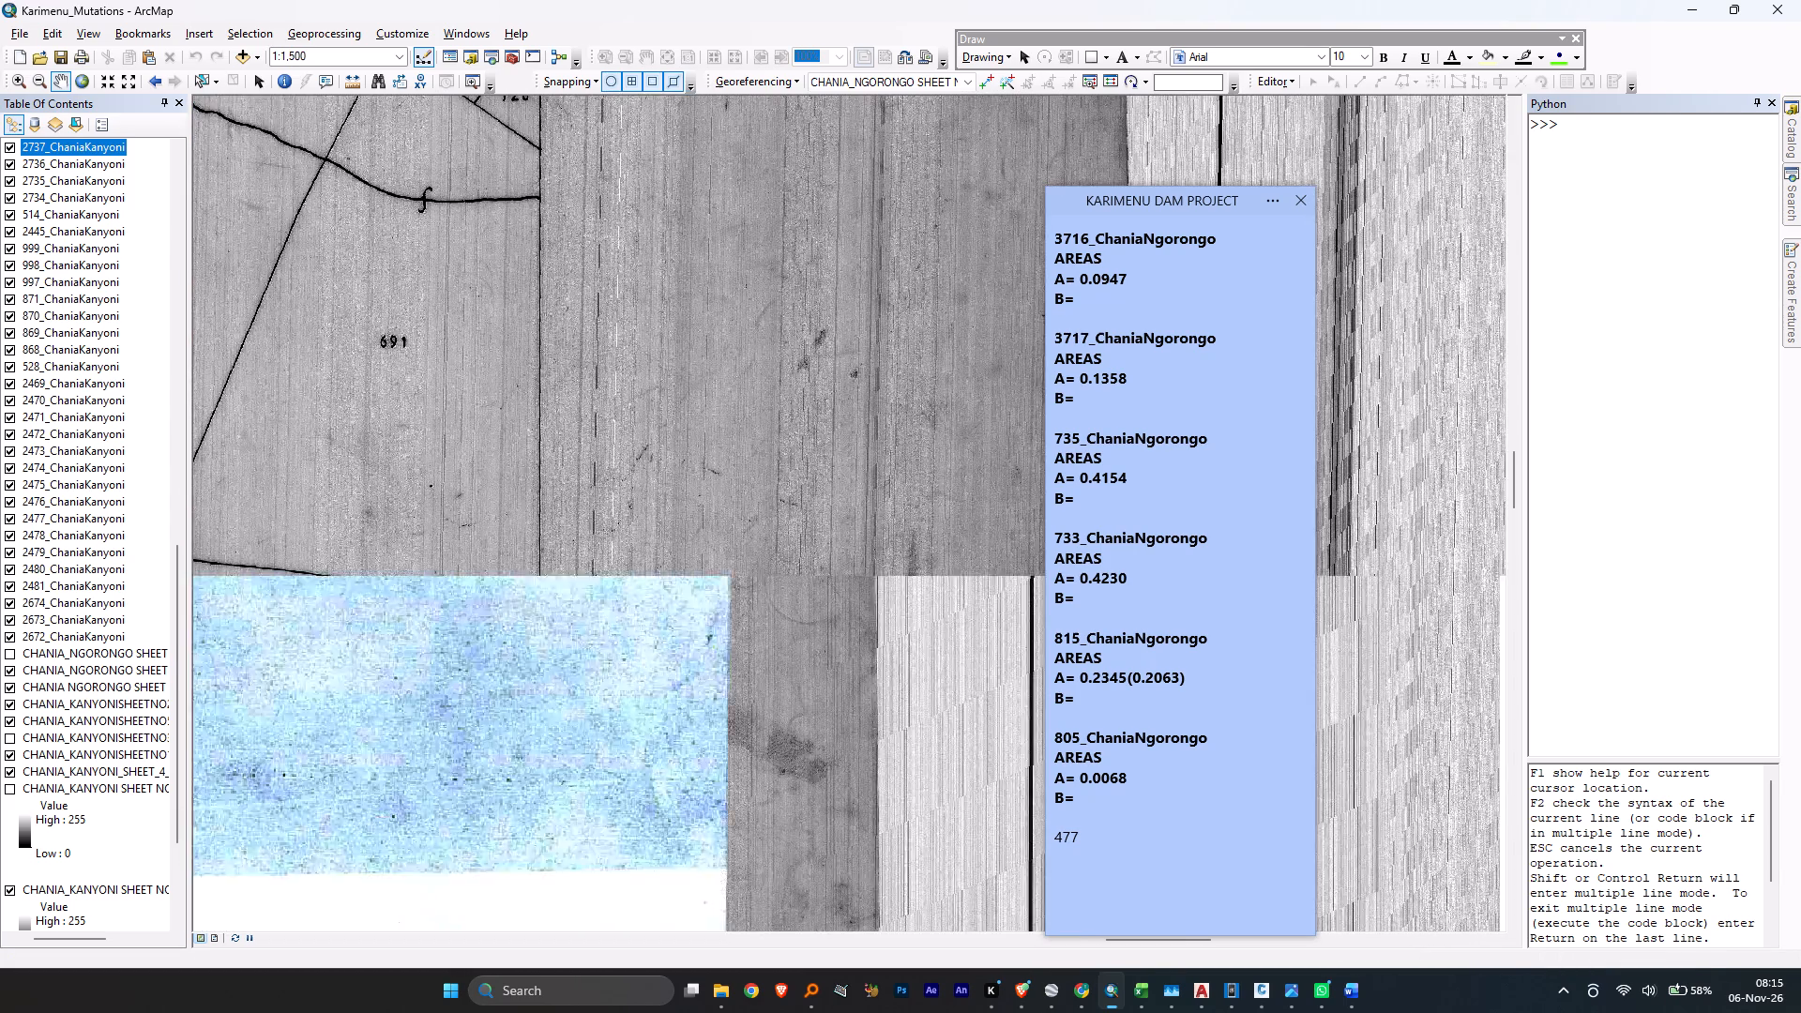
pyautogui.moveTo(507, 836); pyautogui.dragTo(701, 566)
pyautogui.moveTo(618, 782); pyautogui.dragTo(722, 621)
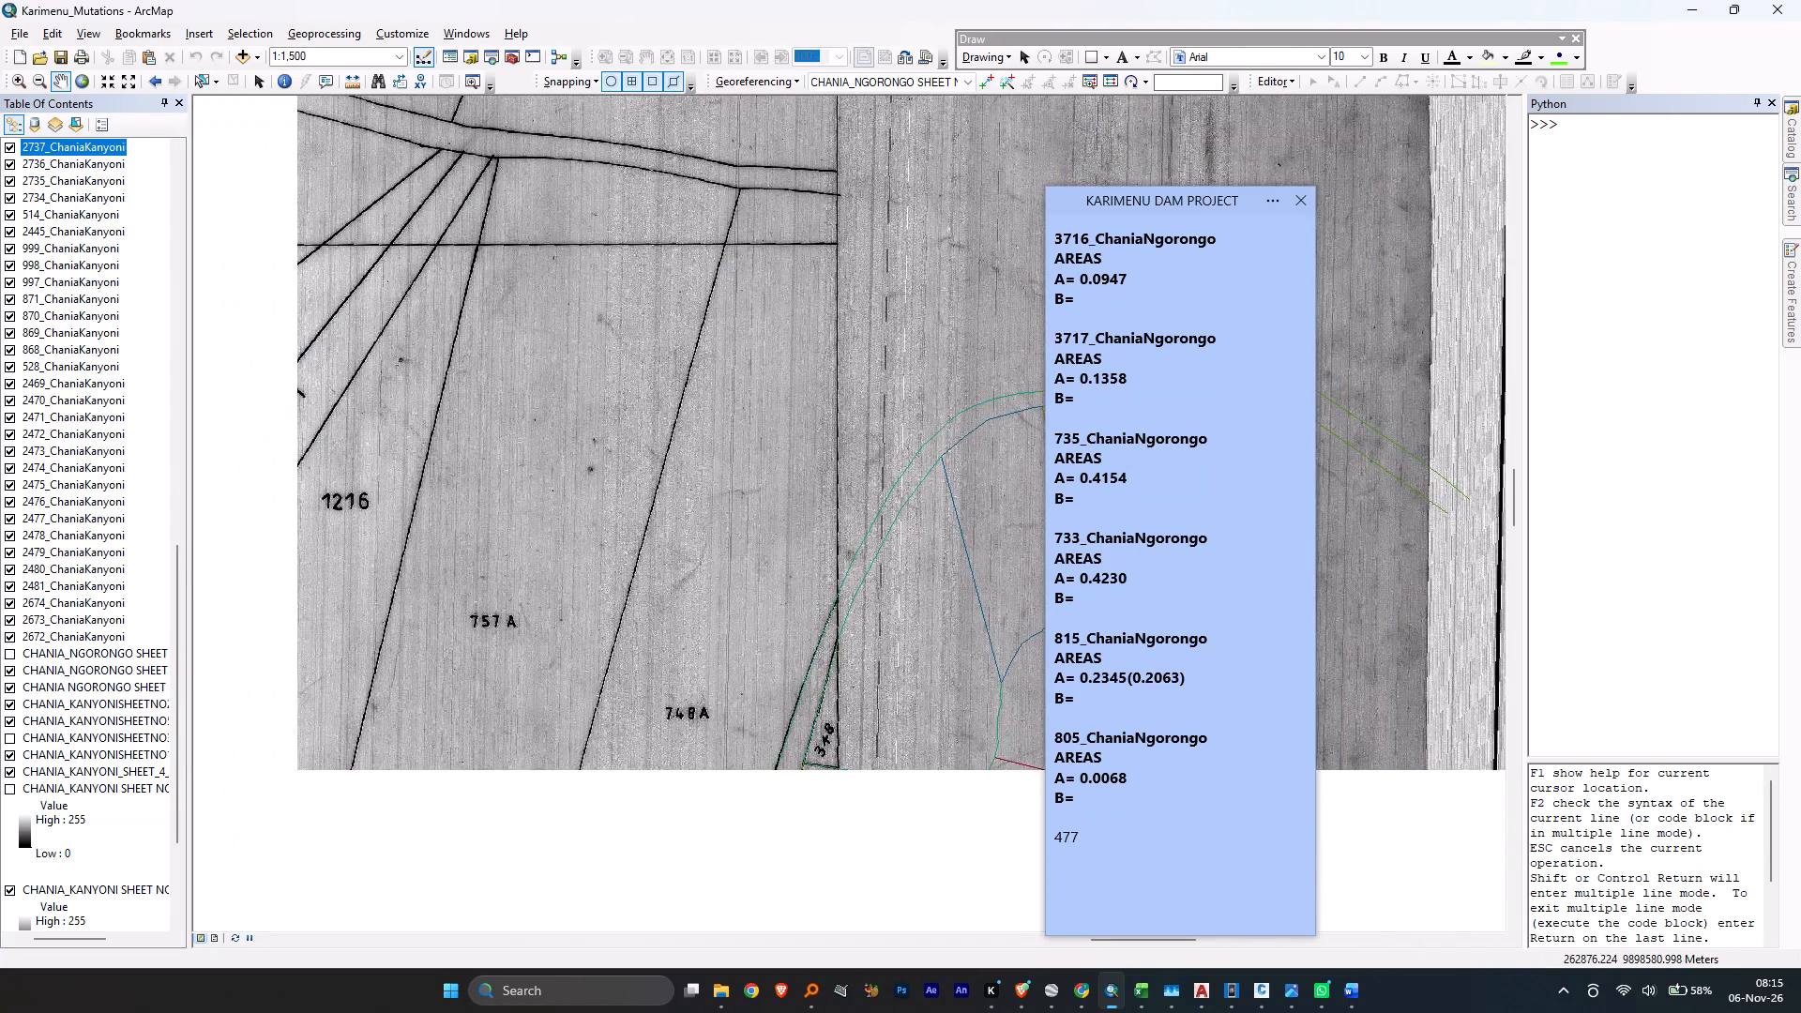
# Locate parcel 748A on the scanned sheet and add 748A below 477 in the KARIMENU DAM PROJECT sticky note.
pyautogui.moveTo(722, 621); pyautogui.dragTo(723, 620)
pyautogui.moveTo(684, 789); pyautogui.dragTo(686, 634)
pyautogui.scroll(-2, 702, 552)
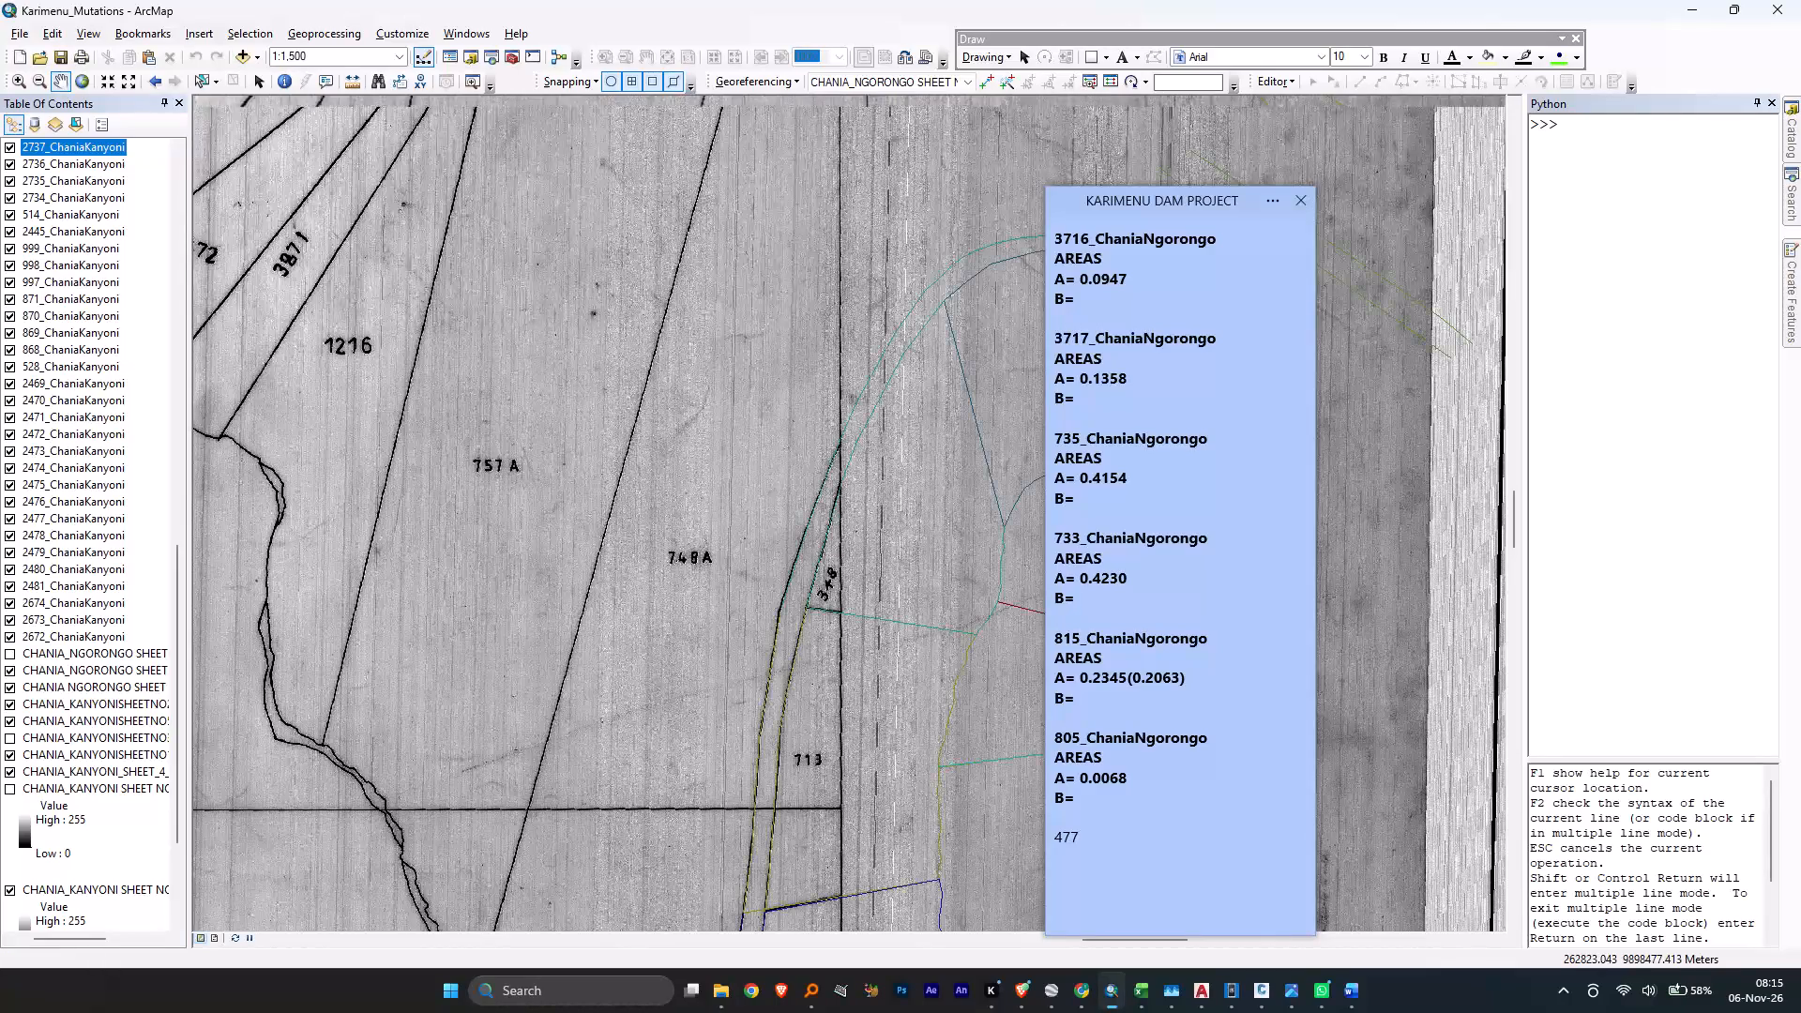
pyautogui.scroll(-4, 702, 552)
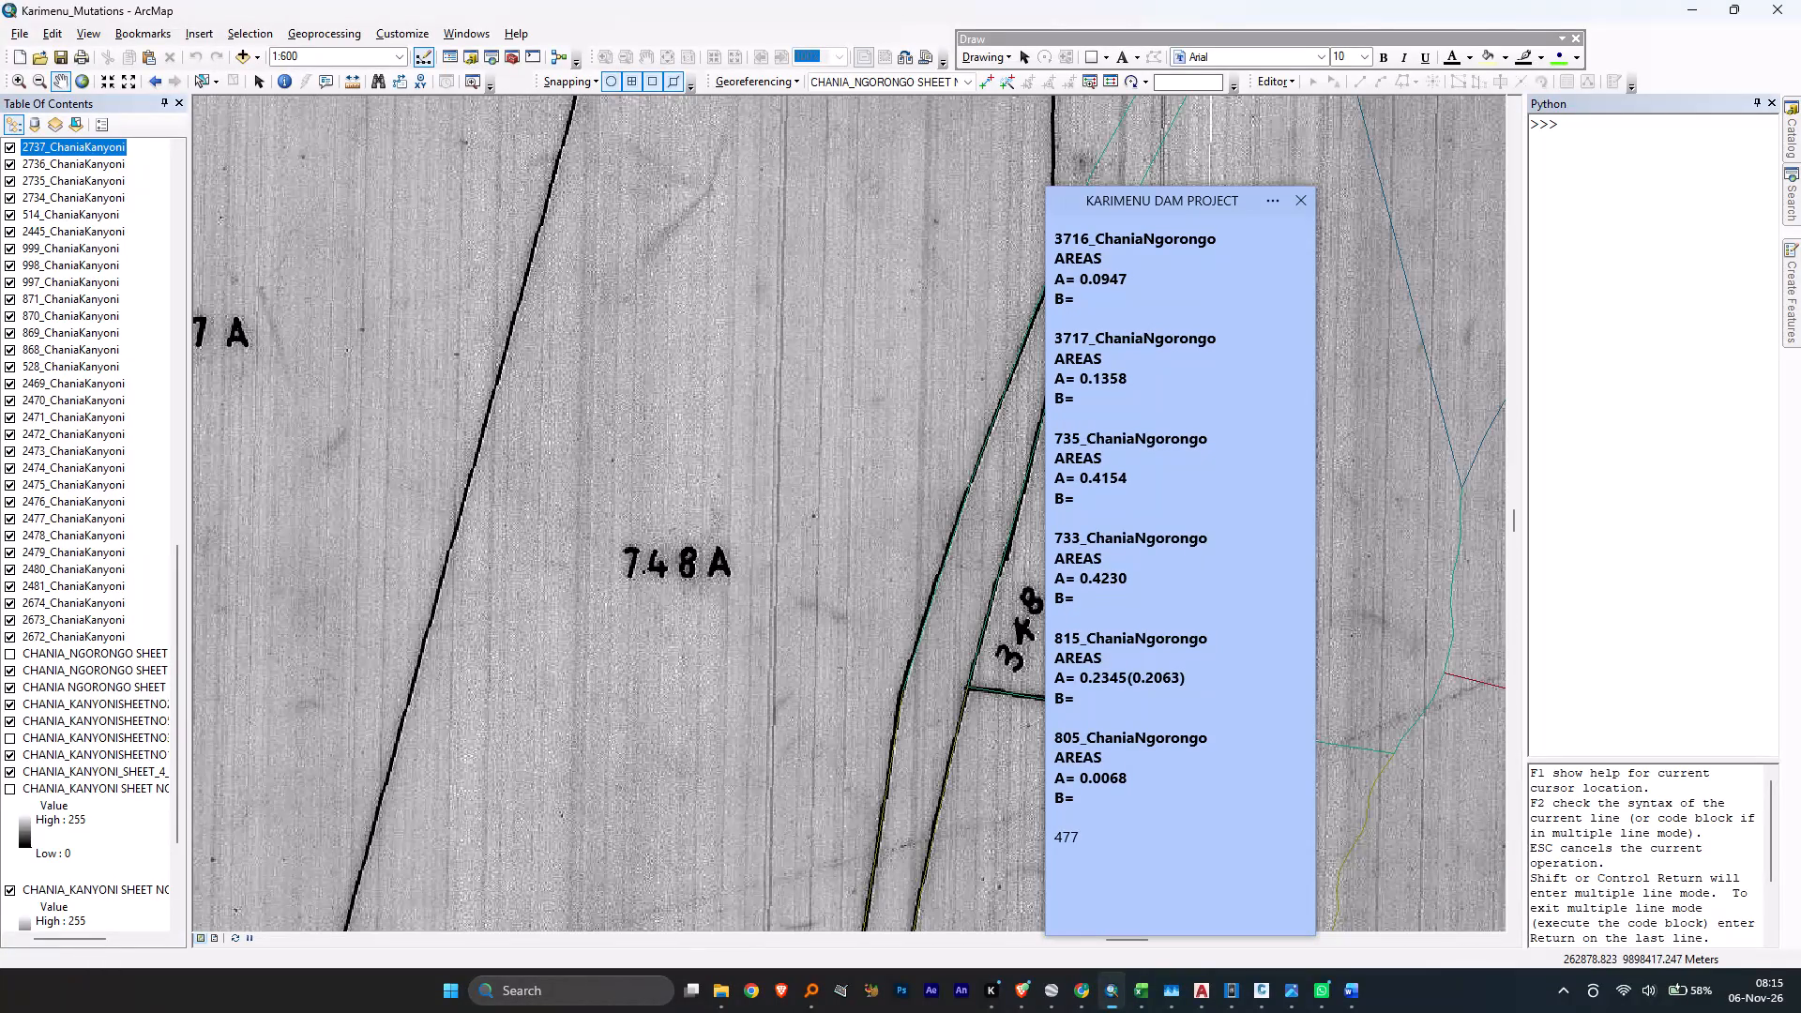
pyautogui.click(1100, 842)
pyautogui.press('Return')
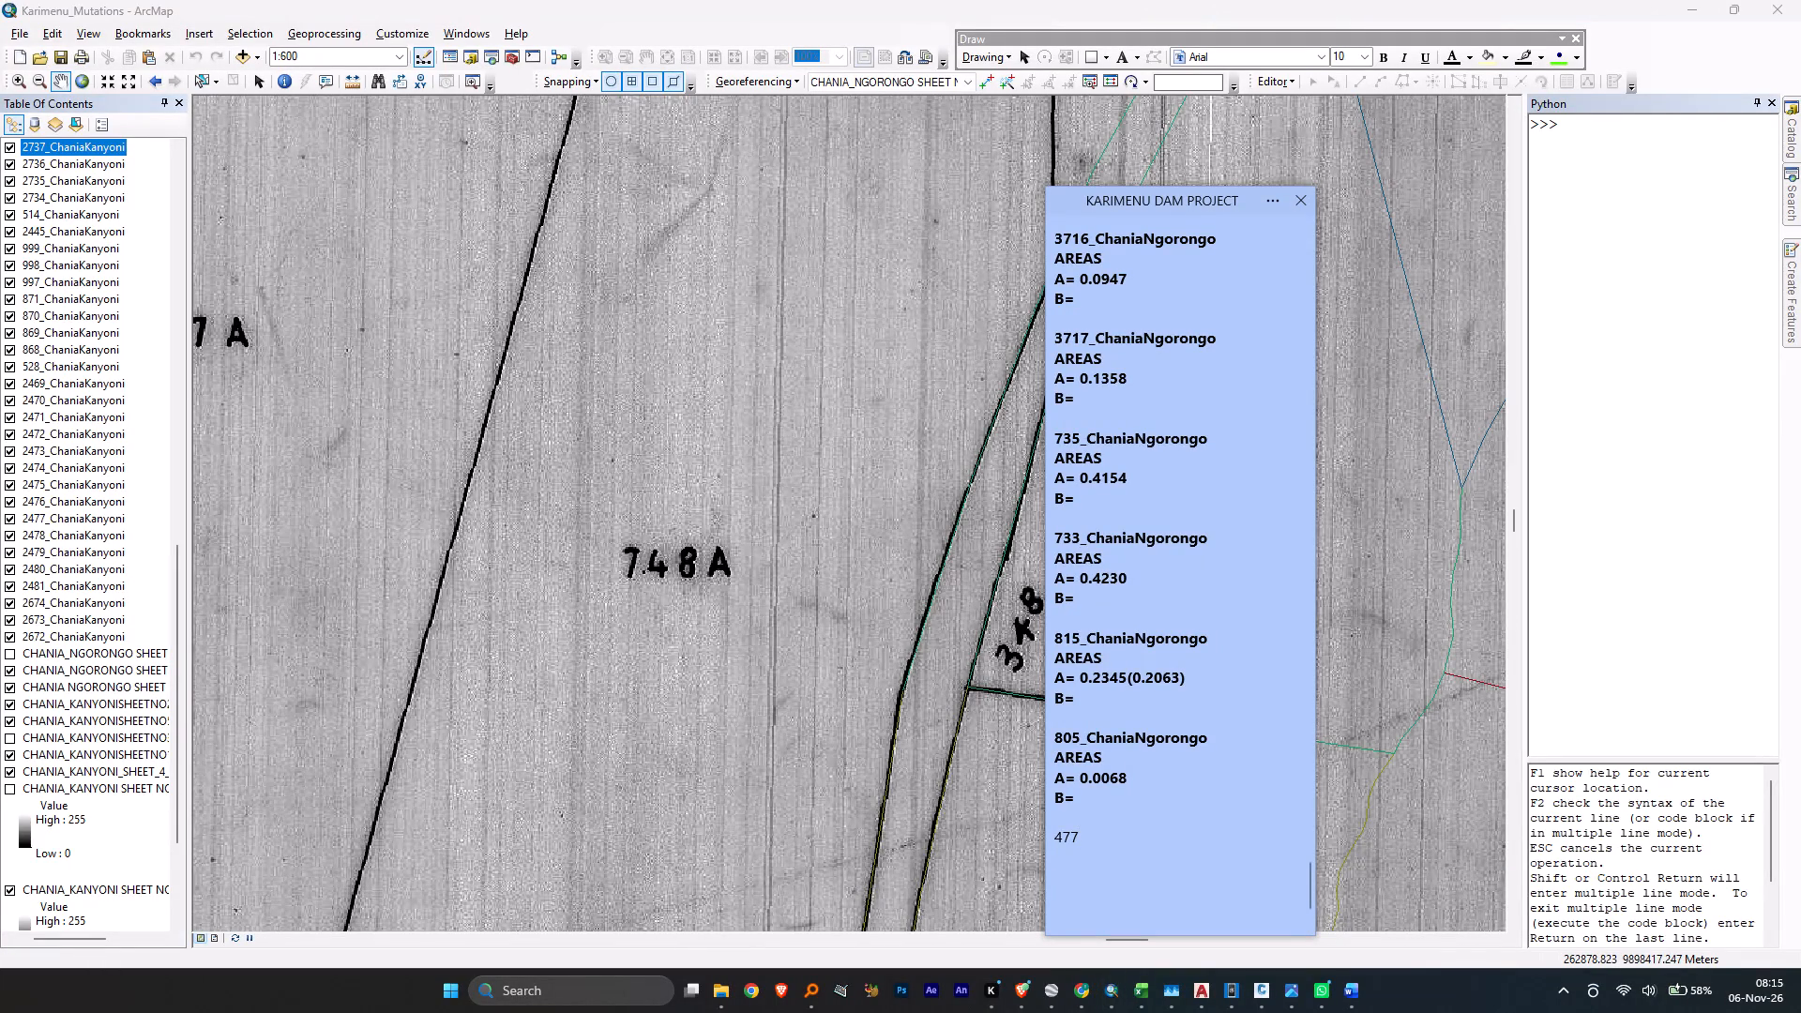
pyautogui.write('74')
pyautogui.press('8')
pyautogui.hotkey('shift', 'a')
pyautogui.press('Return')
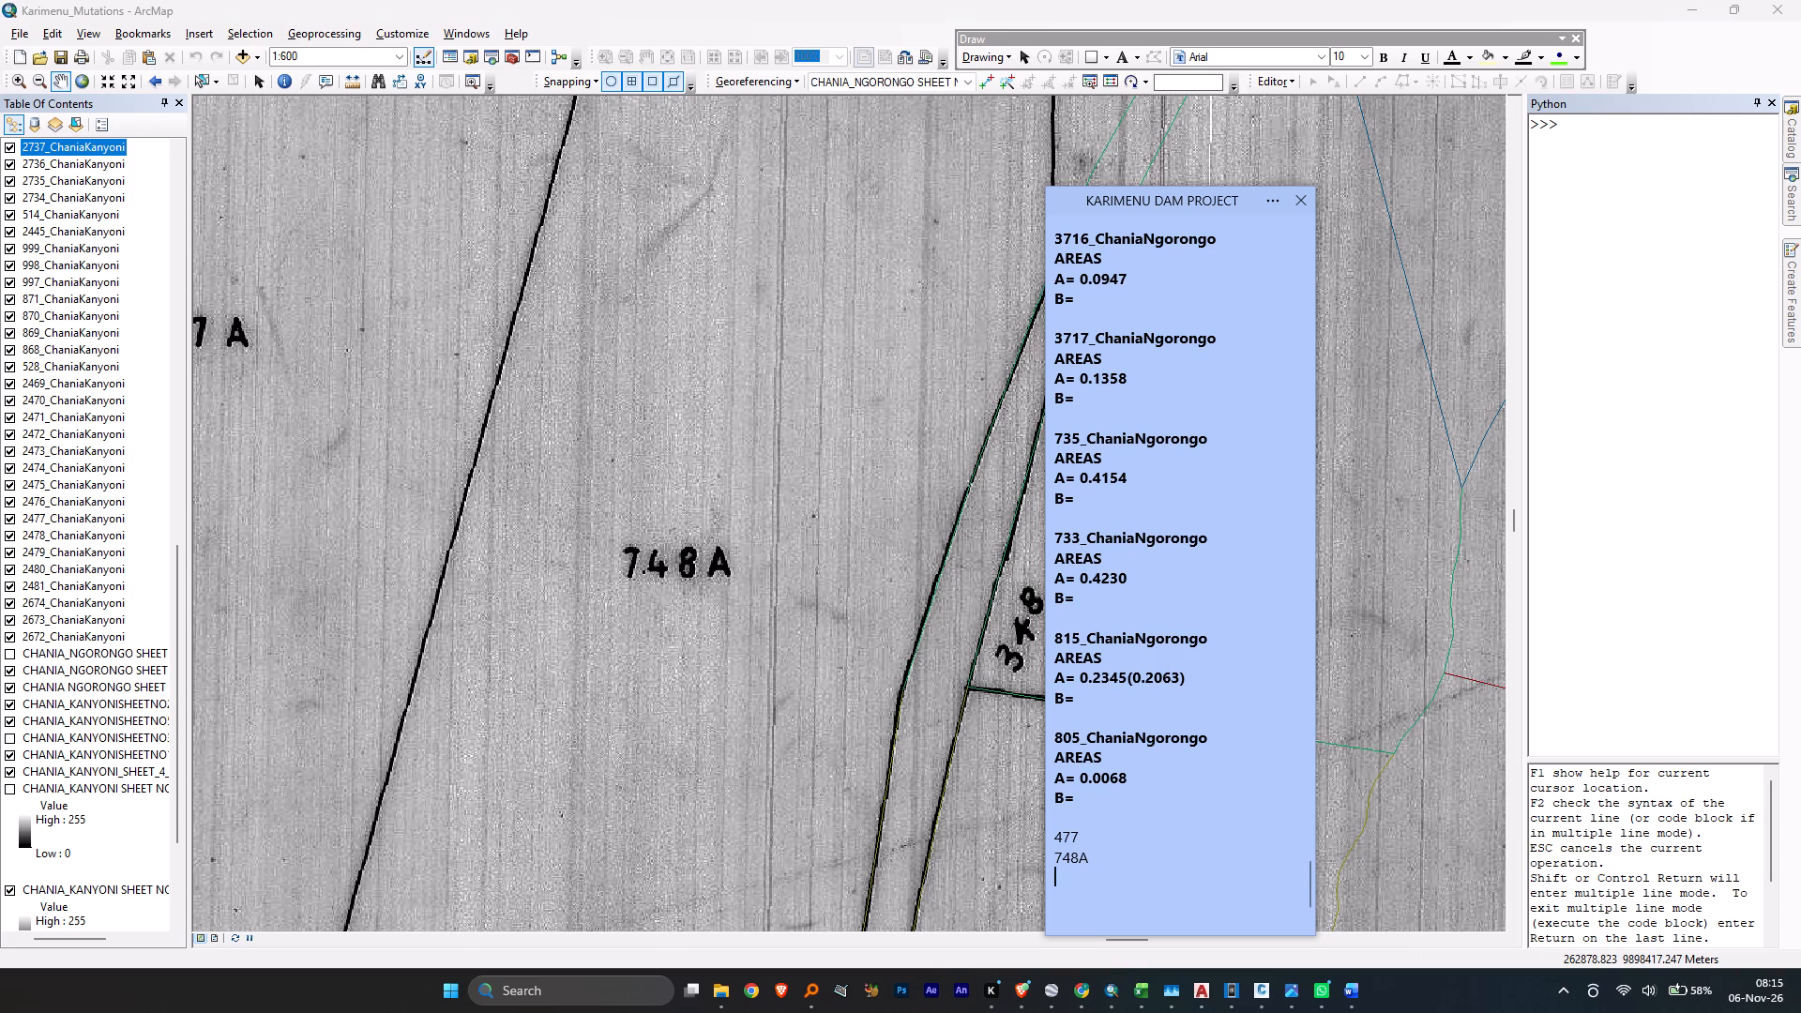
# Add the neighbouring parcel number 757A on a new line below 748A in the sticky note.
pyautogui.scroll(-2, 764, 699)
pyautogui.scroll(8, 765, 700)
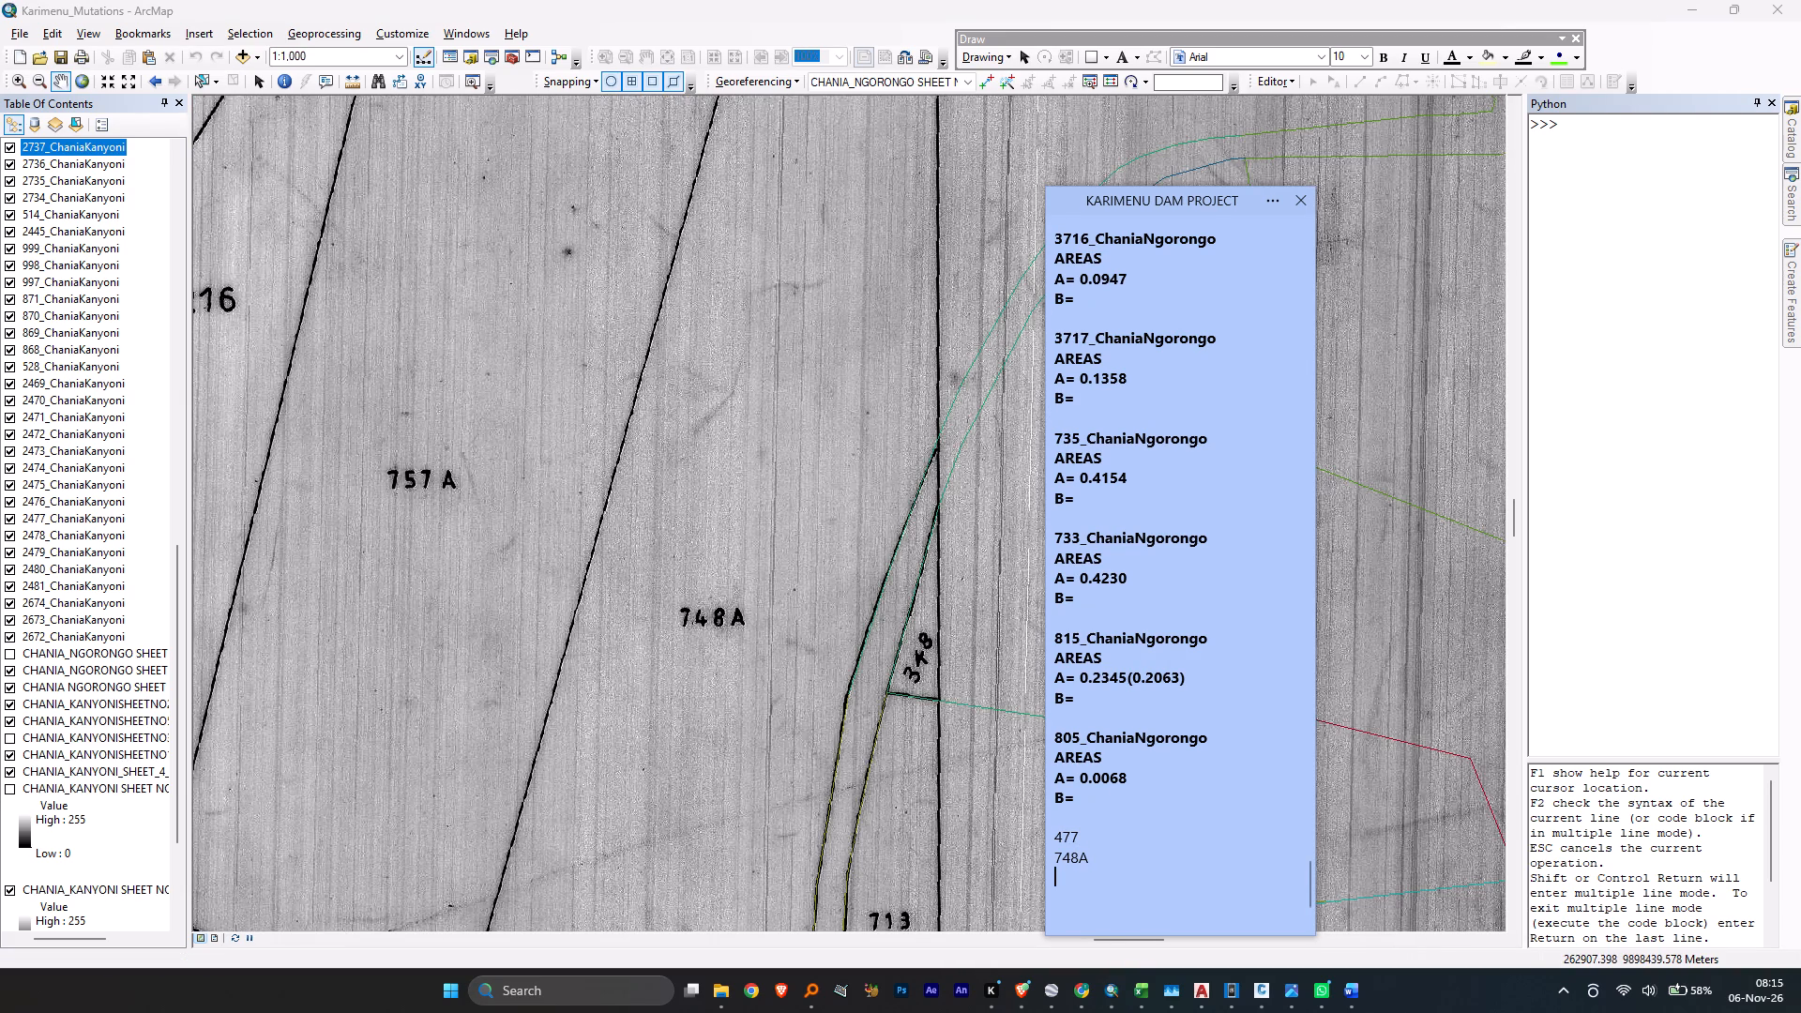
pyautogui.press('7')
pyautogui.write('57')
pyautogui.hotkey('shift', 'a')
pyautogui.press('Return')
# Find the parcel adjoining 757A on the scanned sheet and add its number, 1216, to the sticky note list.
pyautogui.moveTo(468, 595); pyautogui.dragTo(654, 690)
pyautogui.moveTo(434, 528); pyautogui.dragTo(590, 671)
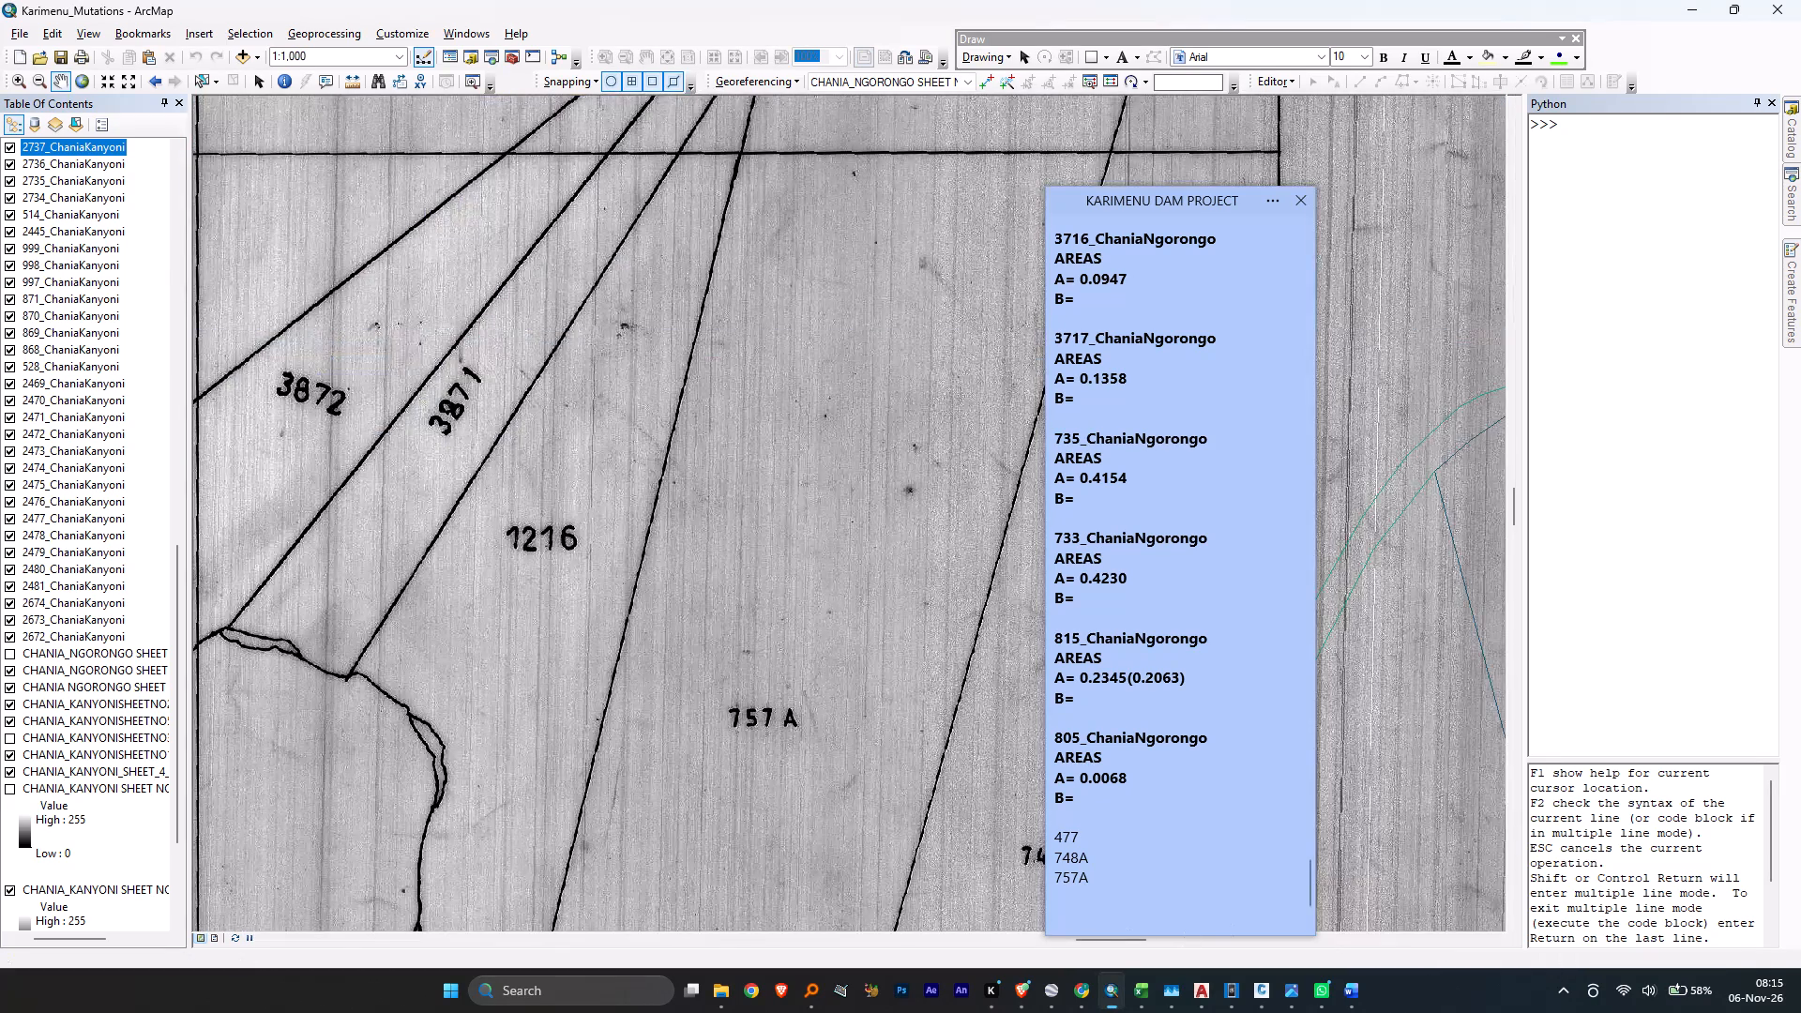
pyautogui.click(1101, 880)
pyautogui.press('Return')
pyautogui.write('1216')
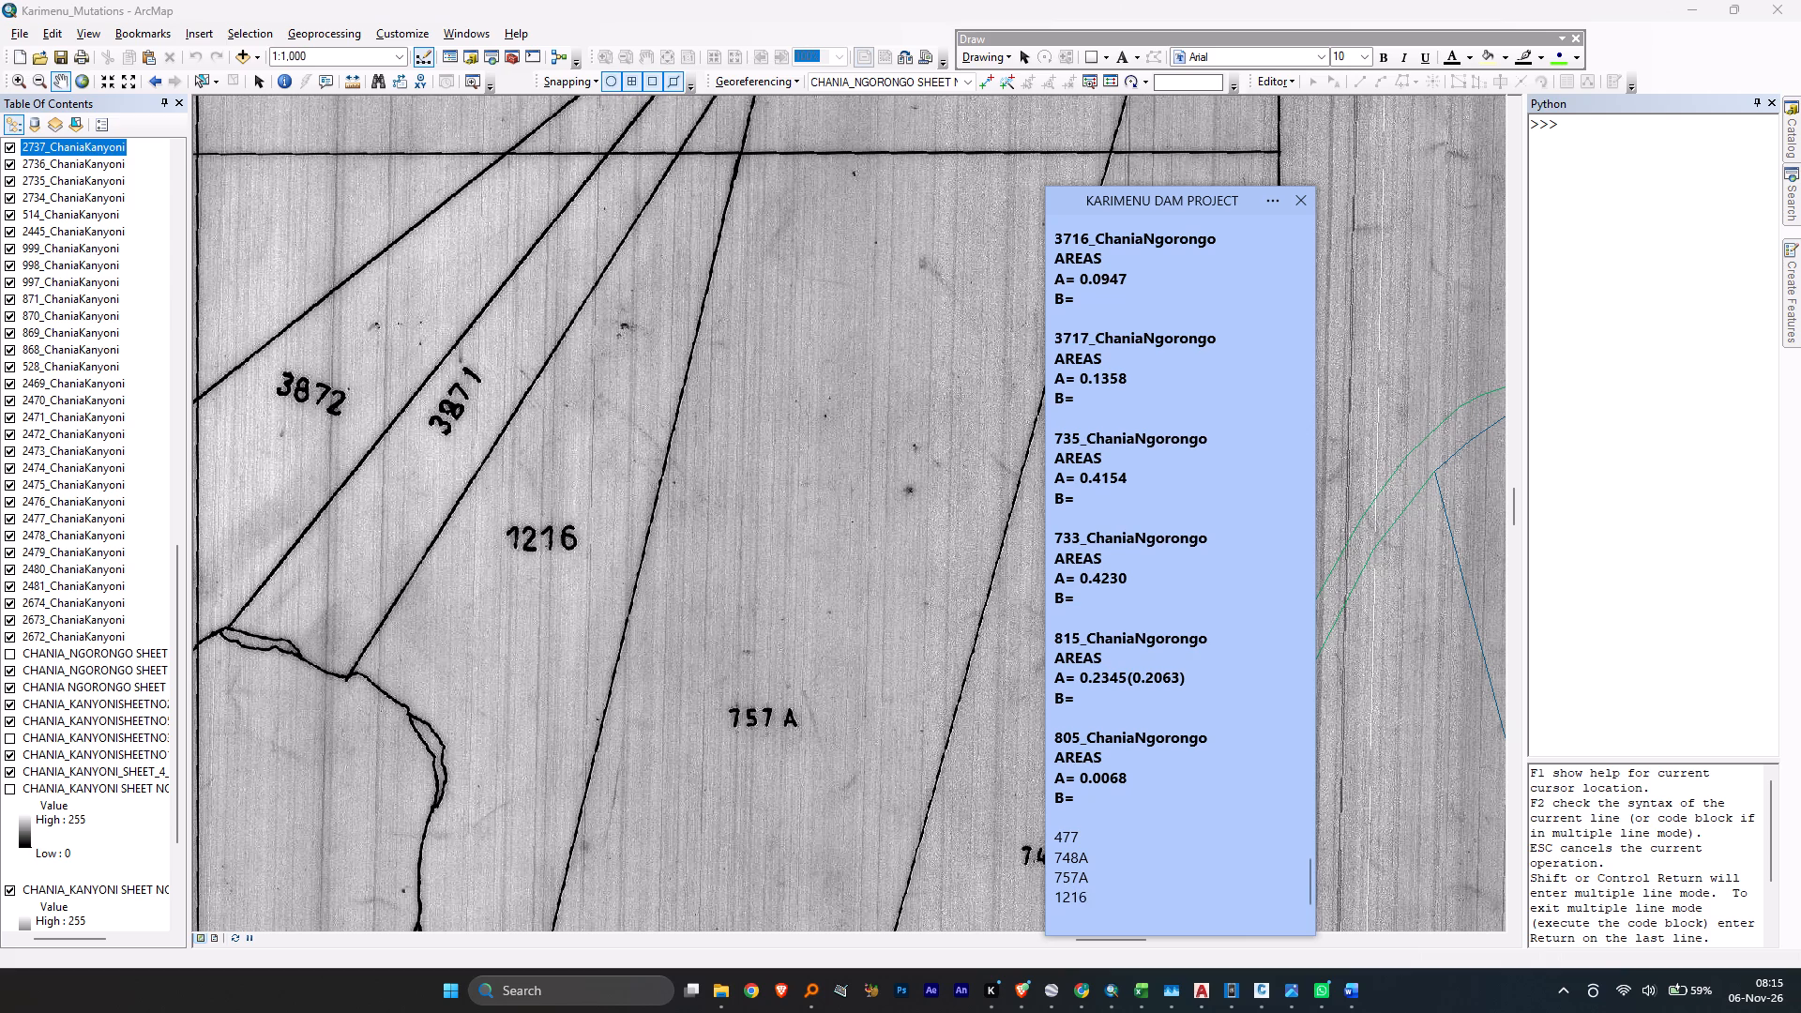
pyautogui.press('Return')
# Find the narrow parcel beside 1216 on the scanned sheet and add its number, 3871, to the sticky note list.
pyautogui.moveTo(541, 525); pyautogui.dragTo(617, 631)
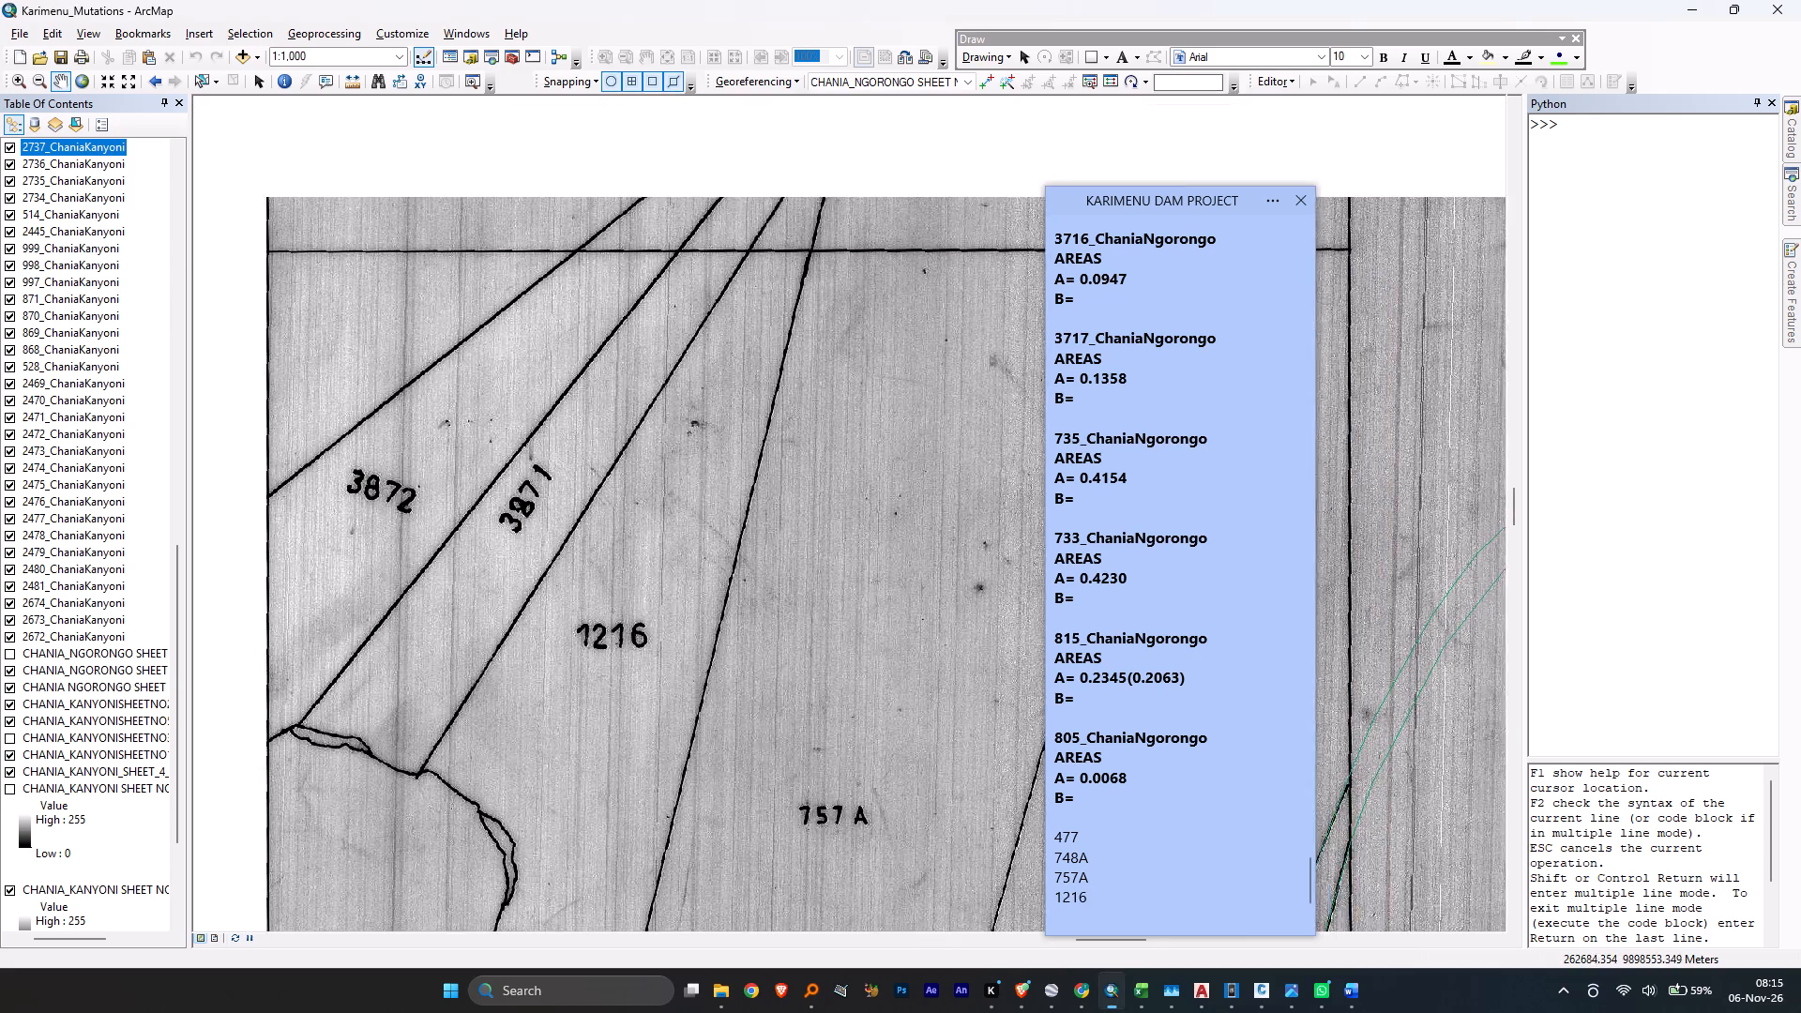
pyautogui.moveTo(617, 631); pyautogui.dragTo(626, 643)
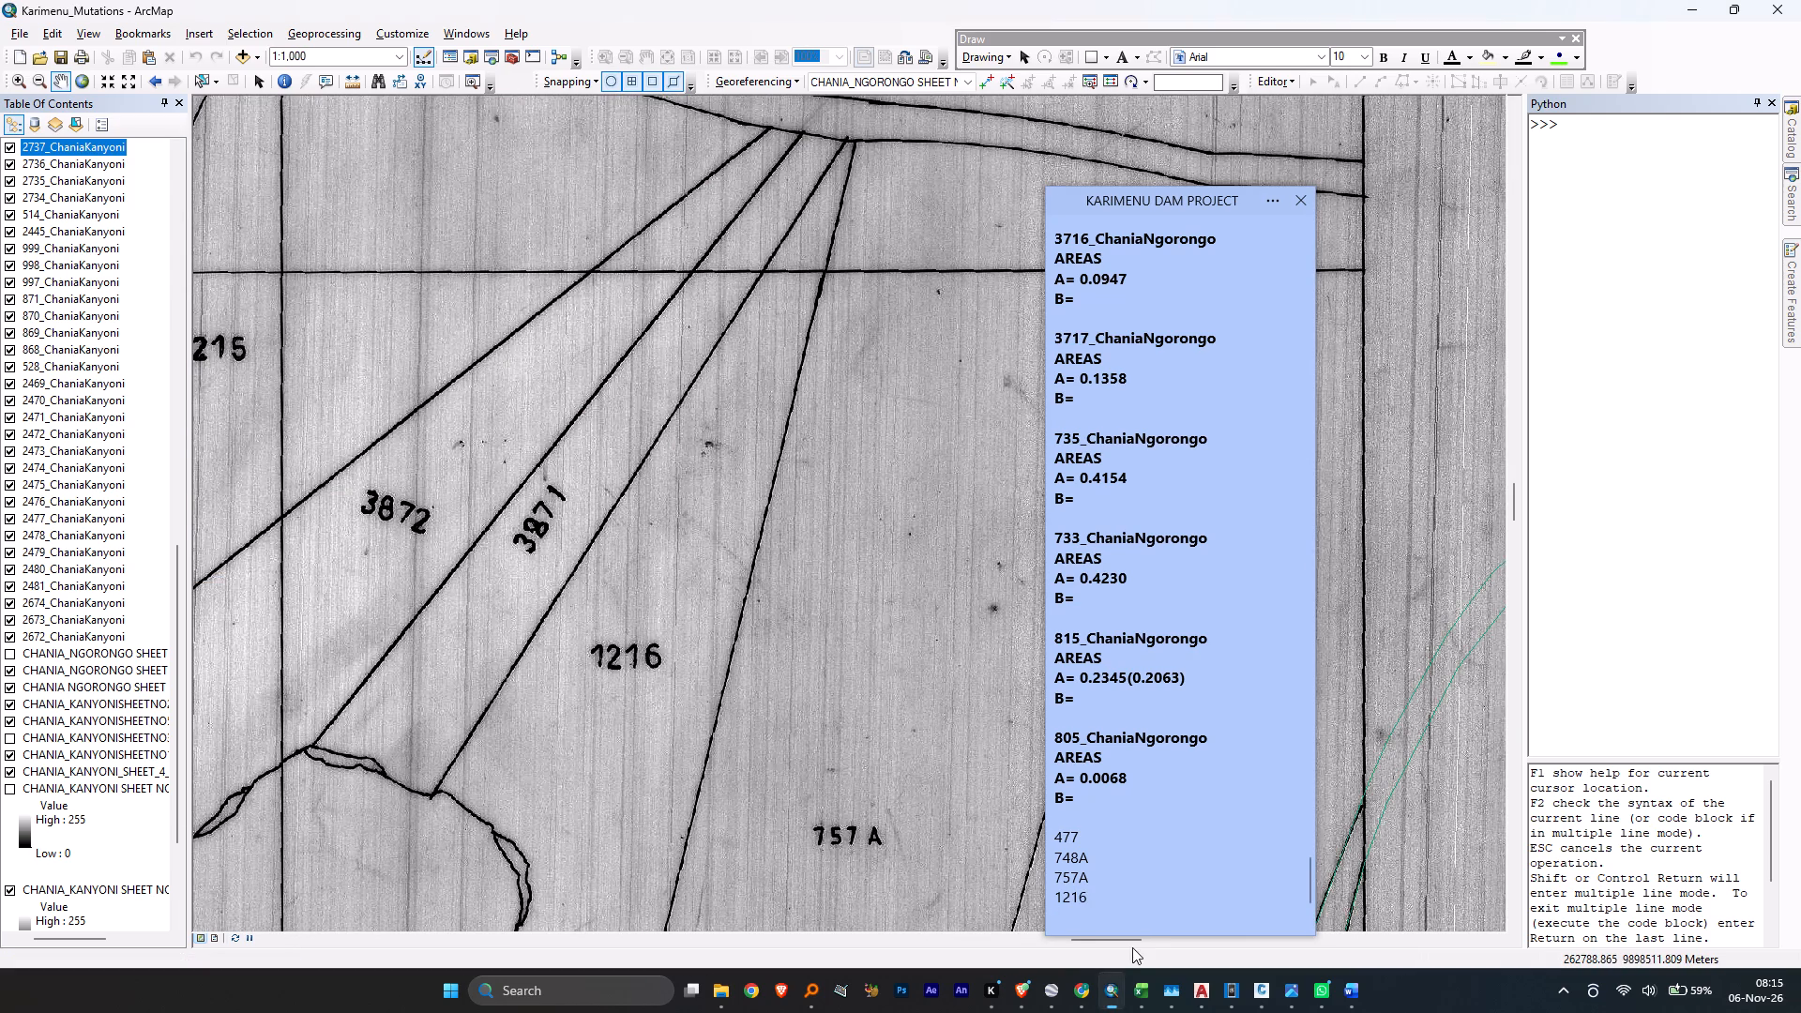
pyautogui.click(1101, 898)
pyautogui.press('Return')
pyautogui.press('3')
pyautogui.press('8')
pyautogui.write('71')
pyautogui.press('Return')
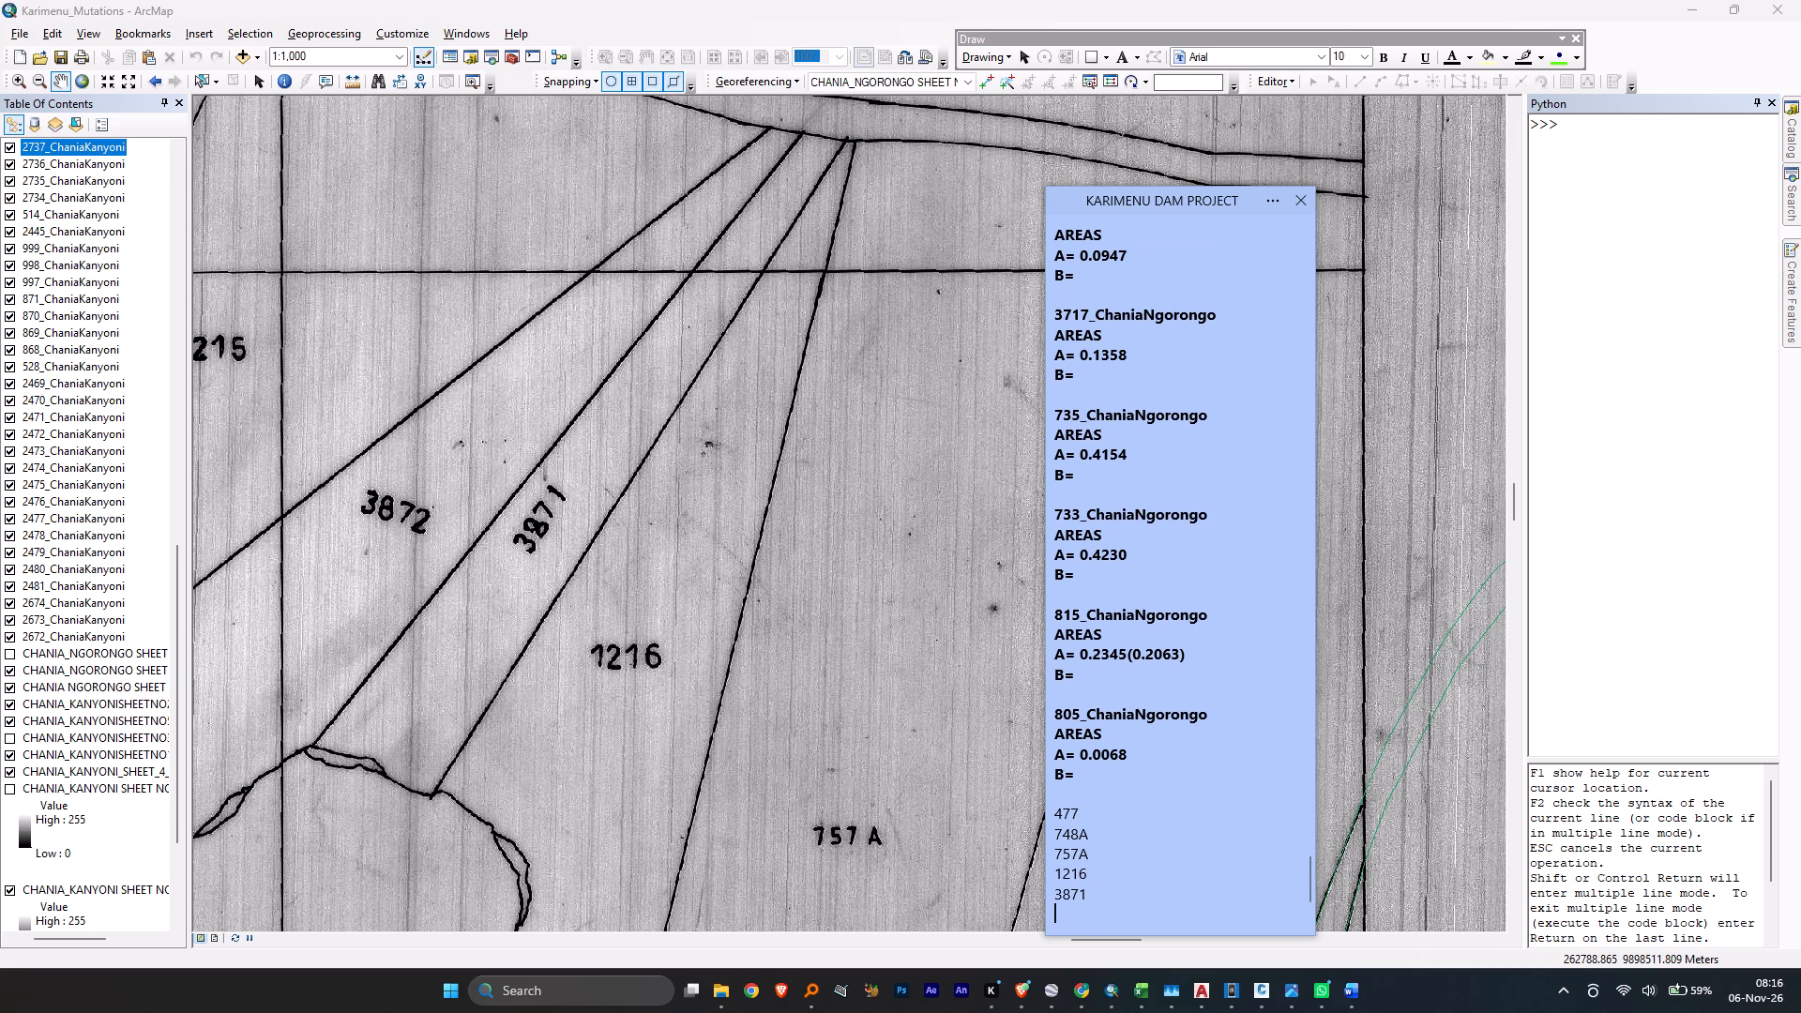
# Add the adjoining parcel number 3872 on a new line below 3871 in the sticky note.
pyautogui.moveTo(564, 580); pyautogui.dragTo(741, 752)
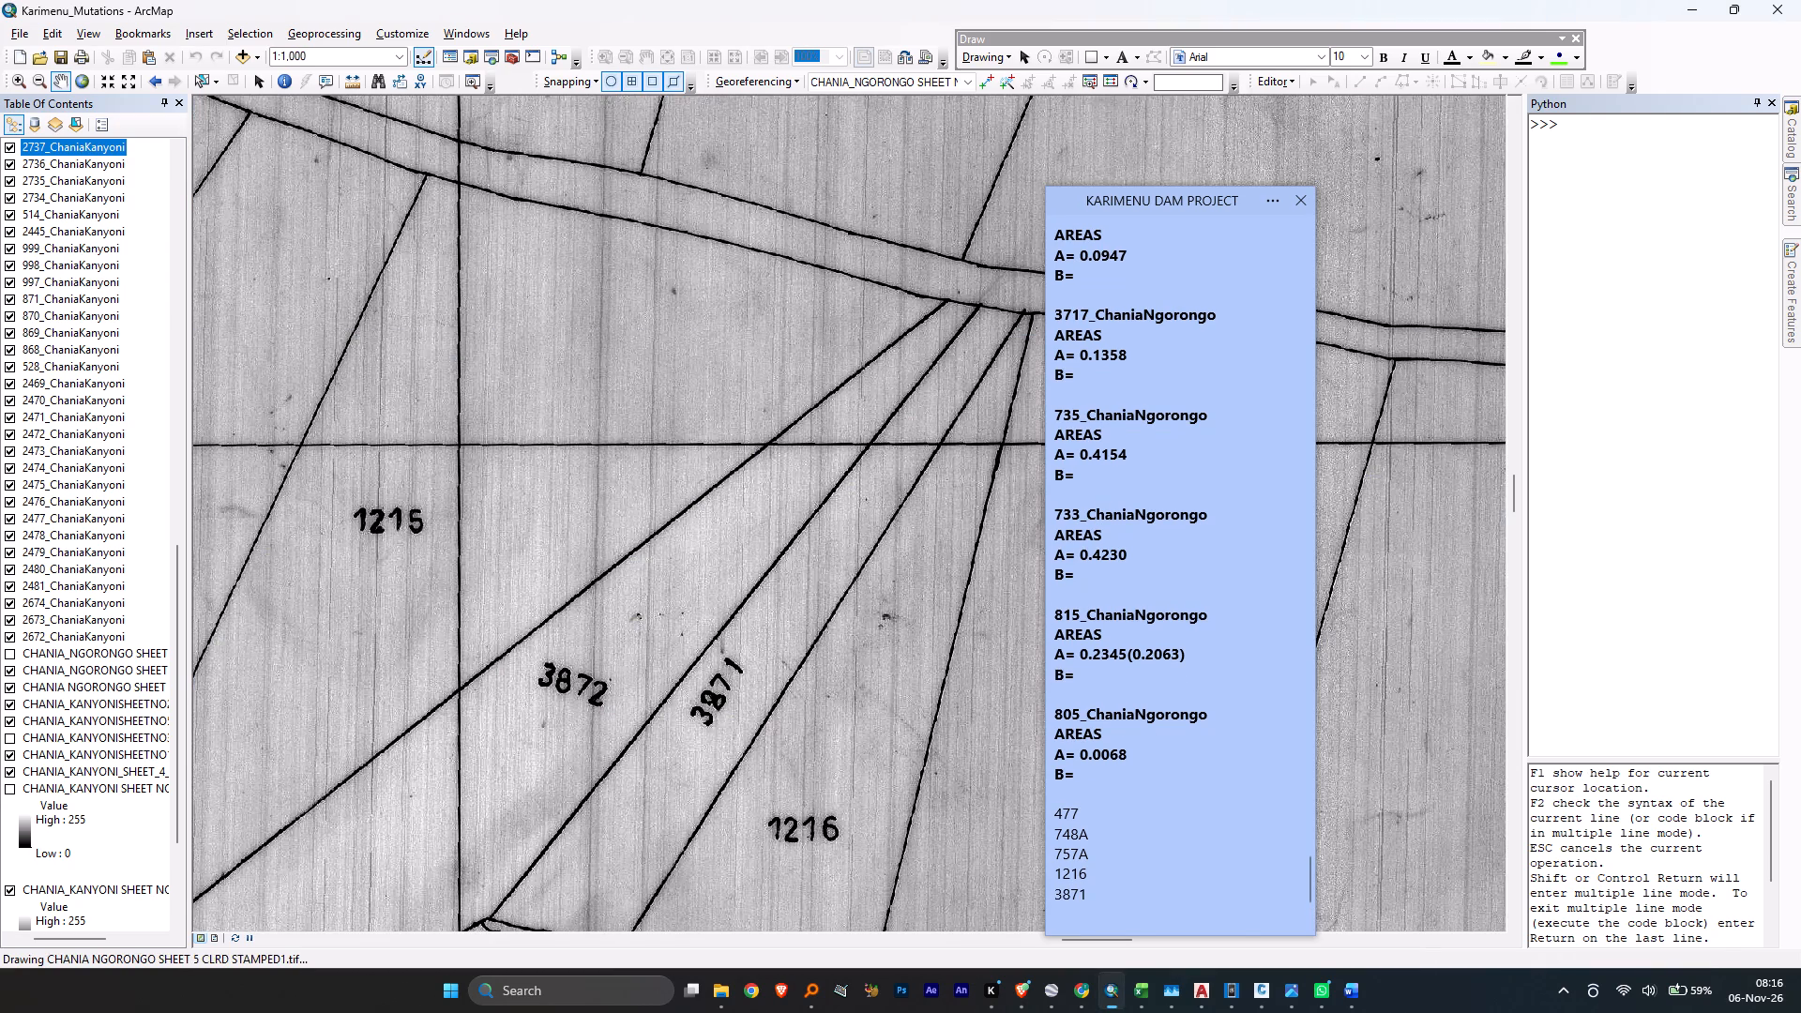
pyautogui.click(1103, 900)
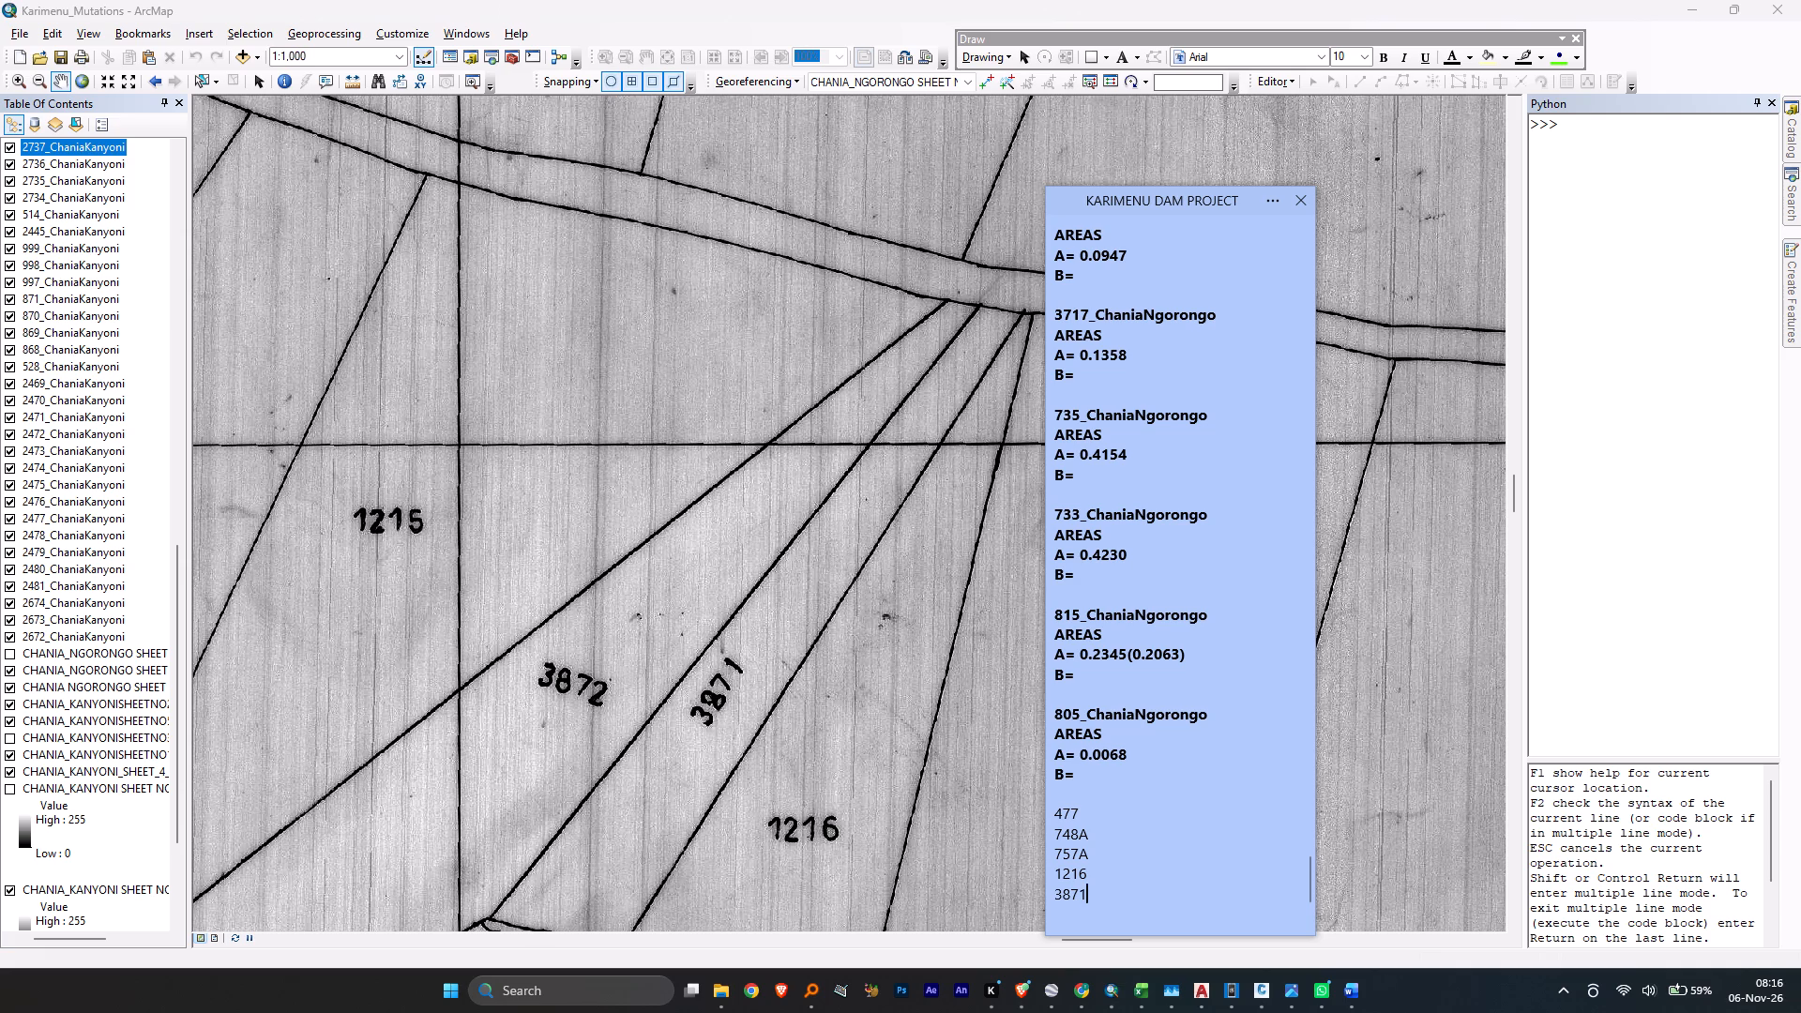
pyautogui.press('Return')
pyautogui.write('3872')
pyautogui.press('Return')
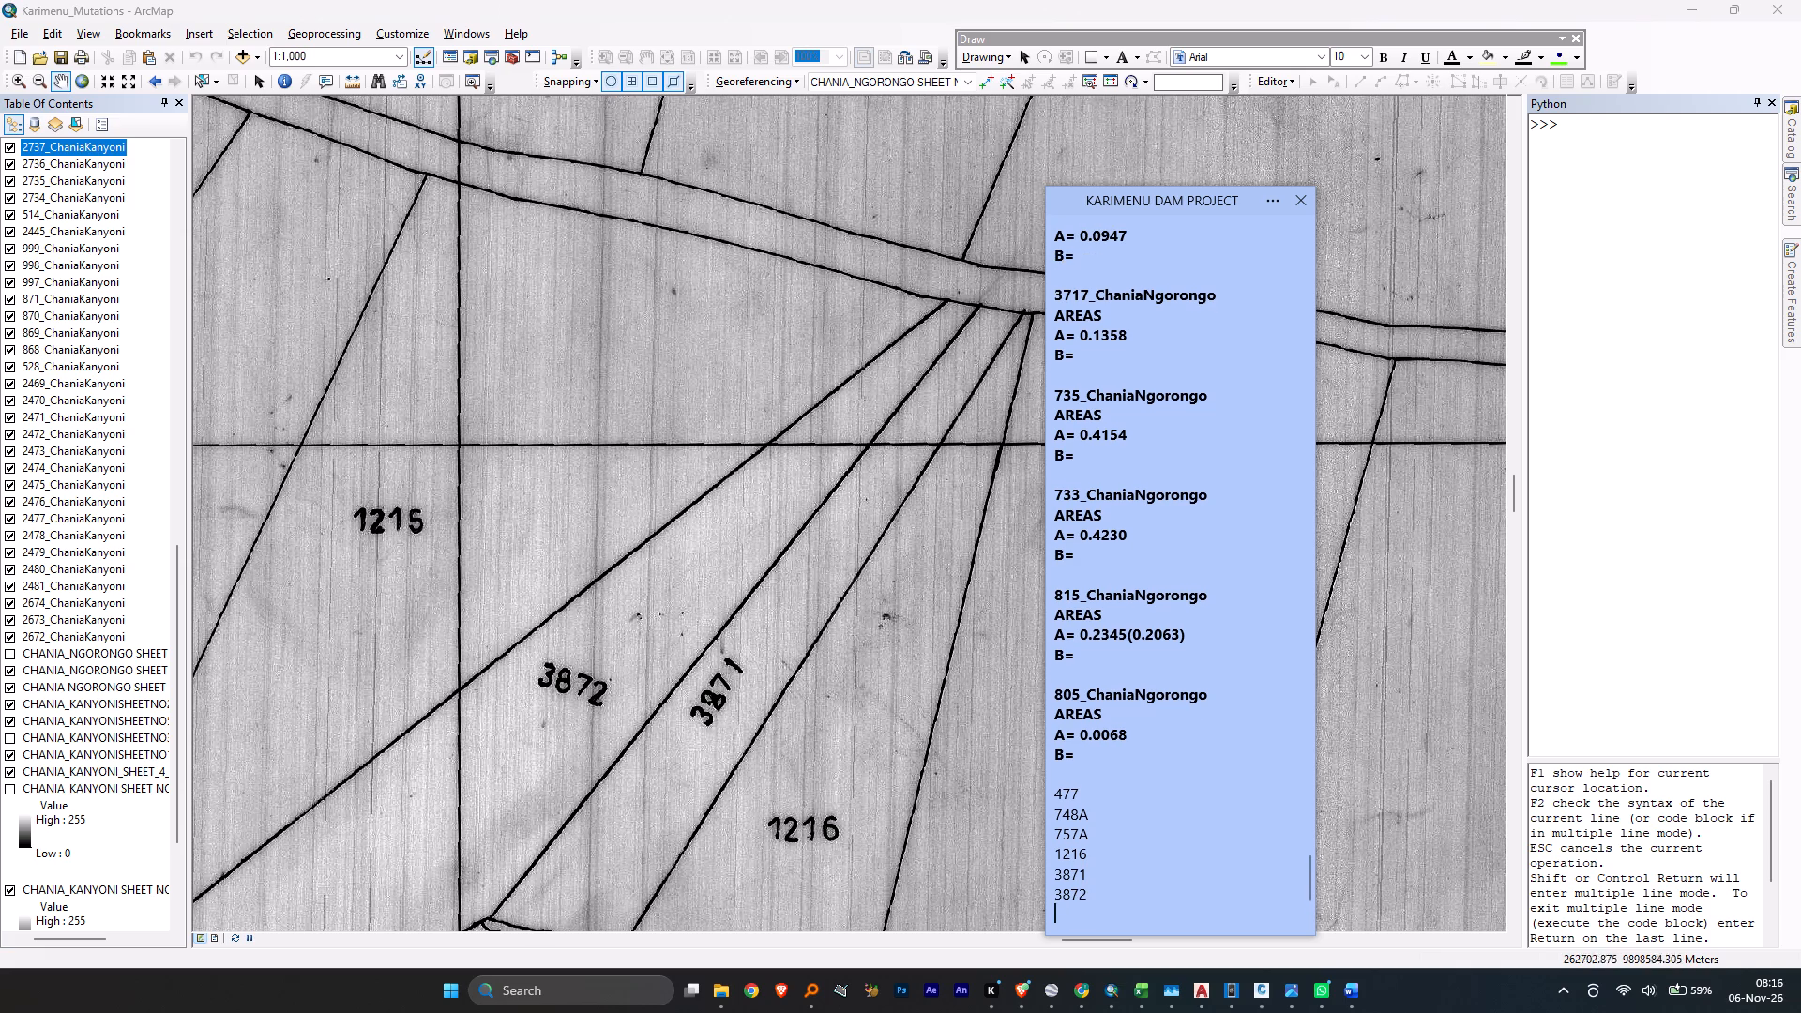
# Back in ArcMap, examine the scanned sheet beyond parcels 3872 and 1215 for further parcel numbers.
pyautogui.moveTo(549, 614); pyautogui.dragTo(905, 773)
pyautogui.moveTo(821, 740); pyautogui.dragTo(780, 638)
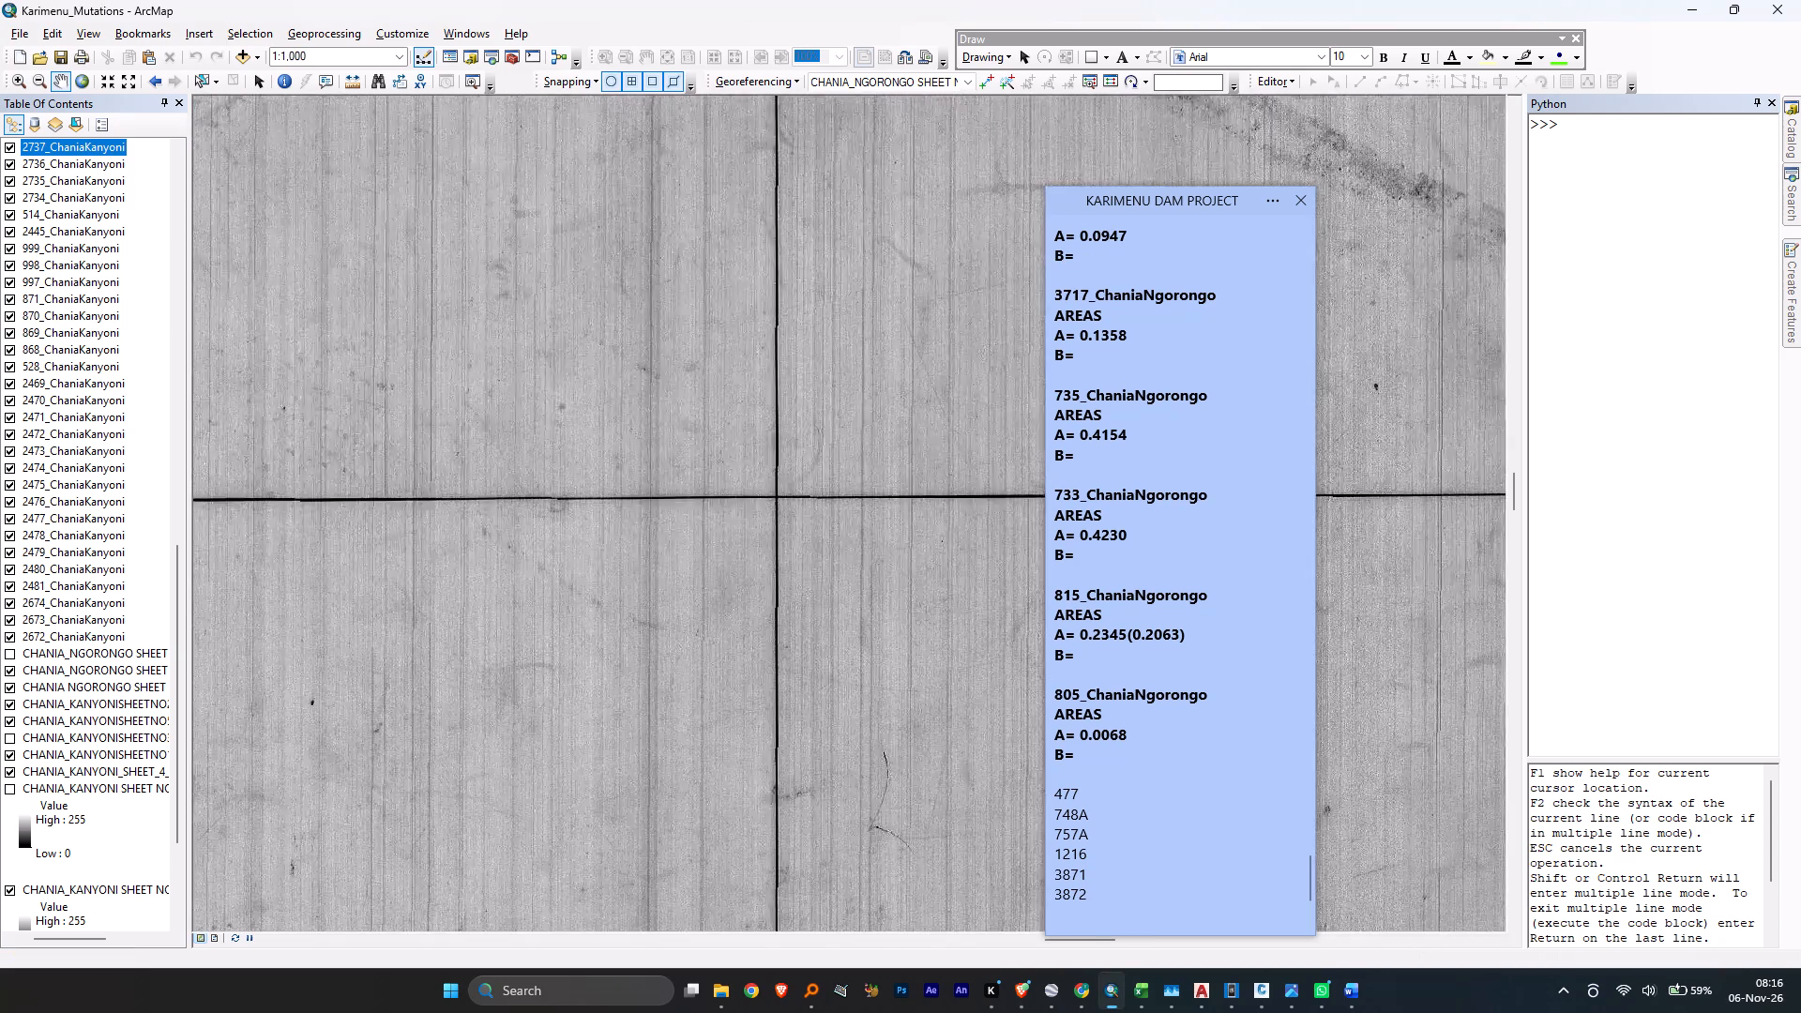
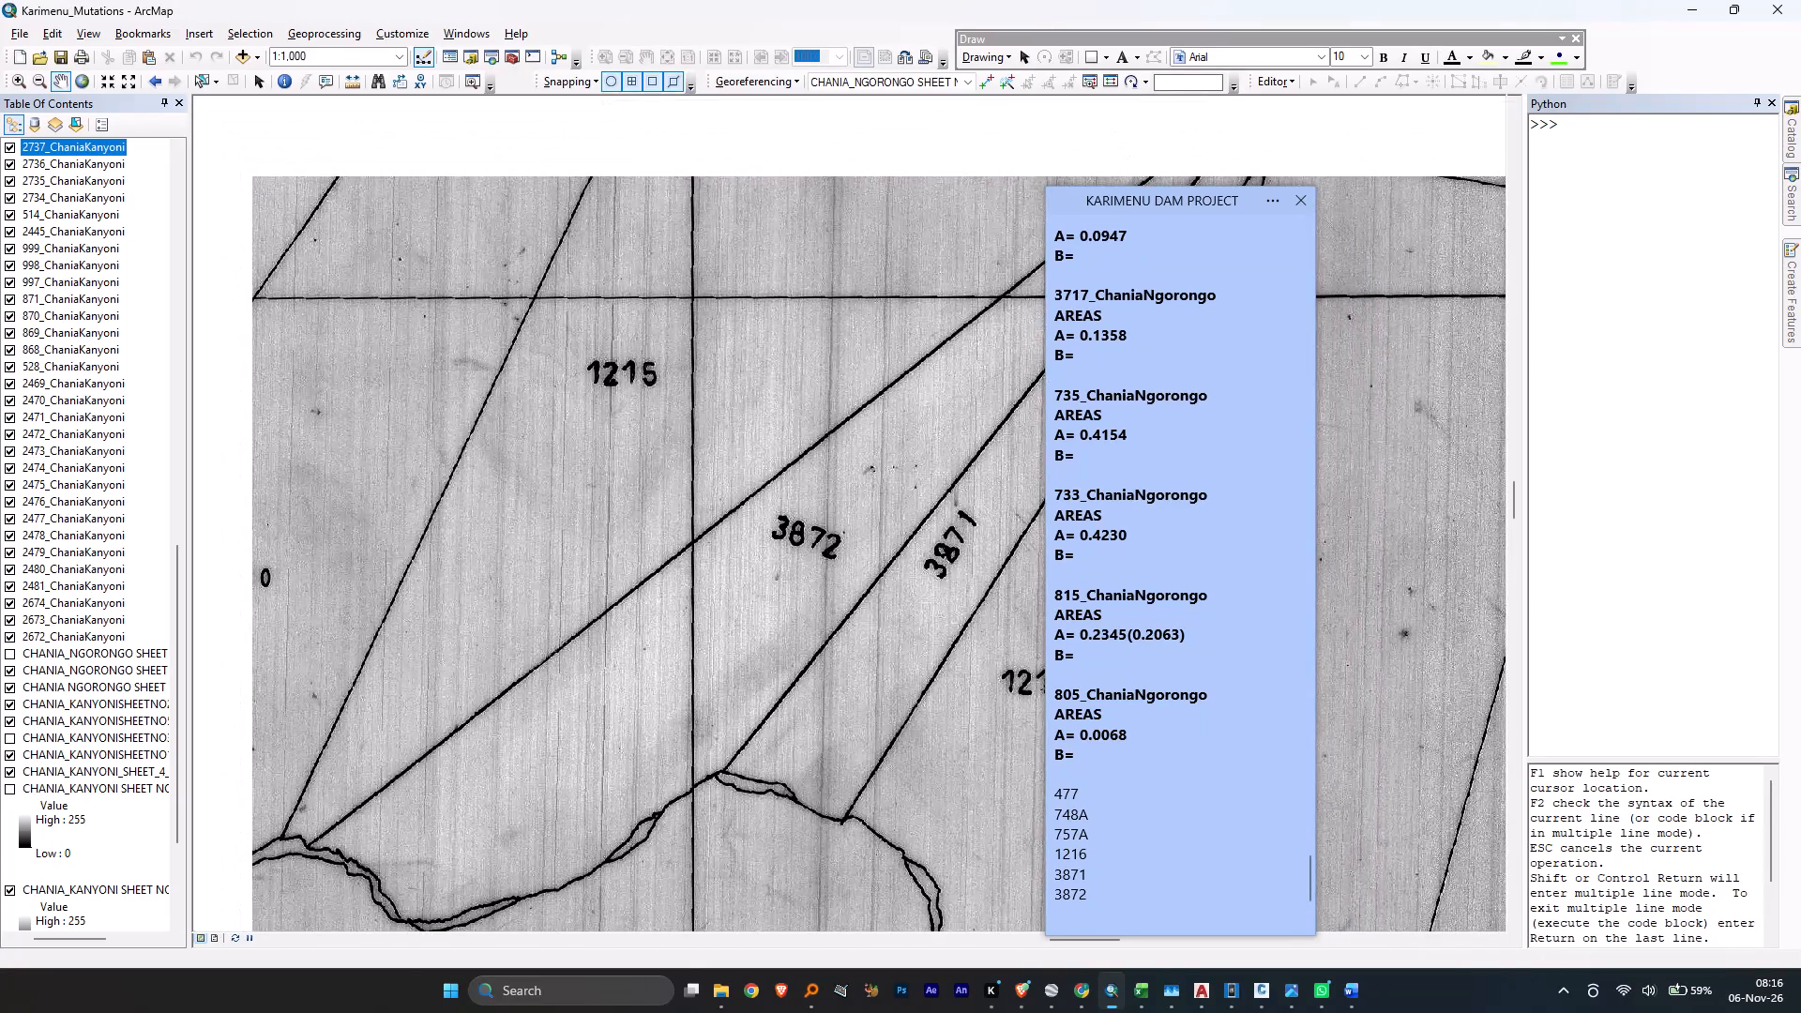
# Add parcel number 1215, adjoining 3872 on the scanned sheet, on a new line below 3872 in the sticky note.
pyautogui.moveTo(758, 502); pyautogui.dragTo(794, 667)
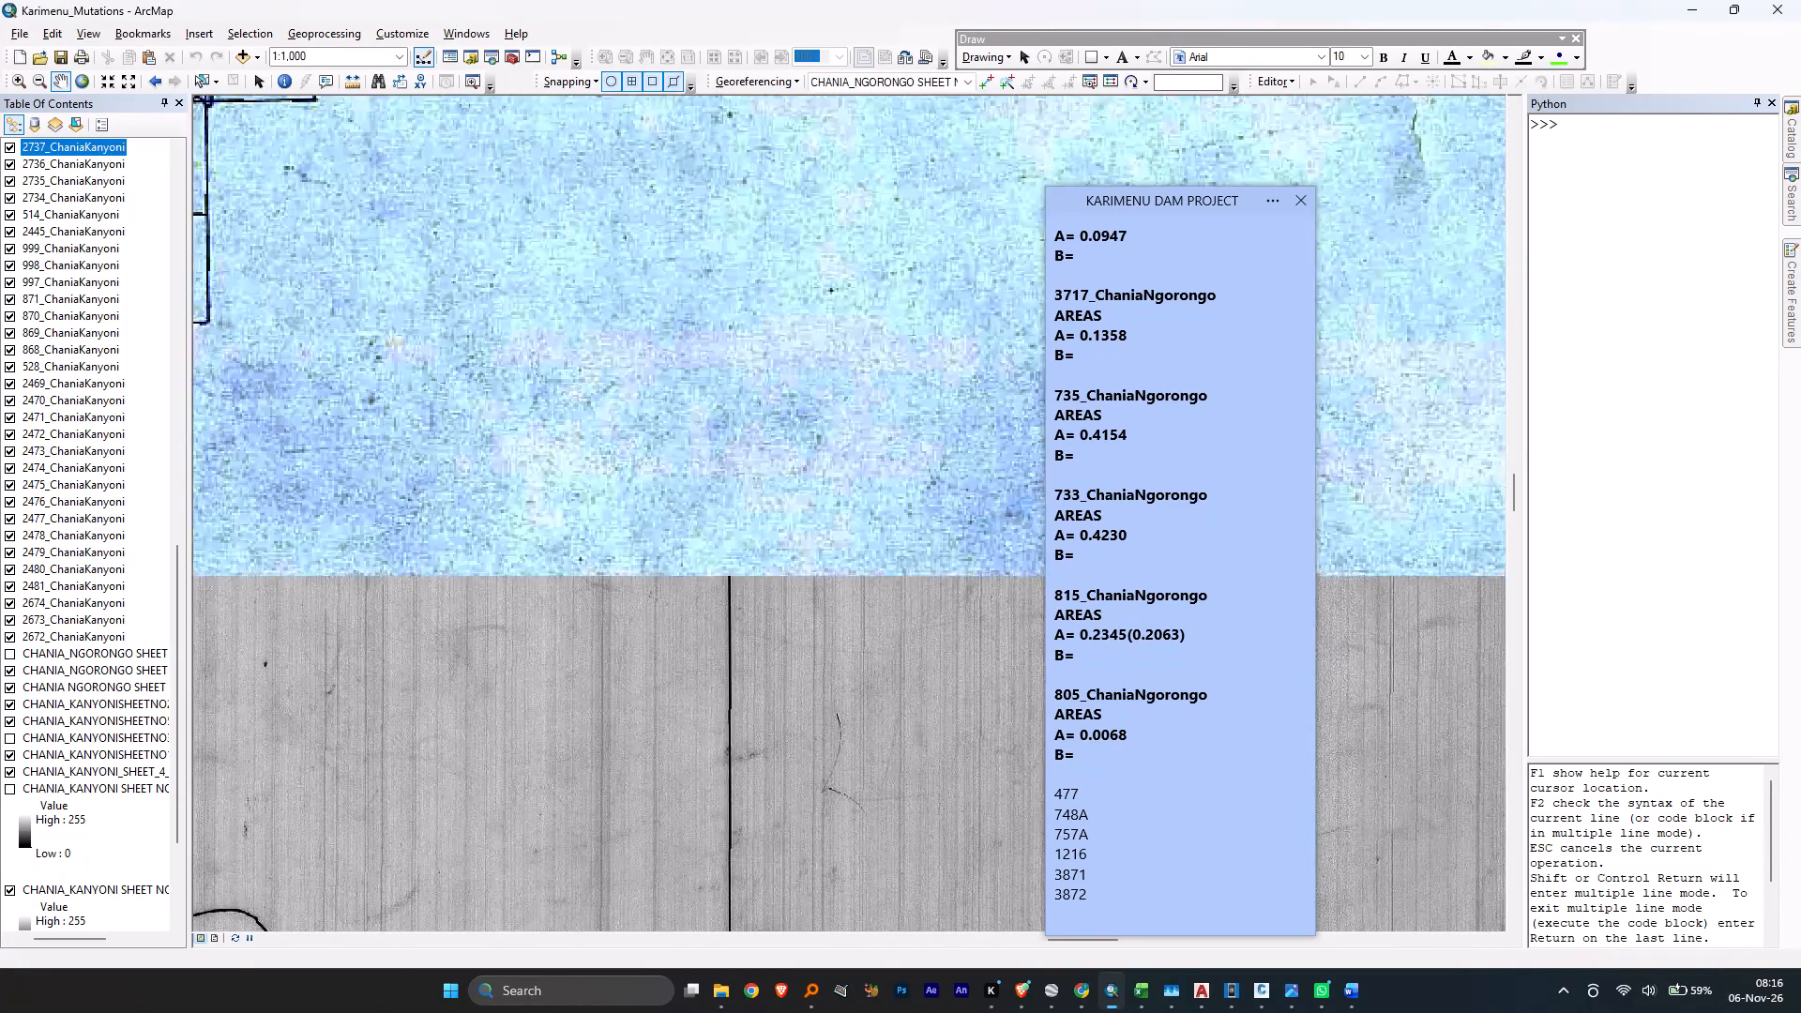
pyautogui.click(1097, 894)
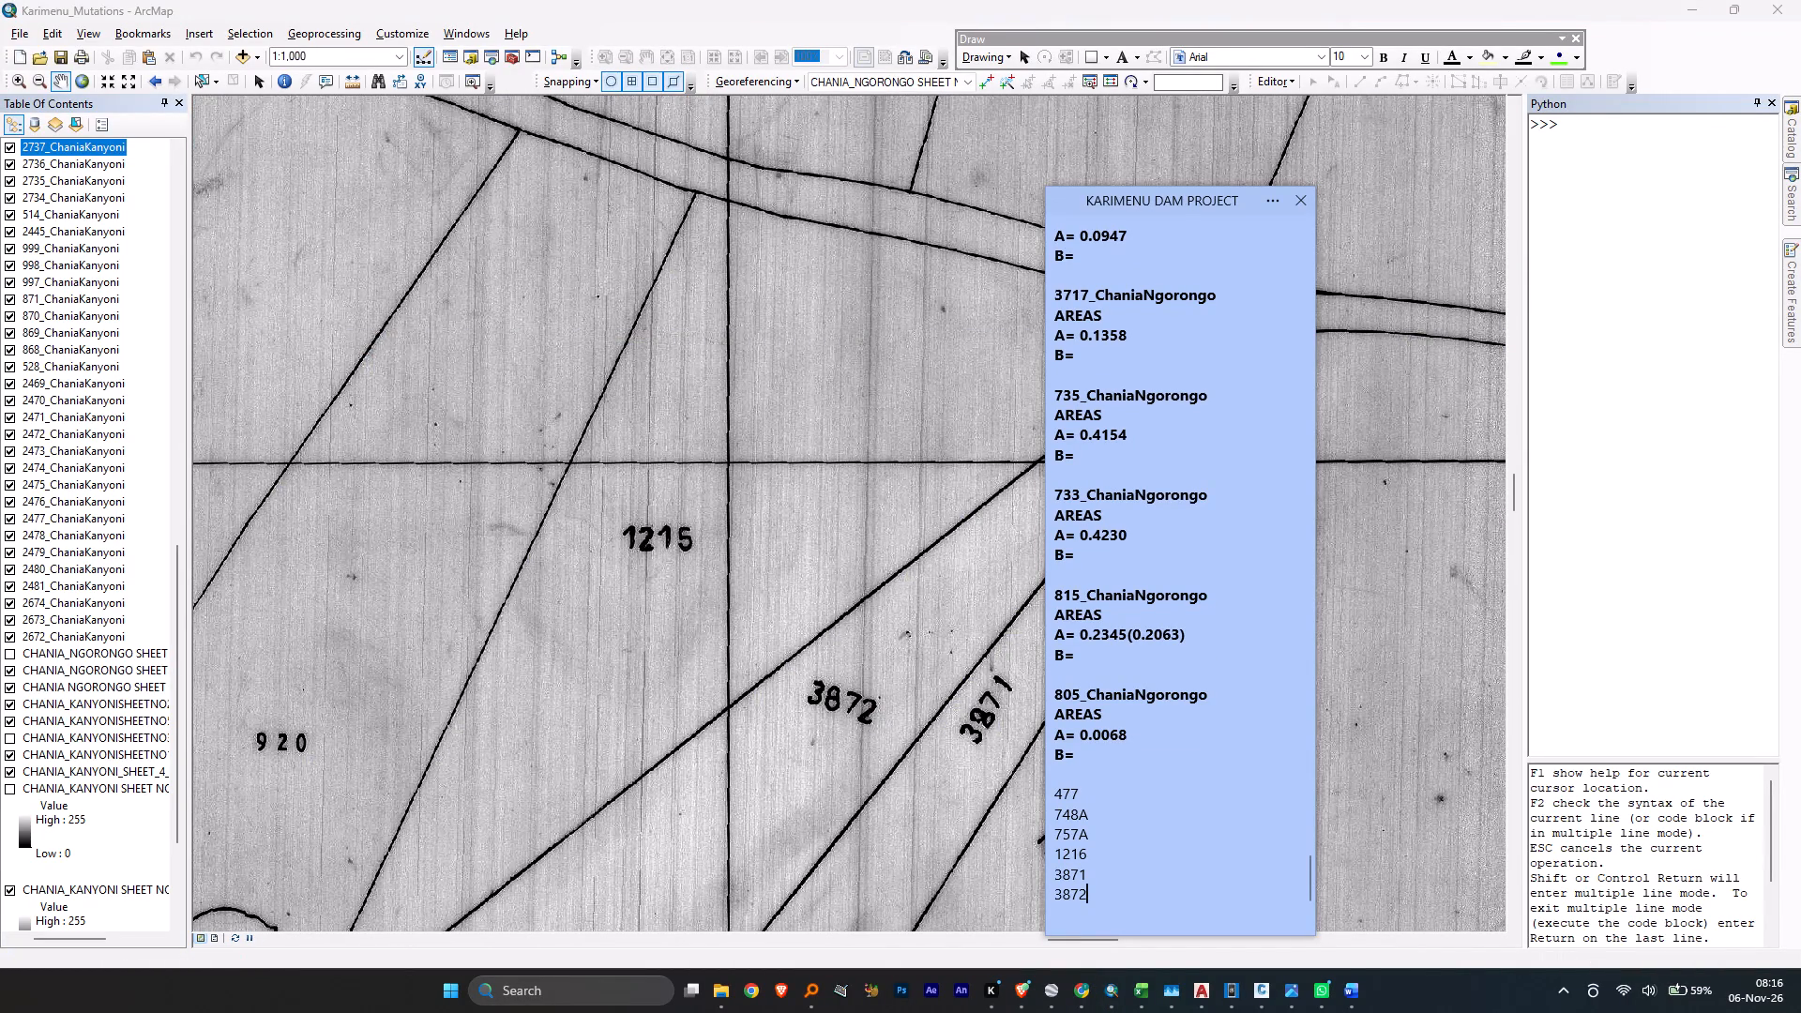
pyautogui.press('Return')
pyautogui.write('12')
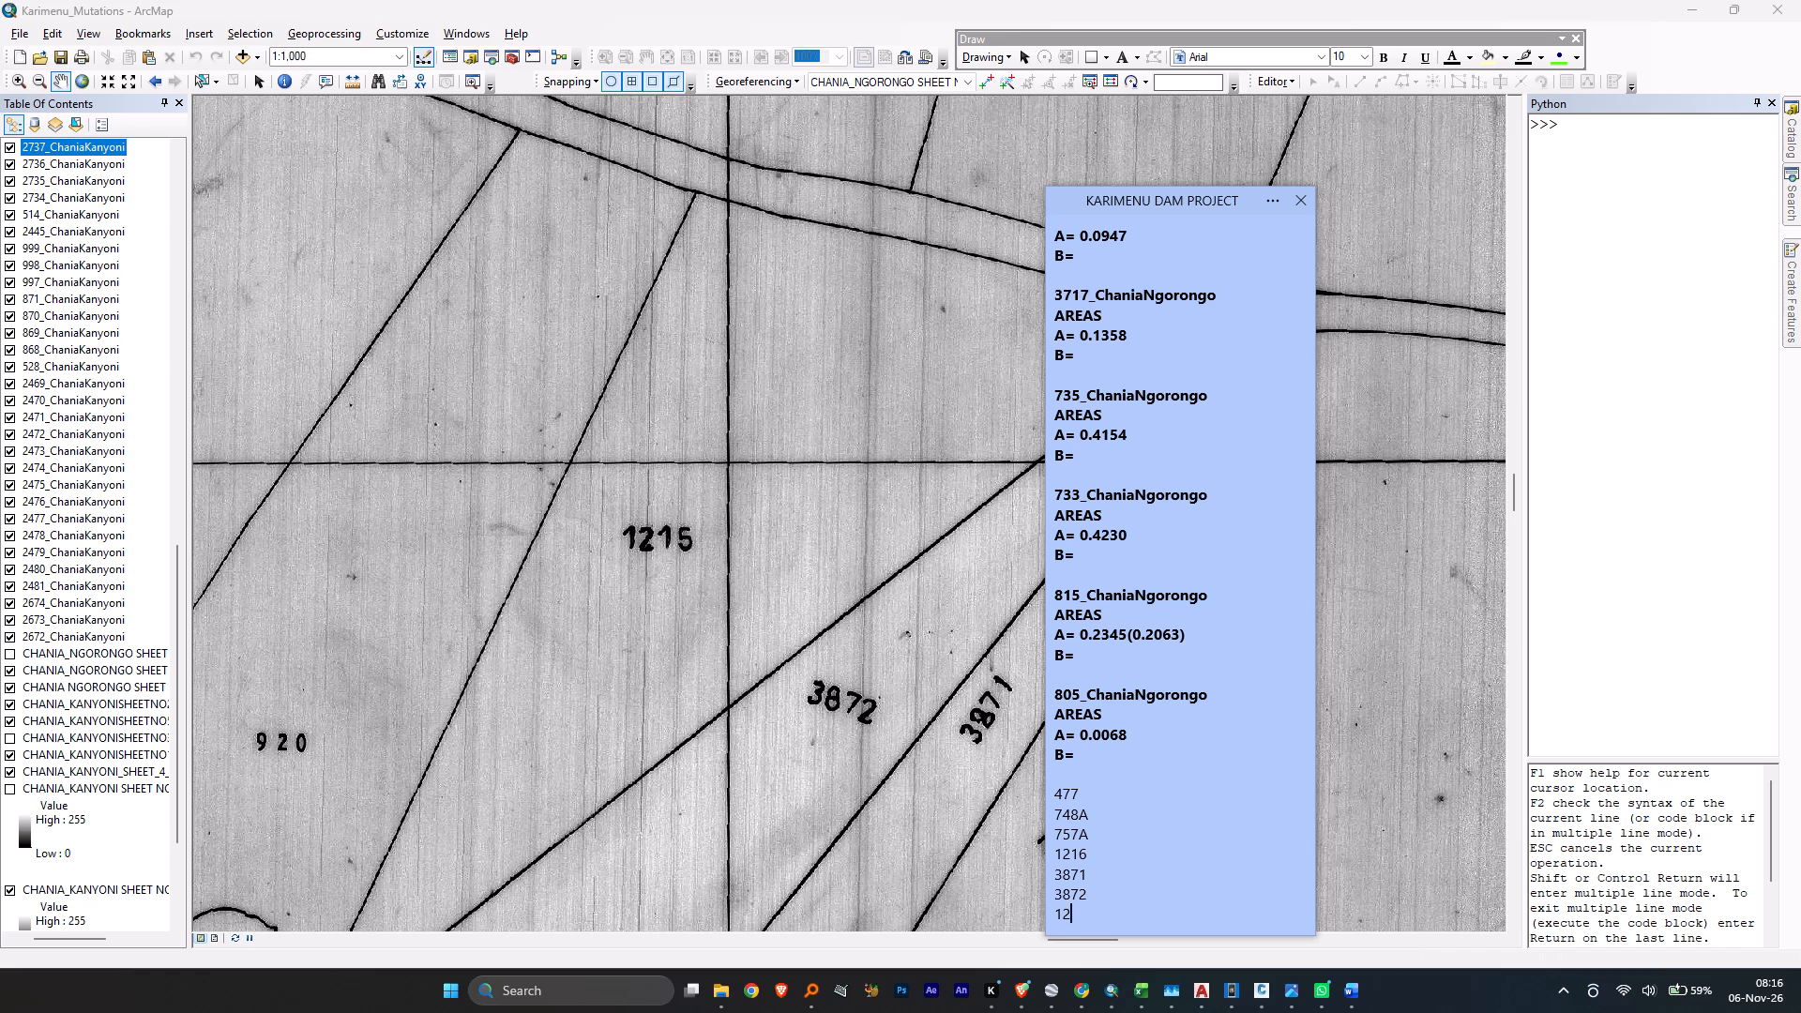
pyautogui.press('1')
pyautogui.press('5')
pyautogui.press('Return')
# Find the parcel beside 1215 on the scanned sheet and add its number, 920, to the sticky note list.
pyautogui.moveTo(588, 448); pyautogui.dragTo(807, 469)
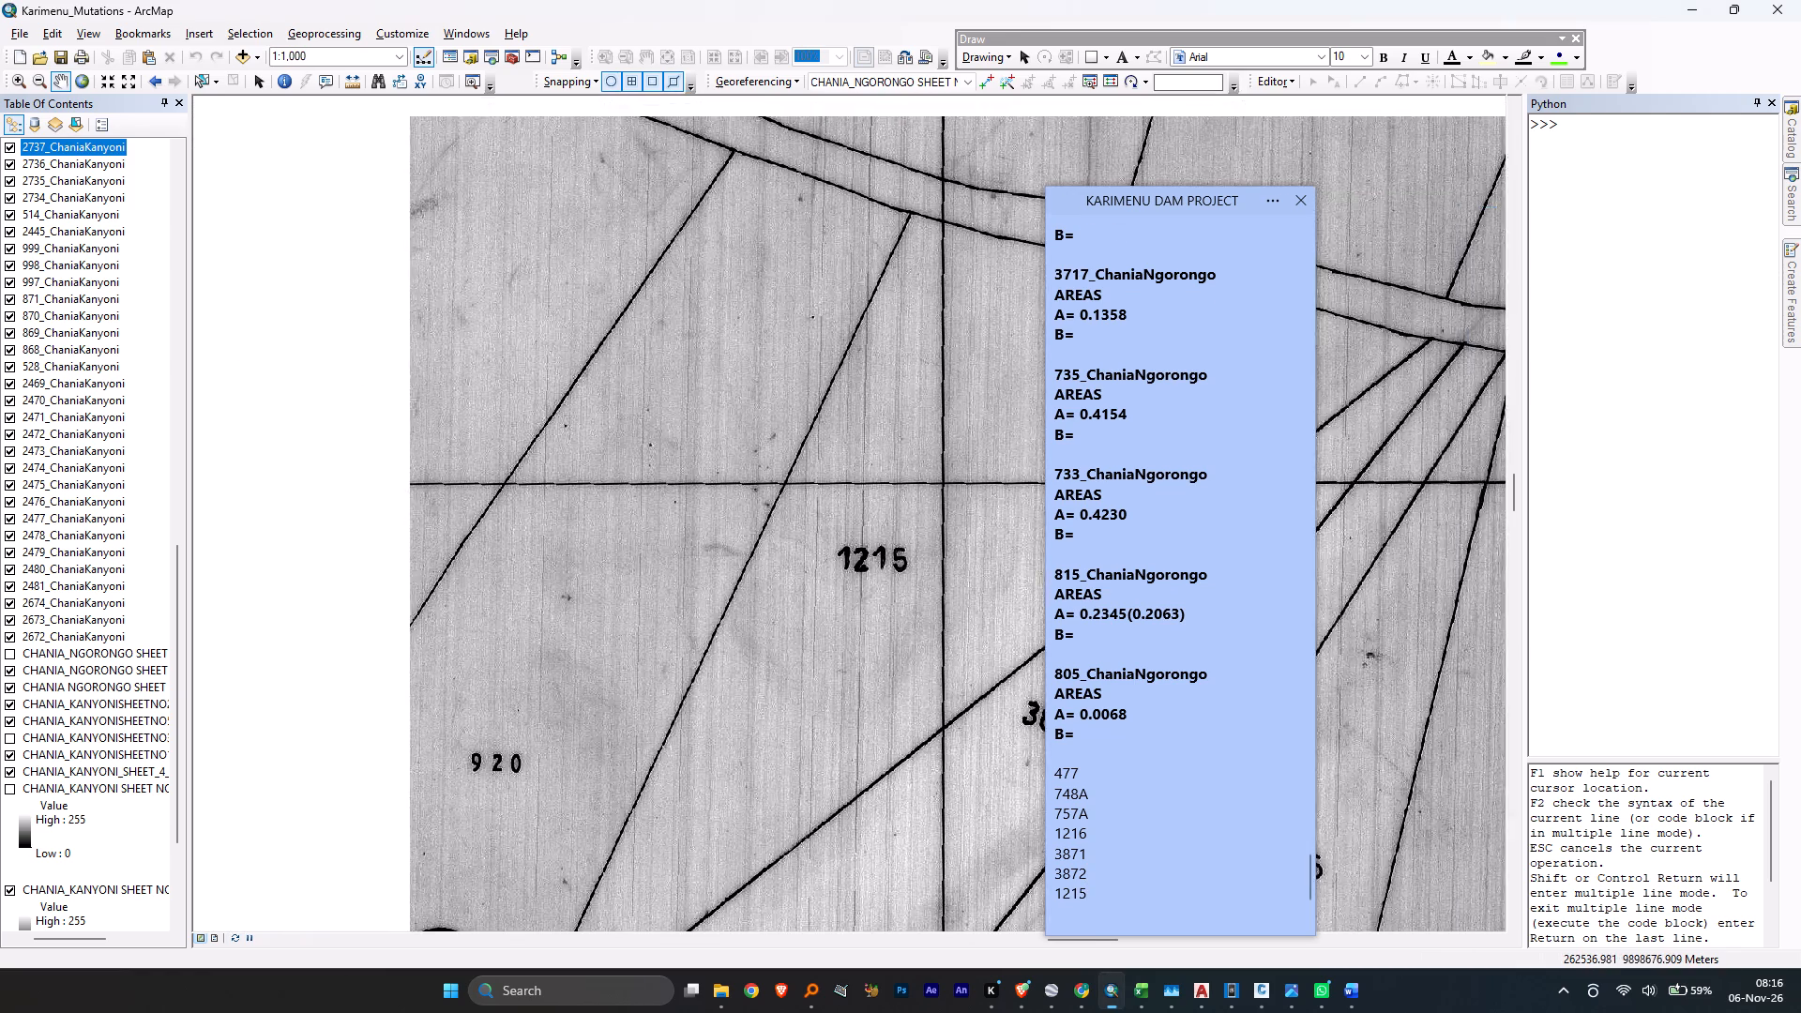
pyautogui.moveTo(807, 469); pyautogui.dragTo(808, 469)
pyautogui.moveTo(619, 483); pyautogui.dragTo(738, 419)
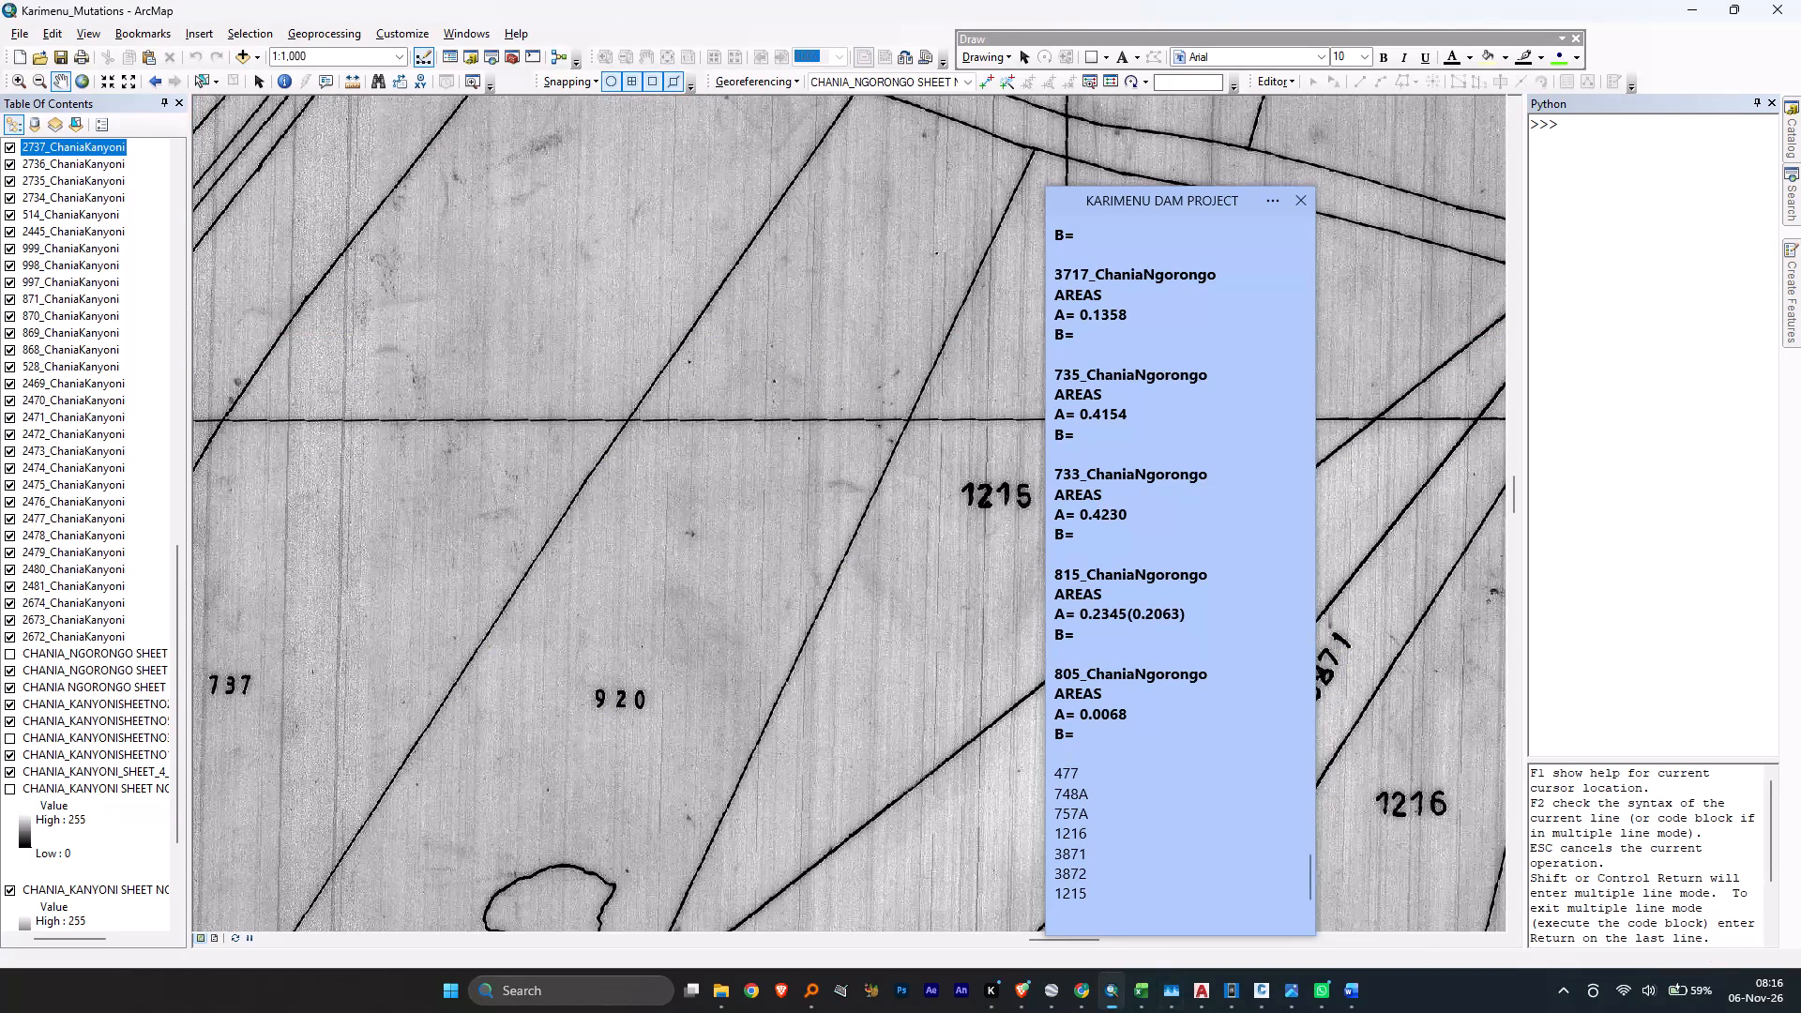
pyautogui.click(1103, 891)
pyautogui.press('Return')
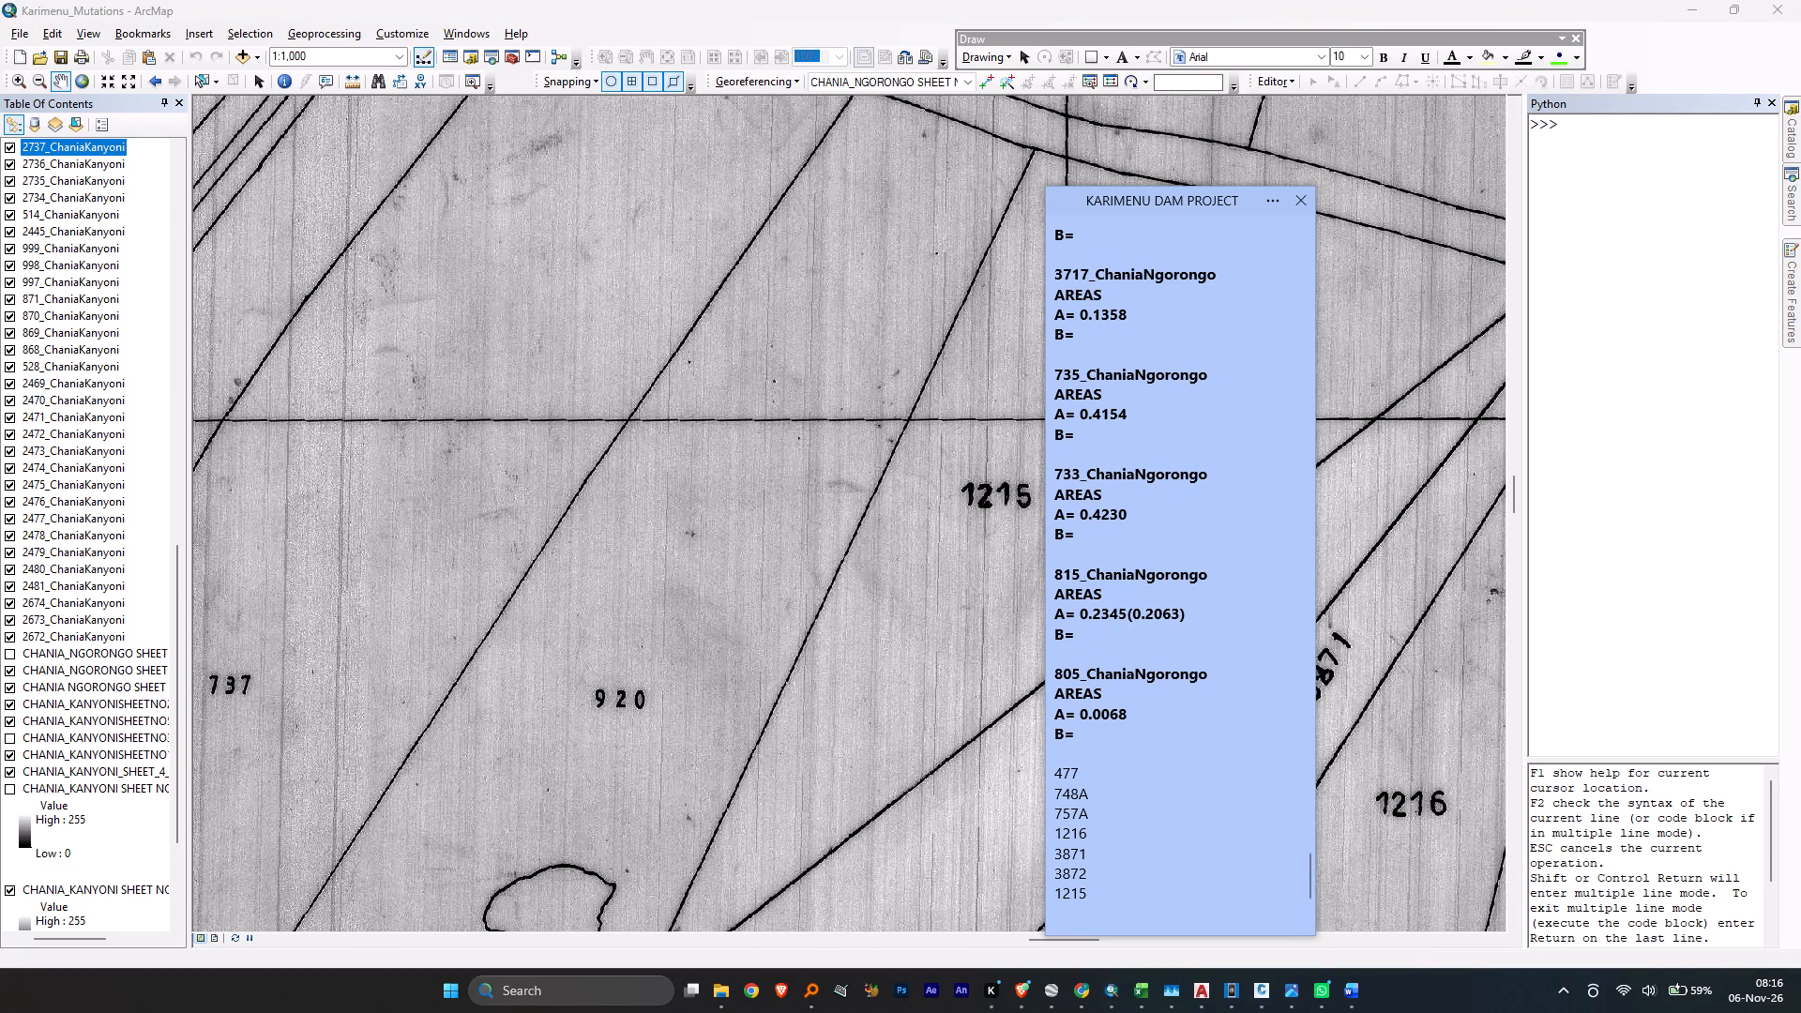
pyautogui.write('920')
pyautogui.press('Return')
# Find the parcel adjoining 920 on the scanned sheet and add its number, 737, to the sticky note list.
pyautogui.moveTo(625, 572); pyautogui.dragTo(934, 662)
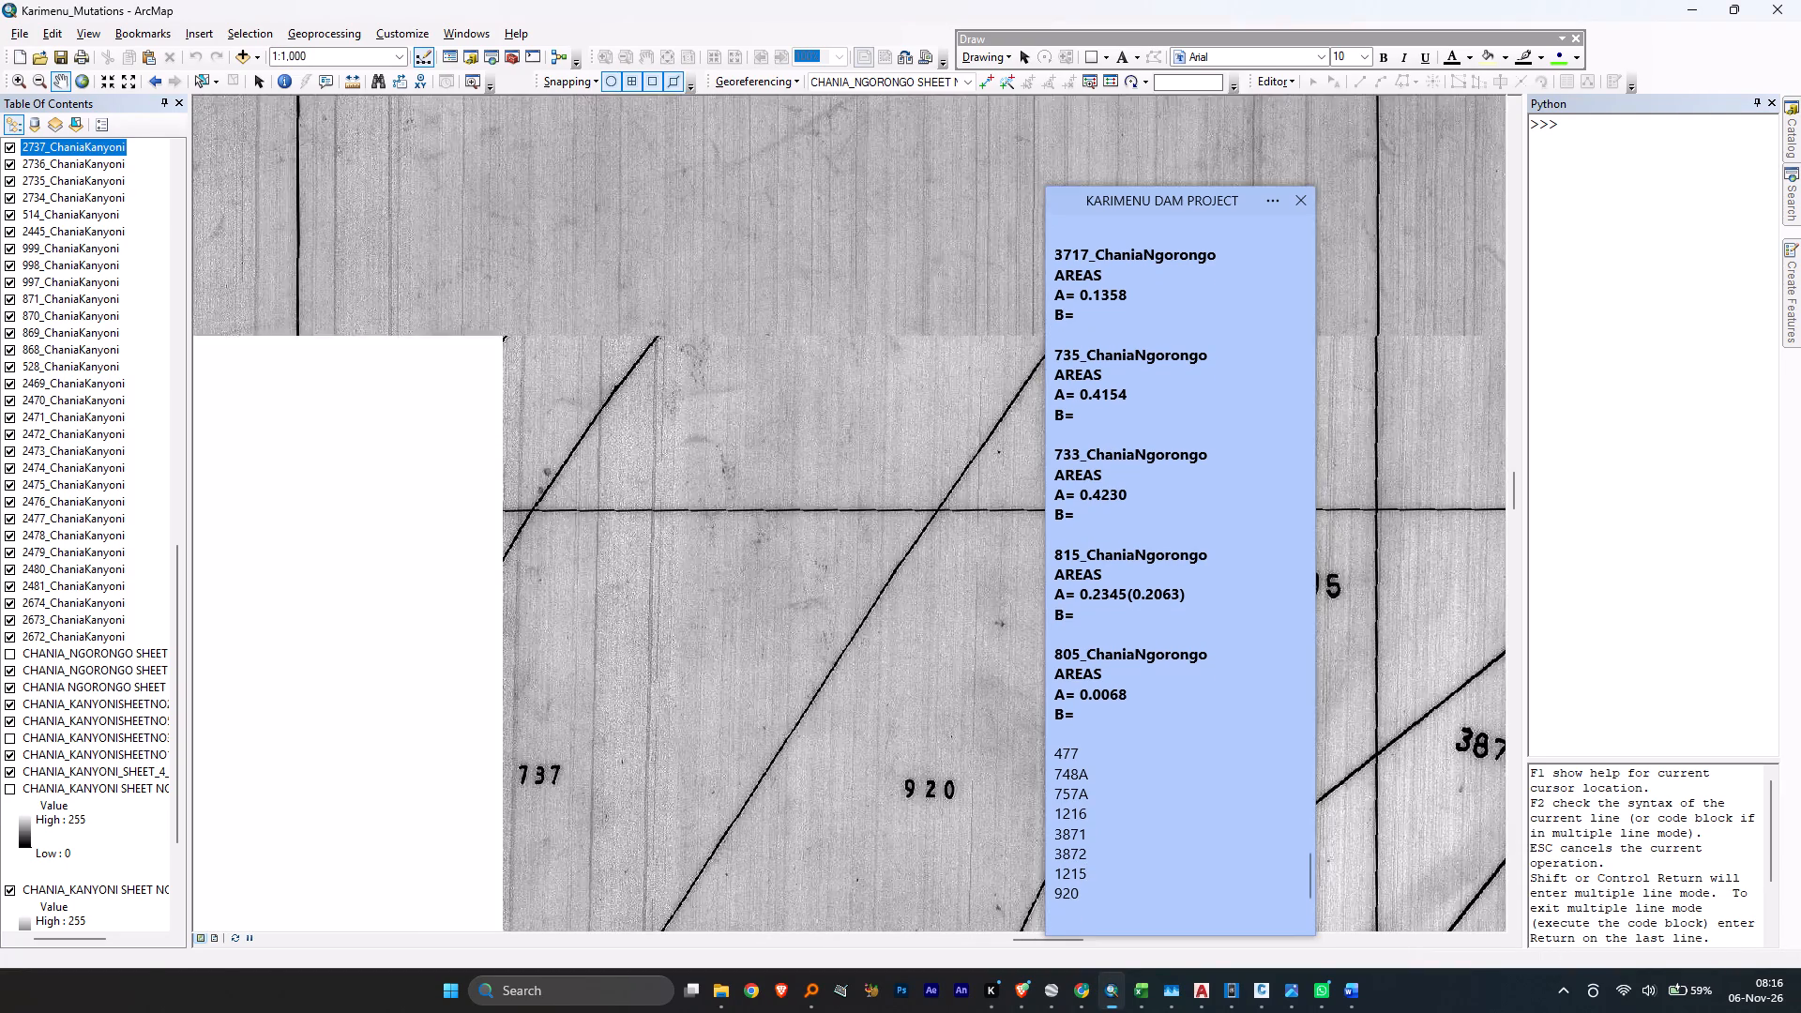
pyautogui.moveTo(735, 727); pyautogui.dragTo(801, 593)
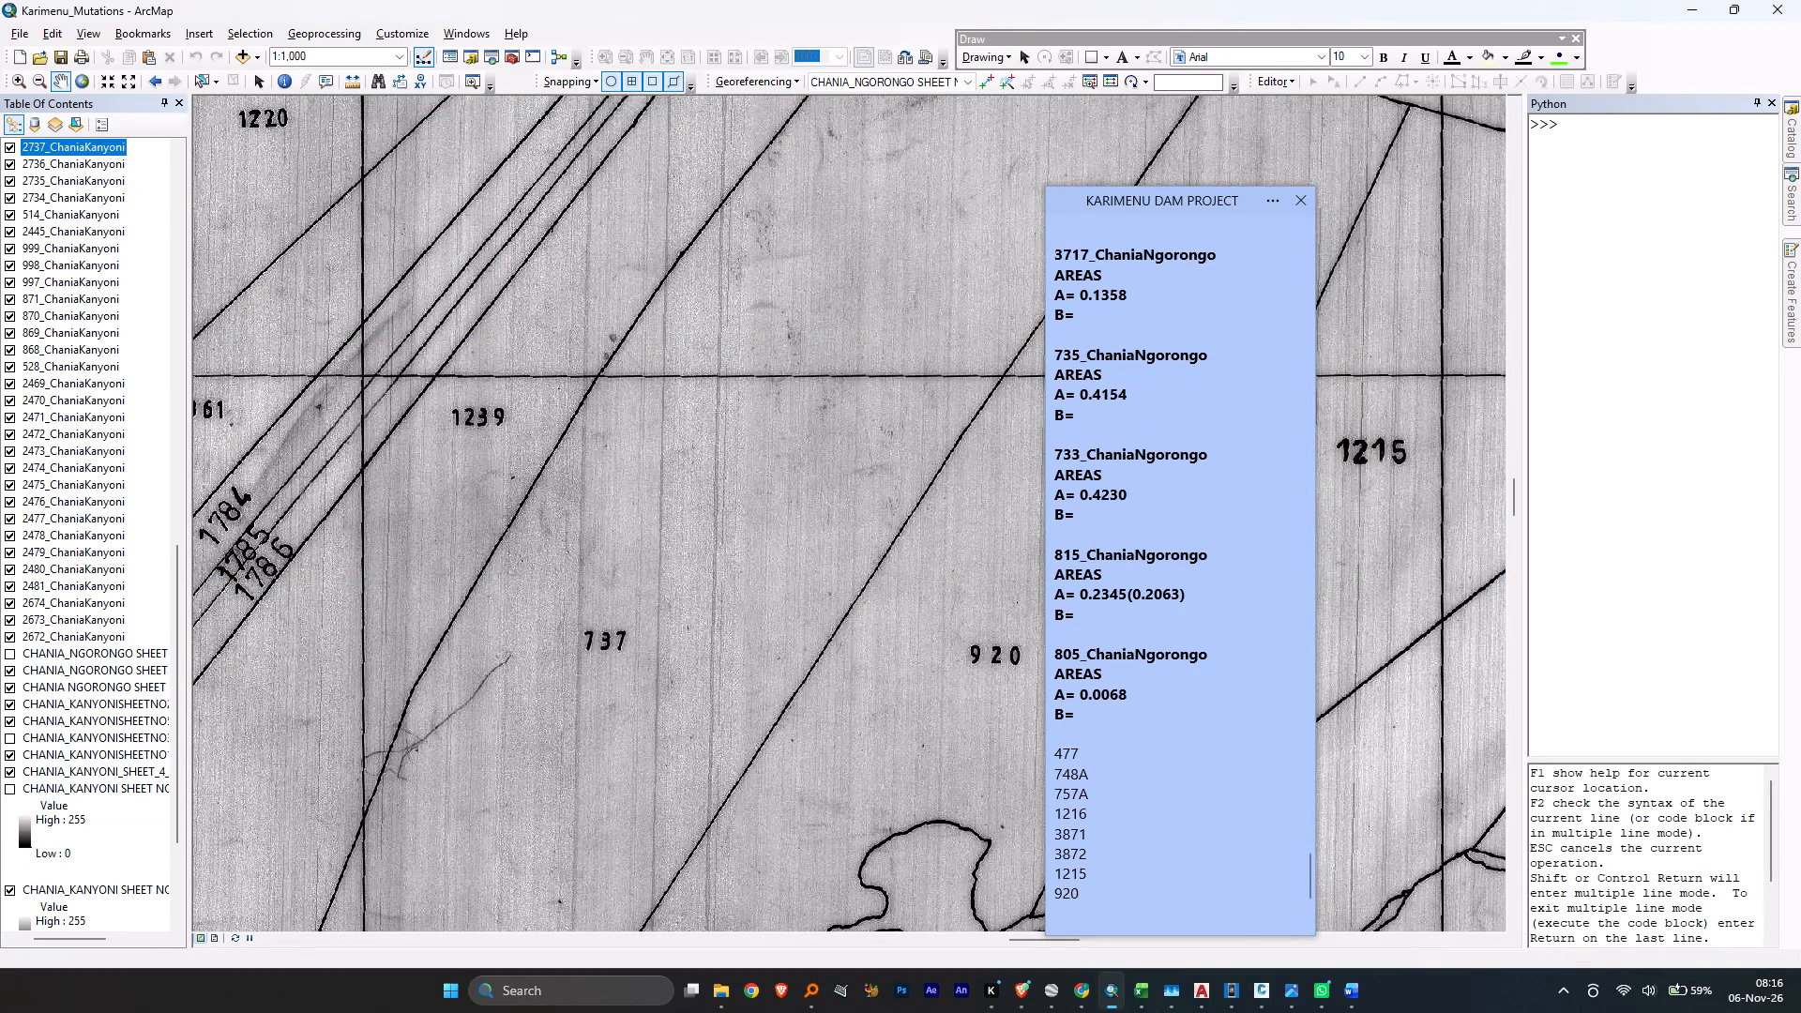
pyautogui.click(1105, 903)
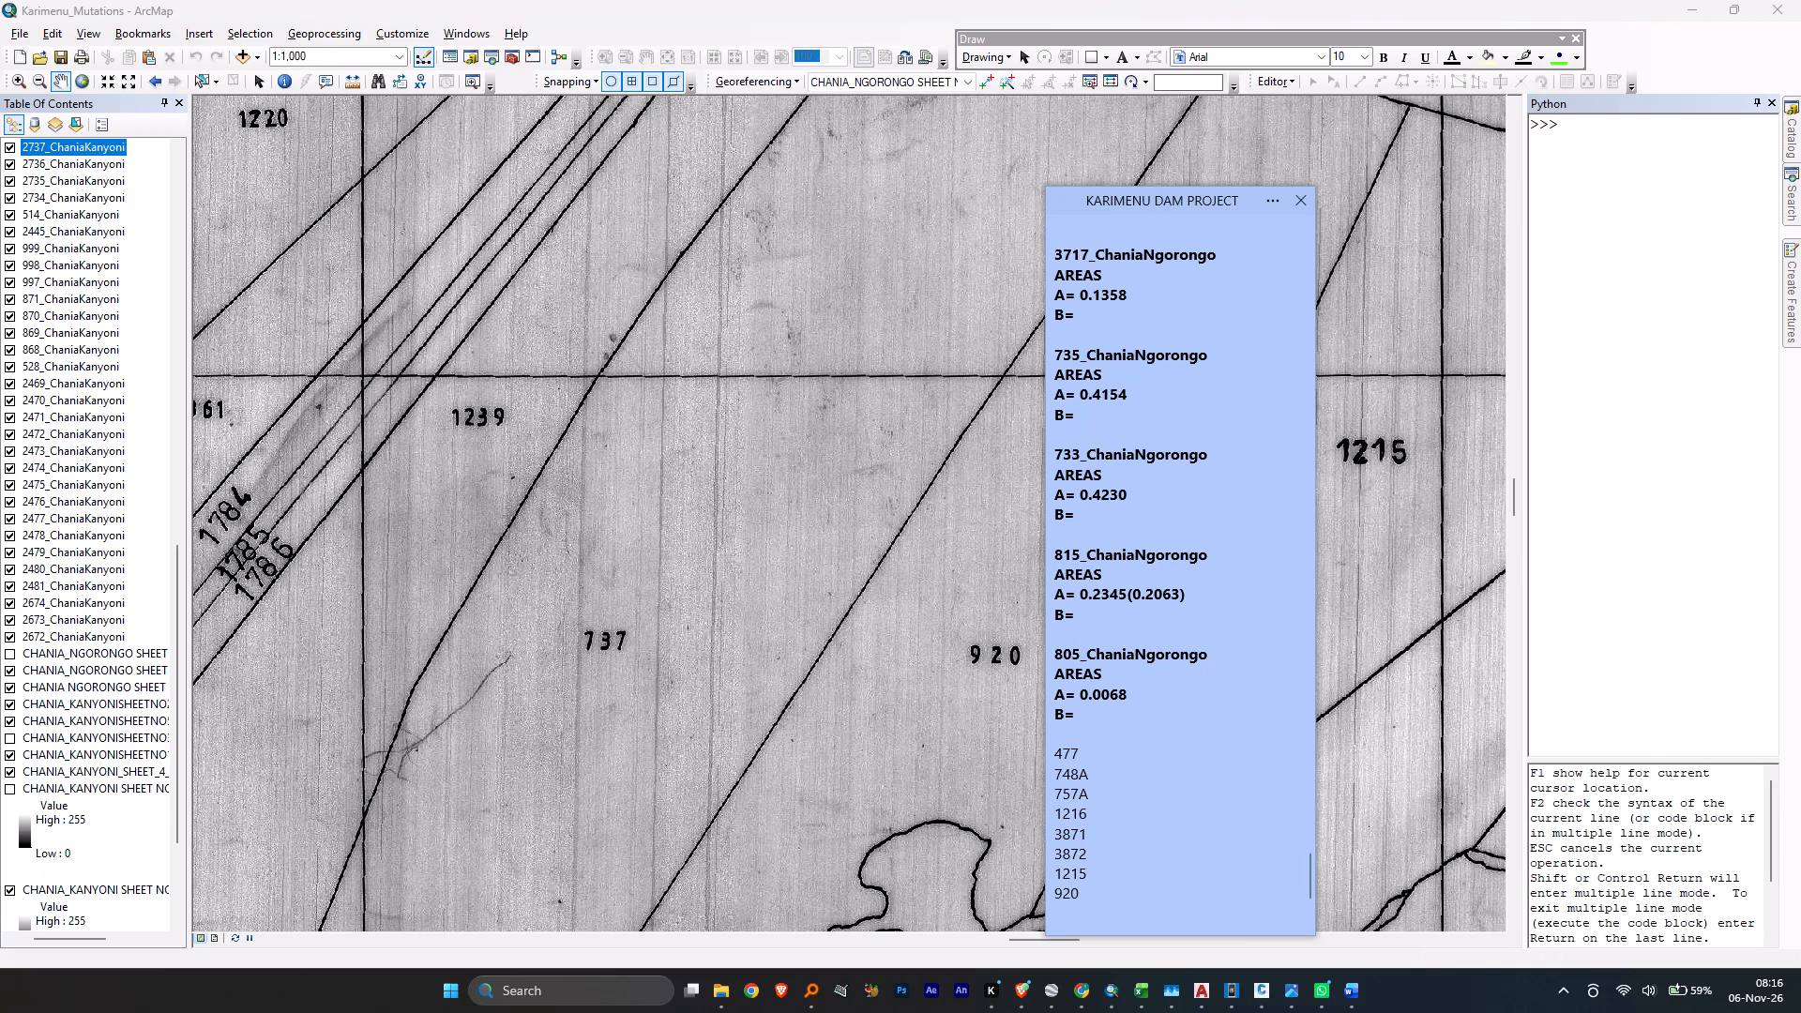
pyautogui.write('737')
pyautogui.press('Return')
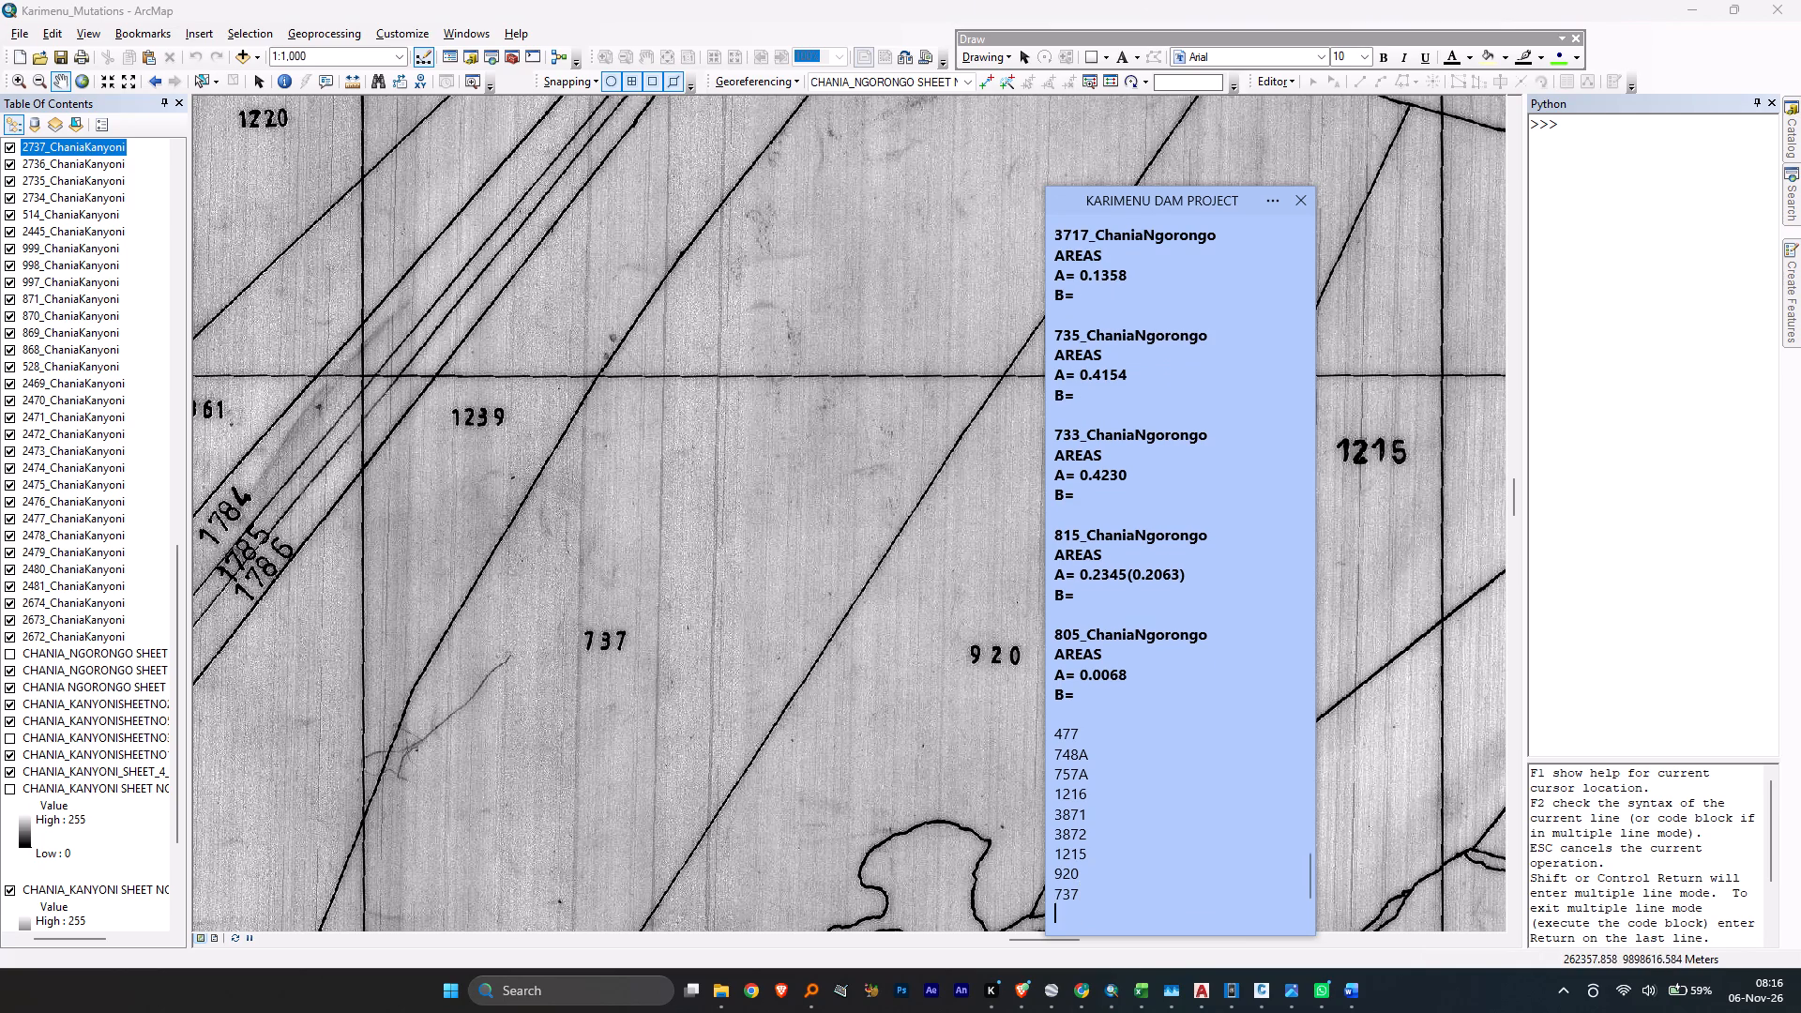
# Find the parcel between 737 and the narrow strips on the scanned sheet and add its number, 1239, to the sticky note list.
pyautogui.moveTo(652, 549); pyautogui.dragTo(764, 756)
pyautogui.moveTo(626, 582); pyautogui.dragTo(771, 538)
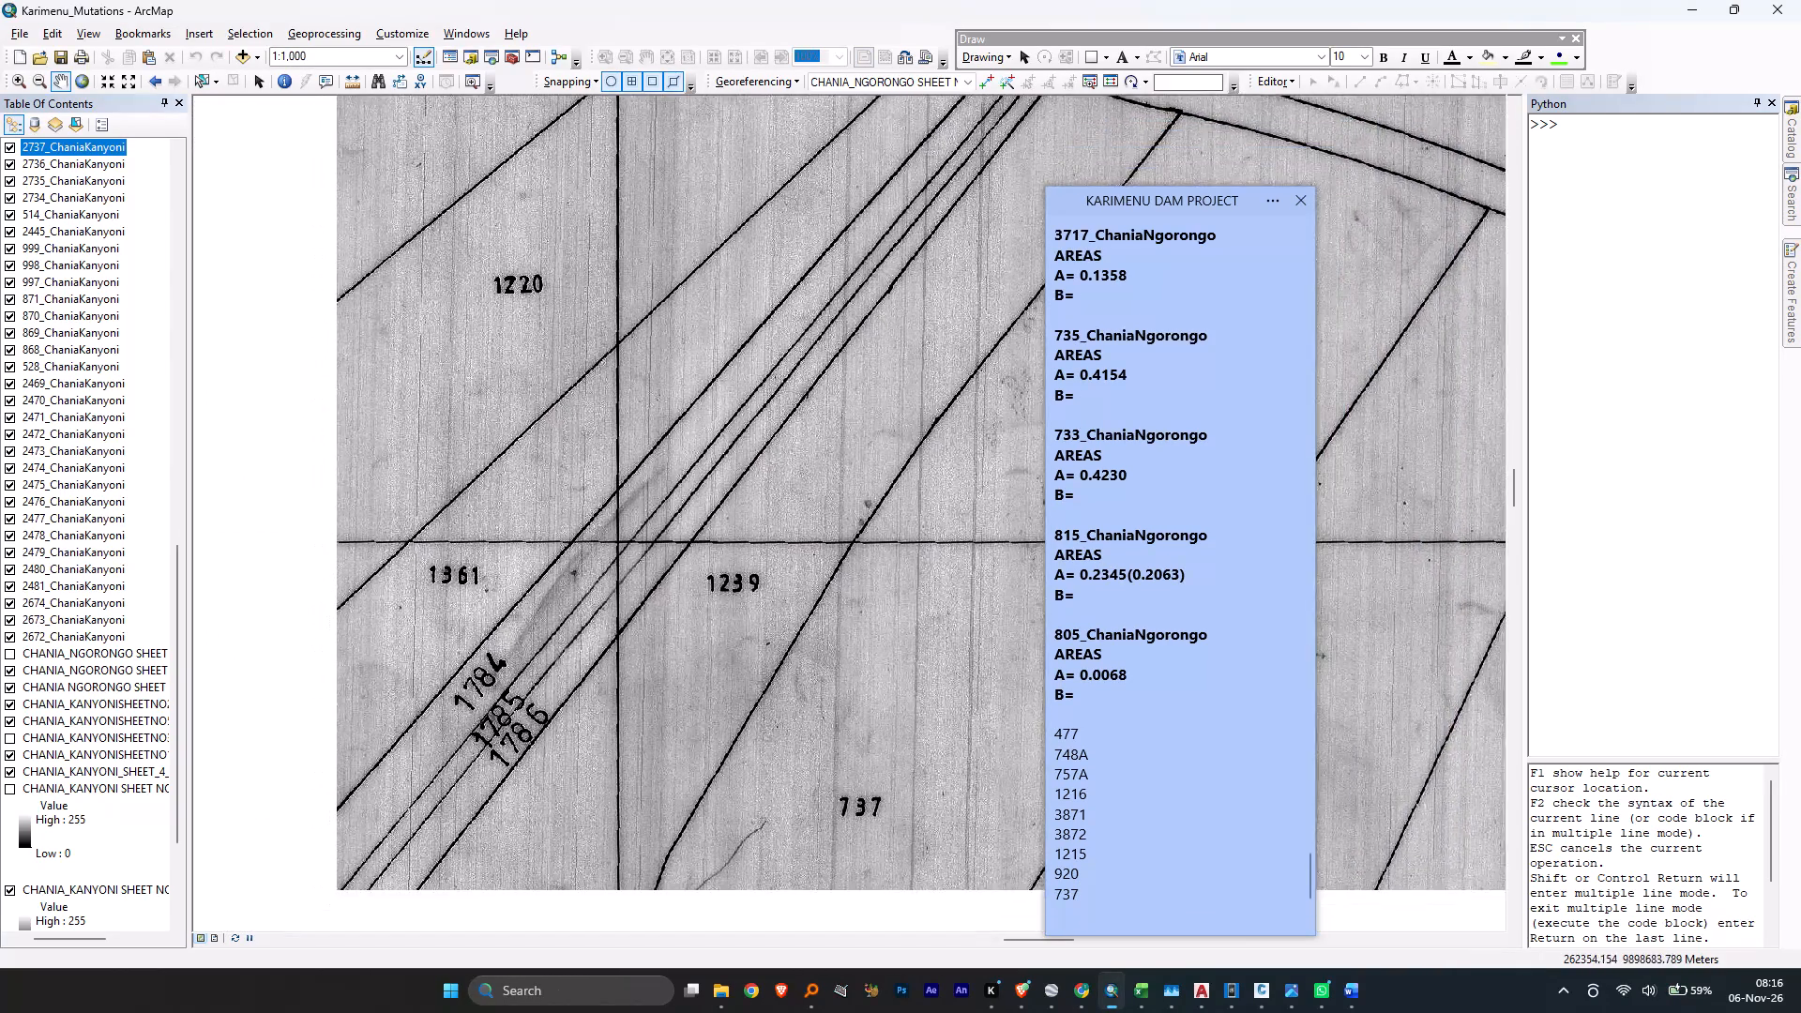
pyautogui.moveTo(771, 538); pyautogui.dragTo(788, 527)
pyautogui.click(1079, 911)
pyautogui.write('123')
pyautogui.press('9')
pyautogui.press('Return')
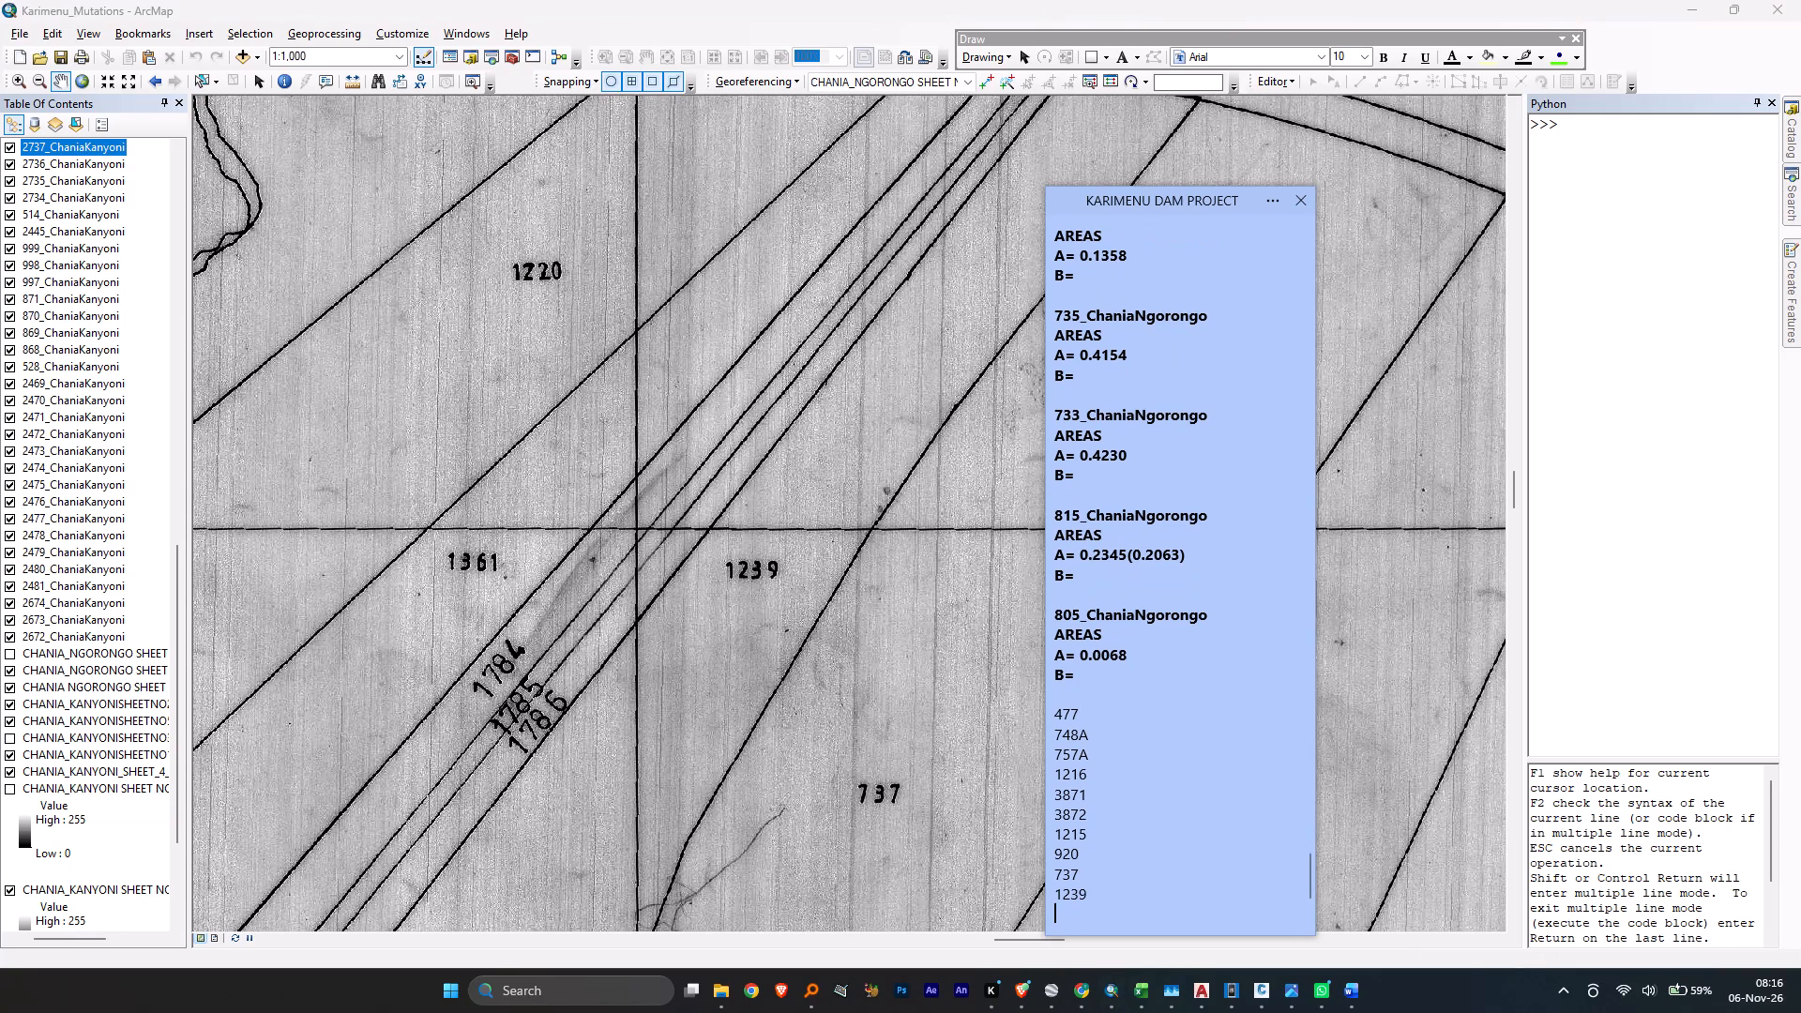
# List the three narrow strip parcels beside 1239 in the sticky note on separate lines: 1786, 1785 and 1784.
pyautogui.press('1')
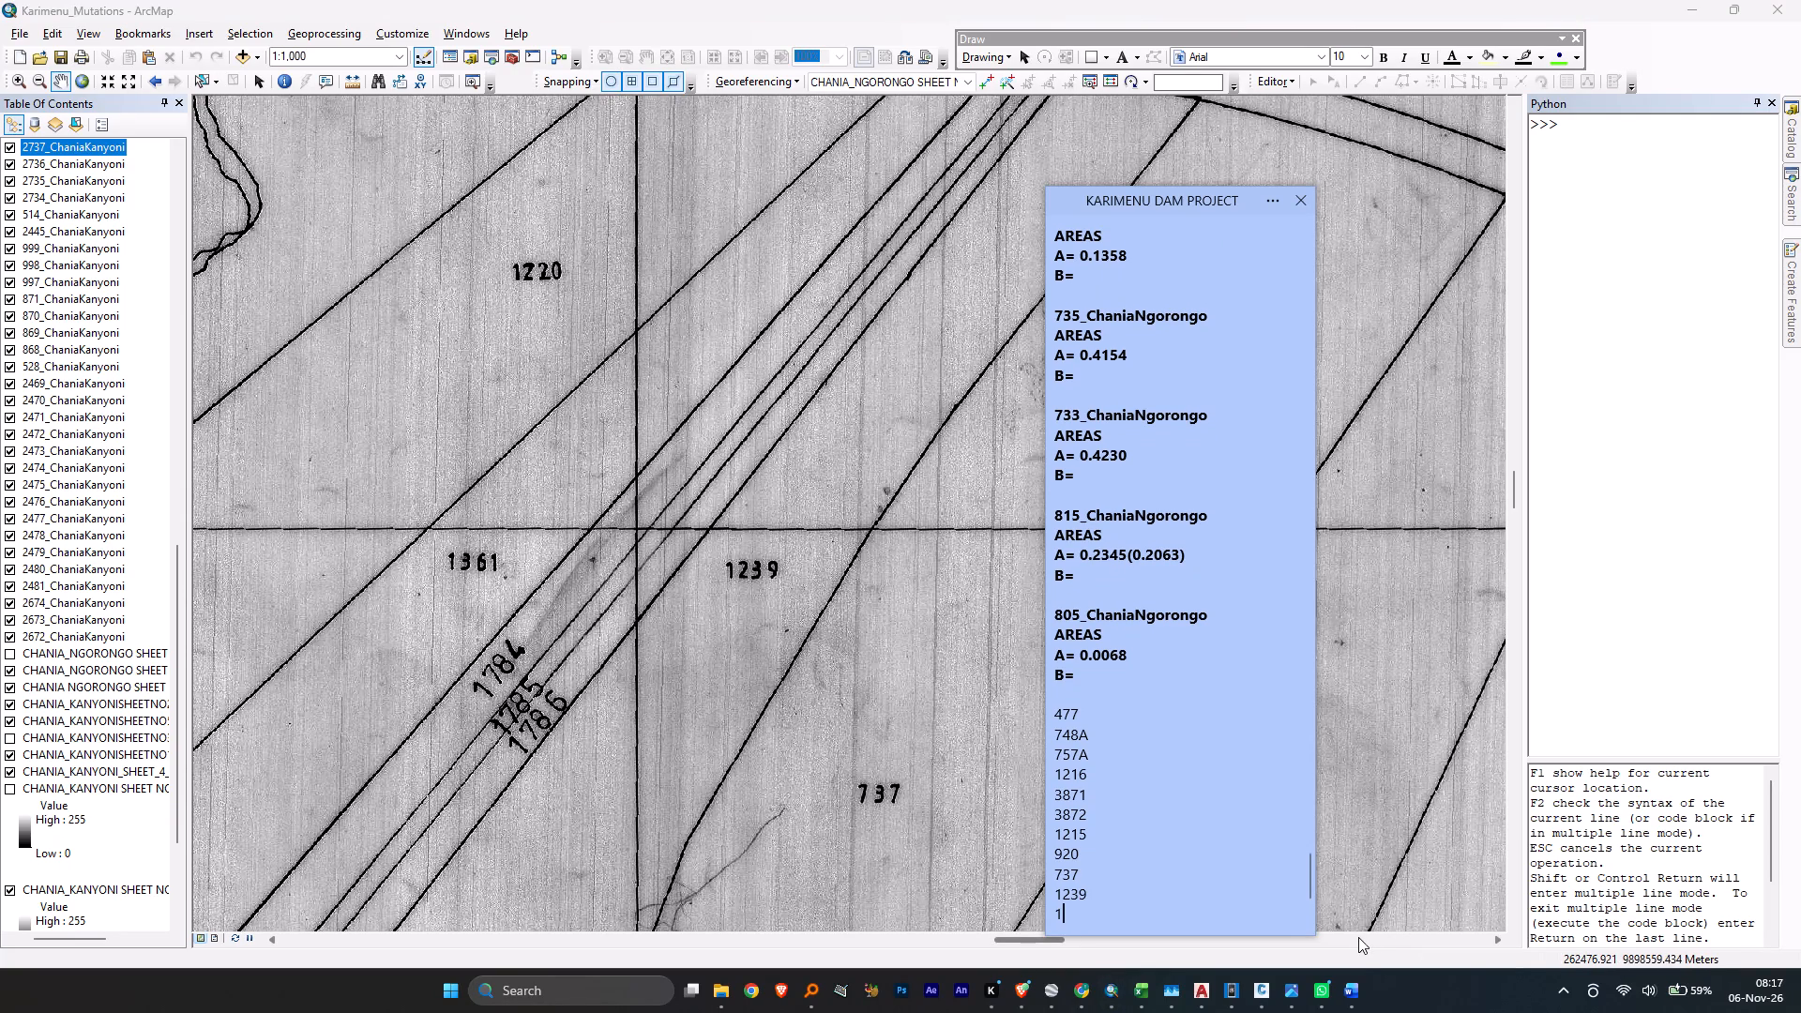
pyautogui.press('7')
pyautogui.write('86')
pyautogui.press('Return')
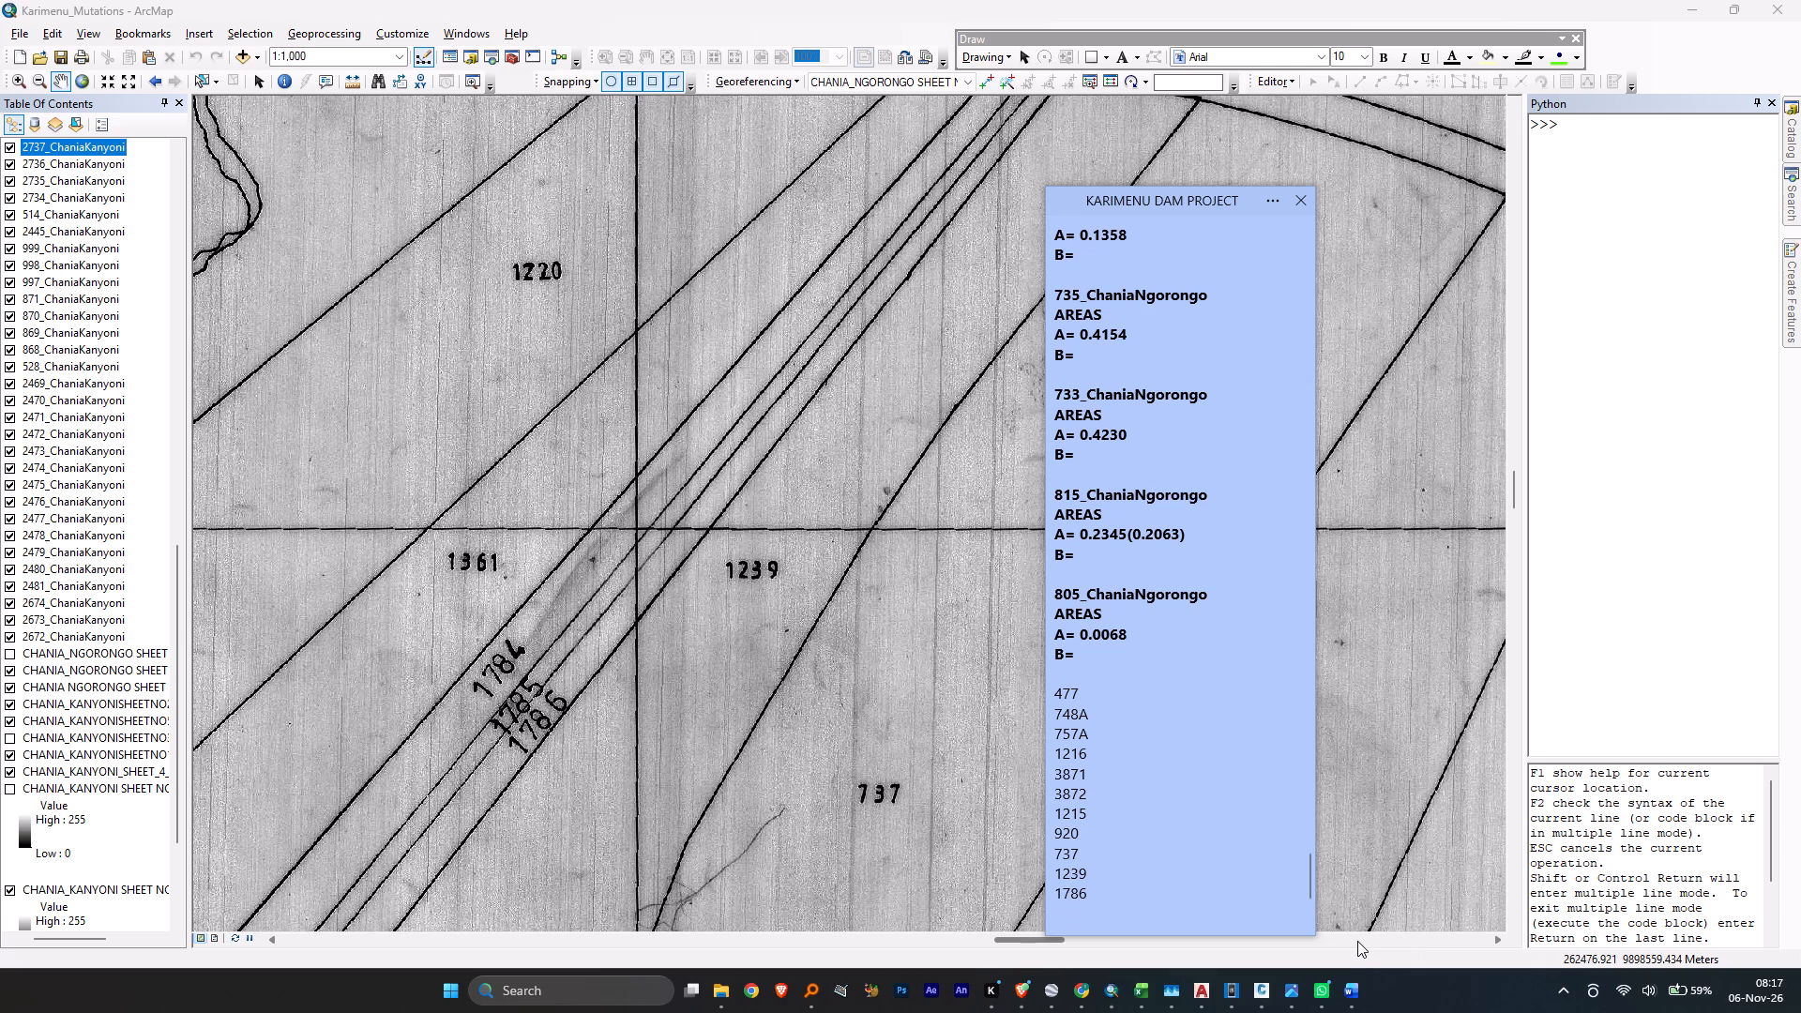
pyautogui.press('1')
pyautogui.write('785')
pyautogui.press('Return')
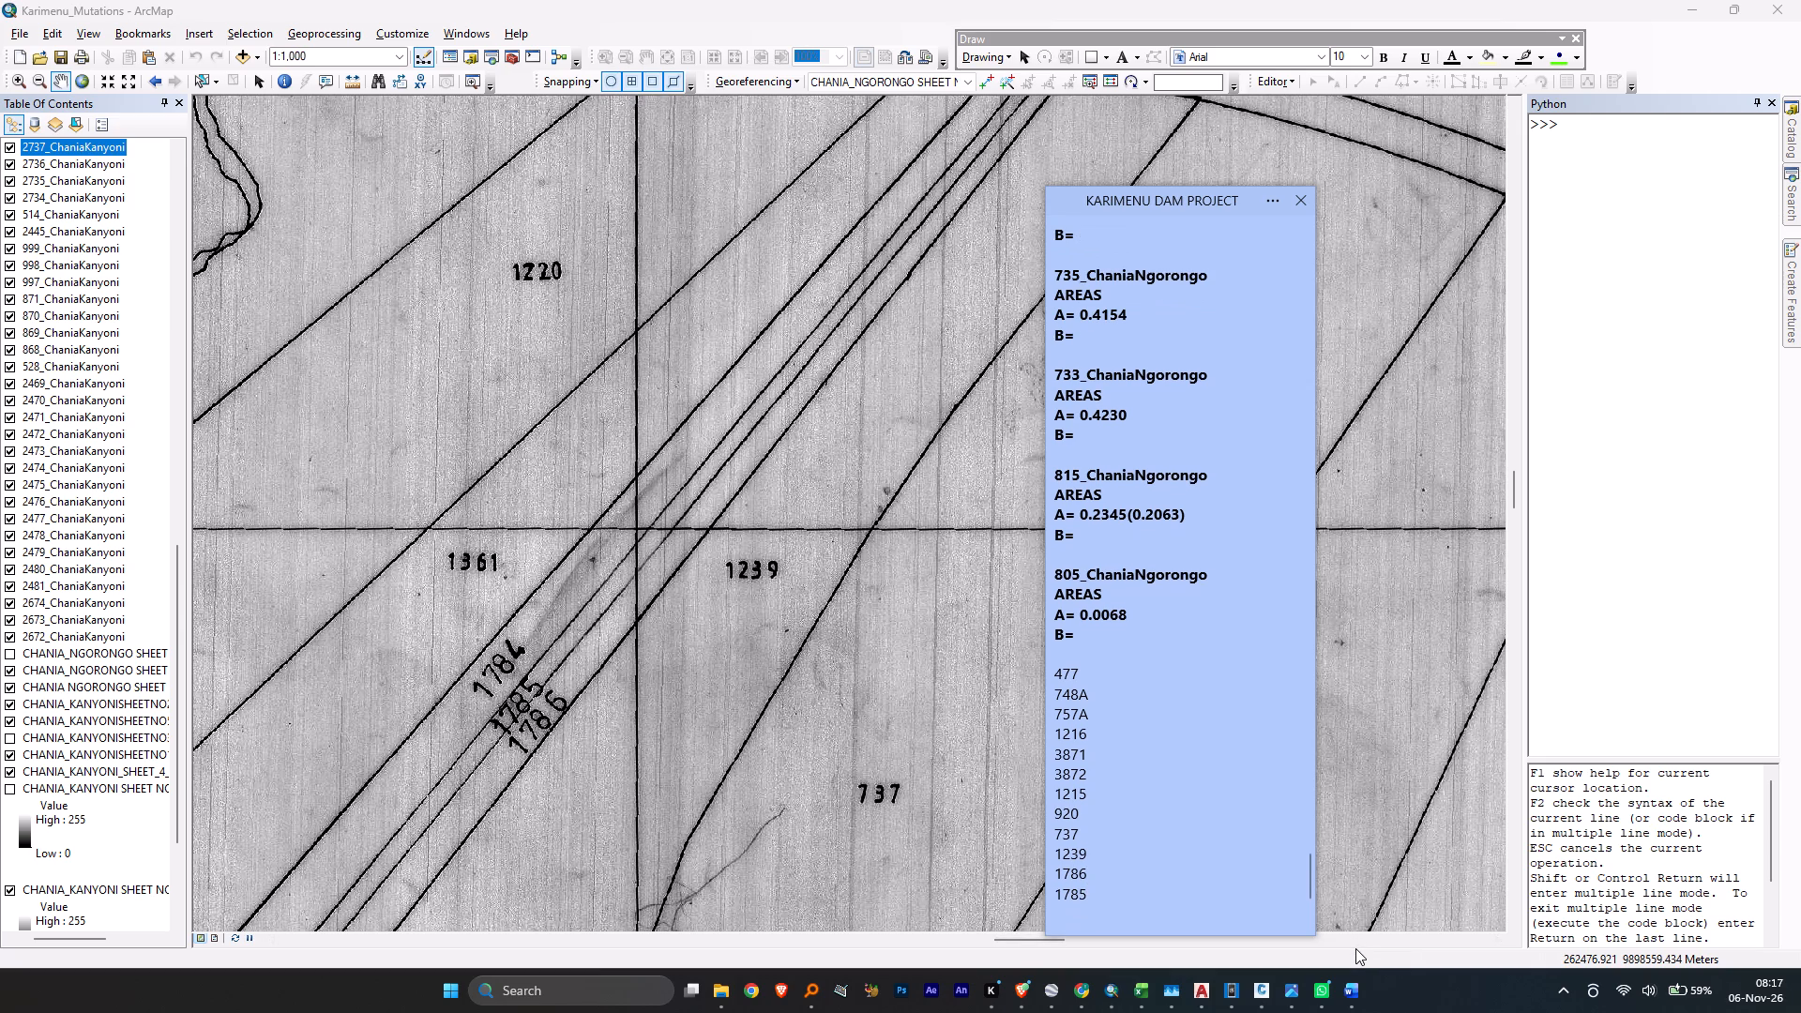
pyautogui.press('1')
pyautogui.write('78')
pyautogui.press('4')
pyautogui.press('Return')
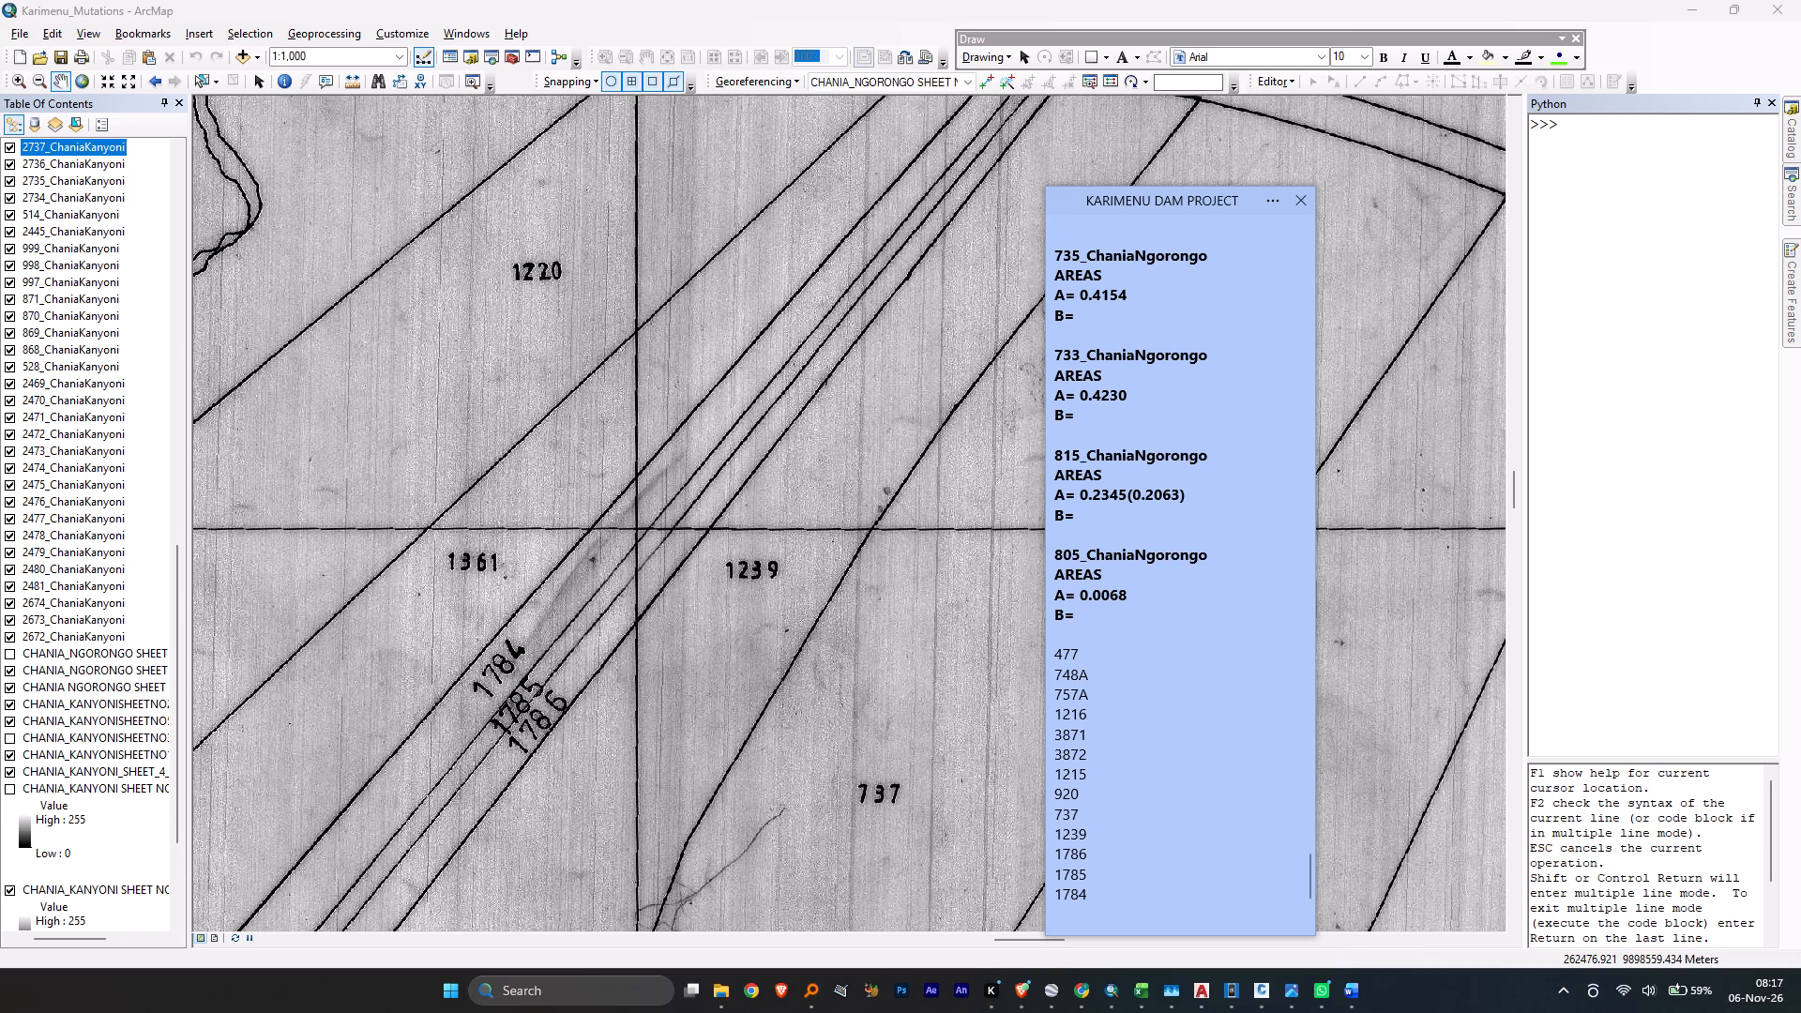
# Add parcel number 1361, adjoining strip 1784 on the scanned sheet, directly below 1784 in the sticky note.
pyautogui.moveTo(955, 606); pyautogui.dragTo(981, 660)
pyautogui.click(1079, 926)
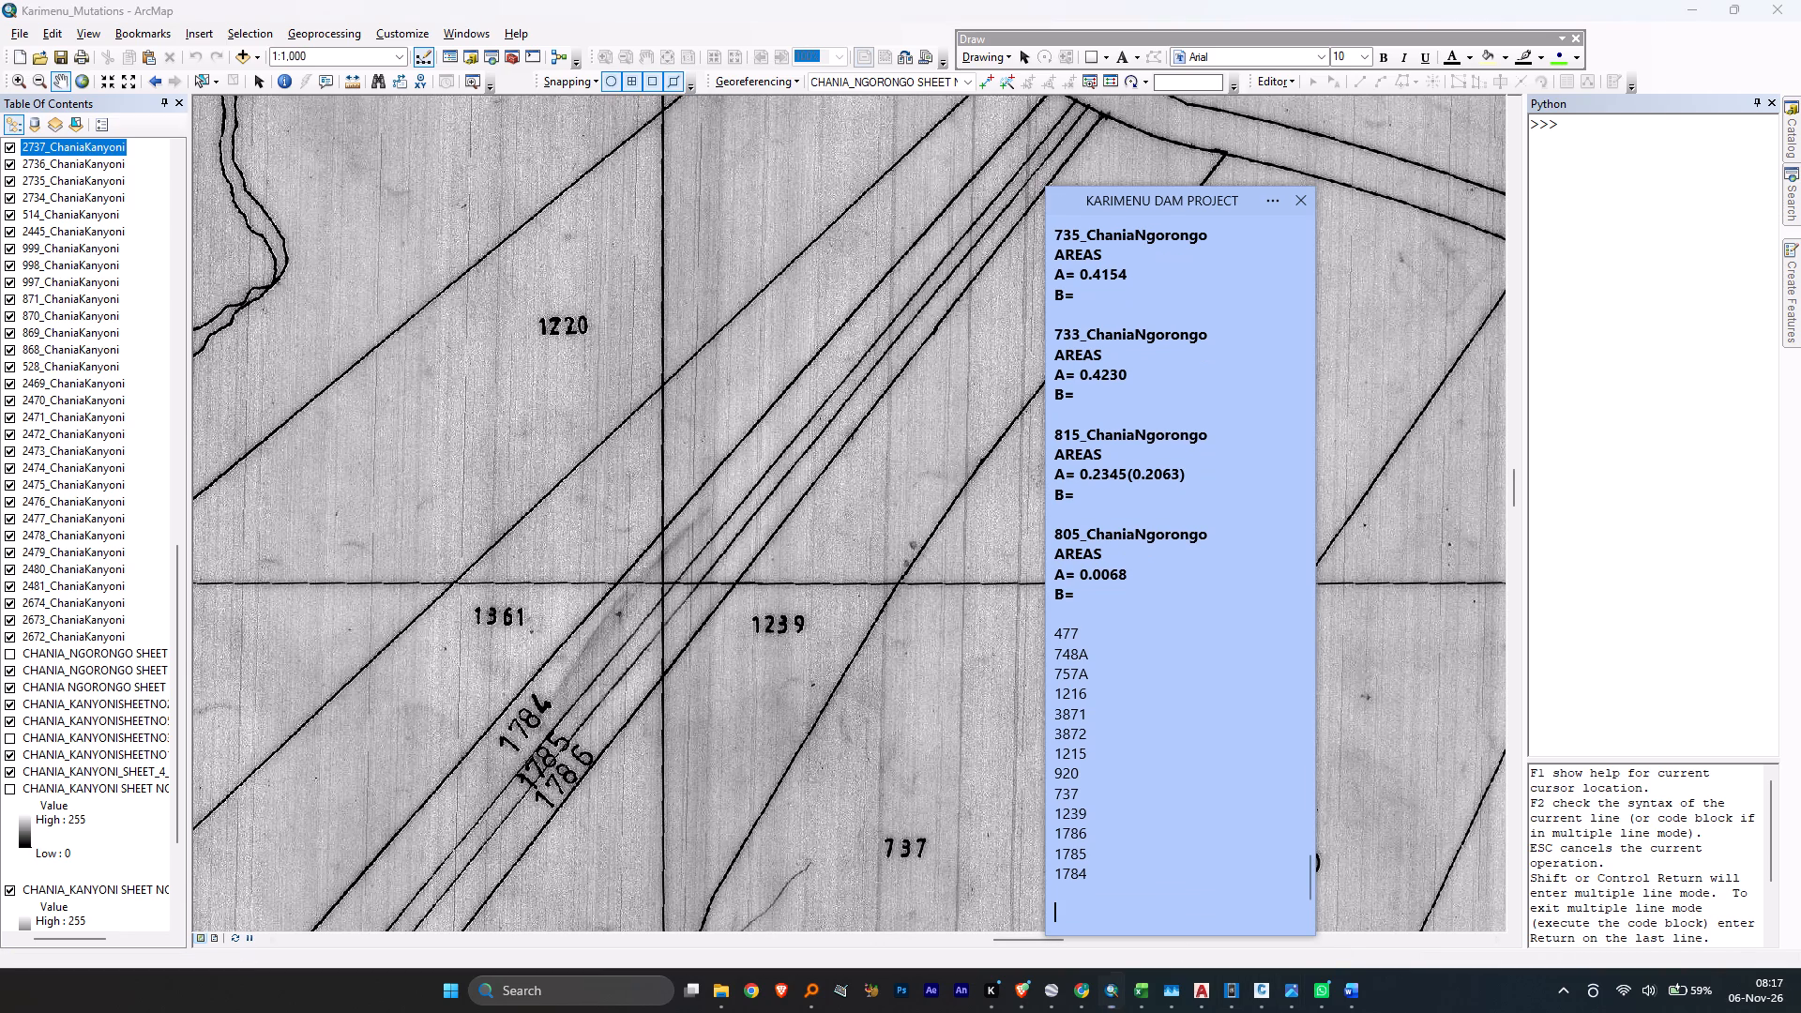
pyautogui.click(1078, 888)
pyautogui.write('13')
pyautogui.press('6')
pyautogui.press('1')
pyautogui.press('Return')
# Find the parcel beyond 1361 on the scanned sheet and add its number, 1220, to the sticky note list.
pyautogui.moveTo(655, 522); pyautogui.dragTo(764, 753)
pyautogui.click(1072, 909)
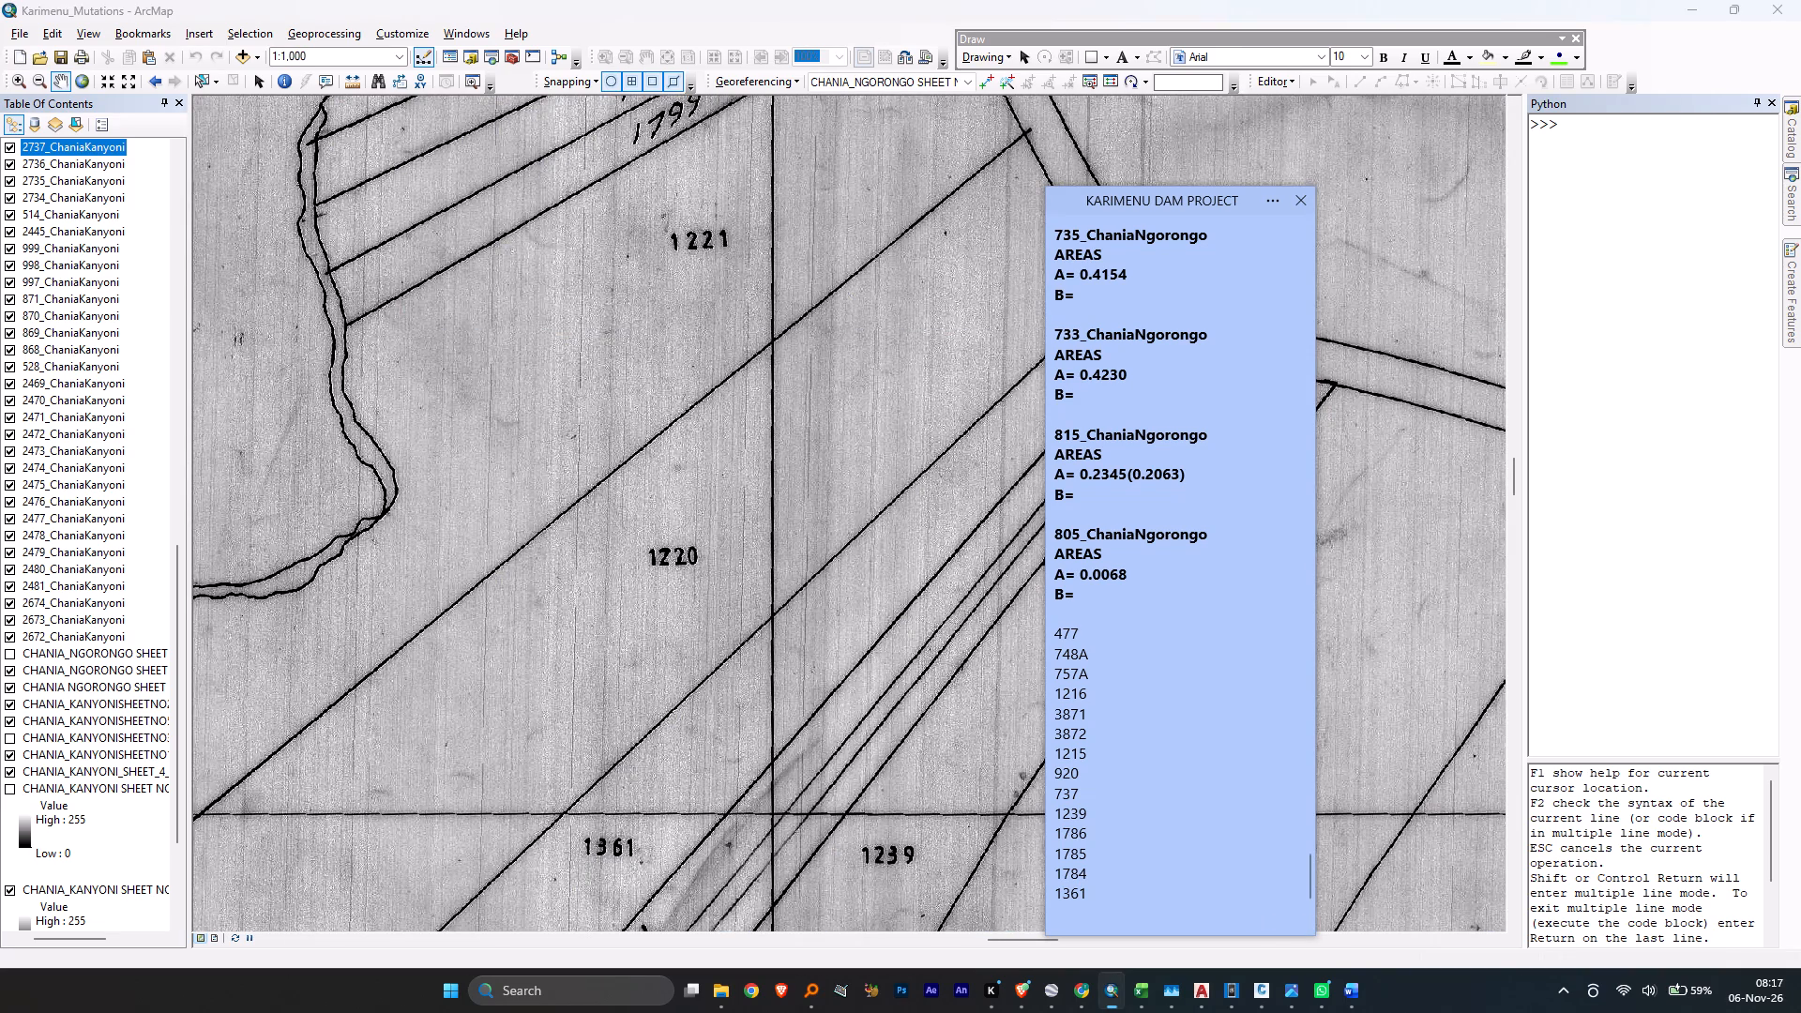
pyautogui.write('1220')
pyautogui.press('Return')
# Find the parcel adjoining 1220 on the scanned sheet and add its number, 1221, to the sticky note list.
pyautogui.moveTo(623, 391); pyautogui.dragTo(594, 557)
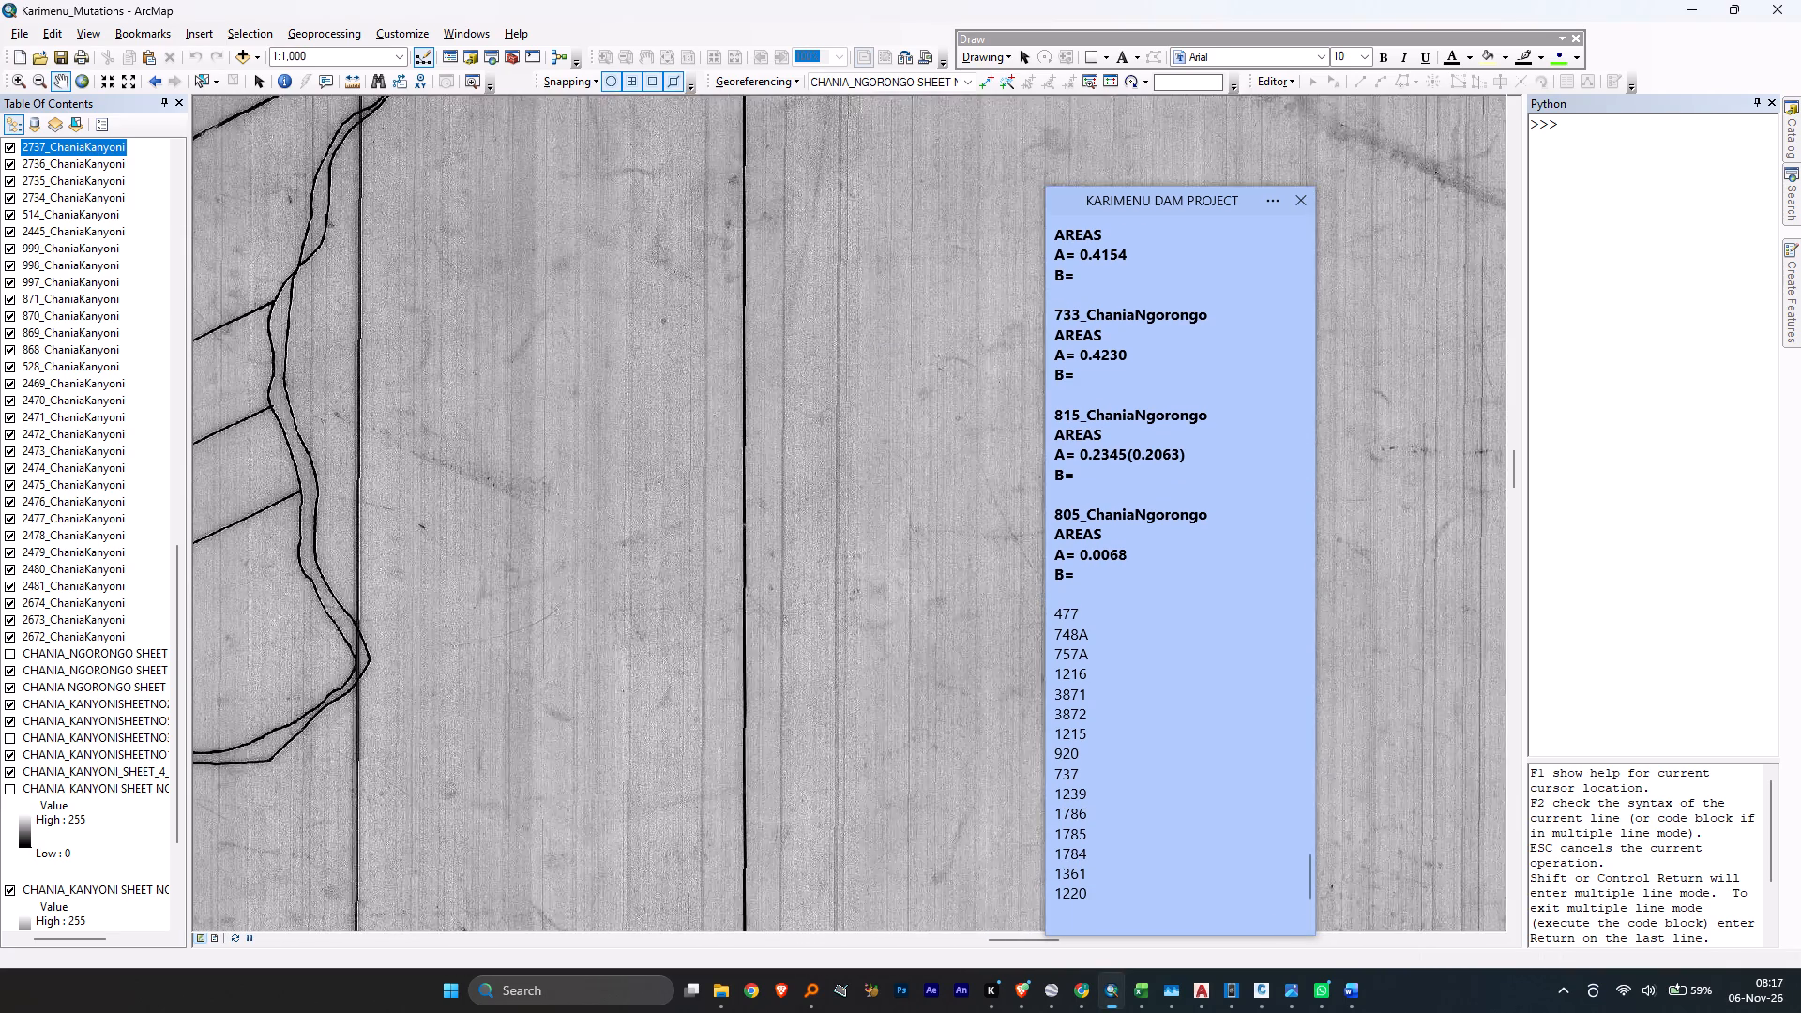
pyautogui.moveTo(659, 426); pyautogui.dragTo(615, 545)
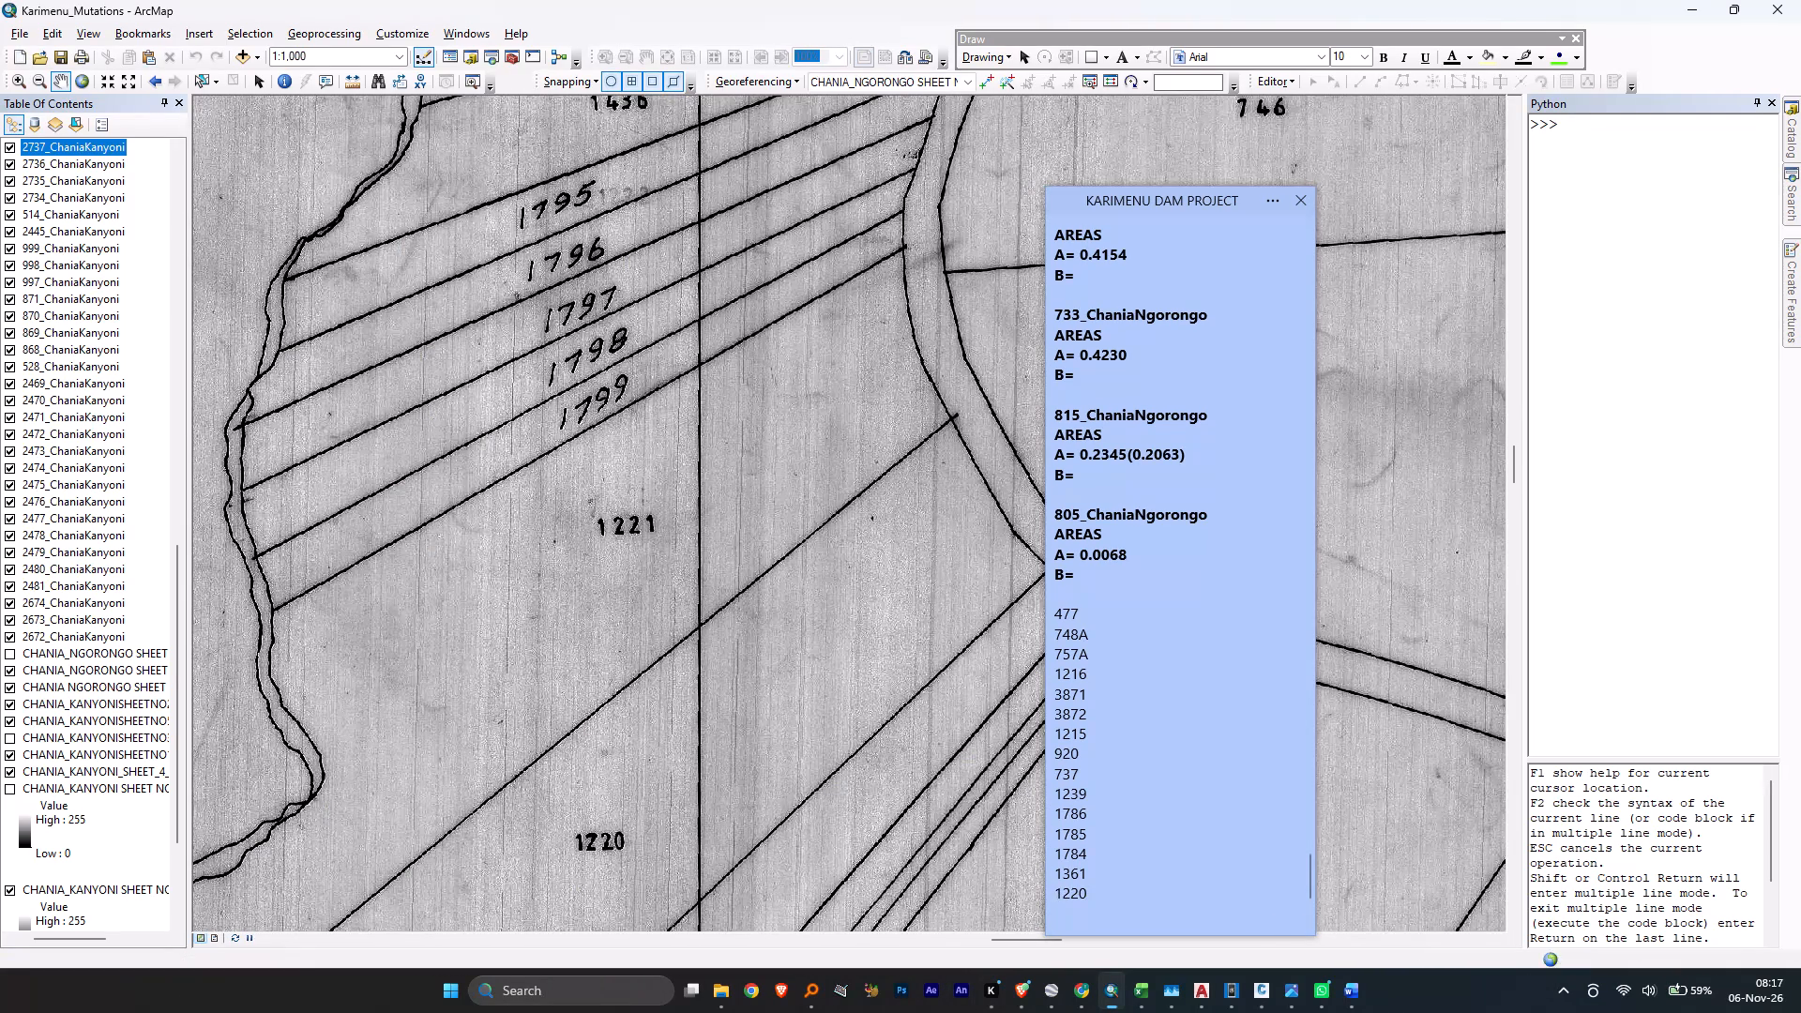
pyautogui.click(1070, 915)
pyautogui.write('1221')
pyautogui.press('Return')
# Find the strip parcel bordering 1221 on the scanned sheet and add its number, 1799, to the sticky note list.
pyautogui.moveTo(707, 445); pyautogui.dragTo(759, 690)
pyautogui.click(1070, 910)
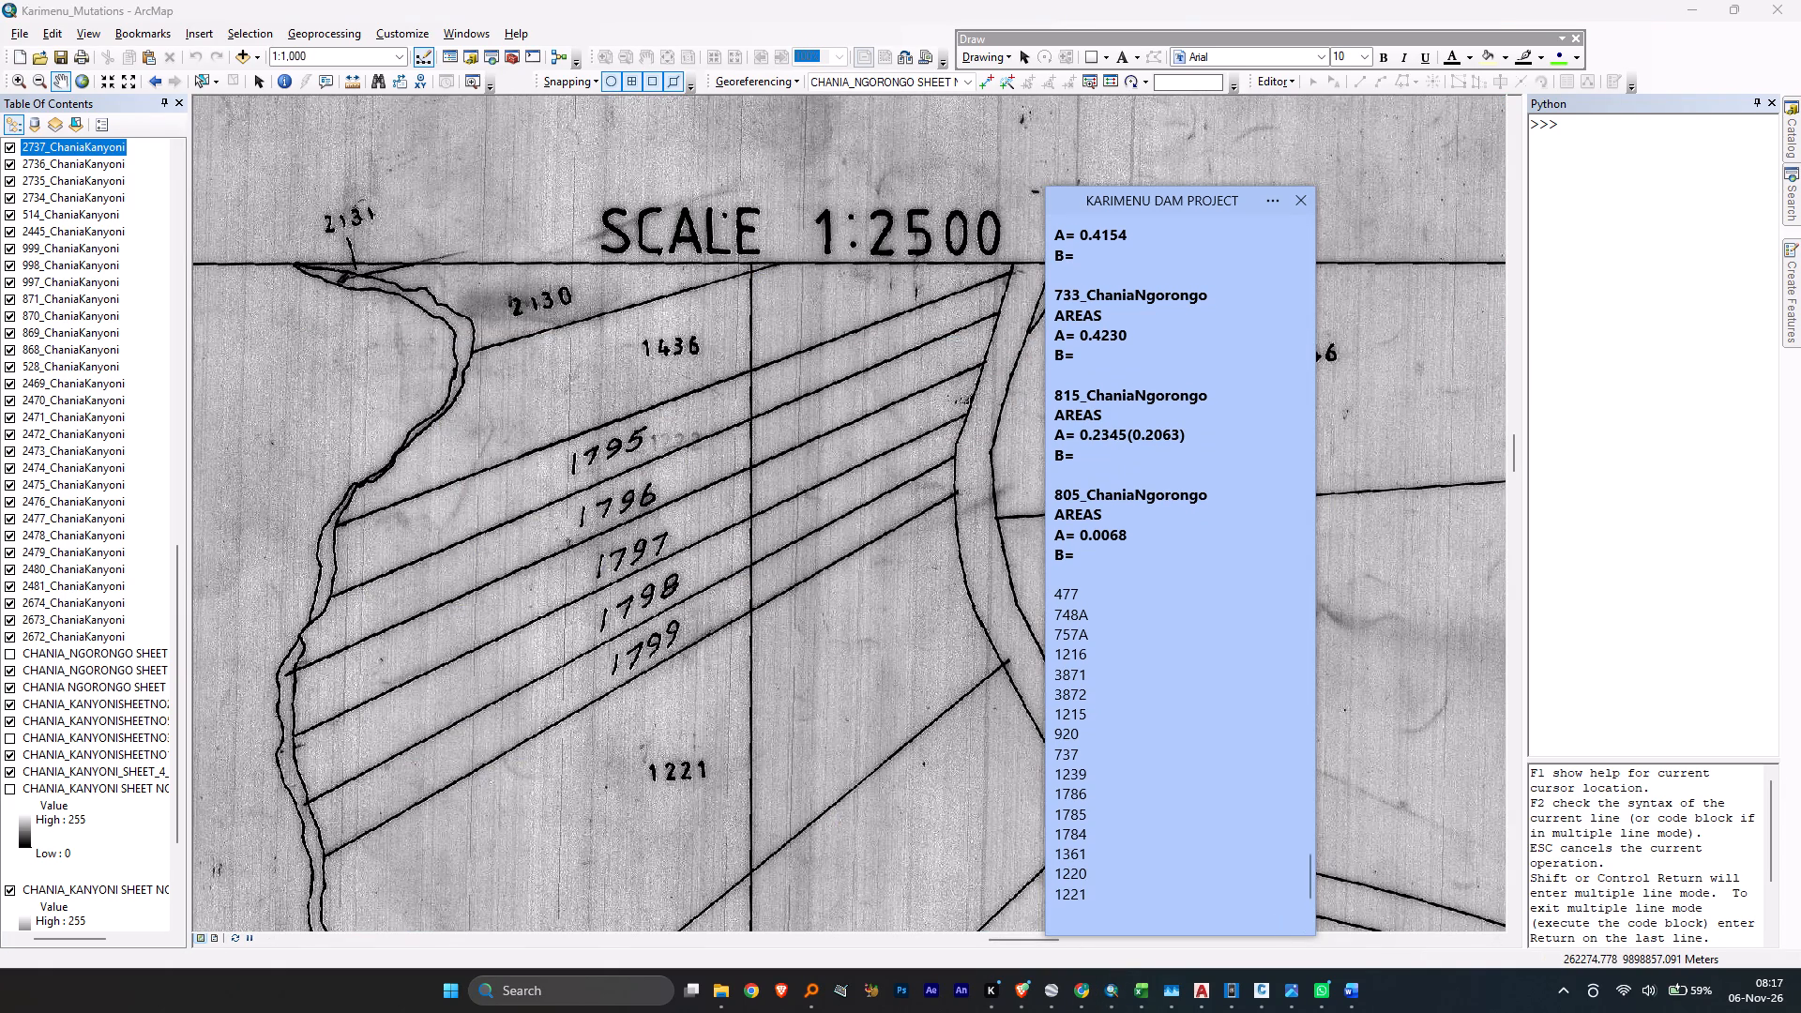
pyautogui.write('1799')
pyautogui.press('Return')
# List the next three strip parcels beyond 1799 in the sticky note on separate lines: 1798, 1797 and 1796.
pyautogui.moveTo(757, 640); pyautogui.dragTo(774, 679)
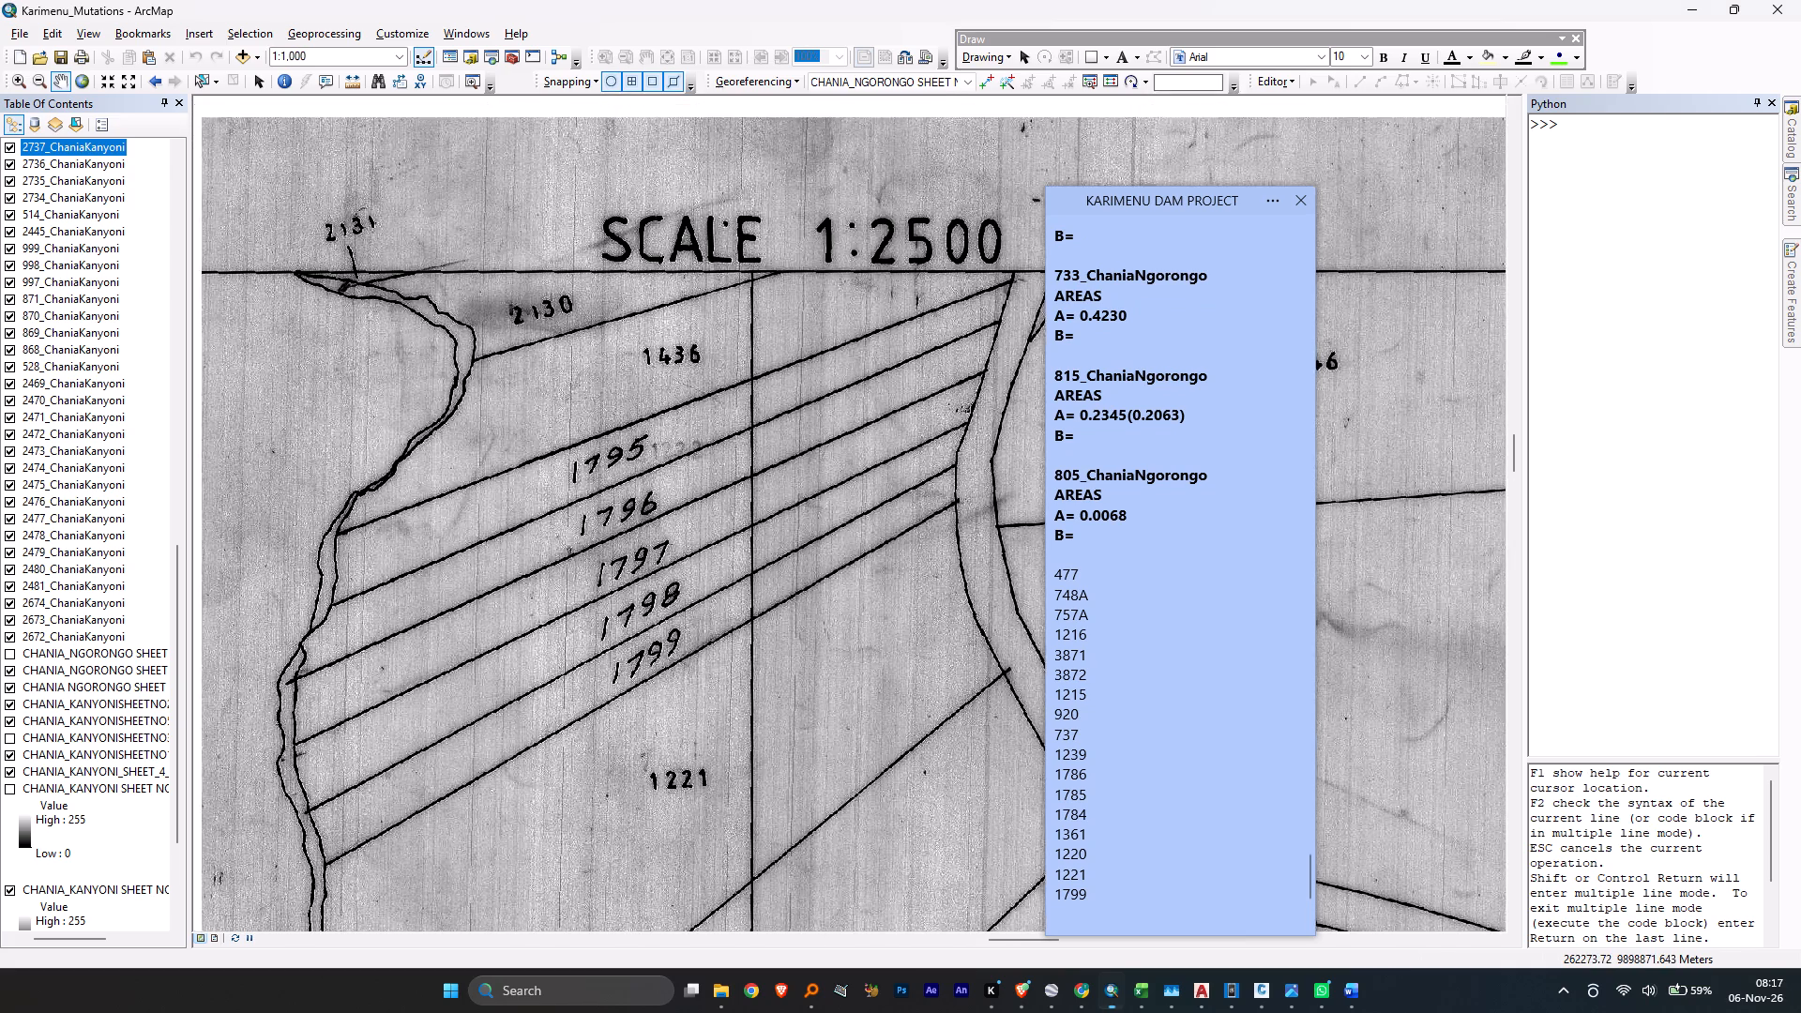
pyautogui.moveTo(774, 679); pyautogui.dragTo(788, 712)
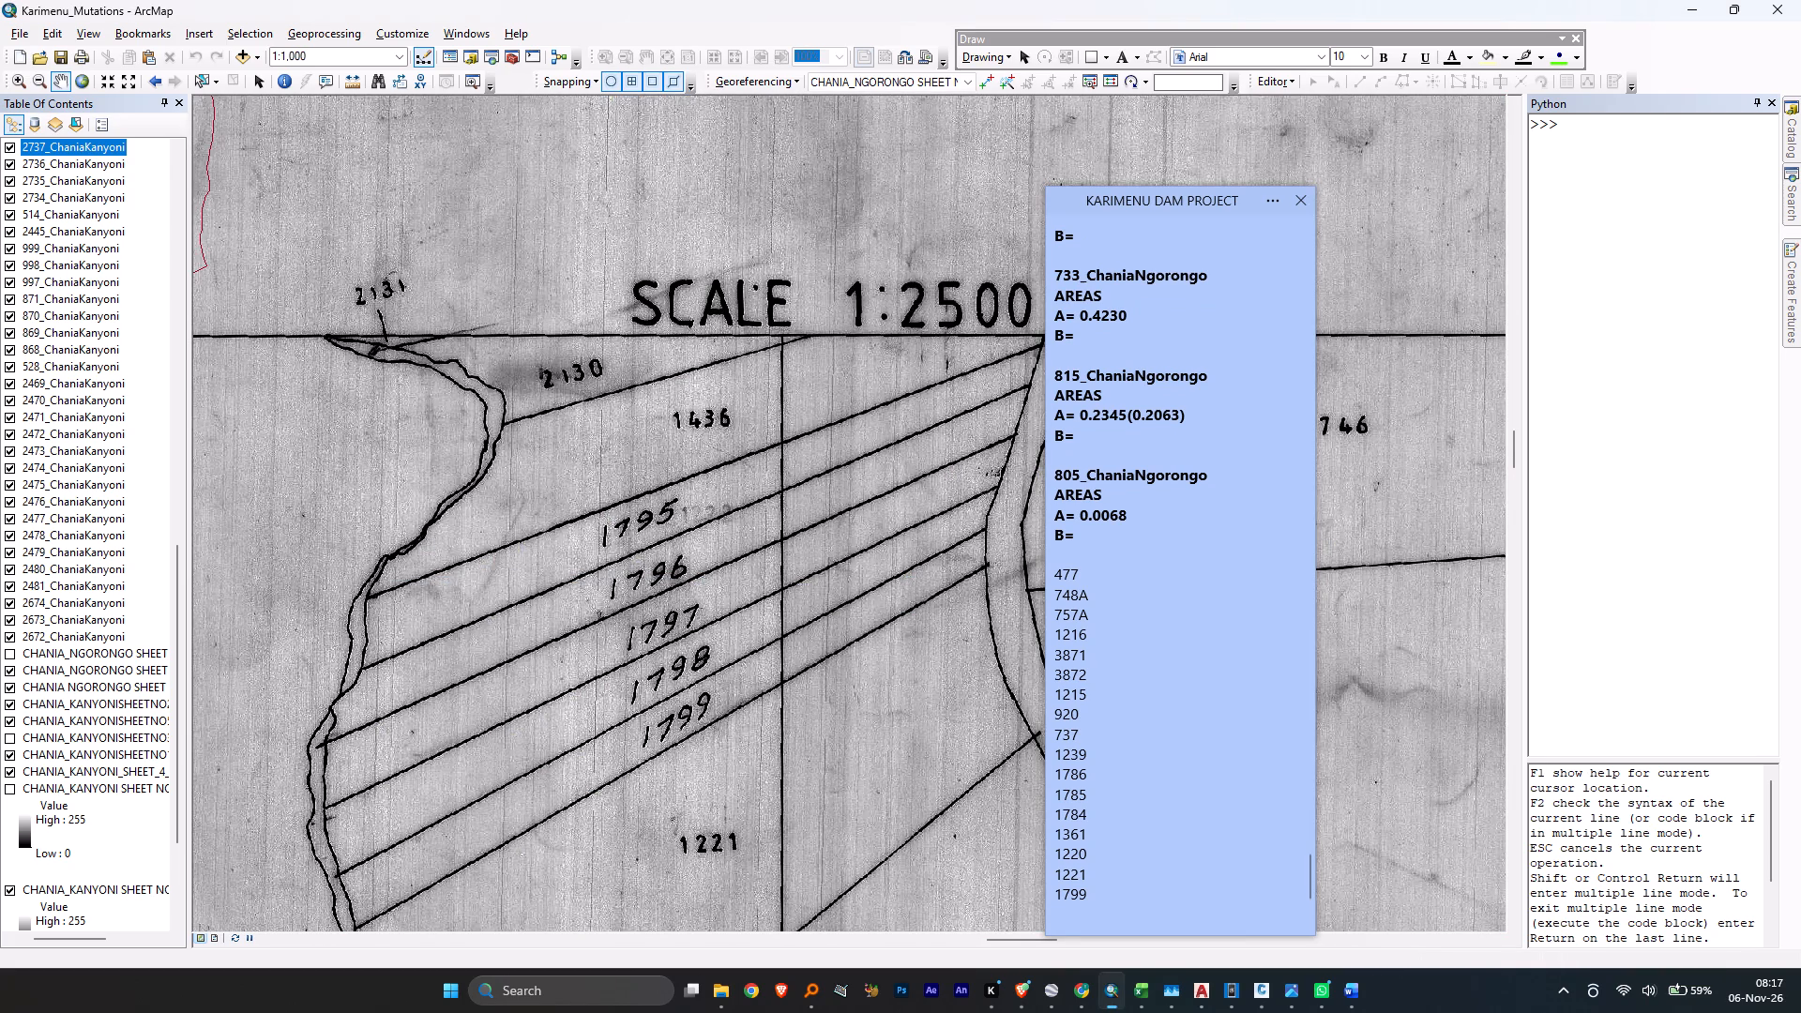
pyautogui.click(1067, 910)
pyautogui.write('1798')
pyautogui.press('Return')
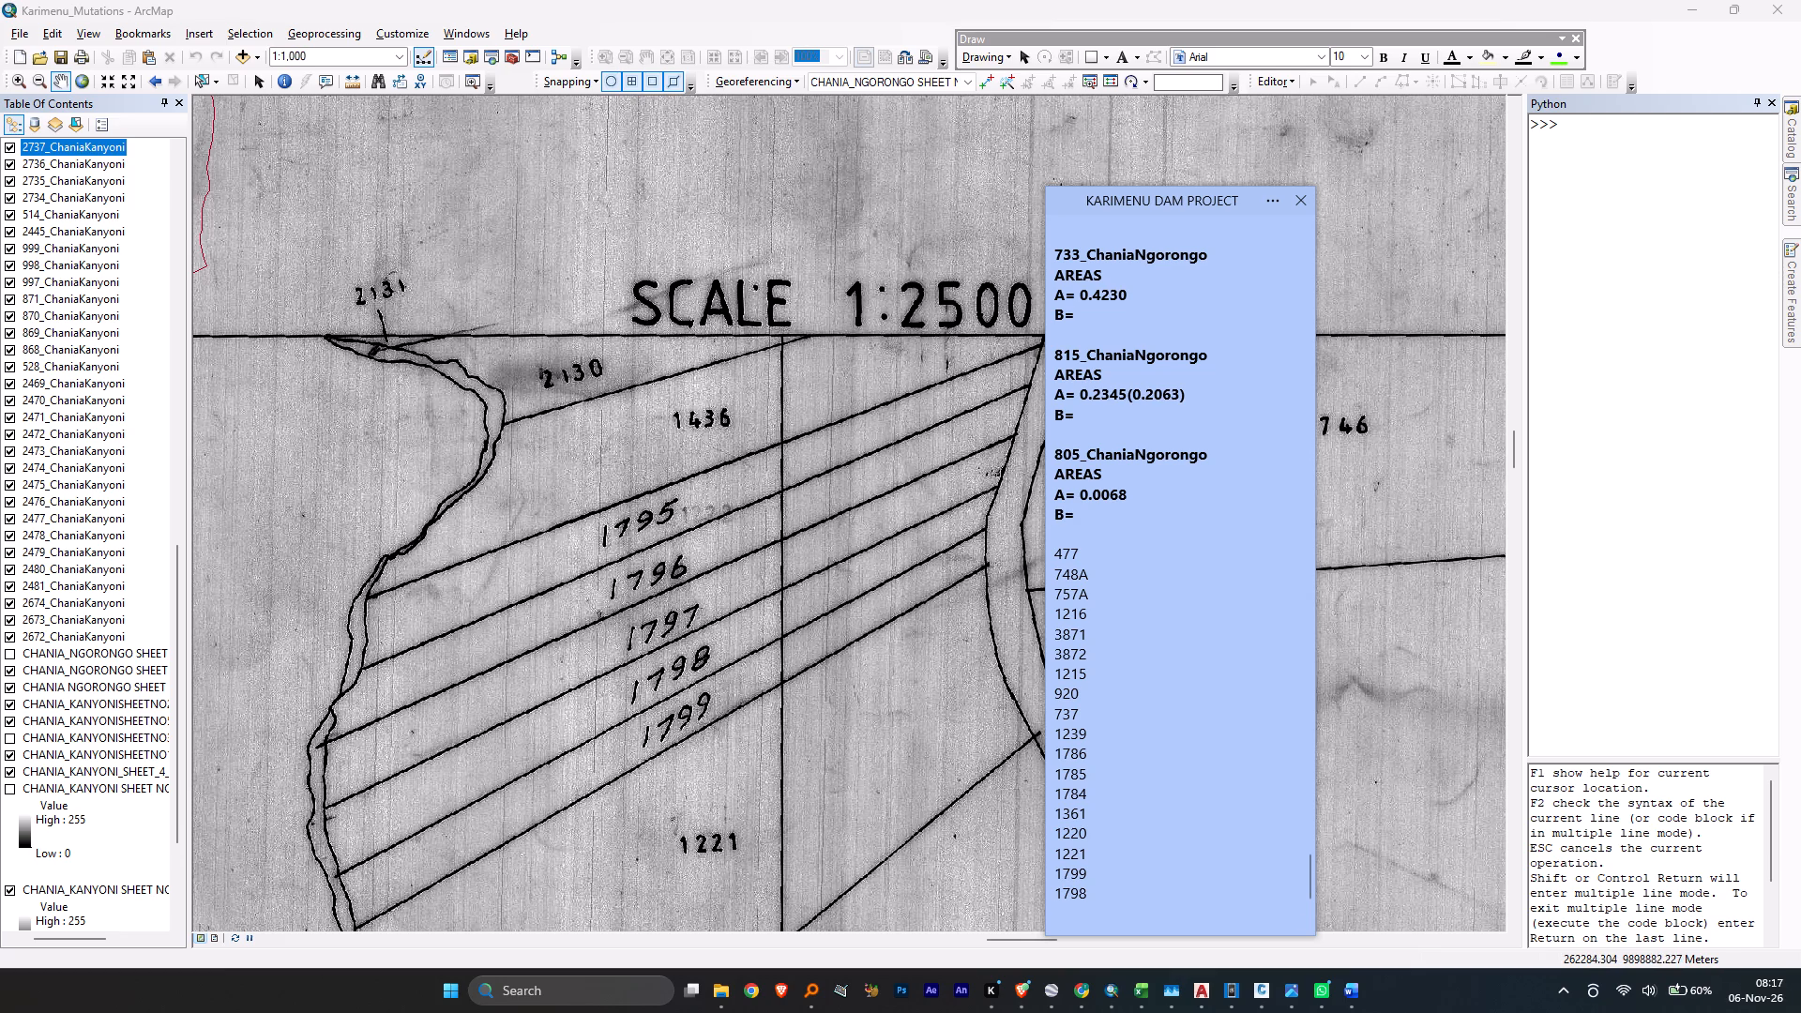
pyautogui.press('1')
pyautogui.write('79')
pyautogui.press('7')
pyautogui.press('Return')
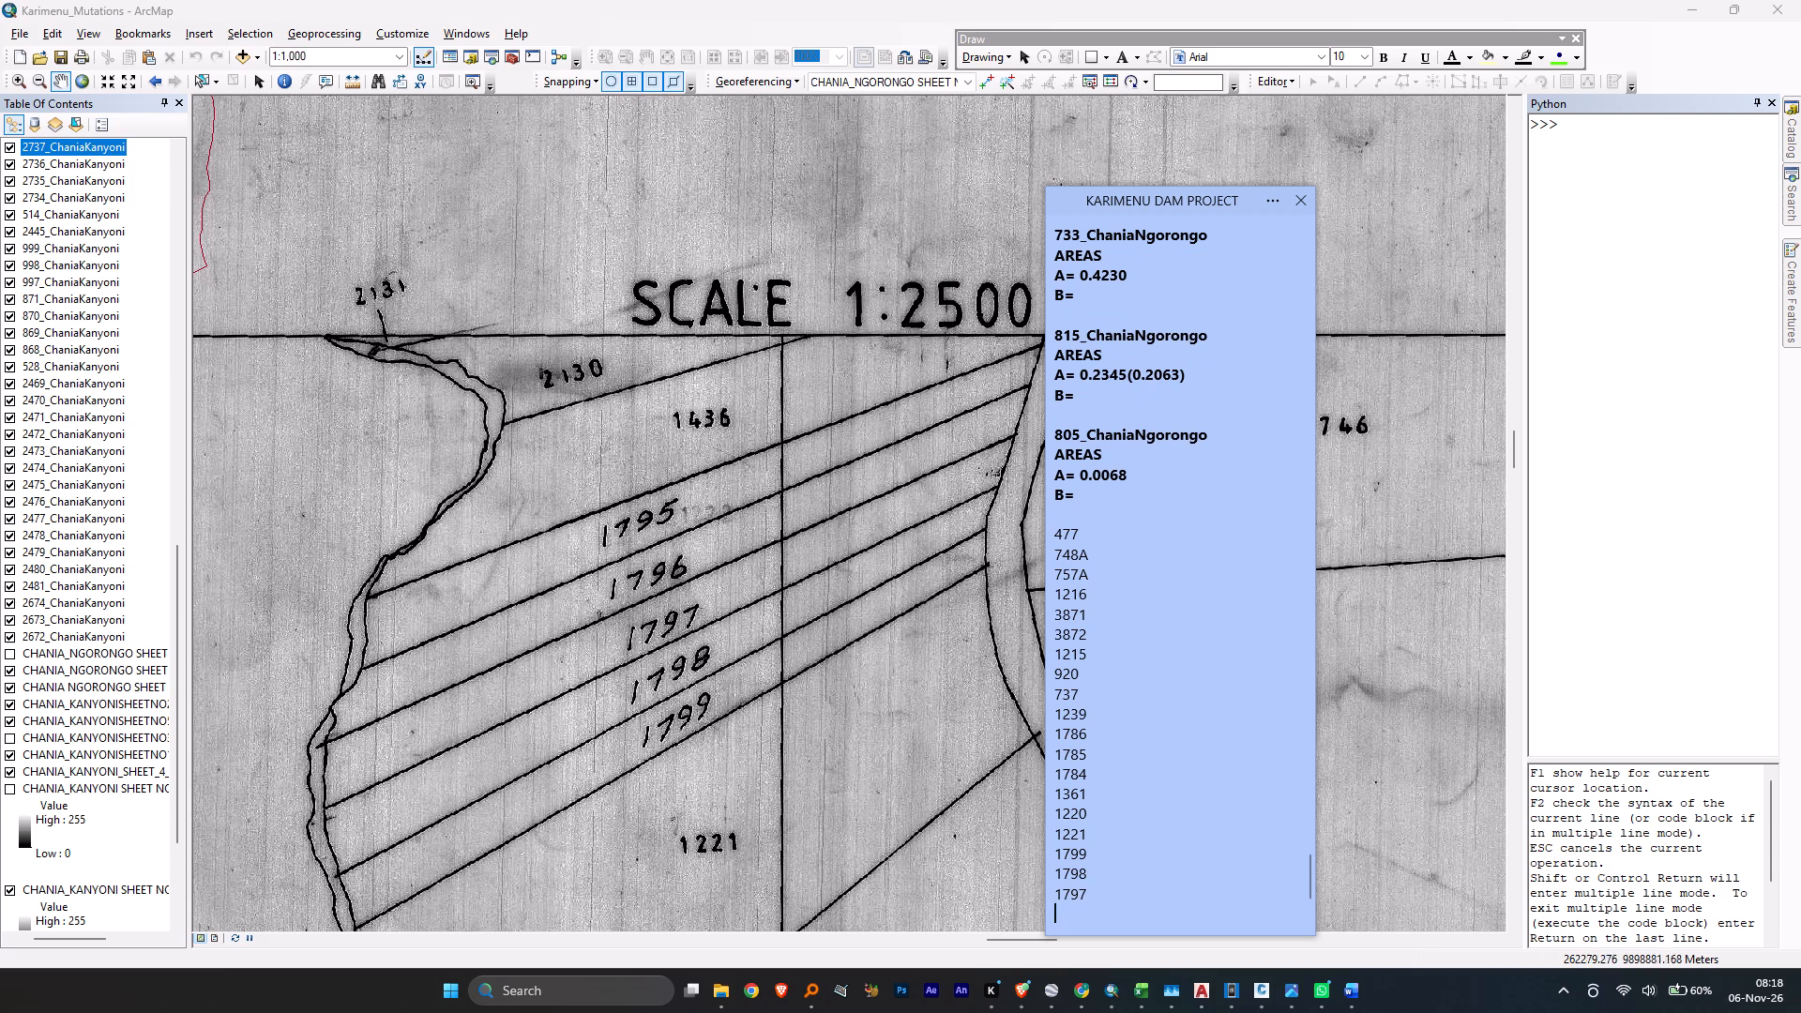
pyautogui.write('179')
pyautogui.press('6')
pyautogui.press('Return')
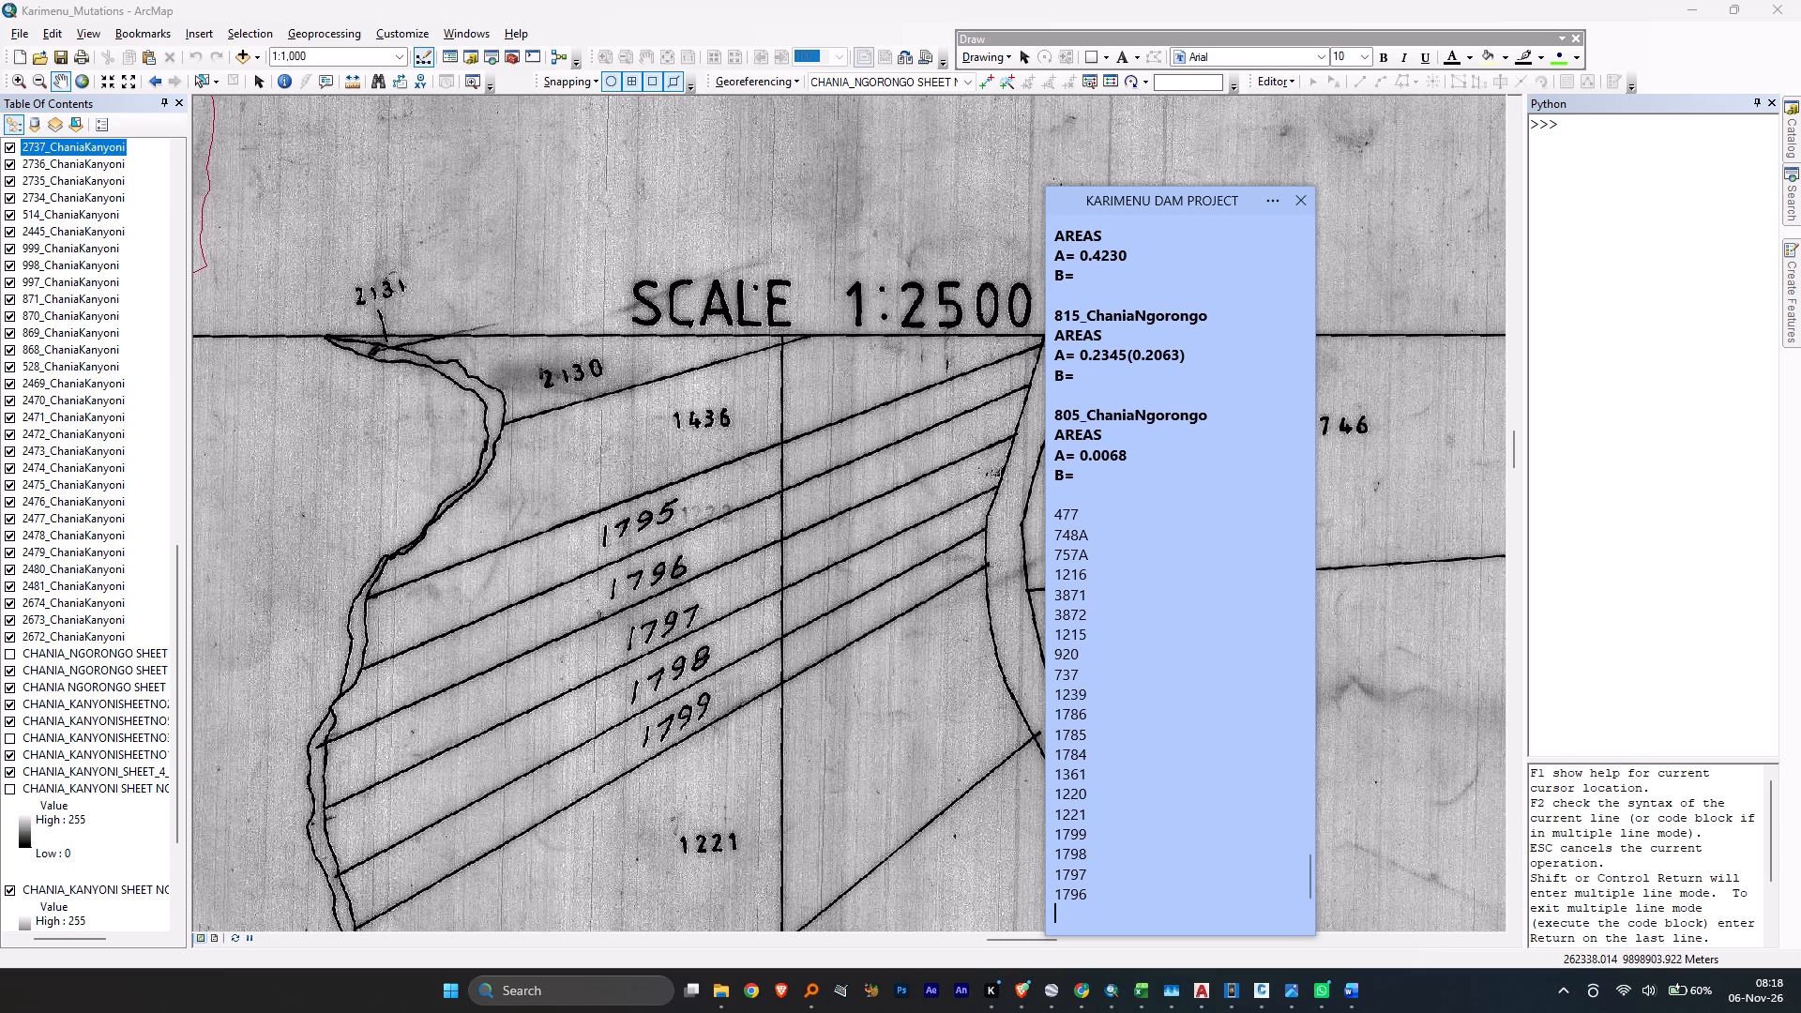
# Add the next strip parcel beyond 1796, number 1795, on a new line of the sticky note list.
pyautogui.moveTo(767, 498); pyautogui.dragTo(736, 625)
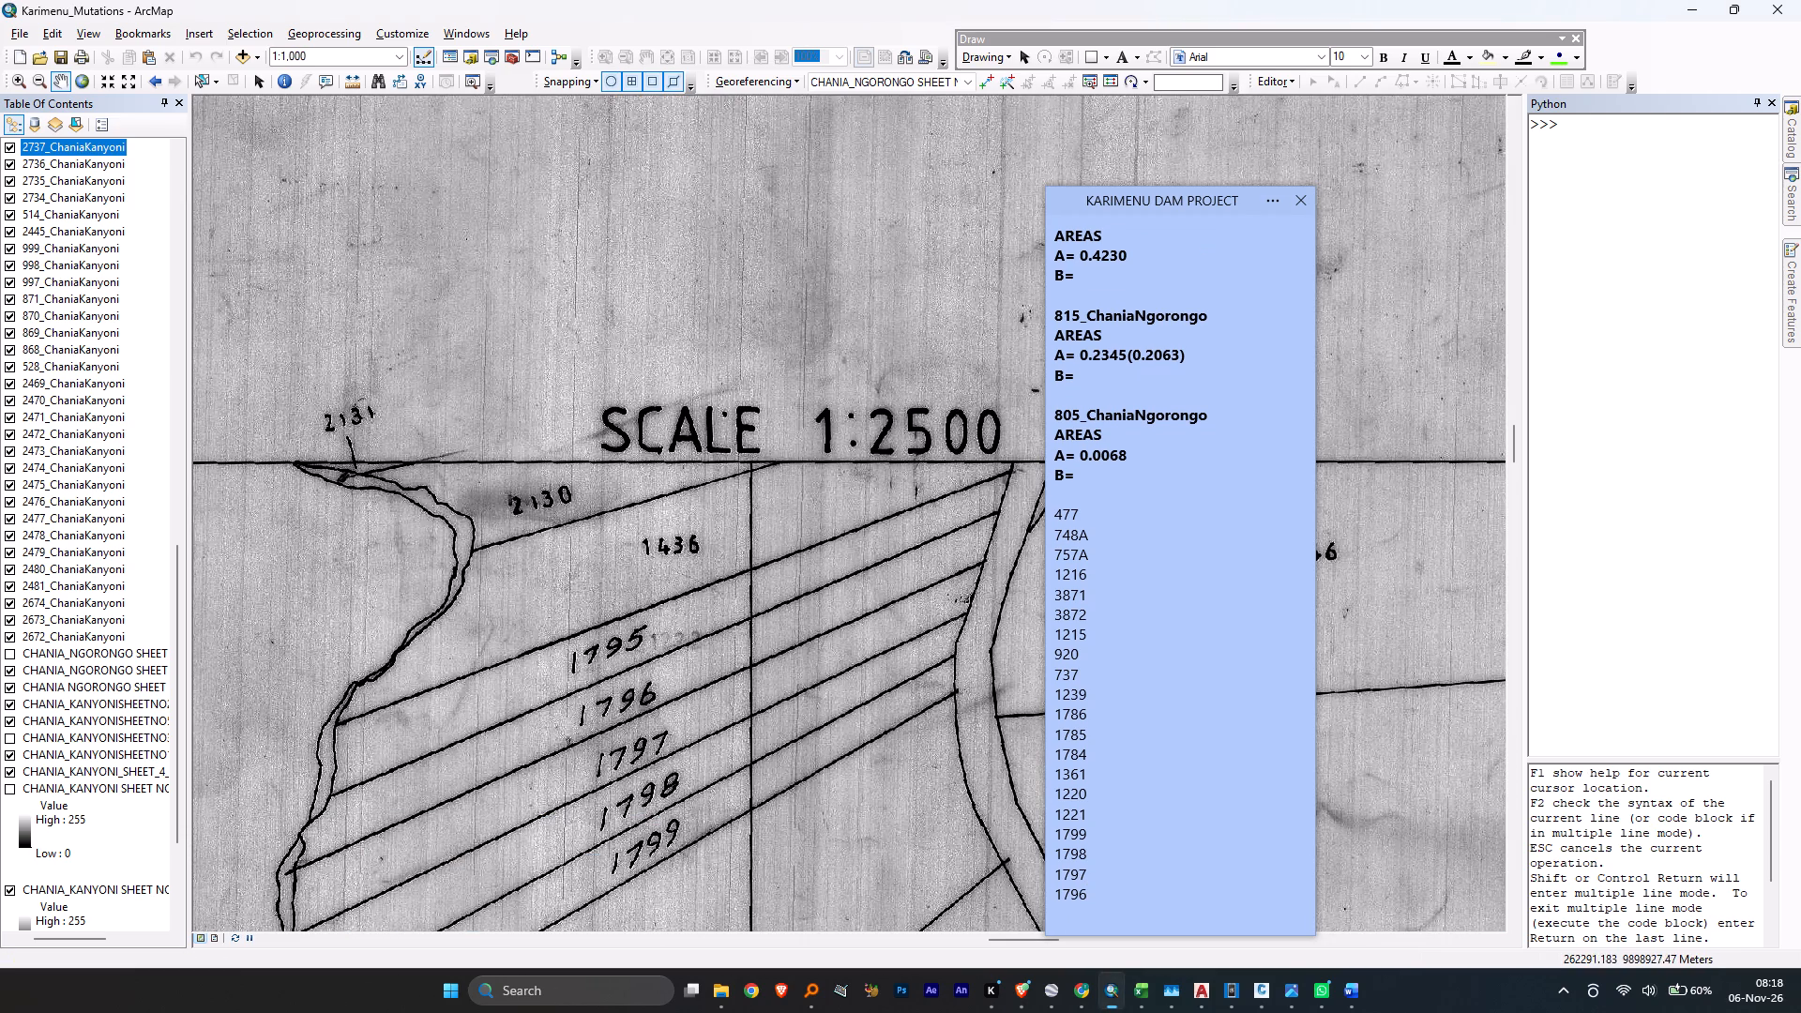
pyautogui.click(1079, 912)
pyautogui.press('1')
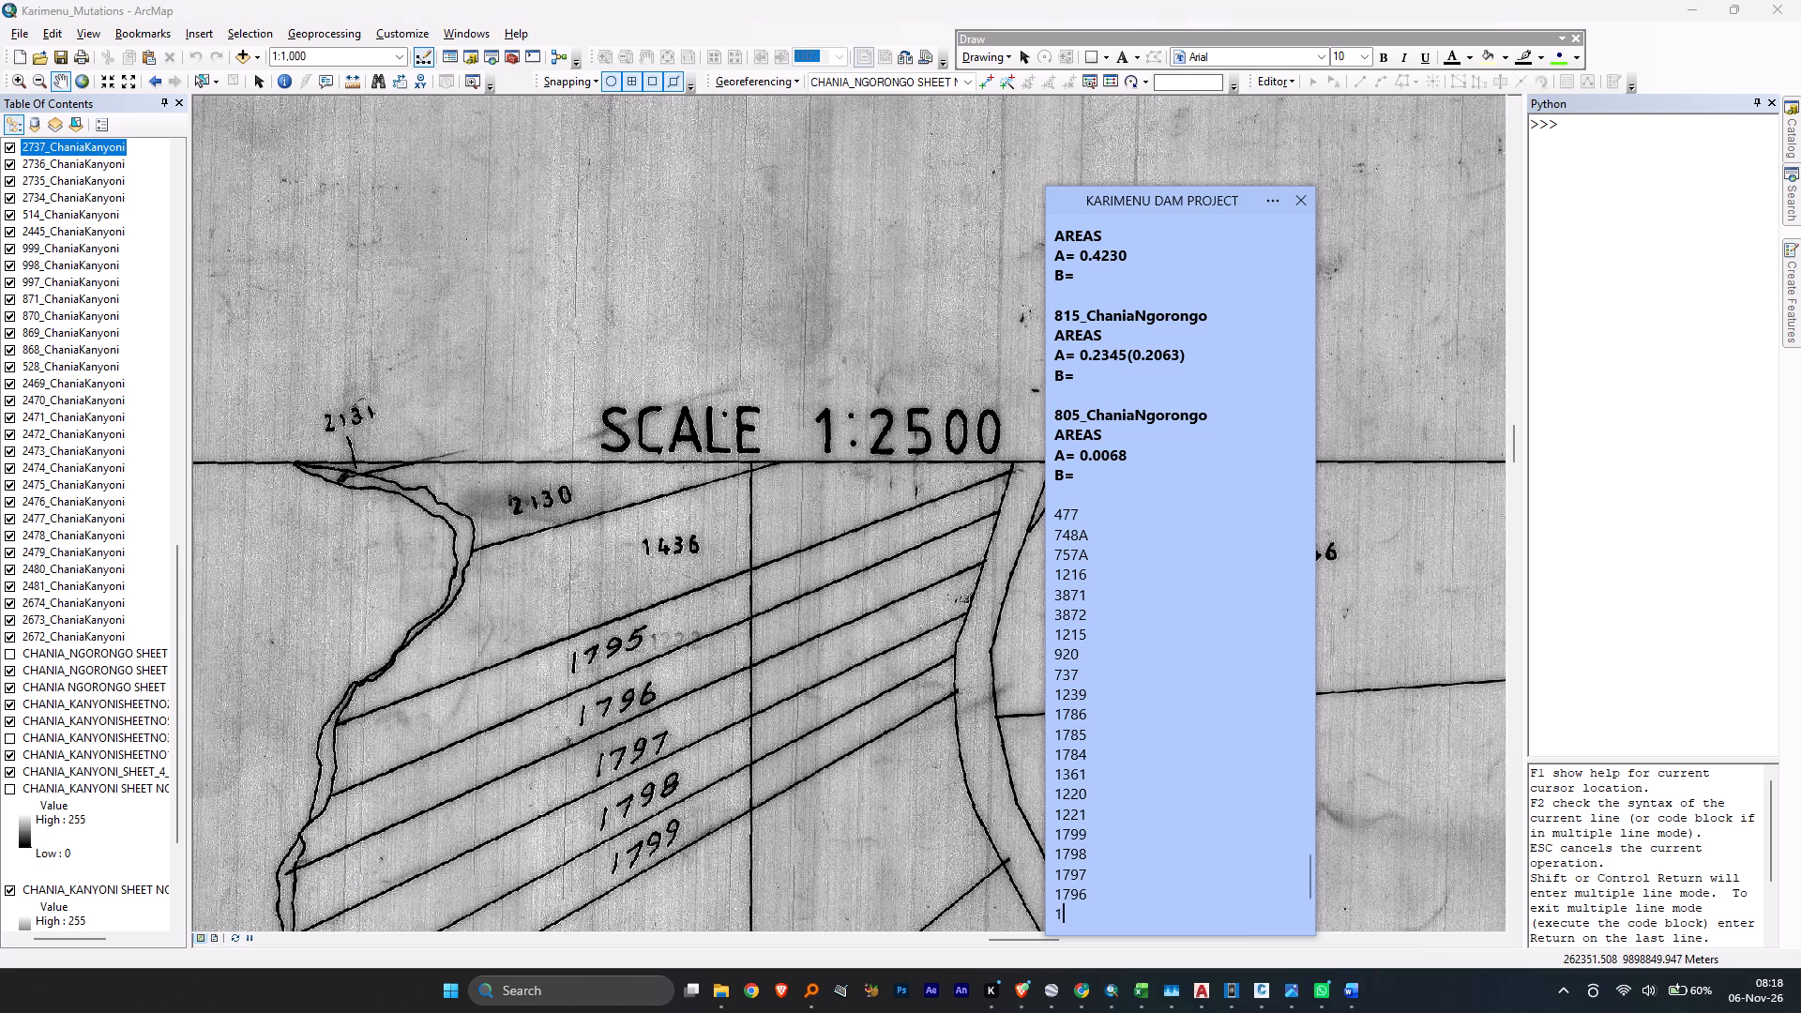
pyautogui.press('7')
pyautogui.press('9')
pyautogui.press('5')
pyautogui.press('Return')
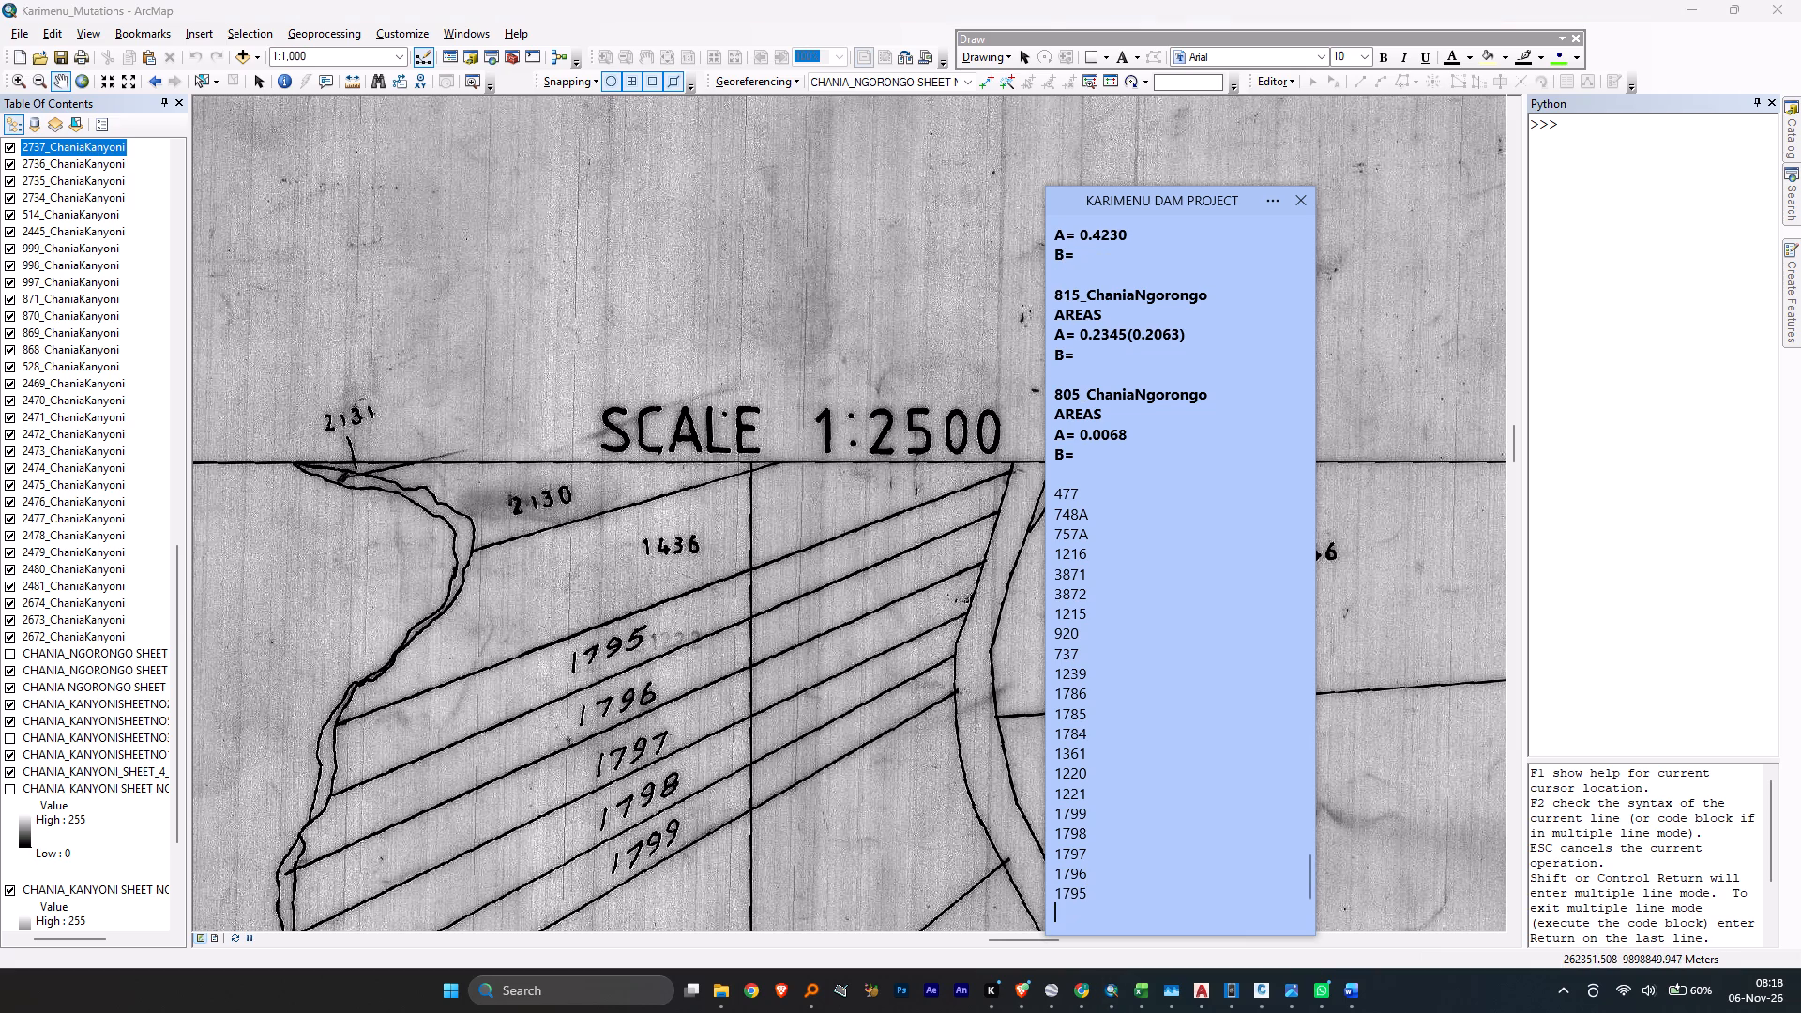
# Read the parcel bordering 1795 on the scanned sheet and add its number, 1436, to the sticky note list.
pyautogui.moveTo(575, 606); pyautogui.dragTo(534, 703)
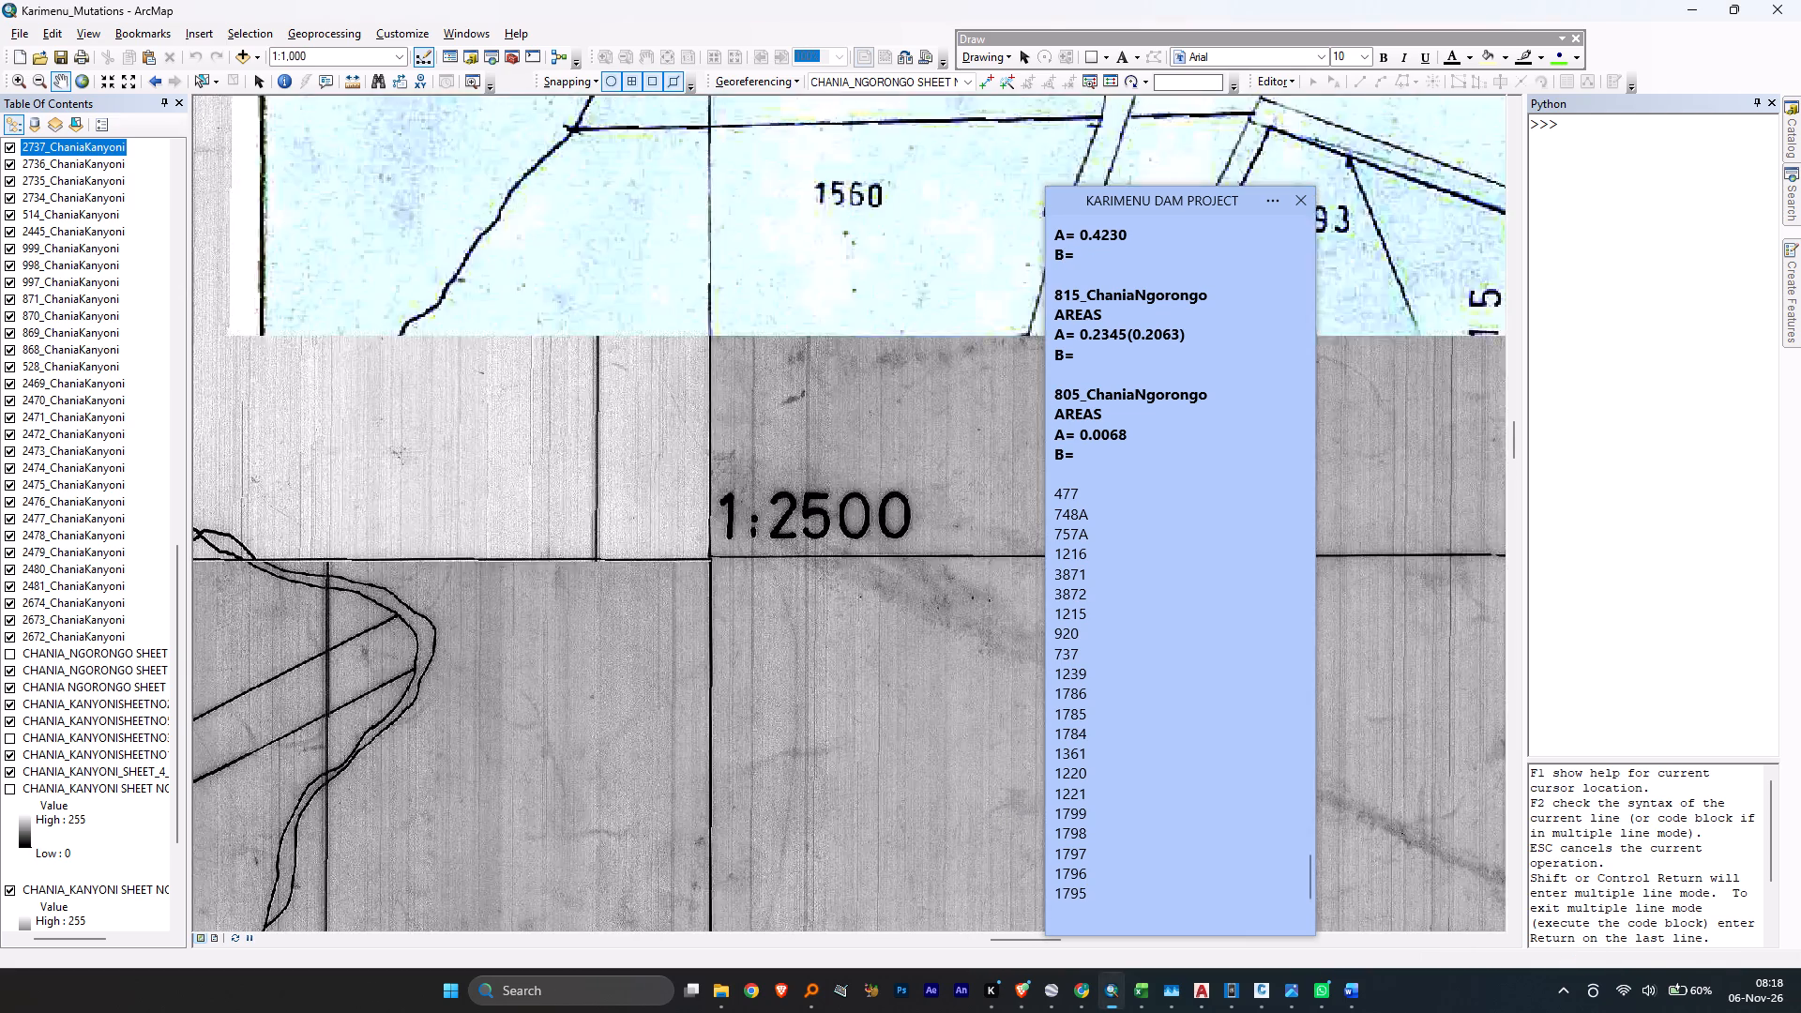
pyautogui.press('1')
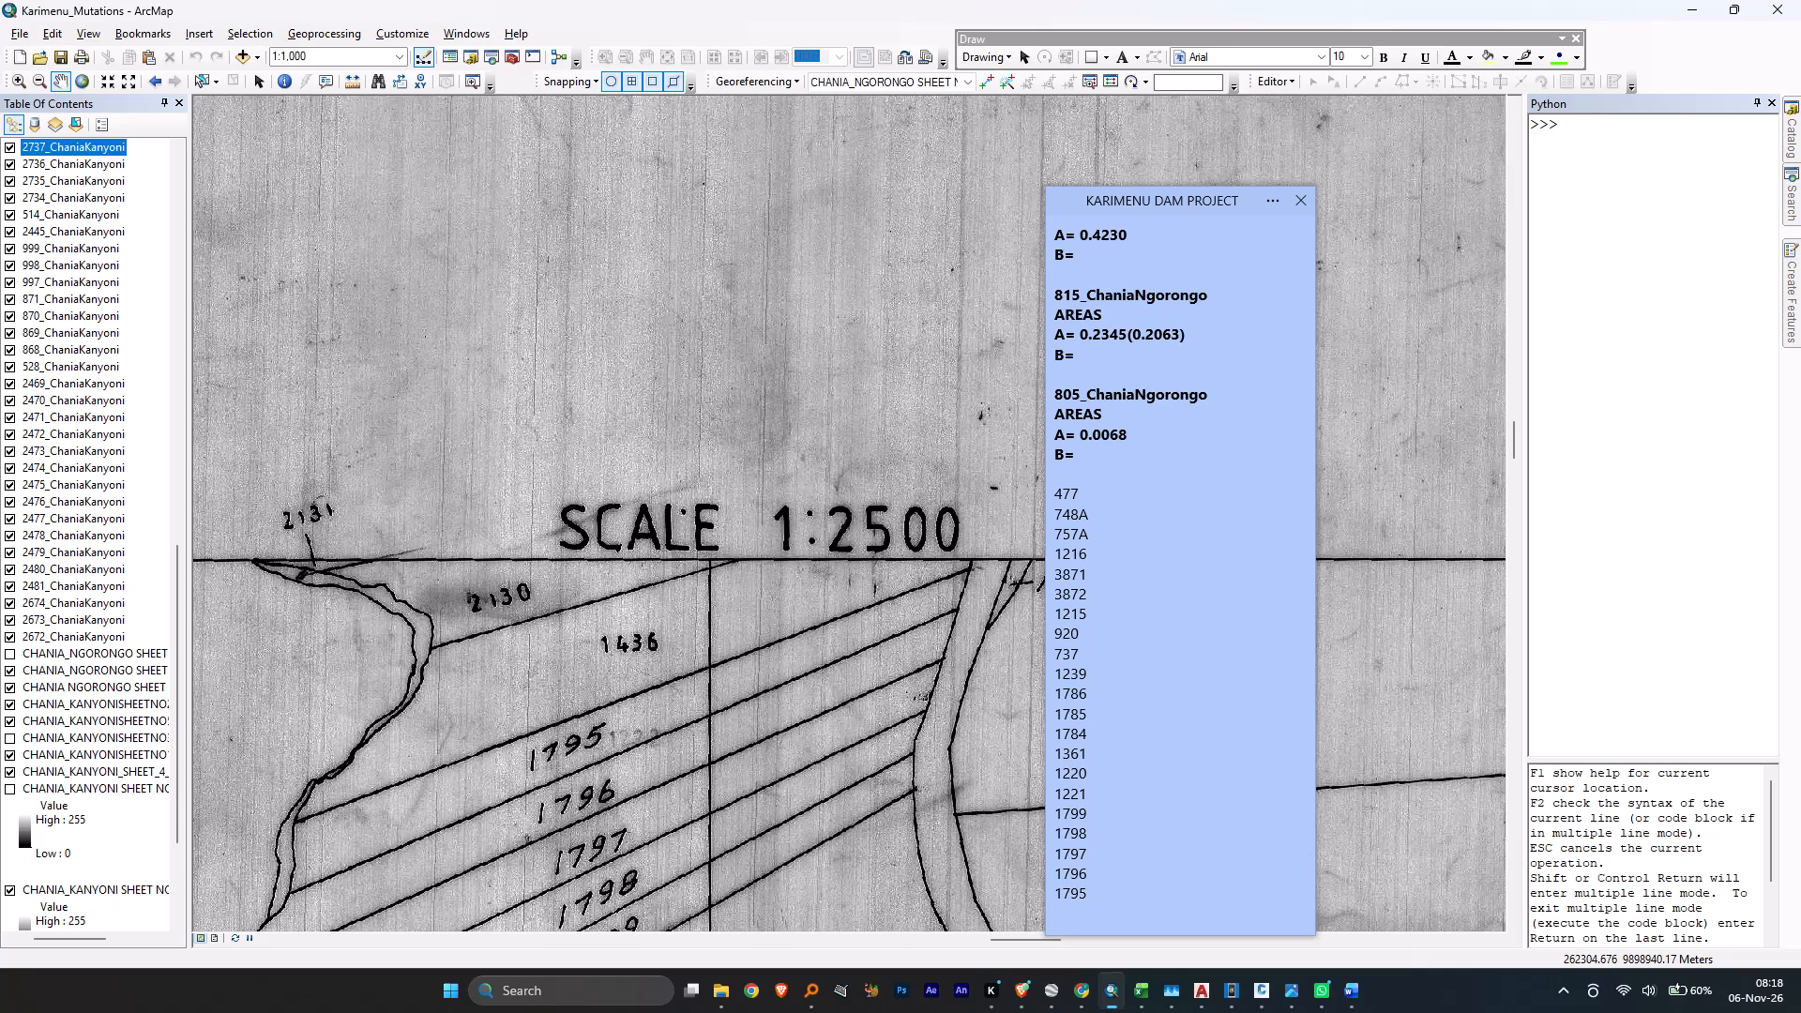
pyautogui.press('4')
pyautogui.write('36')
pyautogui.click(1091, 922)
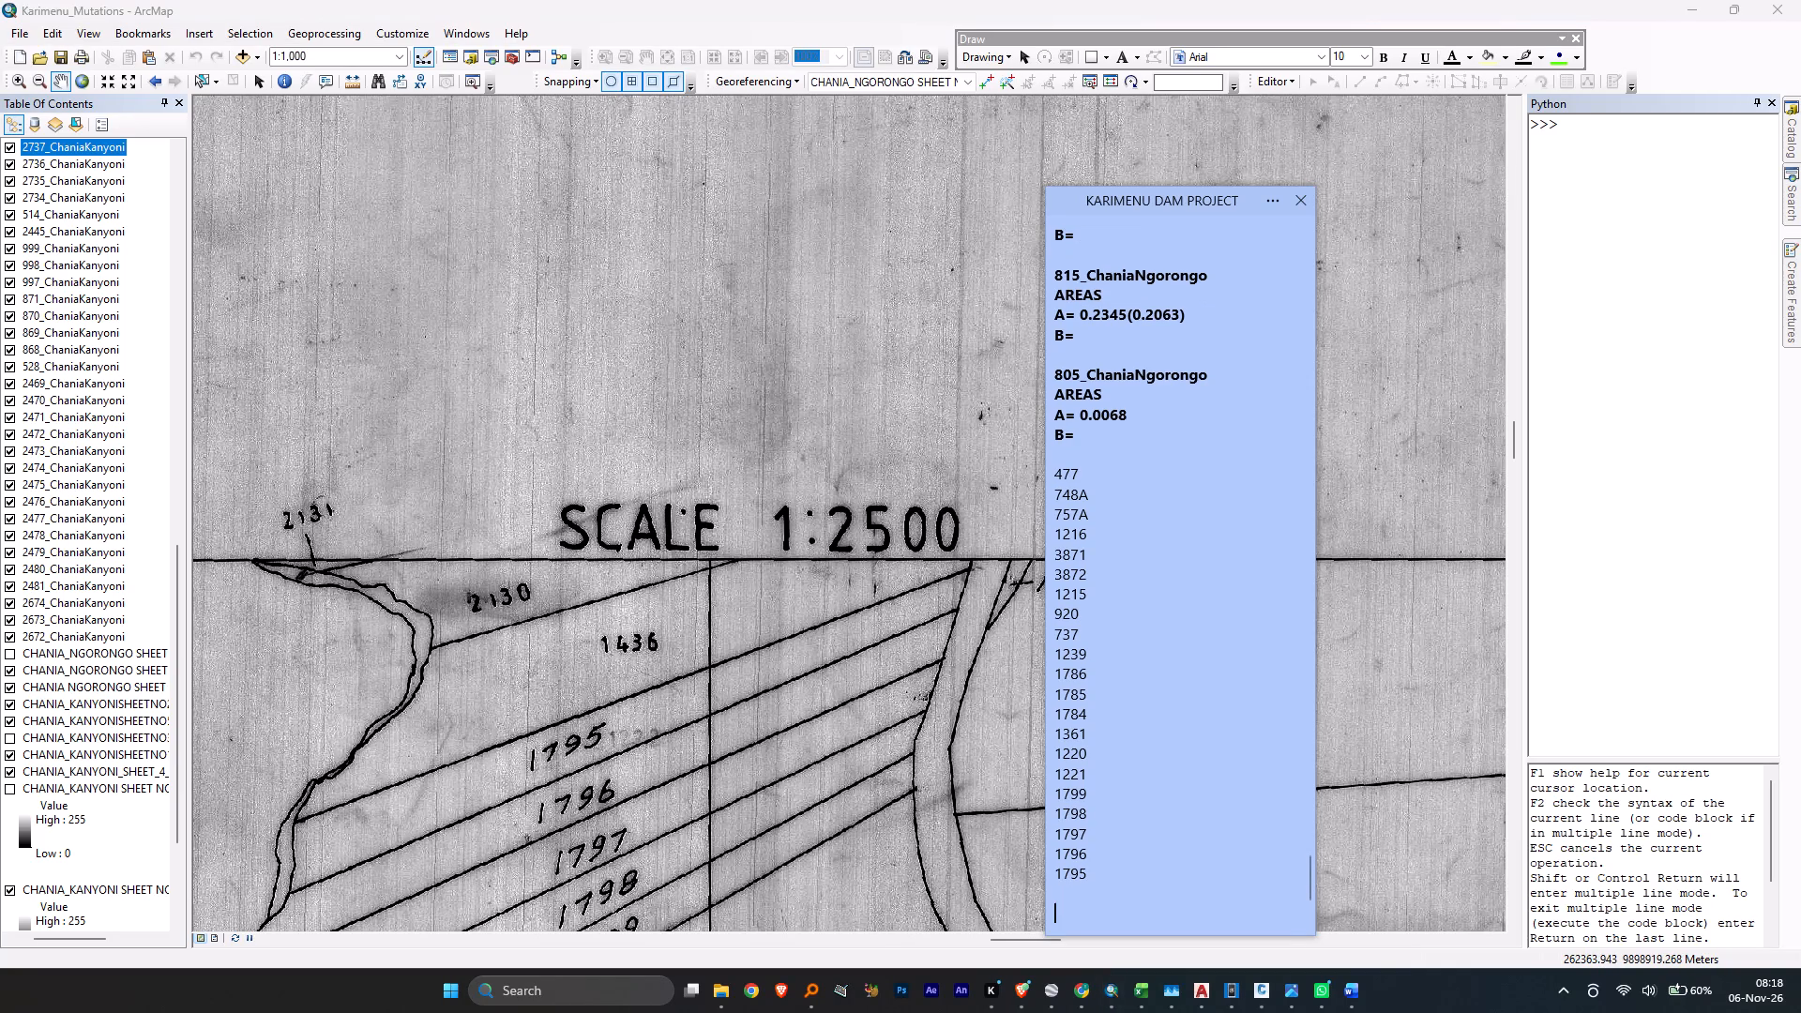
pyautogui.click(1064, 889)
pyautogui.press('1')
pyautogui.press('4')
pyautogui.write('36')
pyautogui.press('Return')
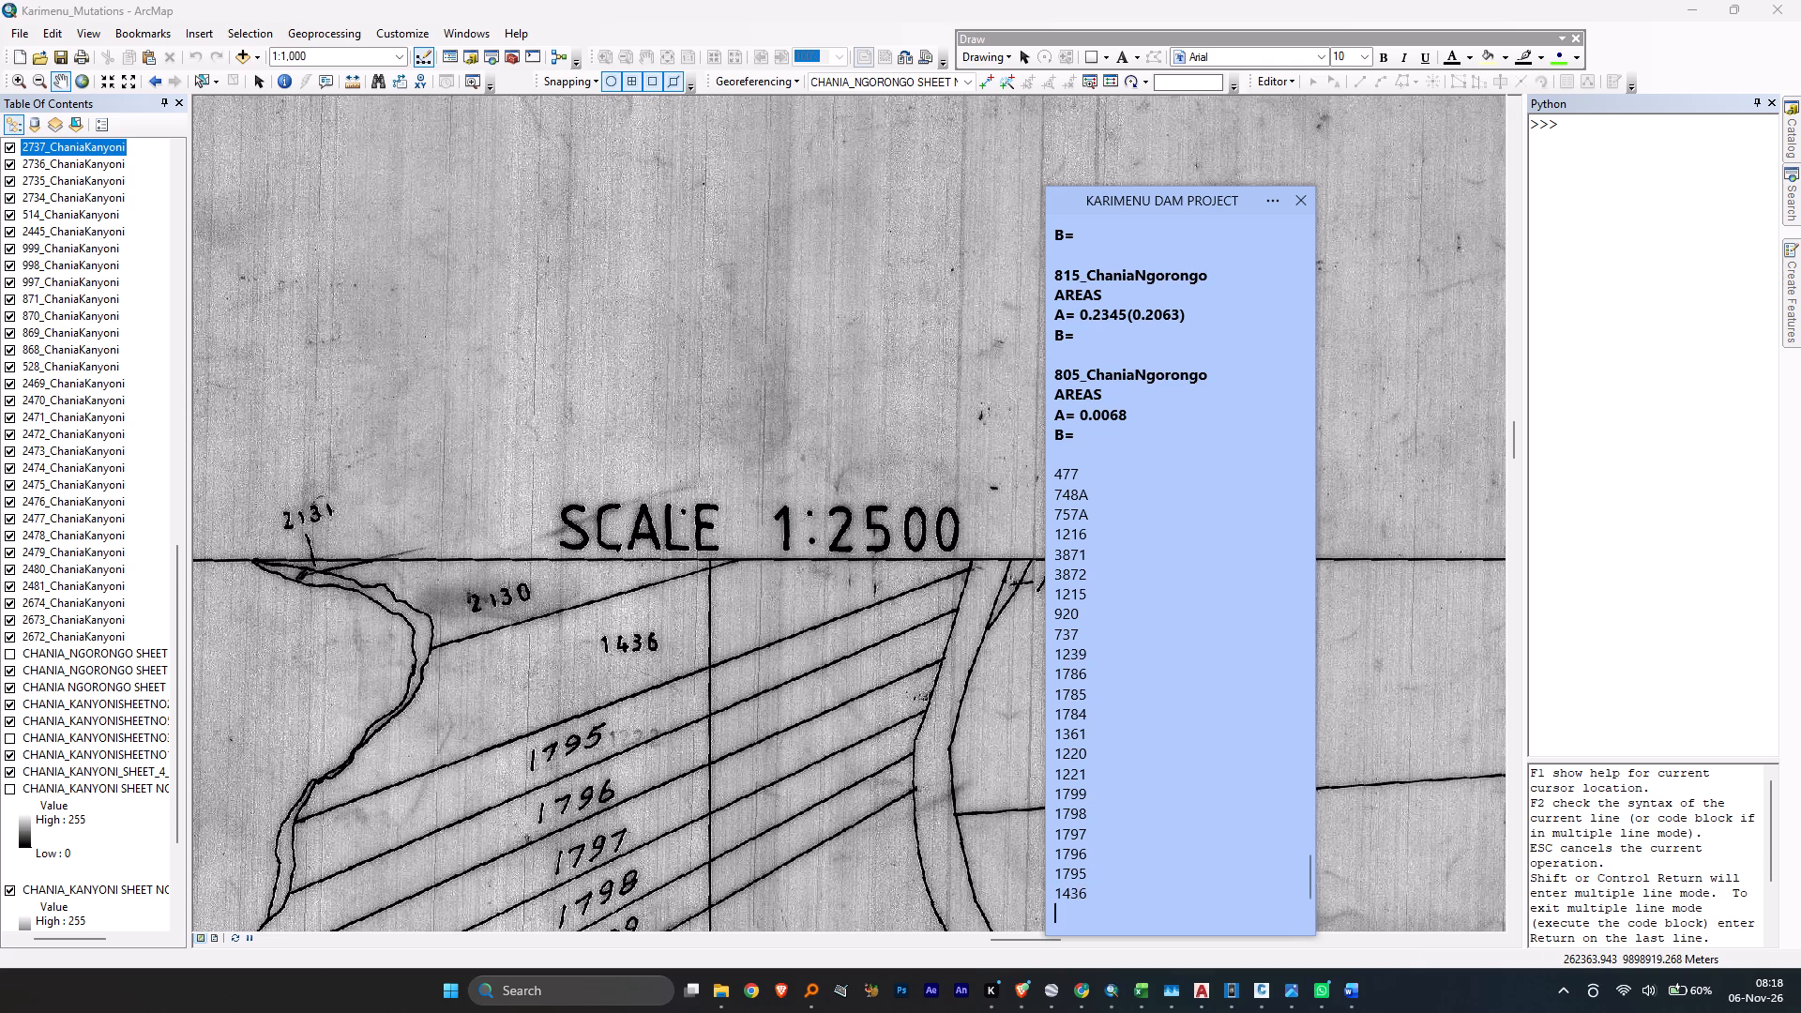
# List the last two parcels beyond 1436 at the scanned sheet's upper edge in the sticky note: 2130 and 2131.
pyautogui.write('213')
pyautogui.press('0')
pyautogui.press('Return')
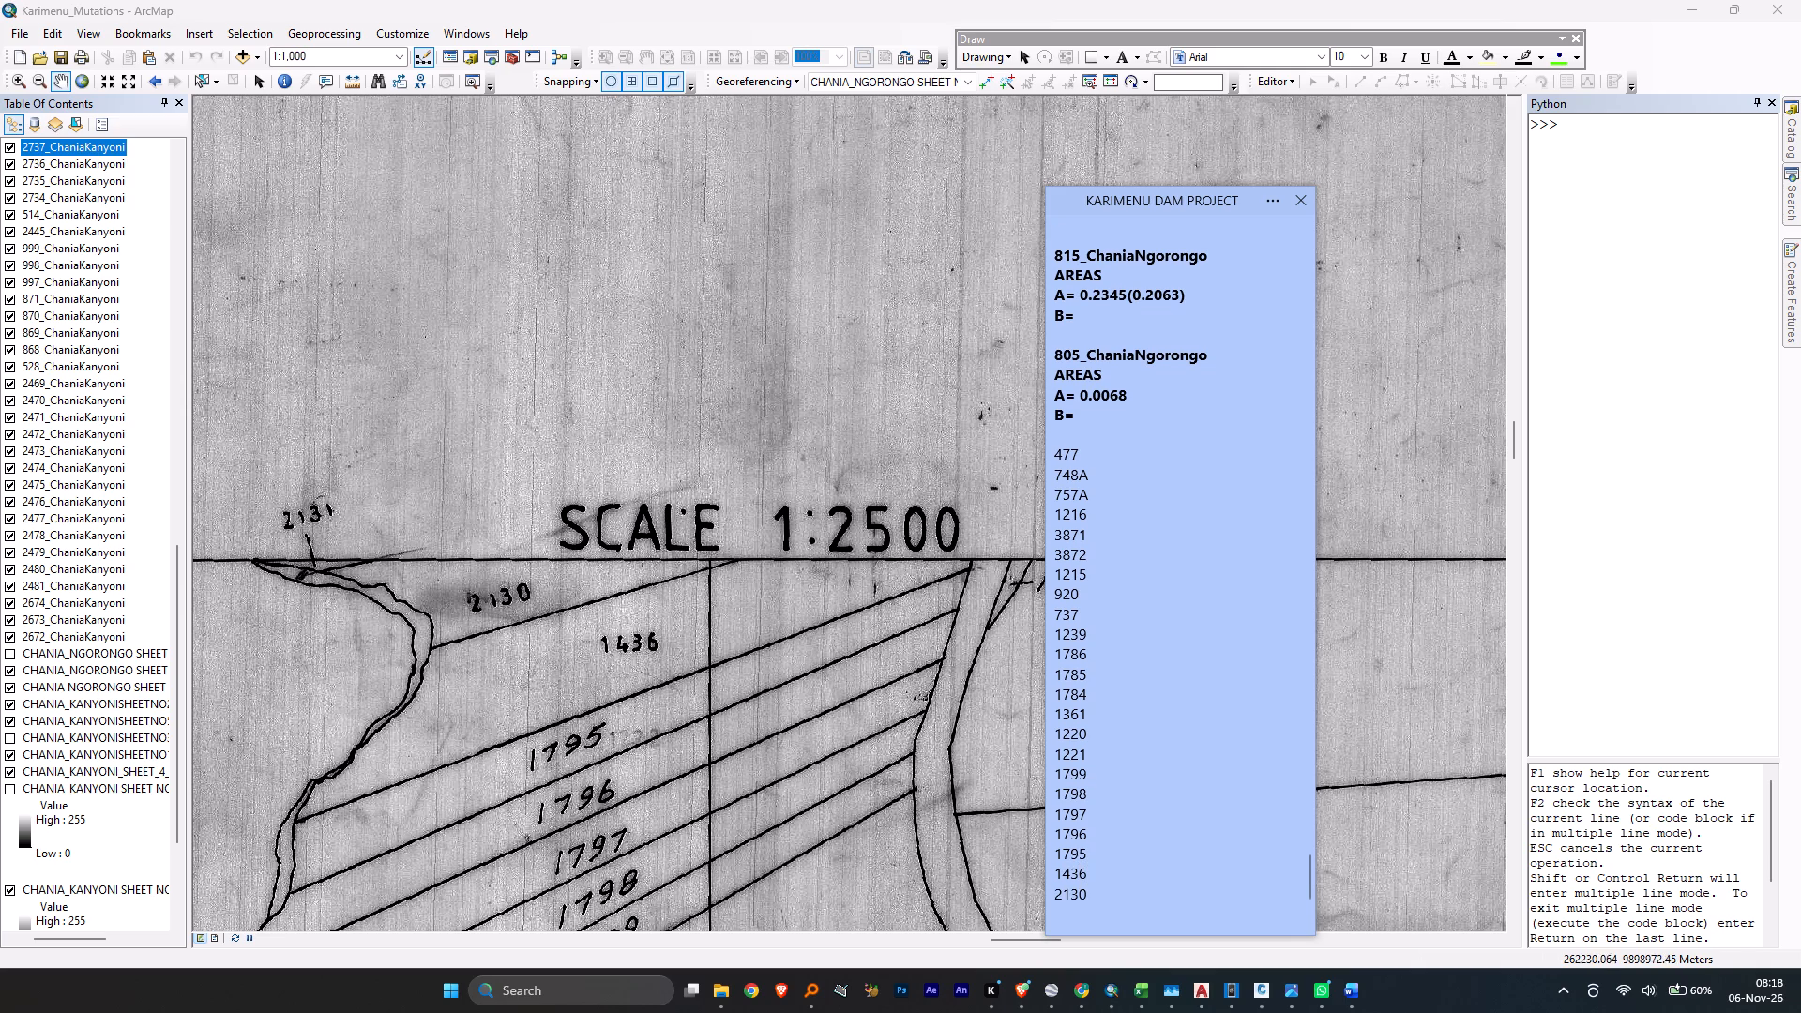
pyautogui.moveTo(550, 574); pyautogui.dragTo(573, 604)
pyautogui.scroll(-3, 574, 598)
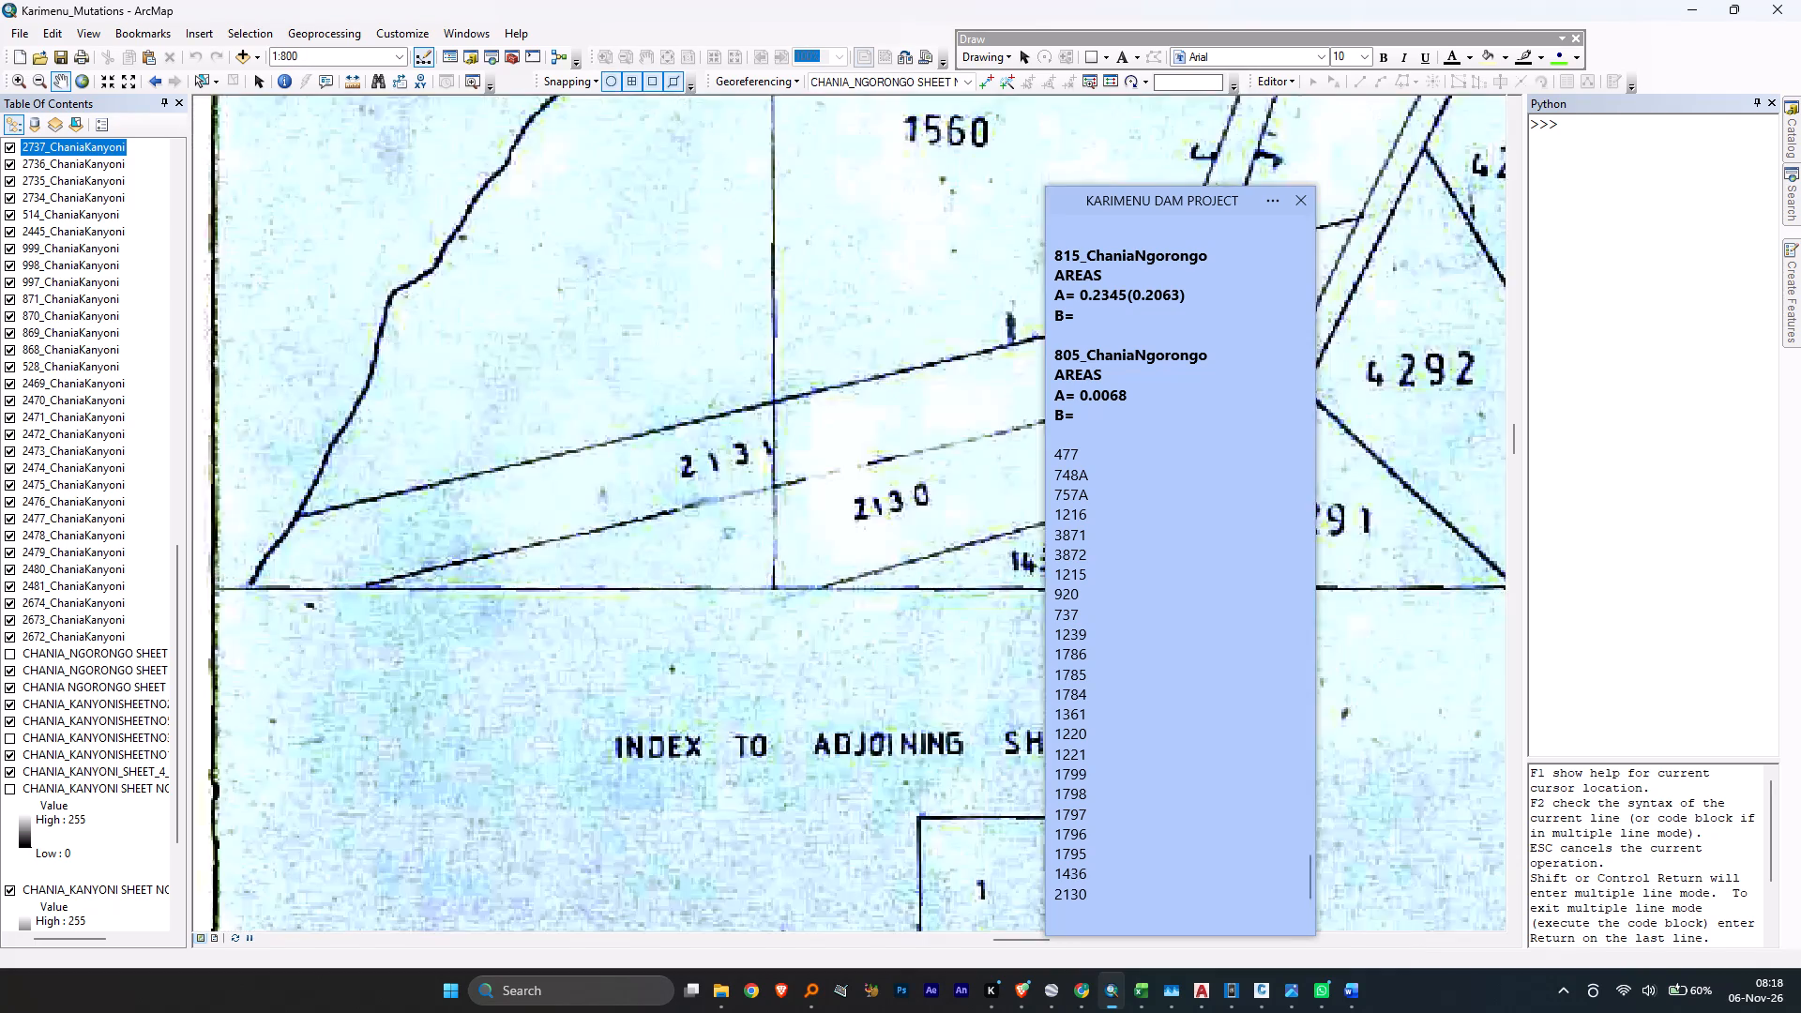
pyautogui.click(1122, 898)
pyautogui.press('Return')
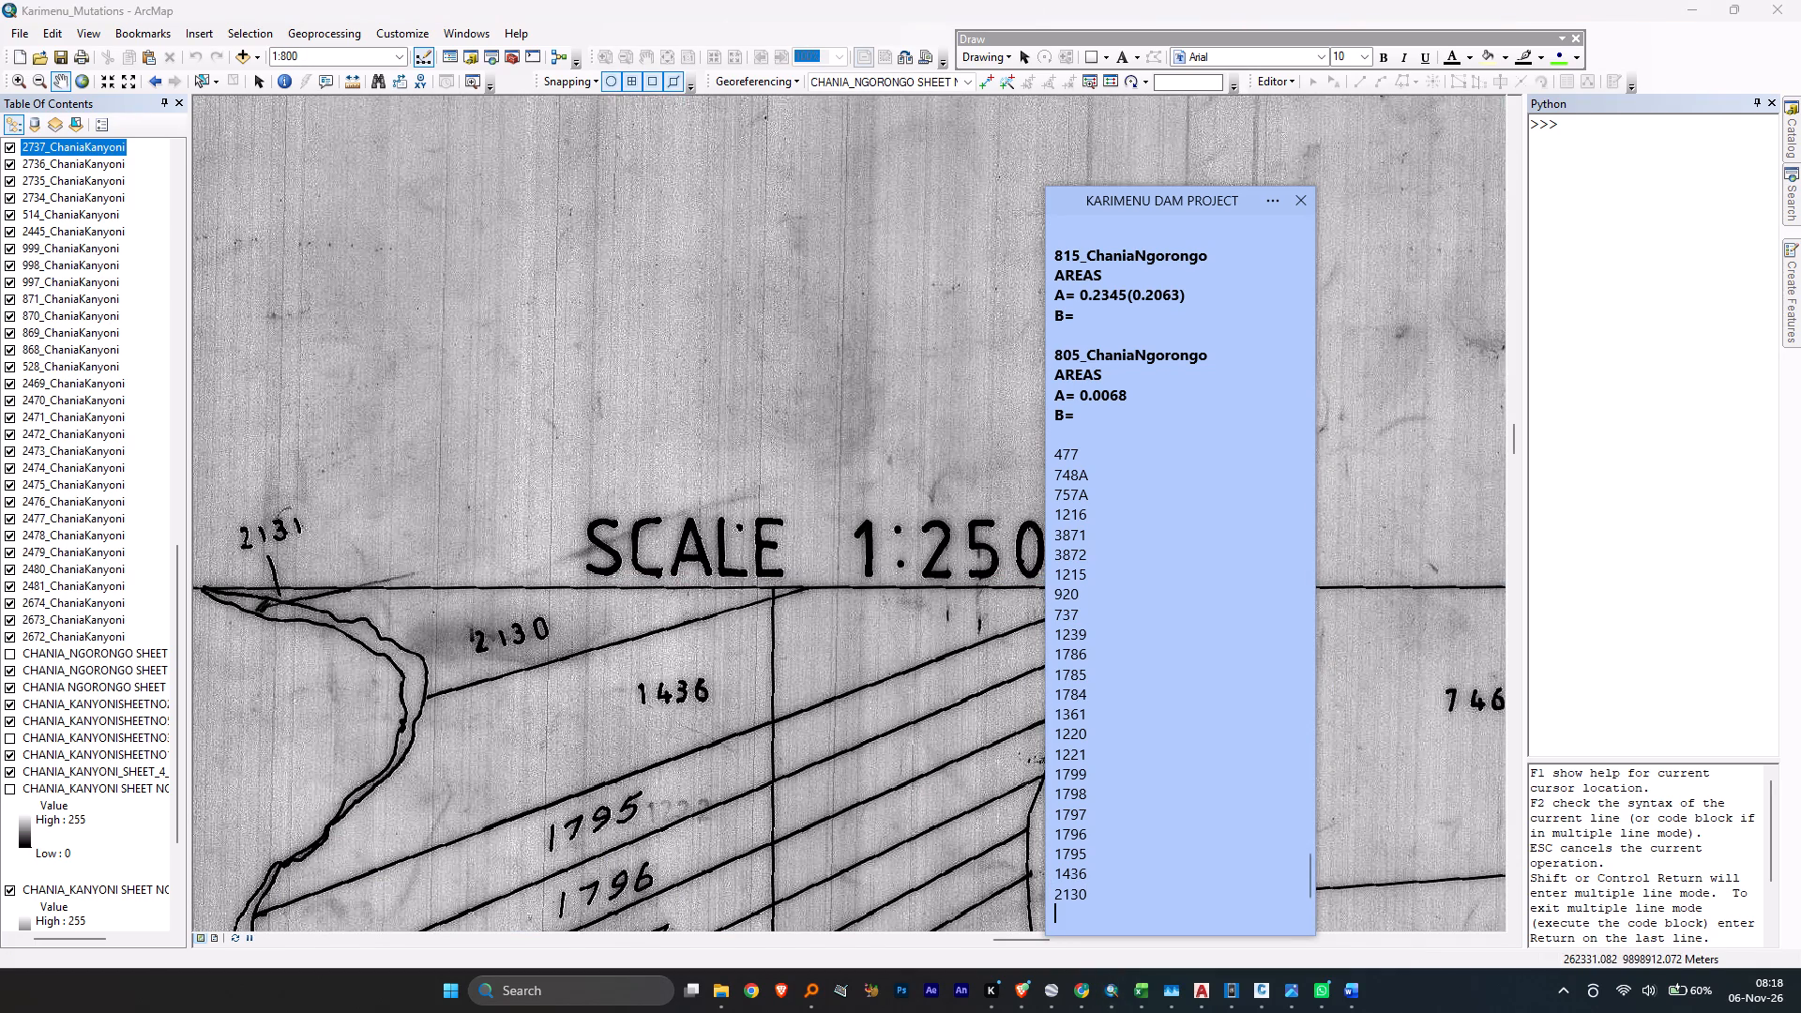
pyautogui.write('2131')
pyautogui.press('Return')
# Examine the area around parcel 2131 and the adjoining scanned sheets to see where the parcels continue beyond Ngorongo Sheet No. 10.
pyautogui.moveTo(386, 658); pyautogui.dragTo(522, 688)
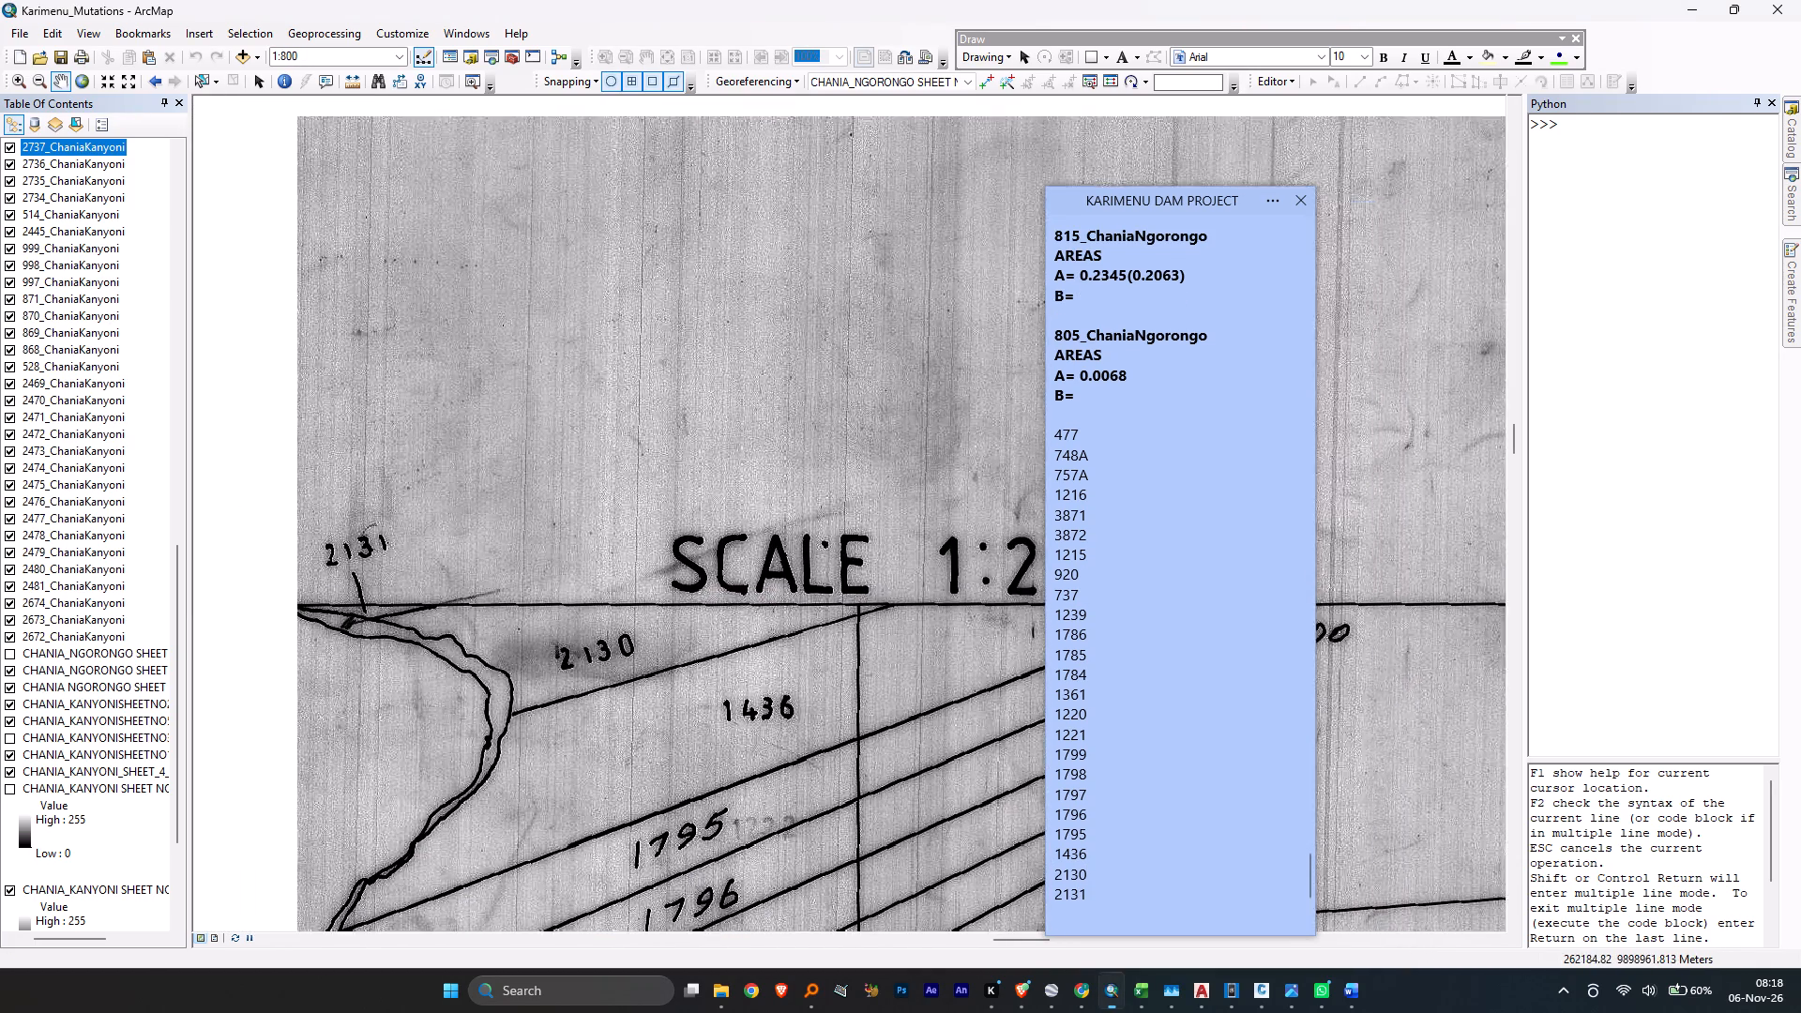
pyautogui.scroll(-3, 531, 682)
pyautogui.scroll(8, 531, 682)
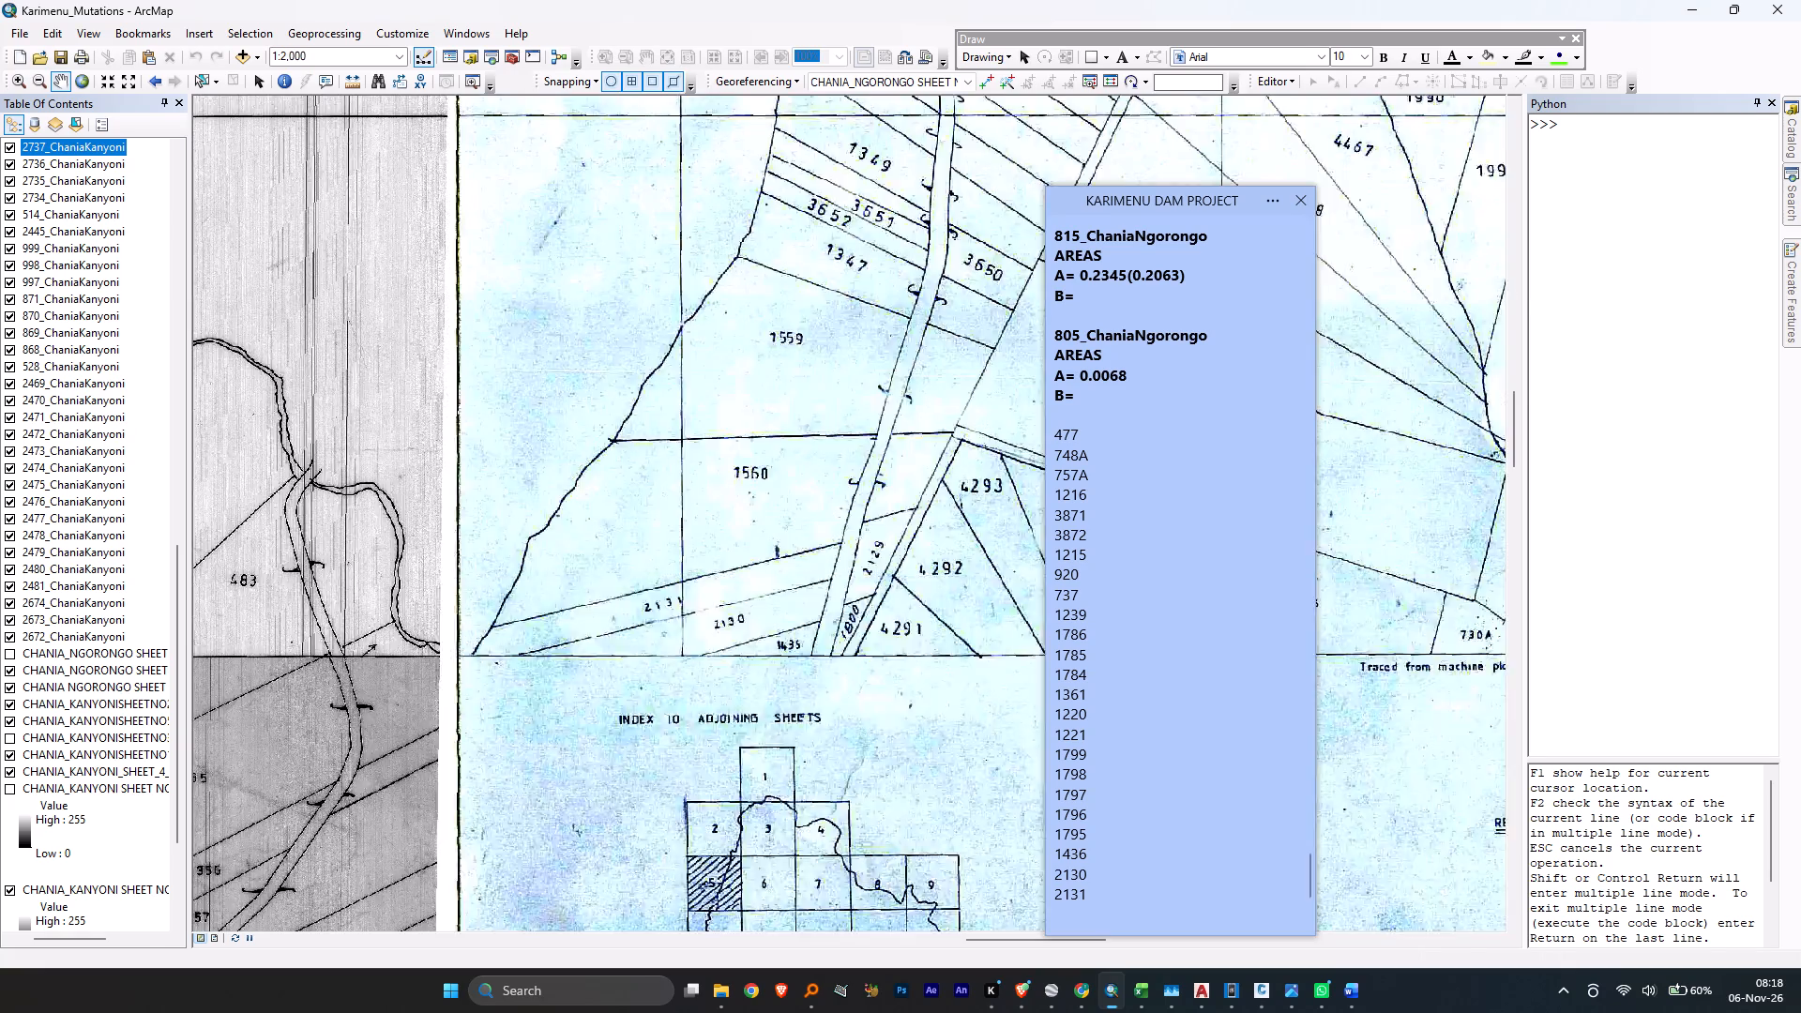
pyautogui.moveTo(885, 765); pyautogui.dragTo(565, 536)
pyautogui.moveTo(743, 602); pyautogui.dragTo(690, 581)
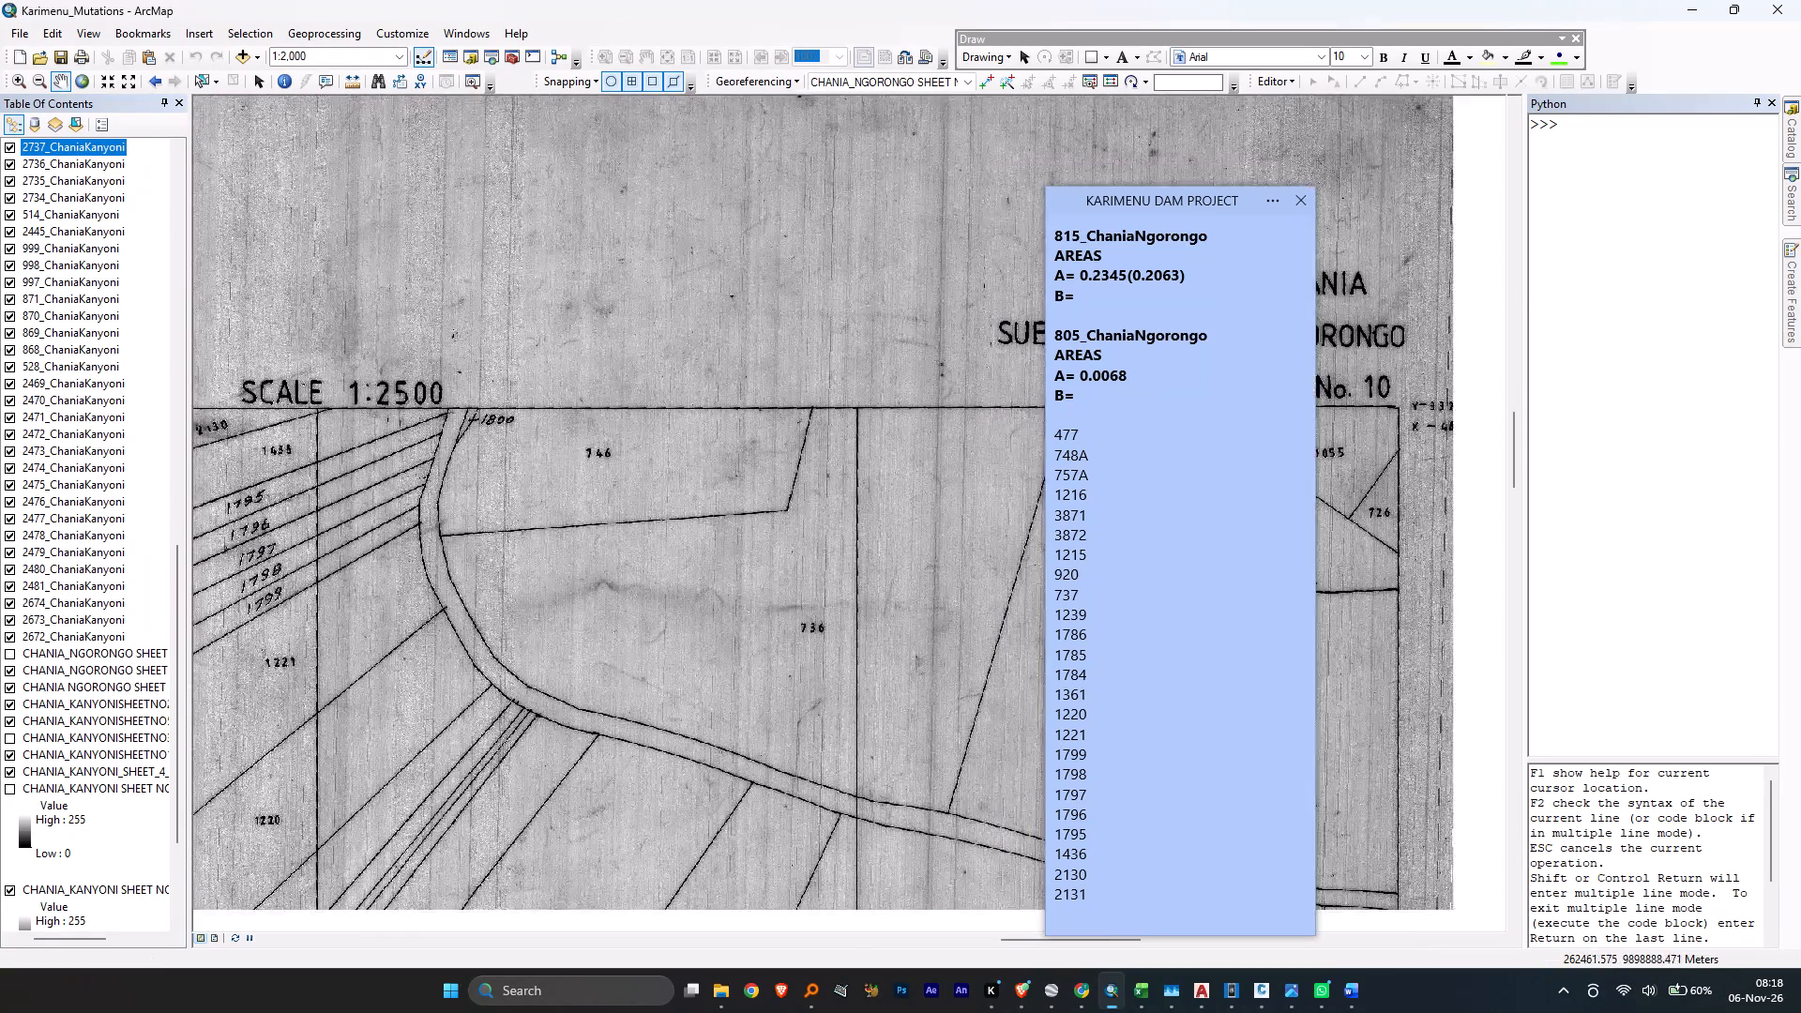
pyautogui.moveTo(690, 581); pyautogui.dragTo(589, 489)
pyautogui.scroll(7, 592, 497)
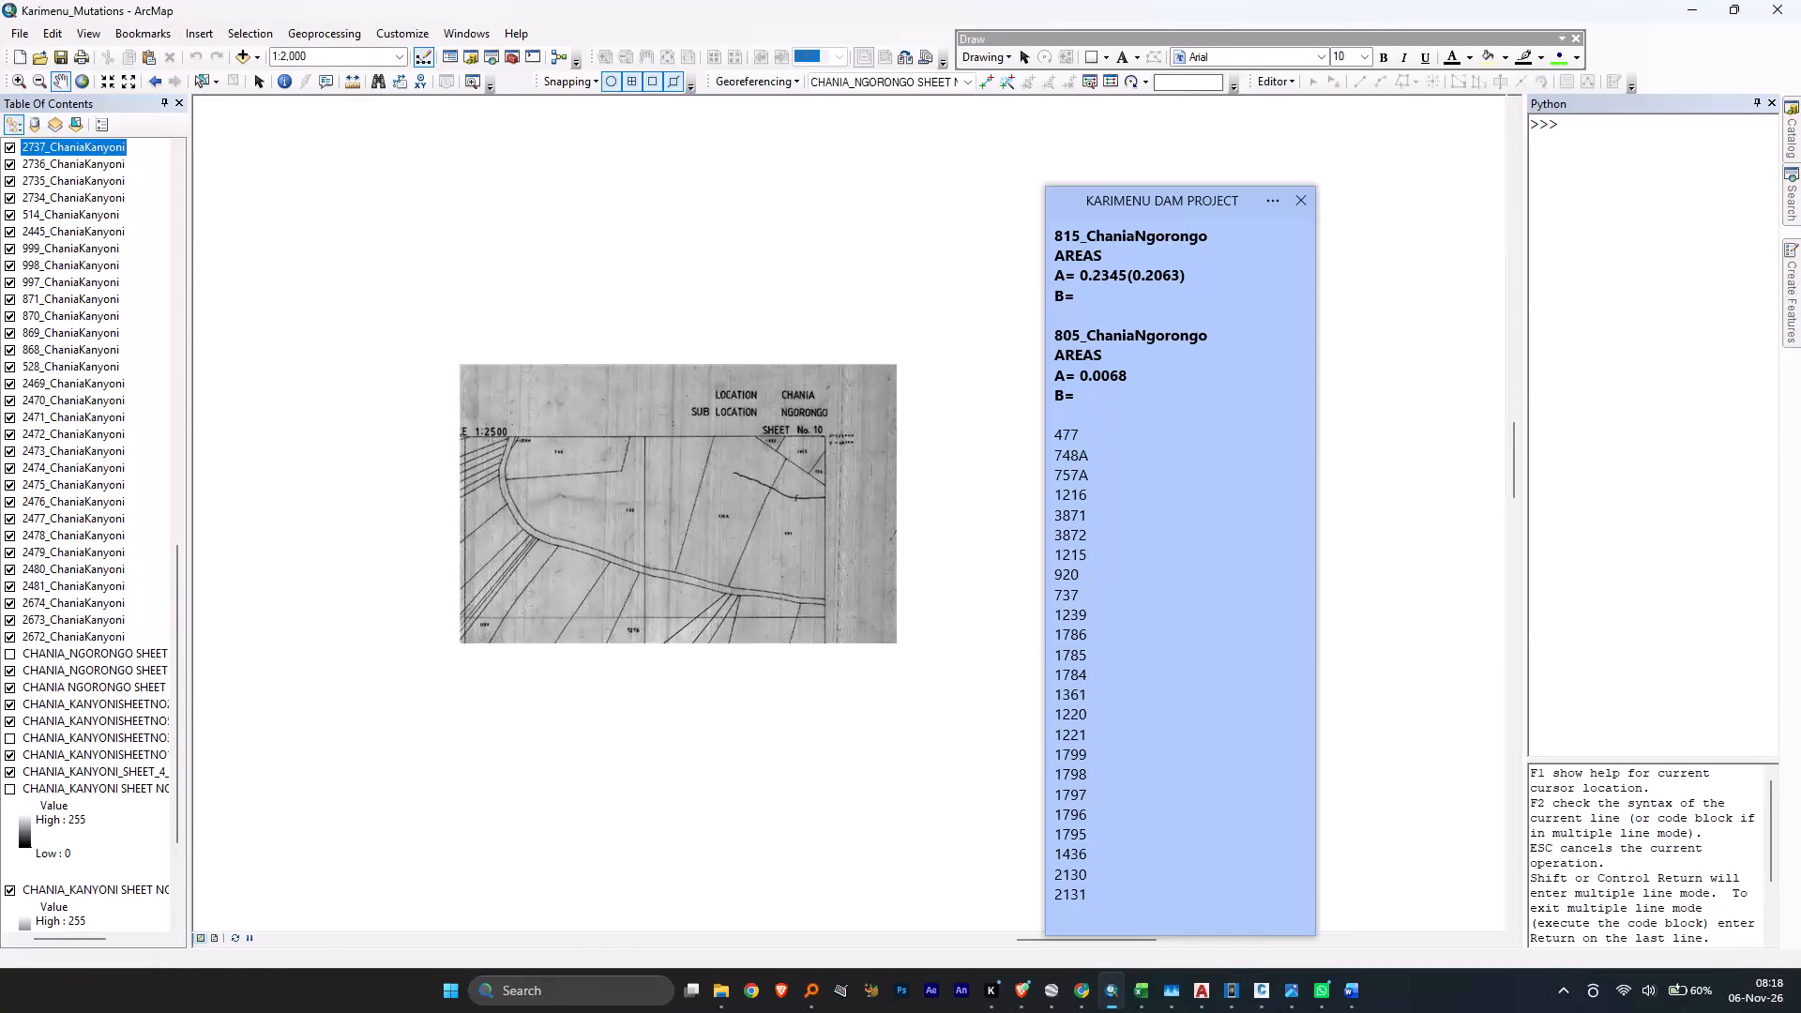
pyautogui.moveTo(511, 518); pyautogui.dragTo(668, 597)
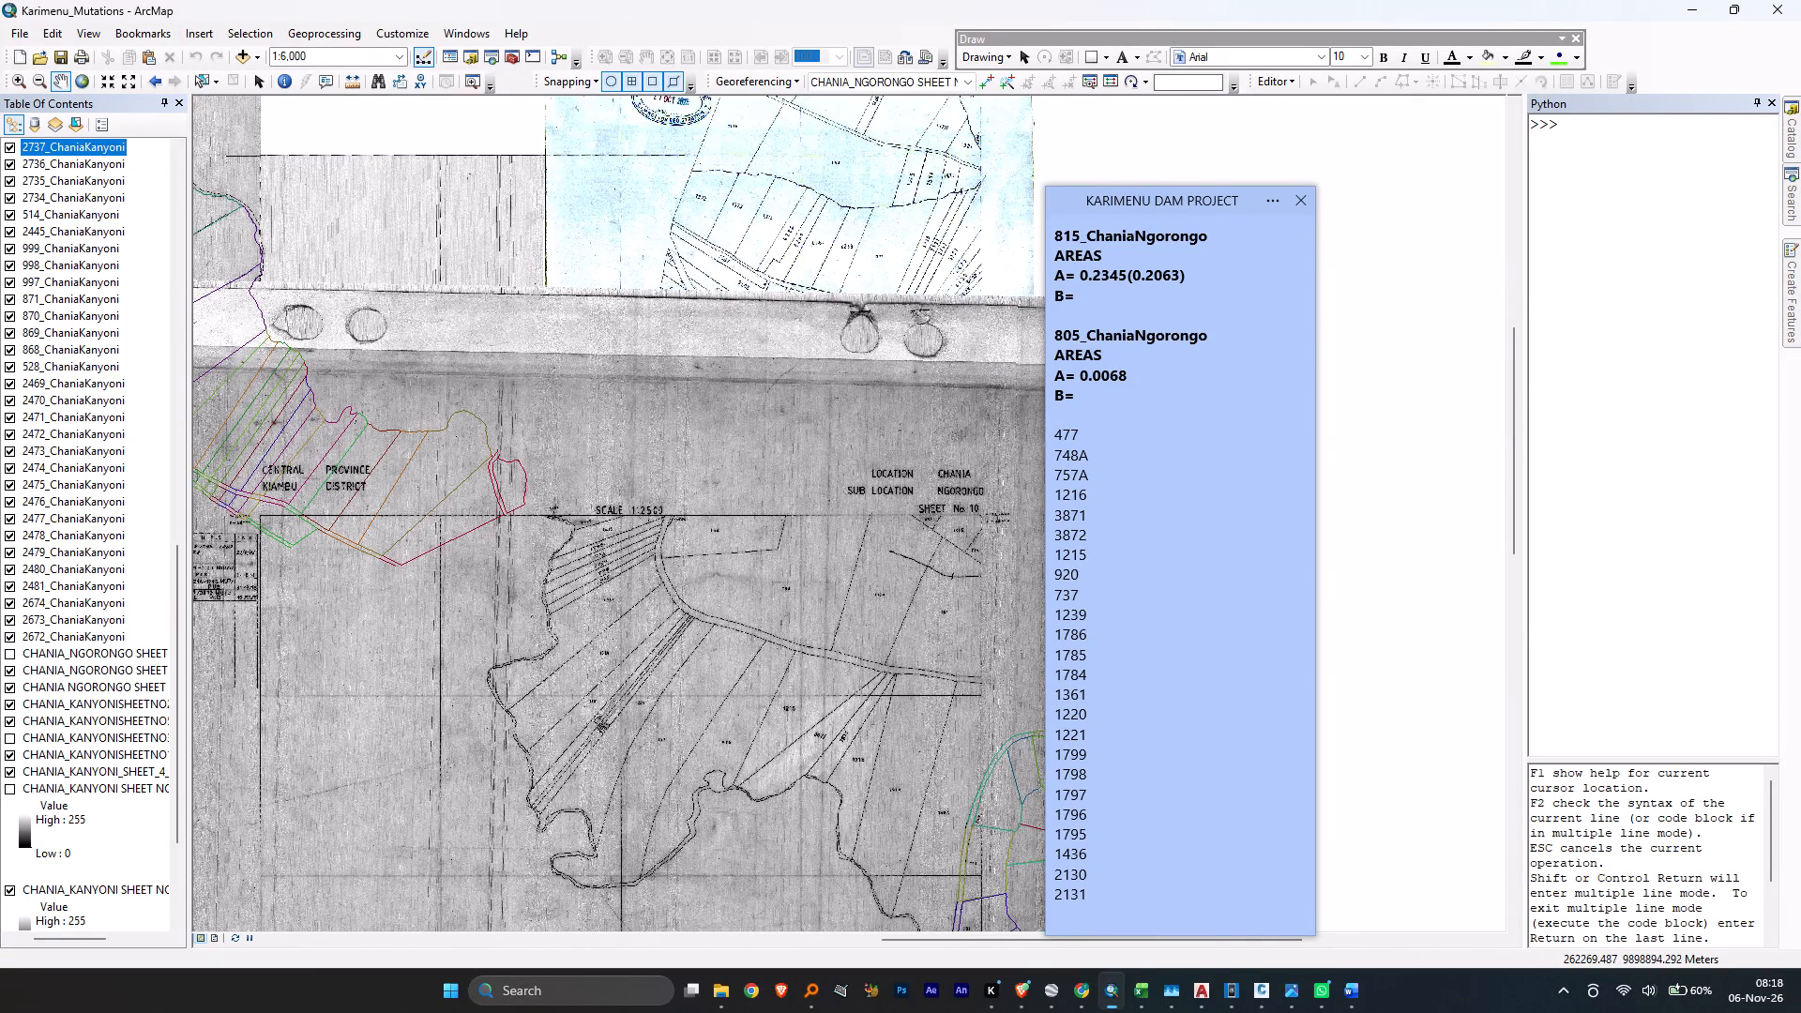
pyautogui.moveTo(570, 535); pyautogui.dragTo(636, 571)
pyautogui.moveTo(618, 577); pyautogui.dragTo(671, 575)
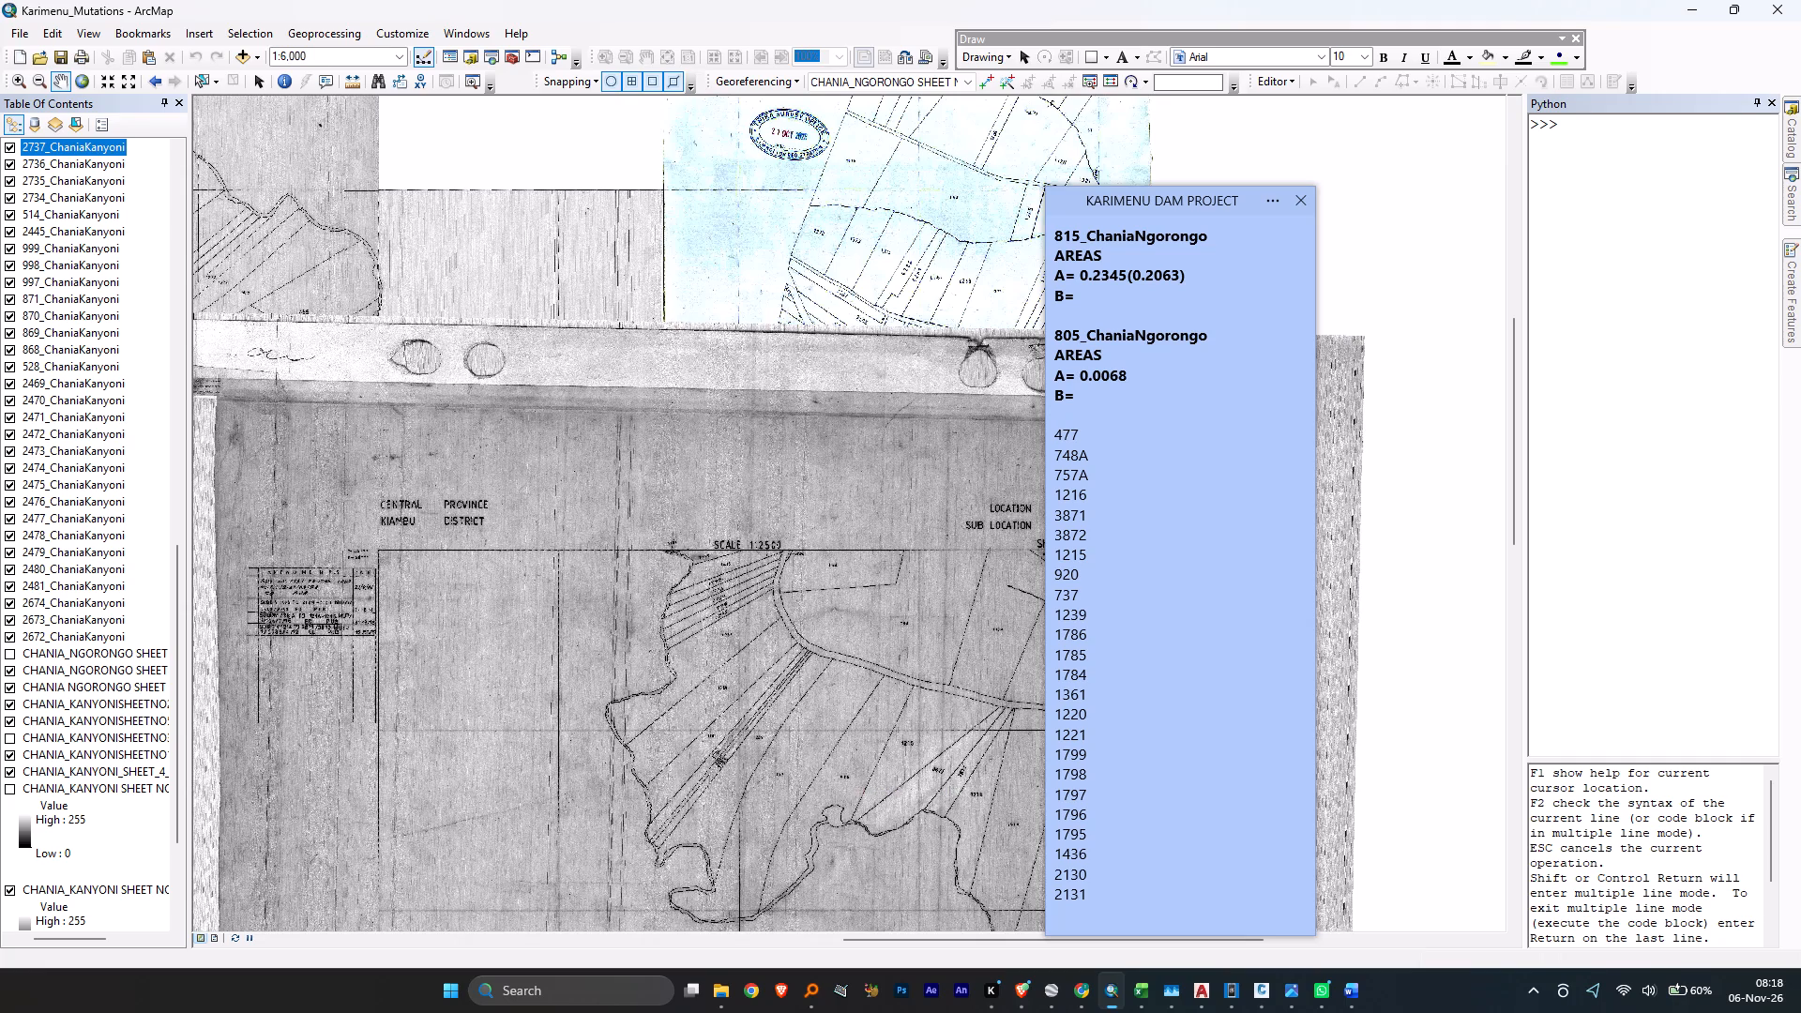
pyautogui.moveTo(685, 576); pyautogui.dragTo(643, 625)
pyautogui.moveTo(666, 651); pyautogui.dragTo(678, 593)
pyautogui.moveTo(643, 599); pyautogui.dragTo(643, 600)
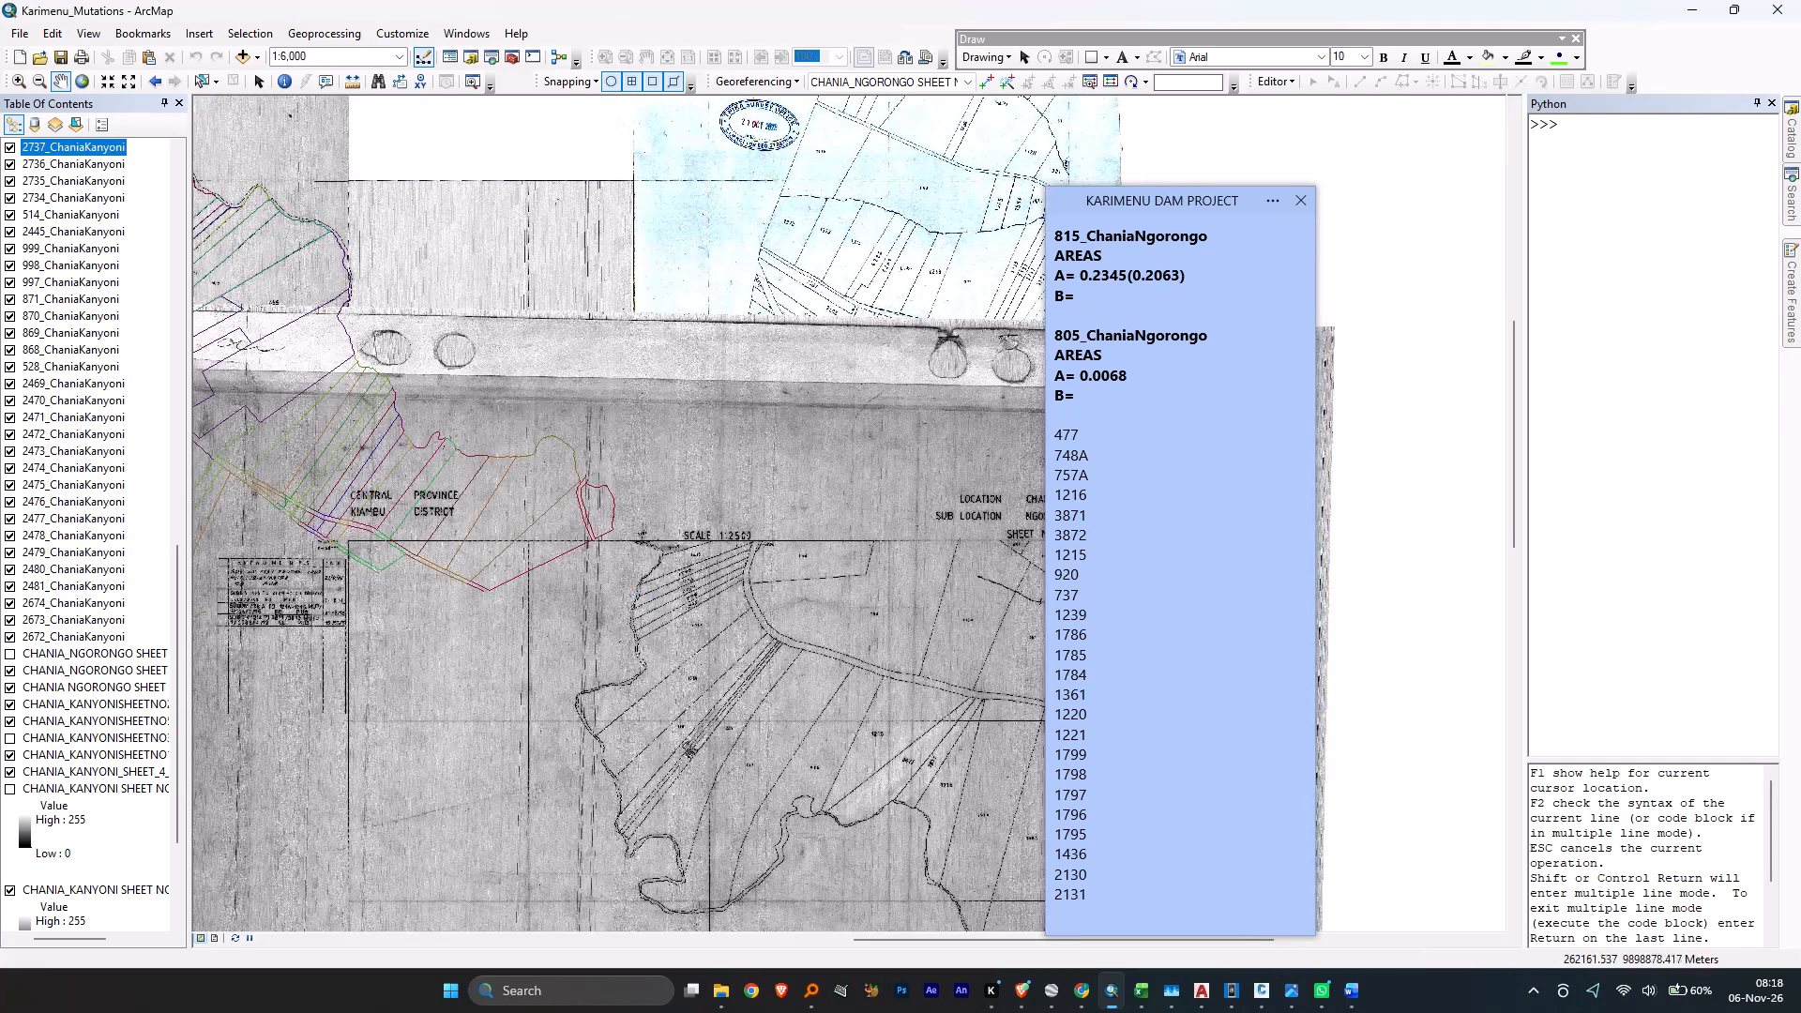
pyautogui.moveTo(643, 600); pyautogui.dragTo(630, 629)
pyautogui.moveTo(658, 603); pyautogui.dragTo(635, 639)
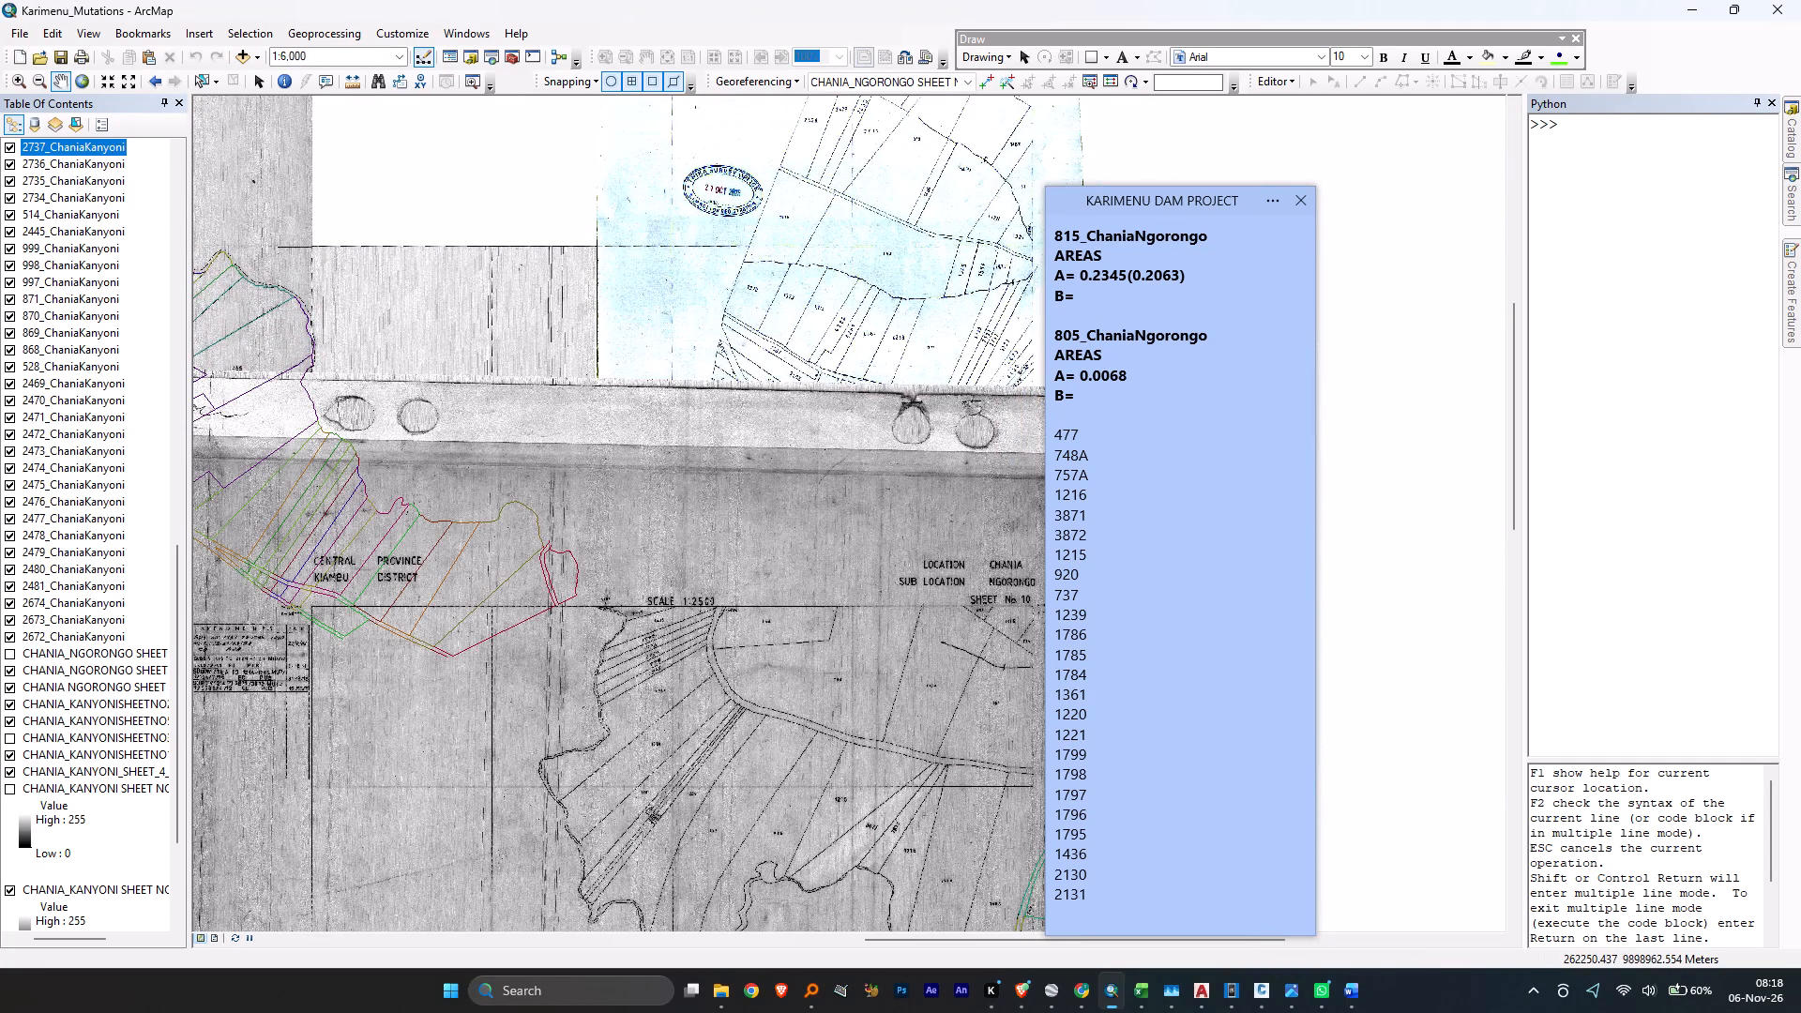
pyautogui.moveTo(659, 615); pyautogui.dragTo(622, 652)
pyautogui.moveTo(656, 643); pyautogui.dragTo(616, 667)
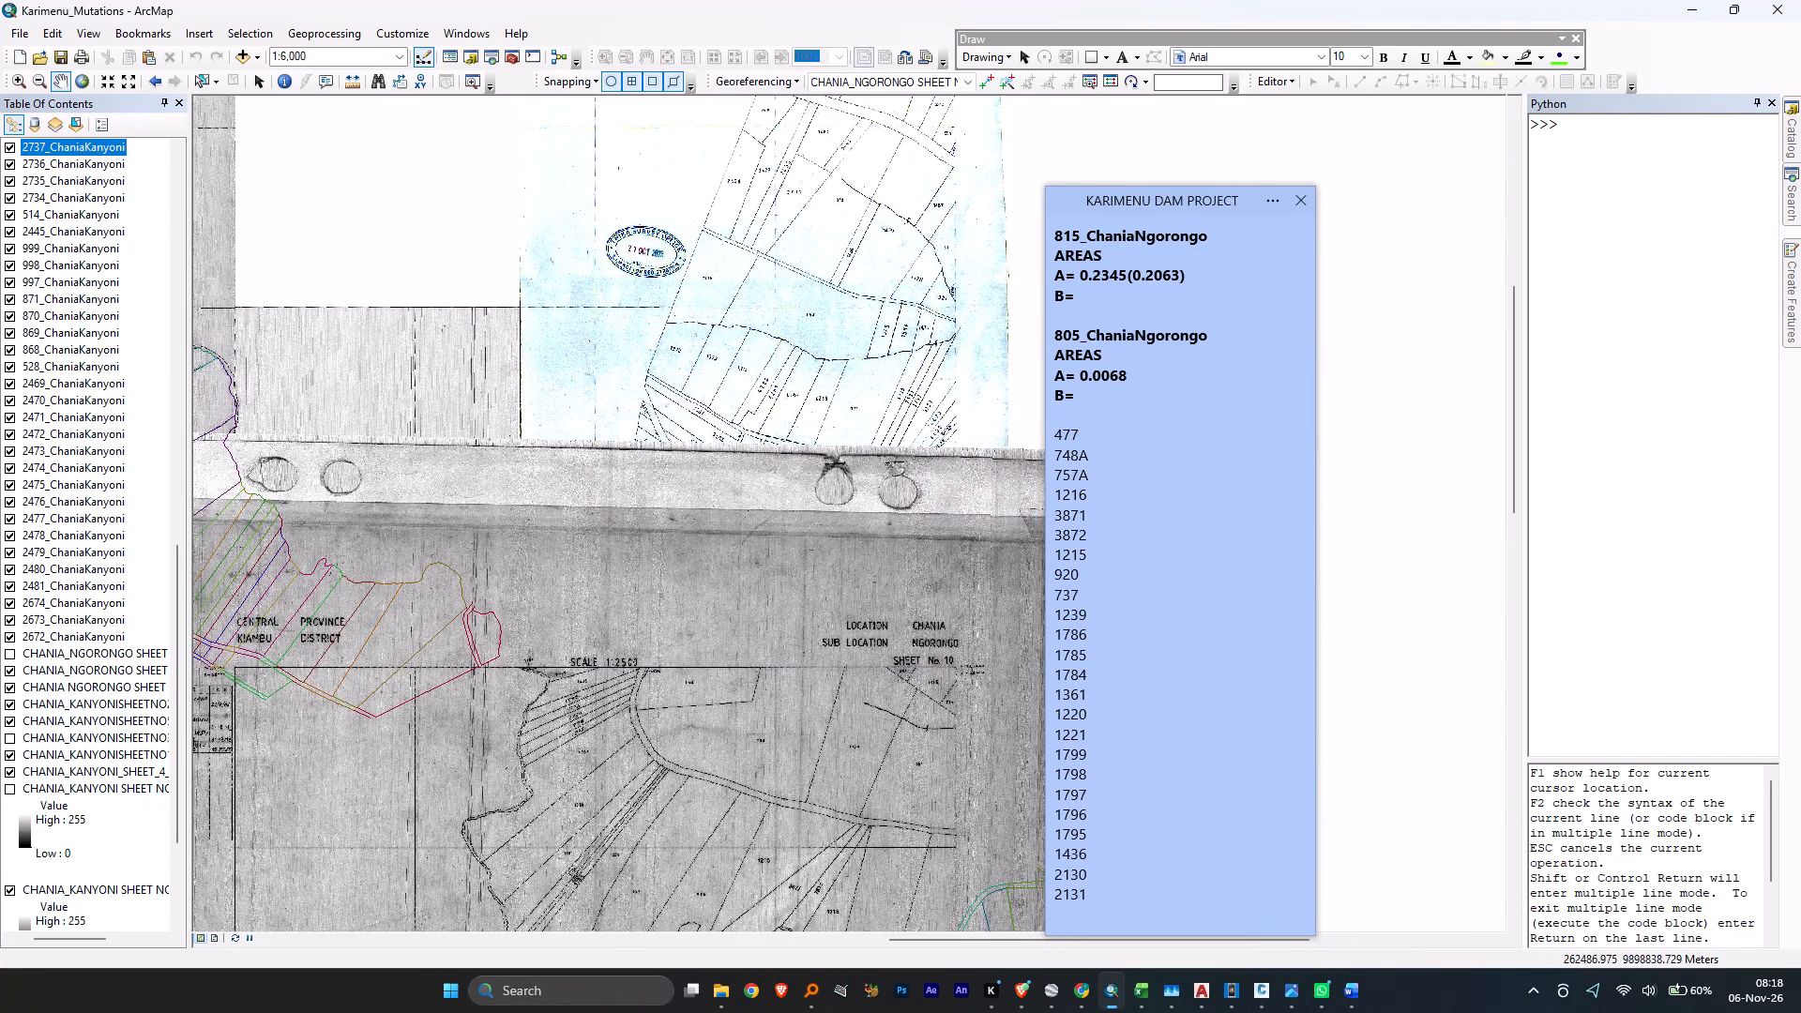
pyautogui.moveTo(720, 749); pyautogui.dragTo(695, 685)
pyautogui.moveTo(779, 733); pyautogui.dragTo(767, 702)
pyautogui.moveTo(783, 660); pyautogui.dragTo(782, 667)
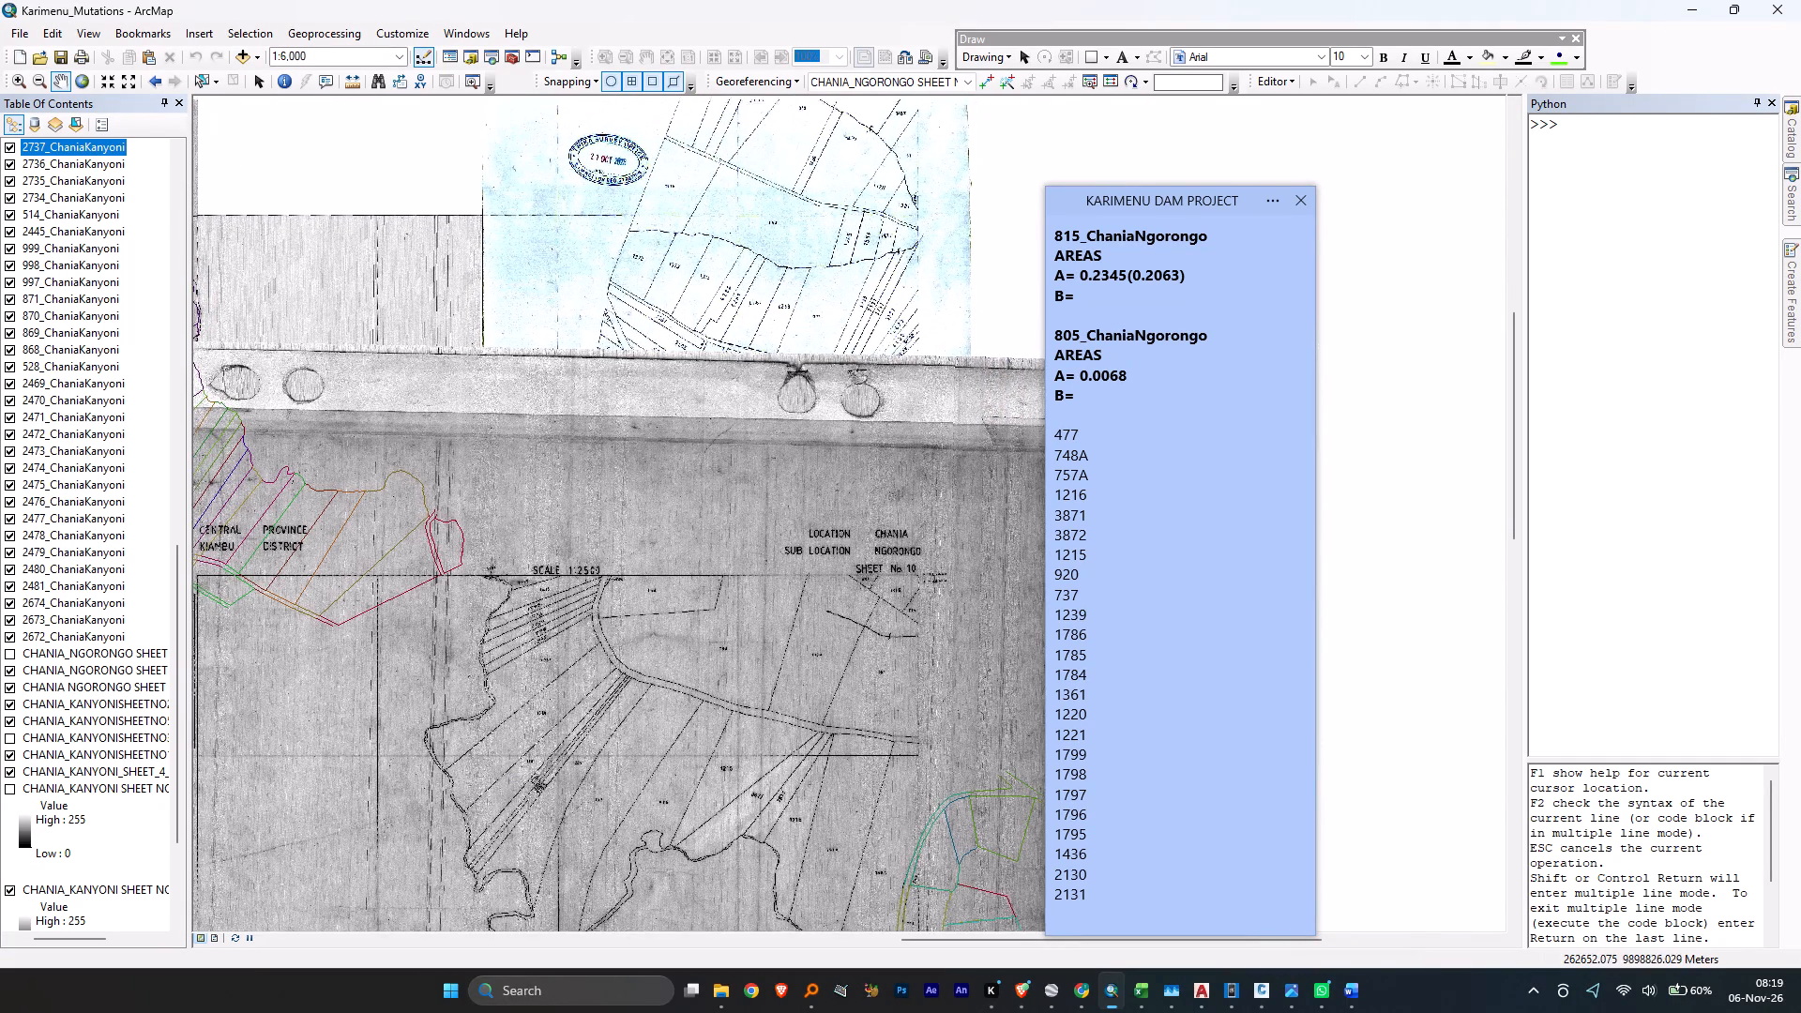
pyautogui.moveTo(782, 667); pyautogui.dragTo(762, 703)
pyautogui.moveTo(779, 691); pyautogui.dragTo(764, 718)
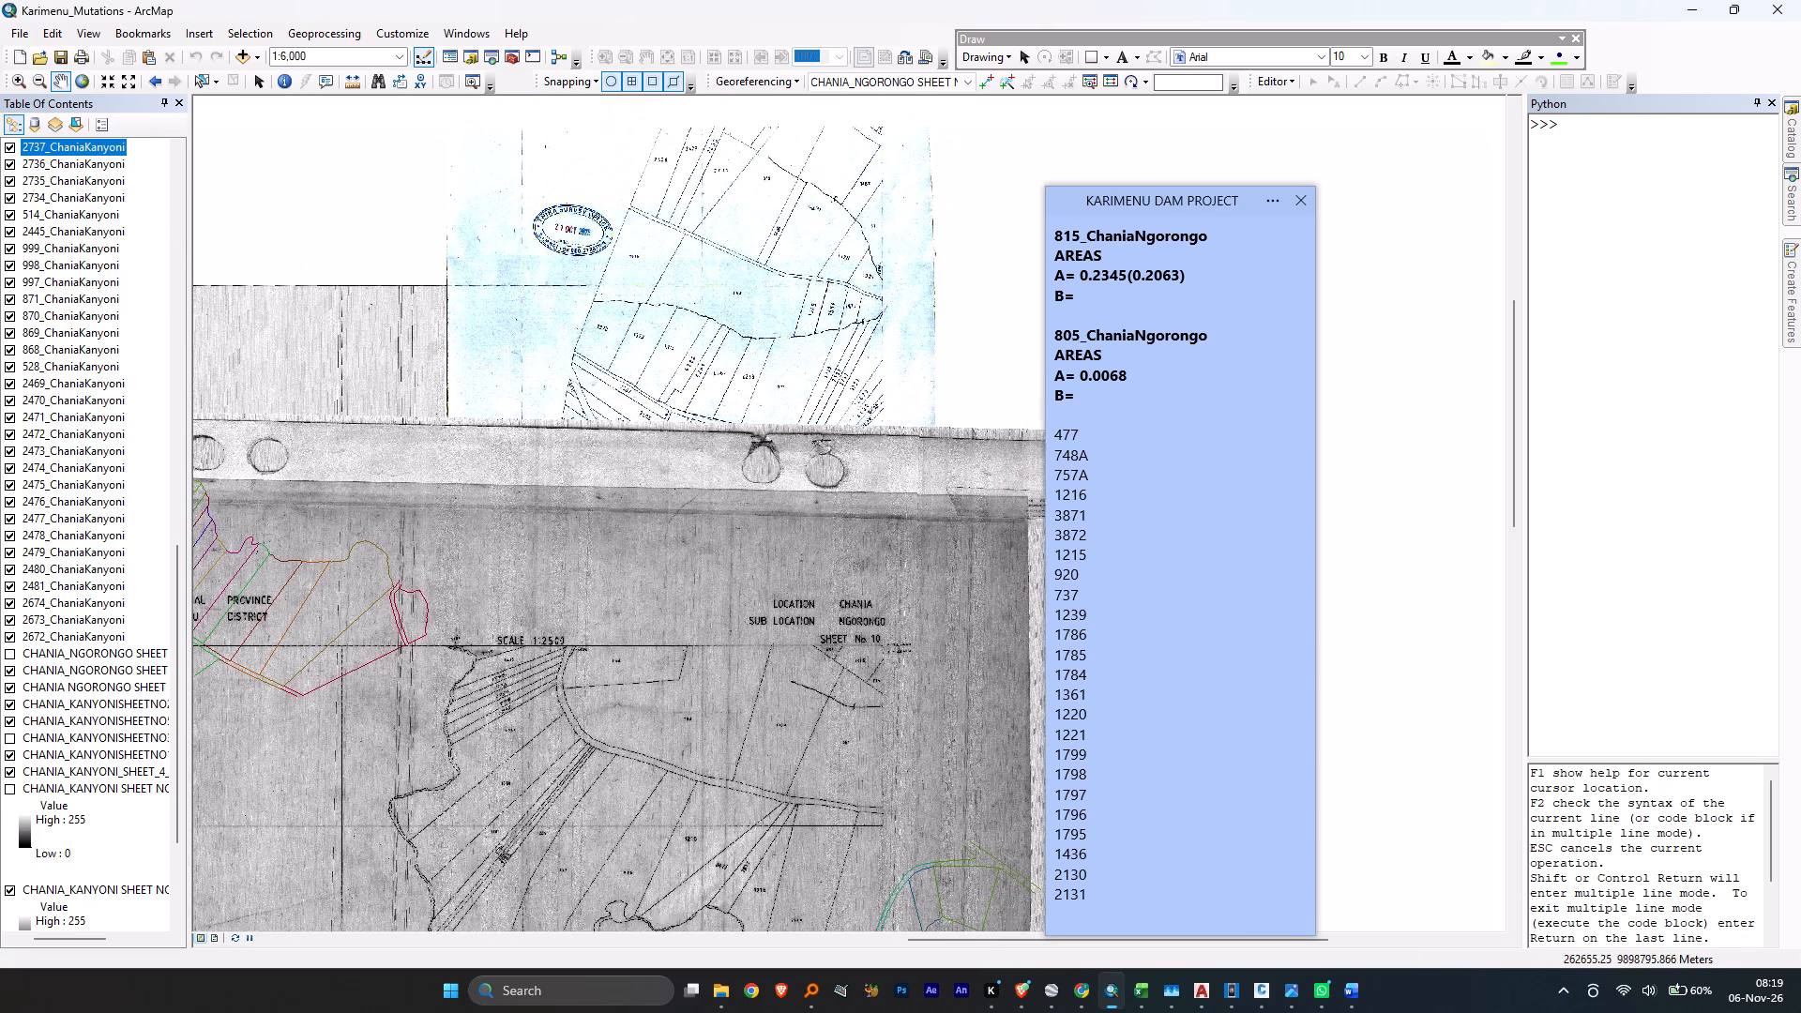
pyautogui.moveTo(764, 718); pyautogui.dragTo(788, 666)
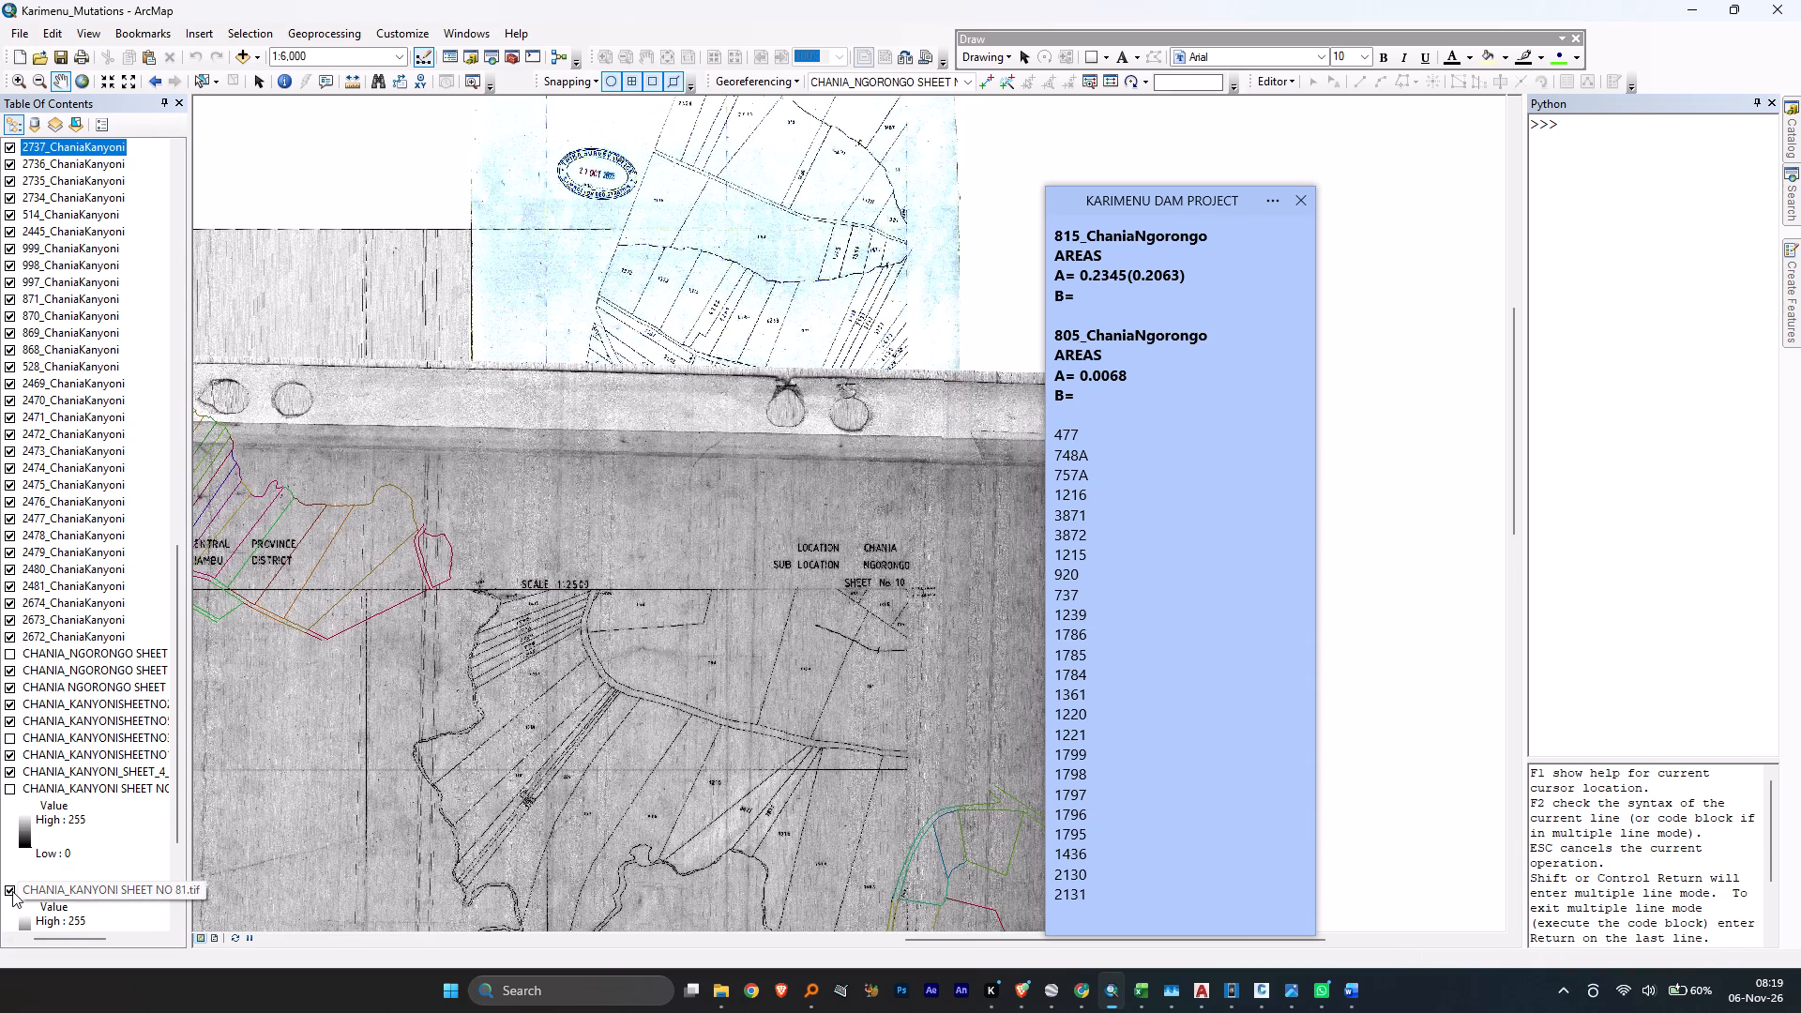
# Collapse the legends of CHANIA_KANYONI SHEET NO 81.tif and the Kanyoni sheet above it, leaving both layers switched on.
pyautogui.click(10, 890)
pyautogui.click(10, 890)
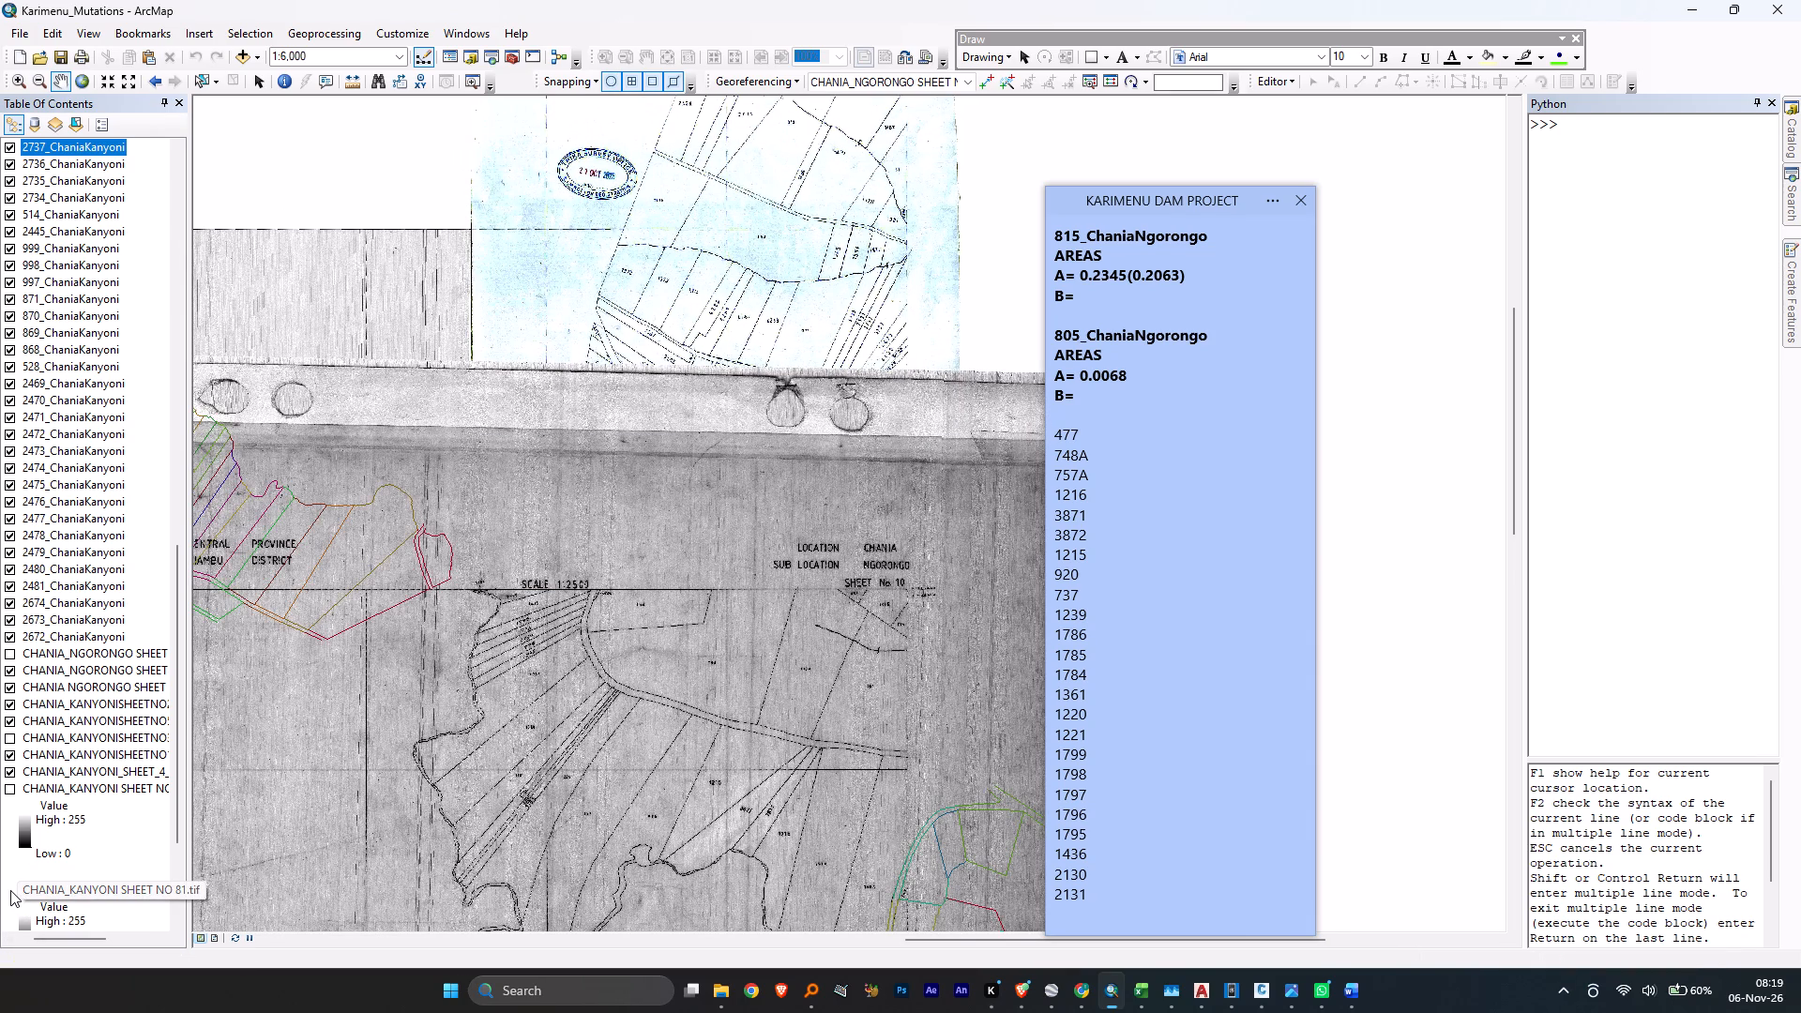
pyautogui.click(9, 889)
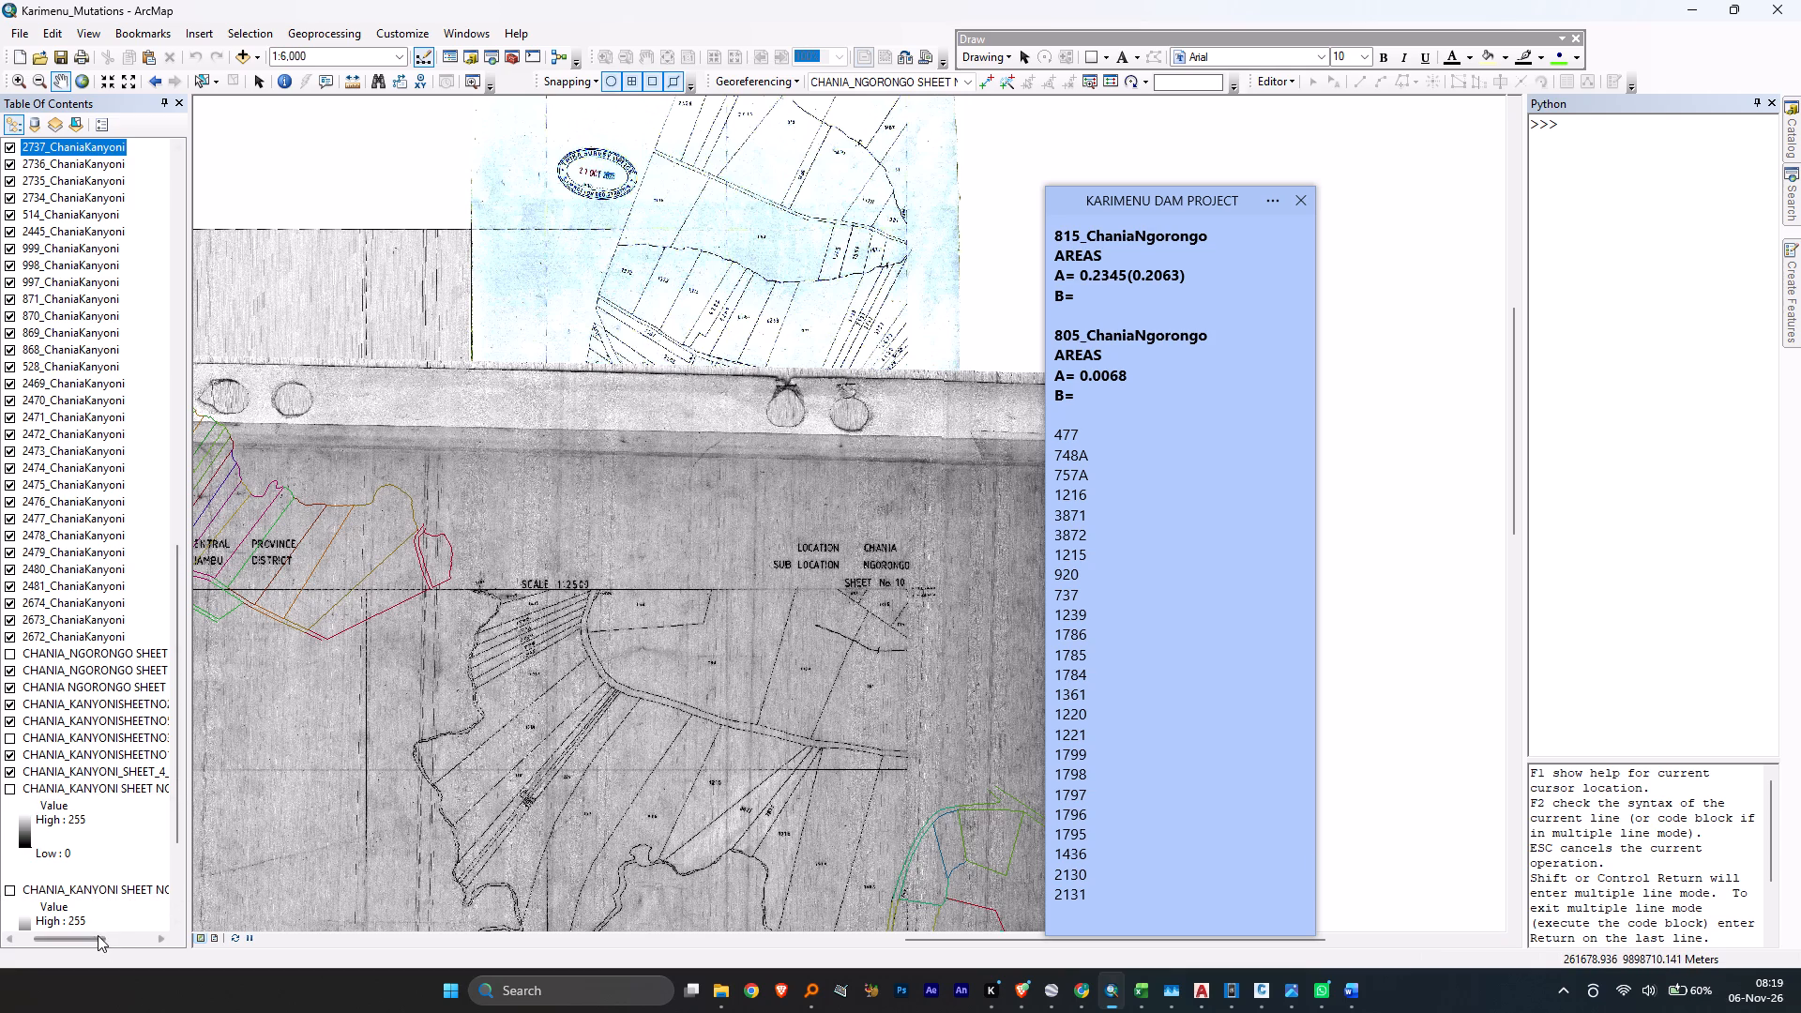
pyautogui.moveTo(90, 937); pyautogui.dragTo(43, 928)
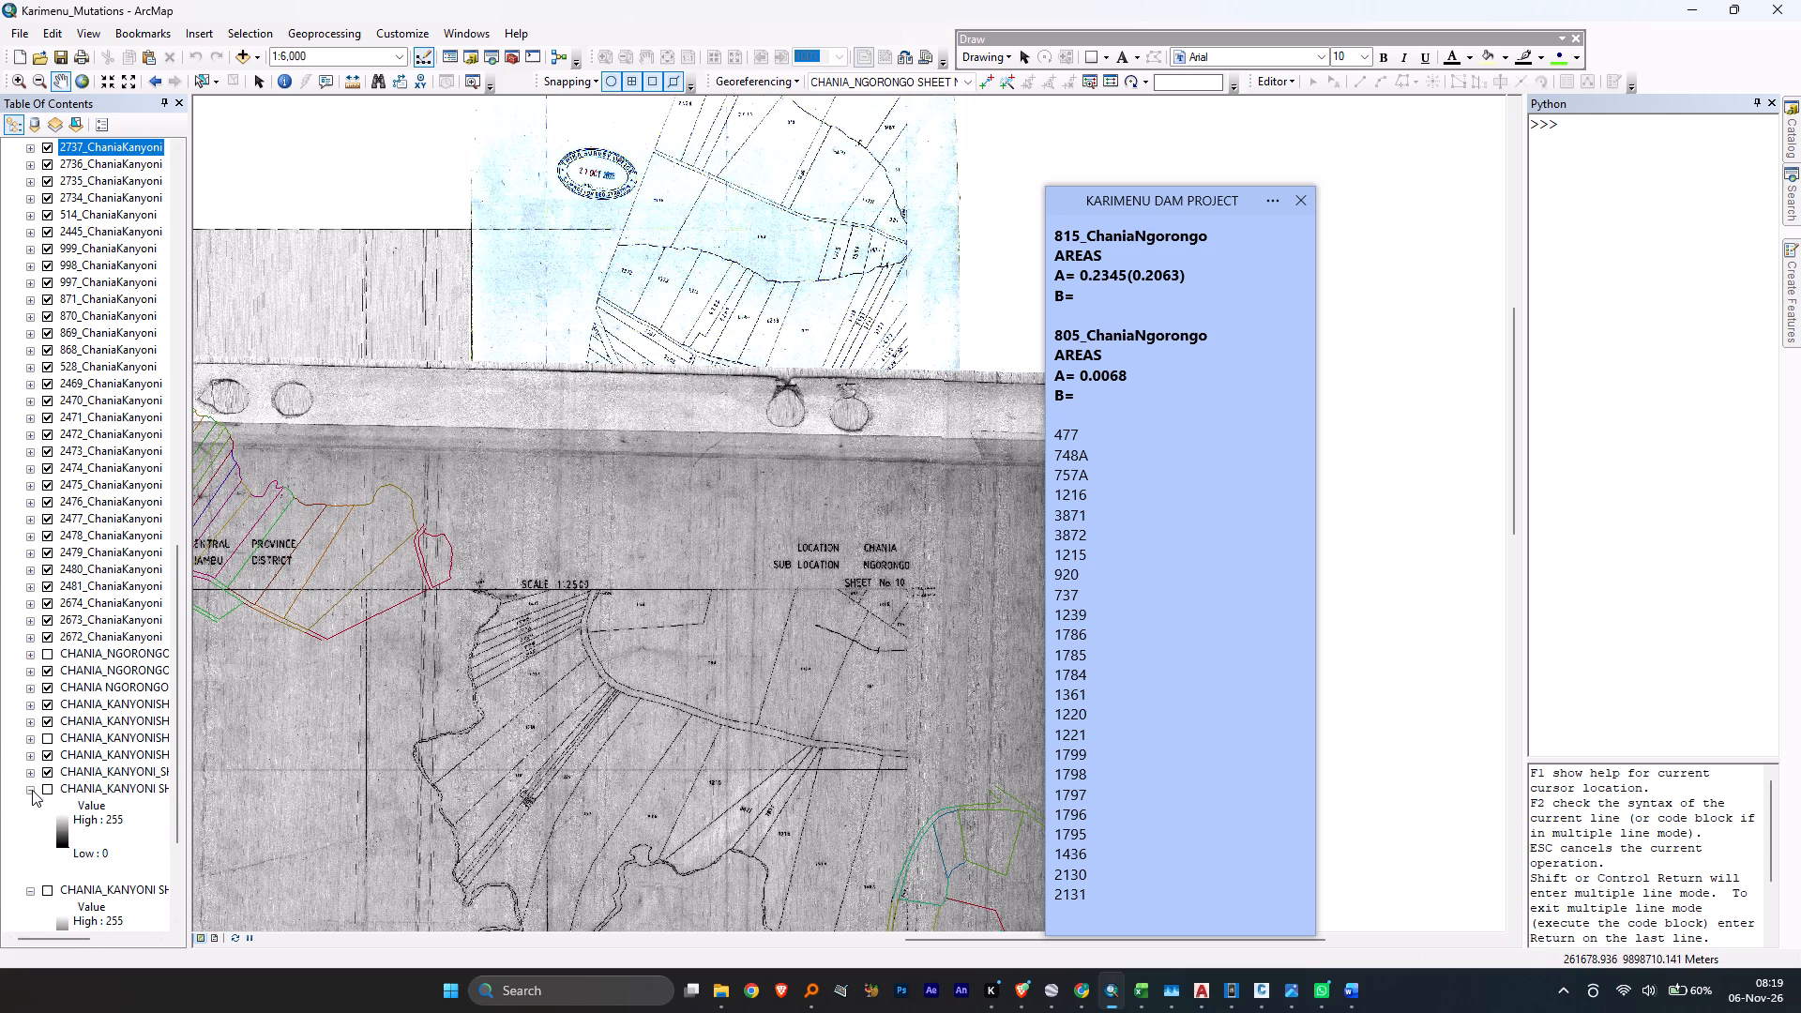
pyautogui.click(32, 790)
pyautogui.click(27, 809)
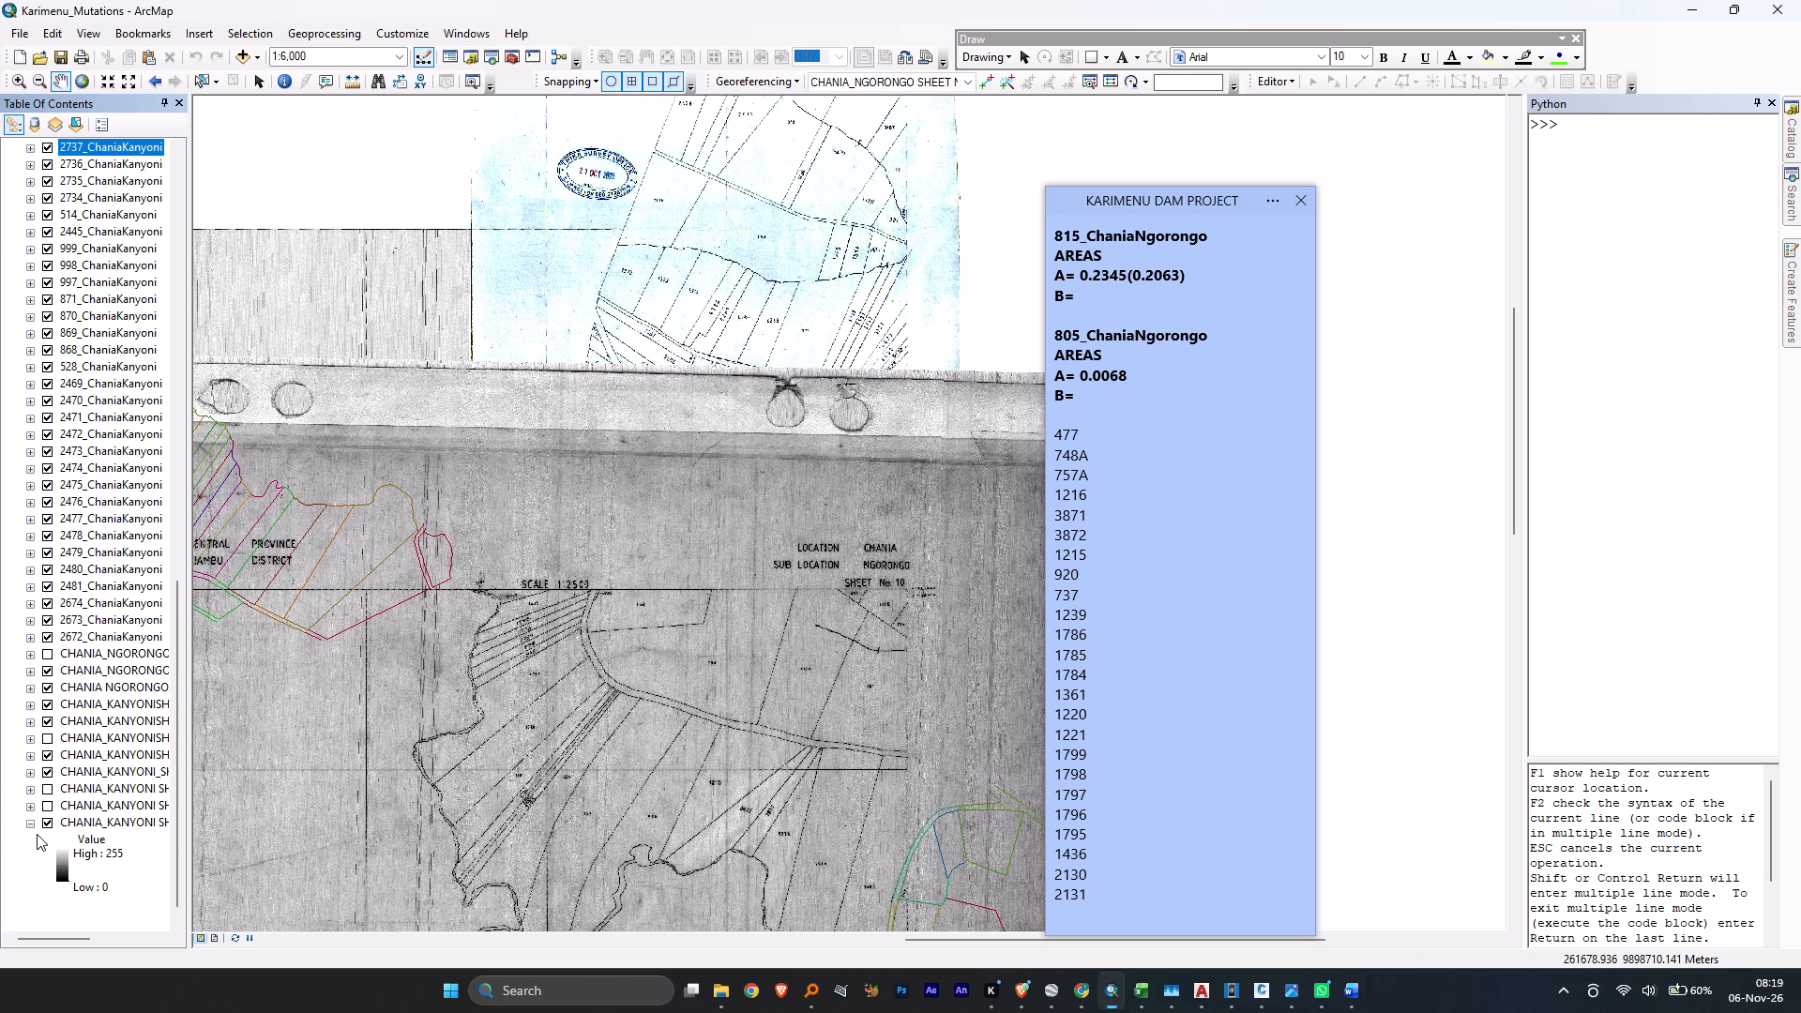
pyautogui.click(48, 809)
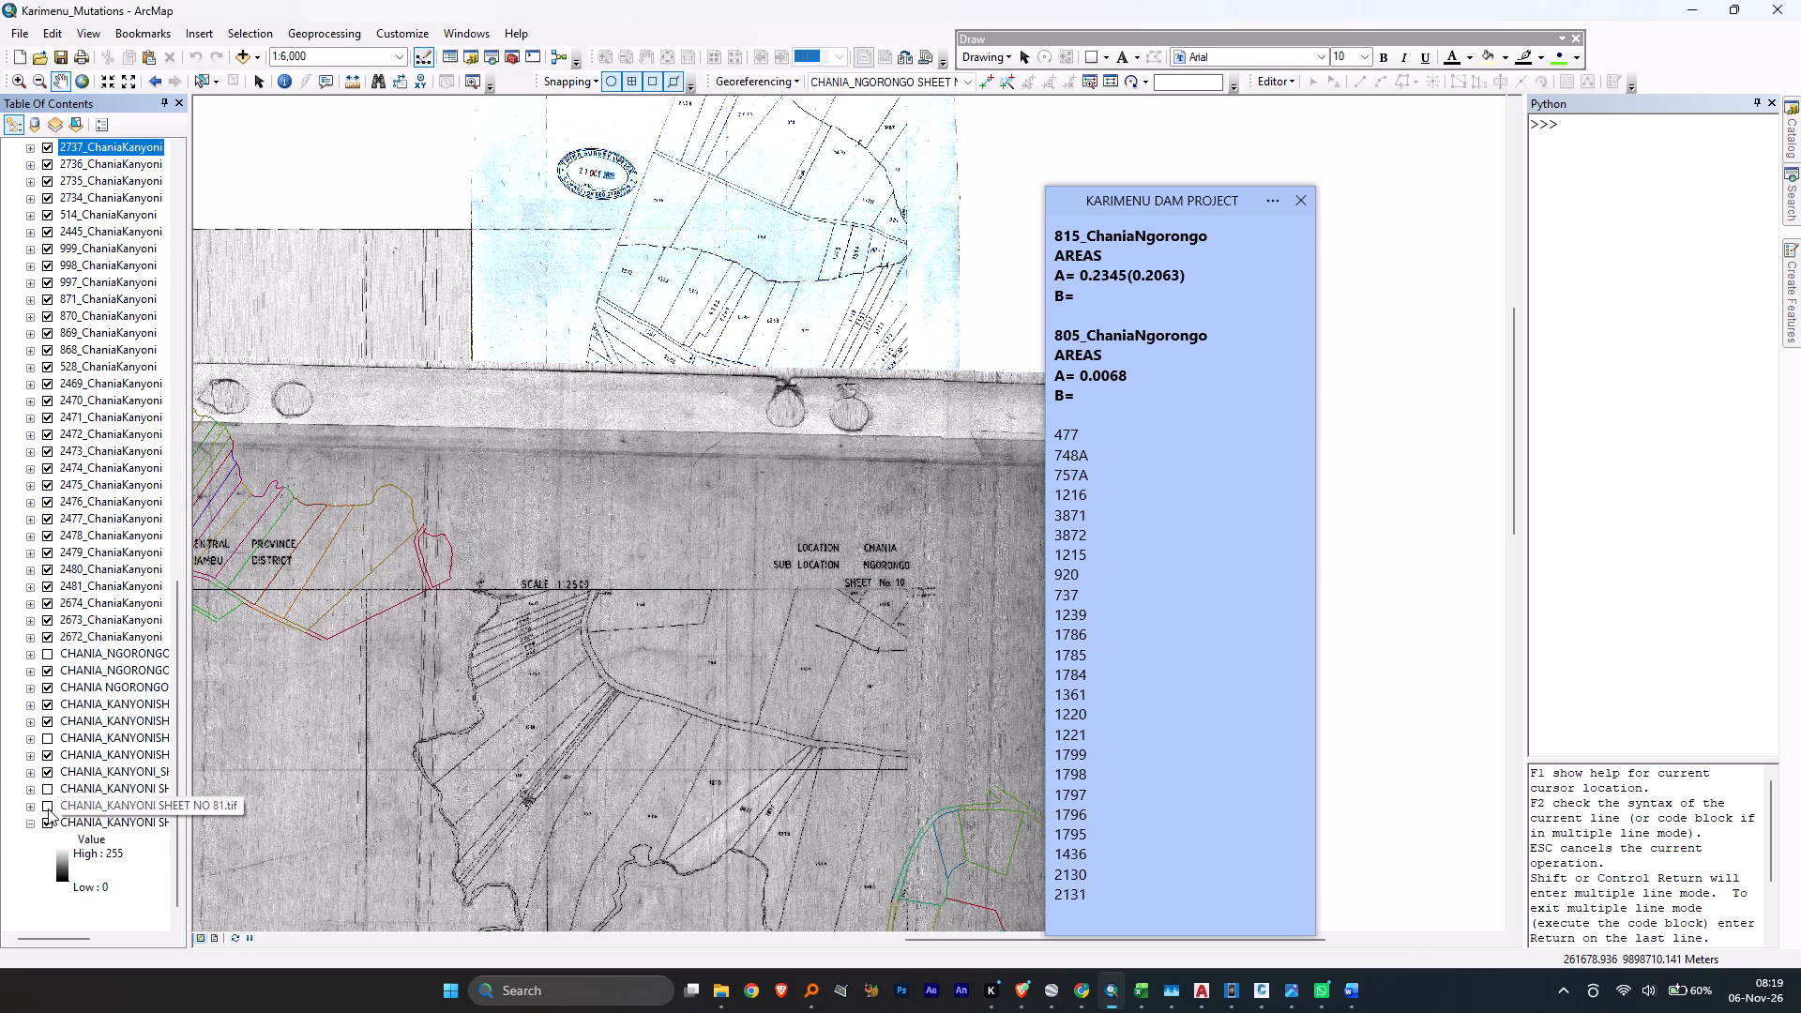
pyautogui.click(48, 792)
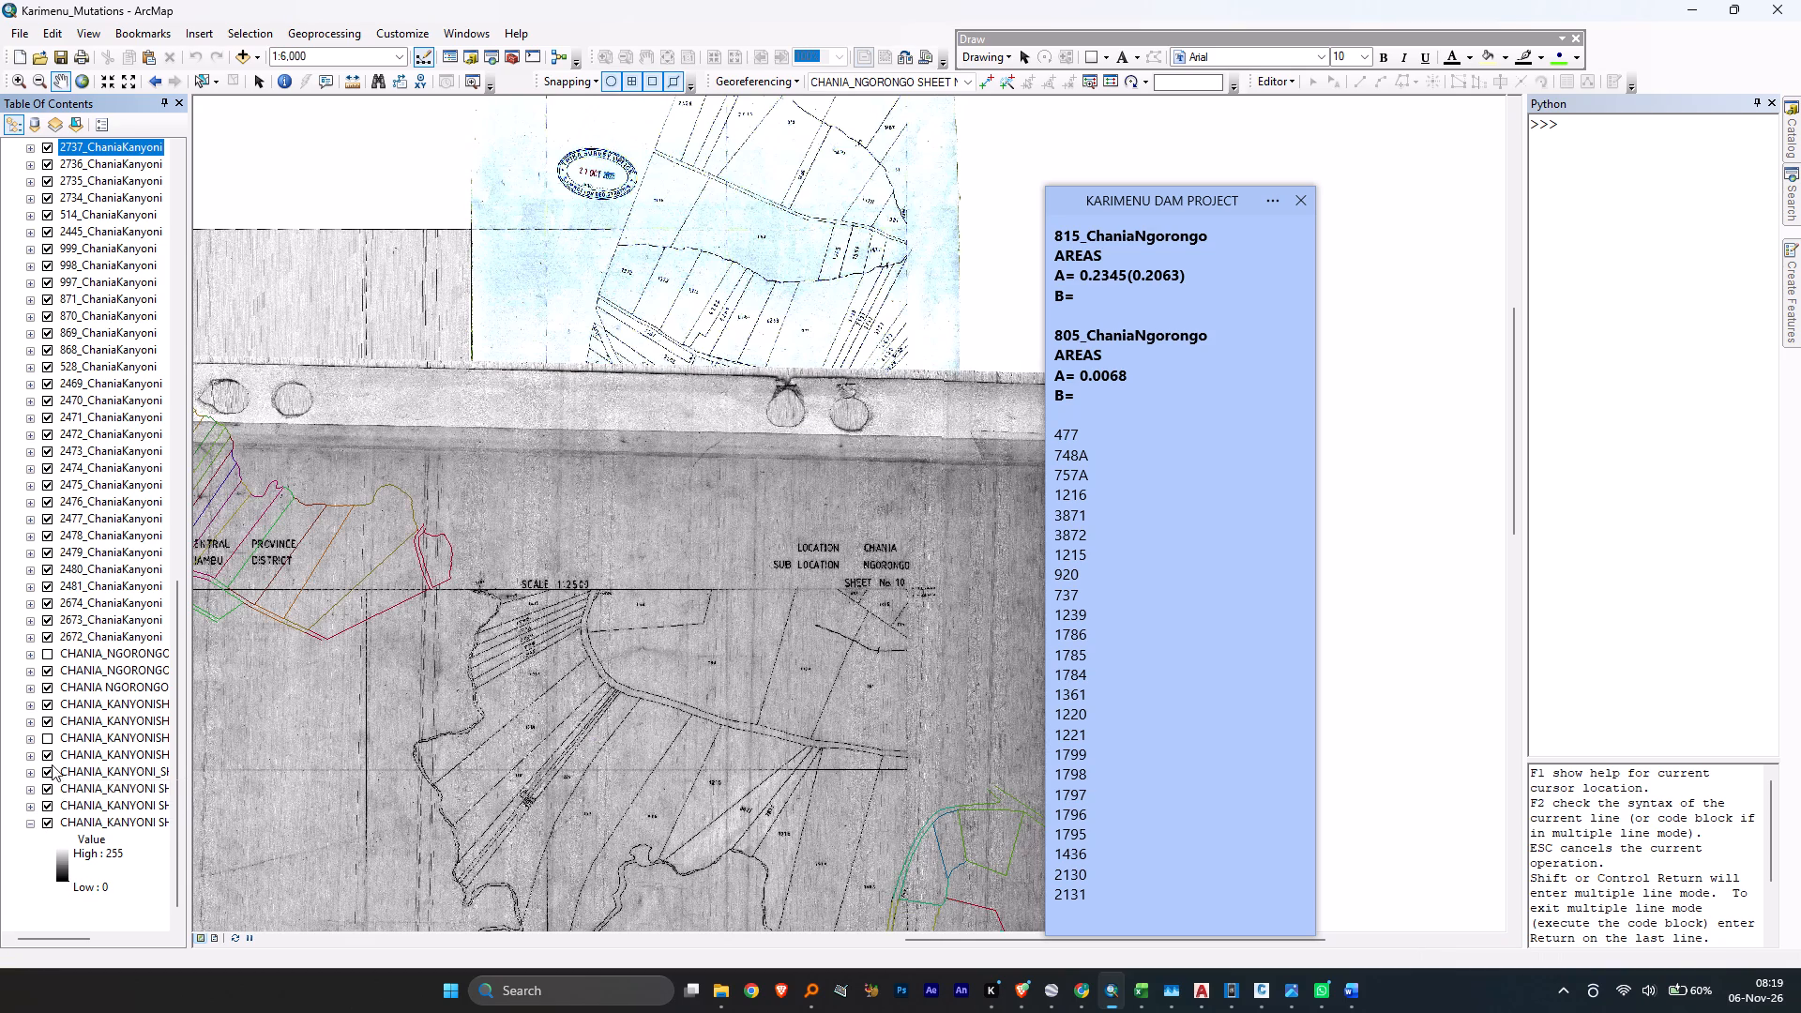
# Compare the map with and without CHANIA_NGORONGO SHEET NO 101.tif, leaving that layer switched off to expose the adjoining sheet.
pyautogui.click(49, 673)
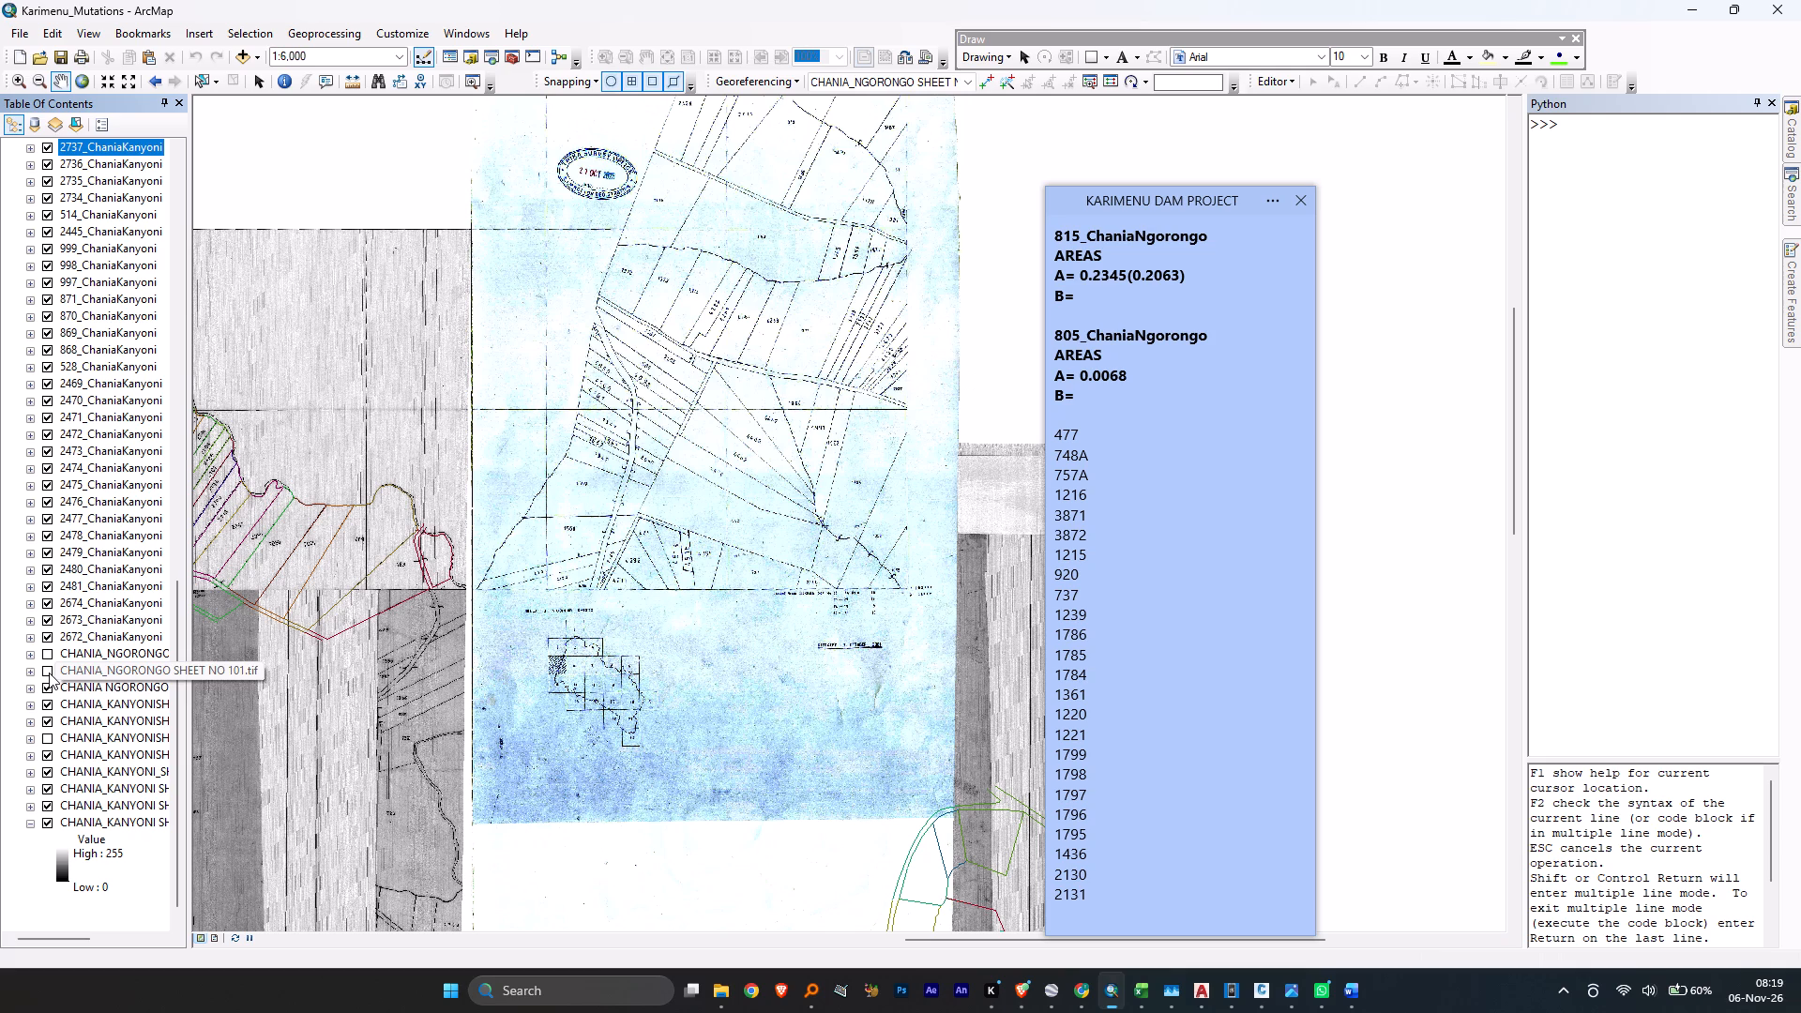
pyautogui.click(49, 673)
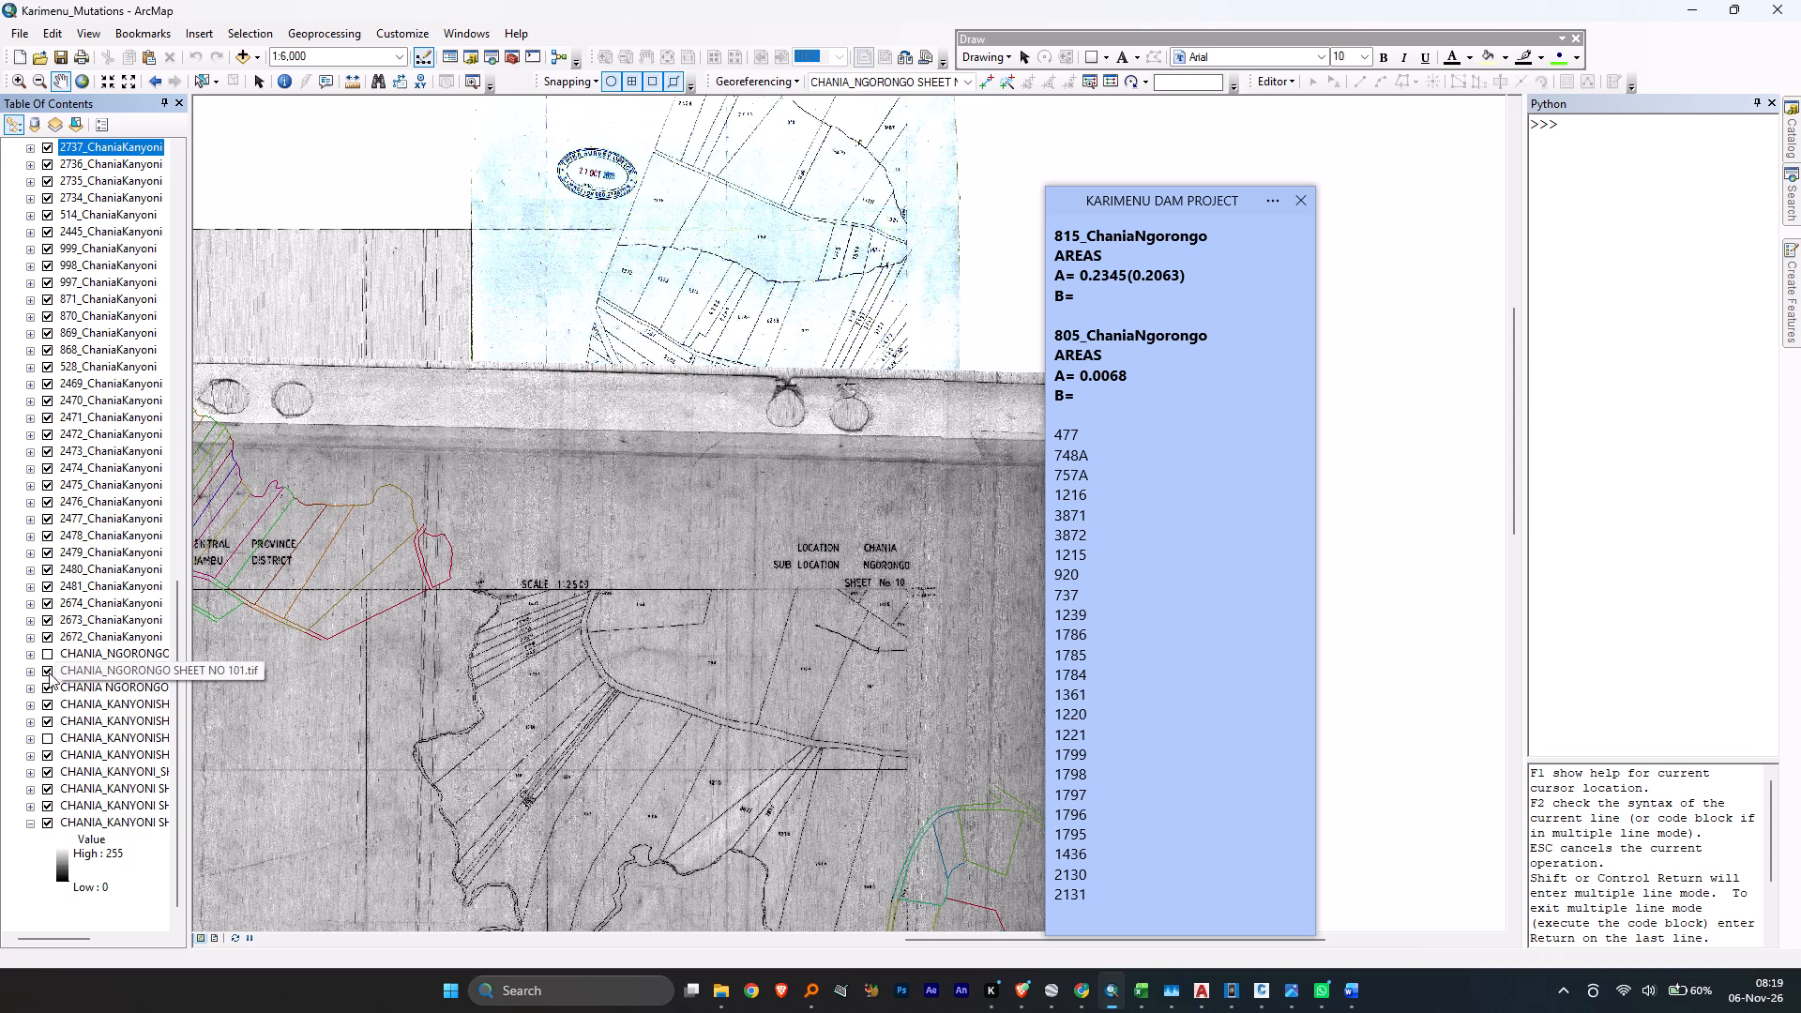
pyautogui.click(49, 673)
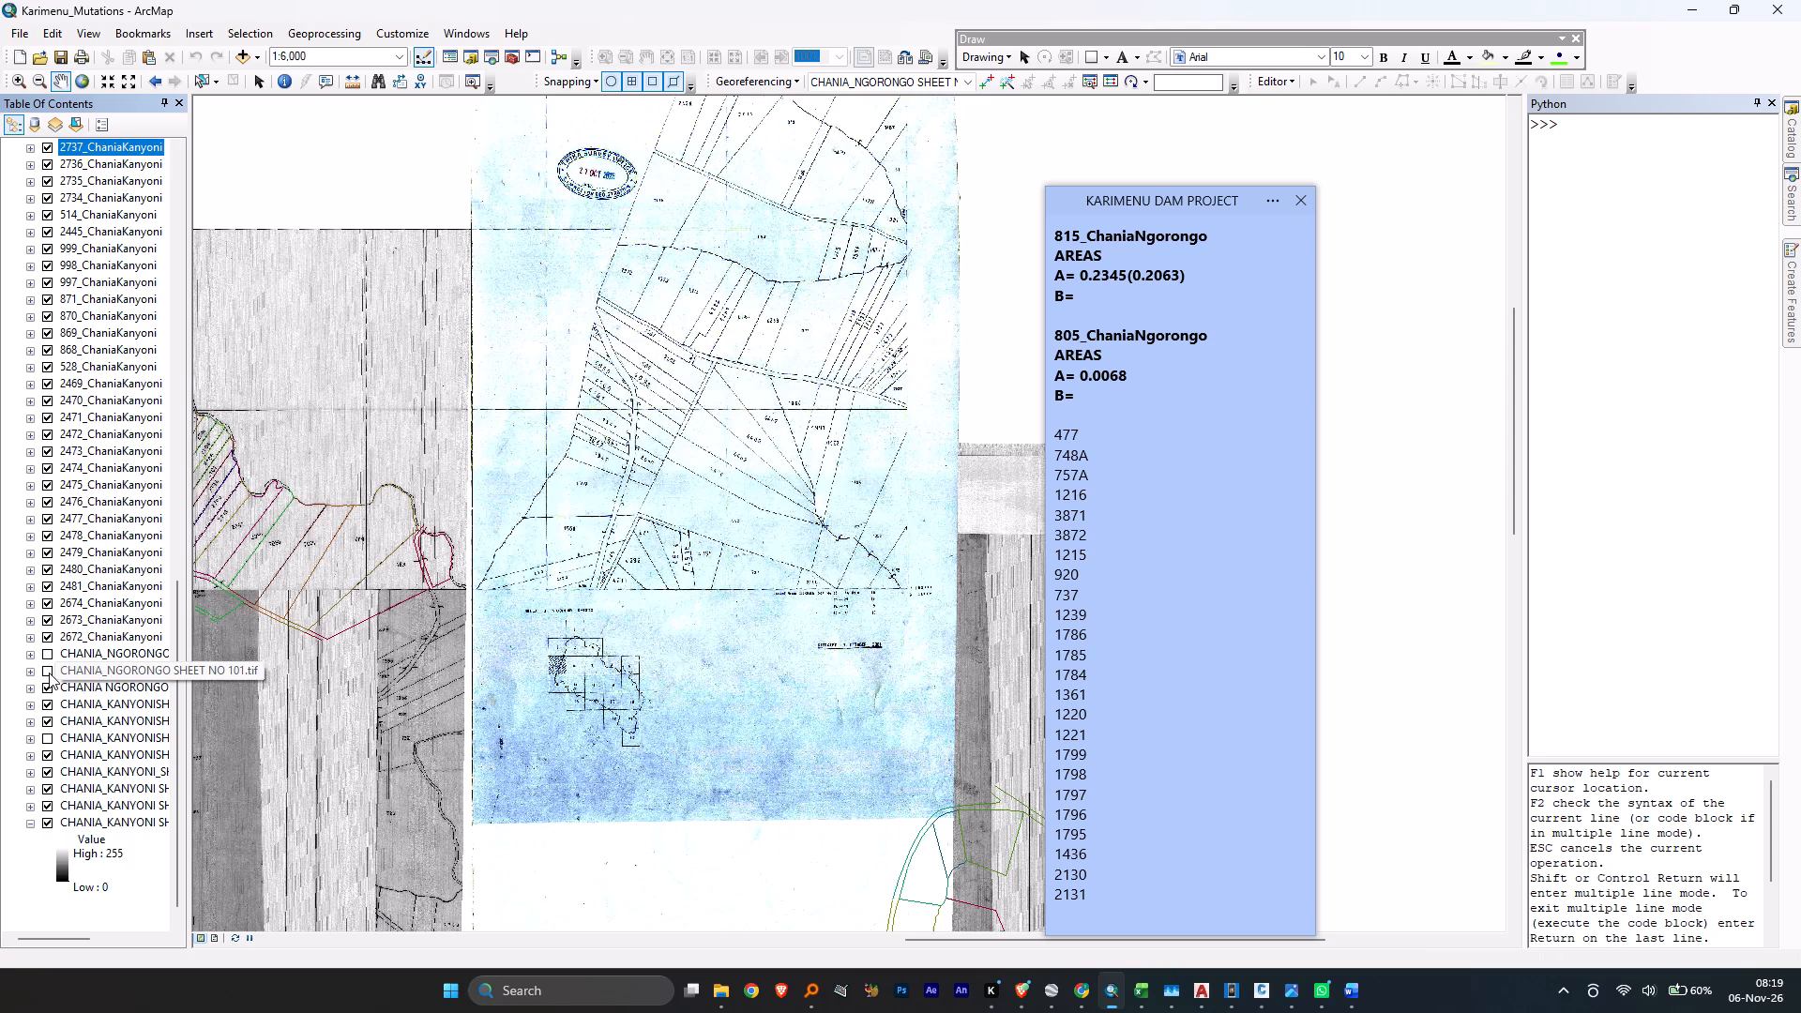
# Examine the scanned Ngorongo sheet and its index to adjoining sheets around parcels 1560, 1559 and 2131.
pyautogui.moveTo(795, 506); pyautogui.dragTo(764, 592)
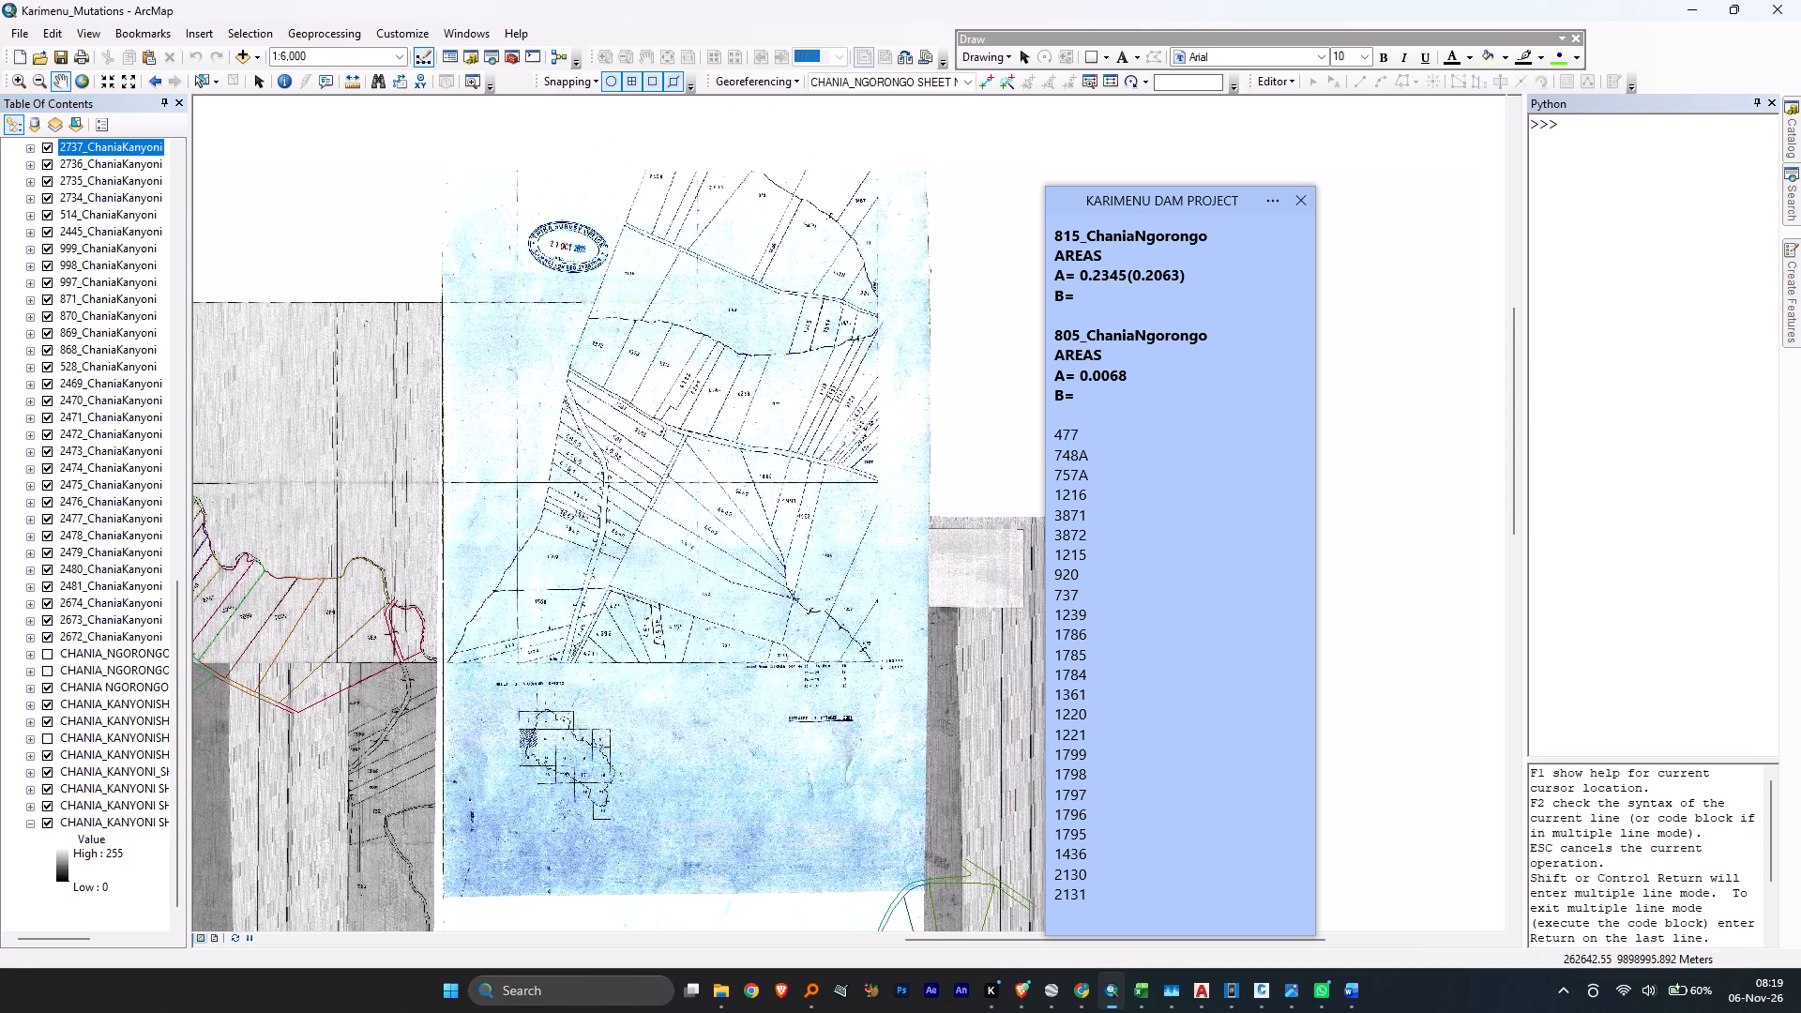
pyautogui.moveTo(764, 592); pyautogui.dragTo(687, 842)
pyautogui.moveTo(793, 336); pyautogui.dragTo(775, 378)
pyautogui.moveTo(585, 830); pyautogui.dragTo(662, 513)
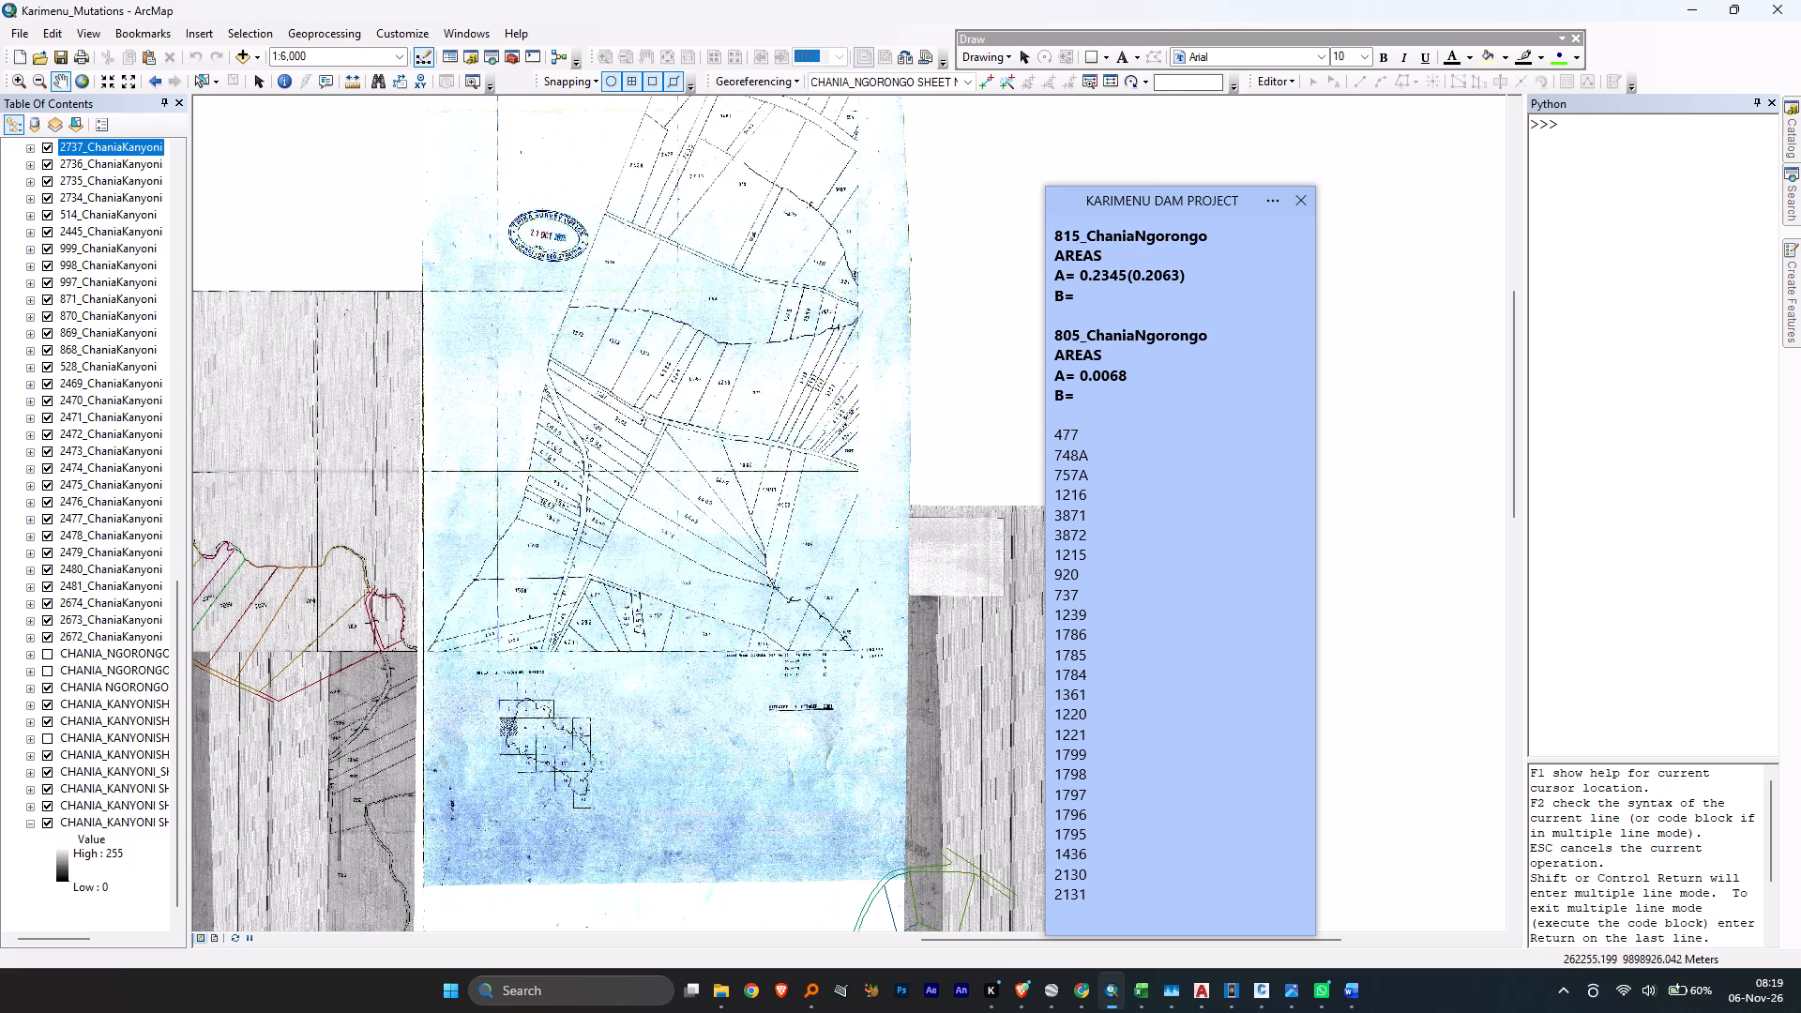
pyautogui.scroll(-4, 467, 696)
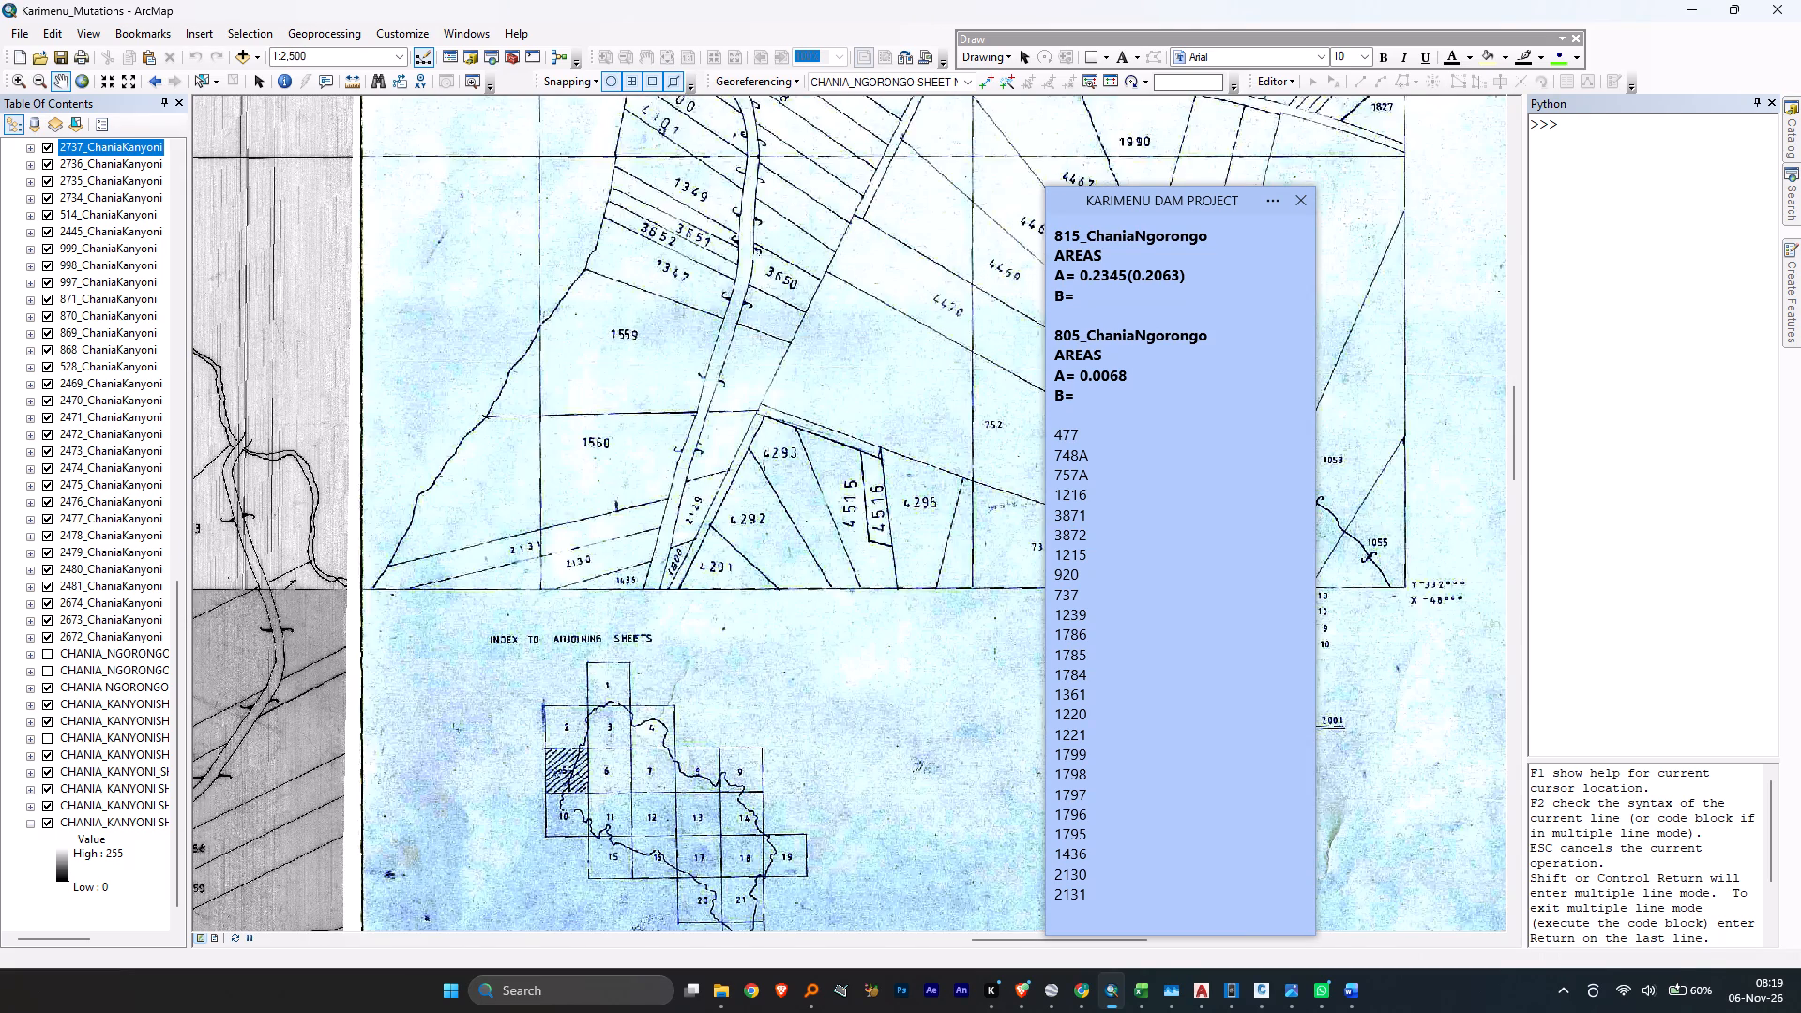
pyautogui.scroll(-3, 590, 575)
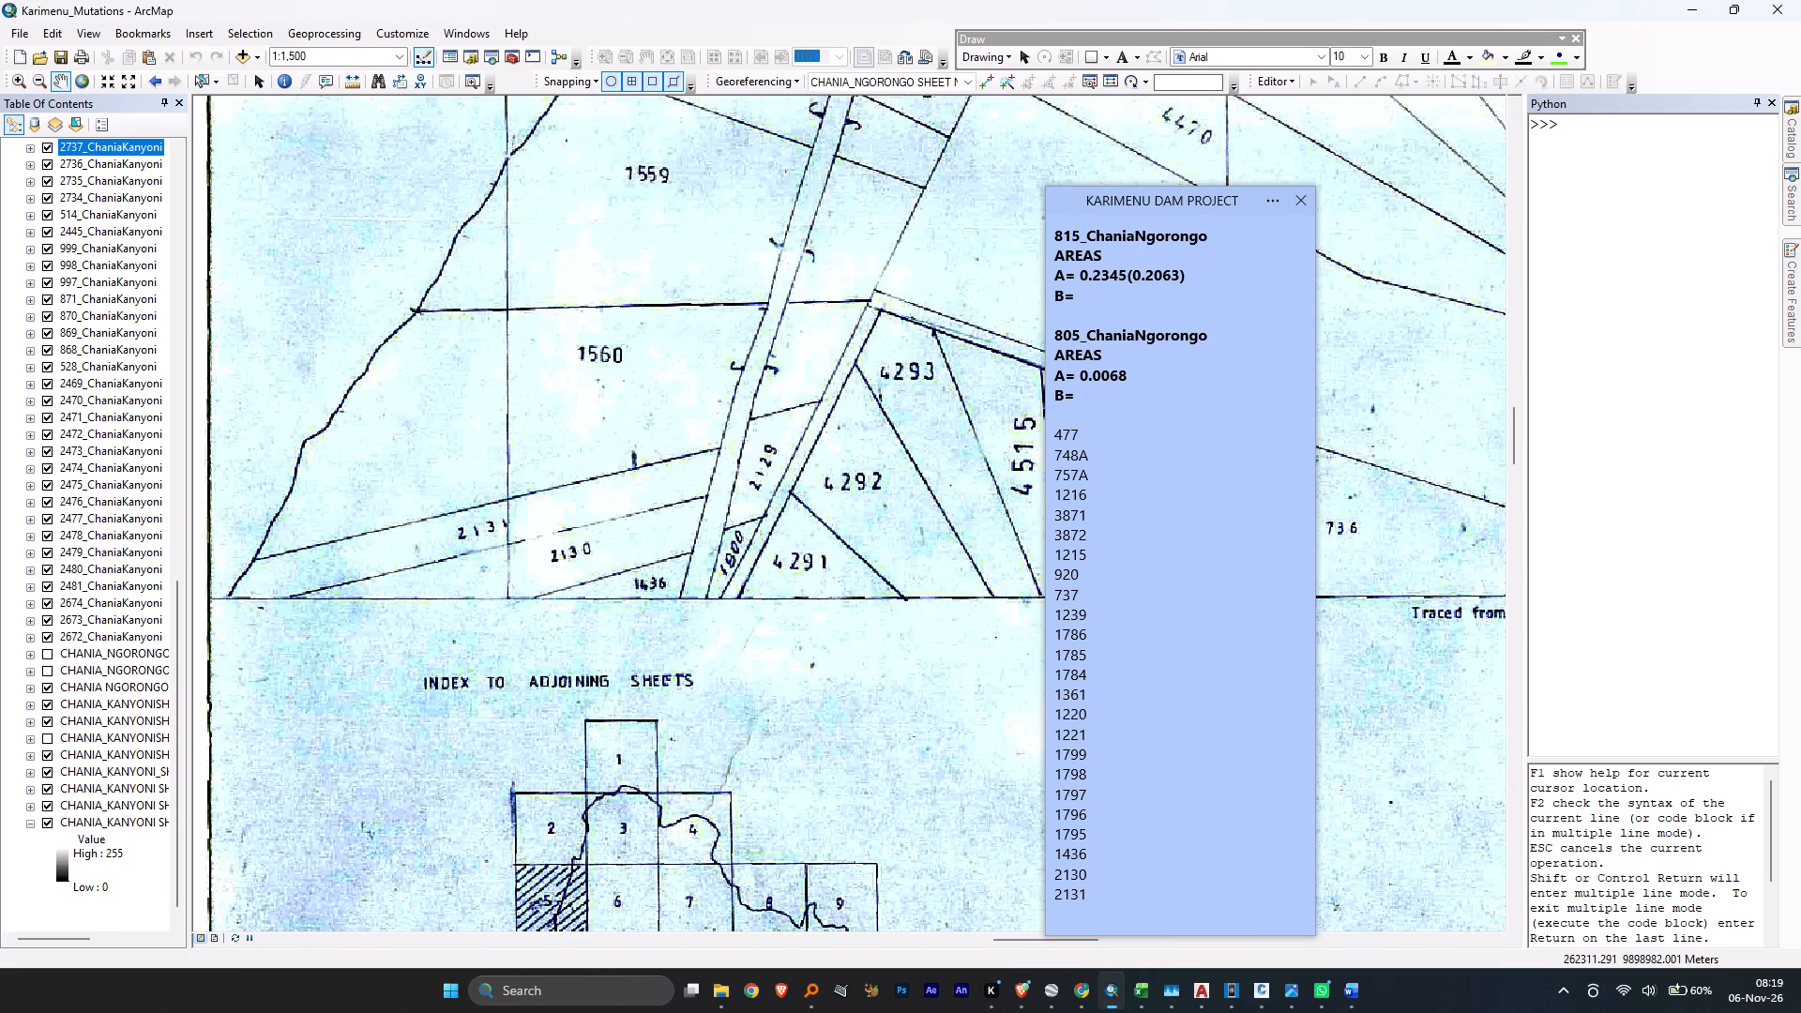
pyautogui.moveTo(511, 579); pyautogui.dragTo(512, 671)
pyautogui.moveTo(513, 597); pyautogui.dragTo(848, 589)
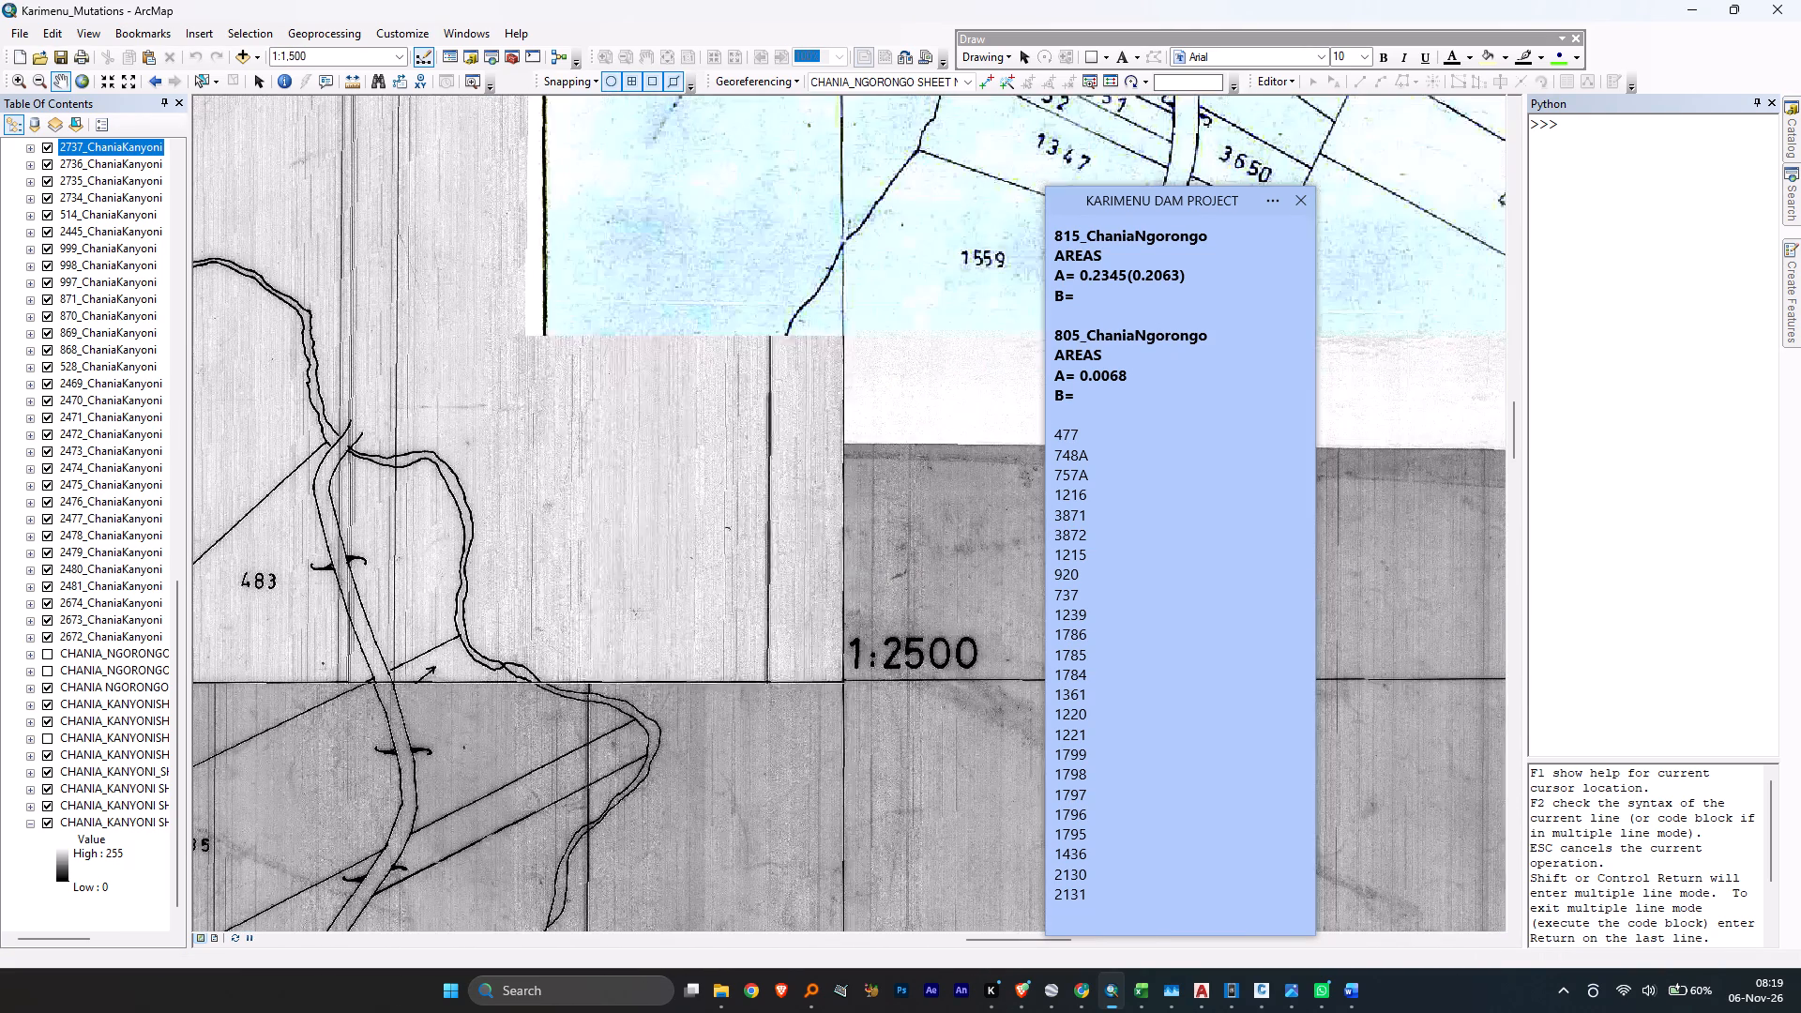
pyautogui.moveTo(832, 582); pyautogui.dragTo(683, 777)
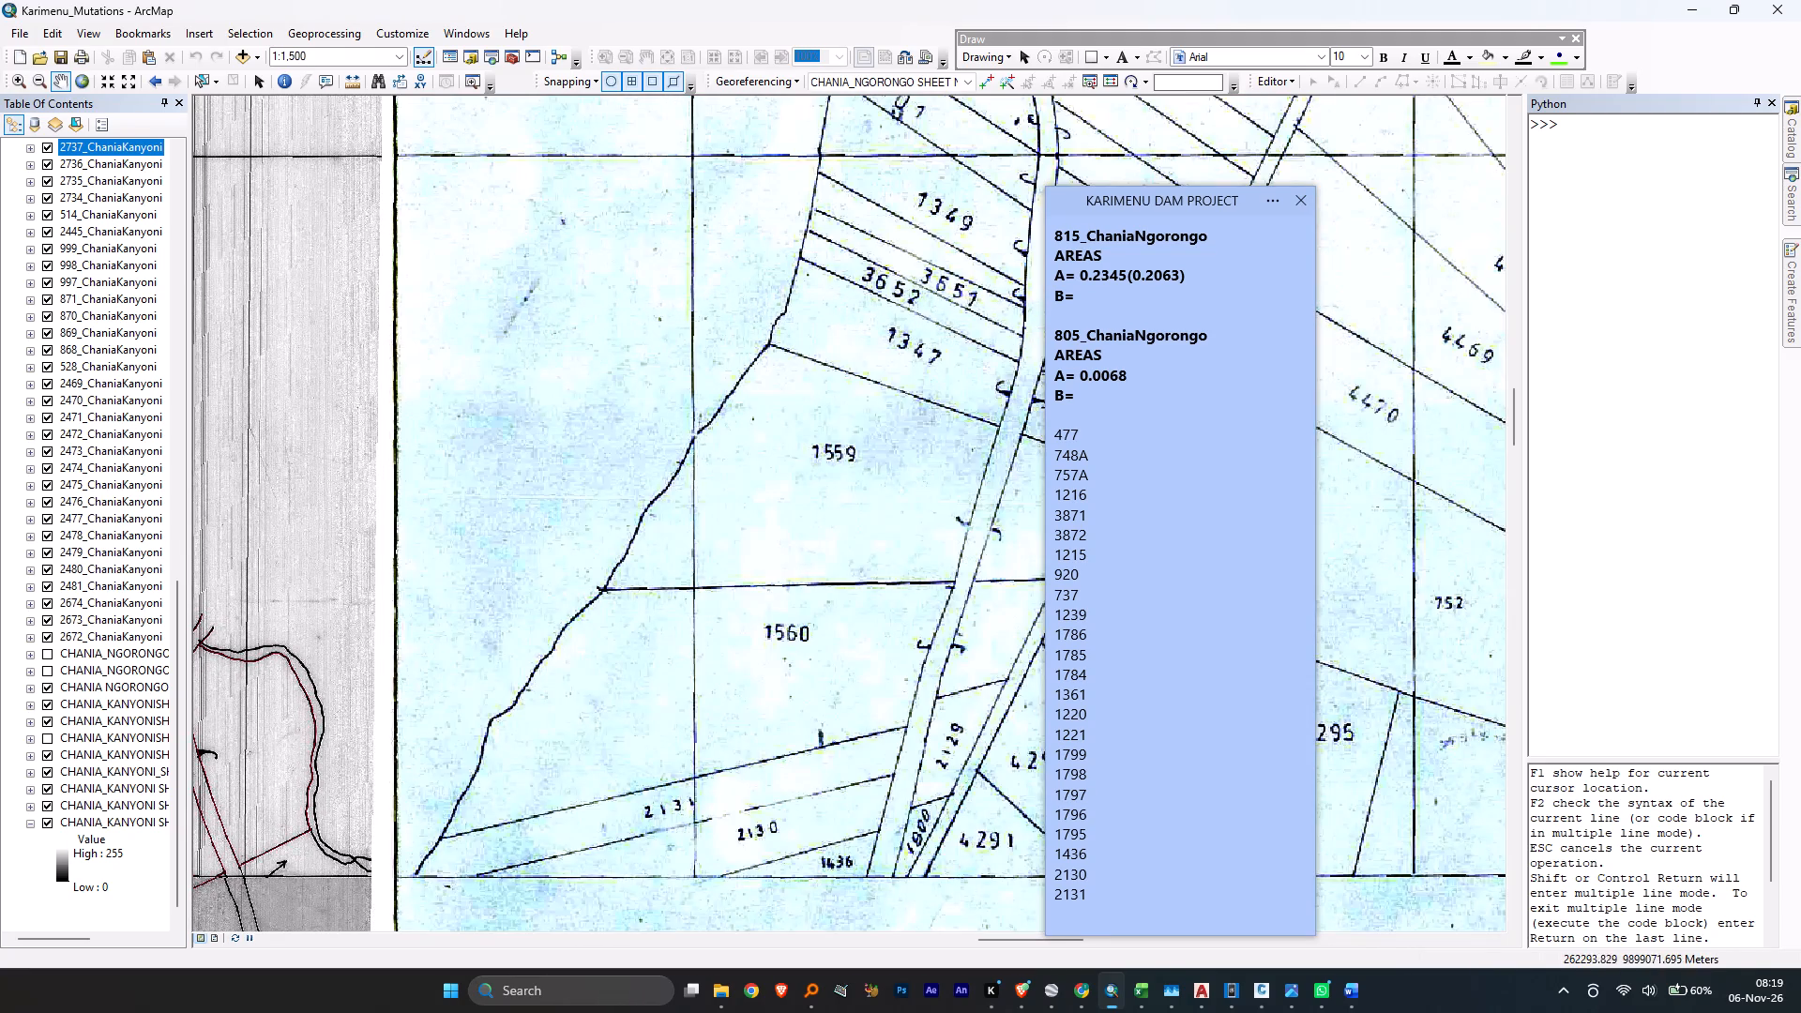
pyautogui.moveTo(747, 647); pyautogui.dragTo(688, 841)
pyautogui.scroll(7, 685, 776)
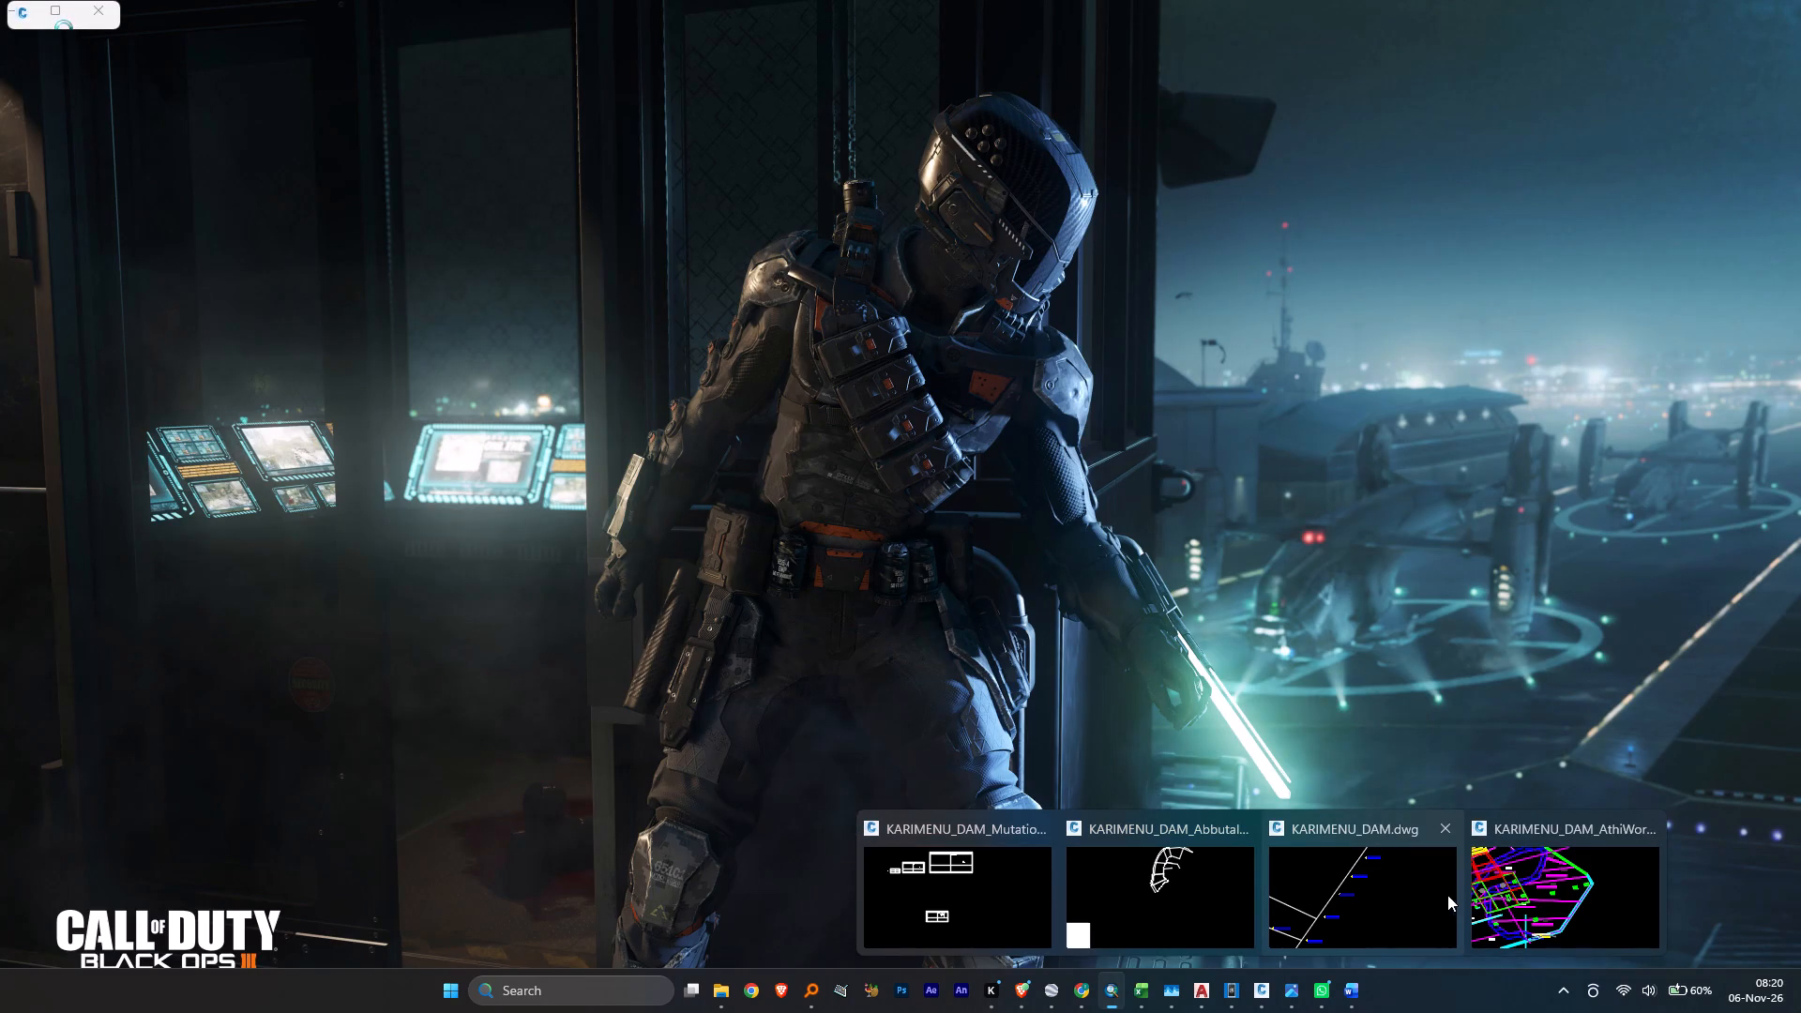
# Switch to KARIMENU_DAM.dwg in Civil 3D and examine the parcels along the red line beyond 2131.
pyautogui.click(1377, 907)
pyautogui.scroll(-3, 700, 590)
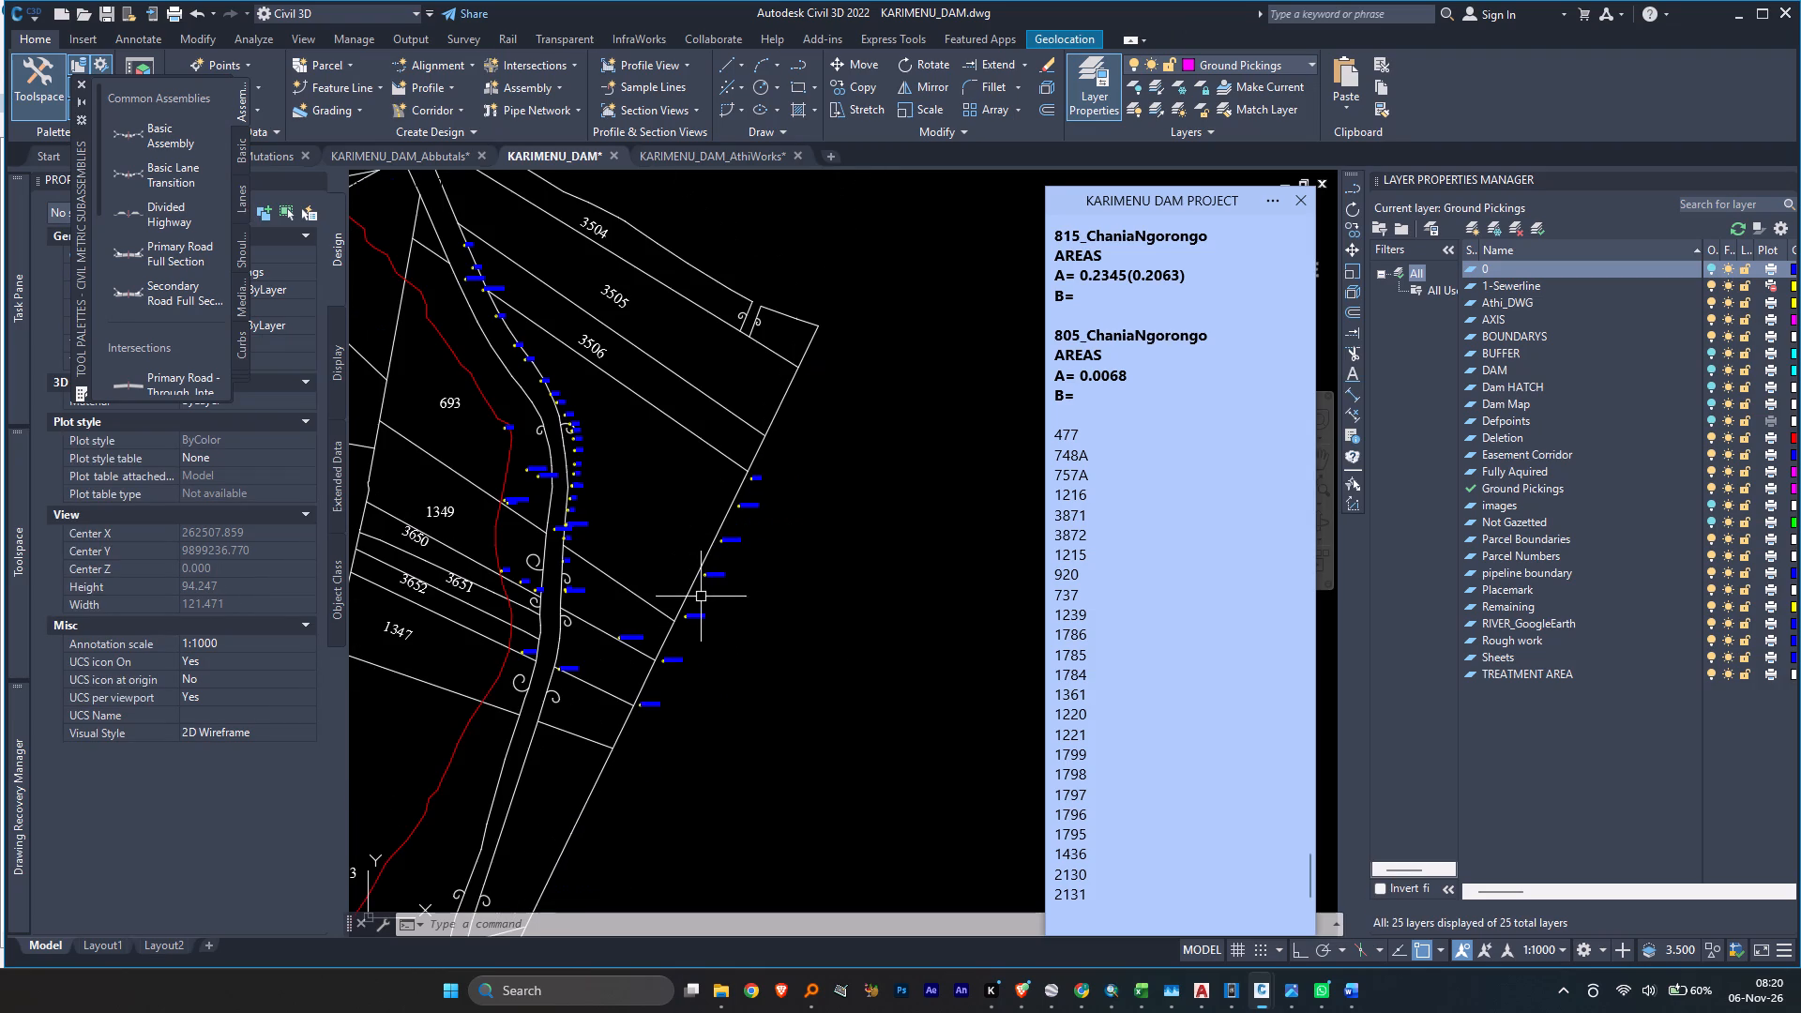
pyautogui.moveTo(639, 730); pyautogui.dragTo(866, 637, button='middle')
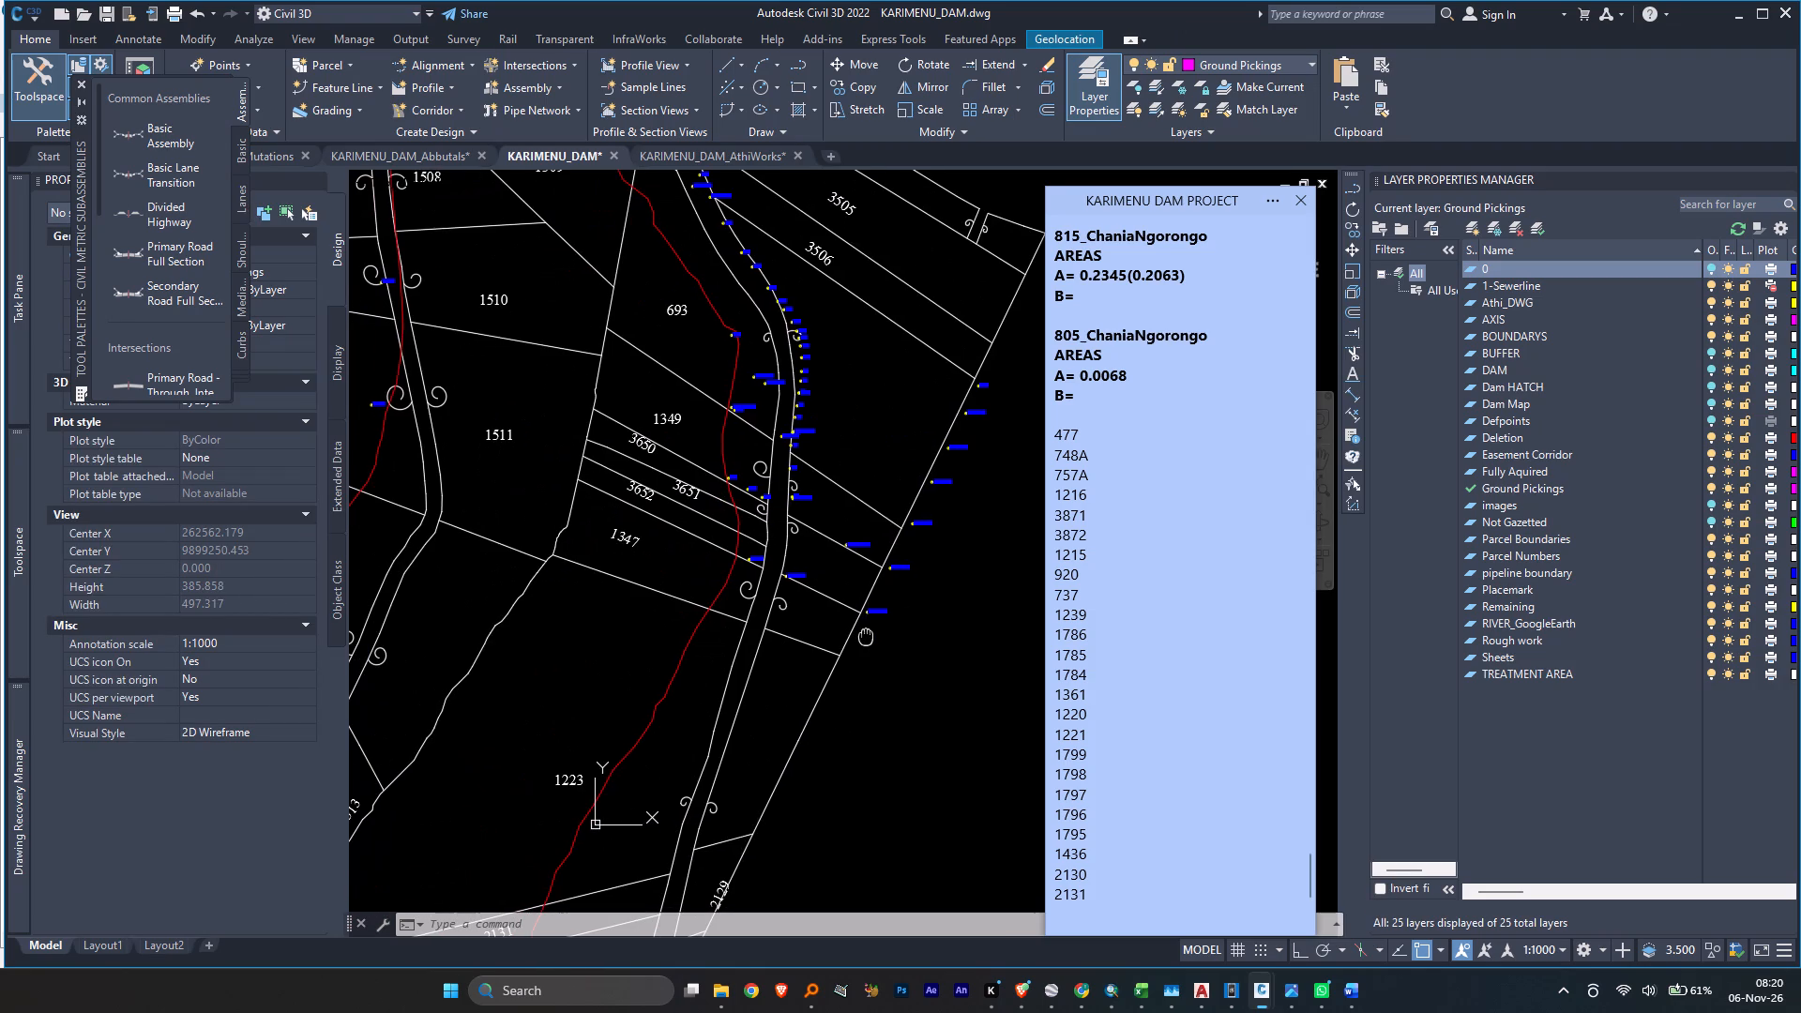
pyautogui.moveTo(866, 637); pyautogui.dragTo(865, 636, button='middle')
pyautogui.moveTo(743, 742); pyautogui.dragTo(784, 673, button='middle')
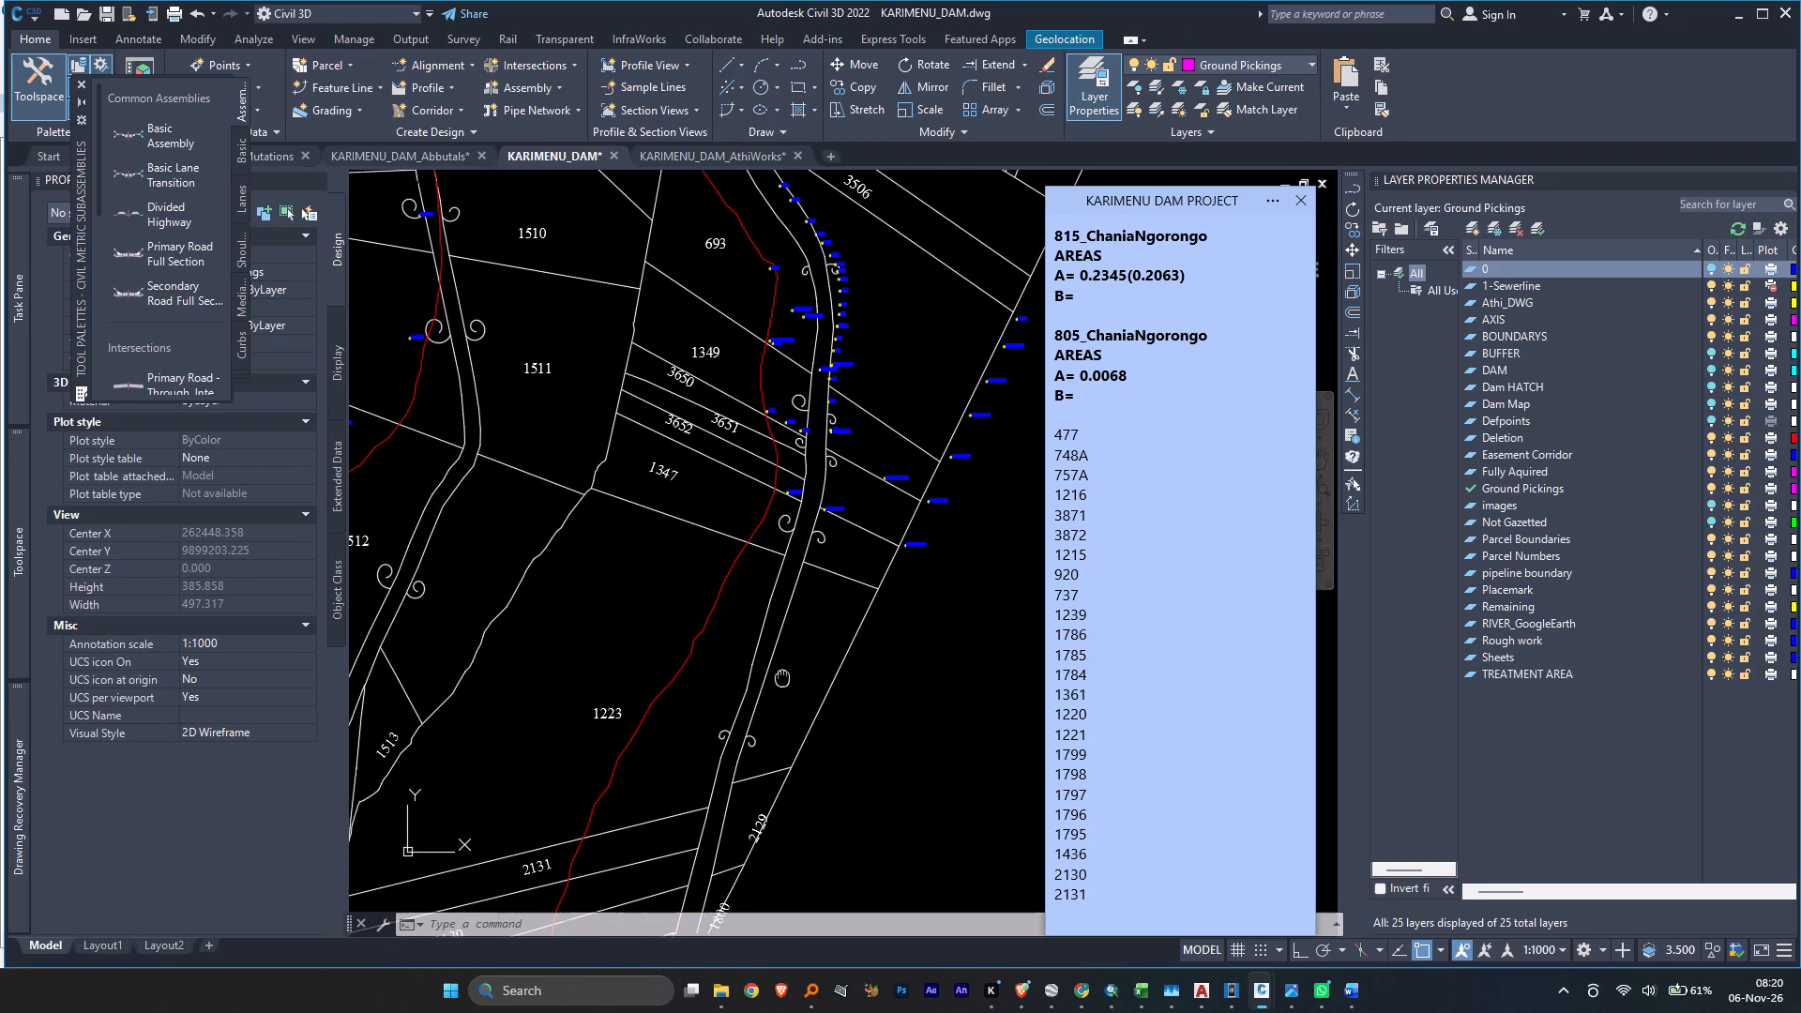
pyautogui.moveTo(784, 673); pyautogui.dragTo(784, 672, button='middle')
pyautogui.moveTo(726, 718); pyautogui.dragTo(756, 609, button='middle')
pyautogui.moveTo(830, 497); pyautogui.dragTo(740, 742, button='middle')
pyautogui.scroll(-2, 737, 669)
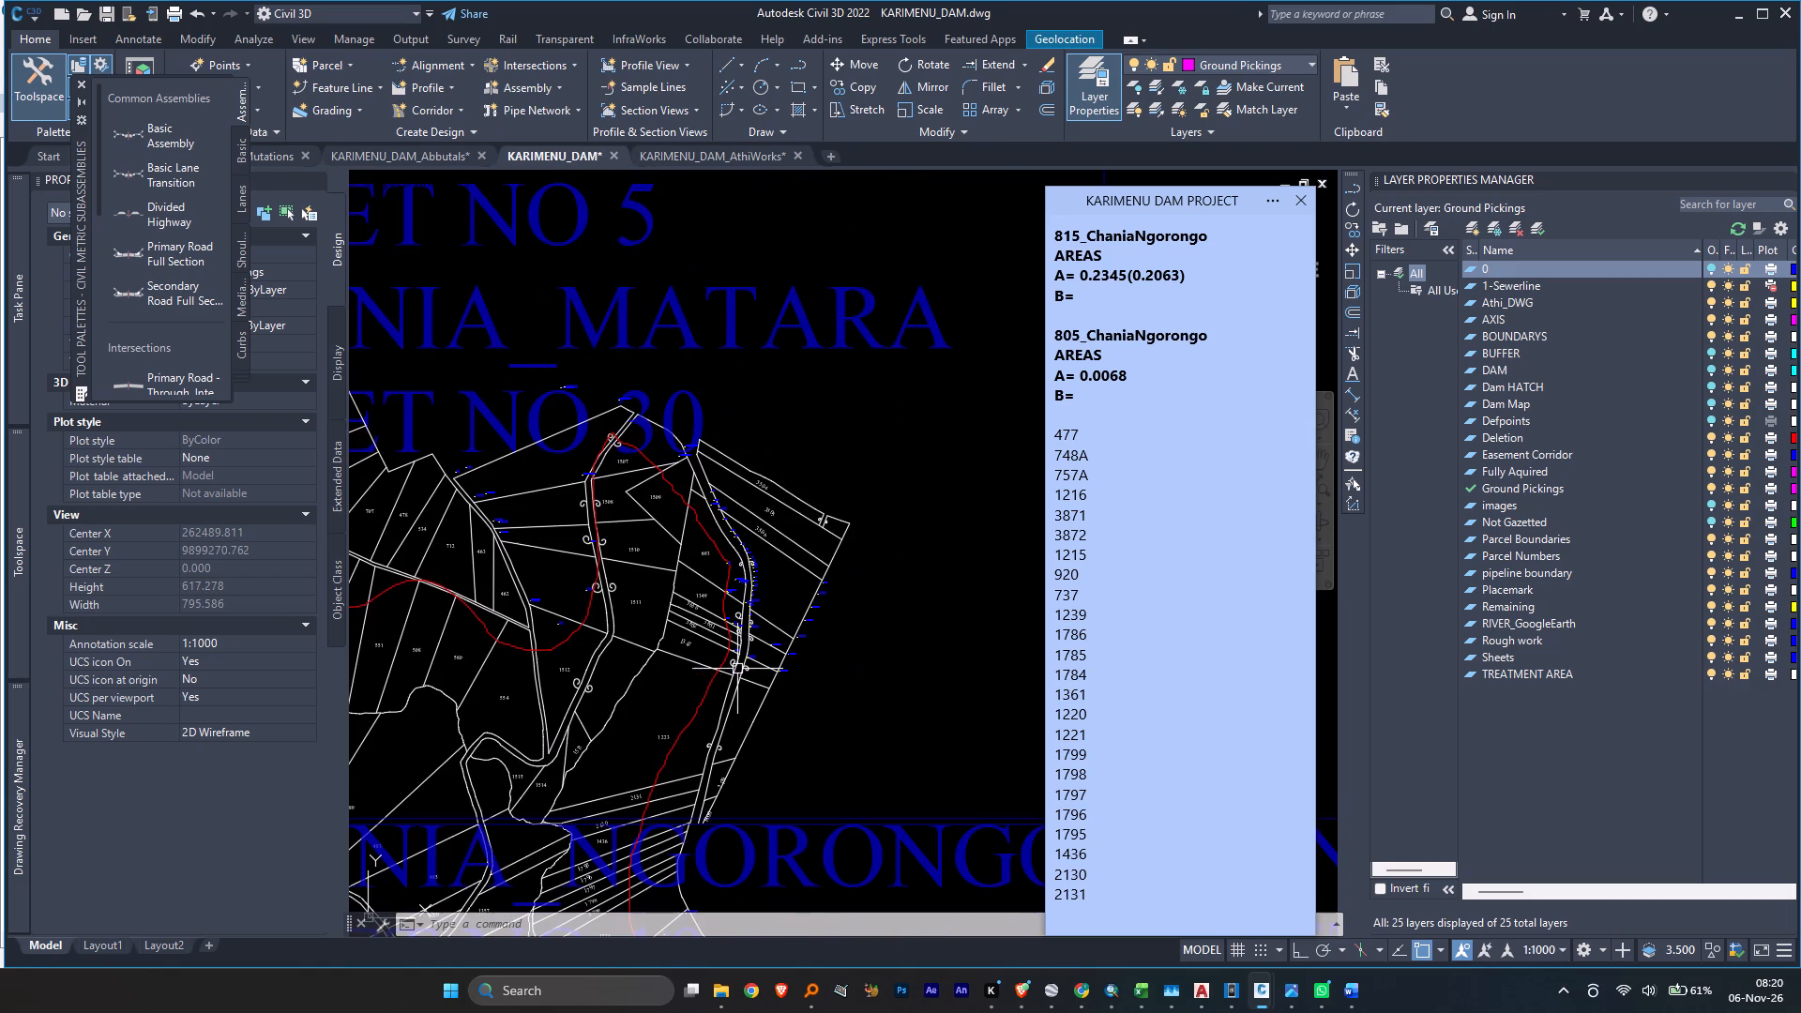
pyautogui.scroll(-2, 734, 678)
pyautogui.scroll(3, 728, 698)
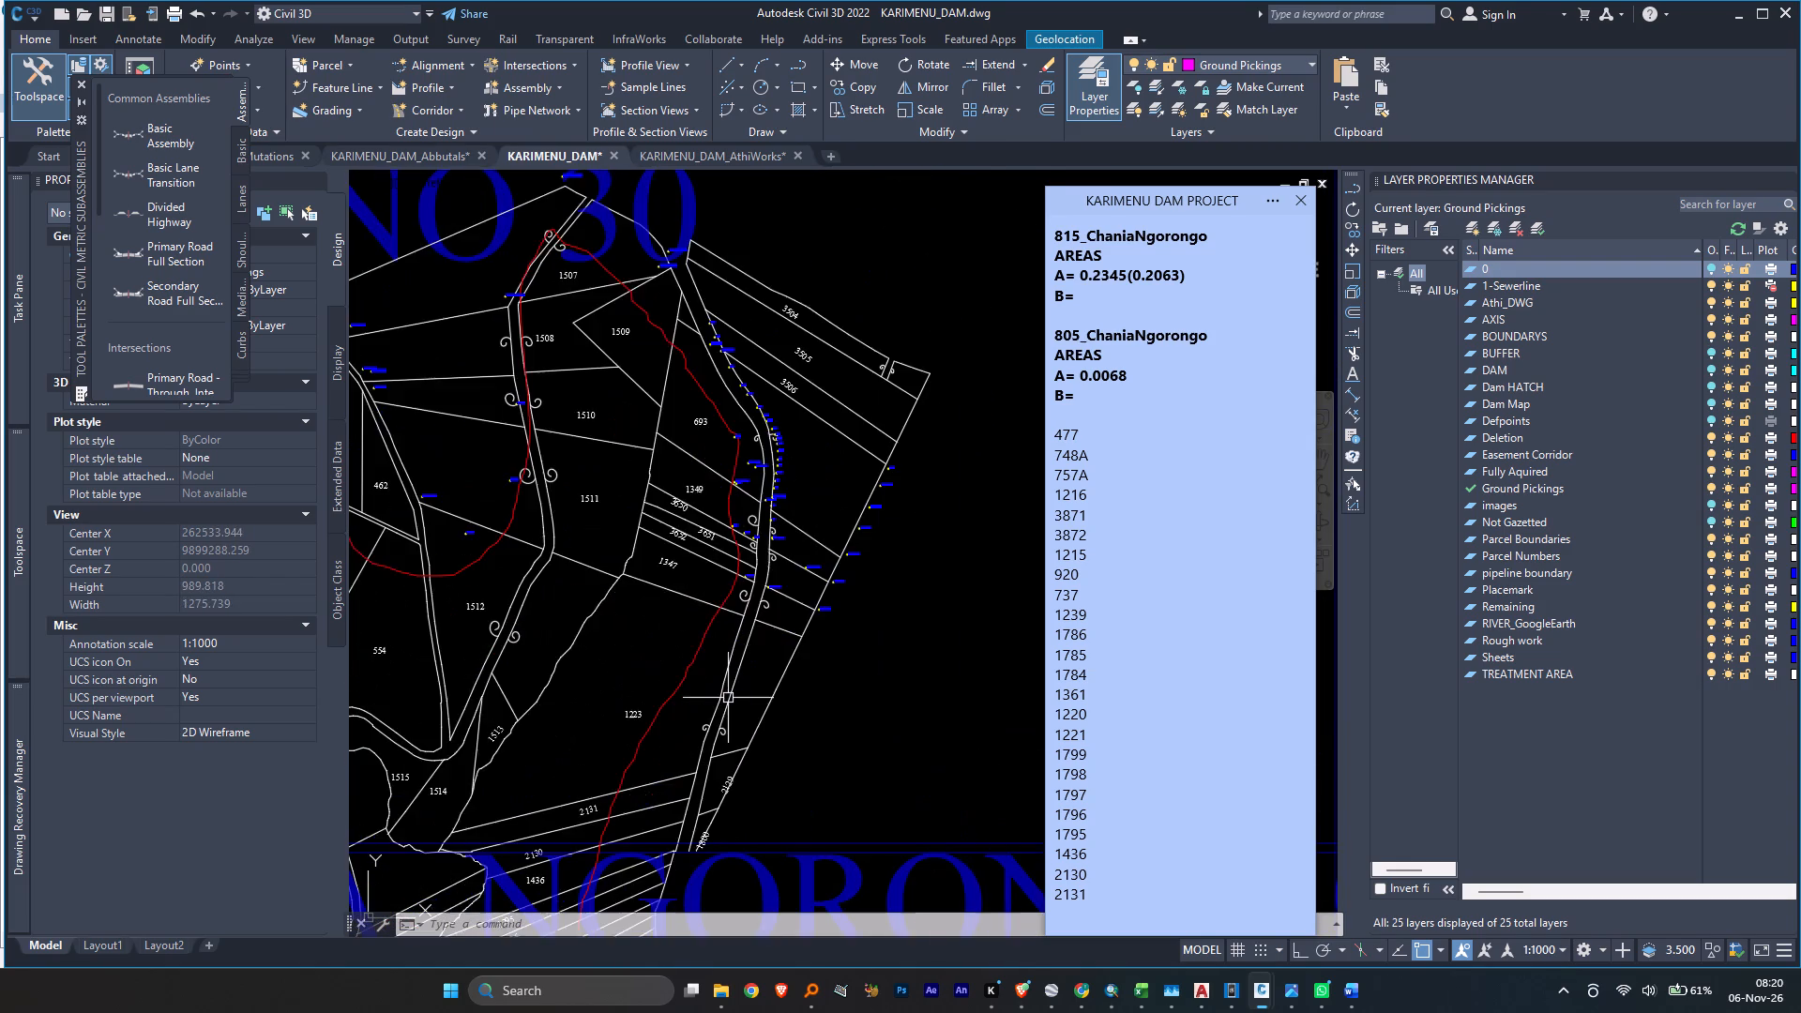
pyautogui.scroll(1, 728, 698)
pyautogui.moveTo(721, 706); pyautogui.dragTo(839, 555, button='middle')
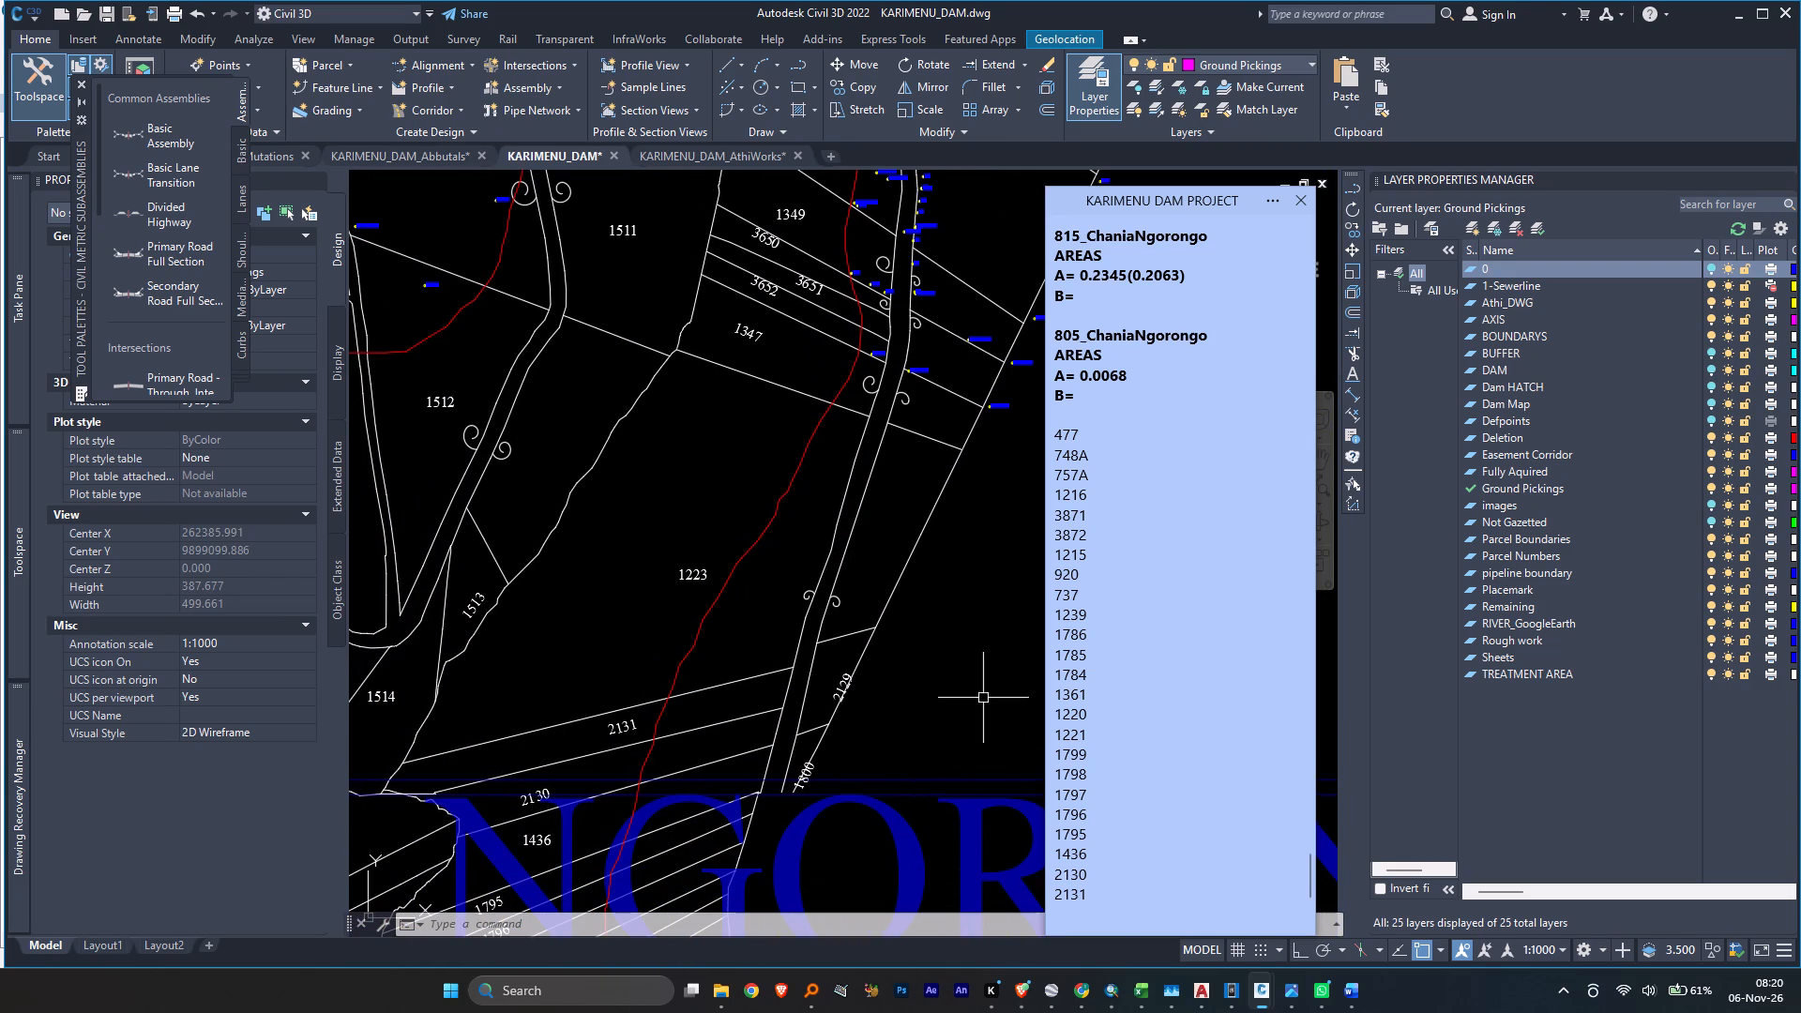
pyautogui.moveTo(973, 673); pyautogui.dragTo(964, 703, button='middle')
# Add parcel 1223 below 2131 in the sticky note's parcel list.
pyautogui.click(1103, 897)
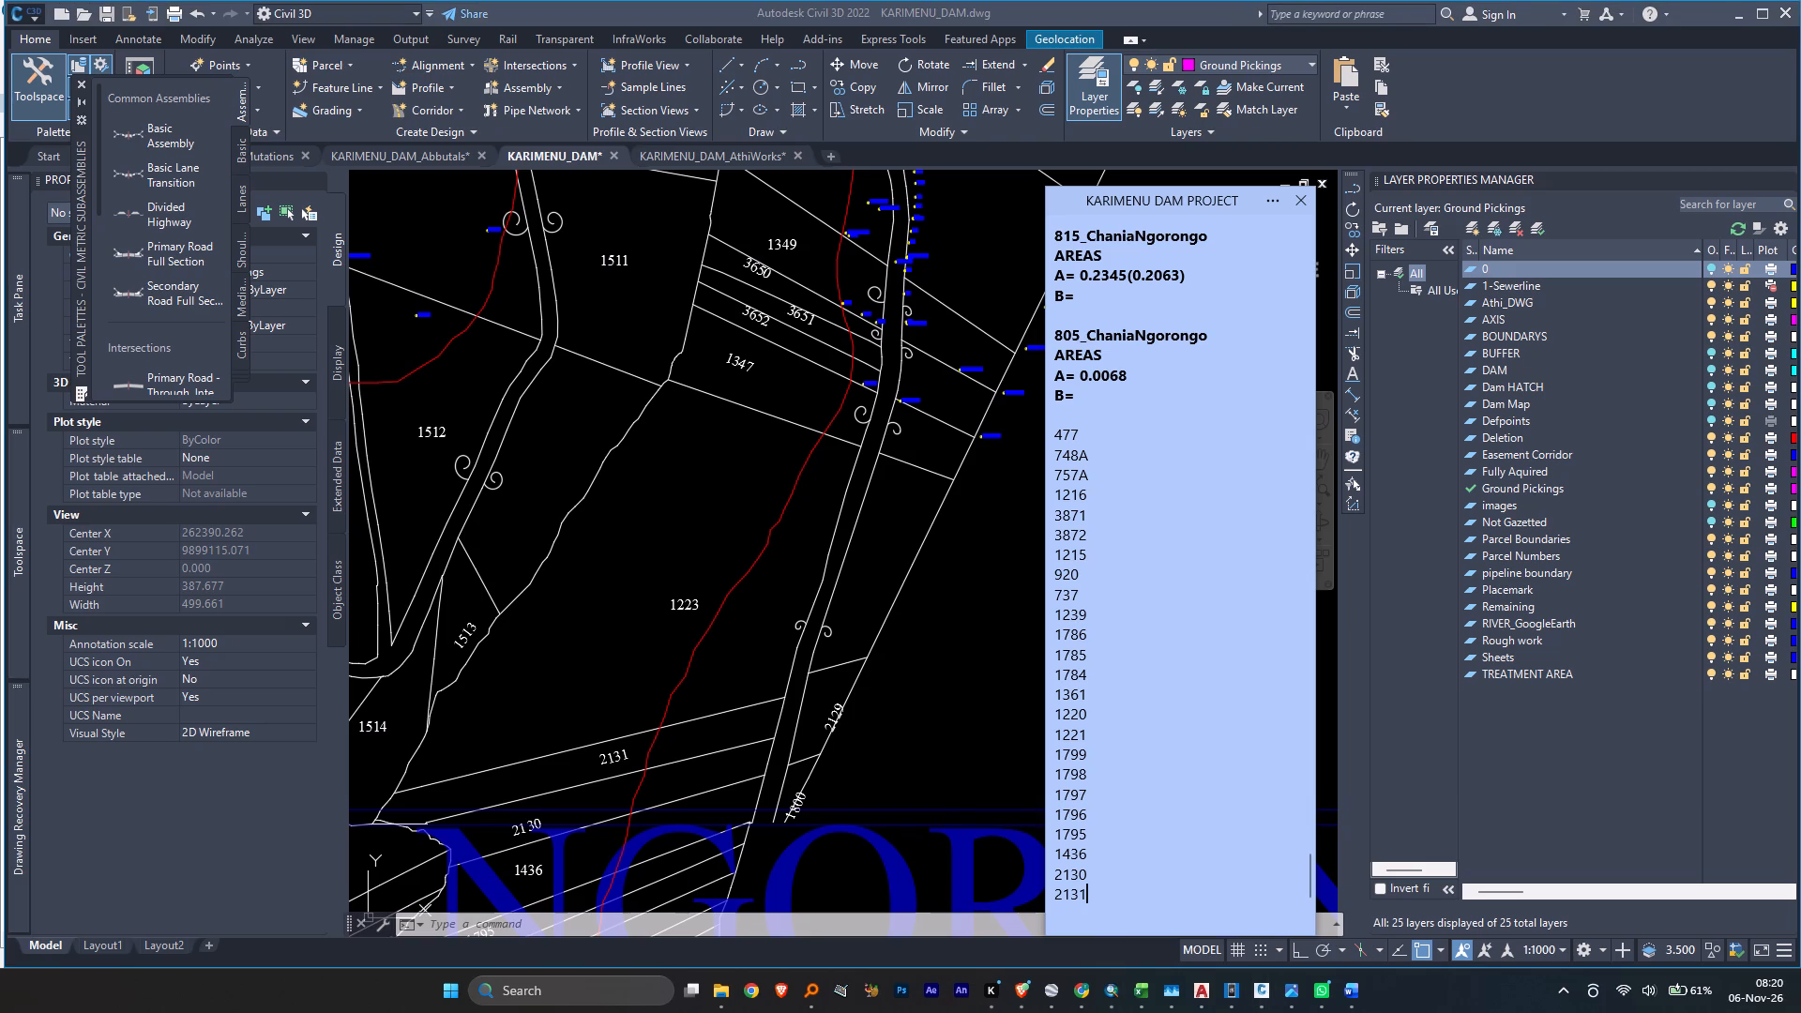
pyautogui.press('Return')
pyautogui.write('122')
pyautogui.press('3')
pyautogui.press('Return')
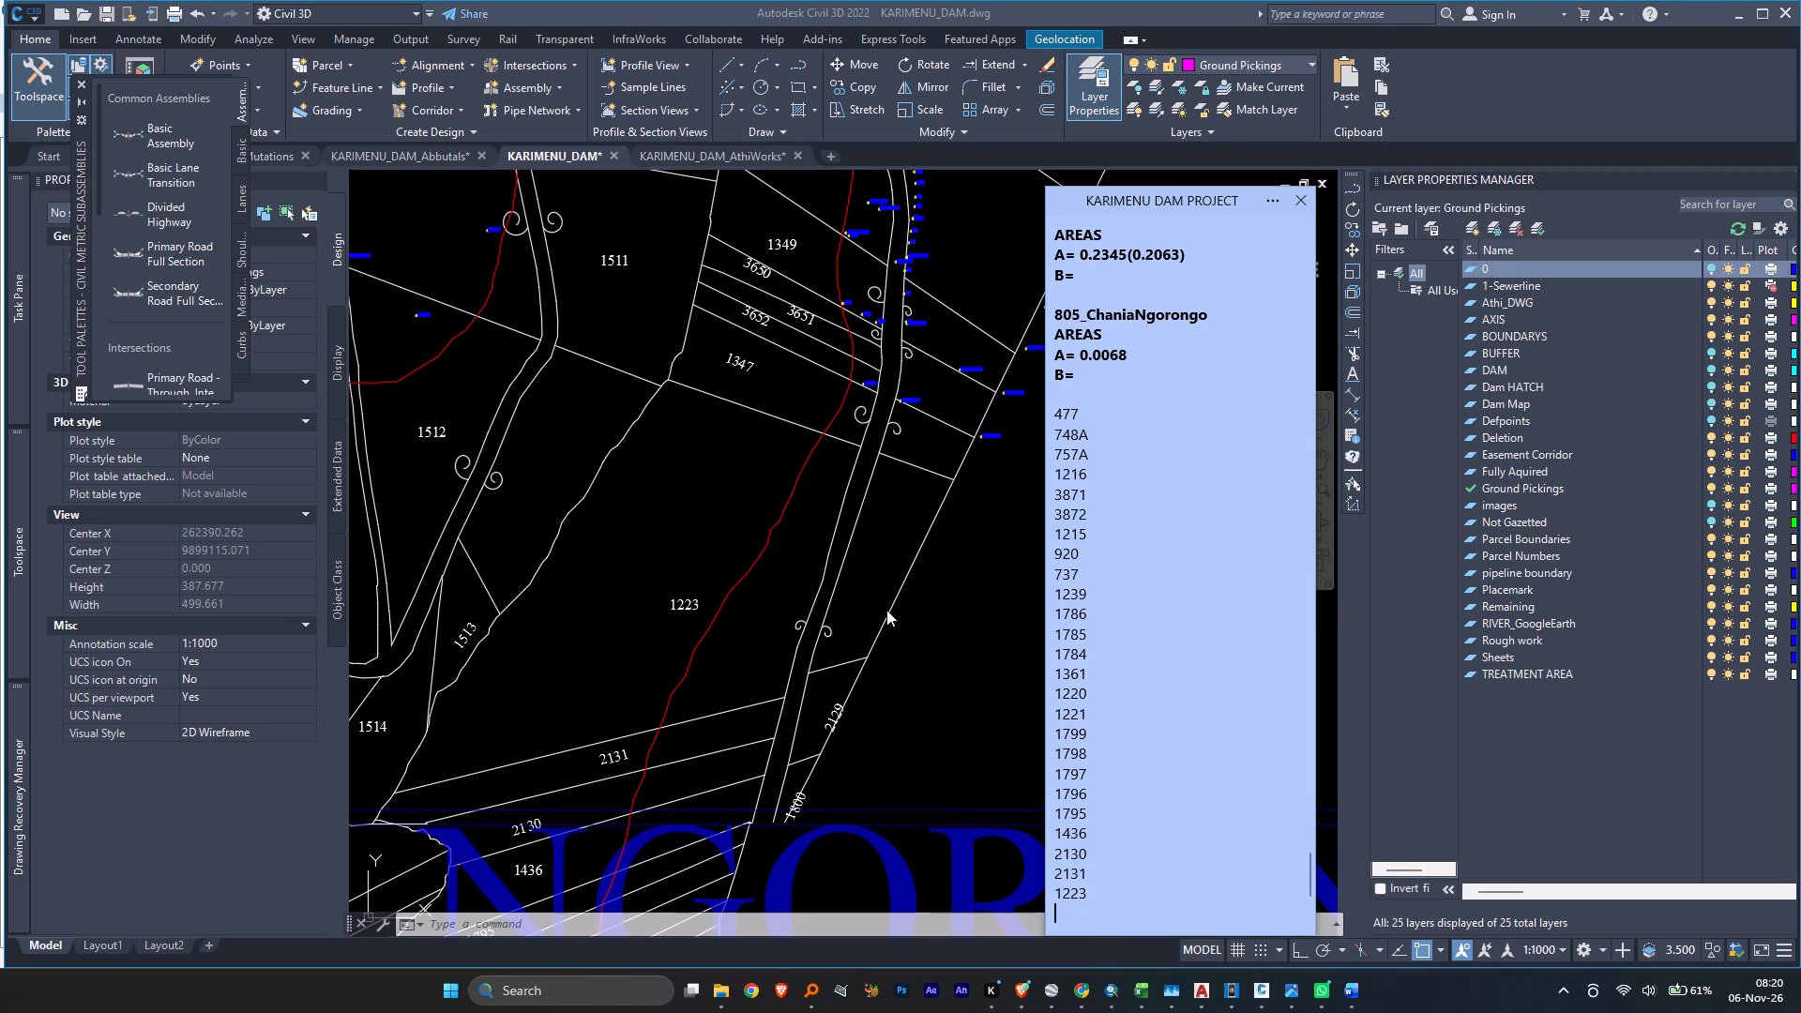
# List the parcels north of 1223 along the red line in the sticky note: 1347, 3652 and 3651.
pyautogui.moveTo(919, 553); pyautogui.dragTo(883, 610)
pyautogui.moveTo(904, 520); pyautogui.dragTo(833, 716, button='middle')
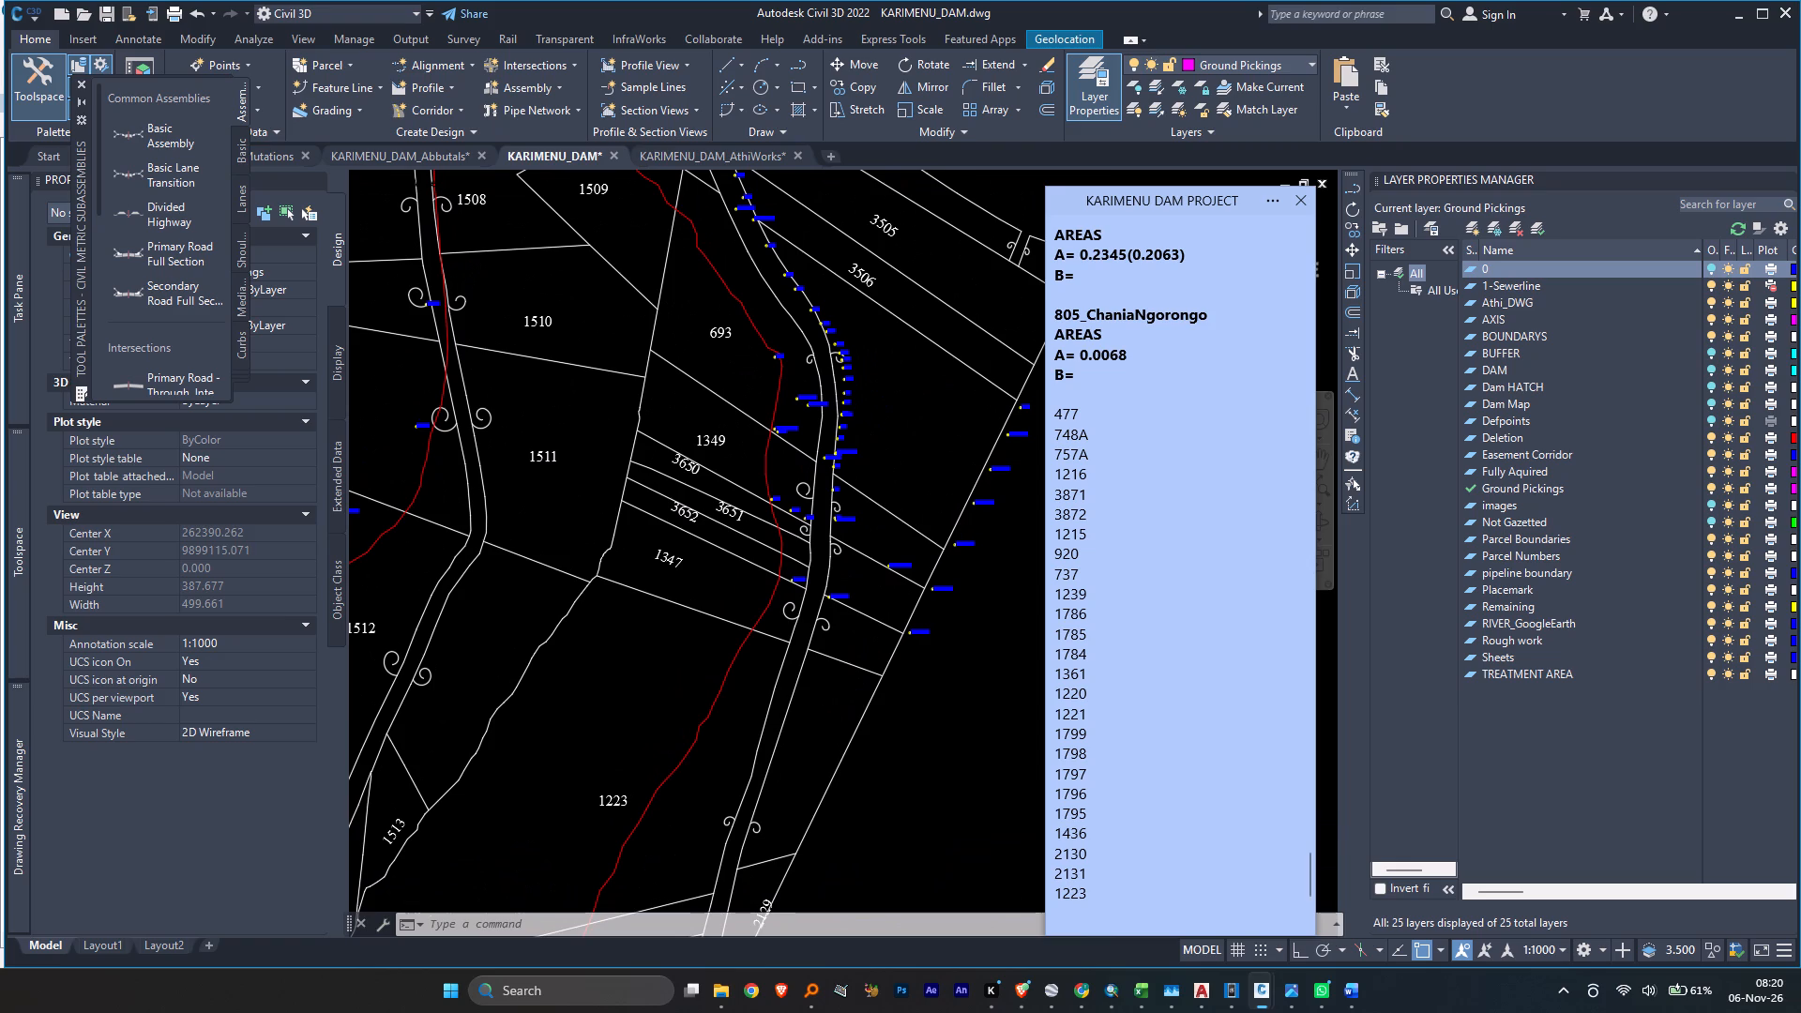
pyautogui.click(1123, 900)
pyautogui.press('Return')
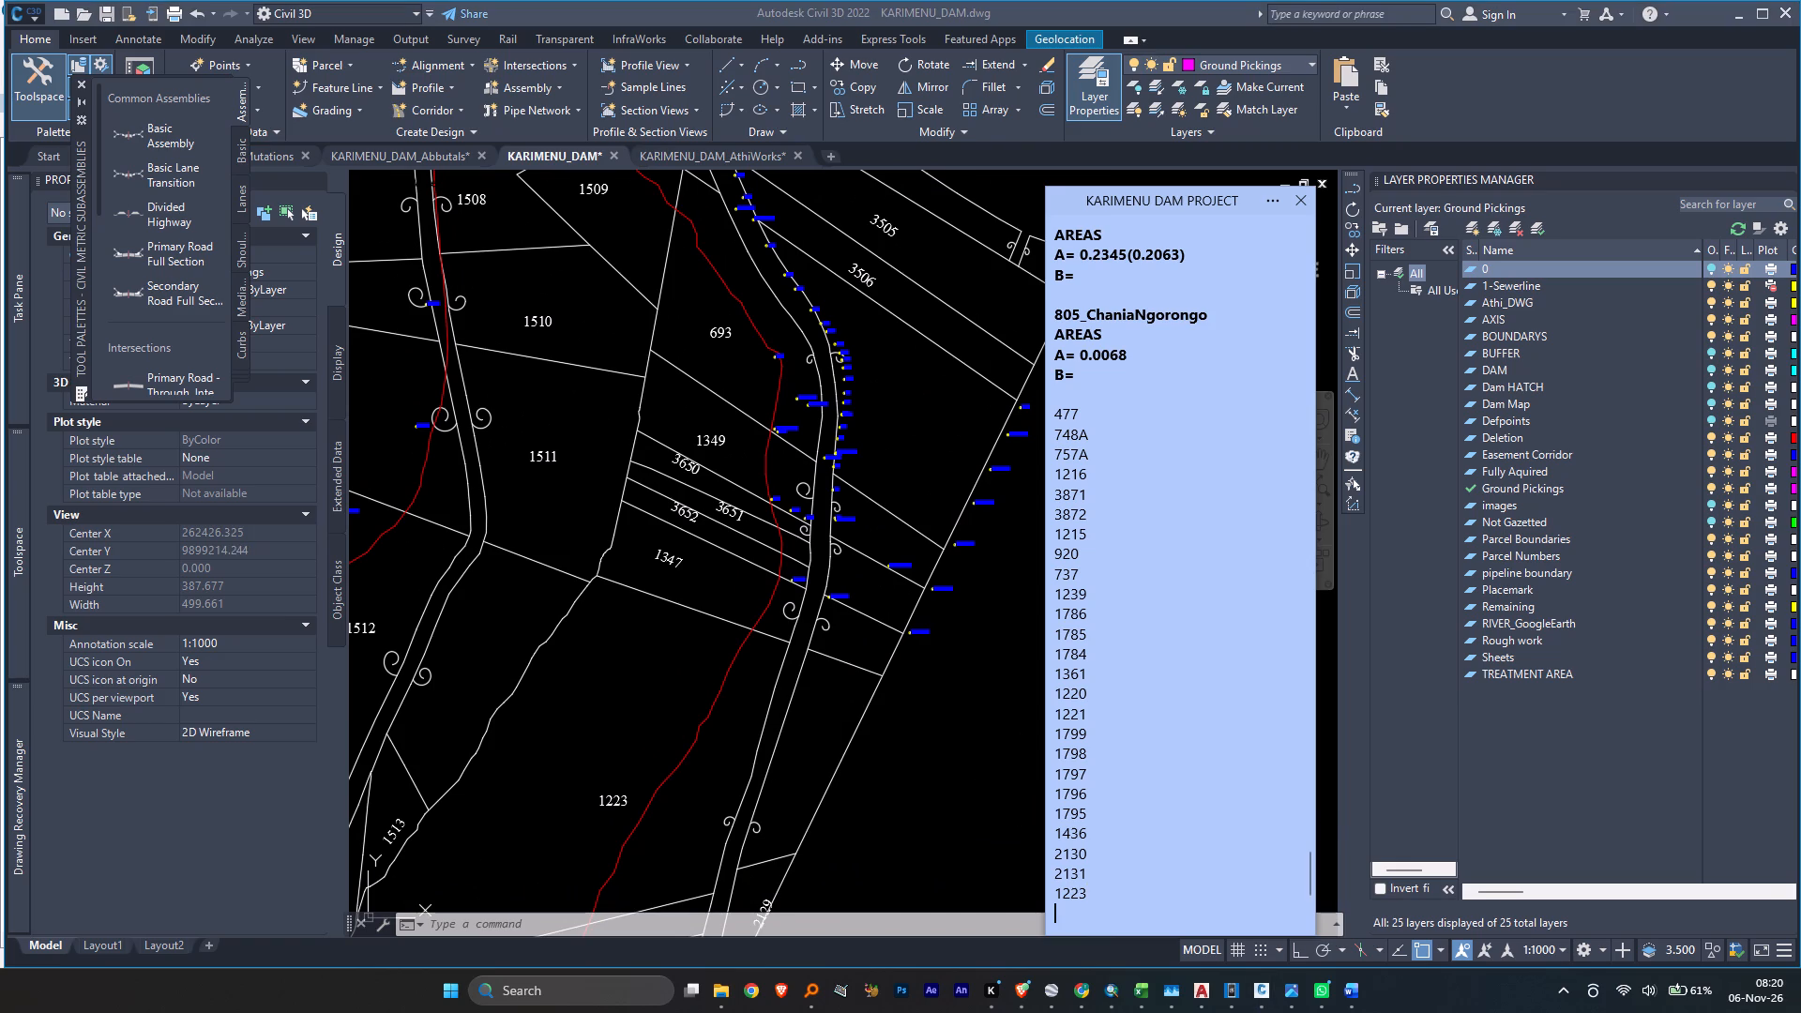
pyautogui.press('1')
pyautogui.write('347')
pyautogui.press('Return')
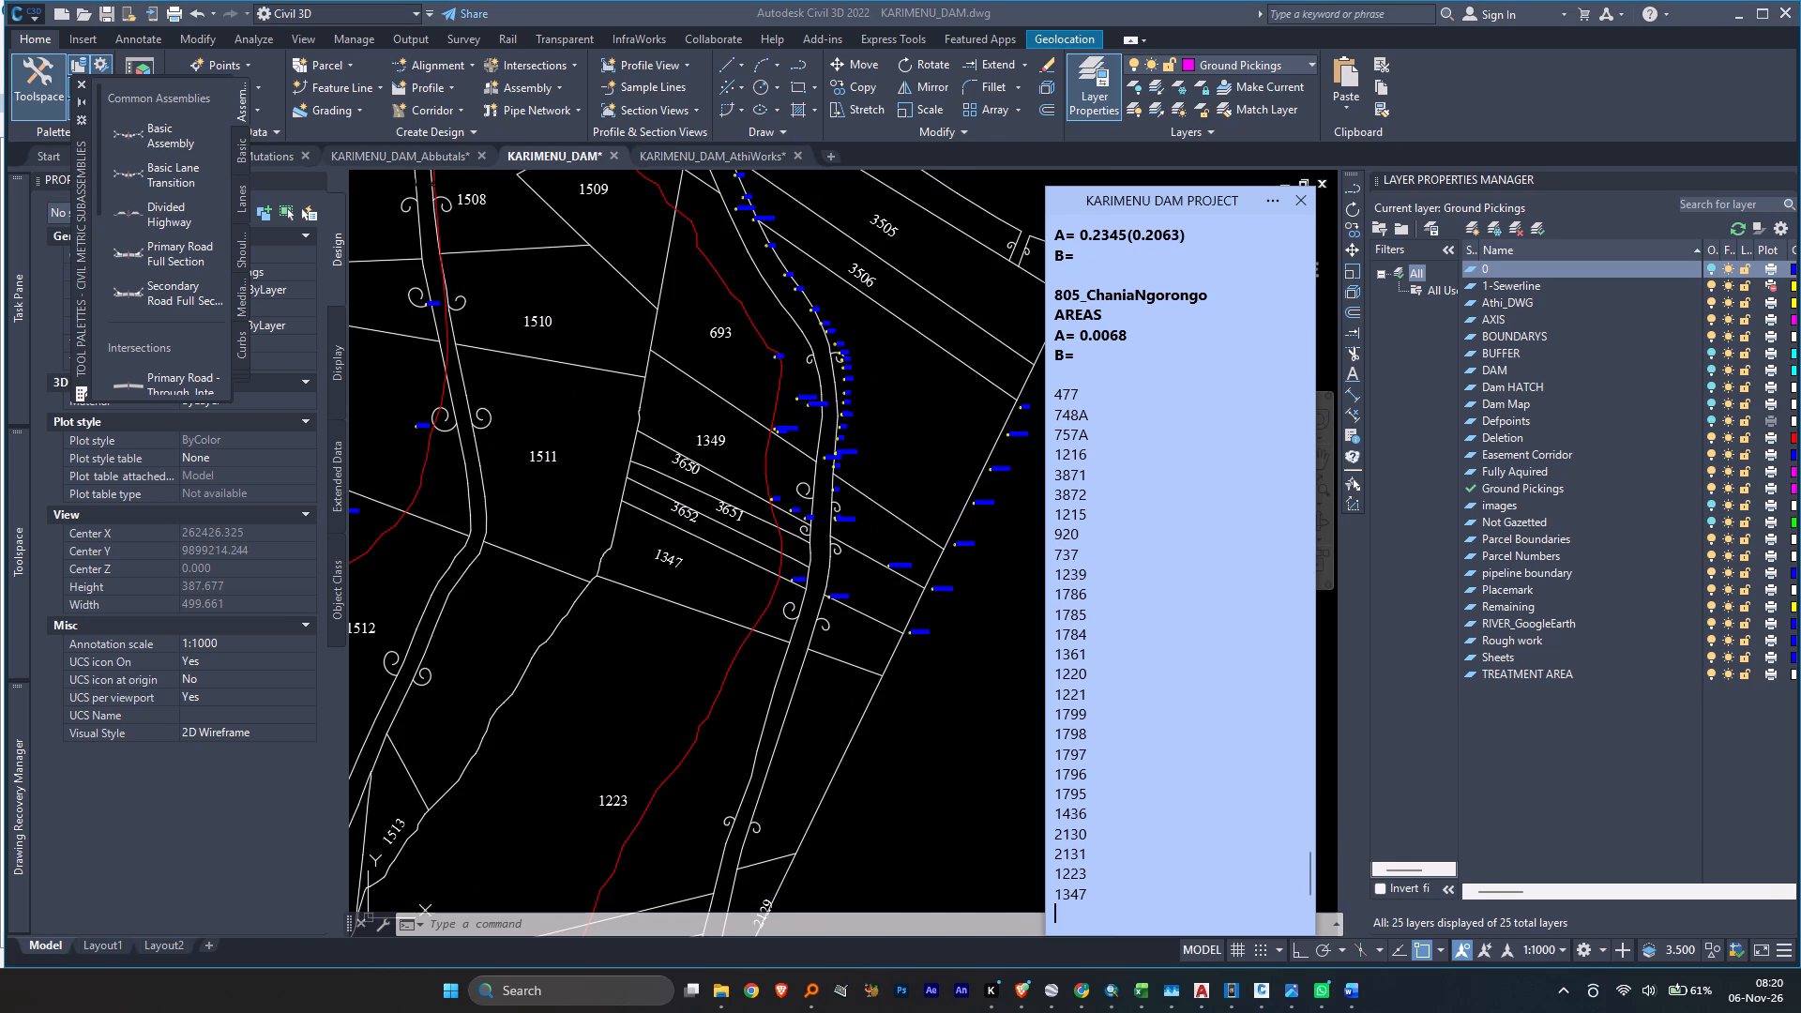
pyautogui.write('365')
pyautogui.press('2')
pyautogui.press('Return')
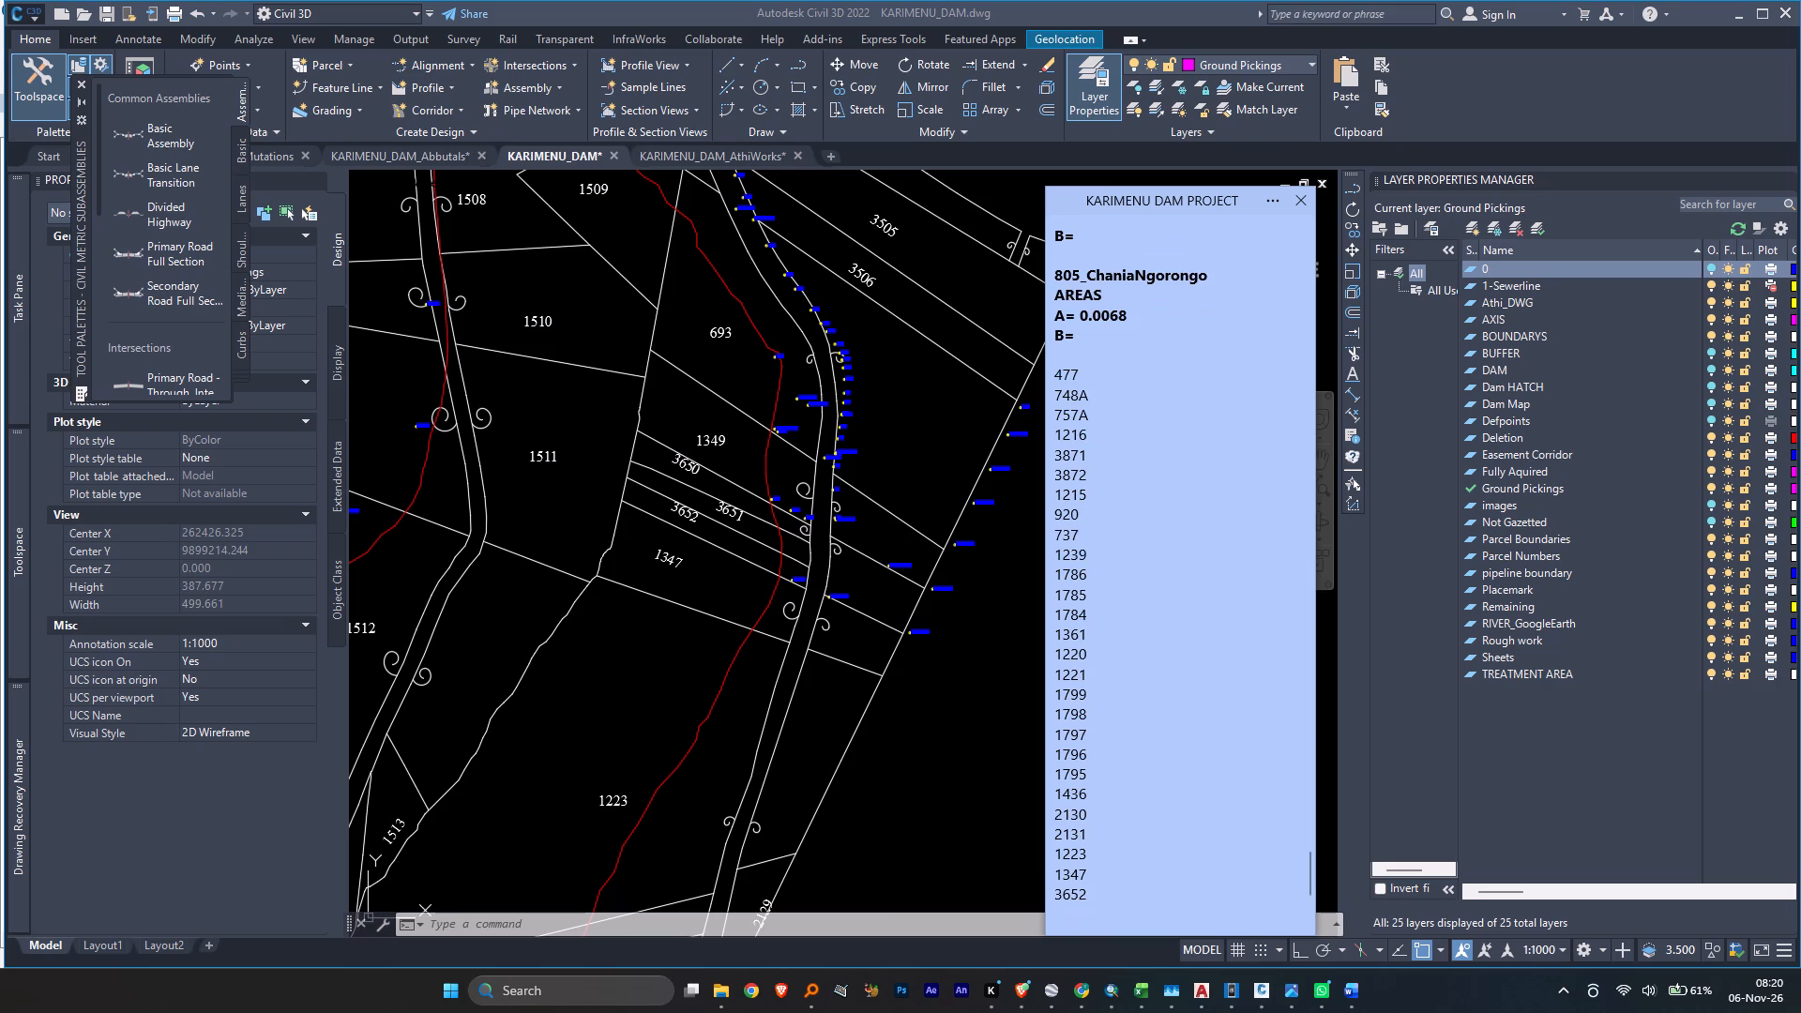
pyautogui.write('3651')
pyautogui.press('Return')
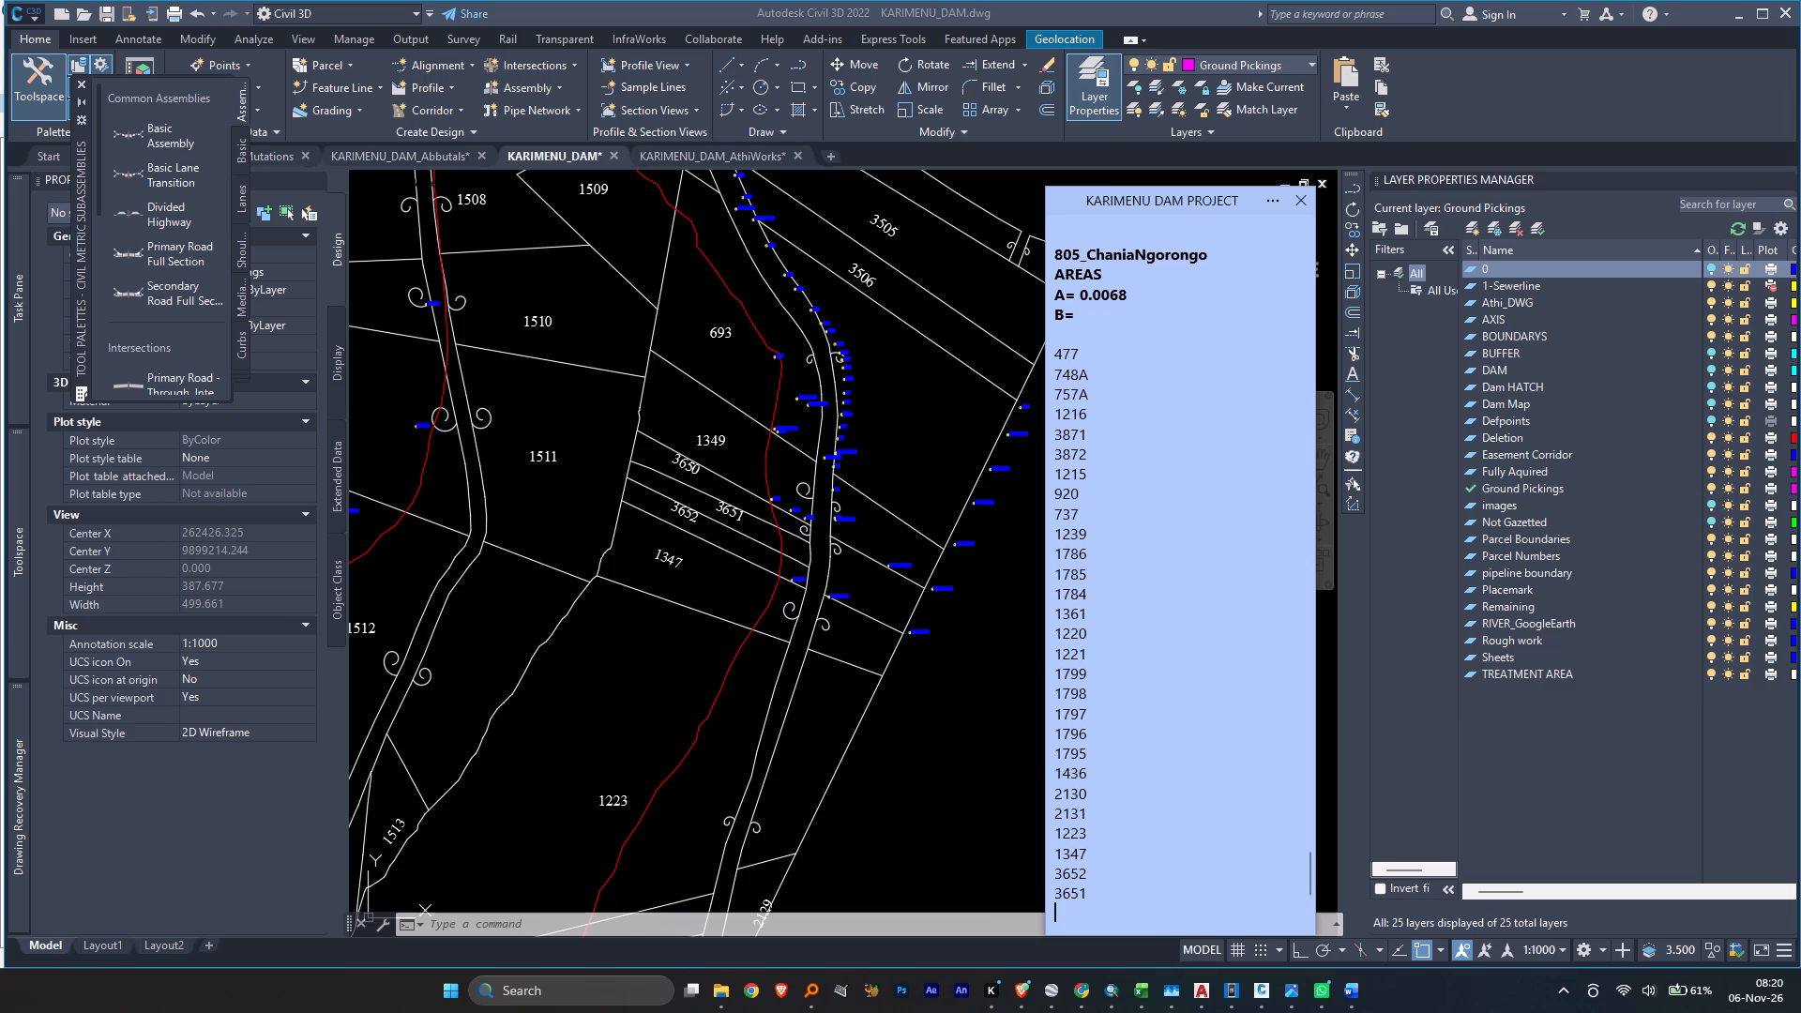
# Add parcels 3650 and 1349 below 3651 in the sticky note's parcel list.
pyautogui.press('2')
pyautogui.press('6')
pyautogui.write('50')
pyautogui.press('Return')
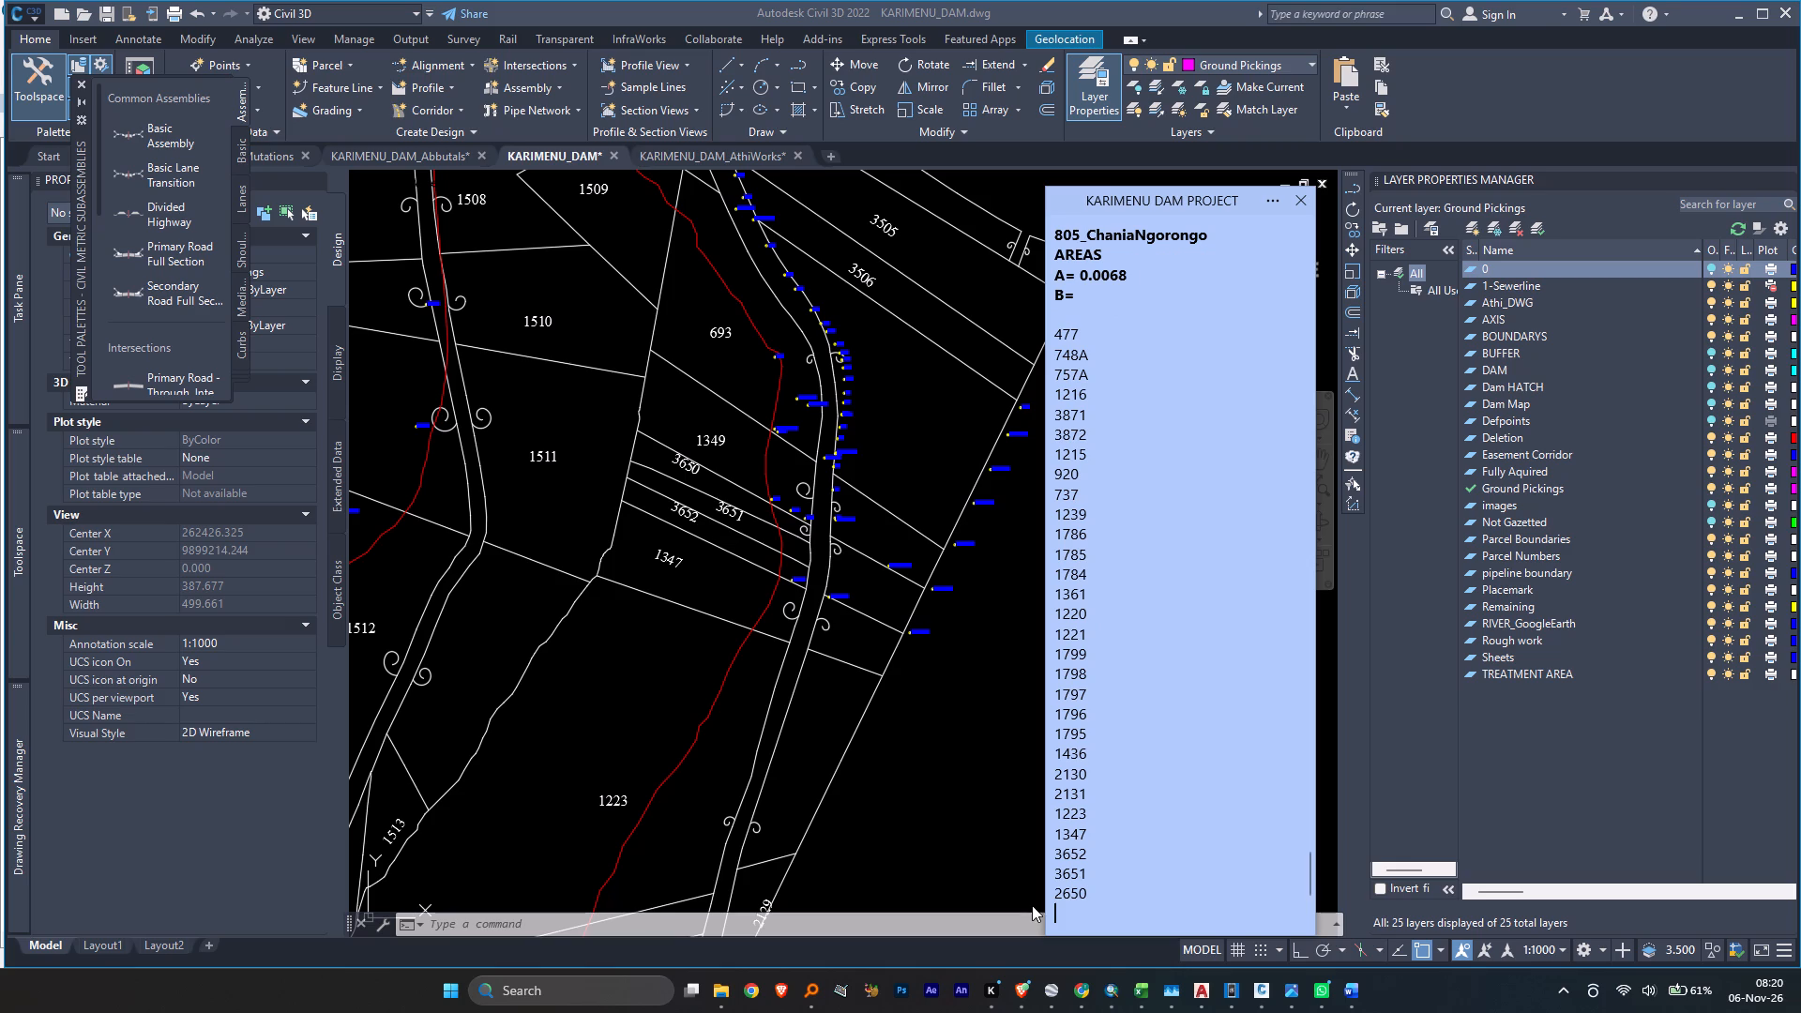
pyautogui.moveTo(1062, 896); pyautogui.dragTo(1052, 895)
pyautogui.press('3')
pyautogui.click(1109, 896)
pyautogui.press('Return')
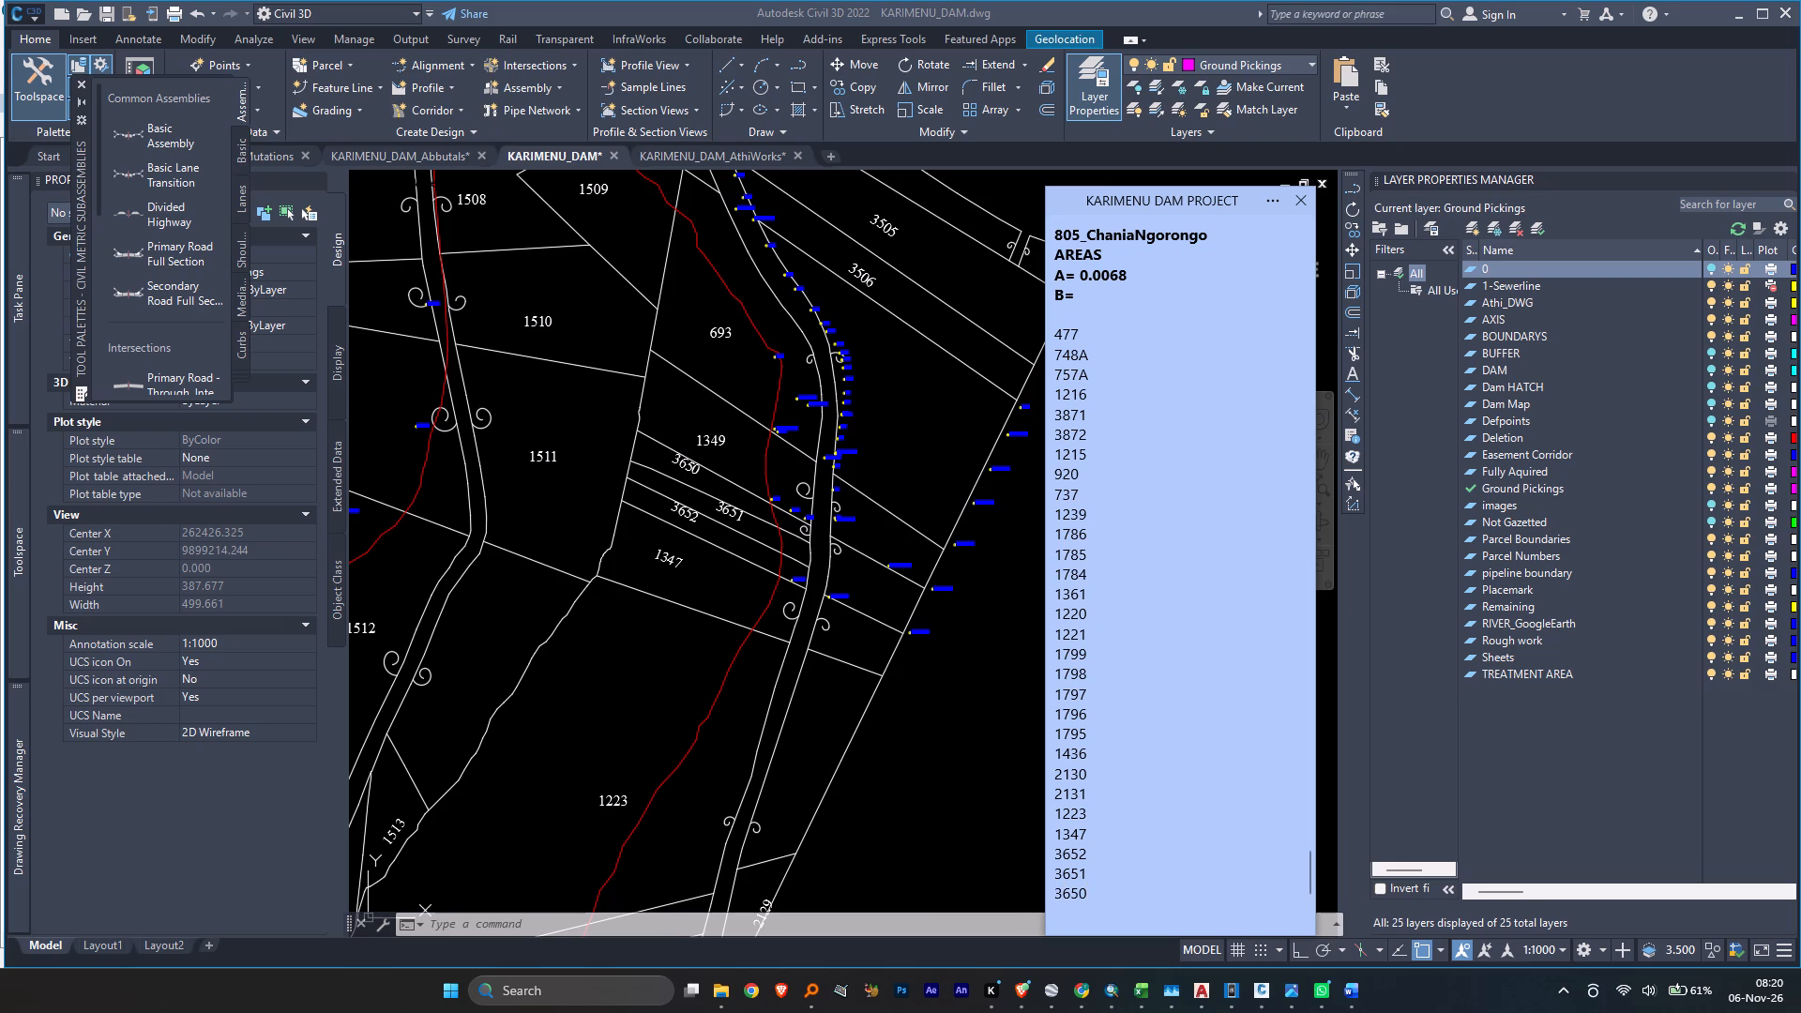
pyautogui.write('1349')
pyautogui.press('Return')
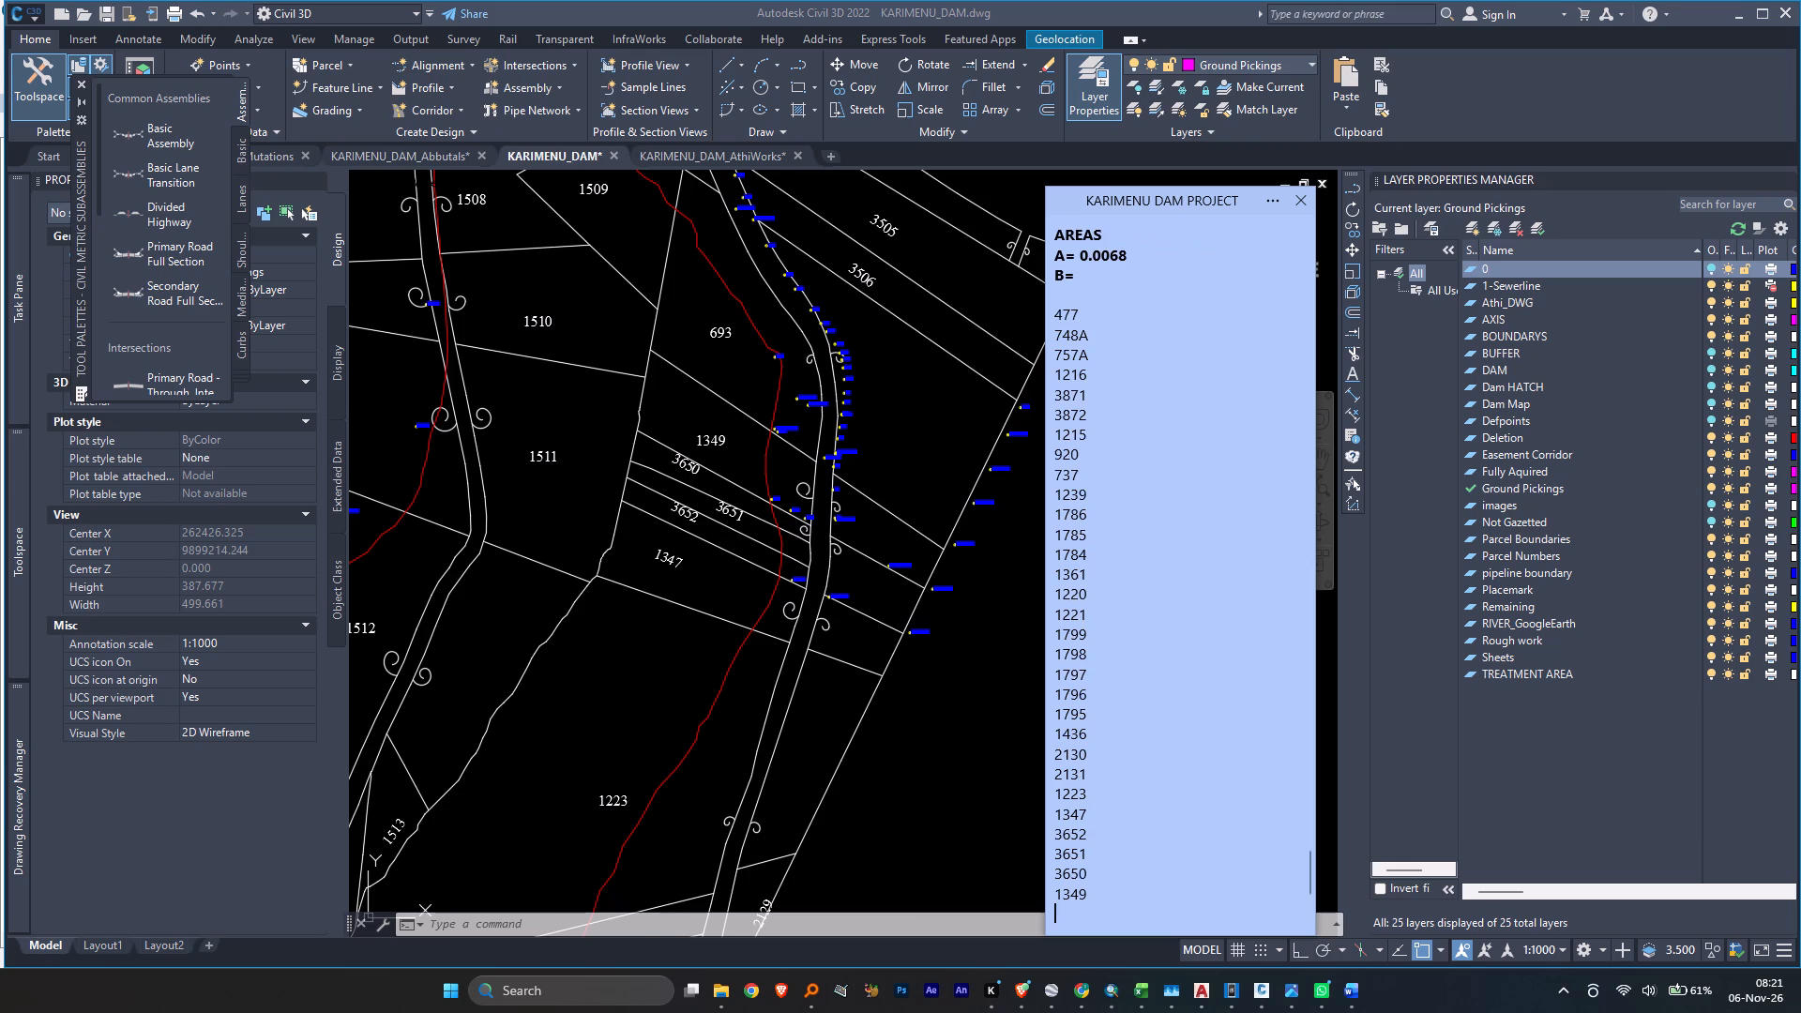
# Follow the red line north of 1349 in the drawing and add parcel 693 below 1349 in the sticky note's list.
pyautogui.middleClick(781, 490)
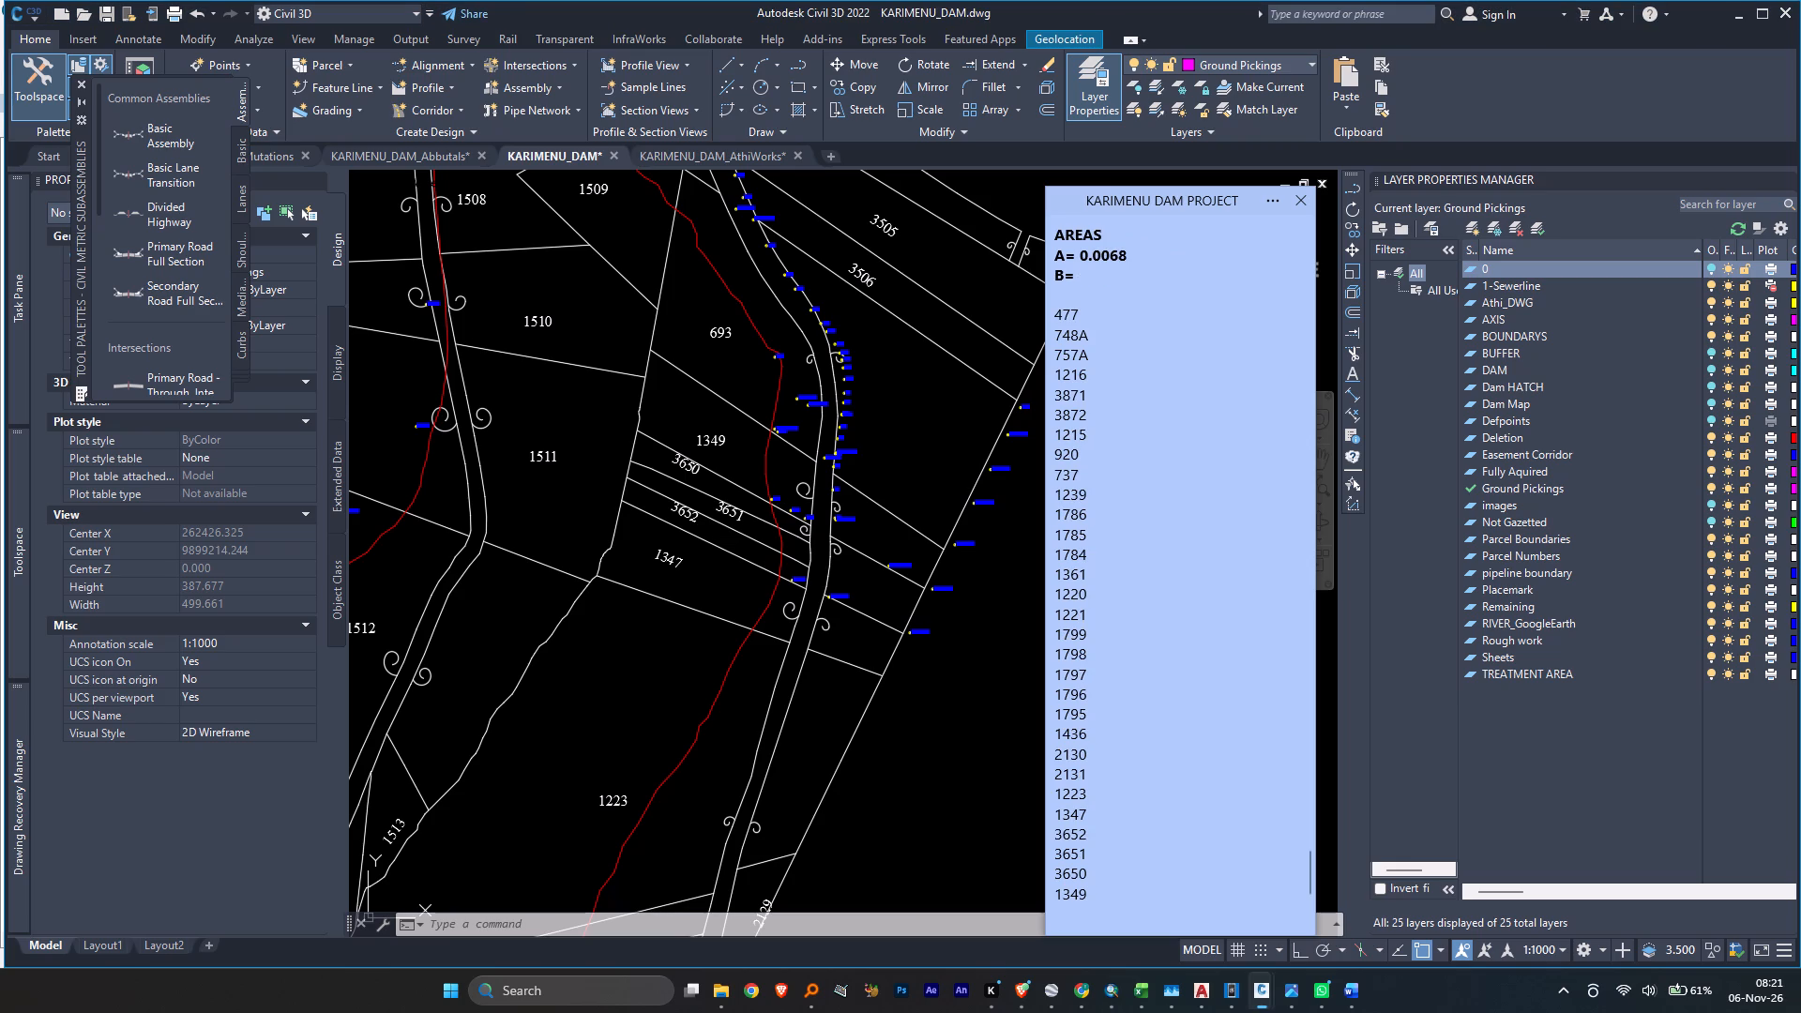
pyautogui.moveTo(816, 443); pyautogui.dragTo(698, 675, button='middle')
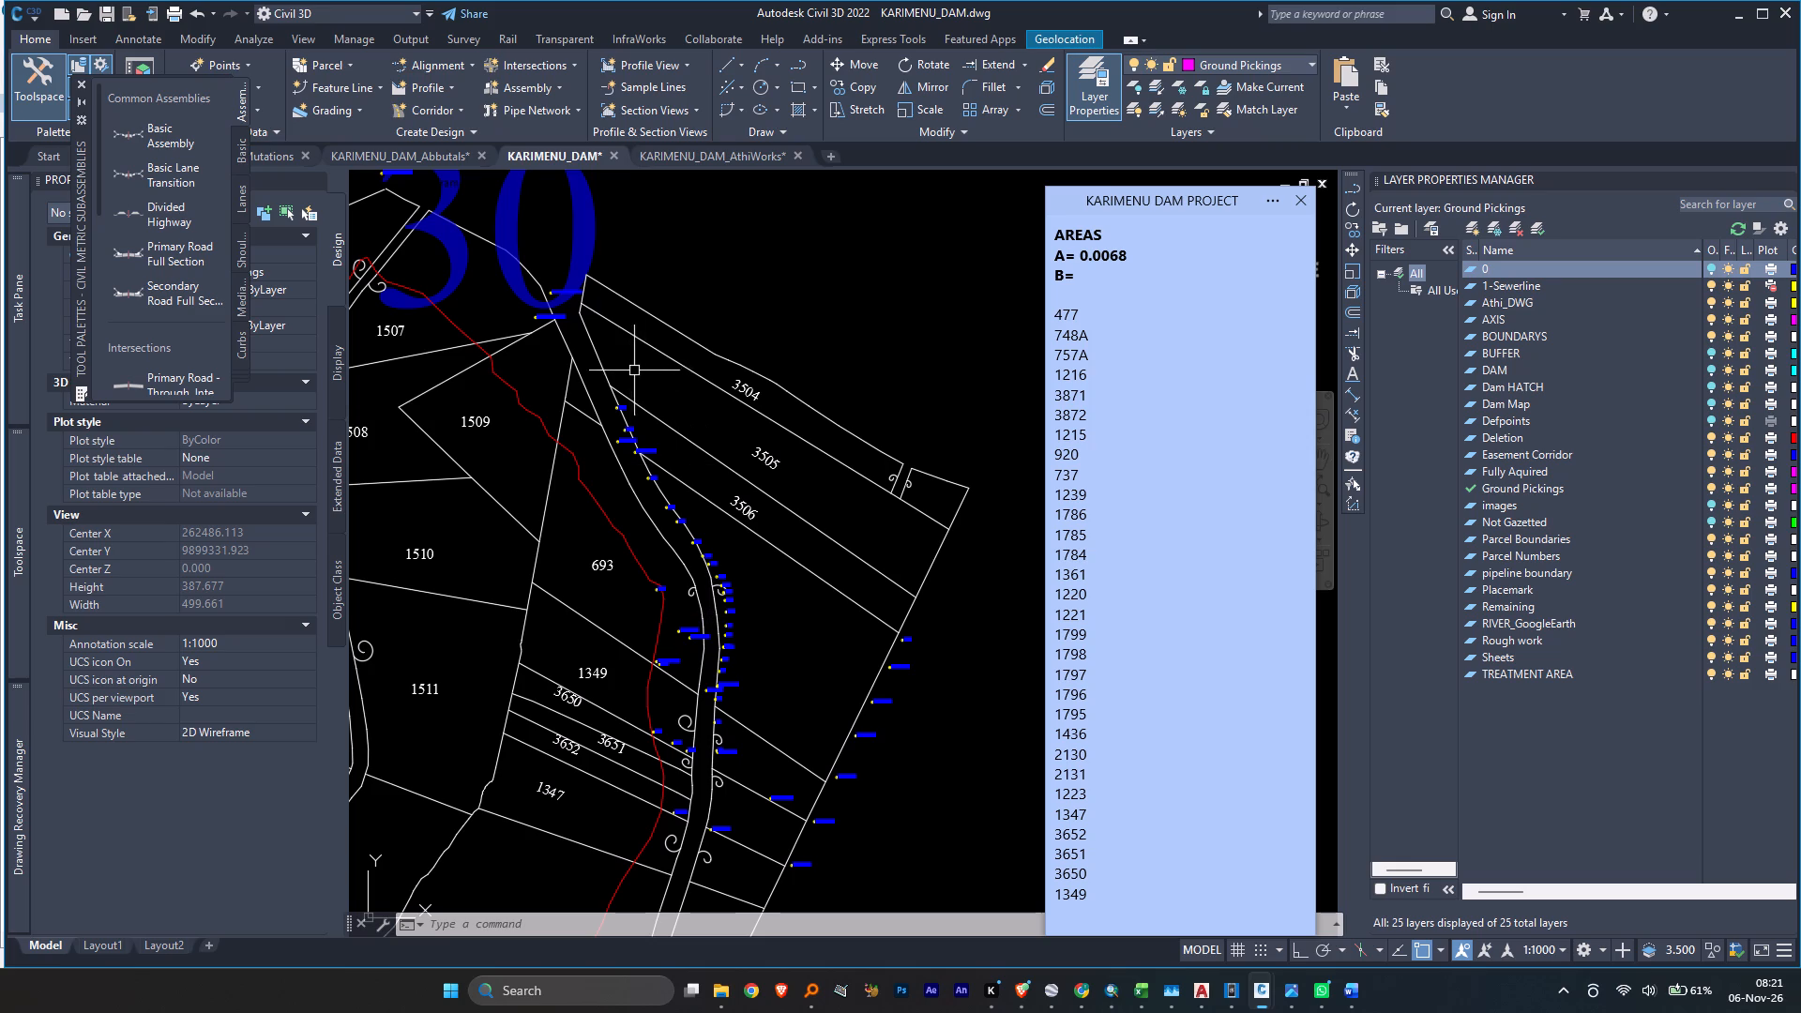
pyautogui.scroll(3, 618, 401)
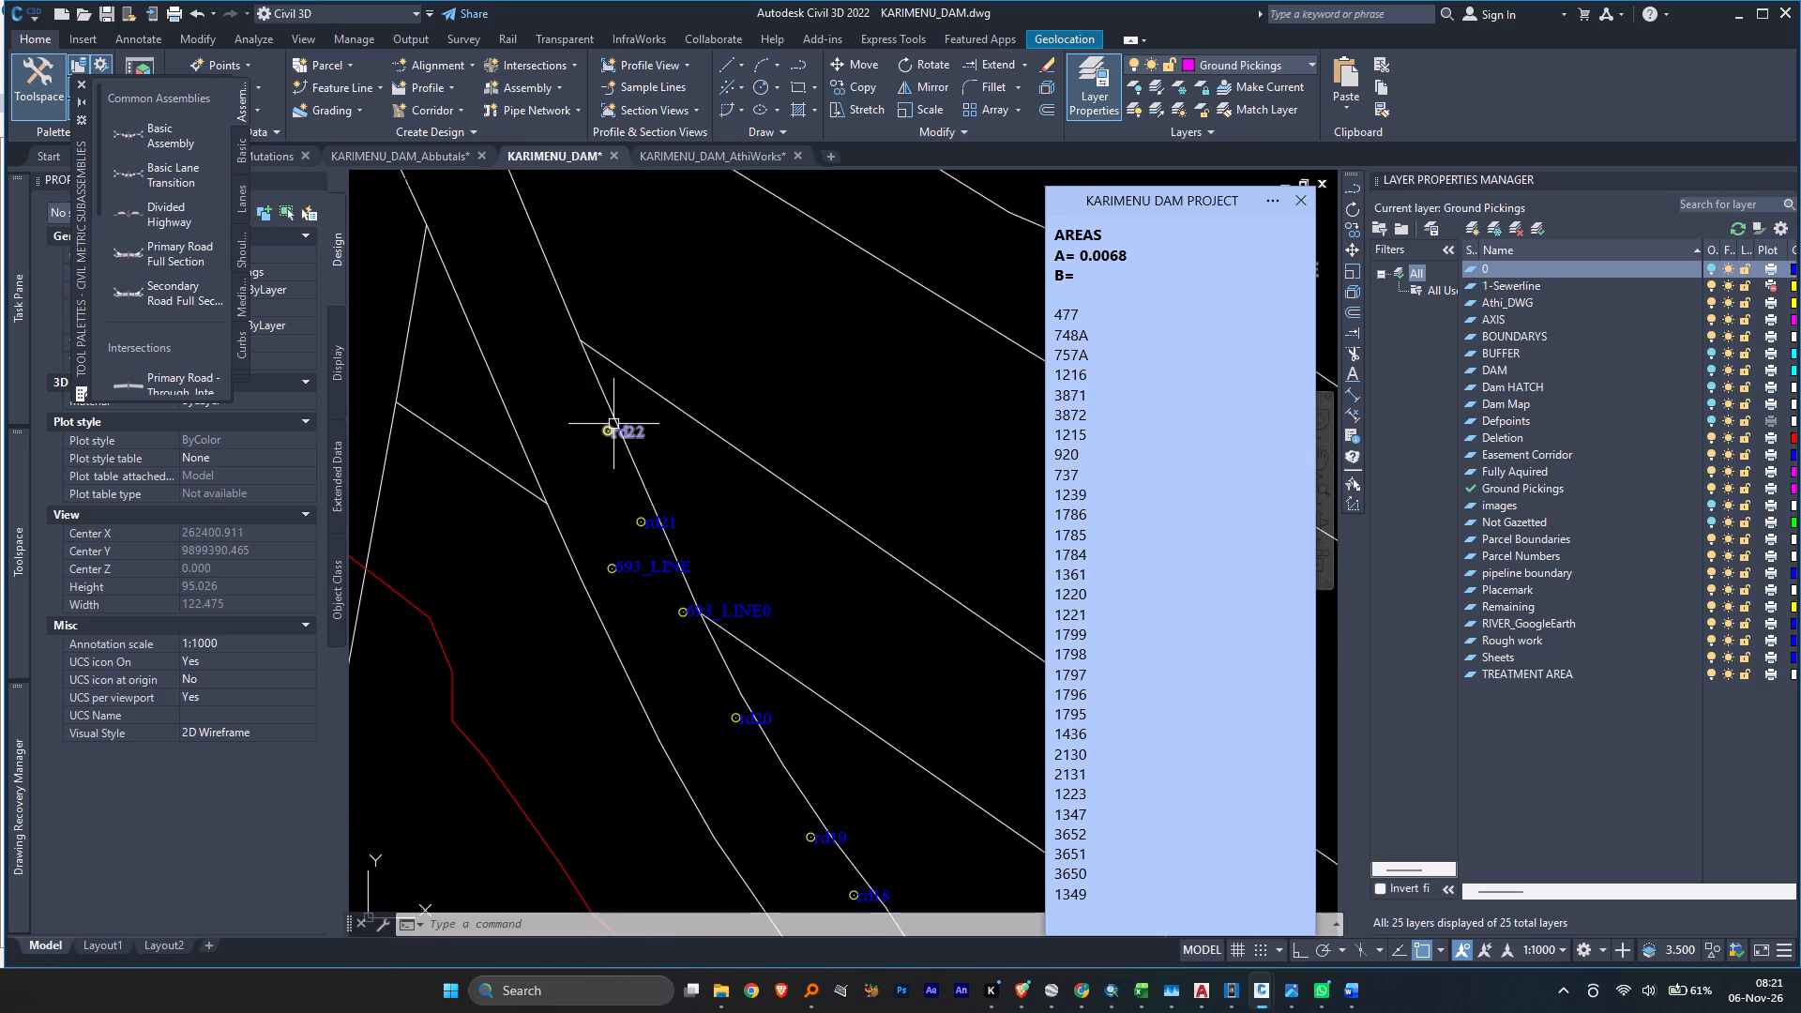
pyautogui.scroll(2, 613, 424)
pyautogui.scroll(-2, 613, 424)
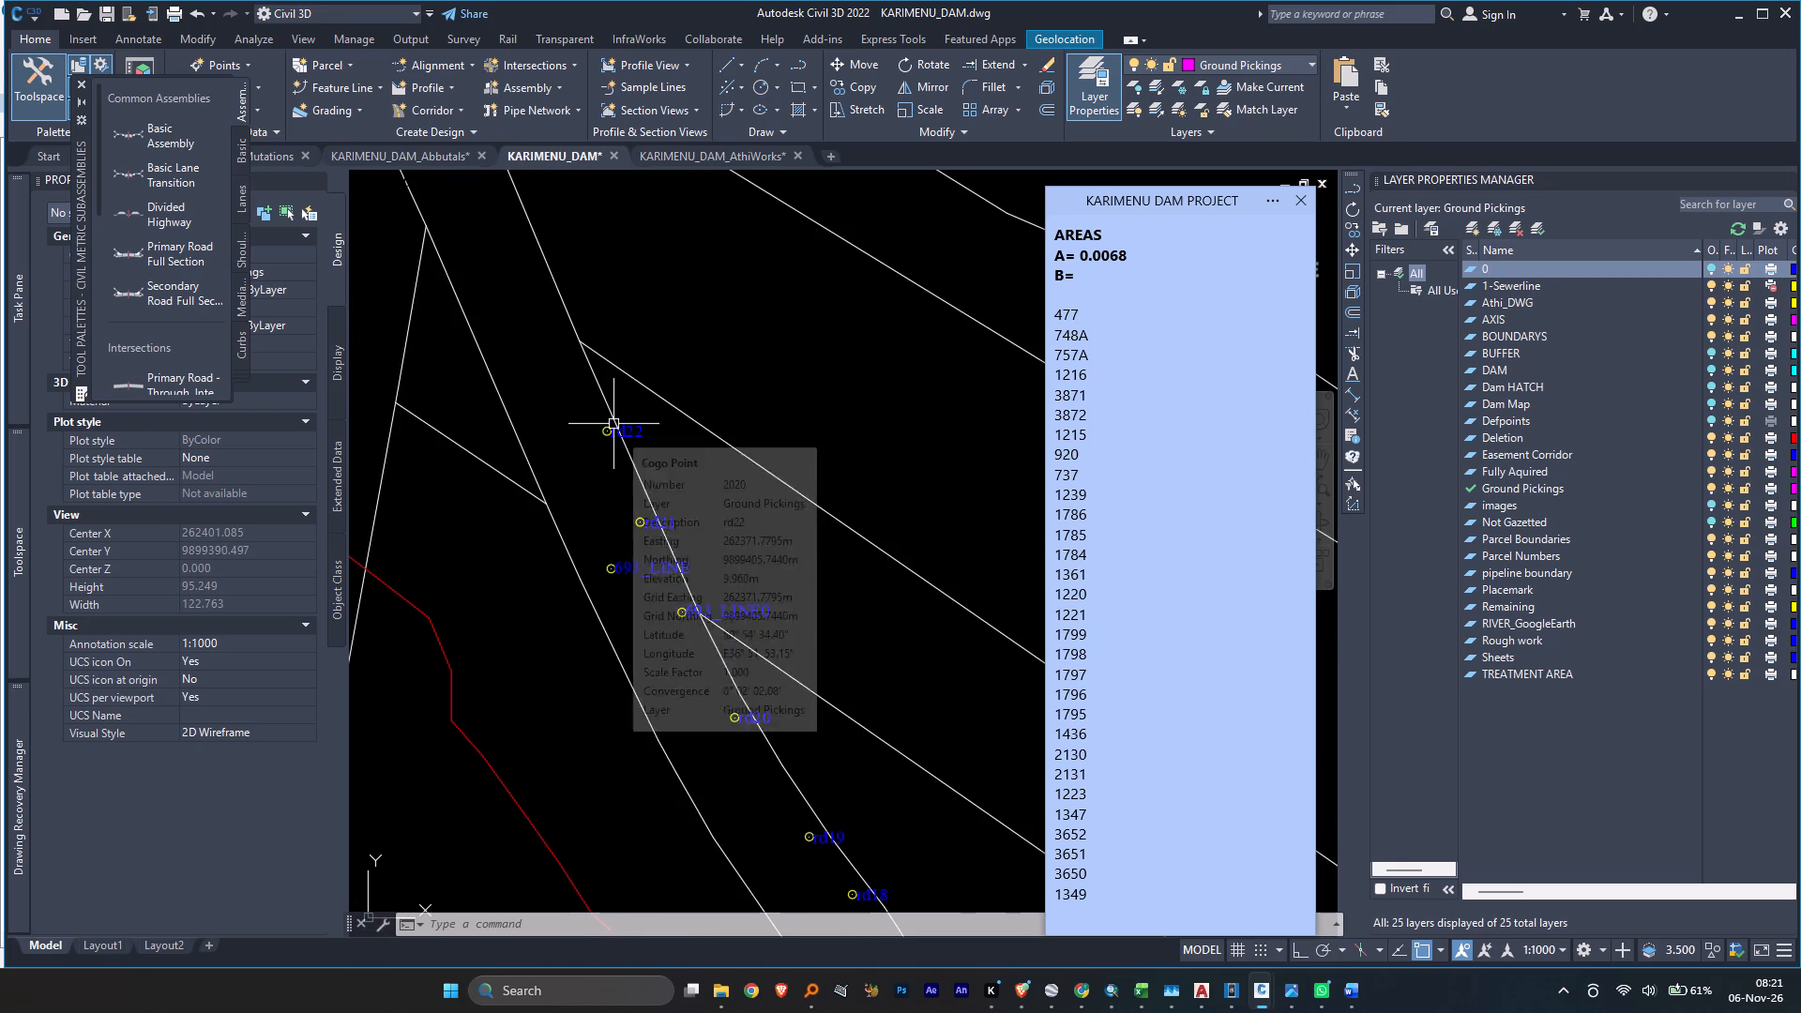
pyautogui.scroll(-3, 589, 411)
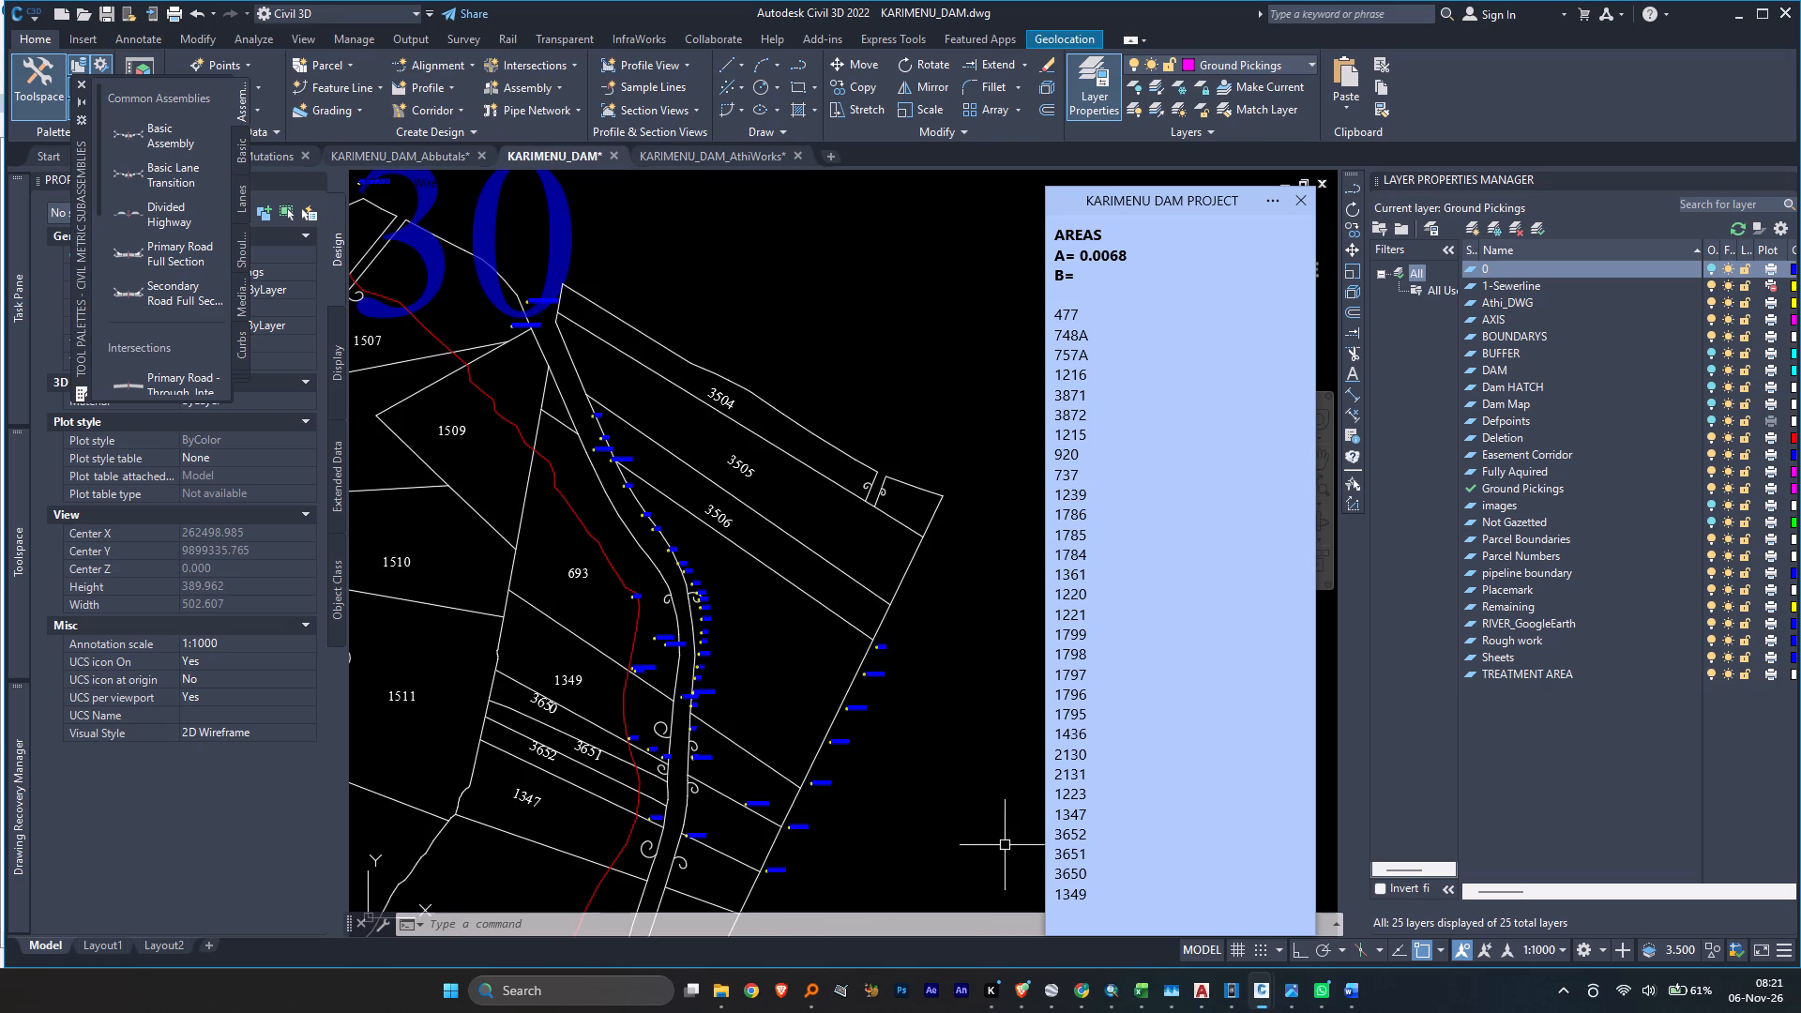
pyautogui.scroll(1, 595, 522)
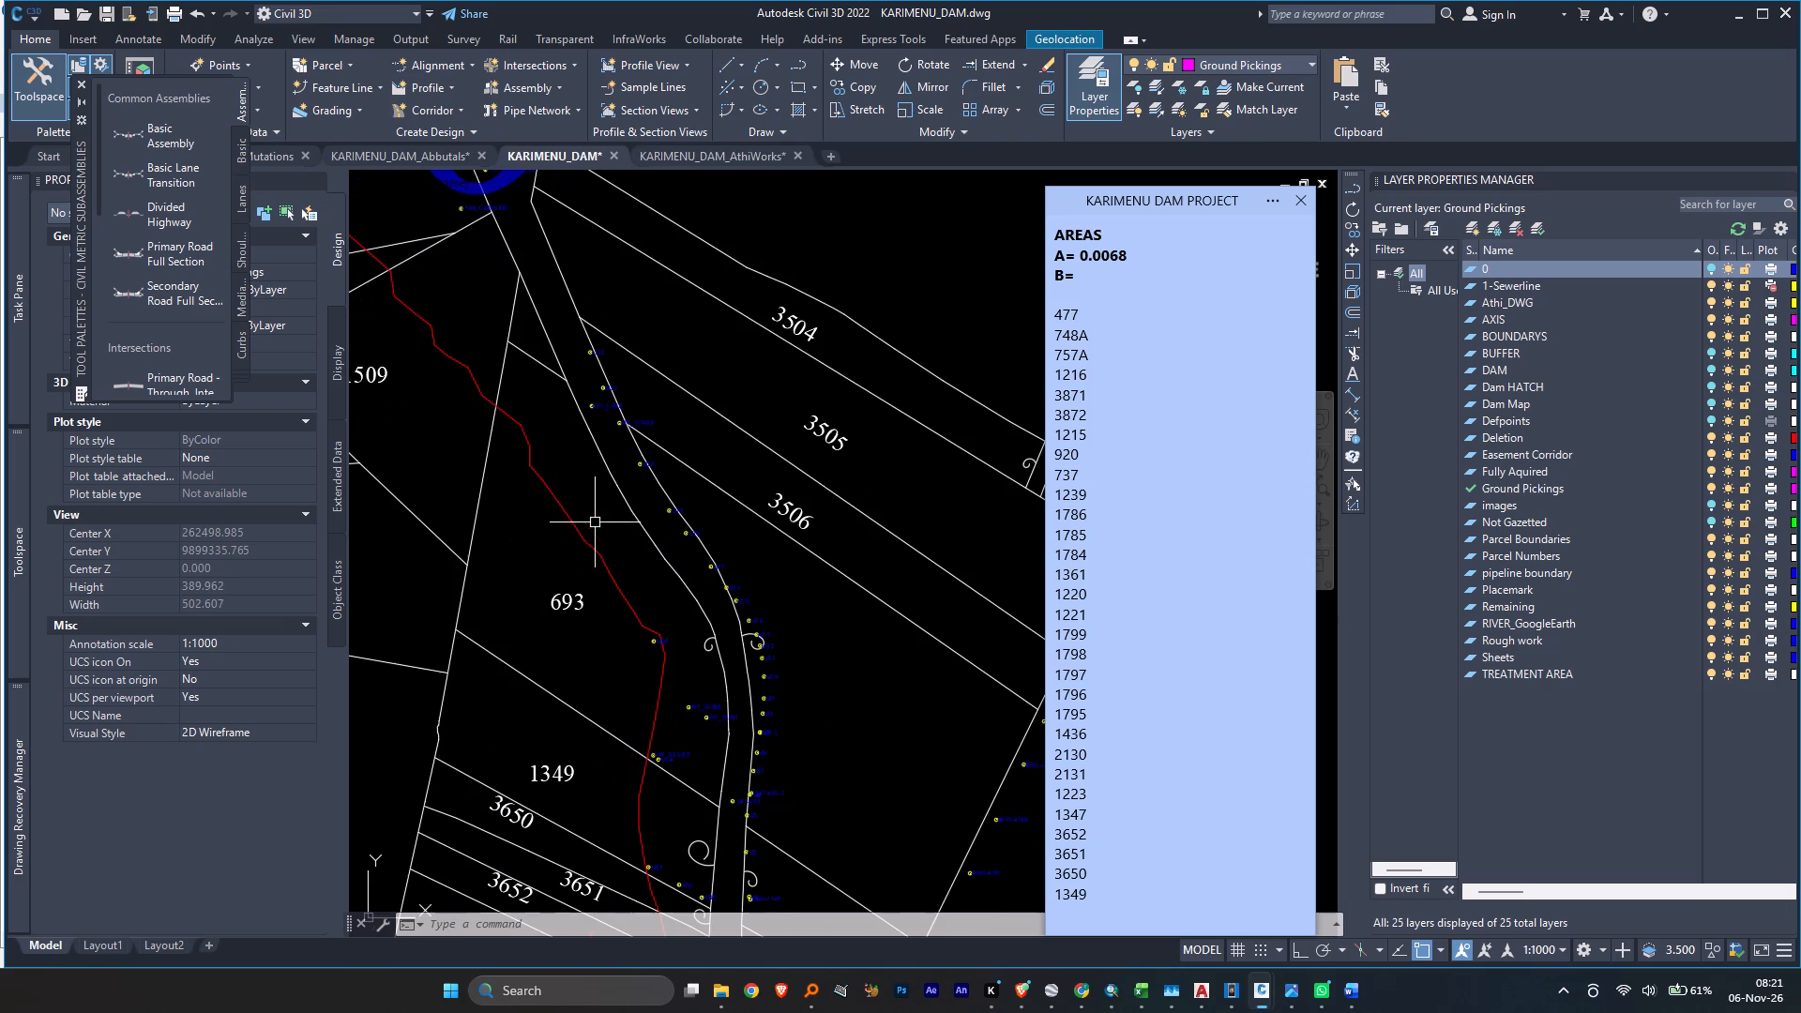
pyautogui.click(1101, 903)
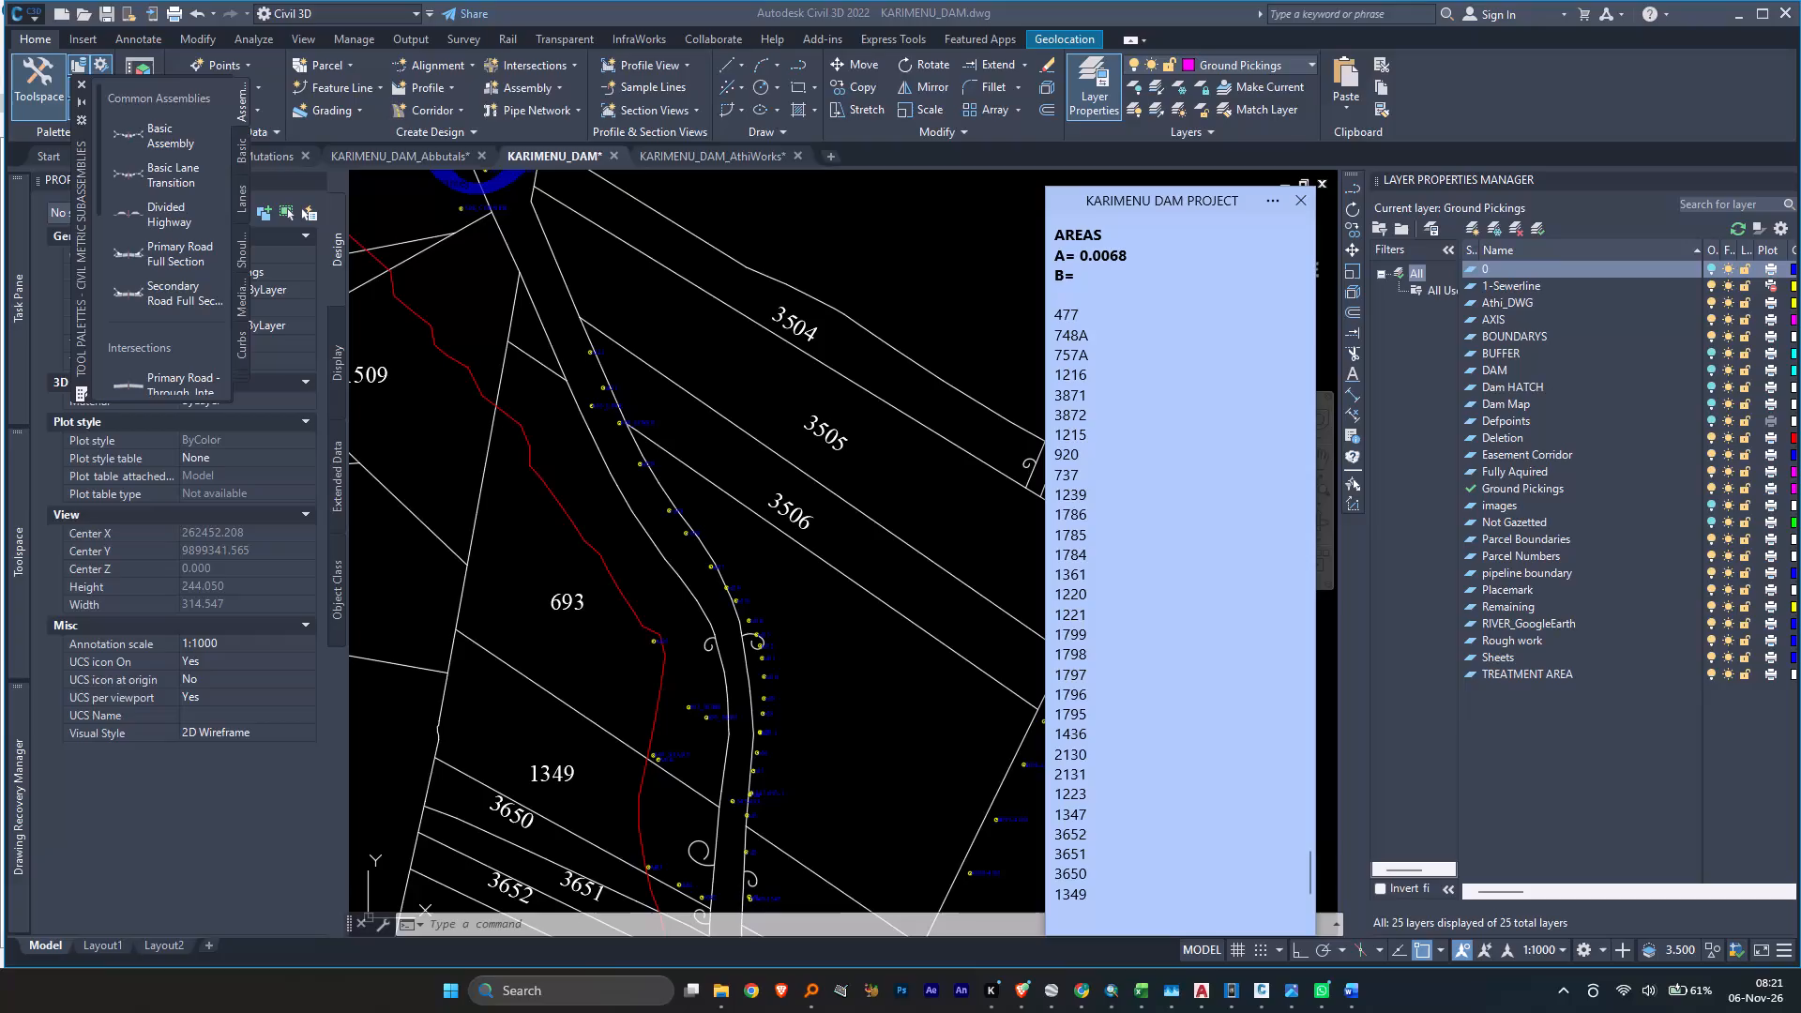
pyautogui.write('69')
pyautogui.press('3')
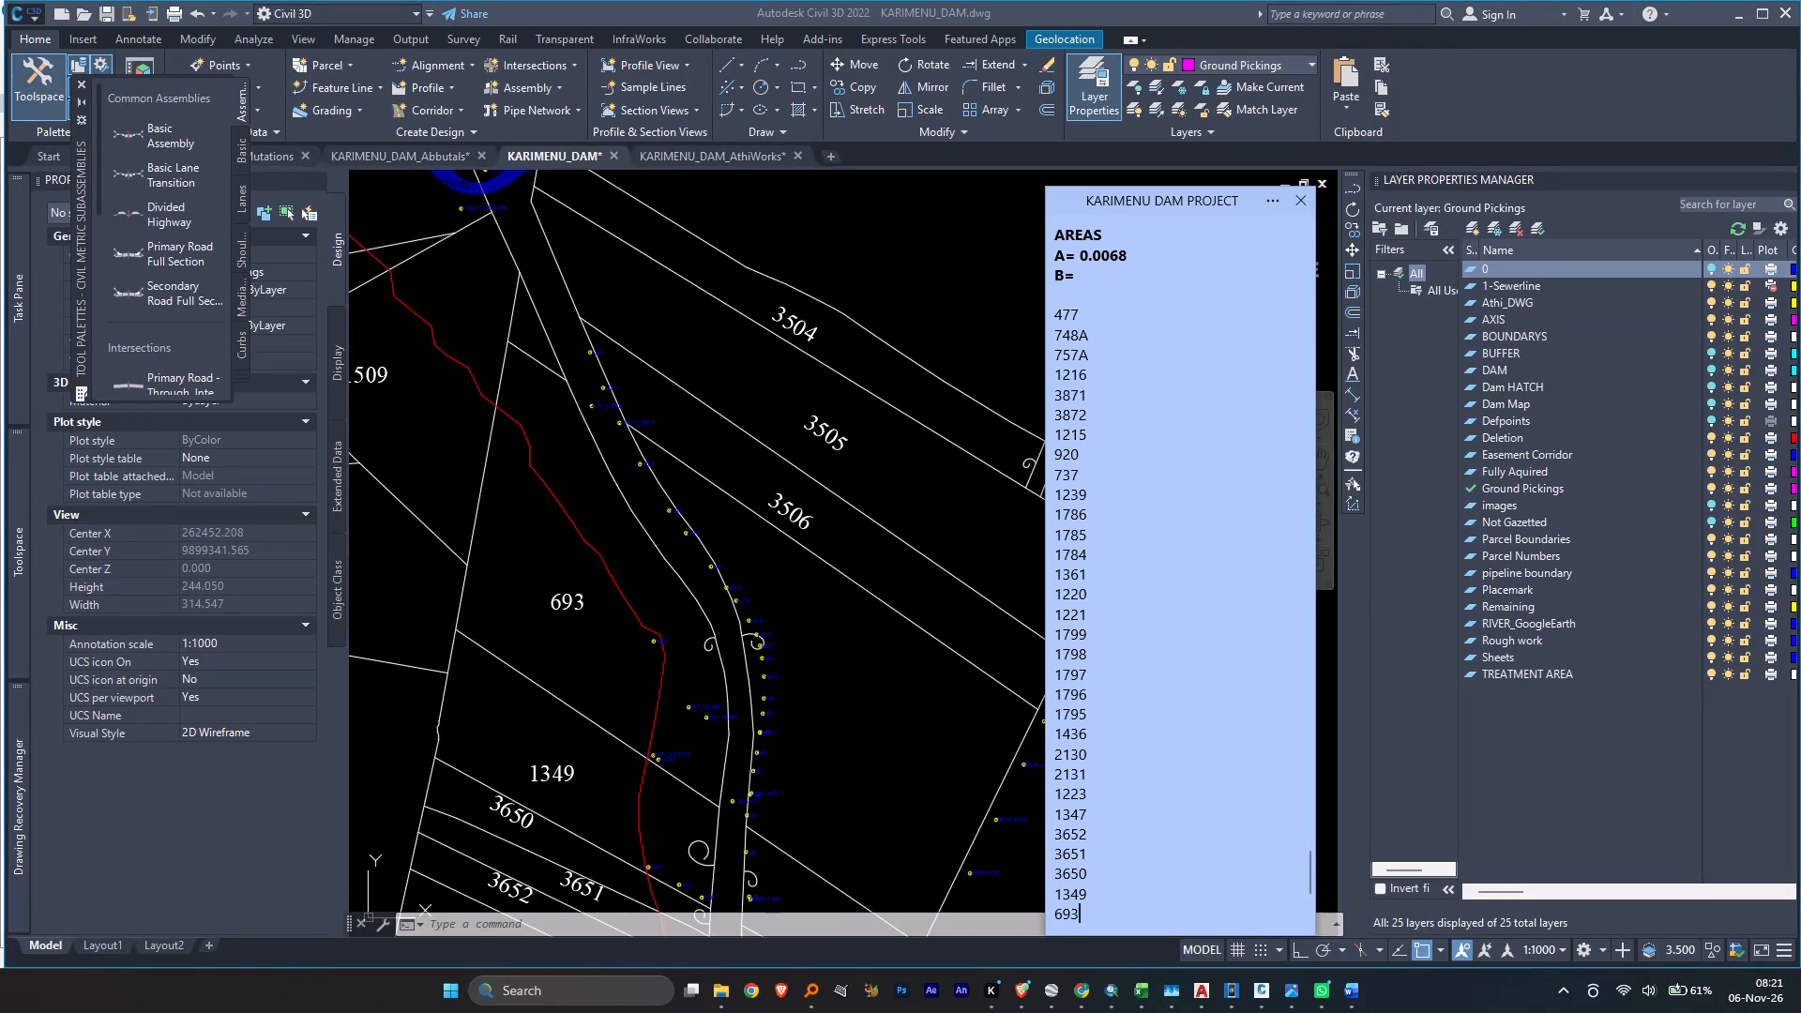
pyautogui.press('Return')
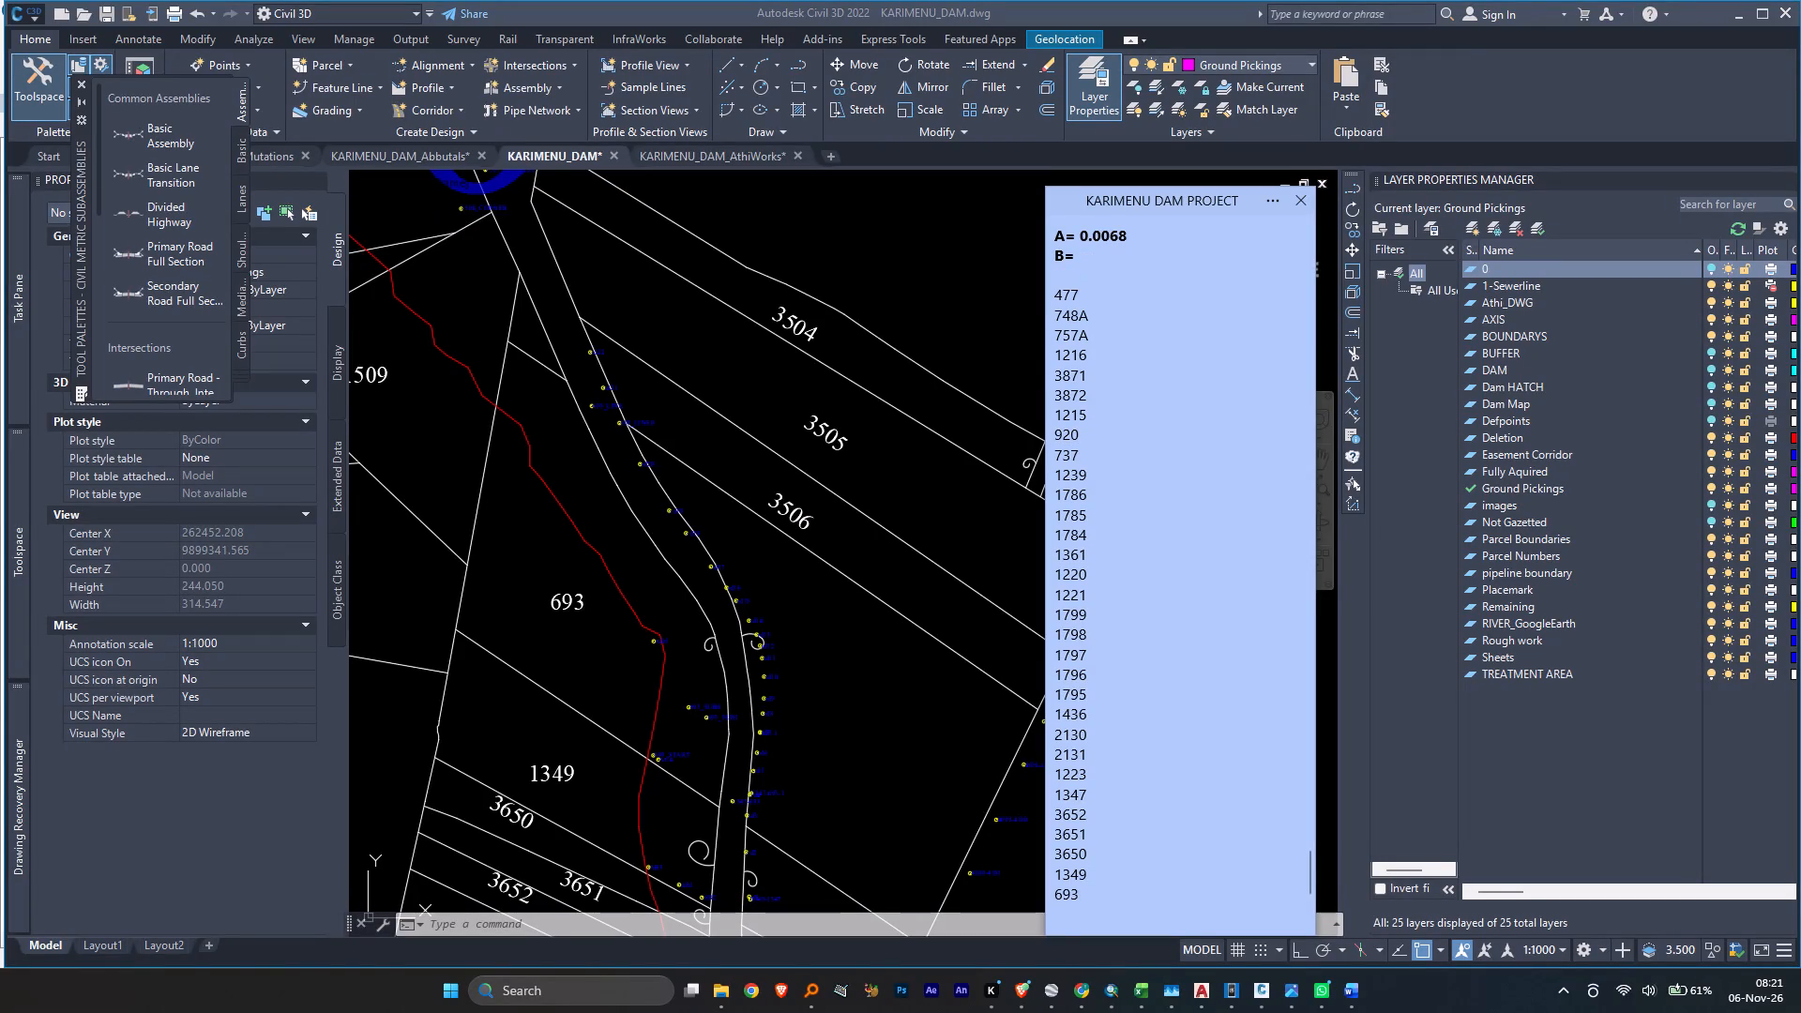
# Add parcels 3506, 3505 and 3504 below 693 in the sticky note's parcel list.
pyautogui.press('3')
pyautogui.press('5')
pyautogui.write('06')
pyautogui.press('Return')
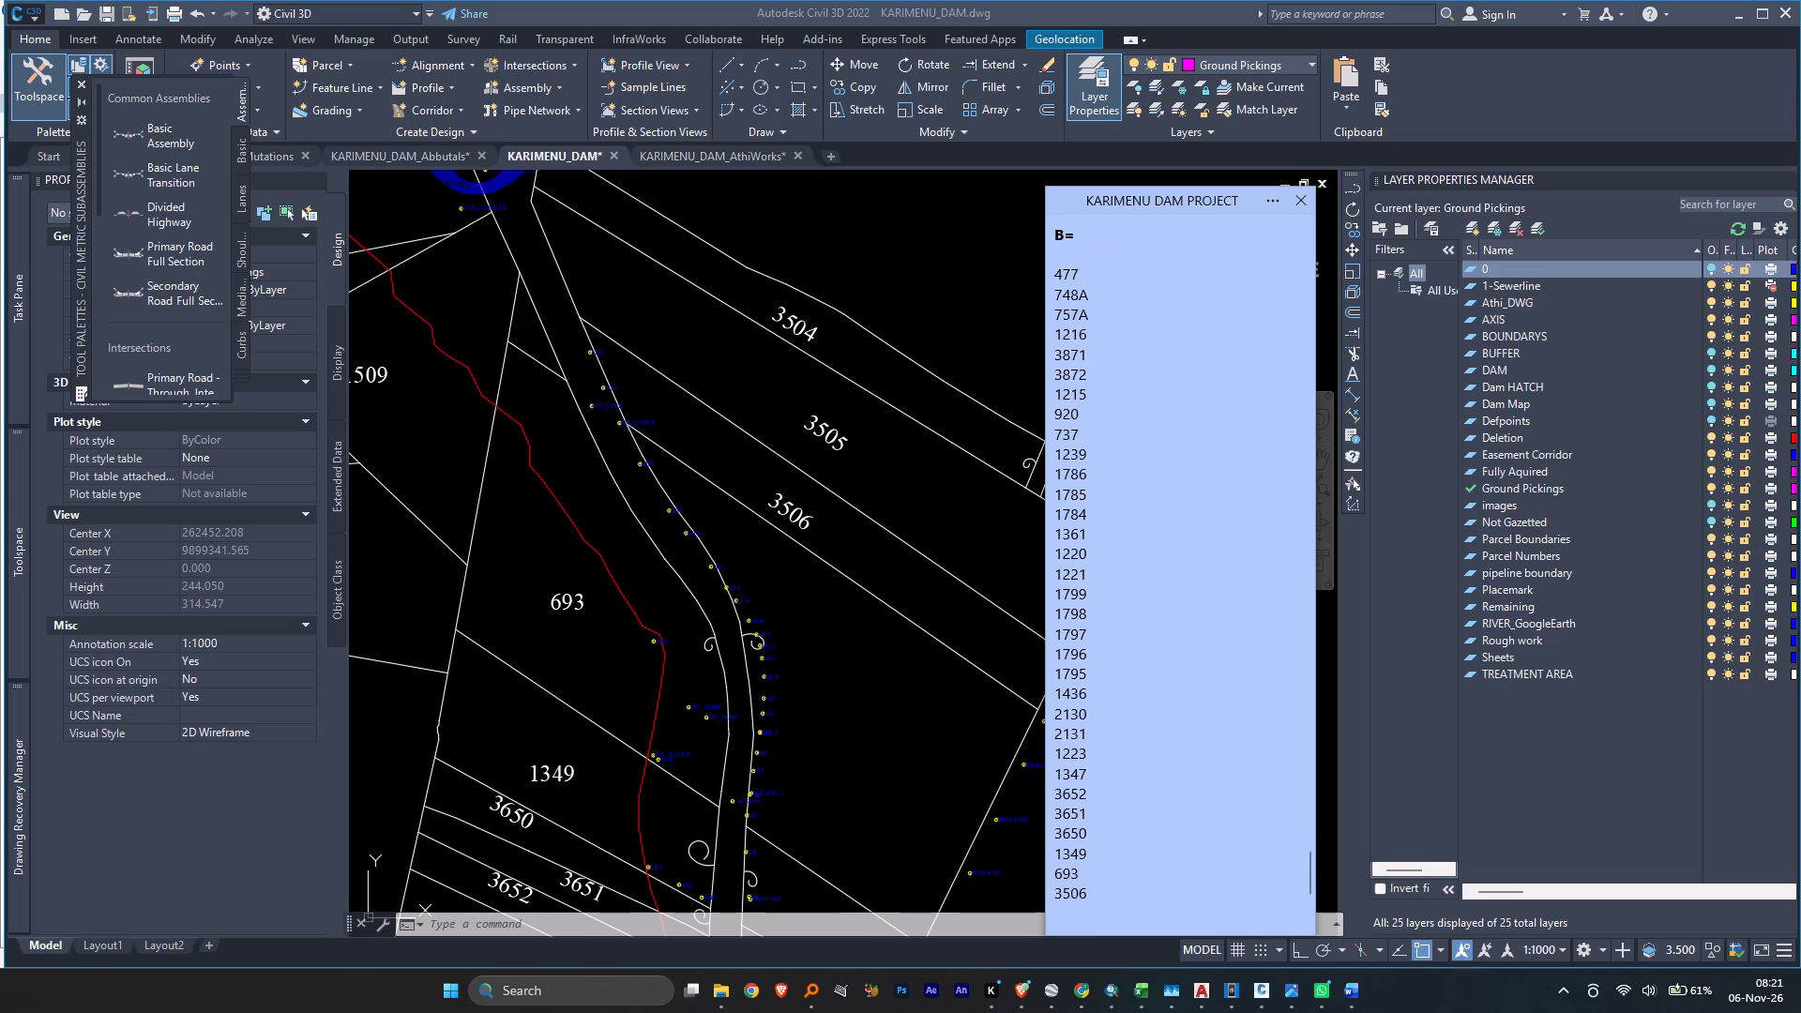
pyautogui.write('350')
pyautogui.press('5')
pyautogui.press('Return')
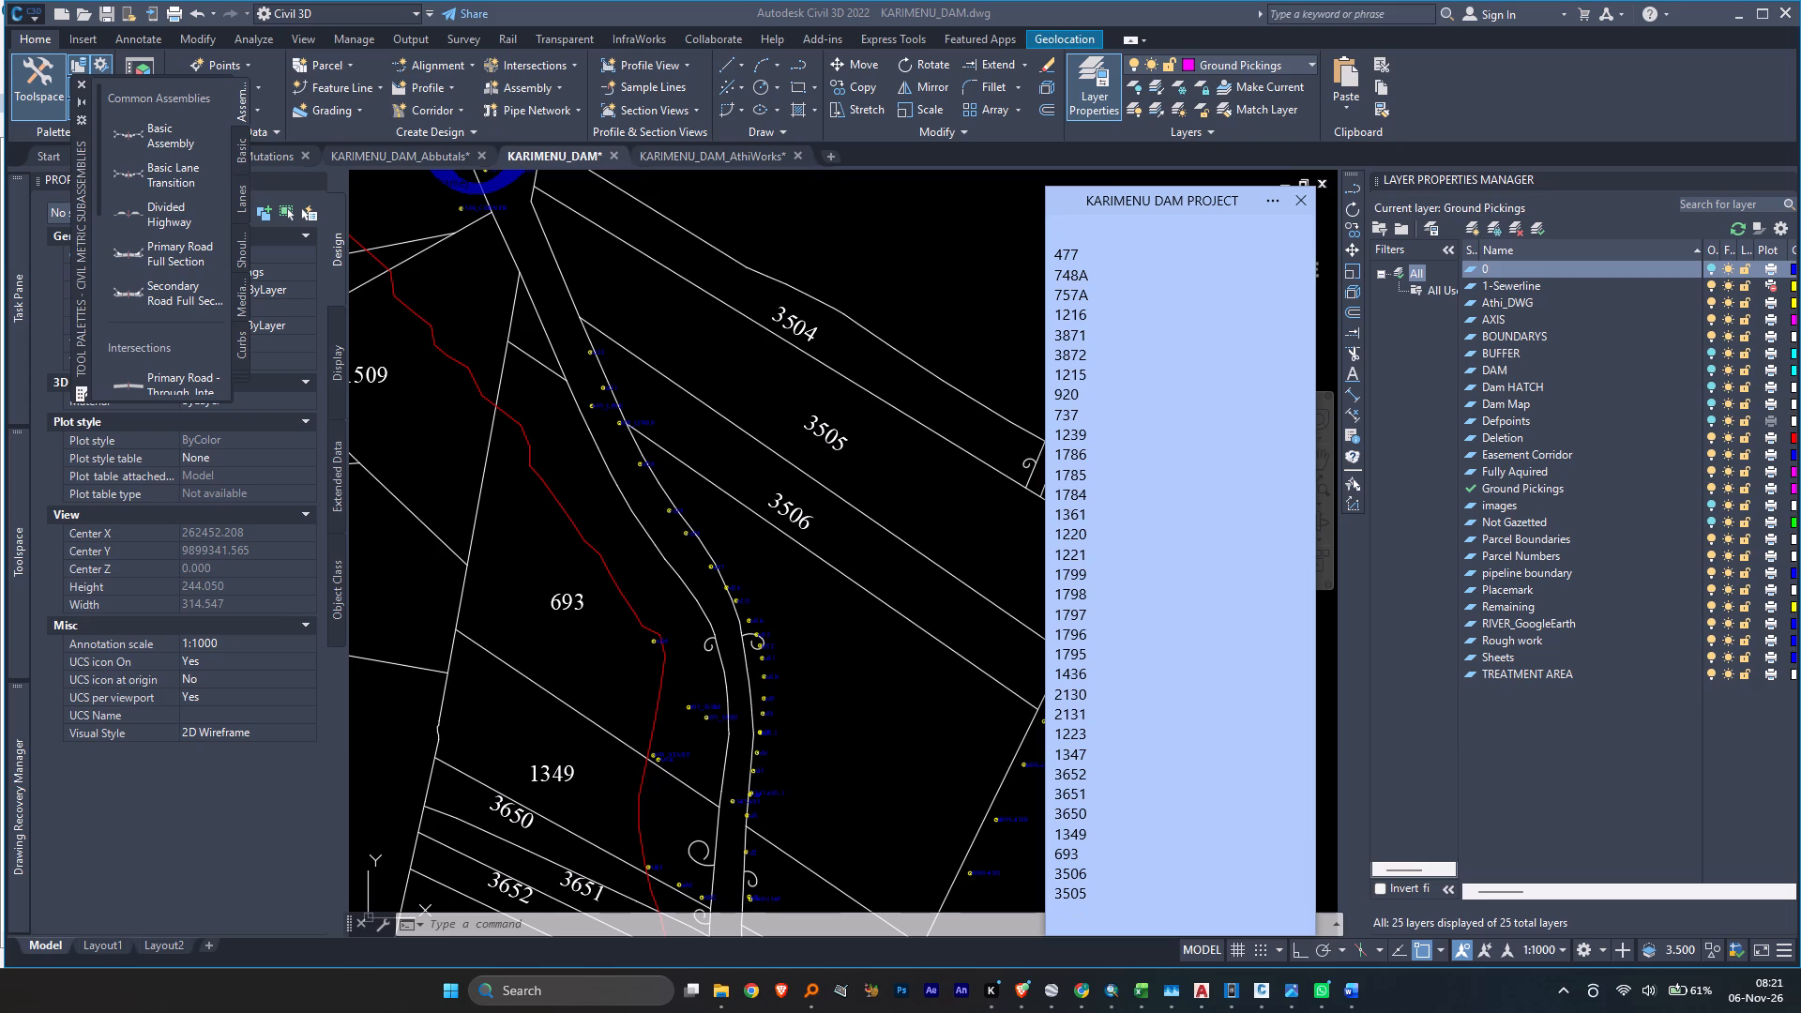
pyautogui.write('35')
pyautogui.press('0')
pyautogui.press('4')
pyautogui.press('Return')
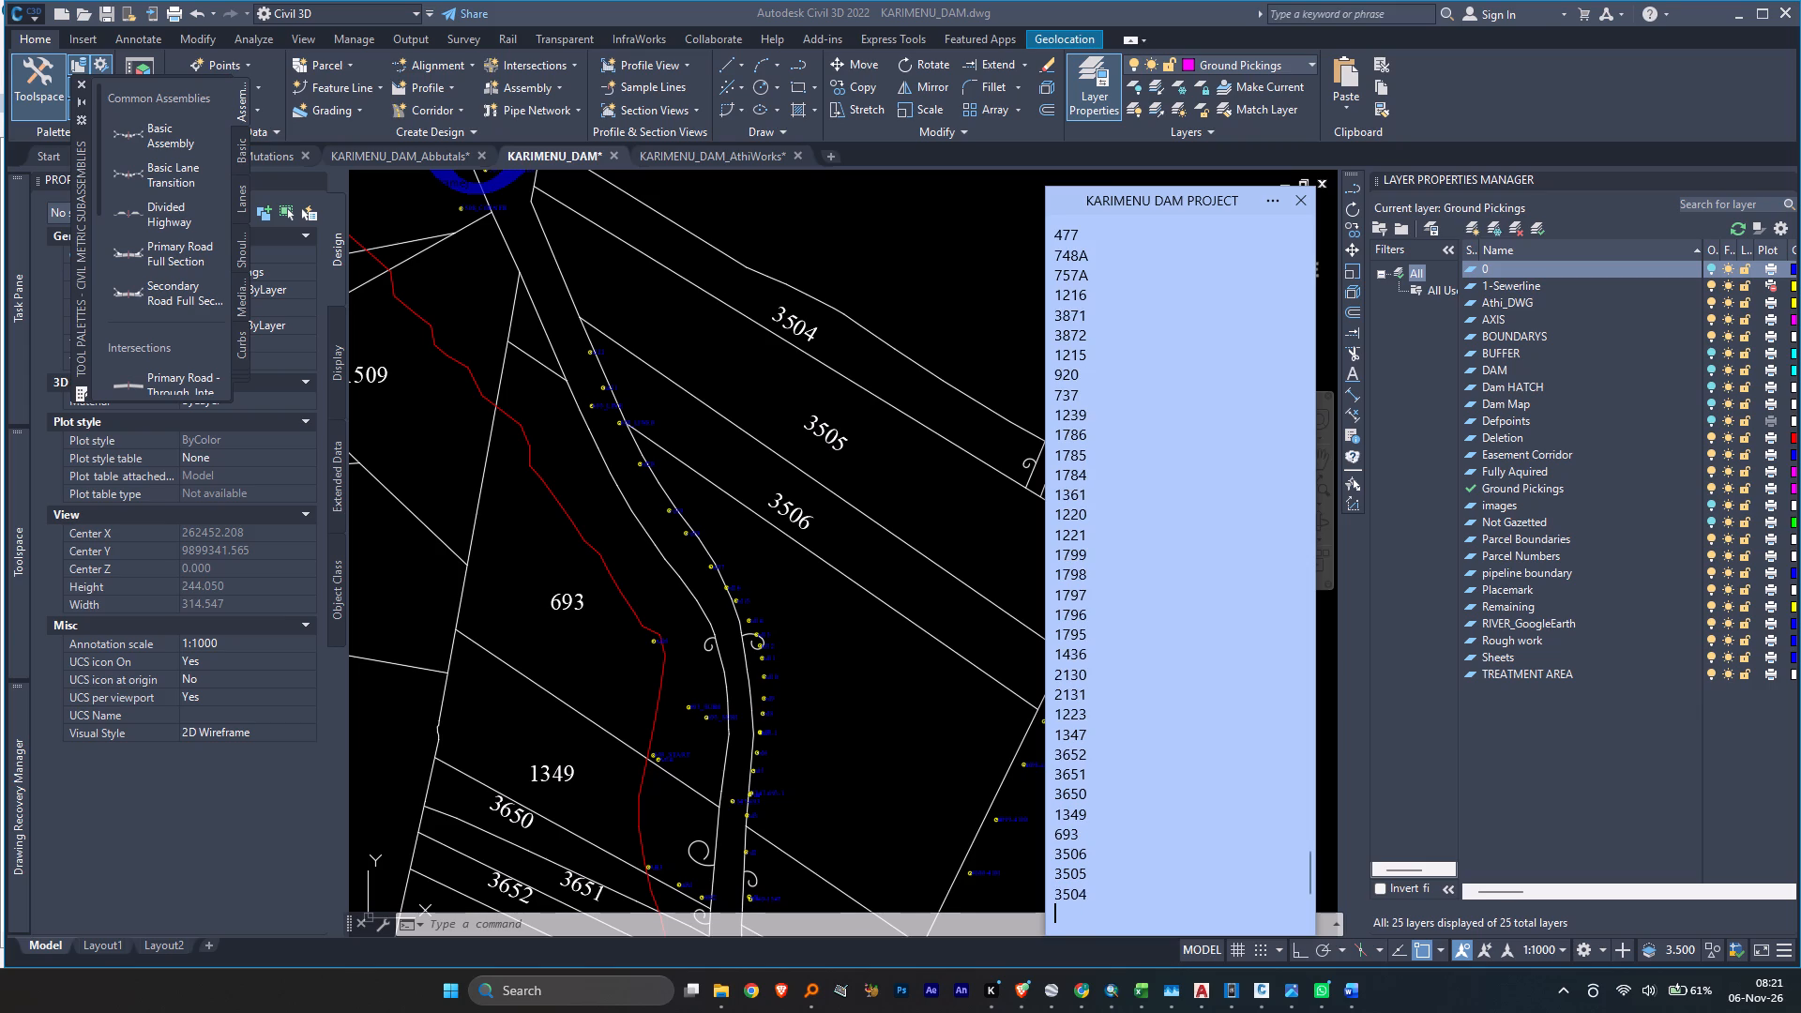
# Minimise Civil 3D and switch to the Karimenu_Dam_ExcelSheet spreadsheet in Chrome, with the note showing its 805_ChaniaNgorongo block.
pyautogui.scroll(3, 1126, 646)
pyautogui.scroll(-1, 1122, 653)
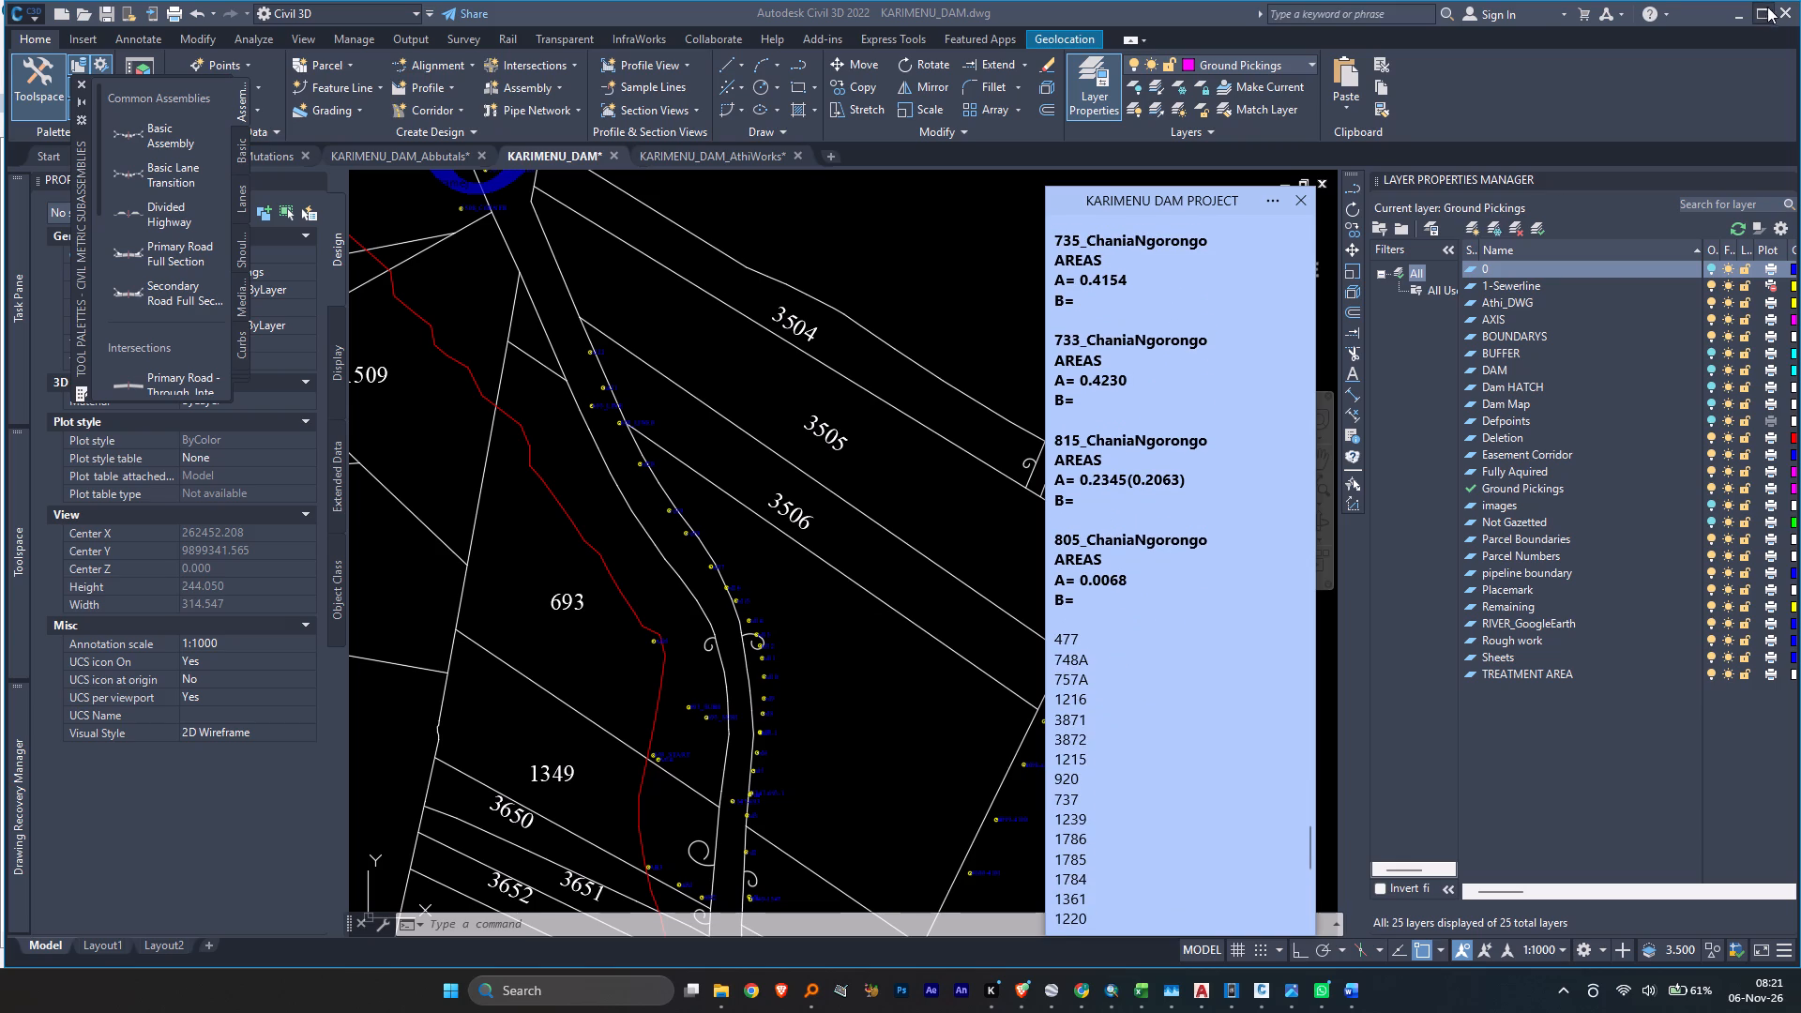
pyautogui.click(1739, 16)
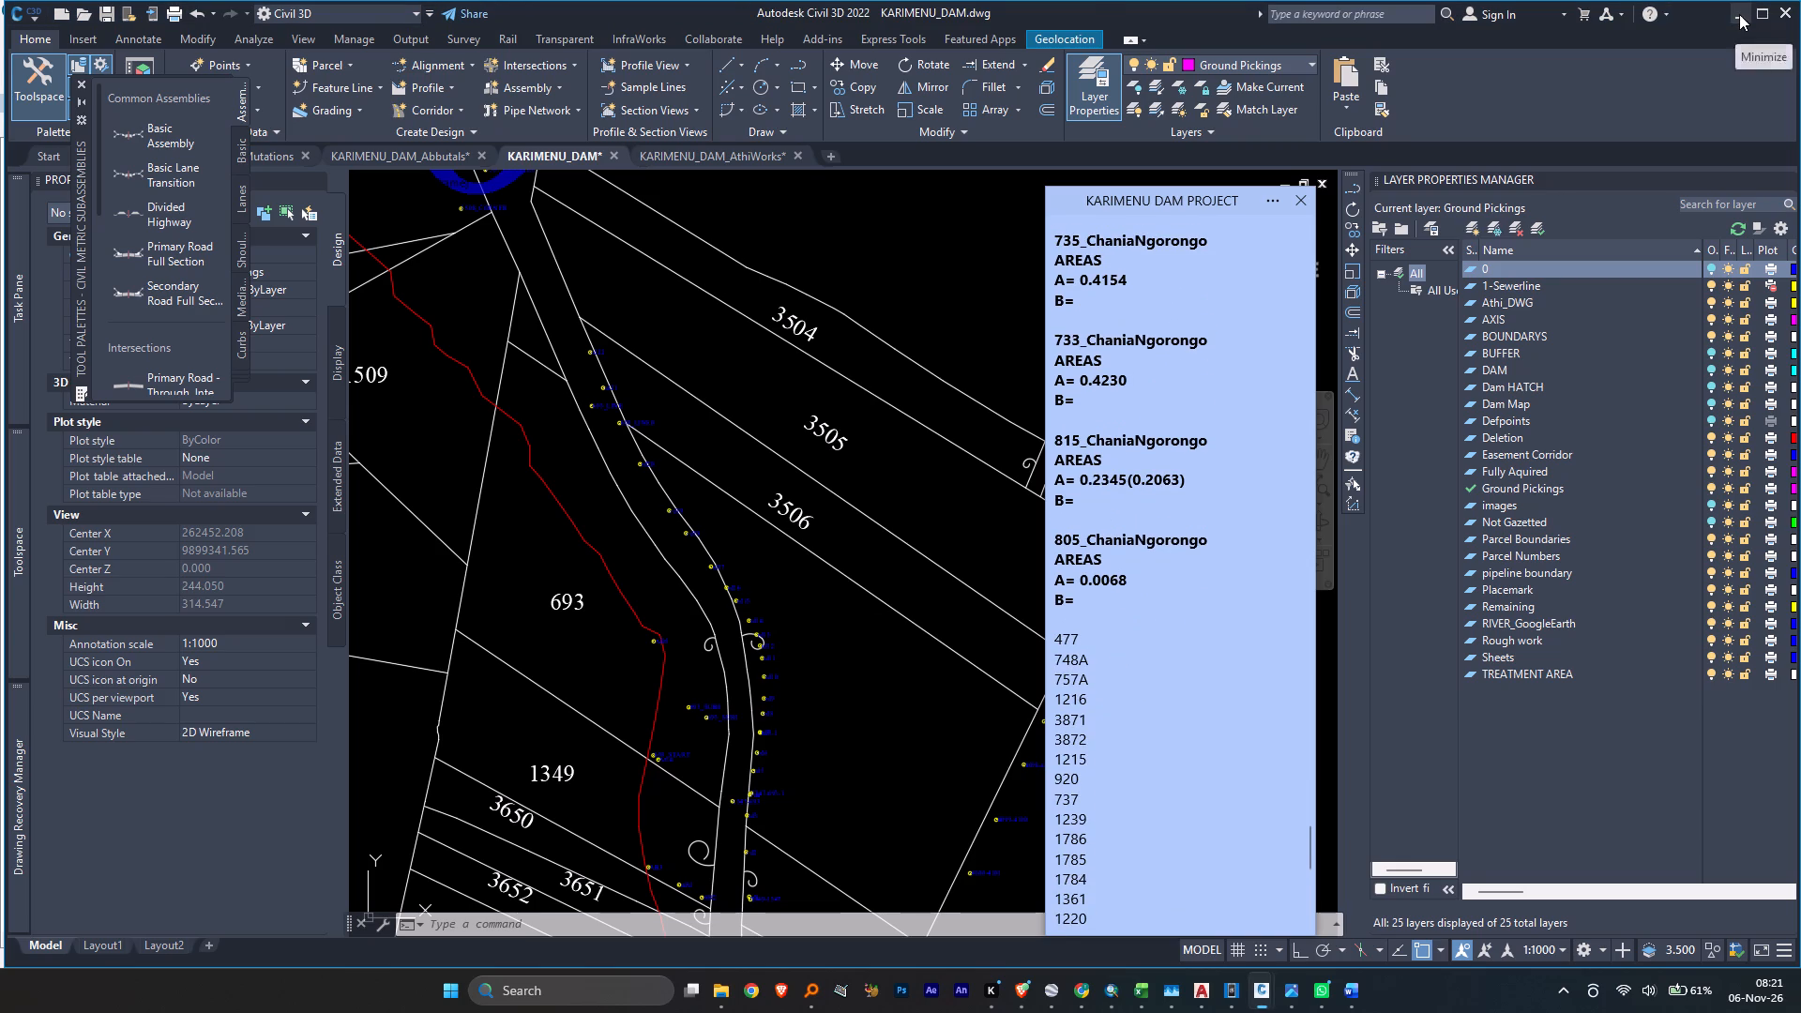
pyautogui.click(1739, 14)
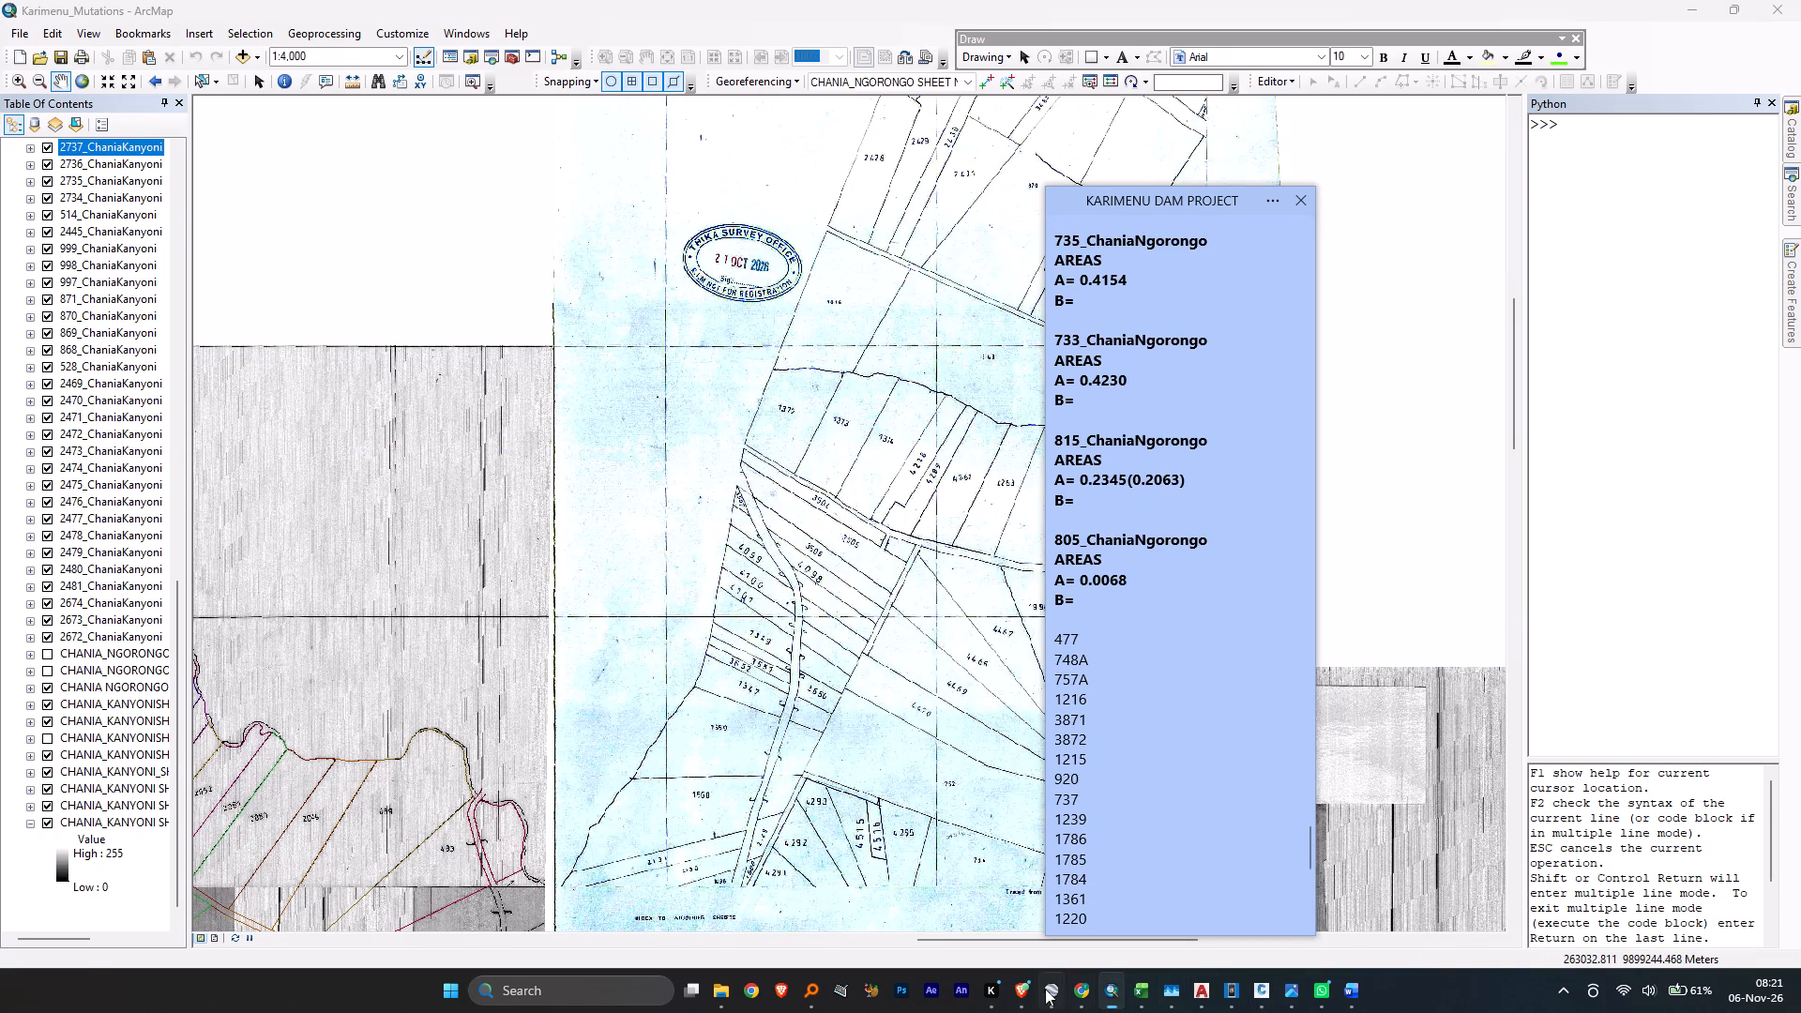
pyautogui.click(1097, 886)
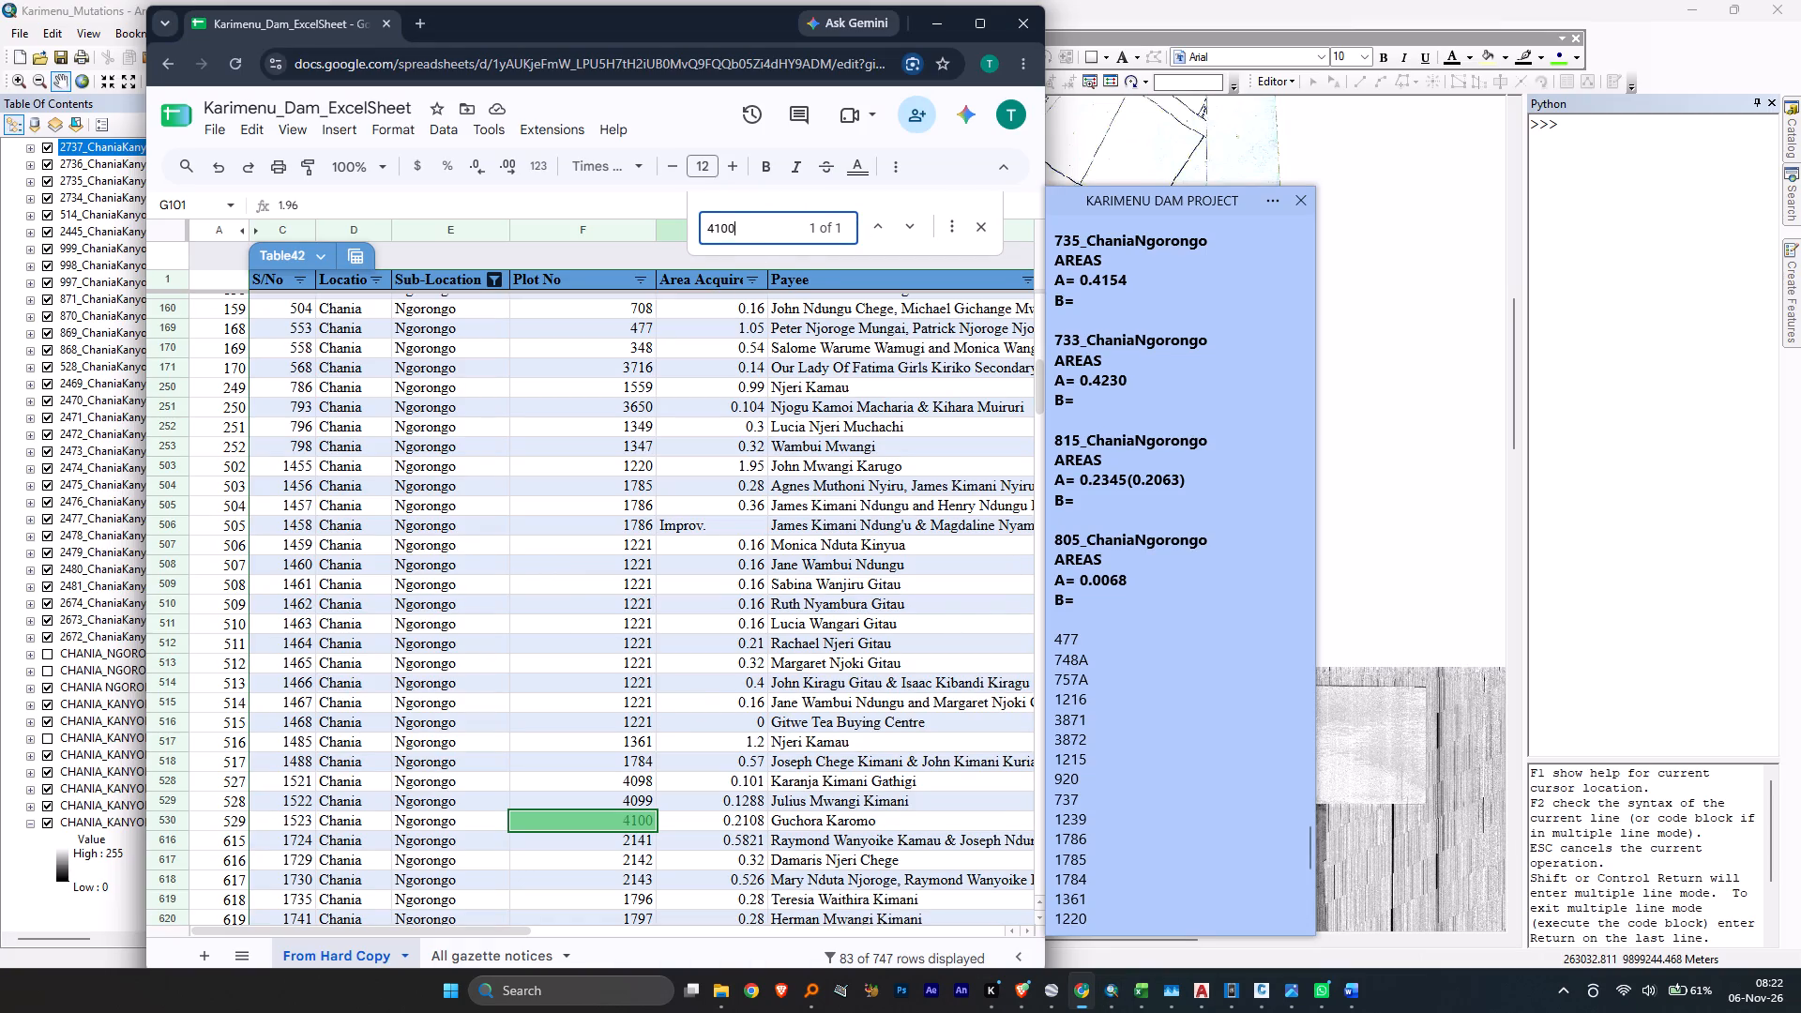
# Duplicate the 805_ChaniaNgorongo areas block in the sticky note, placing the copy just above the parcel list starting at 477.
pyautogui.moveTo(1077, 605); pyautogui.dragTo(1054, 548)
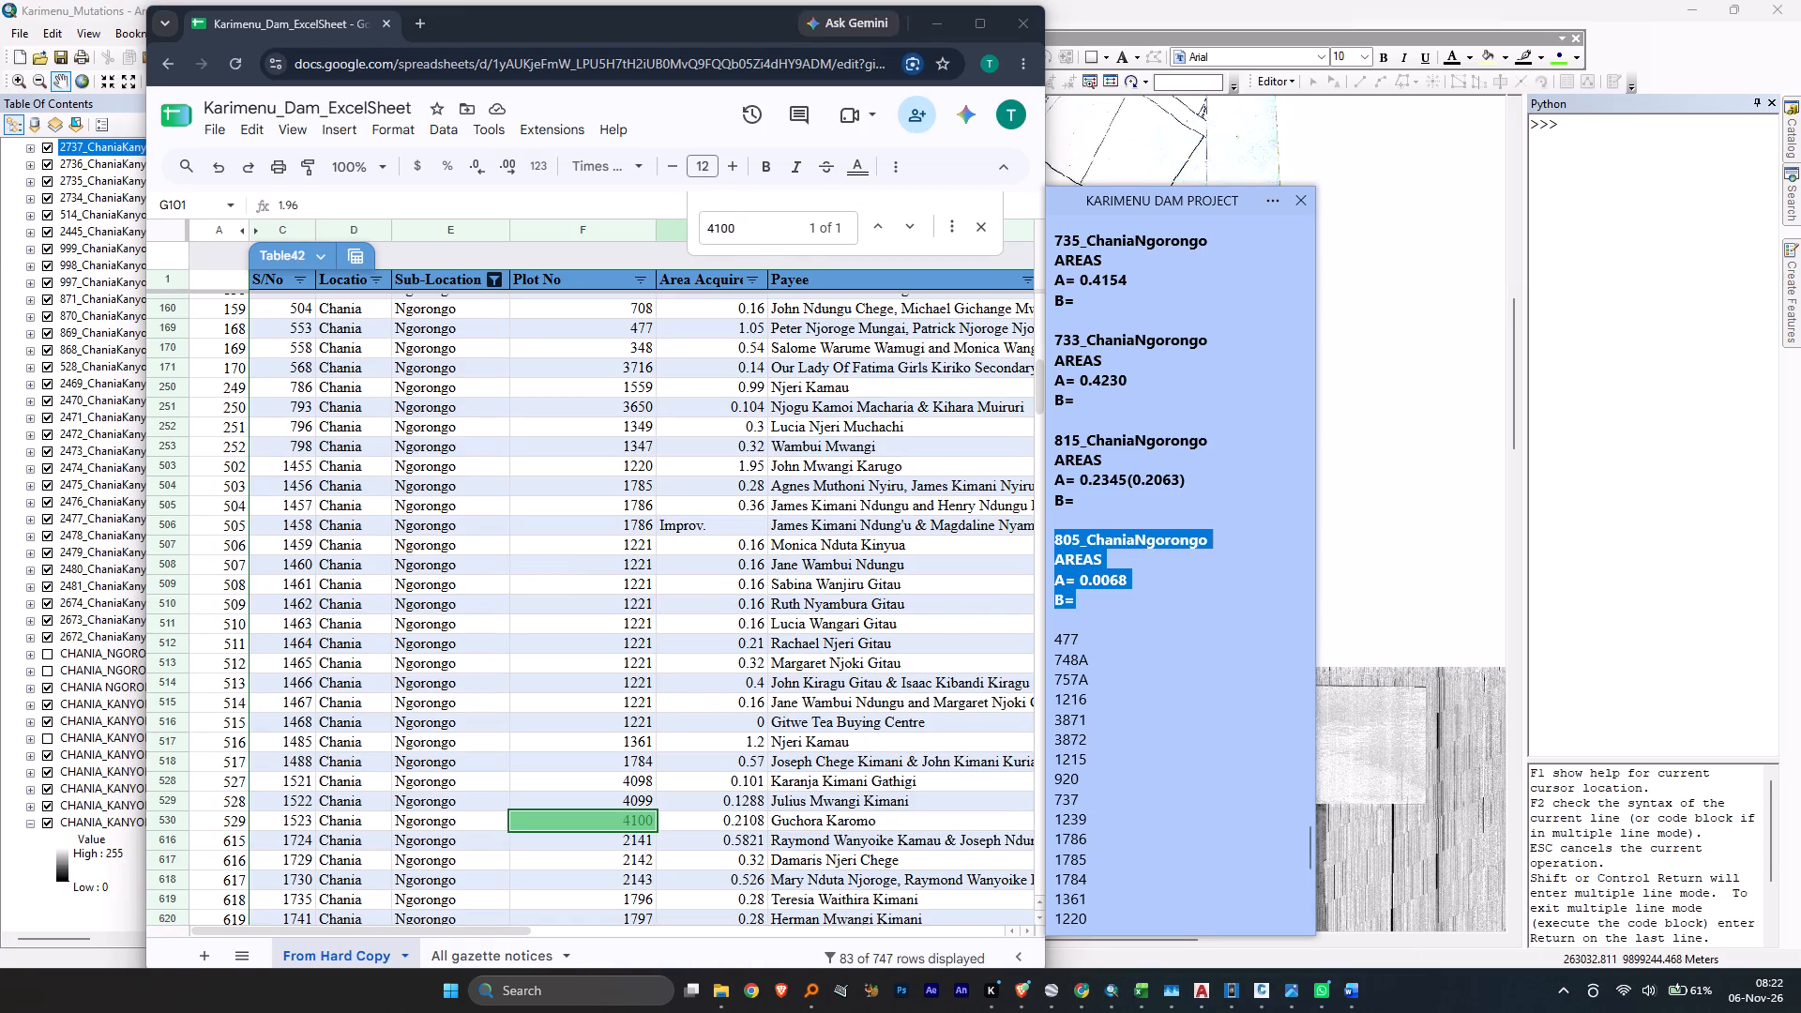
pyautogui.moveTo(1054, 548); pyautogui.dragTo(1052, 544)
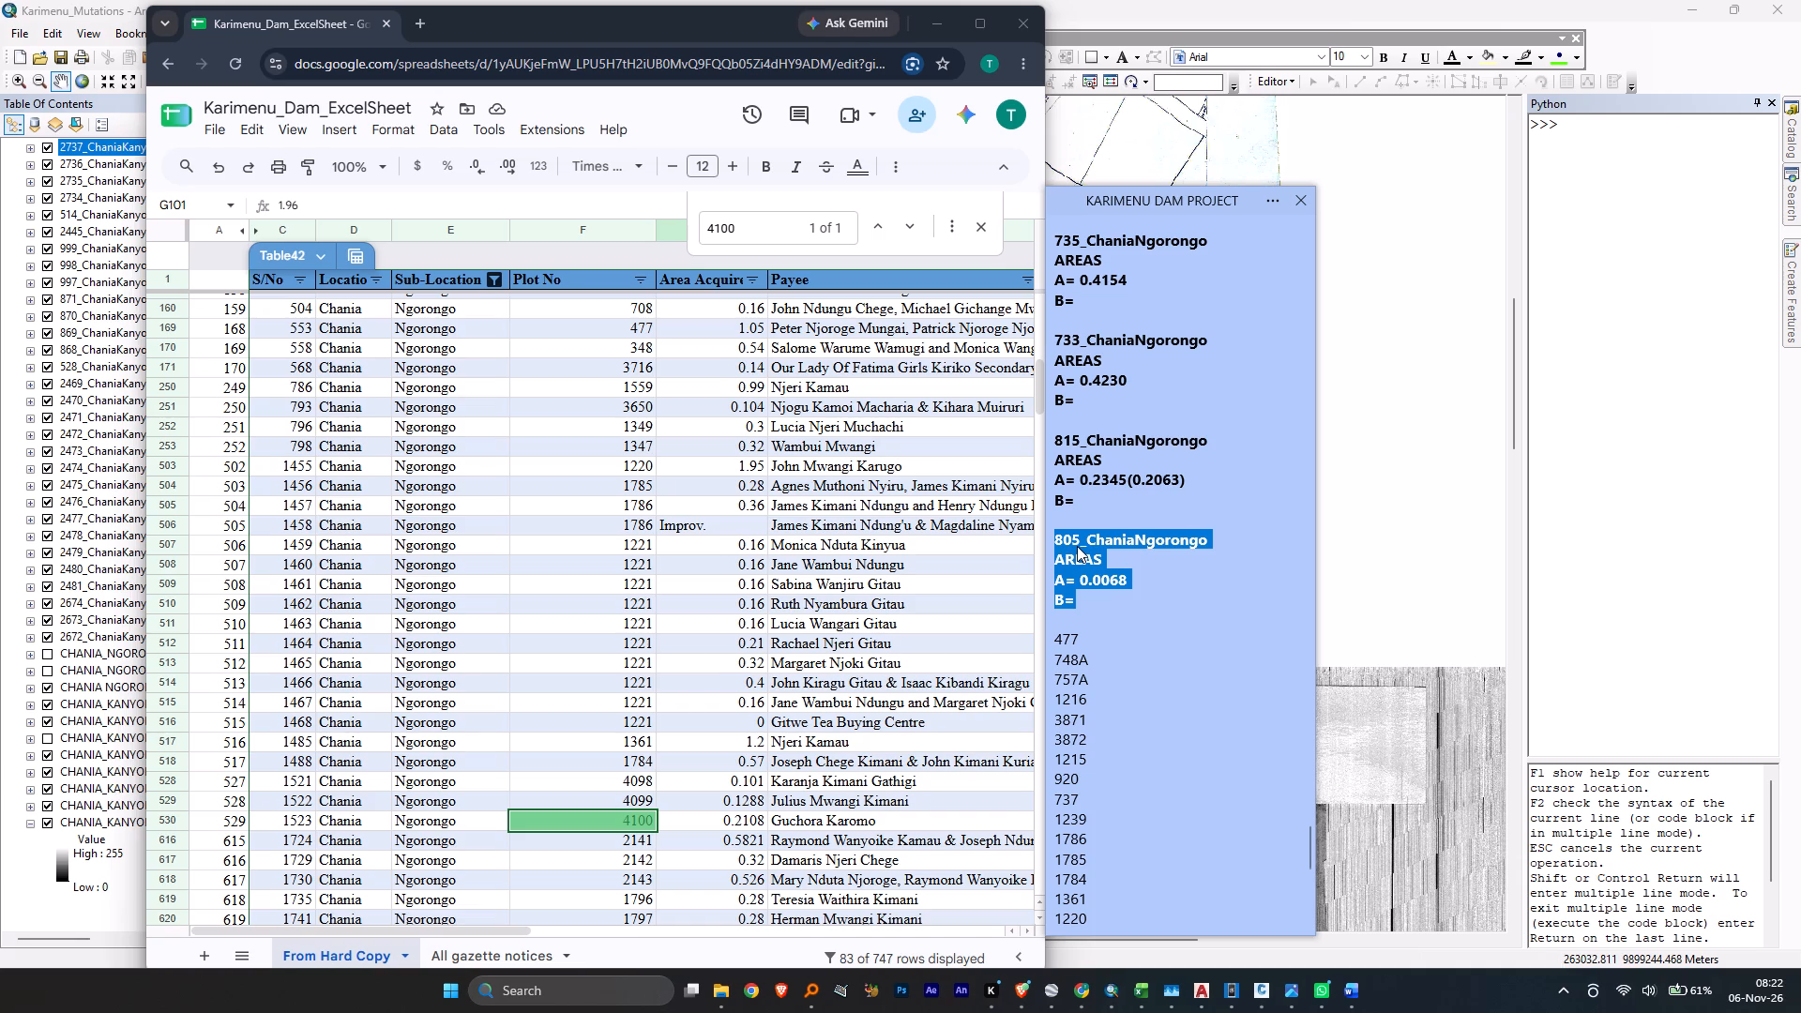
pyautogui.hotkey('ctrl', 'c')
pyautogui.click(1097, 627)
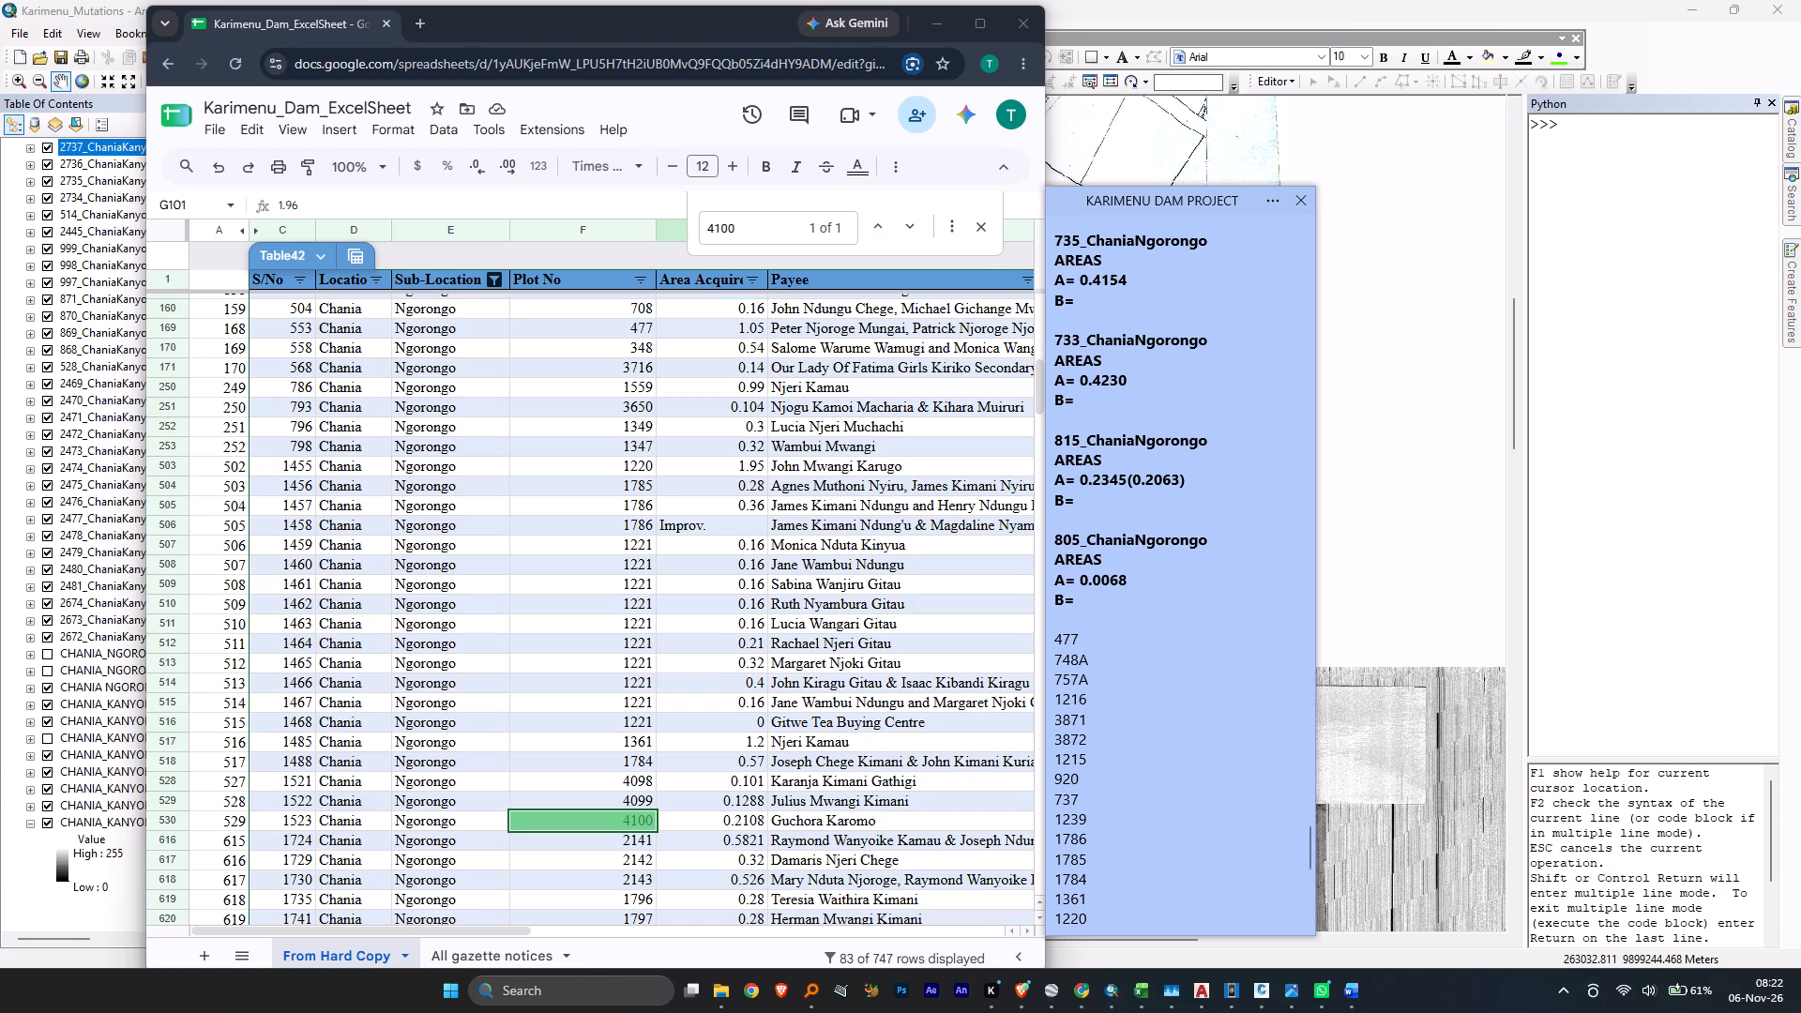
pyautogui.press('Return')
pyautogui.hotkey('ctrl', 'v')
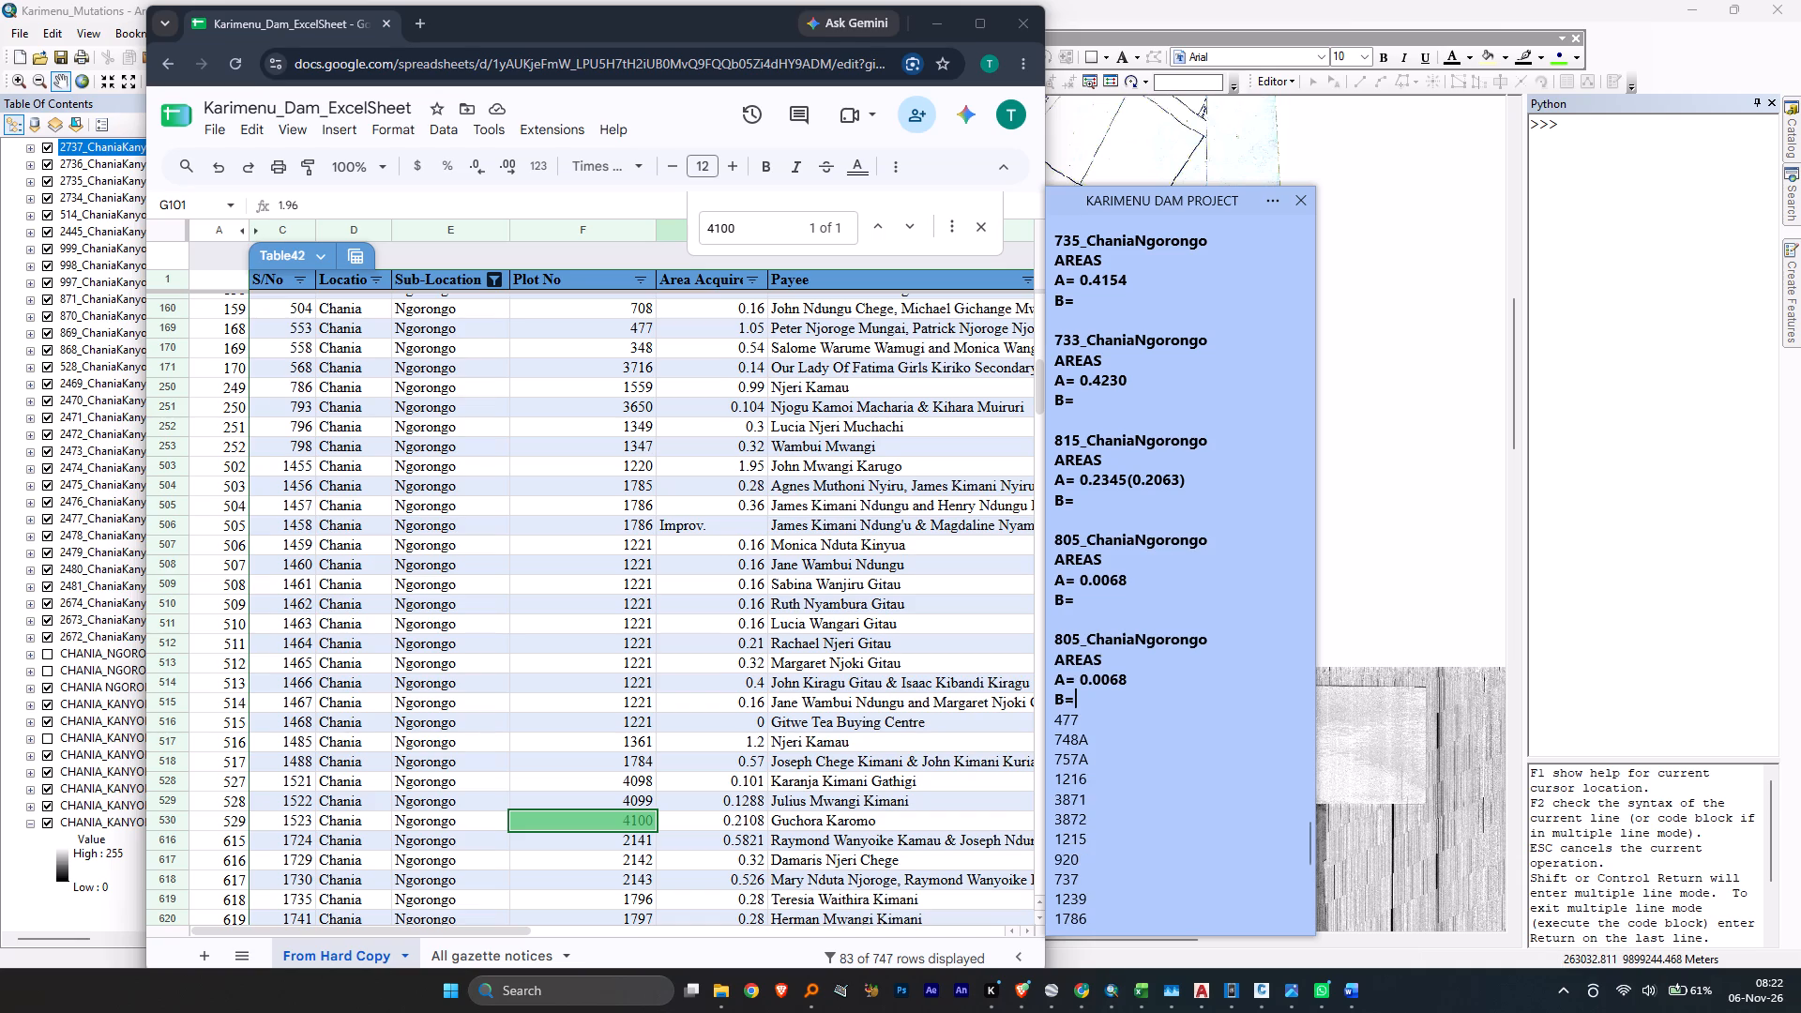
# Remove the bold formatting from the duplicated 805_ChaniaNgorongo block, including its AREAS, A and B lines.
pyautogui.moveTo(1078, 702); pyautogui.dragTo(1052, 648)
pyautogui.moveTo(1052, 648); pyautogui.dragTo(1052, 643)
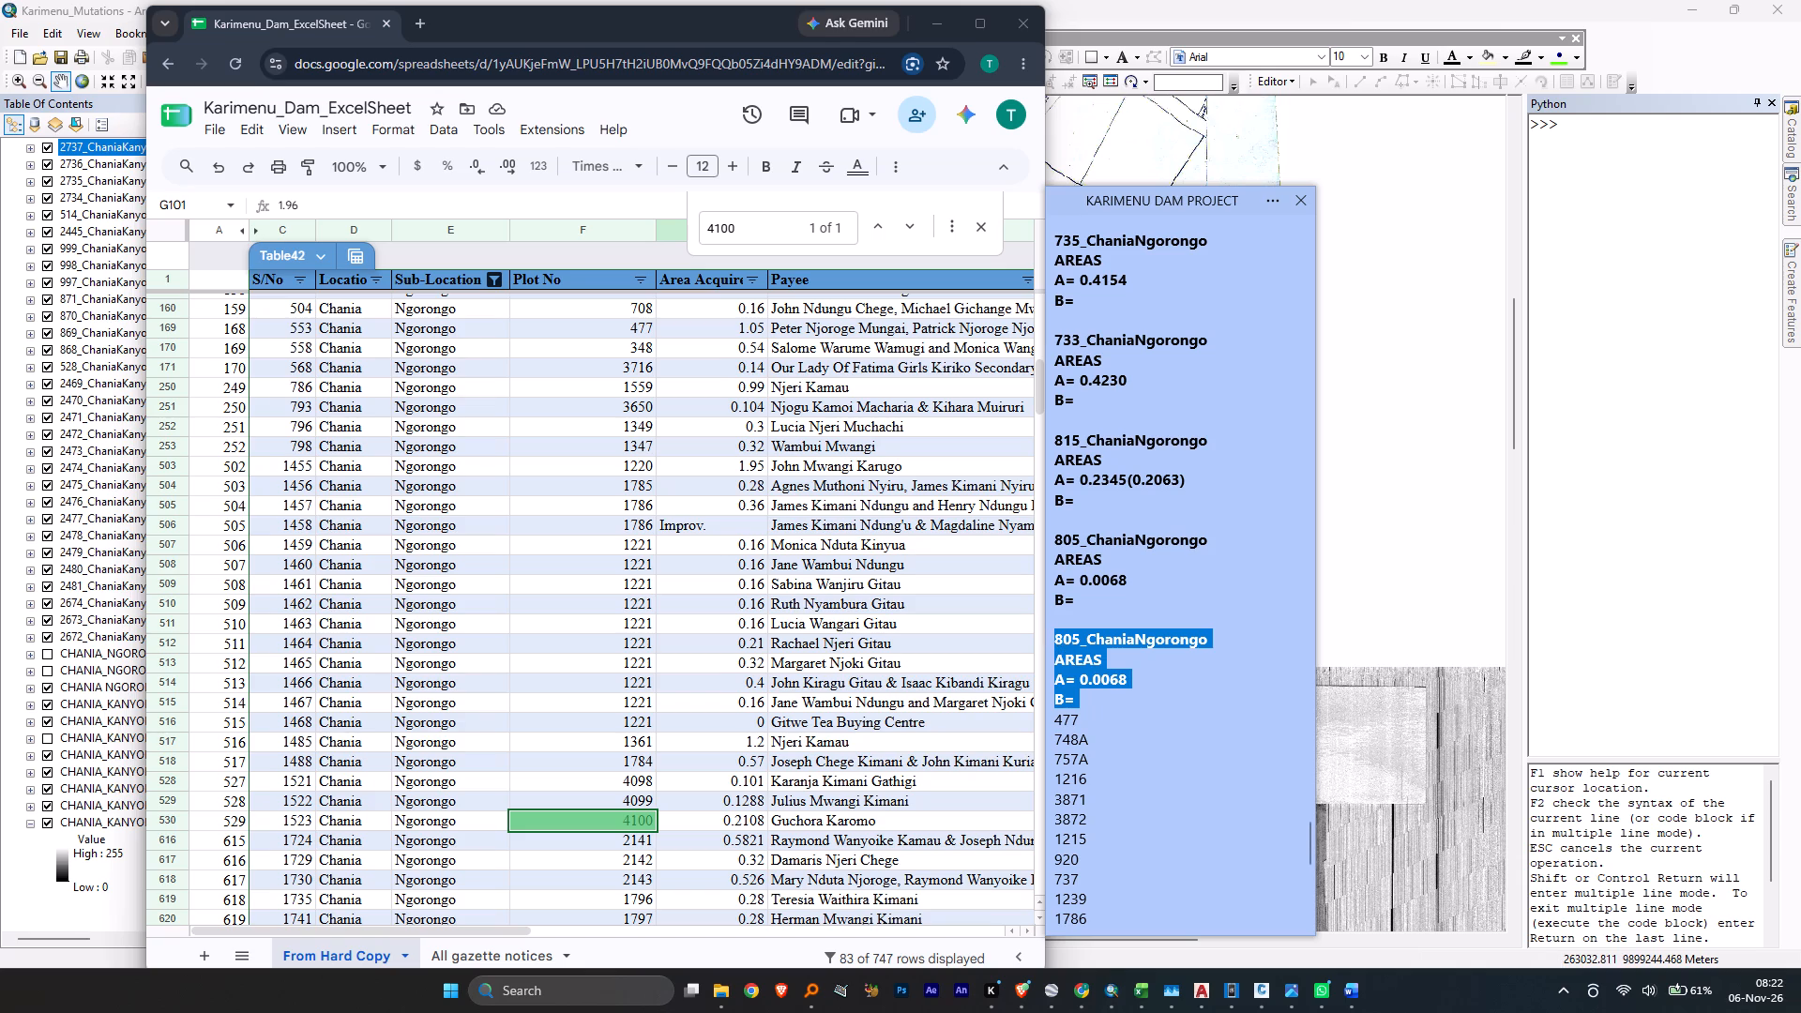
pyautogui.hotkey('ctrl', 'b')
pyautogui.click(1147, 688)
pyautogui.moveTo(1079, 702); pyautogui.dragTo(1050, 646)
pyautogui.moveTo(1050, 646); pyautogui.dragTo(1050, 645)
pyautogui.hotkey('ctrl', 'b')
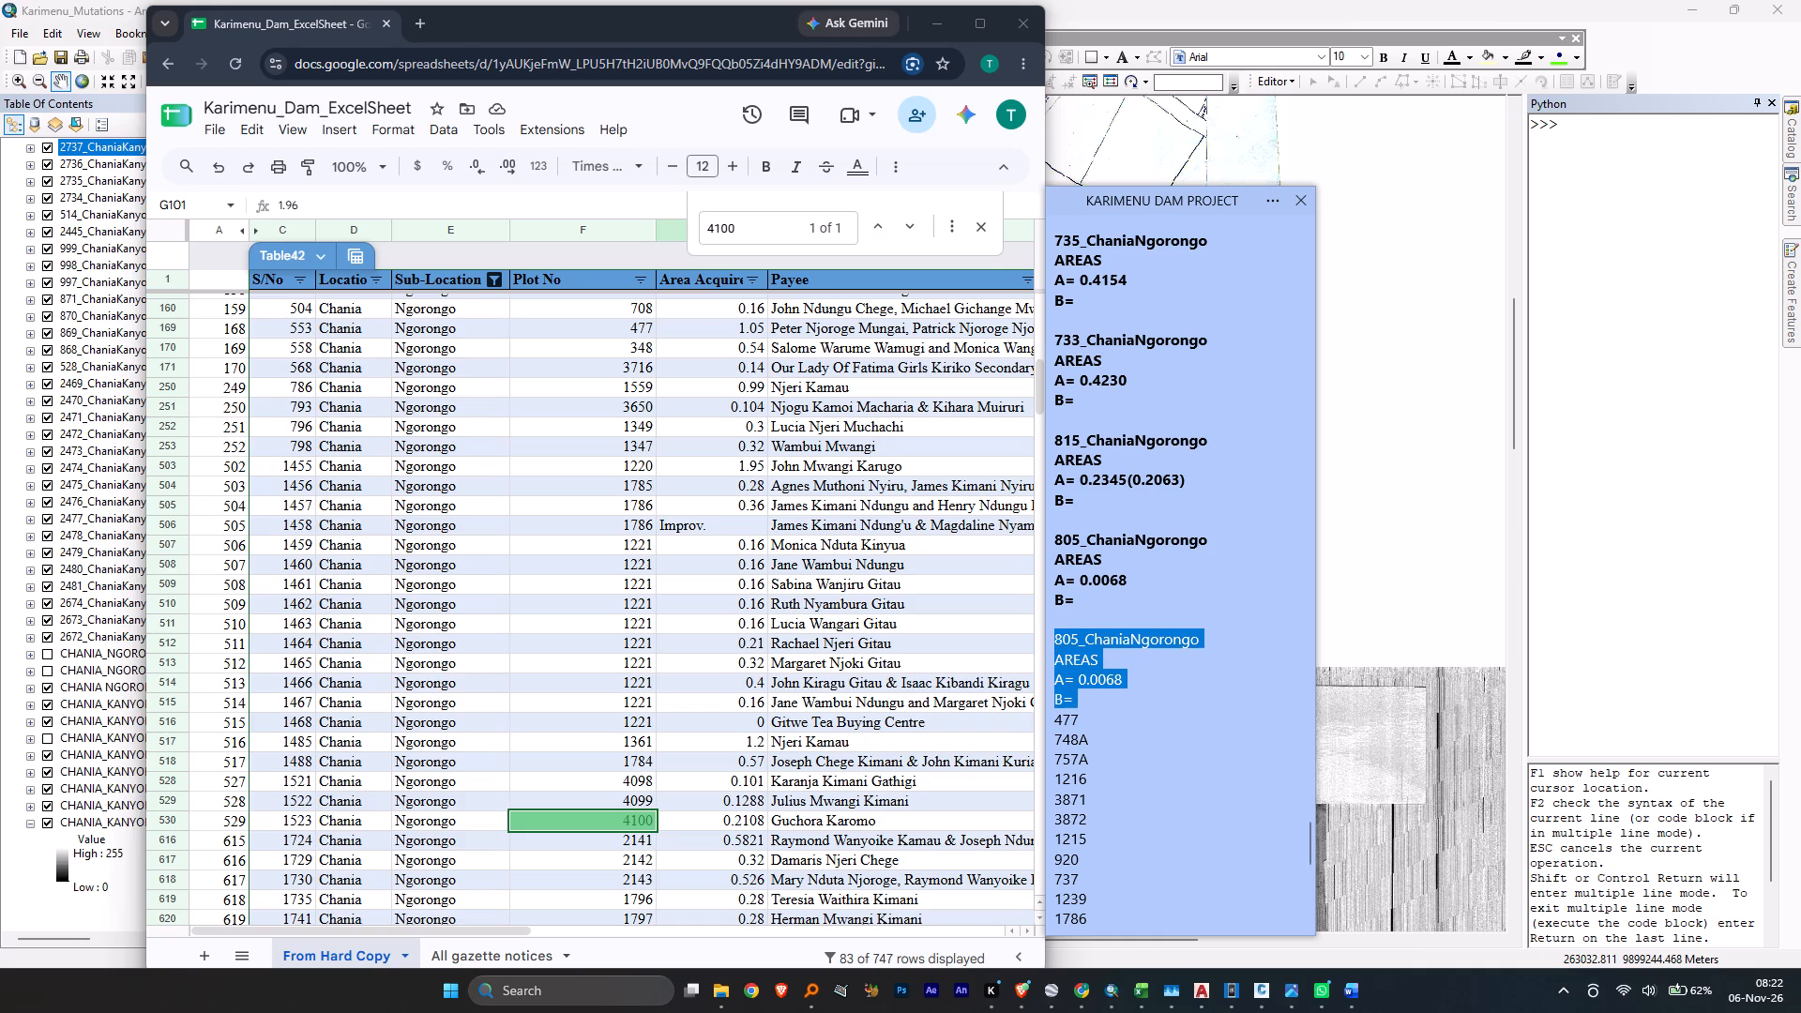
pyautogui.click(1149, 729)
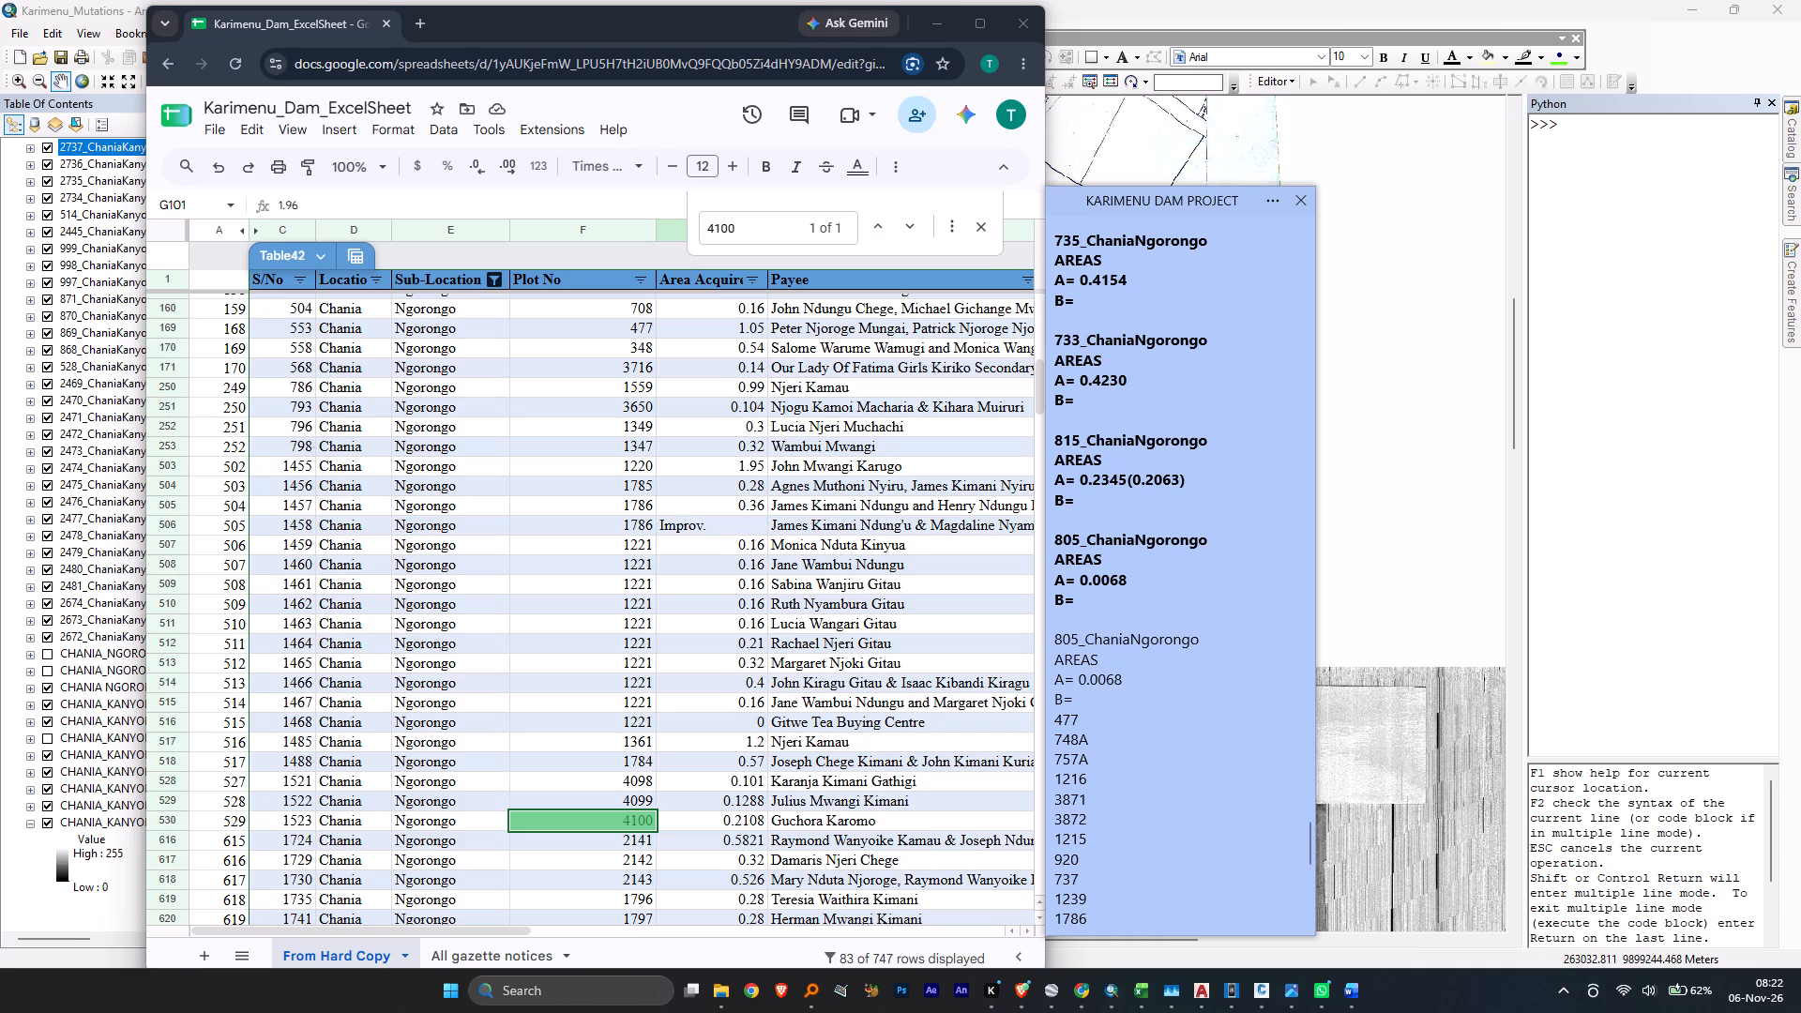
# Search the Karimenu_Dam_ExcelSheet spreadsheet for plot 477.
pyautogui.moveTo(741, 226); pyautogui.dragTo(721, 222)
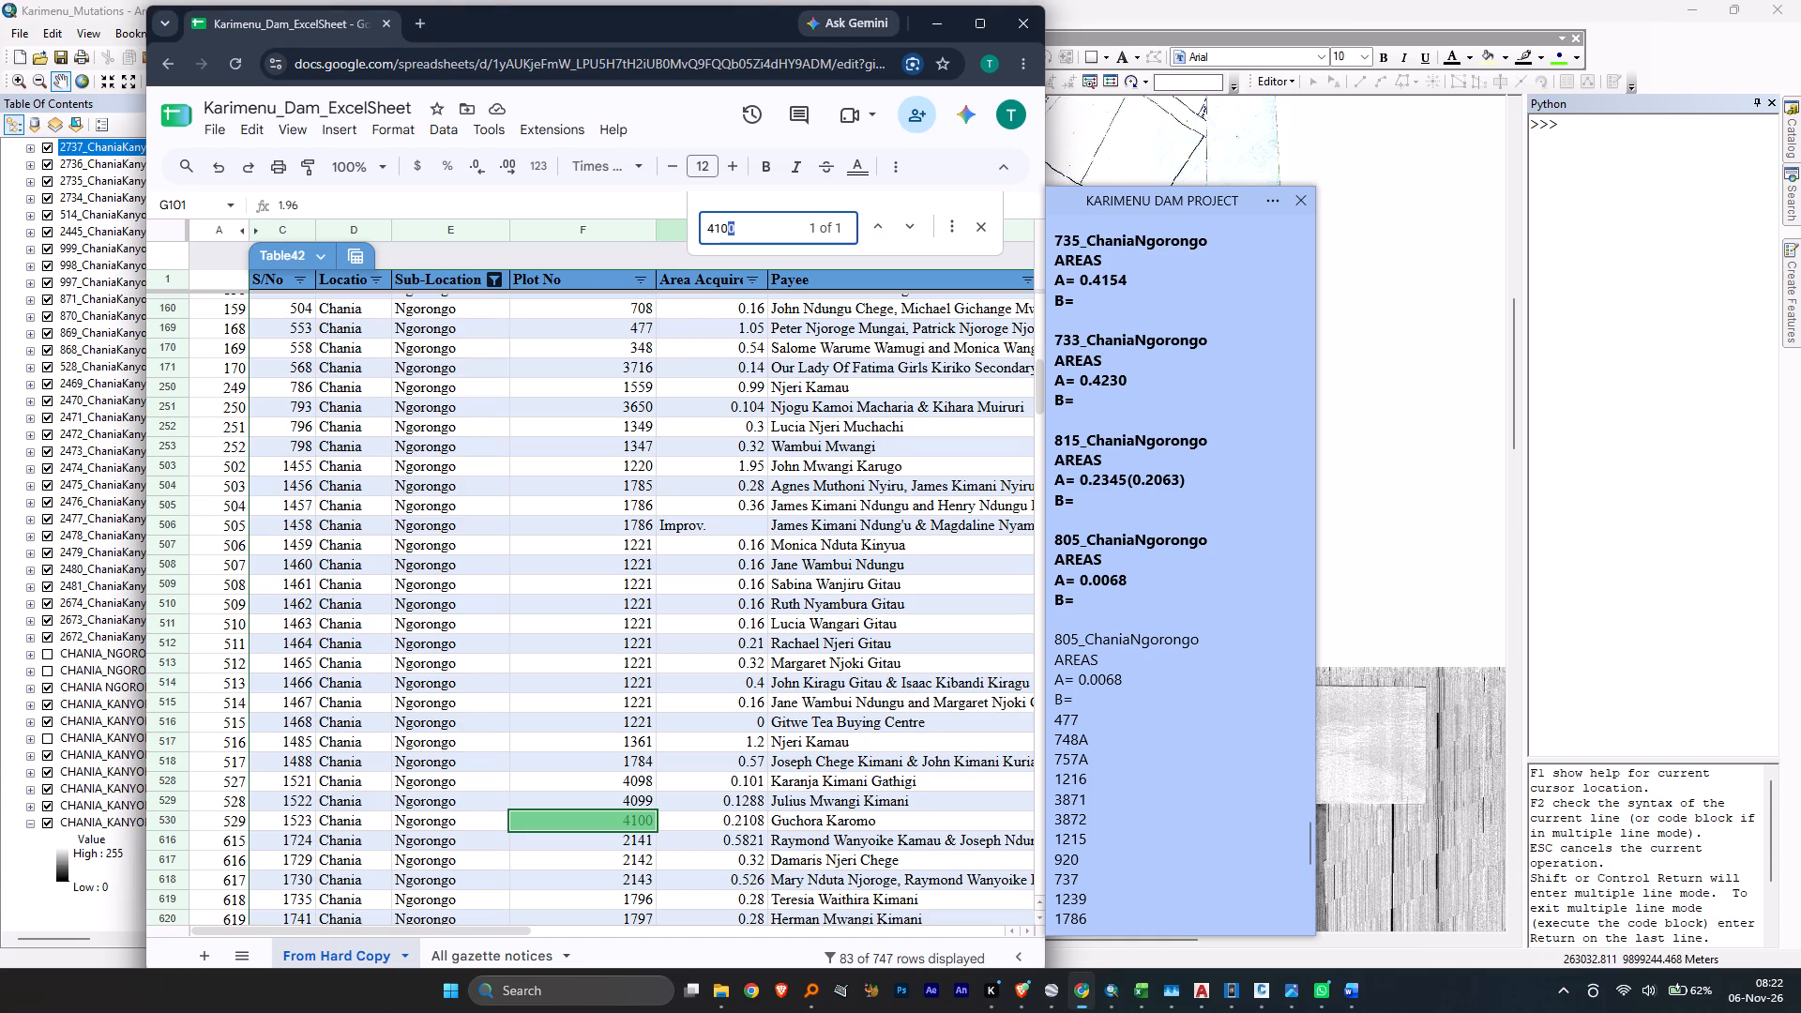
pyautogui.moveTo(721, 222); pyautogui.dragTo(715, 225)
pyautogui.write('77')
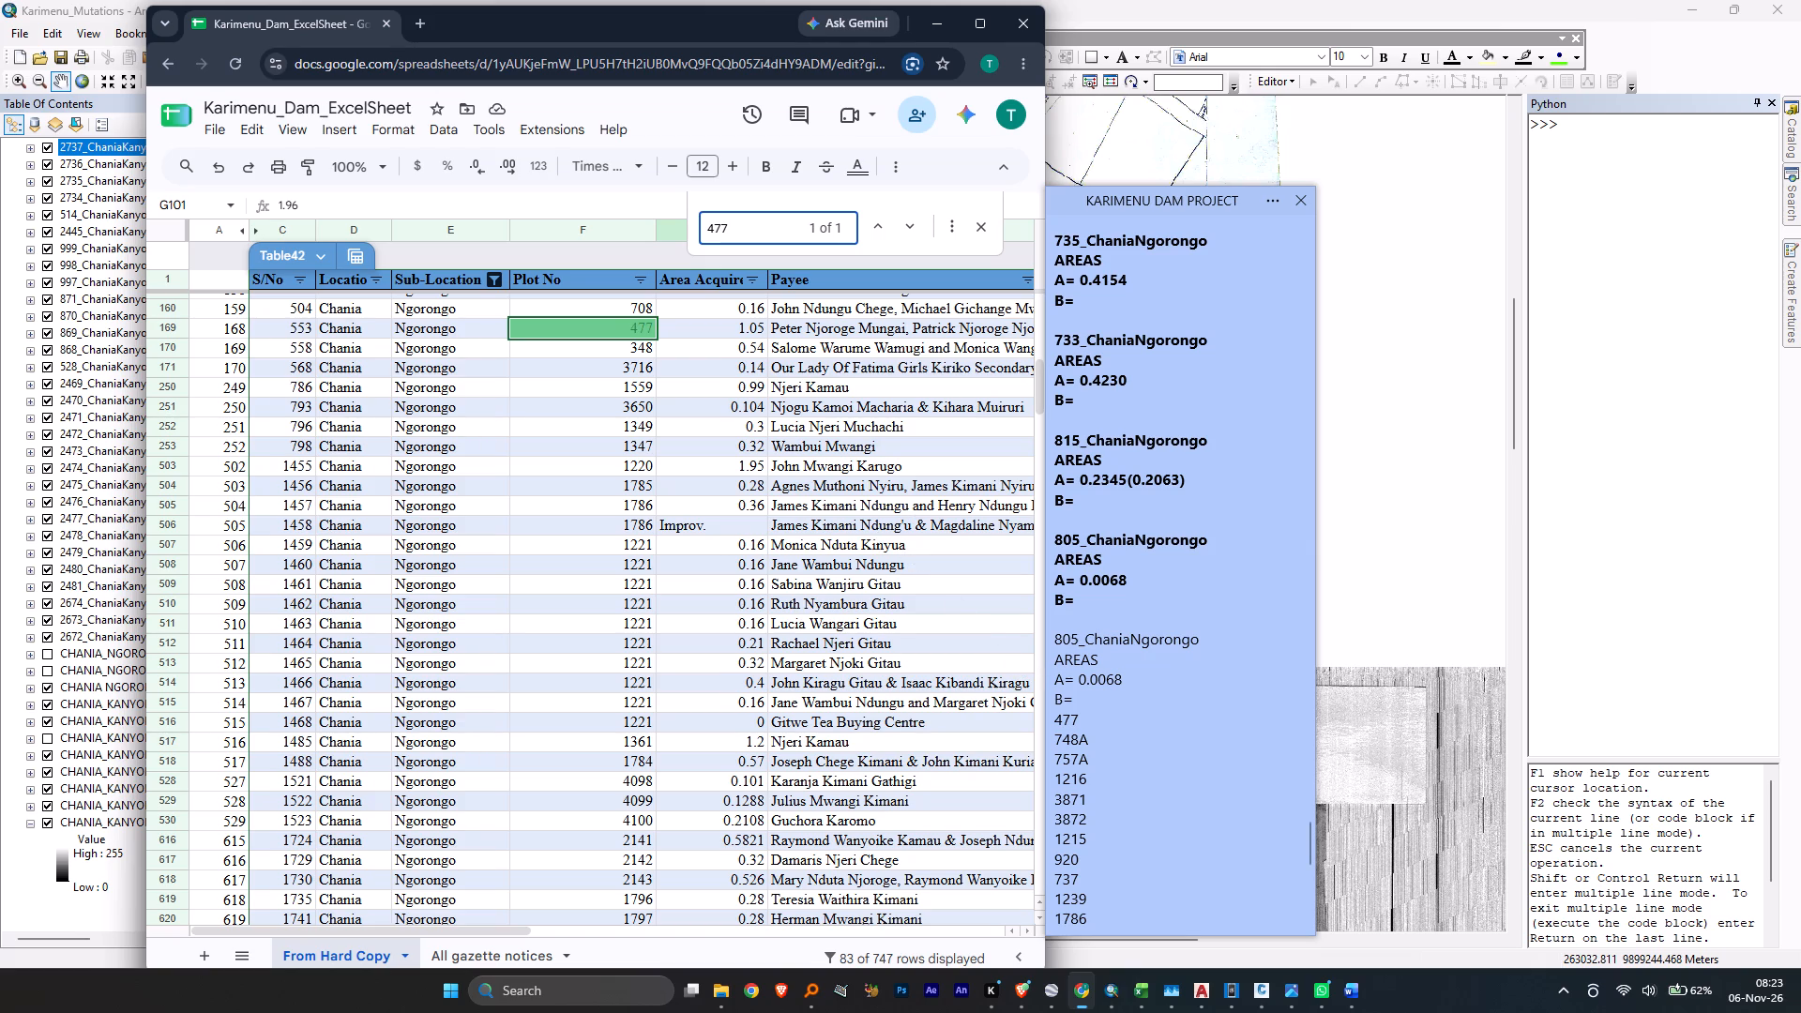
# Insert a blank line between the copied block and the parcel list, and rename the block's heading 477_ChaniaNgorongo.
pyautogui.click(1086, 706)
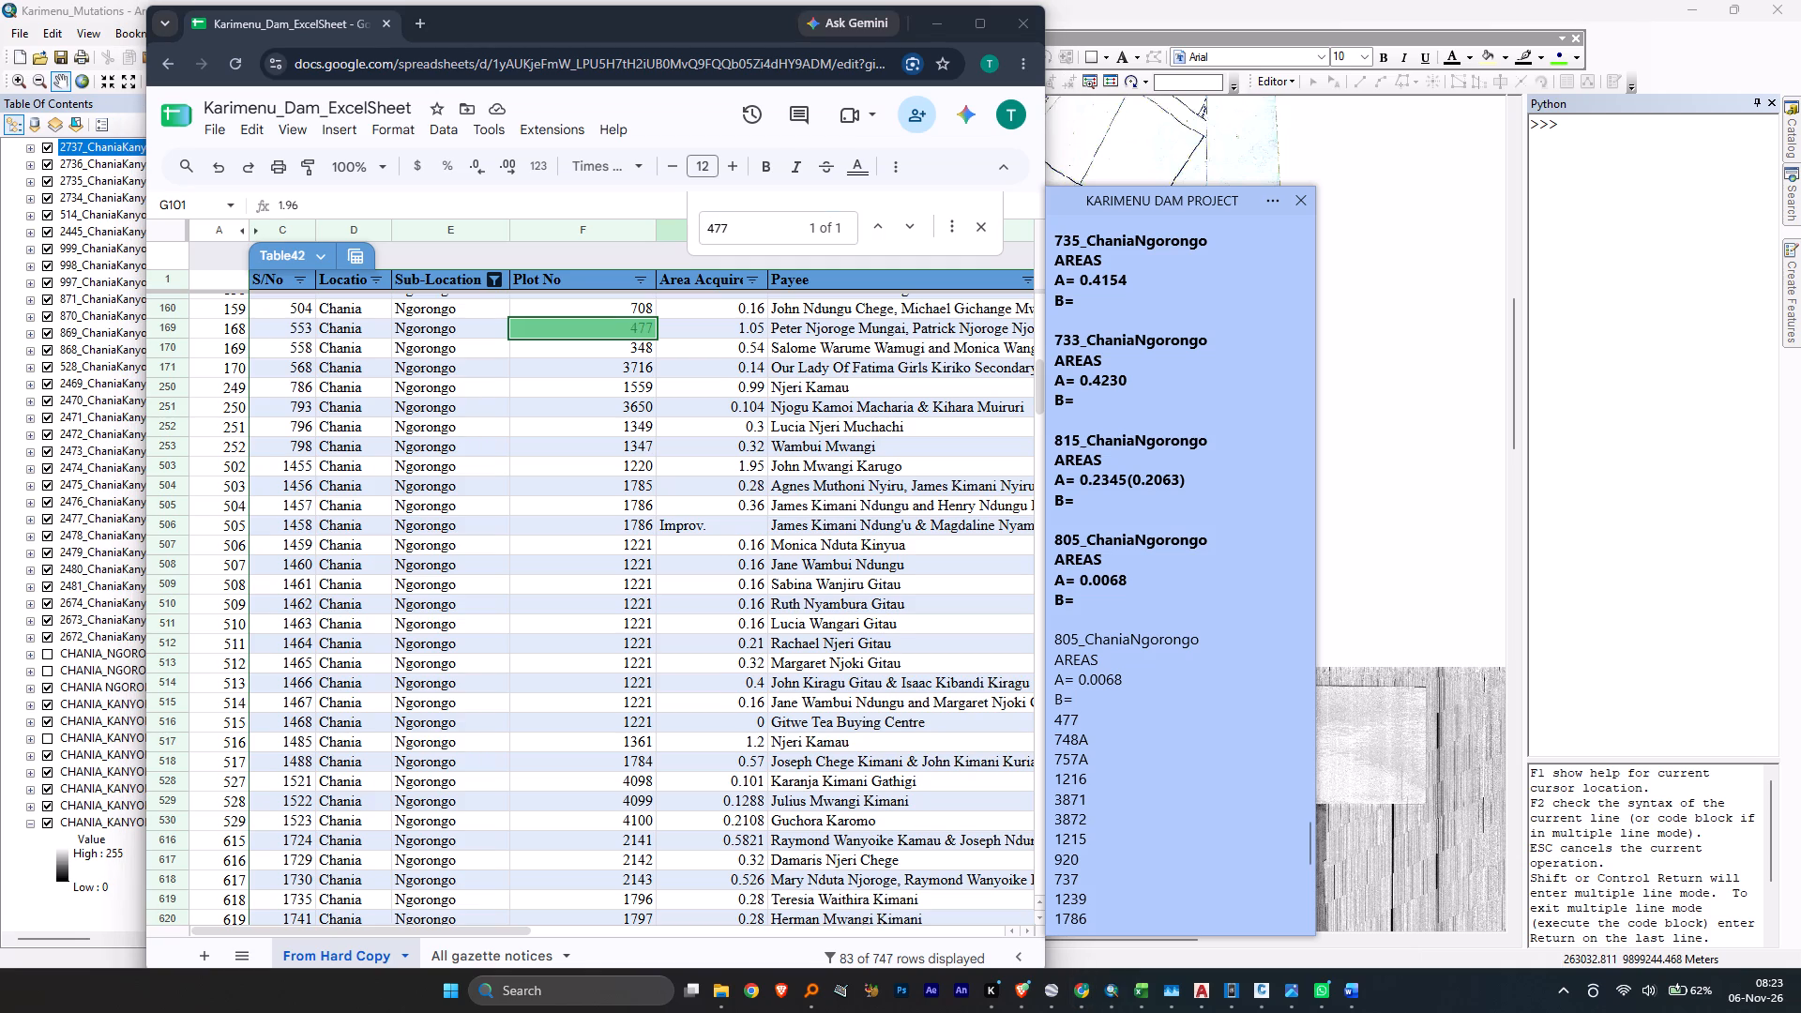
pyautogui.press('Return')
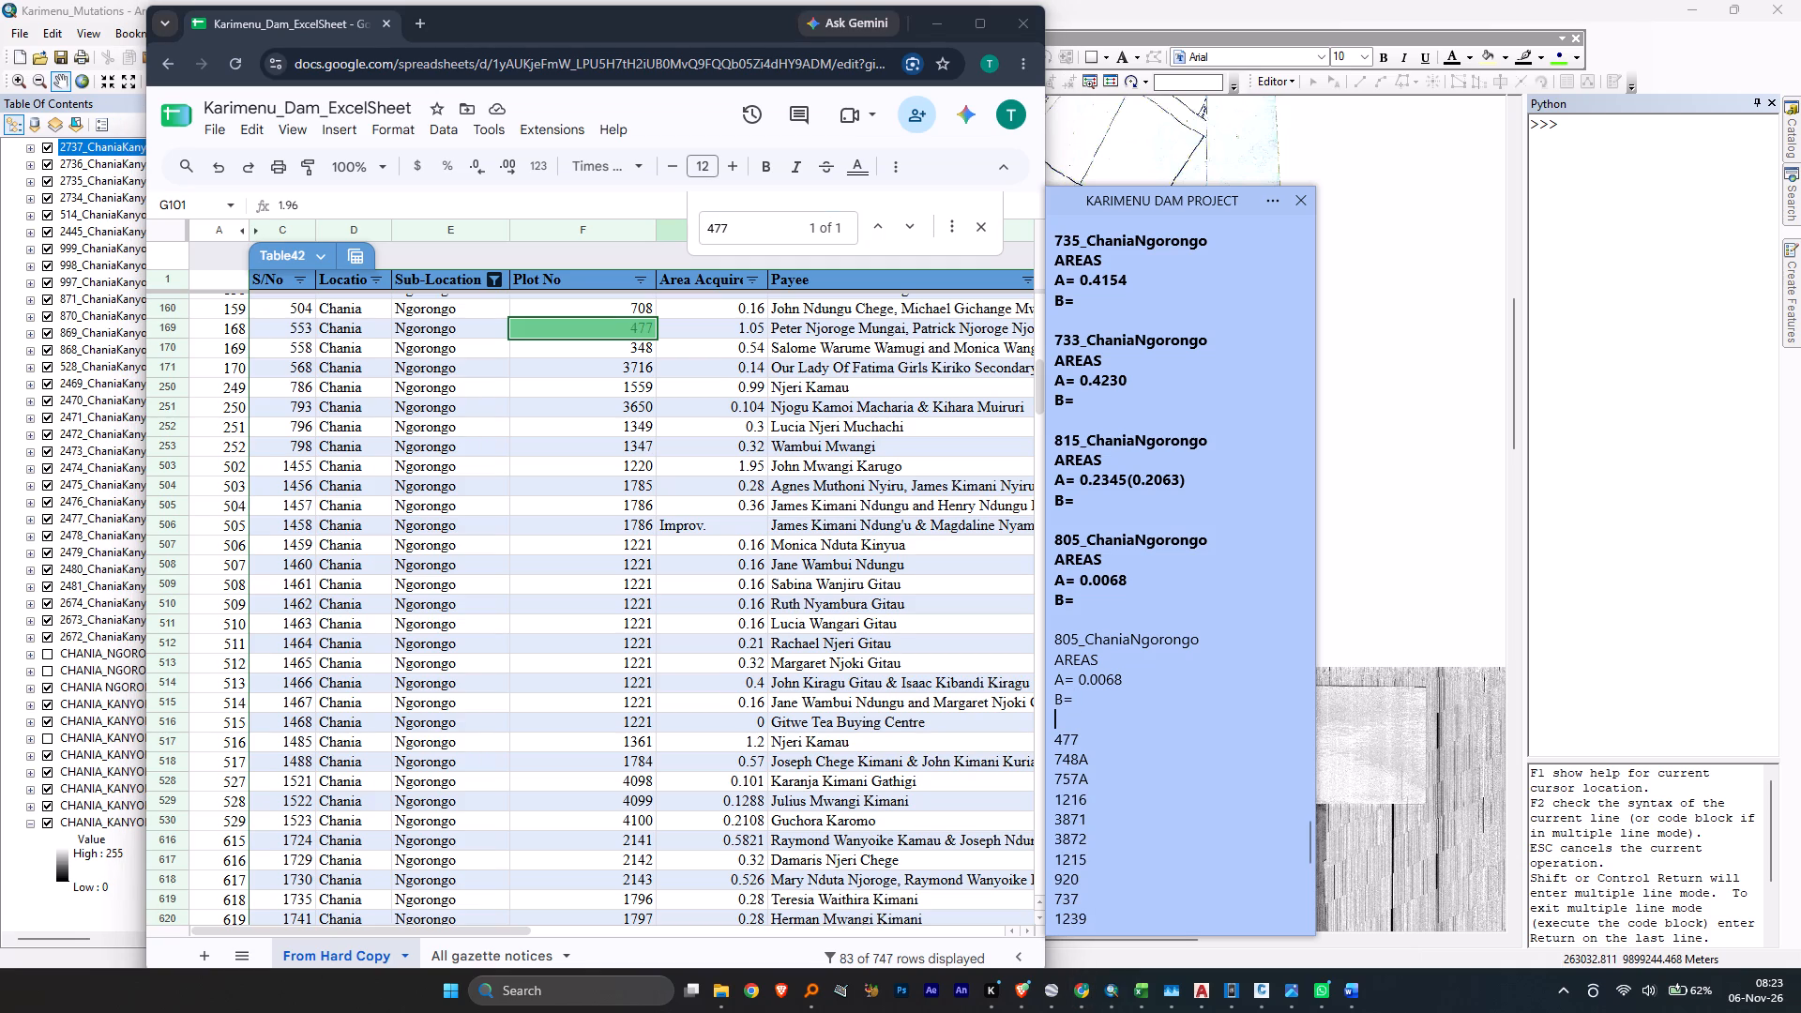
pyautogui.moveTo(1077, 635); pyautogui.dragTo(1053, 642)
pyautogui.write('477')
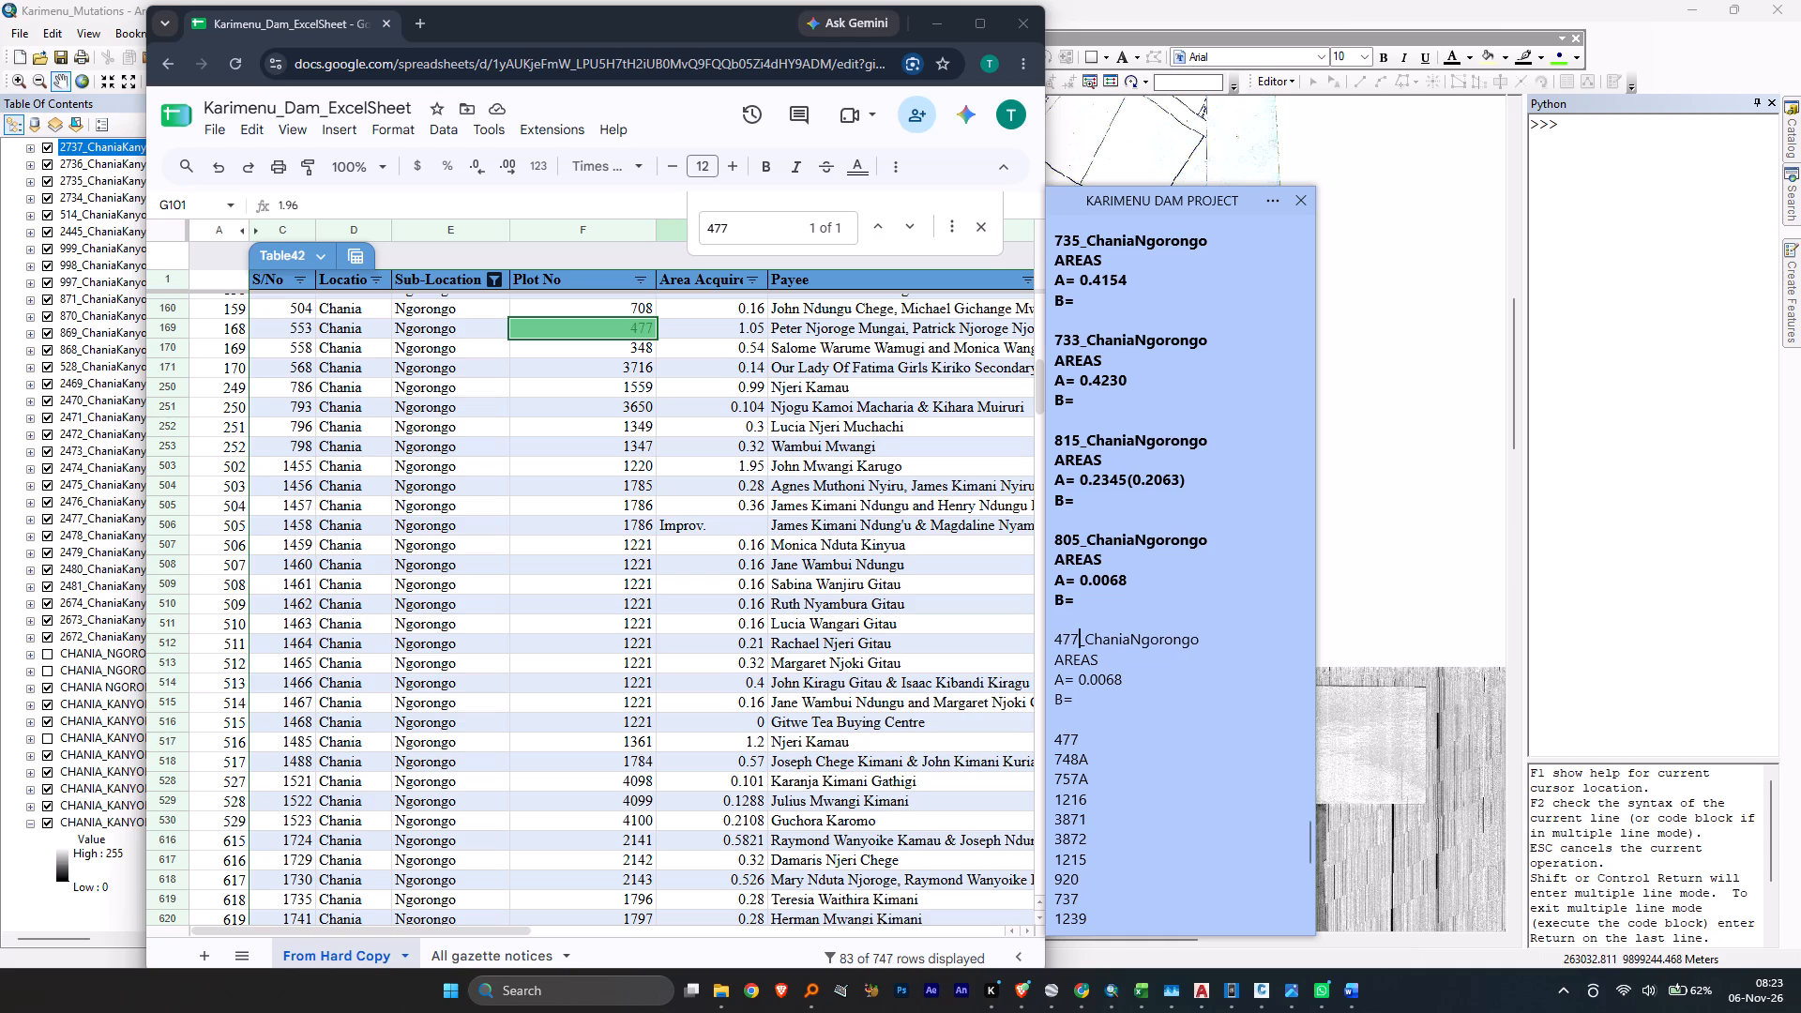
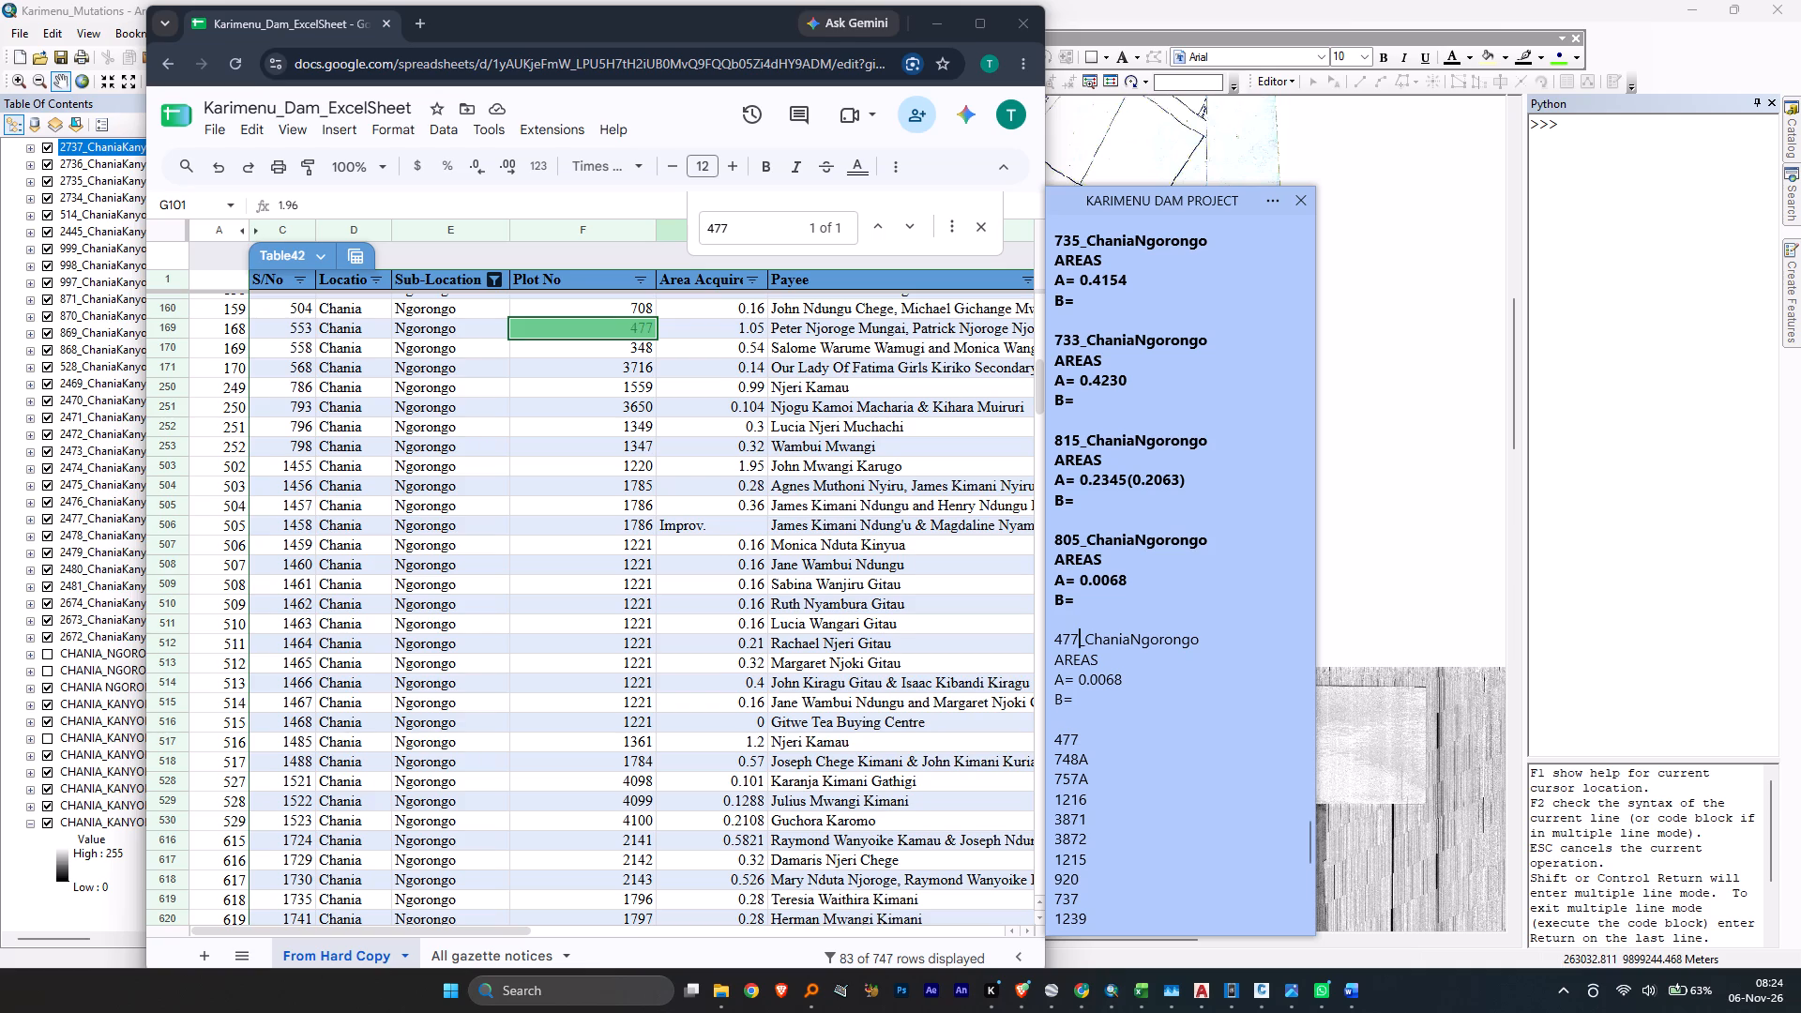
# Set area A in the 477_ChaniaNgorongo block of the note to 1.05.
pyautogui.moveTo(1123, 679); pyautogui.dragTo(1085, 683)
pyautogui.moveTo(1085, 683); pyautogui.dragTo(1082, 683)
pyautogui.write('1.05')
# Delete 477 and its leftover blank line from the top of the note's parcel list.
pyautogui.moveTo(1077, 743); pyautogui.dragTo(1053, 738)
pyautogui.press('BackSpace')
pyautogui.press('BackSpace')
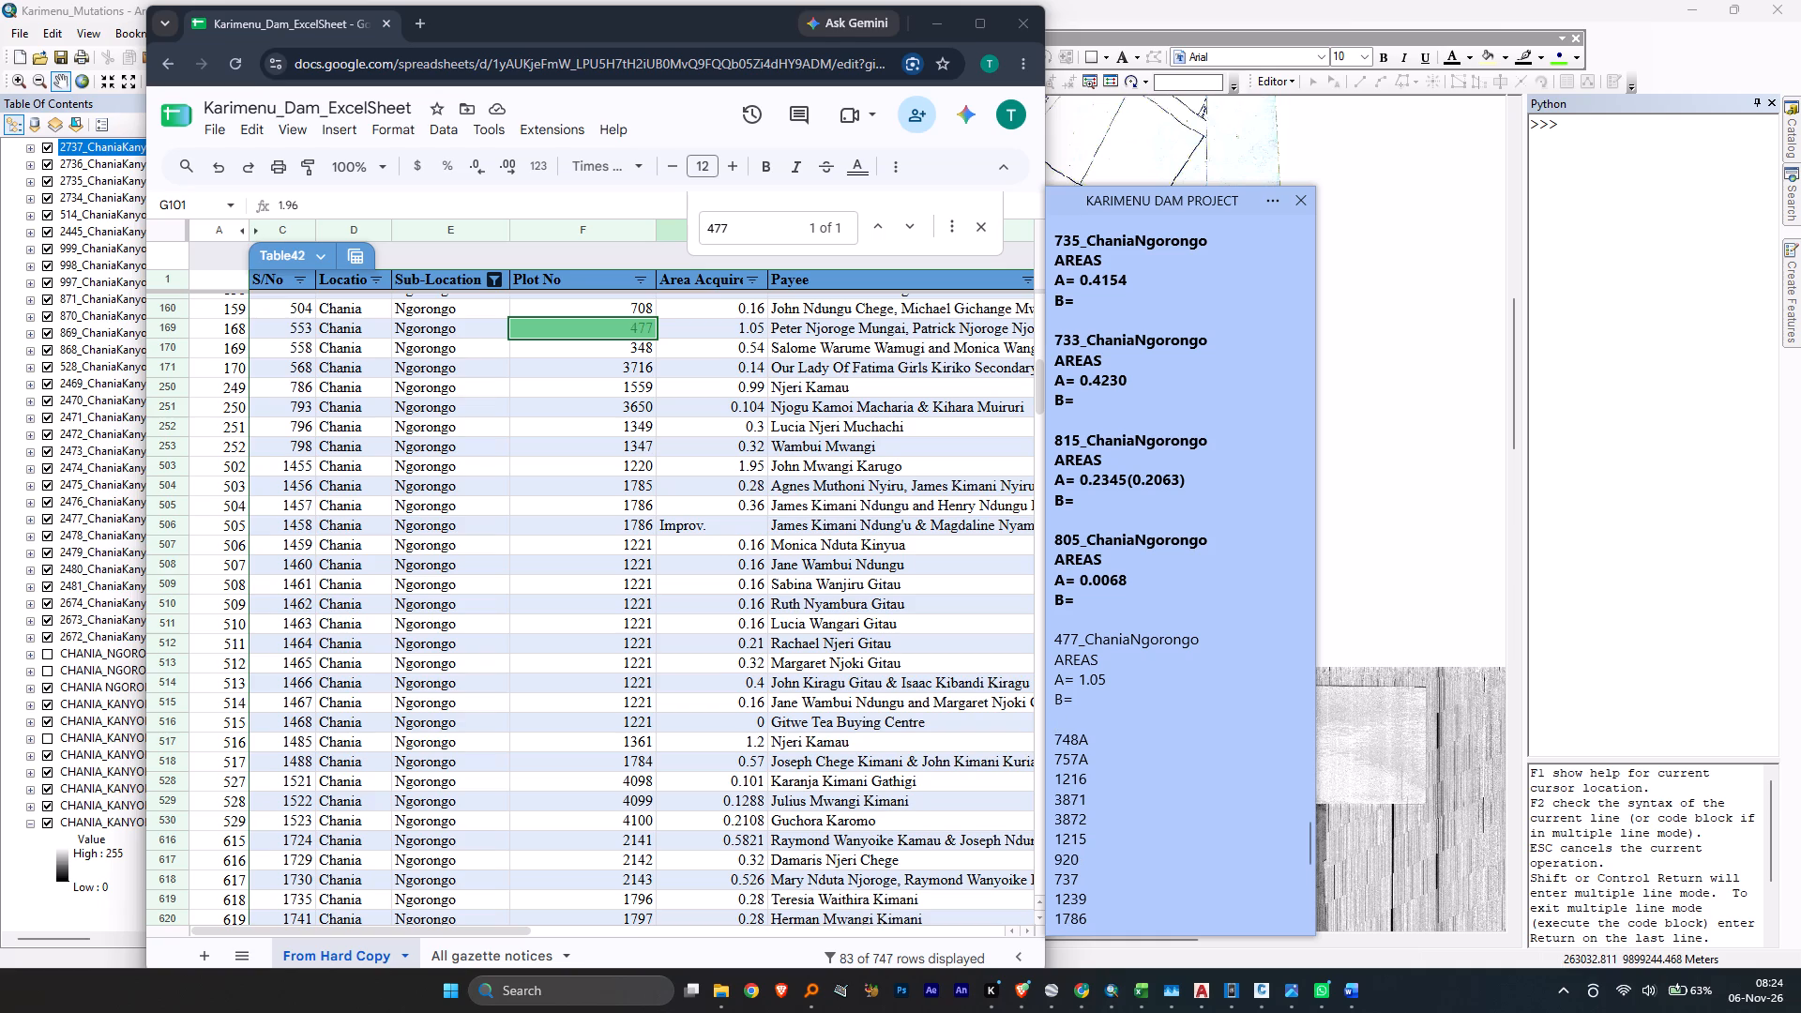
# Duplicate the 477_ChaniaNgorongo areas block, placing the copy below it and just above the parcel list starting at 748A.
pyautogui.moveTo(1072, 703); pyautogui.dragTo(1067, 689)
pyautogui.moveTo(1067, 689); pyautogui.dragTo(1058, 627)
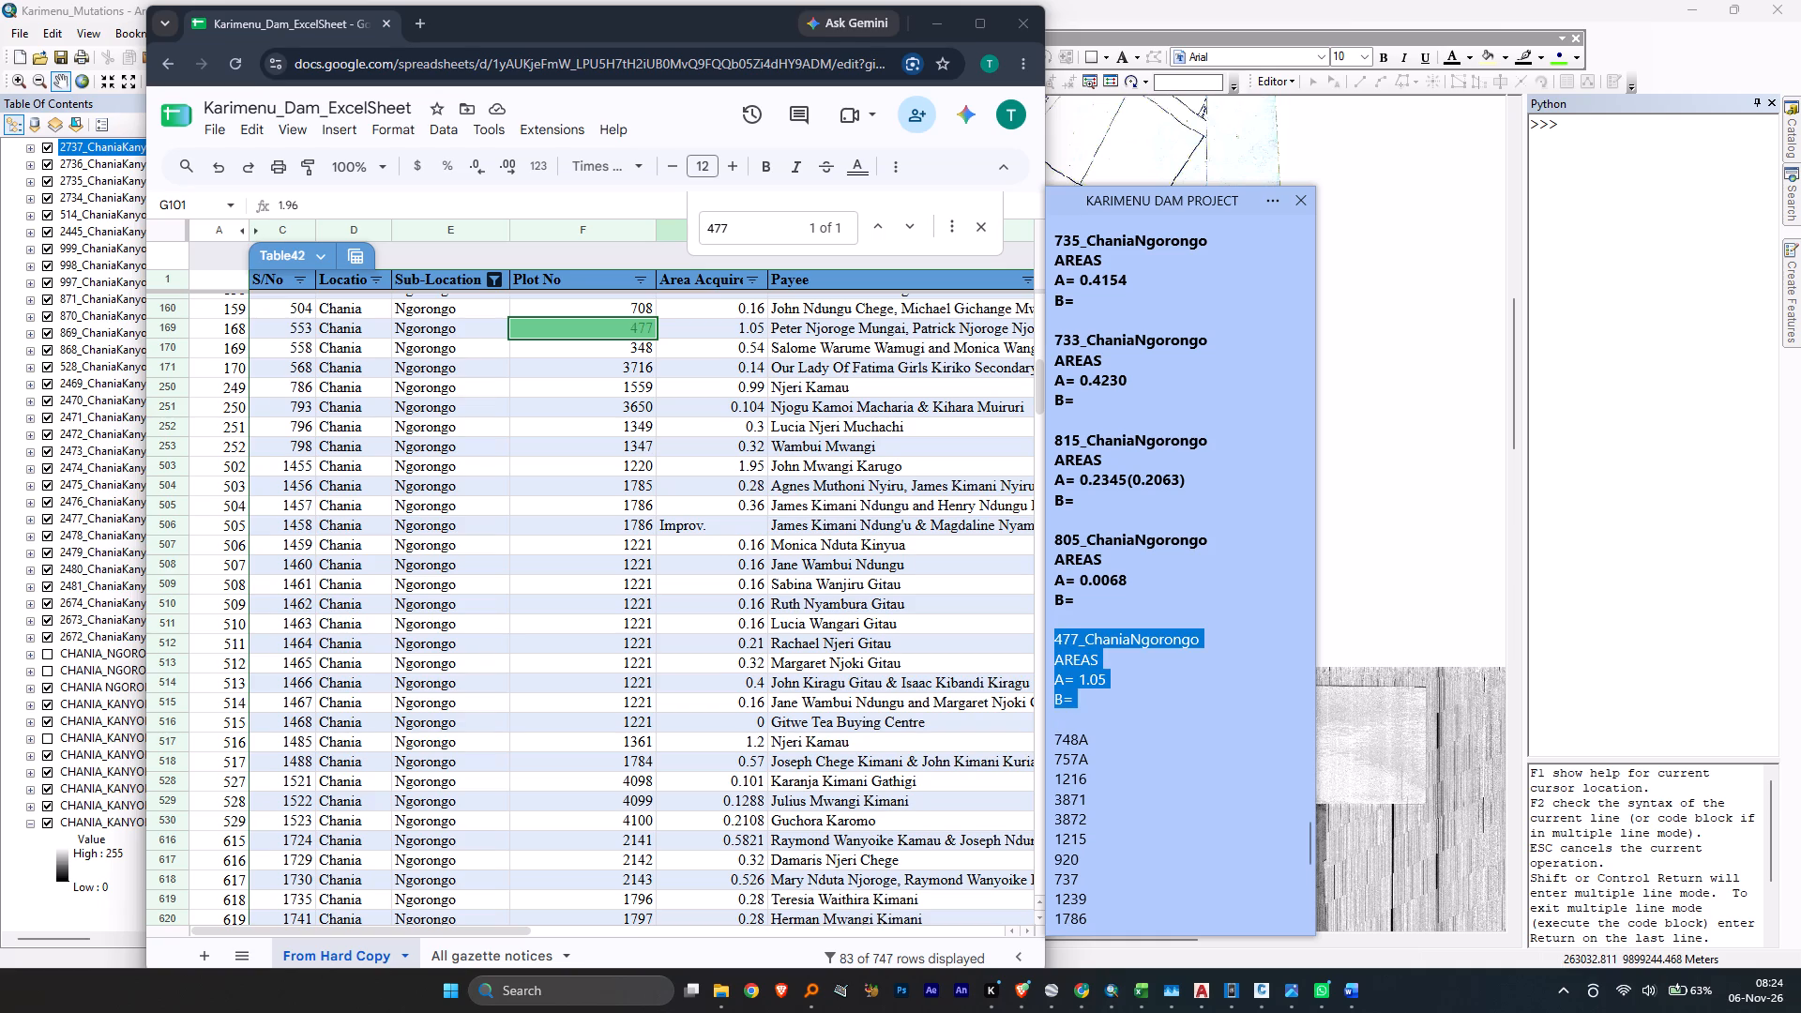
pyautogui.moveTo(1058, 627); pyautogui.dragTo(1057, 645)
pyautogui.hotkey('ctrl', 'c')
pyautogui.click(1103, 722)
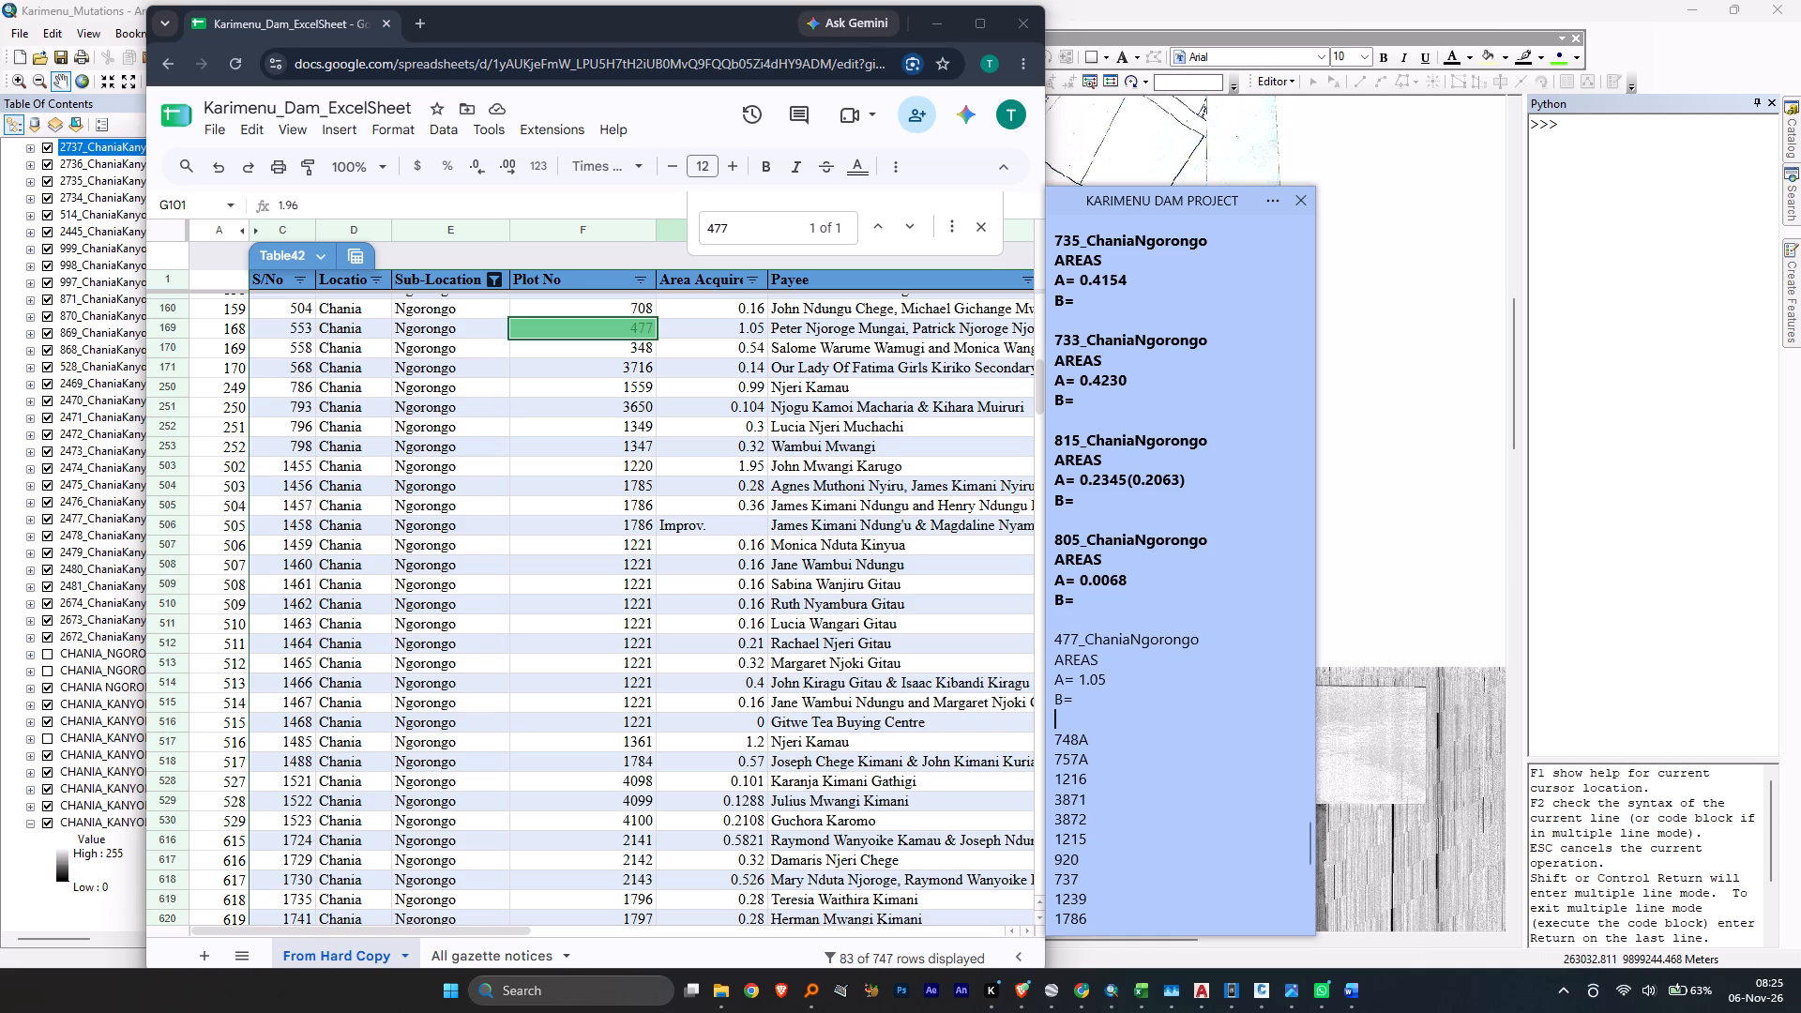
pyautogui.press('Return')
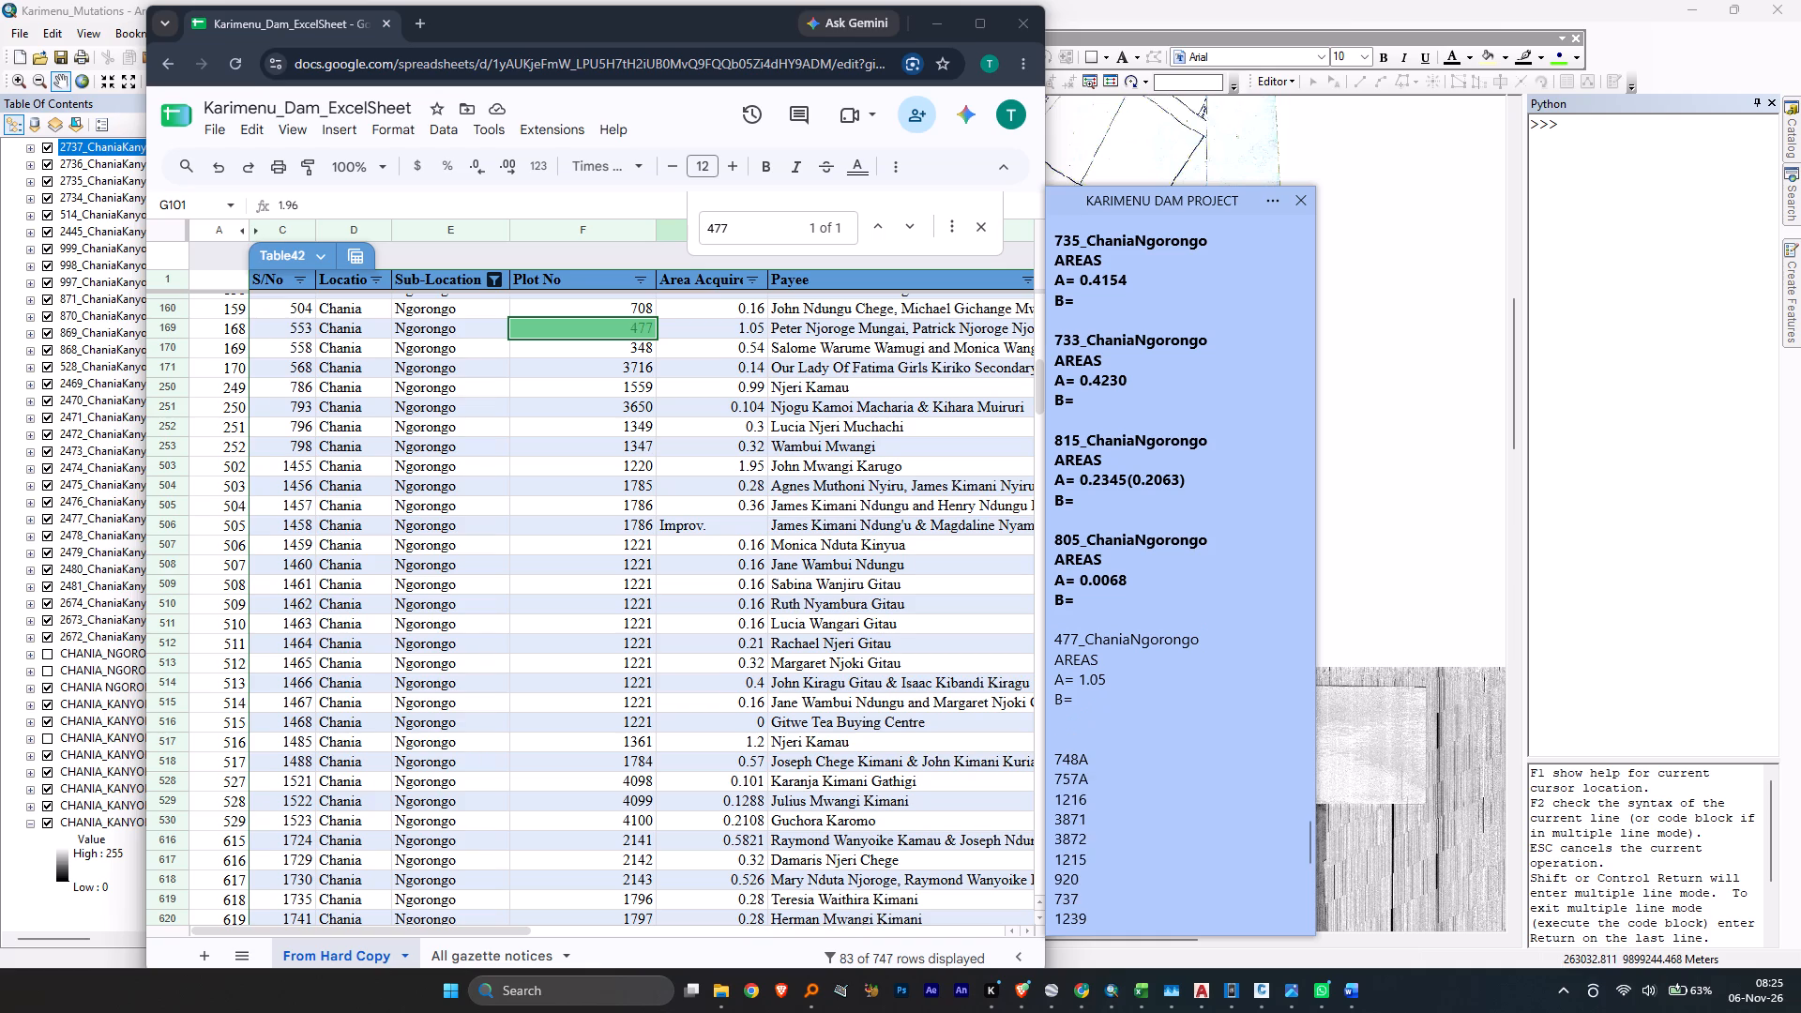
pyautogui.hotkey('ctrl', 'v')
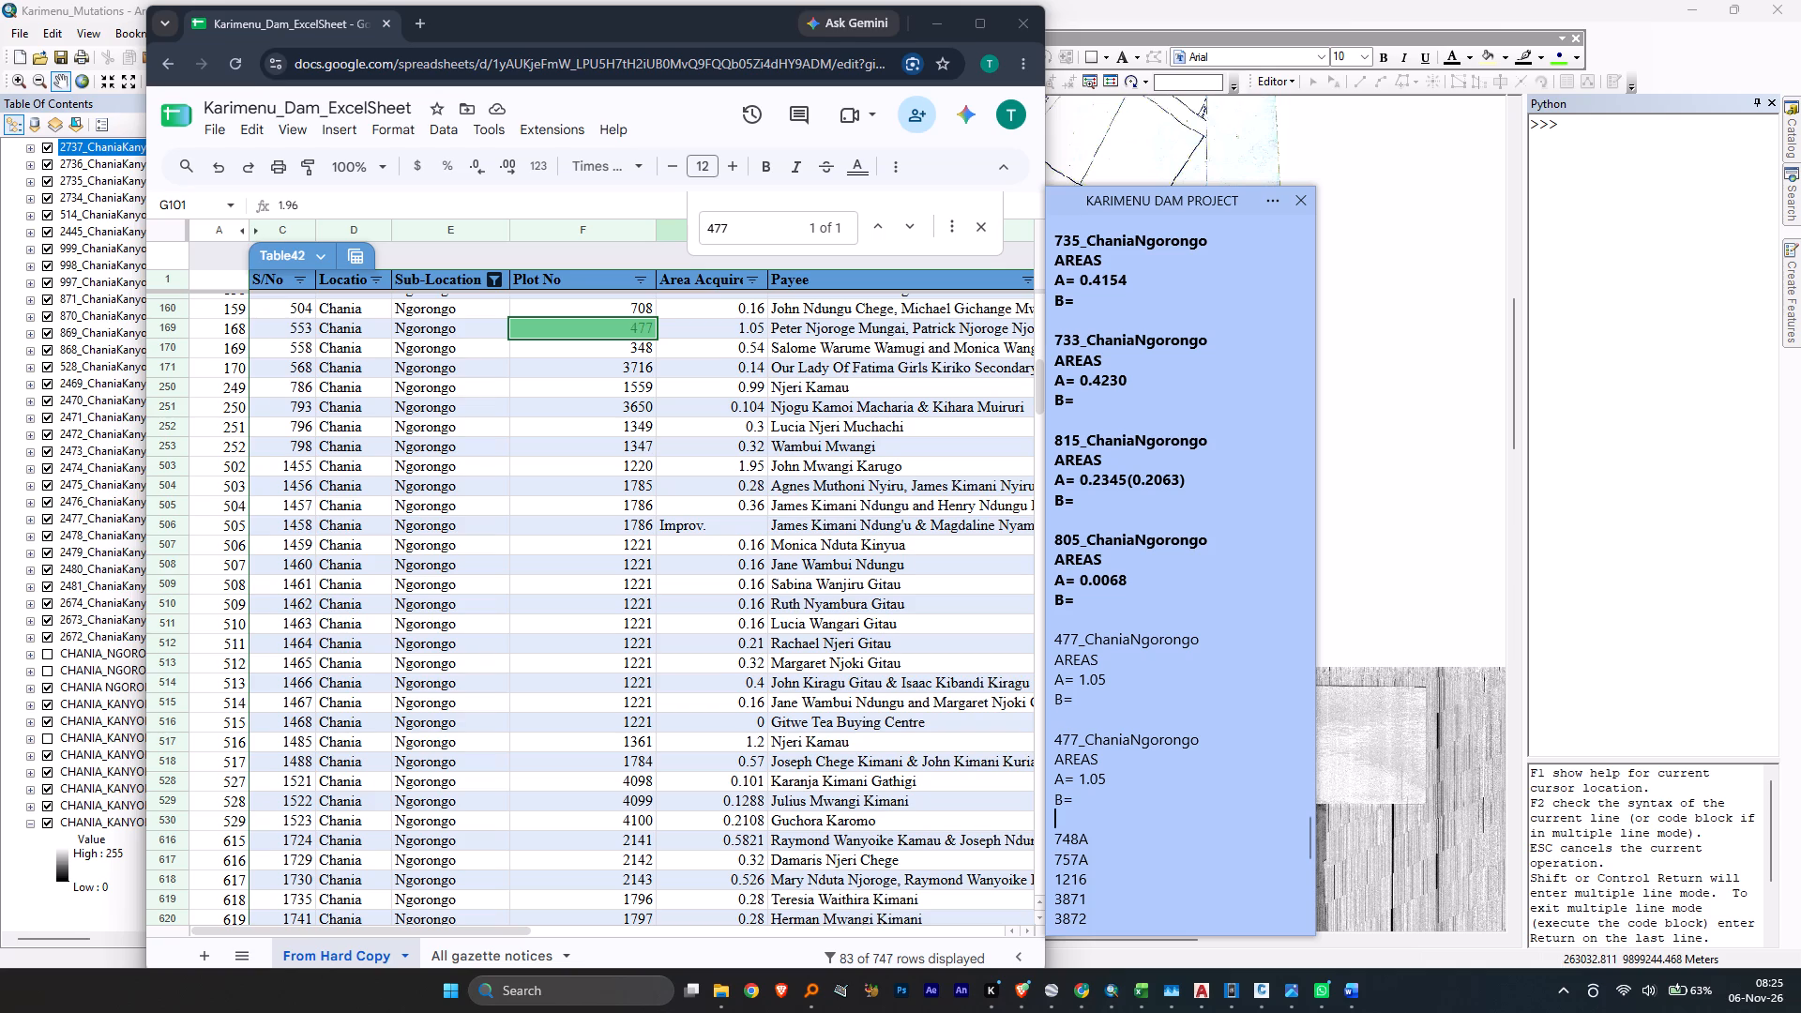
# Rename the copied block's heading 748A_ChaniaNgorongo.
pyautogui.moveTo(1078, 736); pyautogui.dragTo(1054, 736)
pyautogui.moveTo(1054, 736); pyautogui.dragTo(1051, 736)
pyautogui.press('7')
pyautogui.press('4')
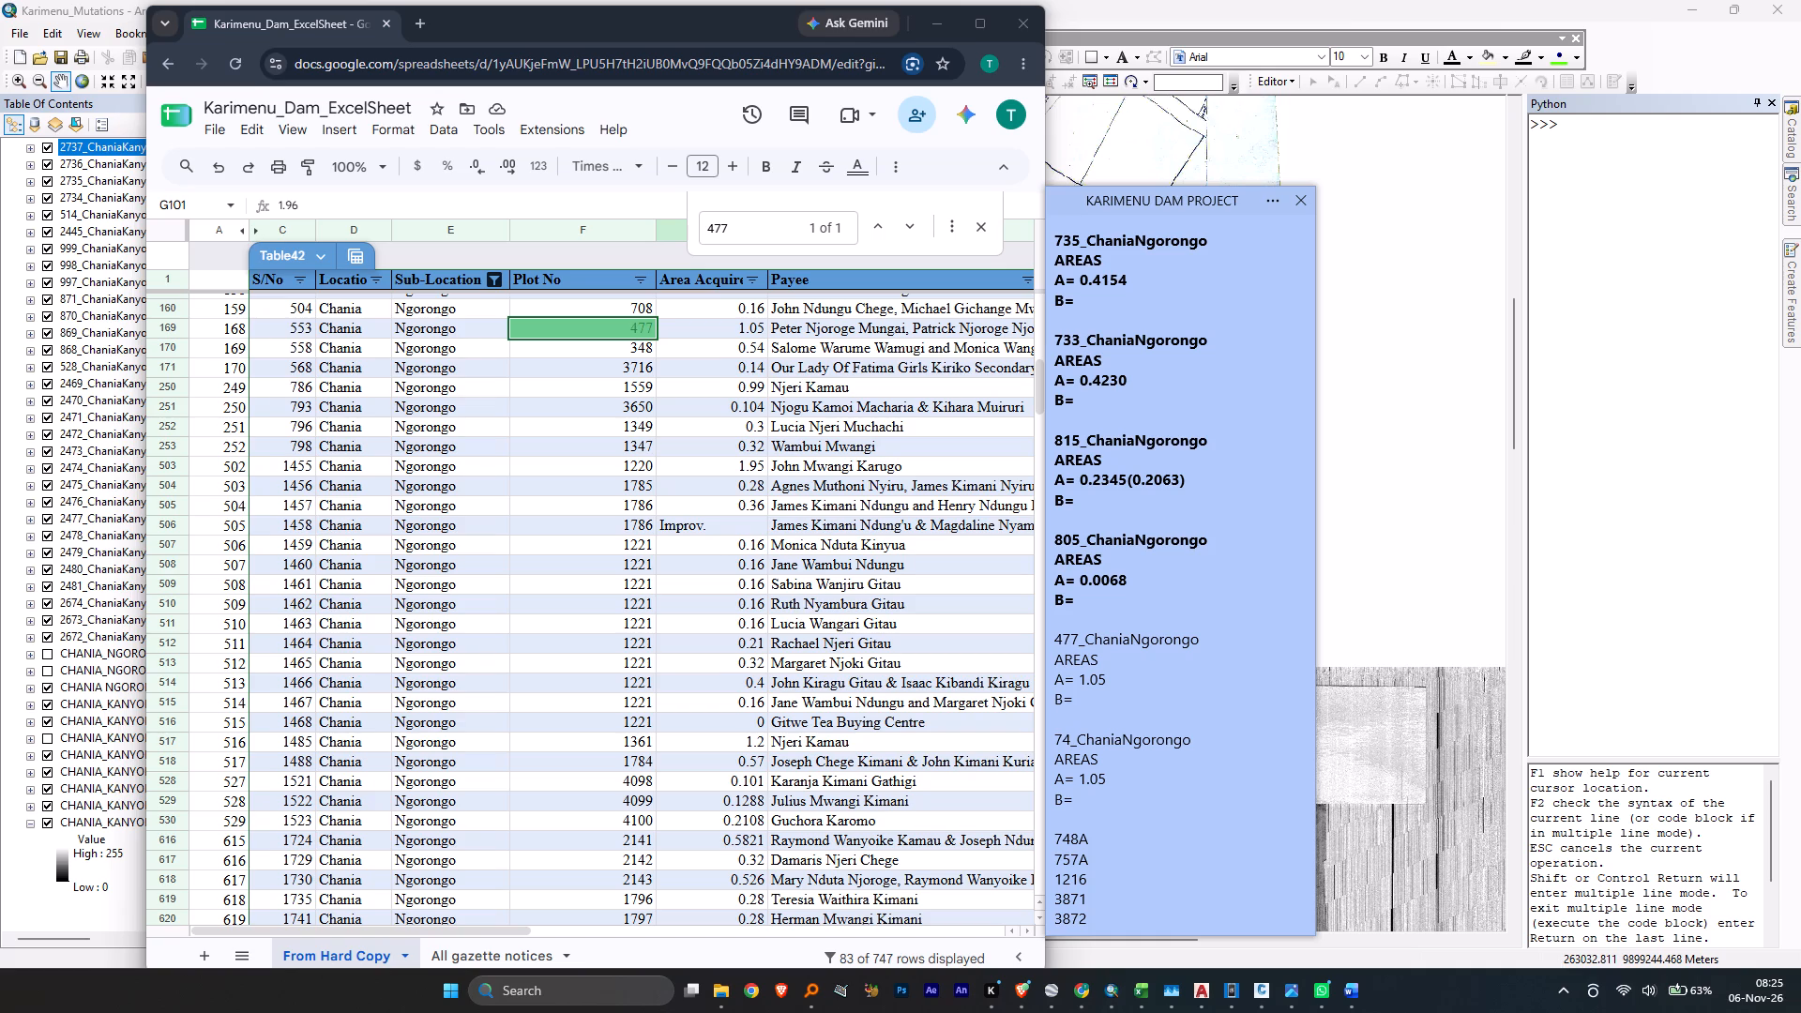
pyautogui.press('8')
pyautogui.hotkey('shift', 'a')
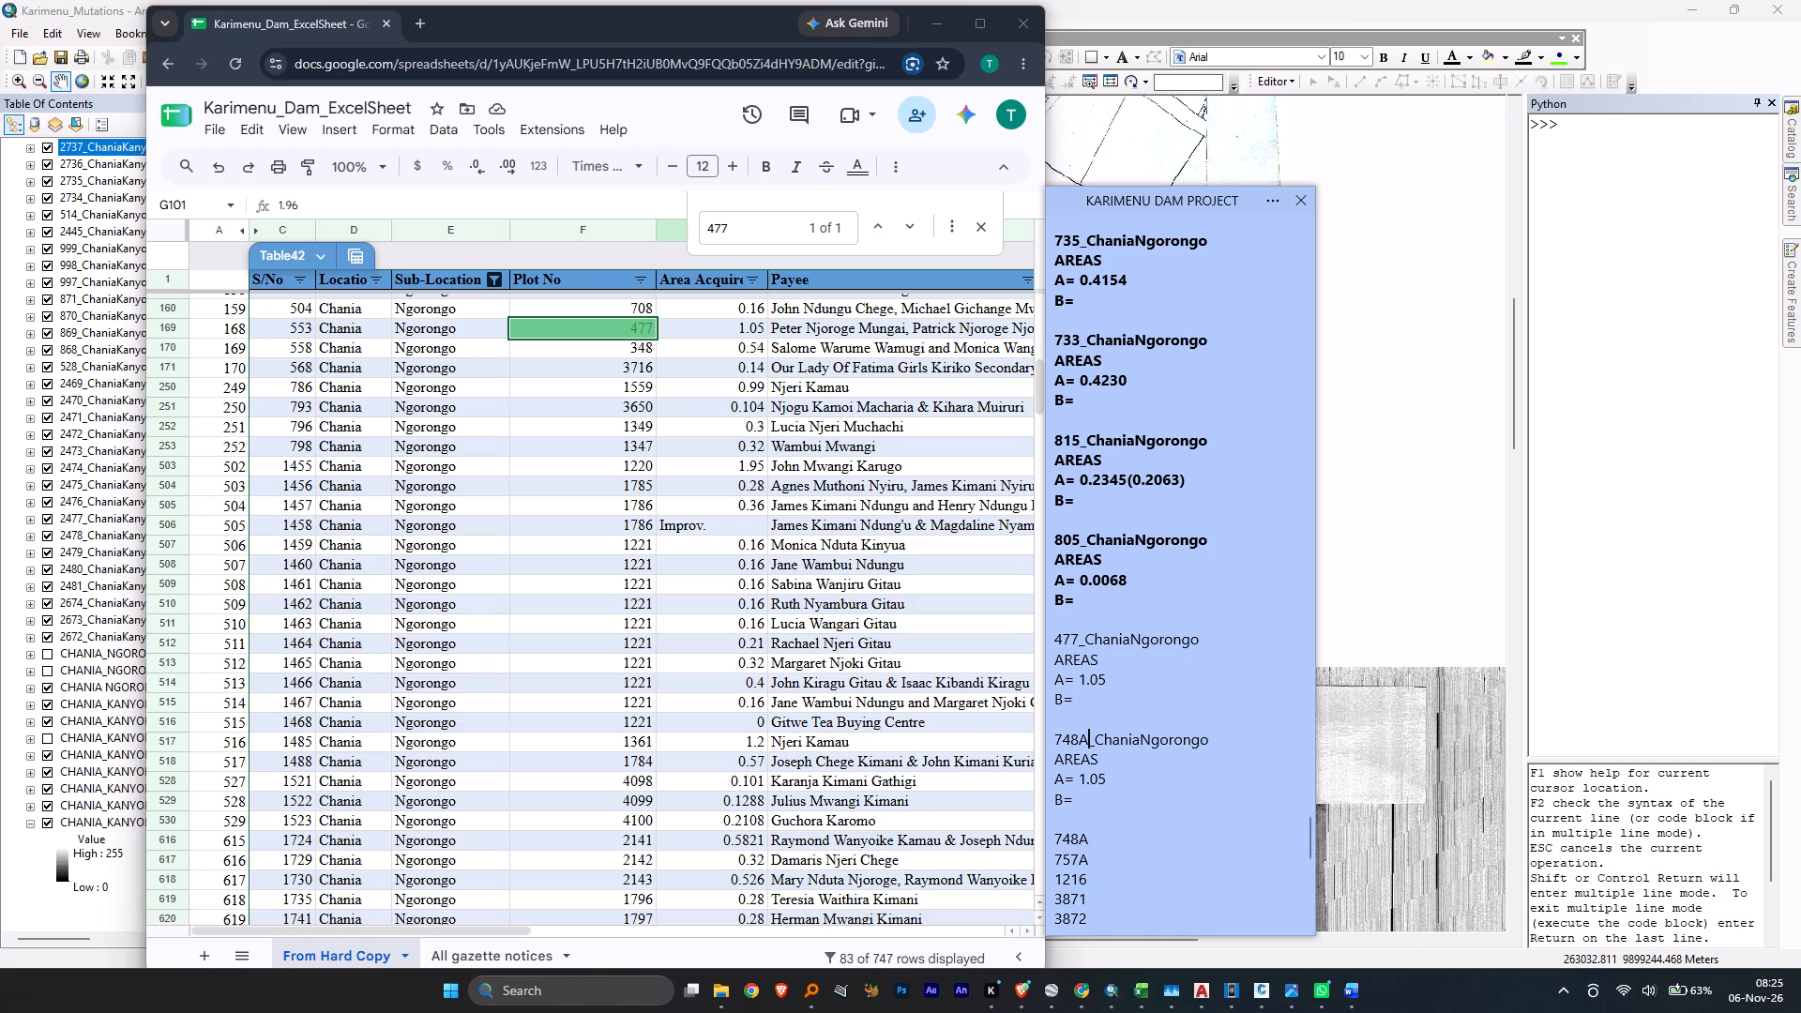
# Search the From Hard Copy sheet of the Karimenu_Dam_ExcelSheet spreadsheet for plot 748A, also trying just 748.
pyautogui.click(745, 226)
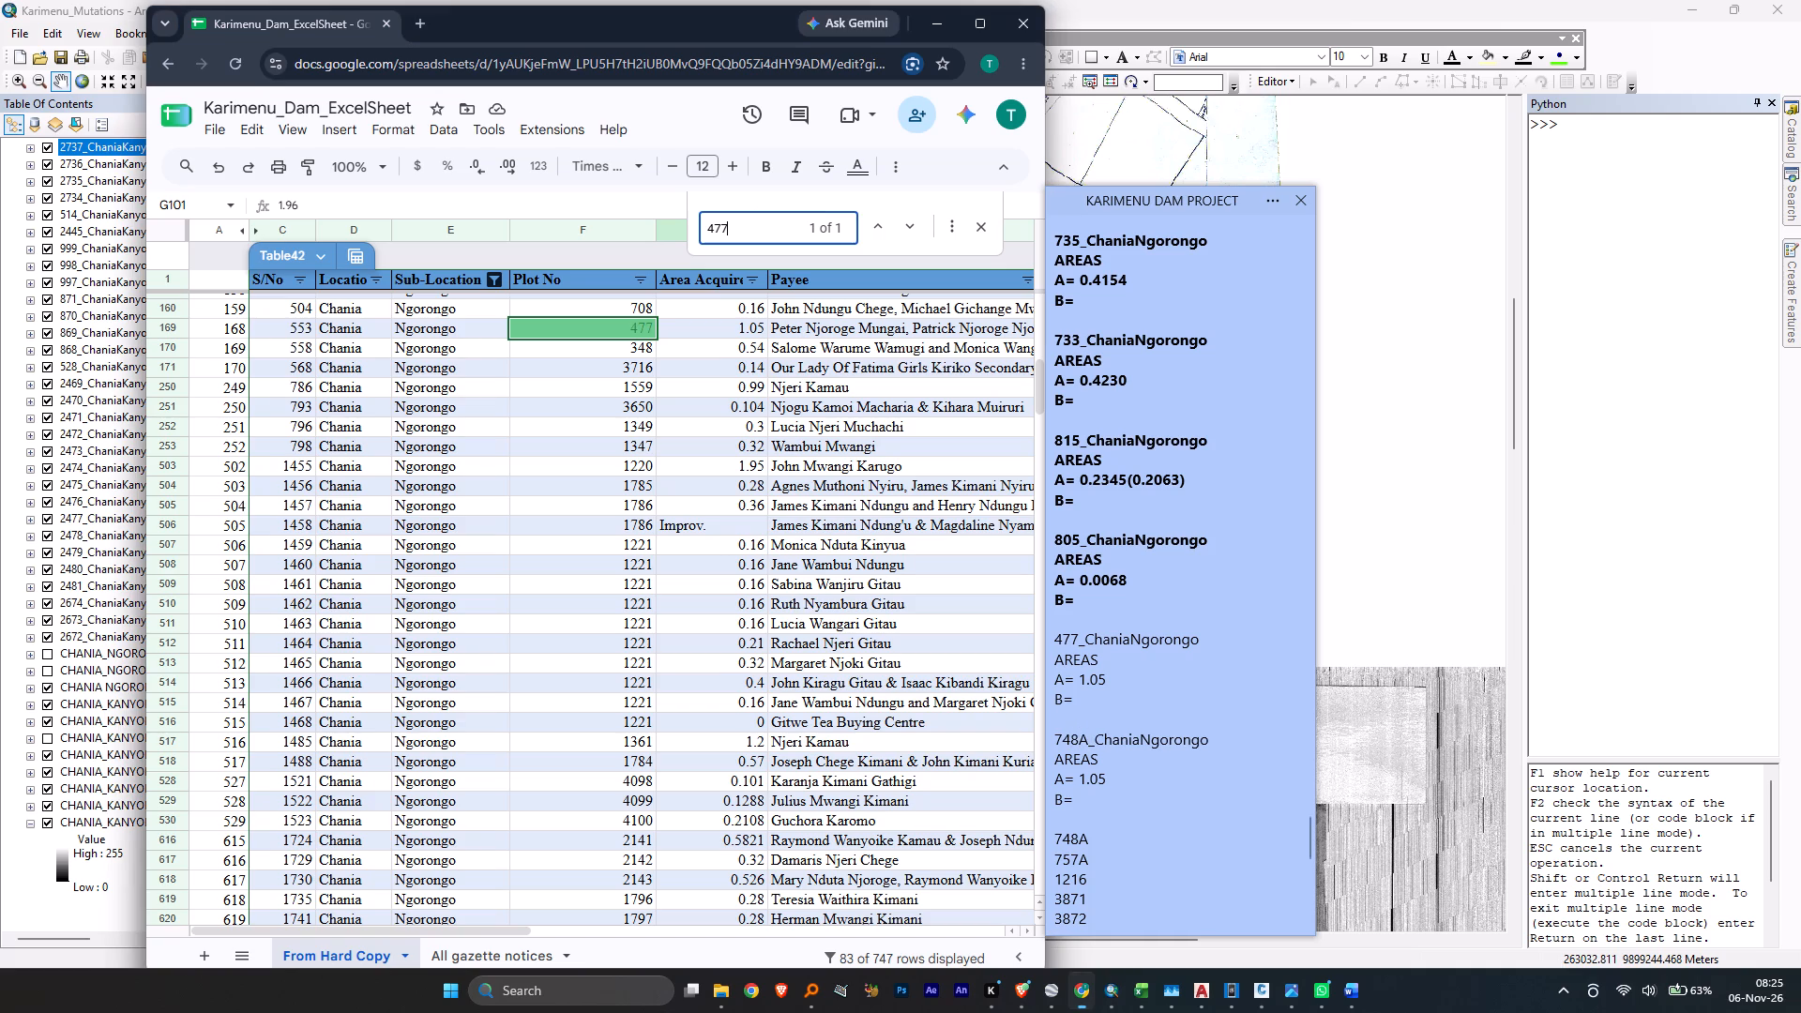
pyautogui.moveTo(745, 230); pyautogui.dragTo(696, 226)
pyautogui.press('7')
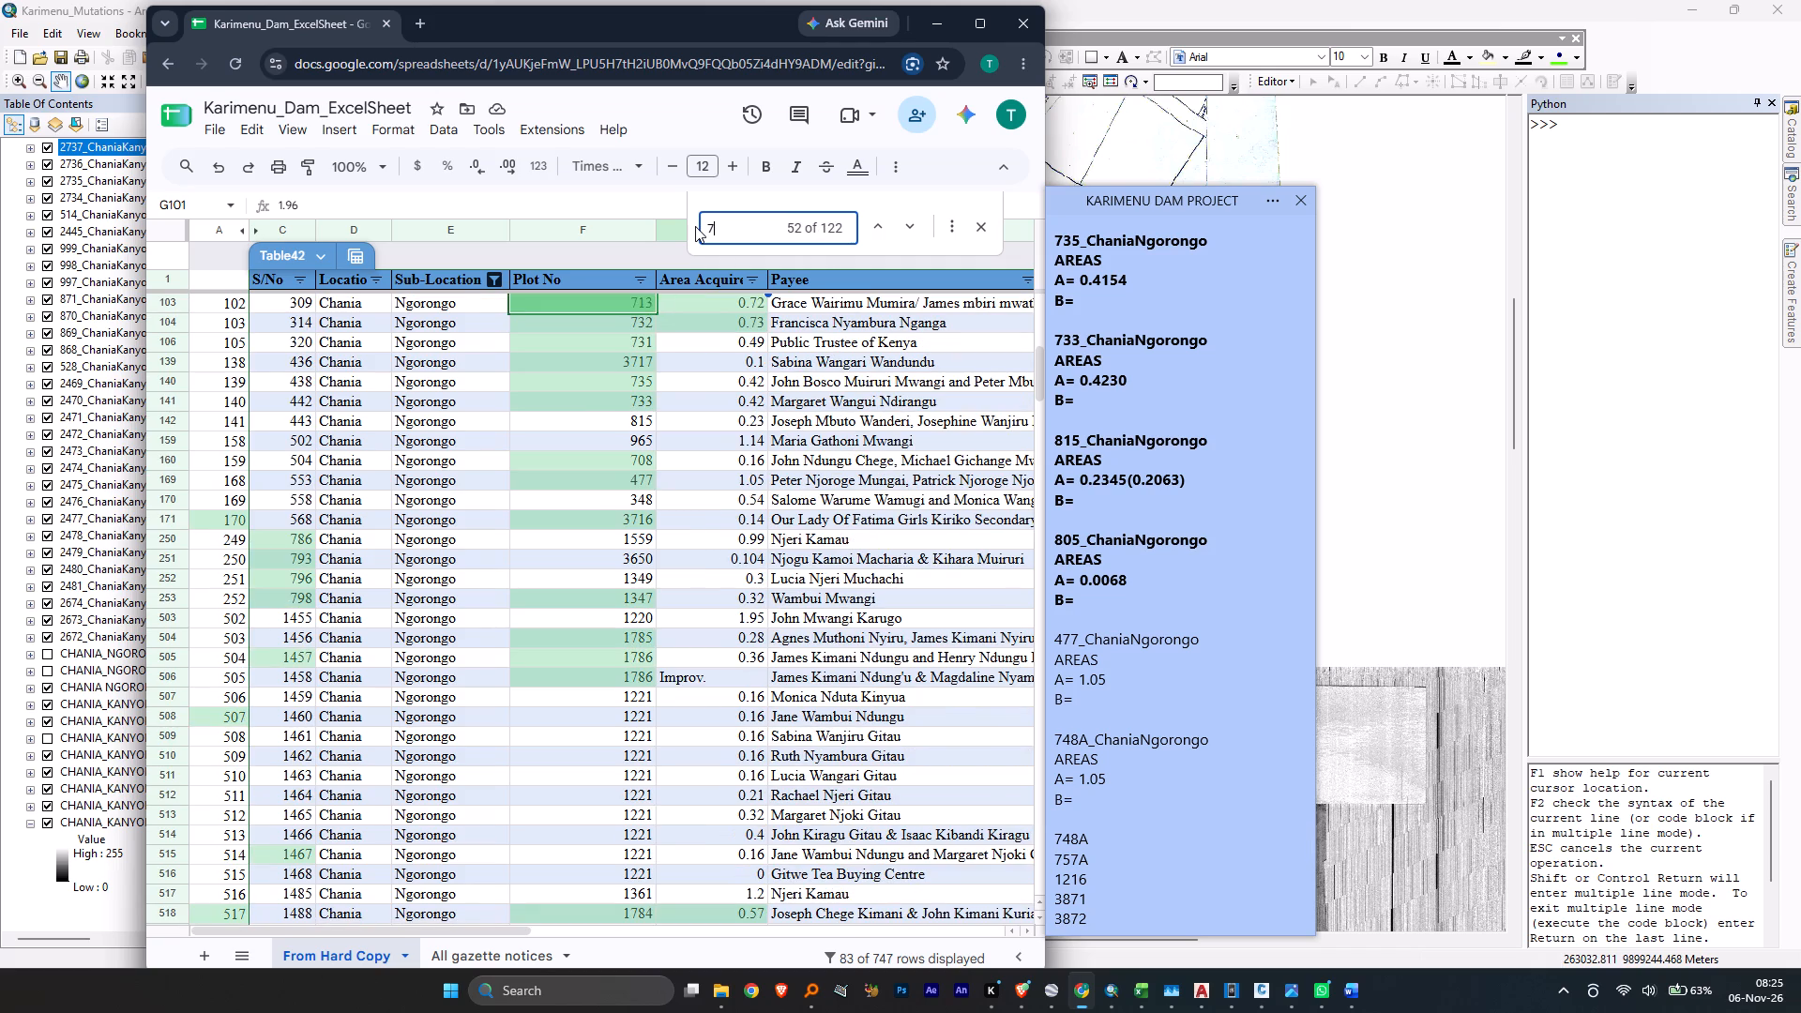
pyautogui.write('48')
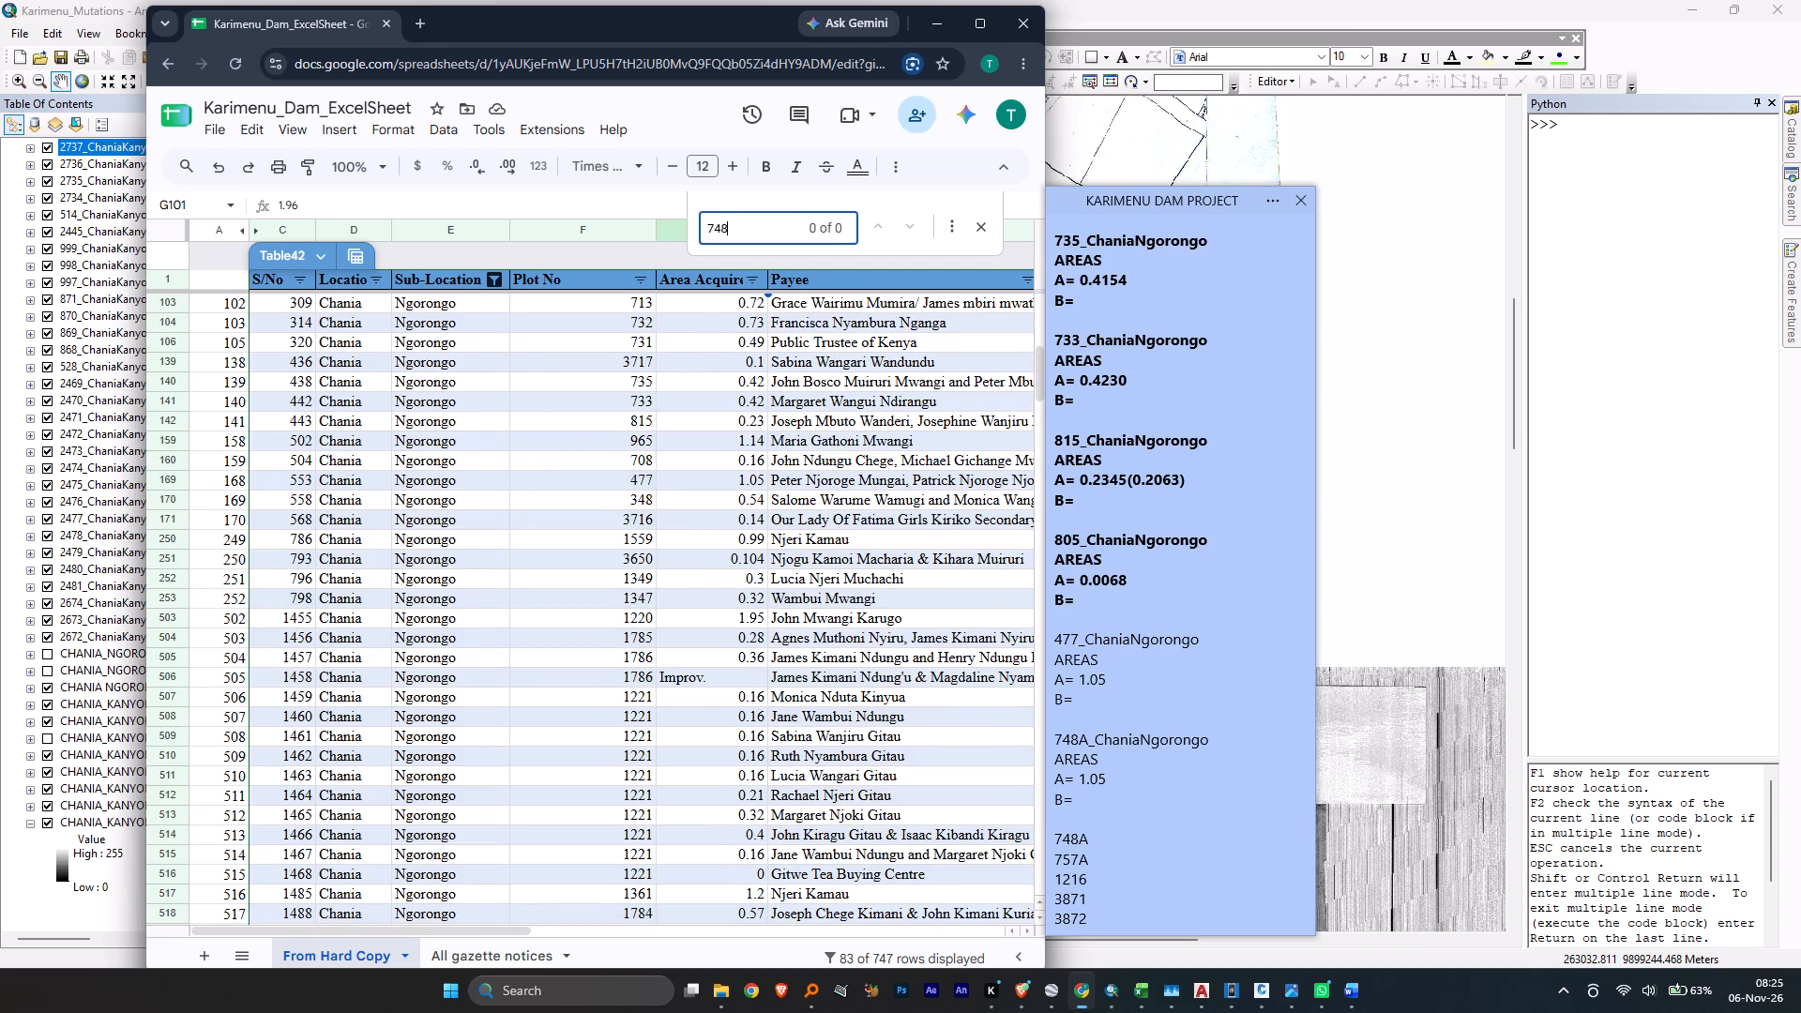
pyautogui.hotkey('shift', 'a')
pyautogui.press('BackSpace')
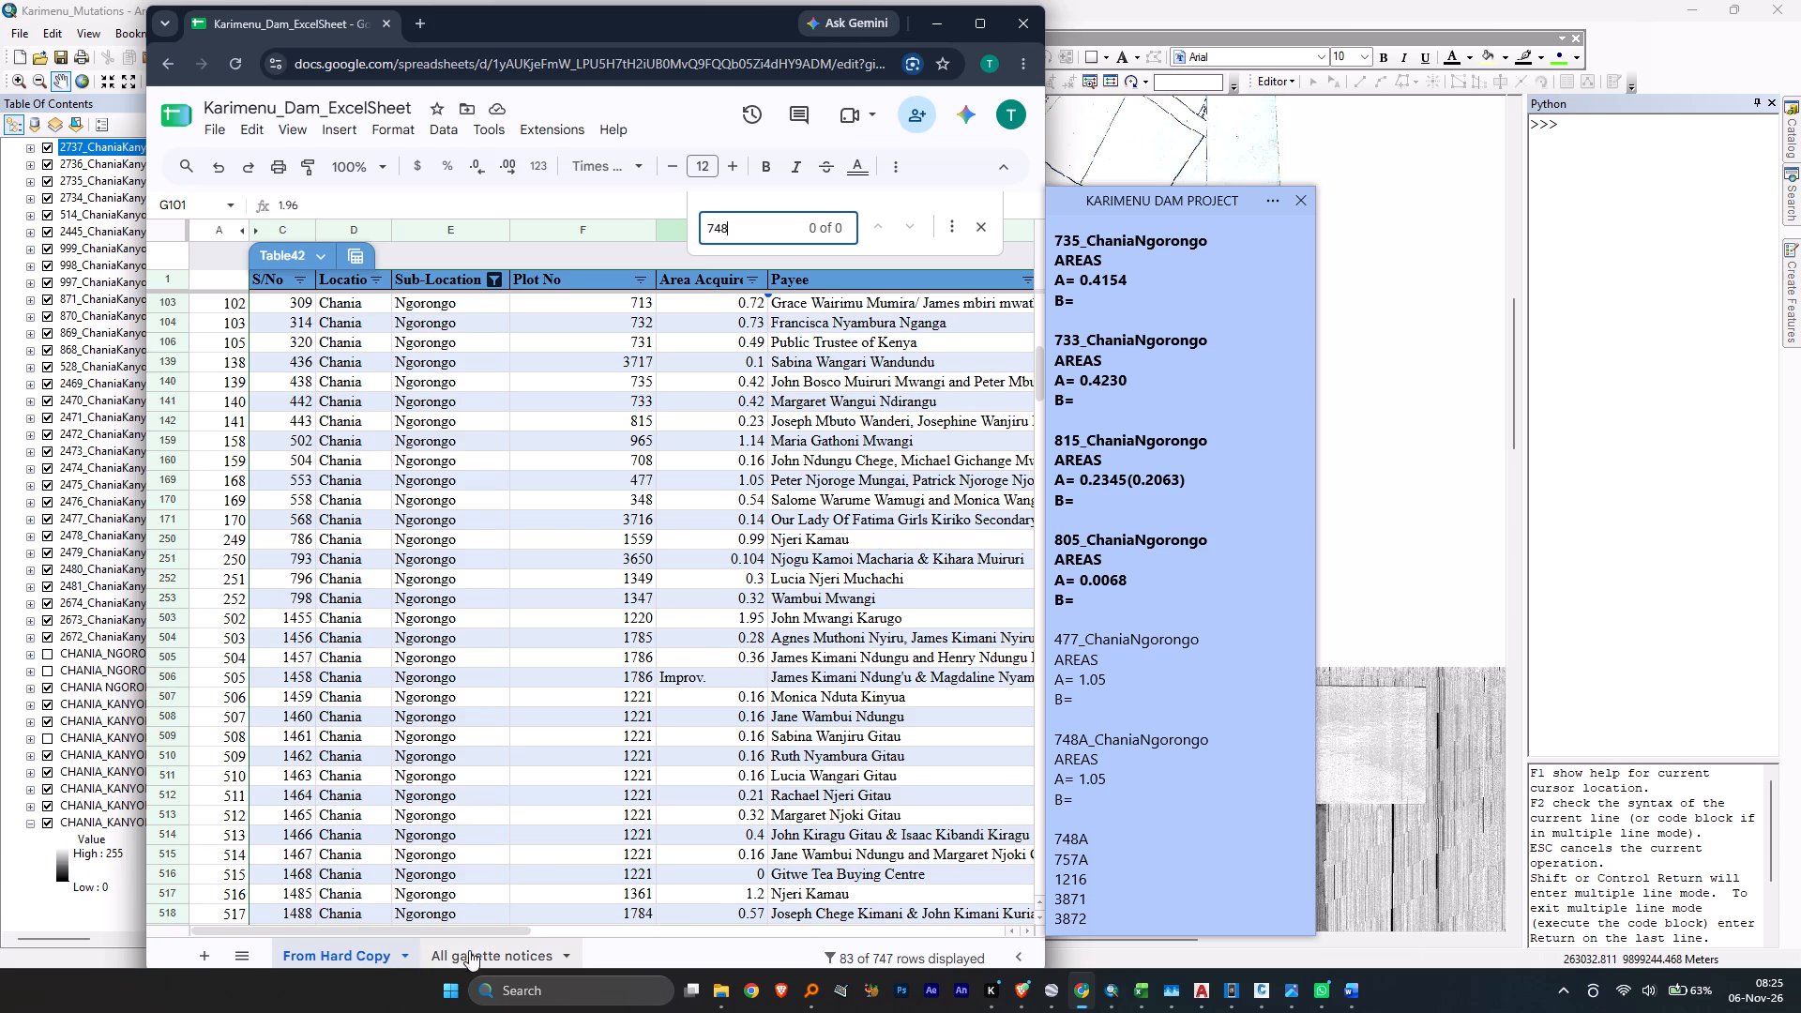
# Look through the All gazette notices and From Hard Copy sheets for parcel 748A's acquired area.
pyautogui.click(471, 950)
pyautogui.click(753, 234)
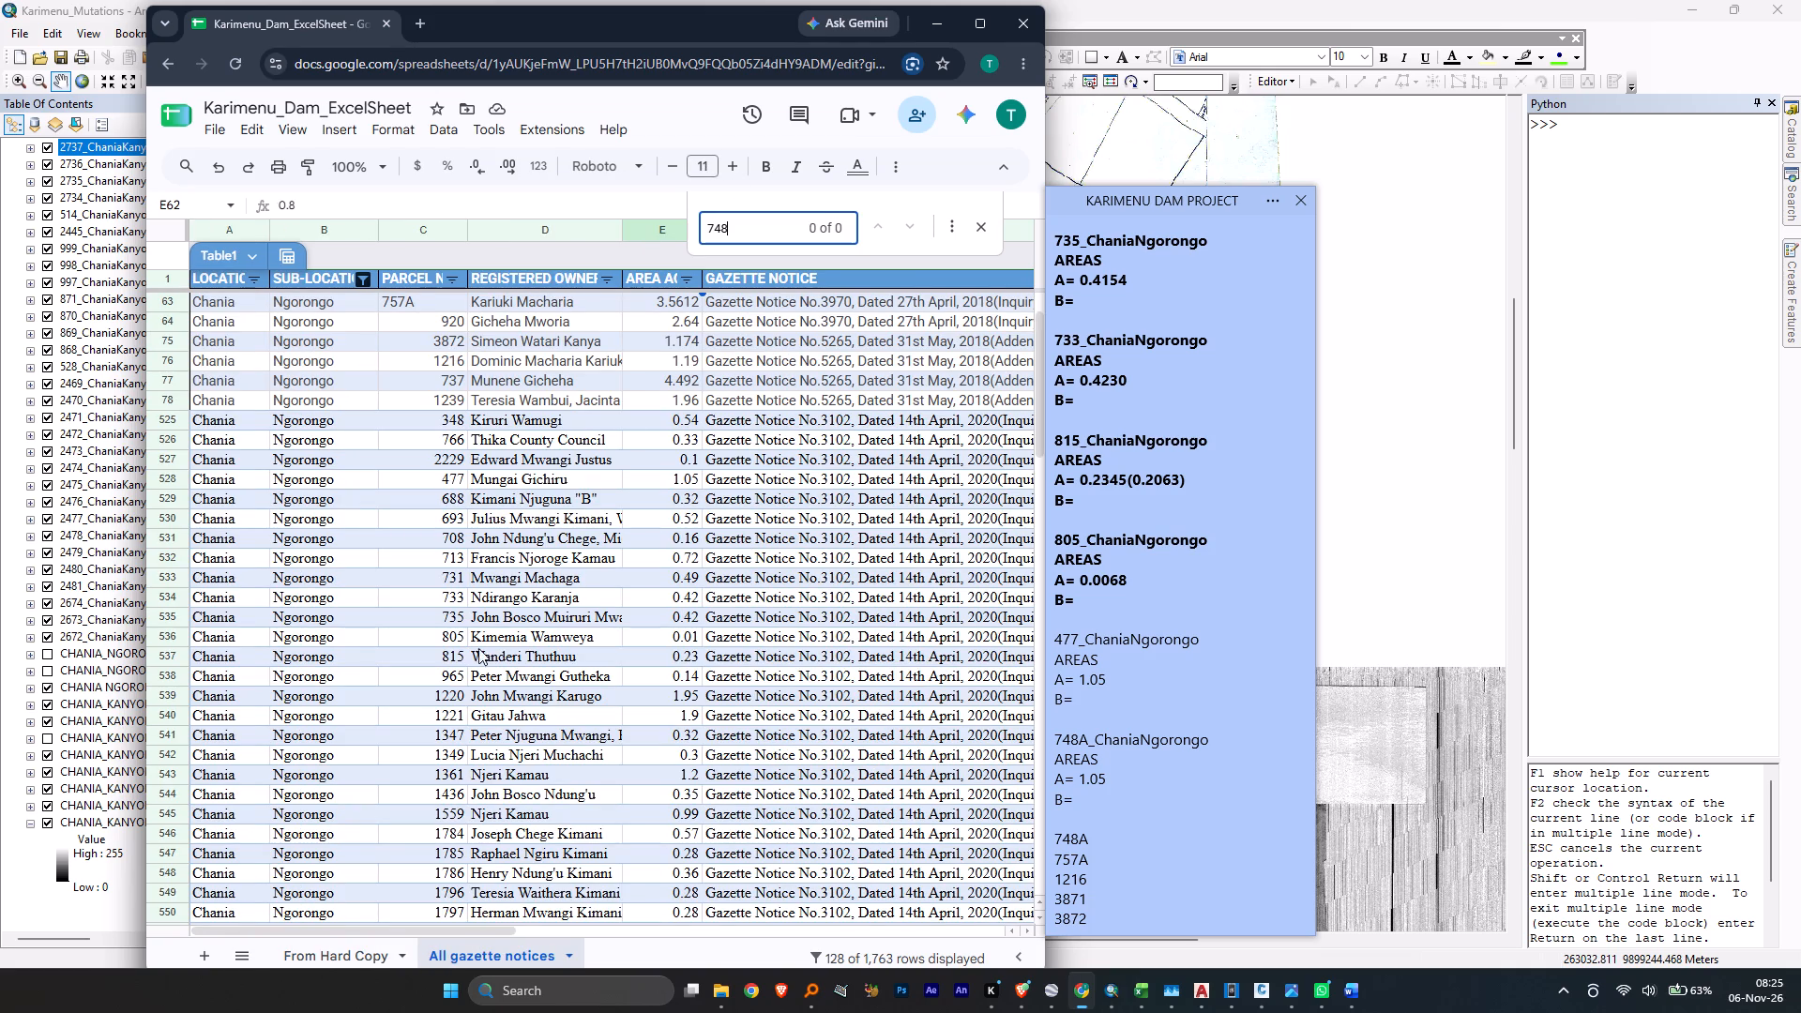
pyautogui.click(321, 954)
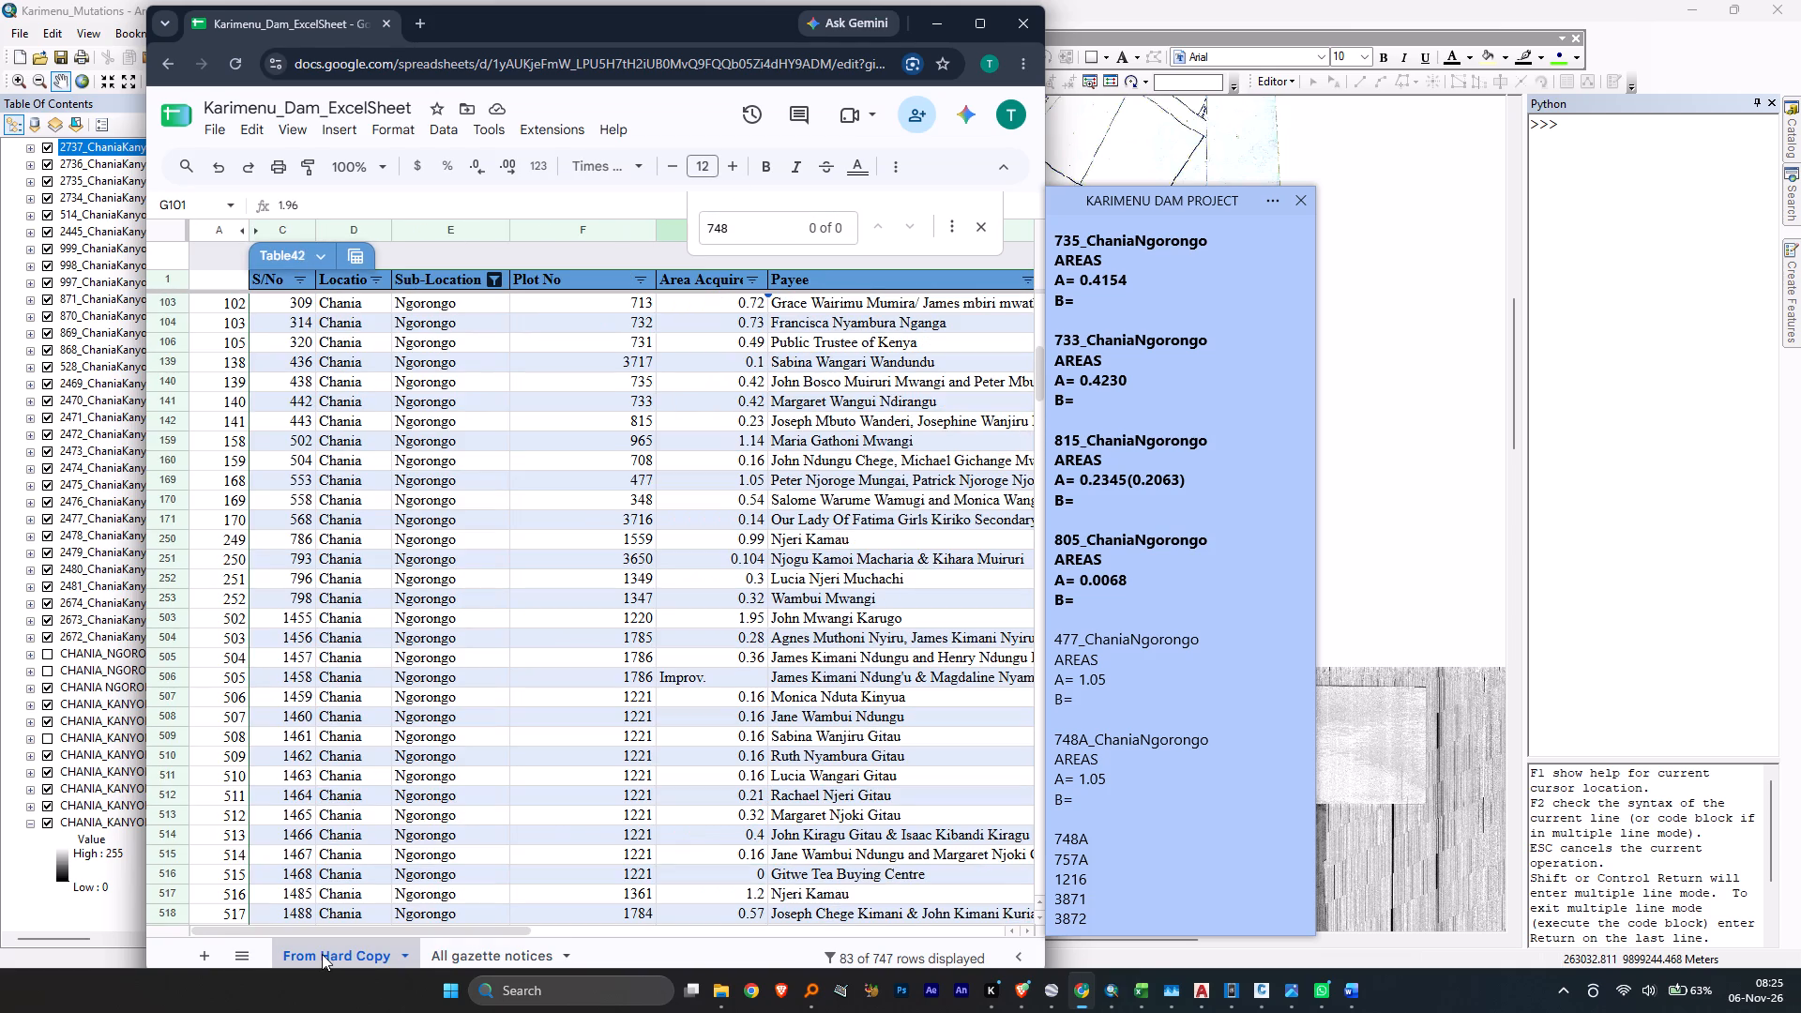
pyautogui.scroll(10, 353, 719)
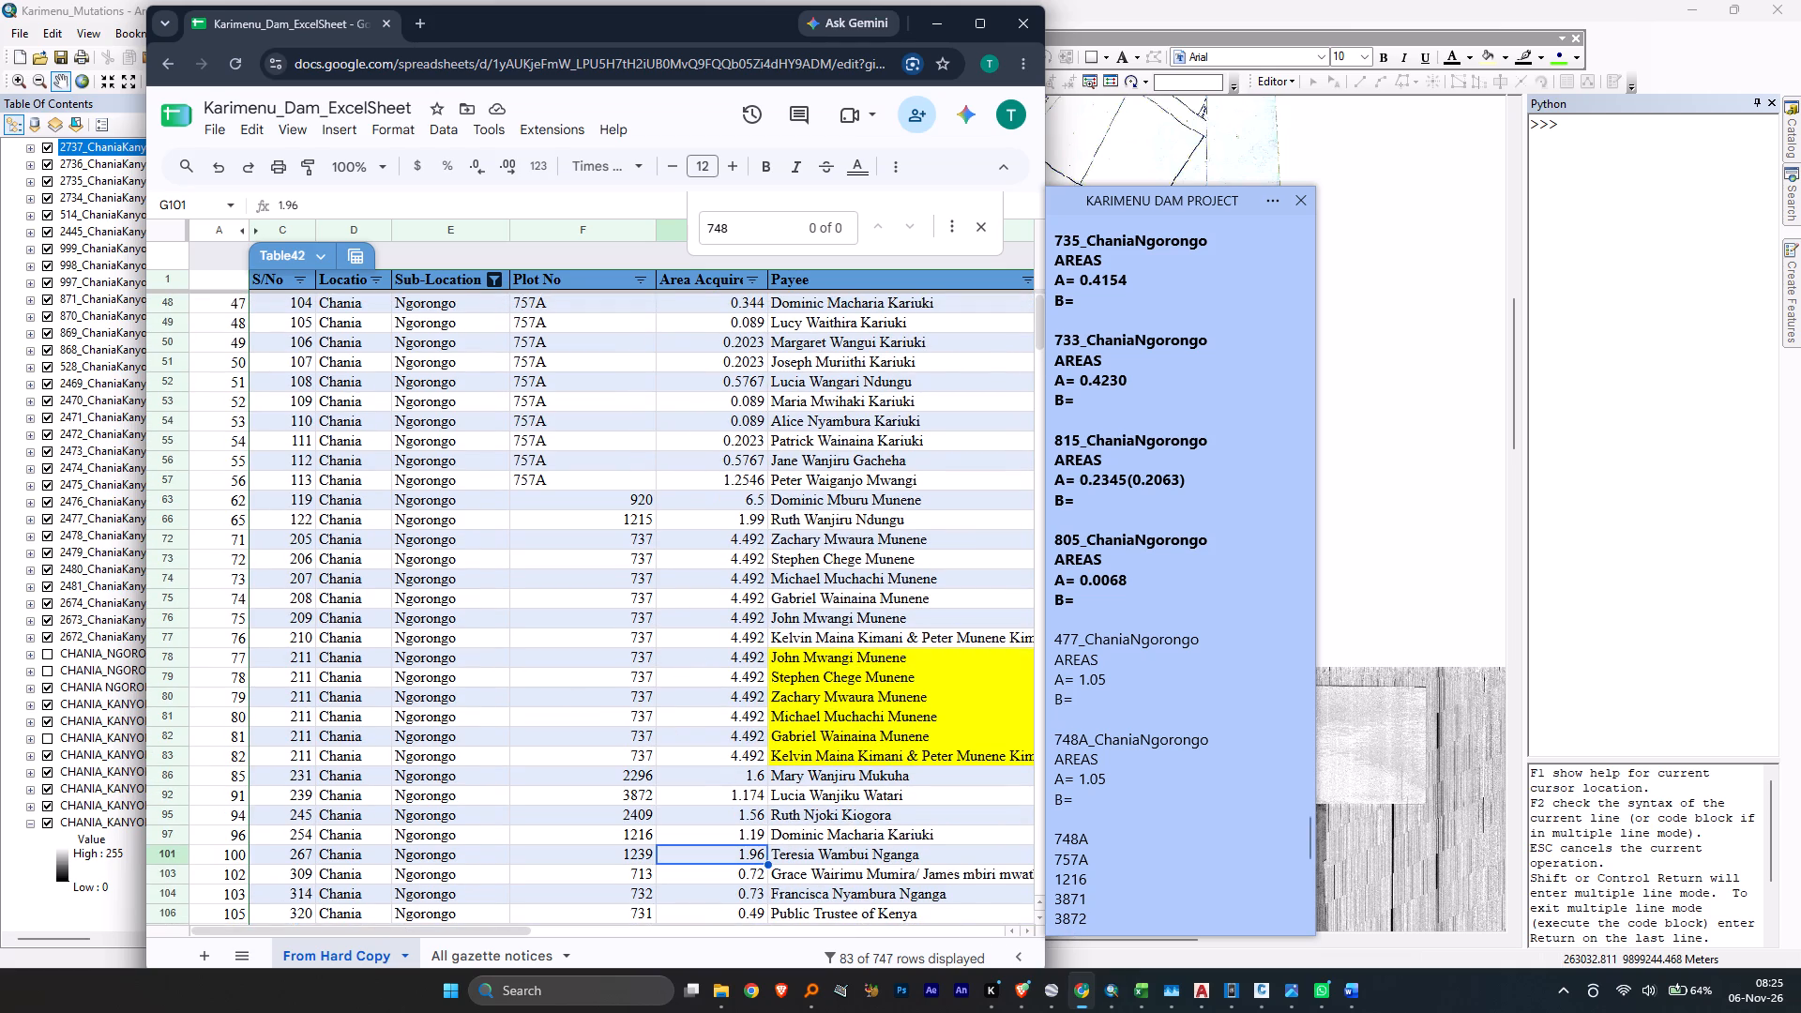
pyautogui.scroll(1, 607, 691)
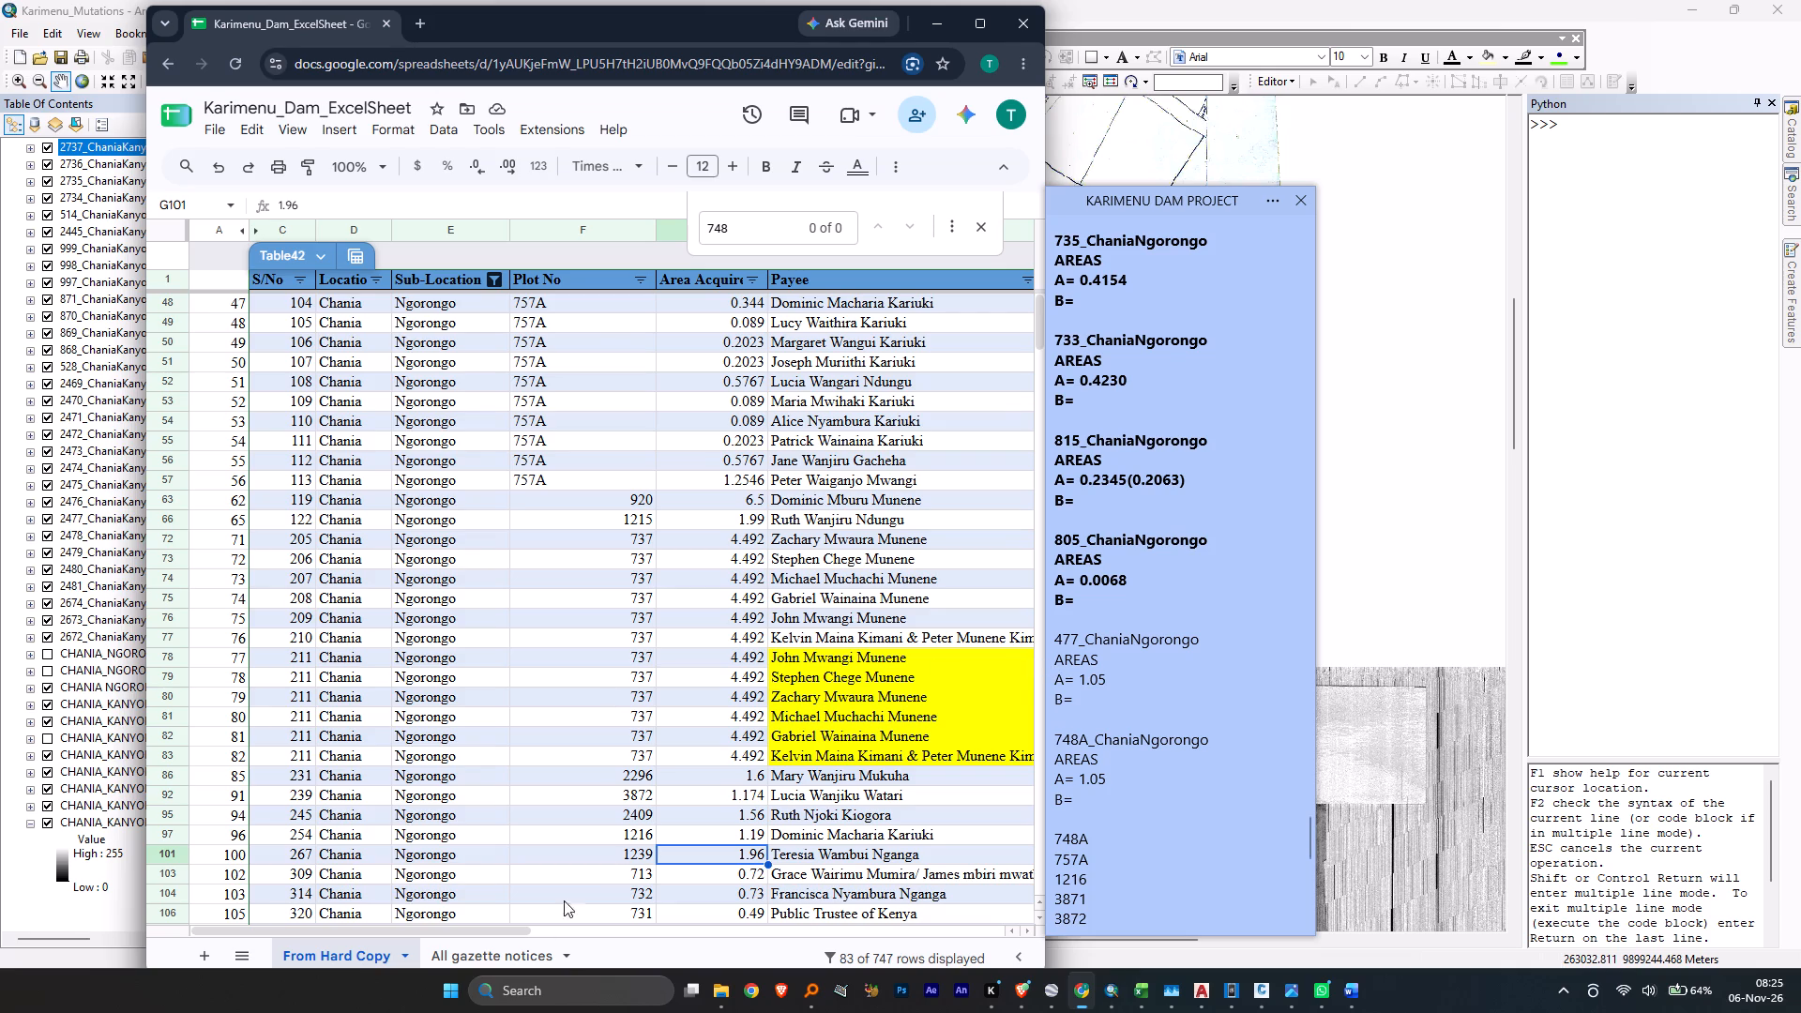
pyautogui.click(507, 955)
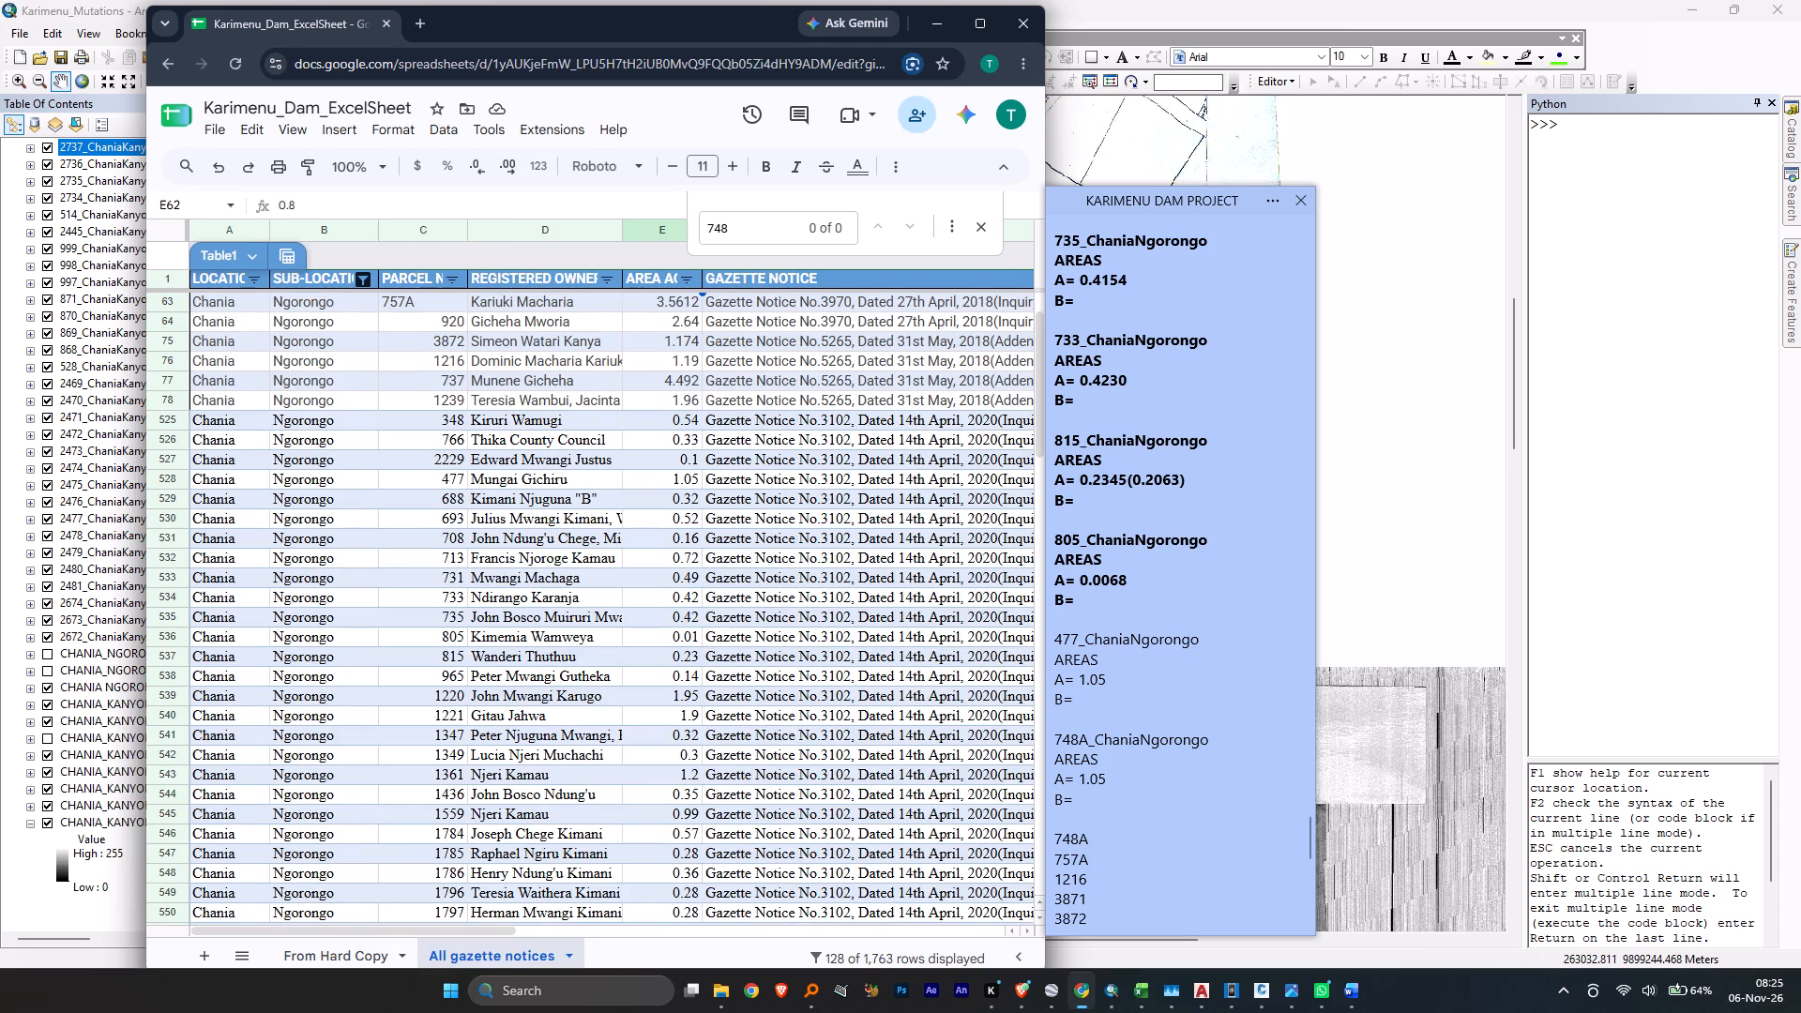
pyautogui.click(1135, 849)
pyautogui.click(1120, 833)
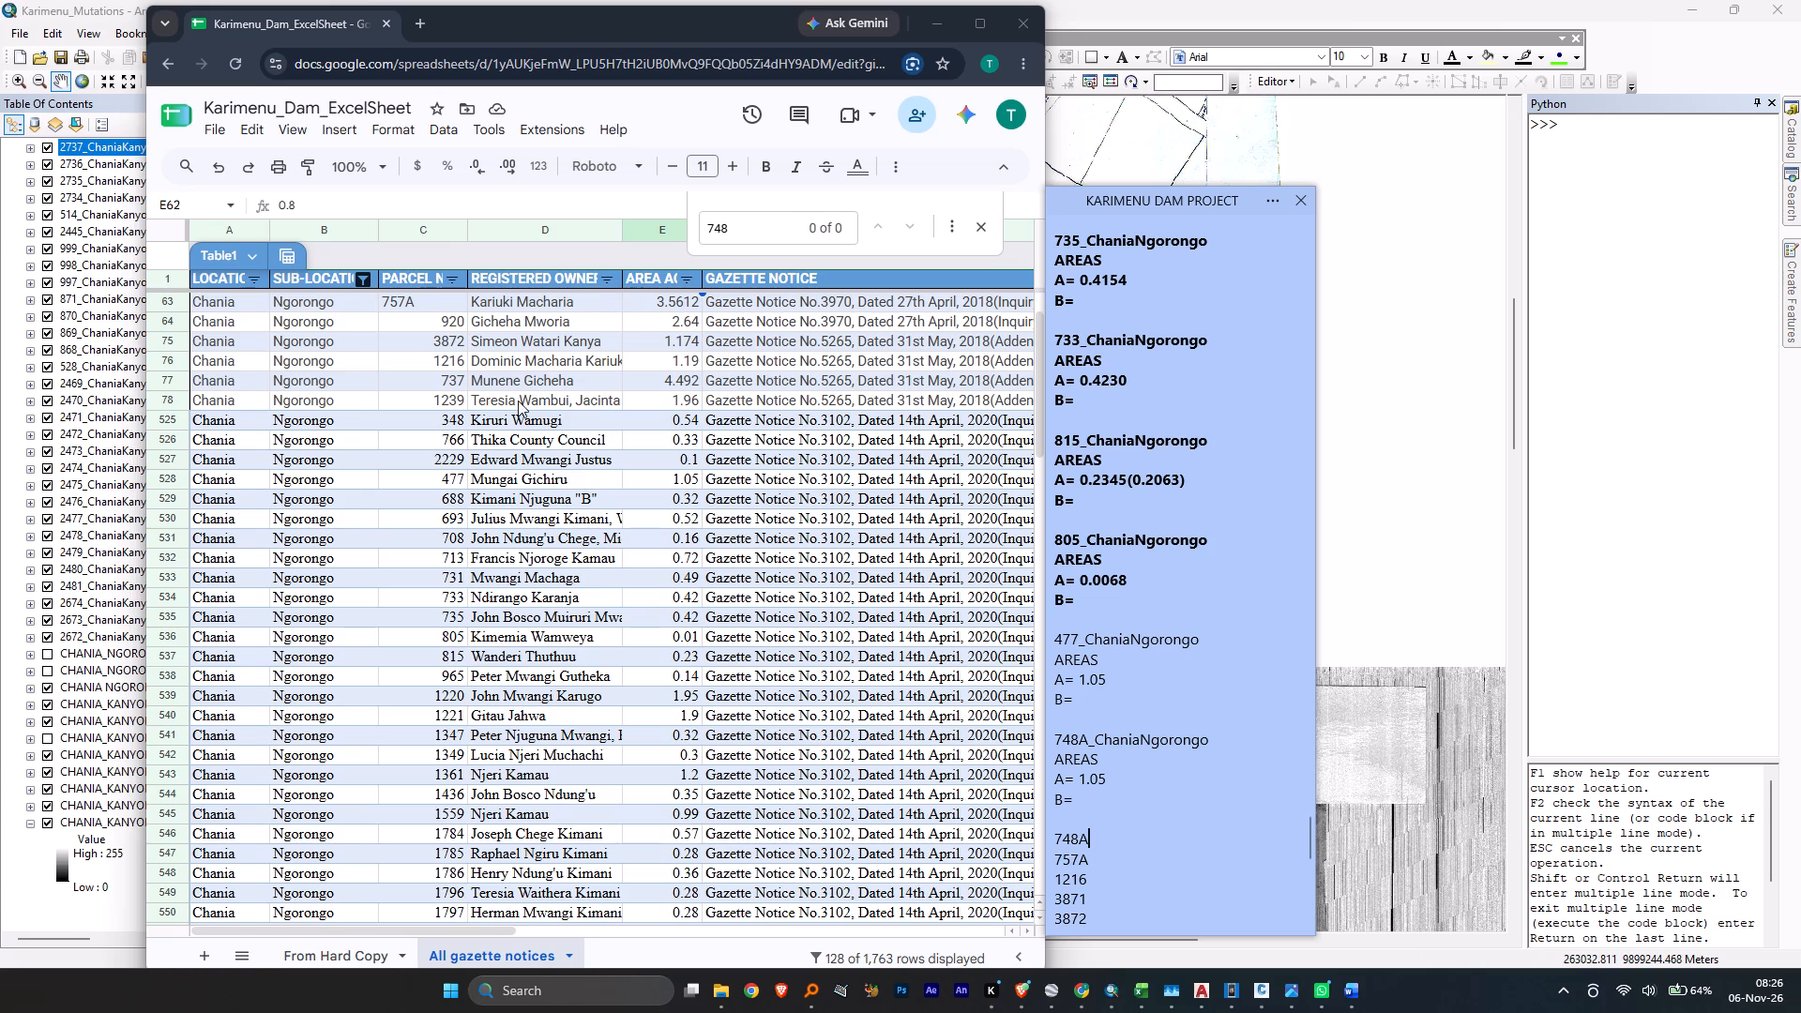
pyautogui.scroll(1, 532, 427)
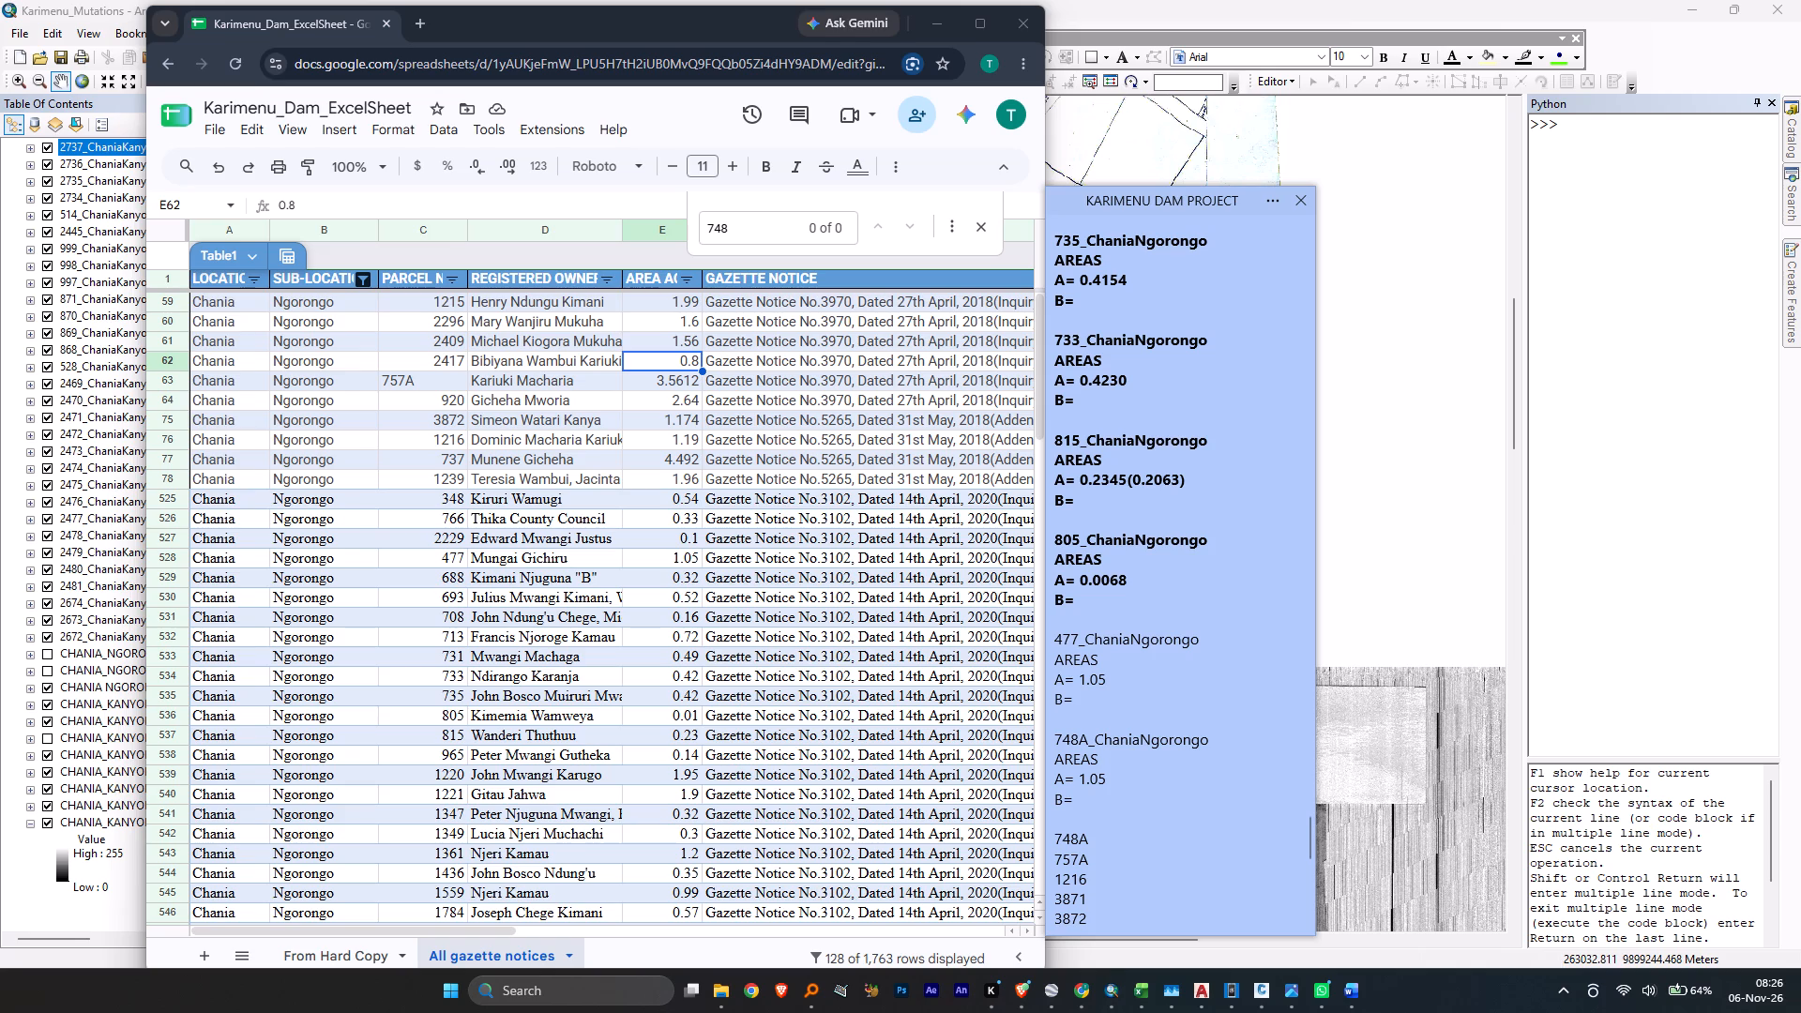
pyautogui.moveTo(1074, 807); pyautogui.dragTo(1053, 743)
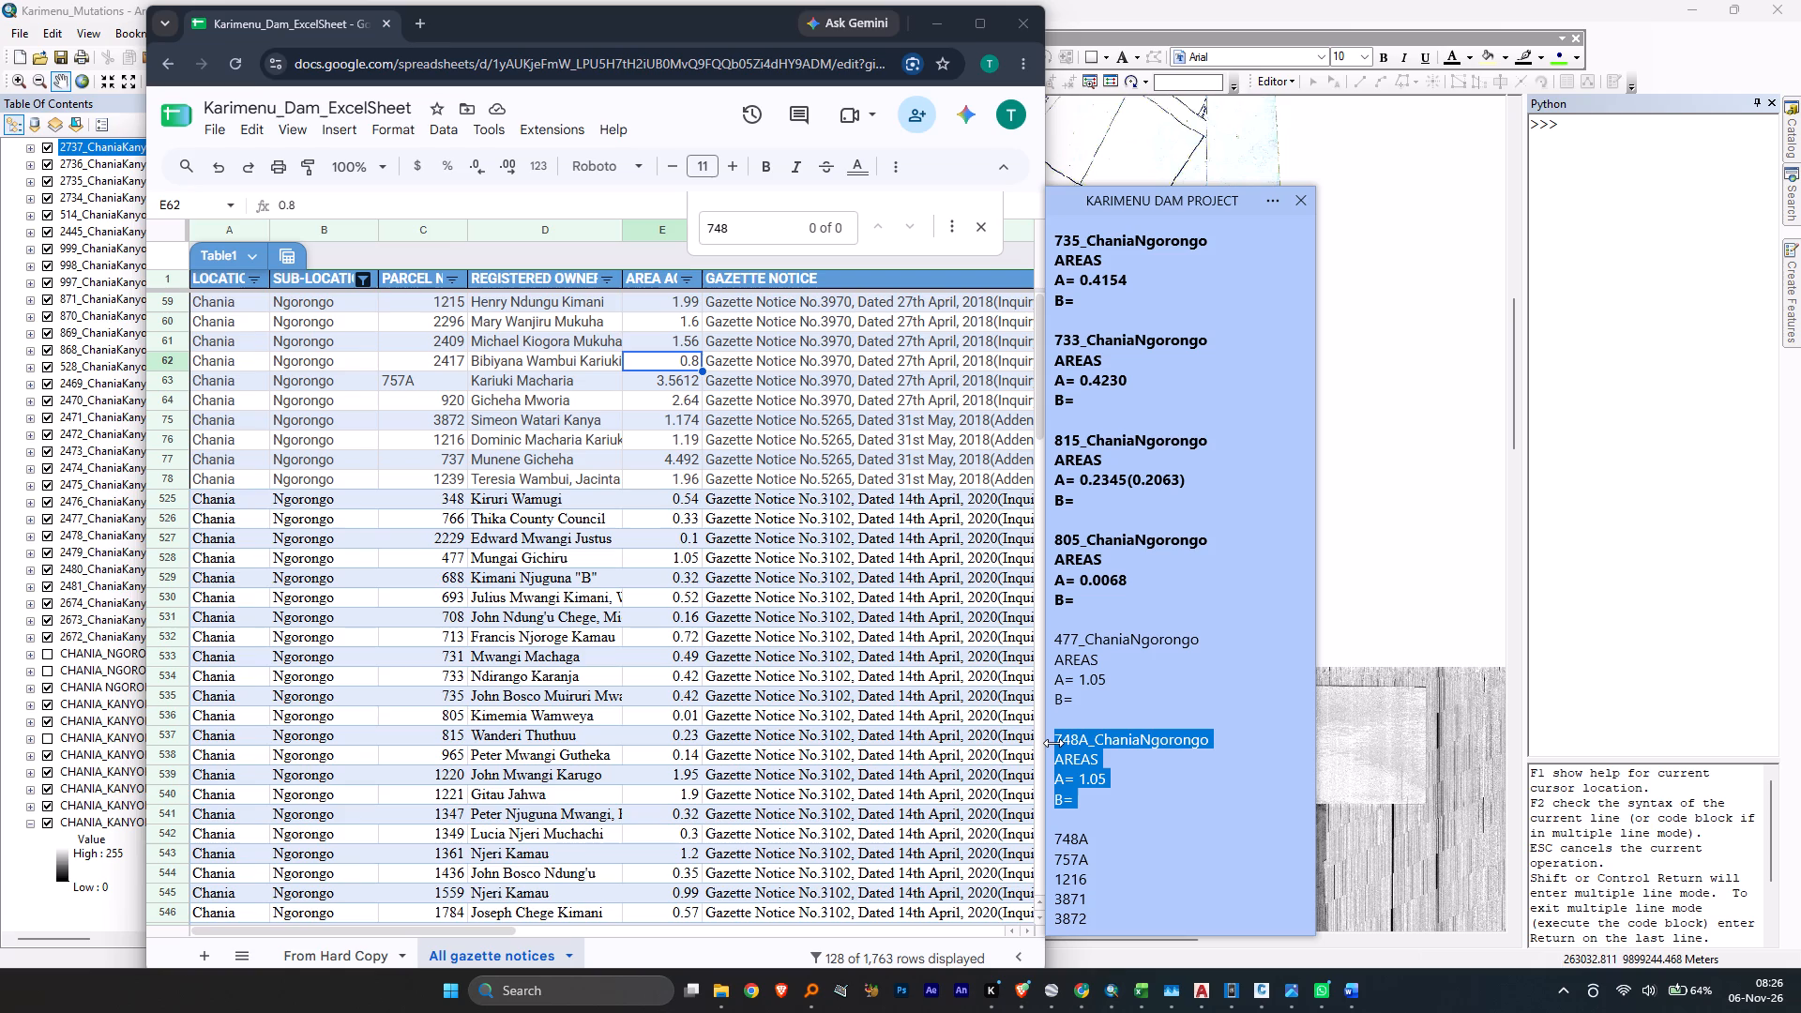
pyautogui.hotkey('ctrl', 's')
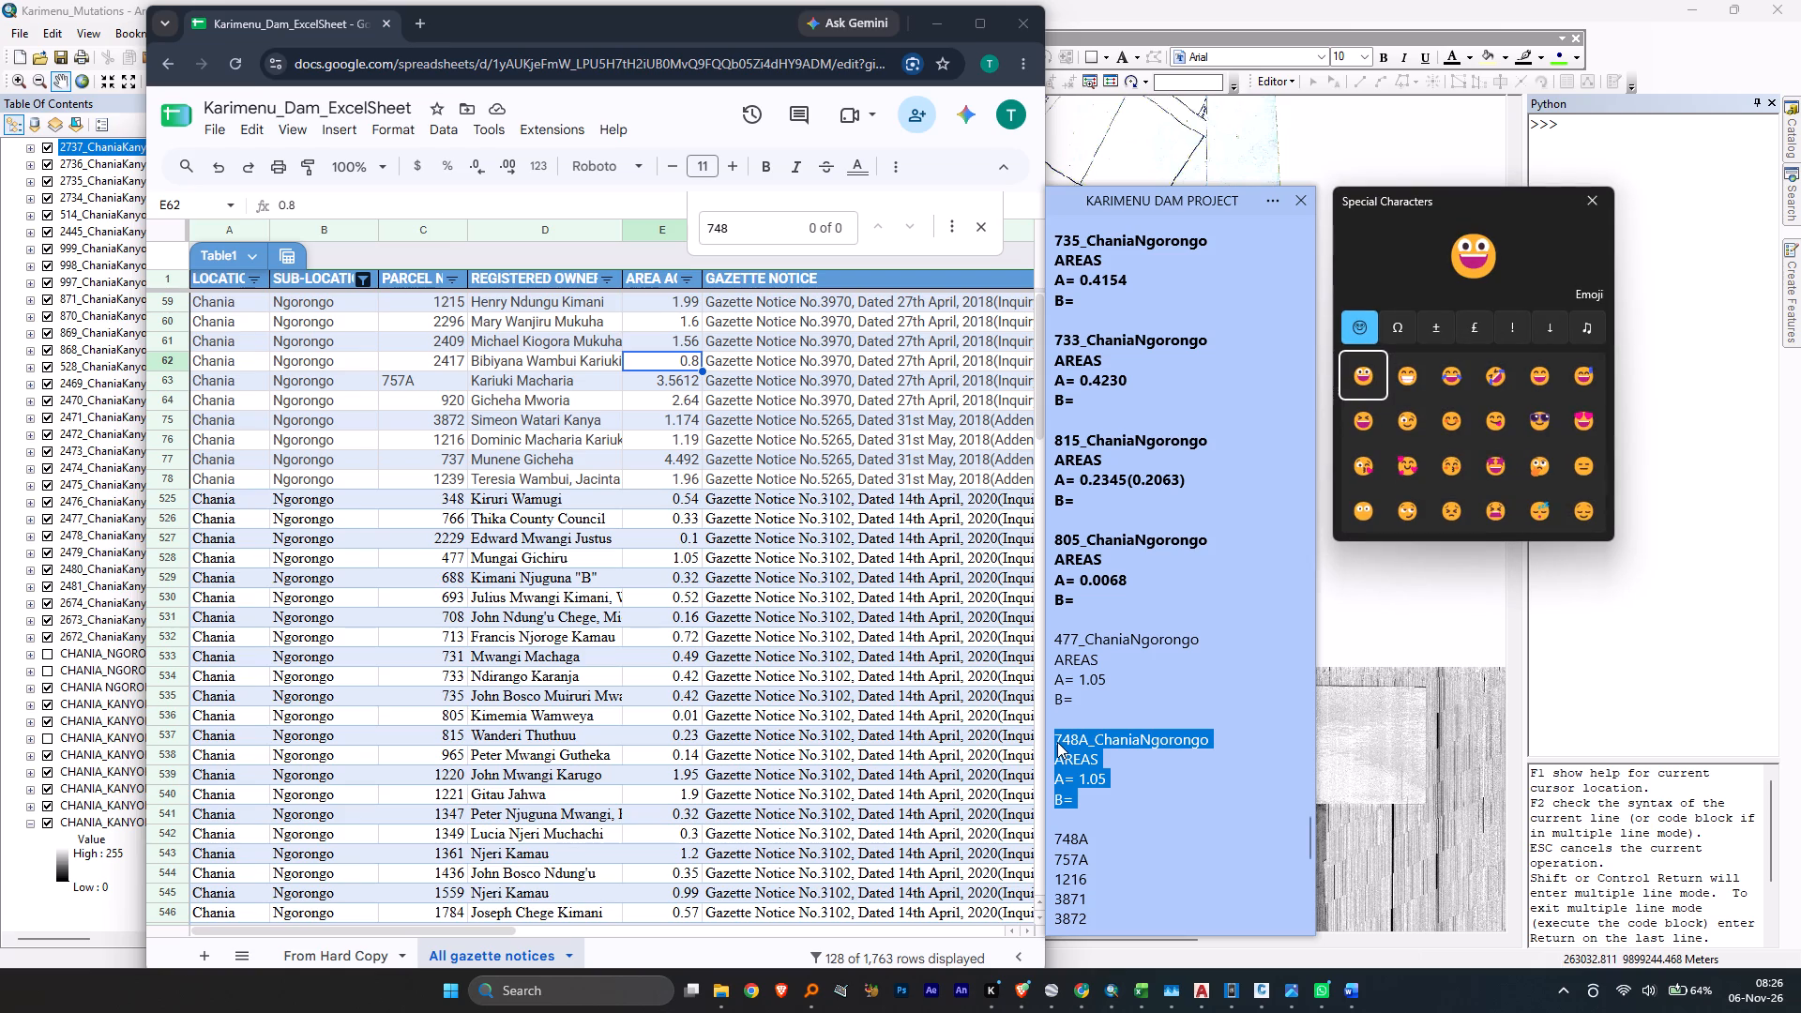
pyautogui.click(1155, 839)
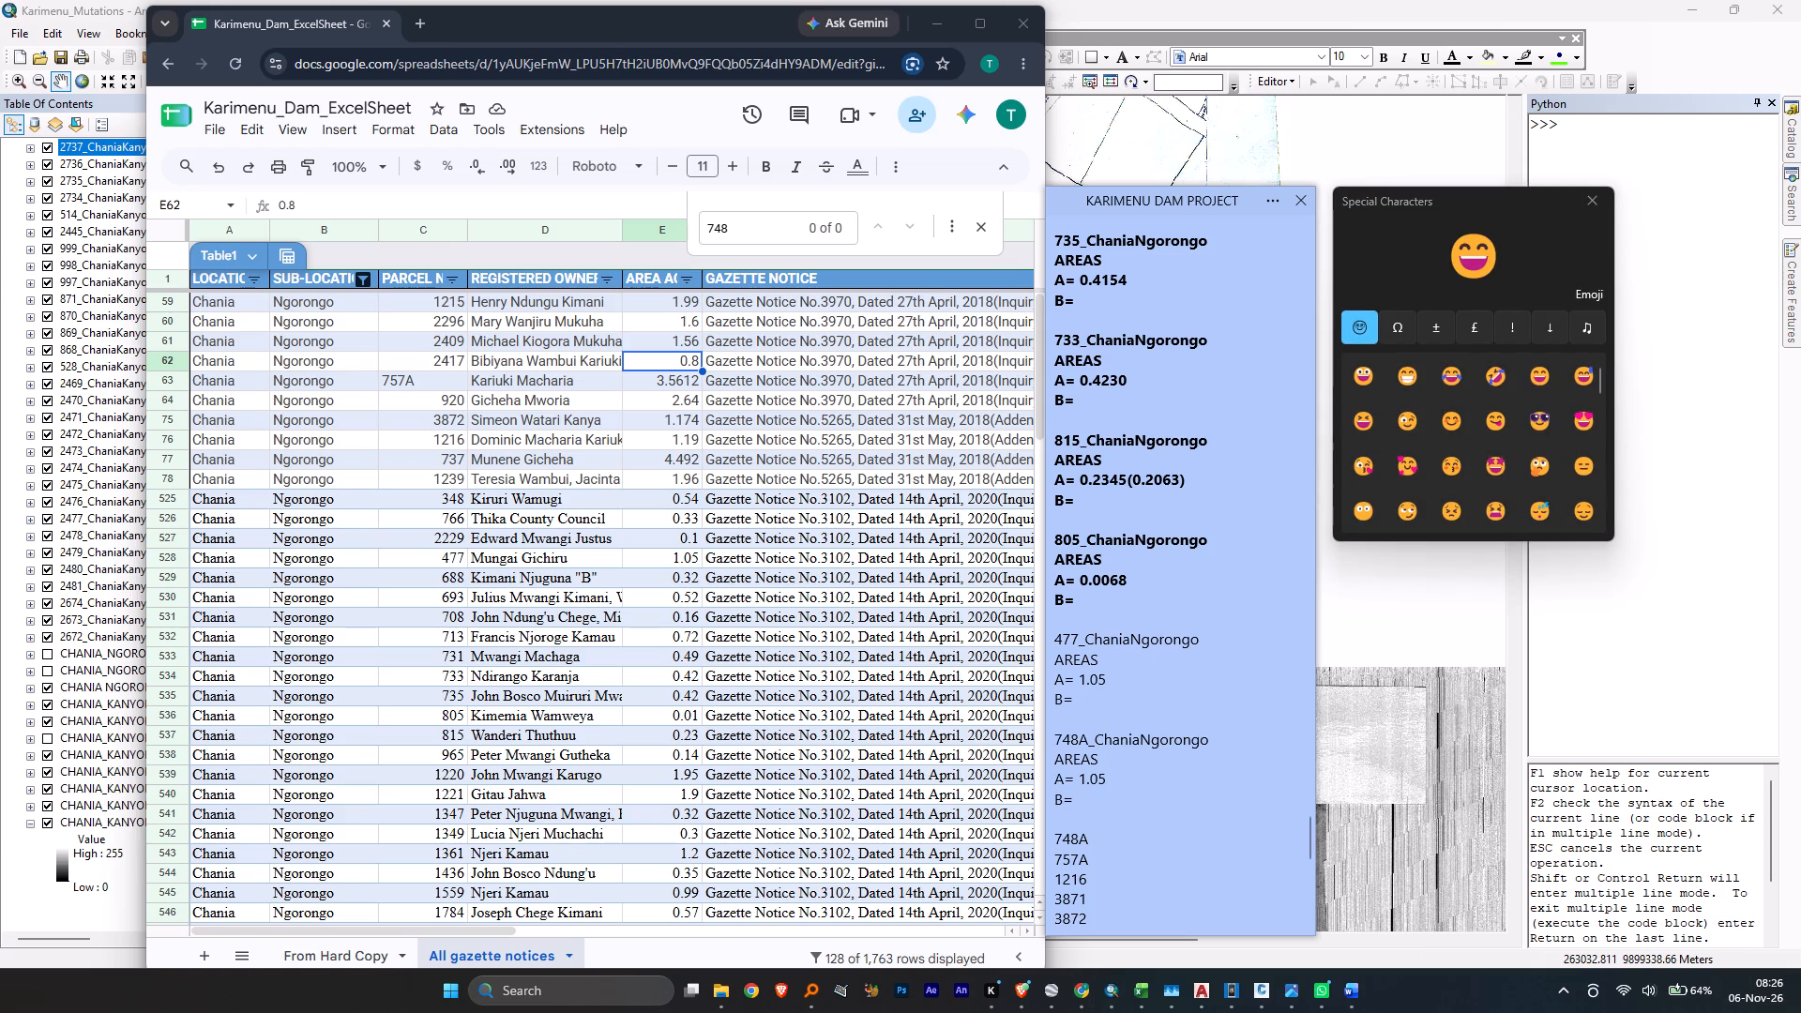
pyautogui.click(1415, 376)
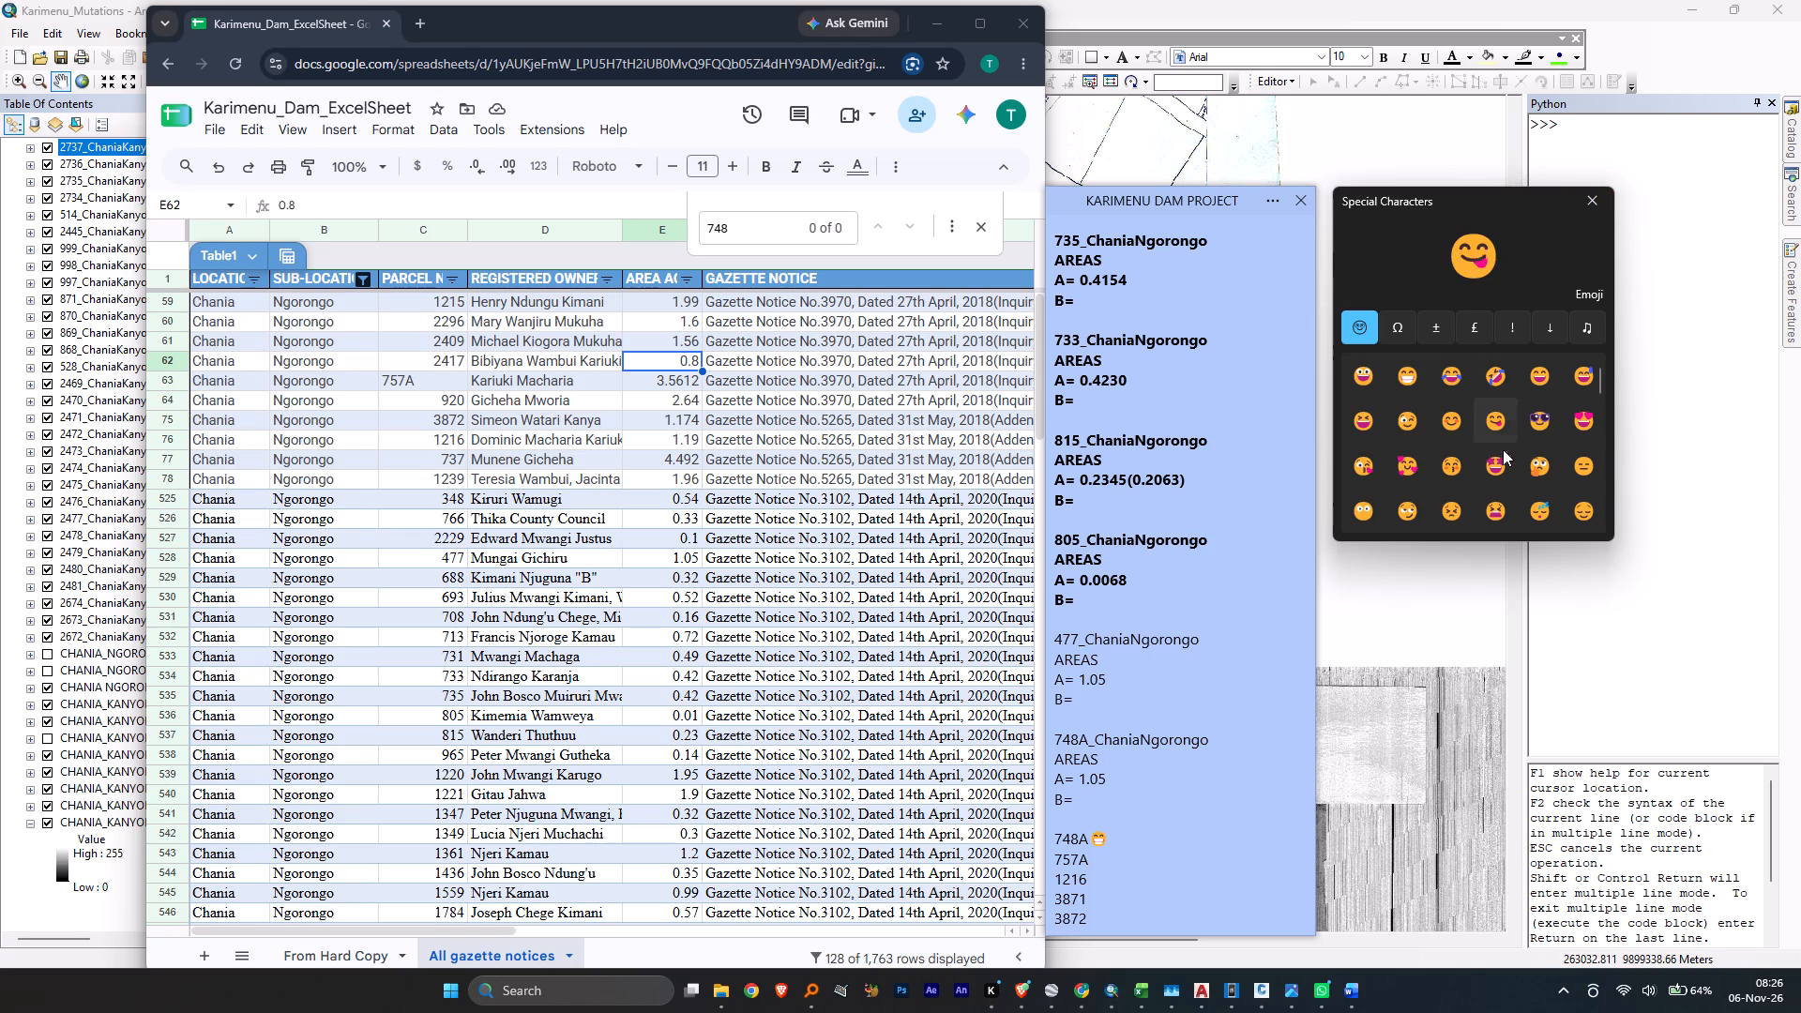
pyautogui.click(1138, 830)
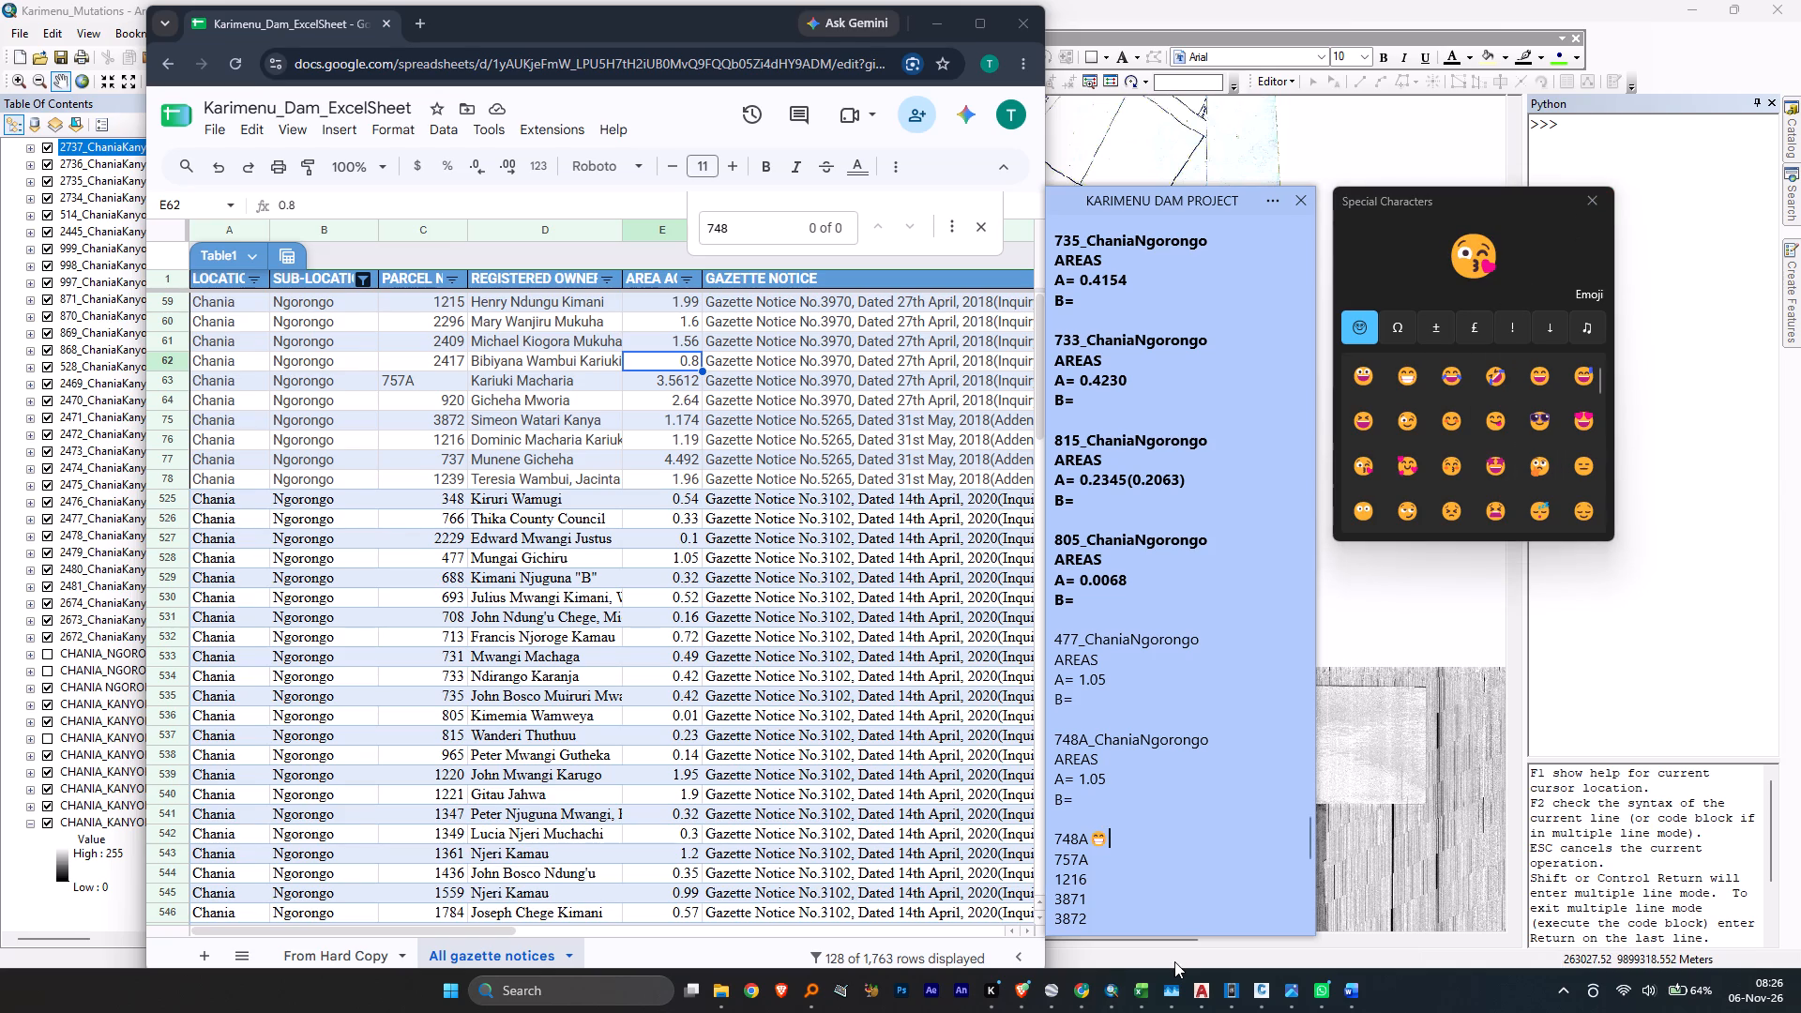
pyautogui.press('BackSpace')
# Strike through the whole 748A_ChaniaNgorongo areas block in the note.
pyautogui.moveTo(1079, 803); pyautogui.dragTo(1051, 740)
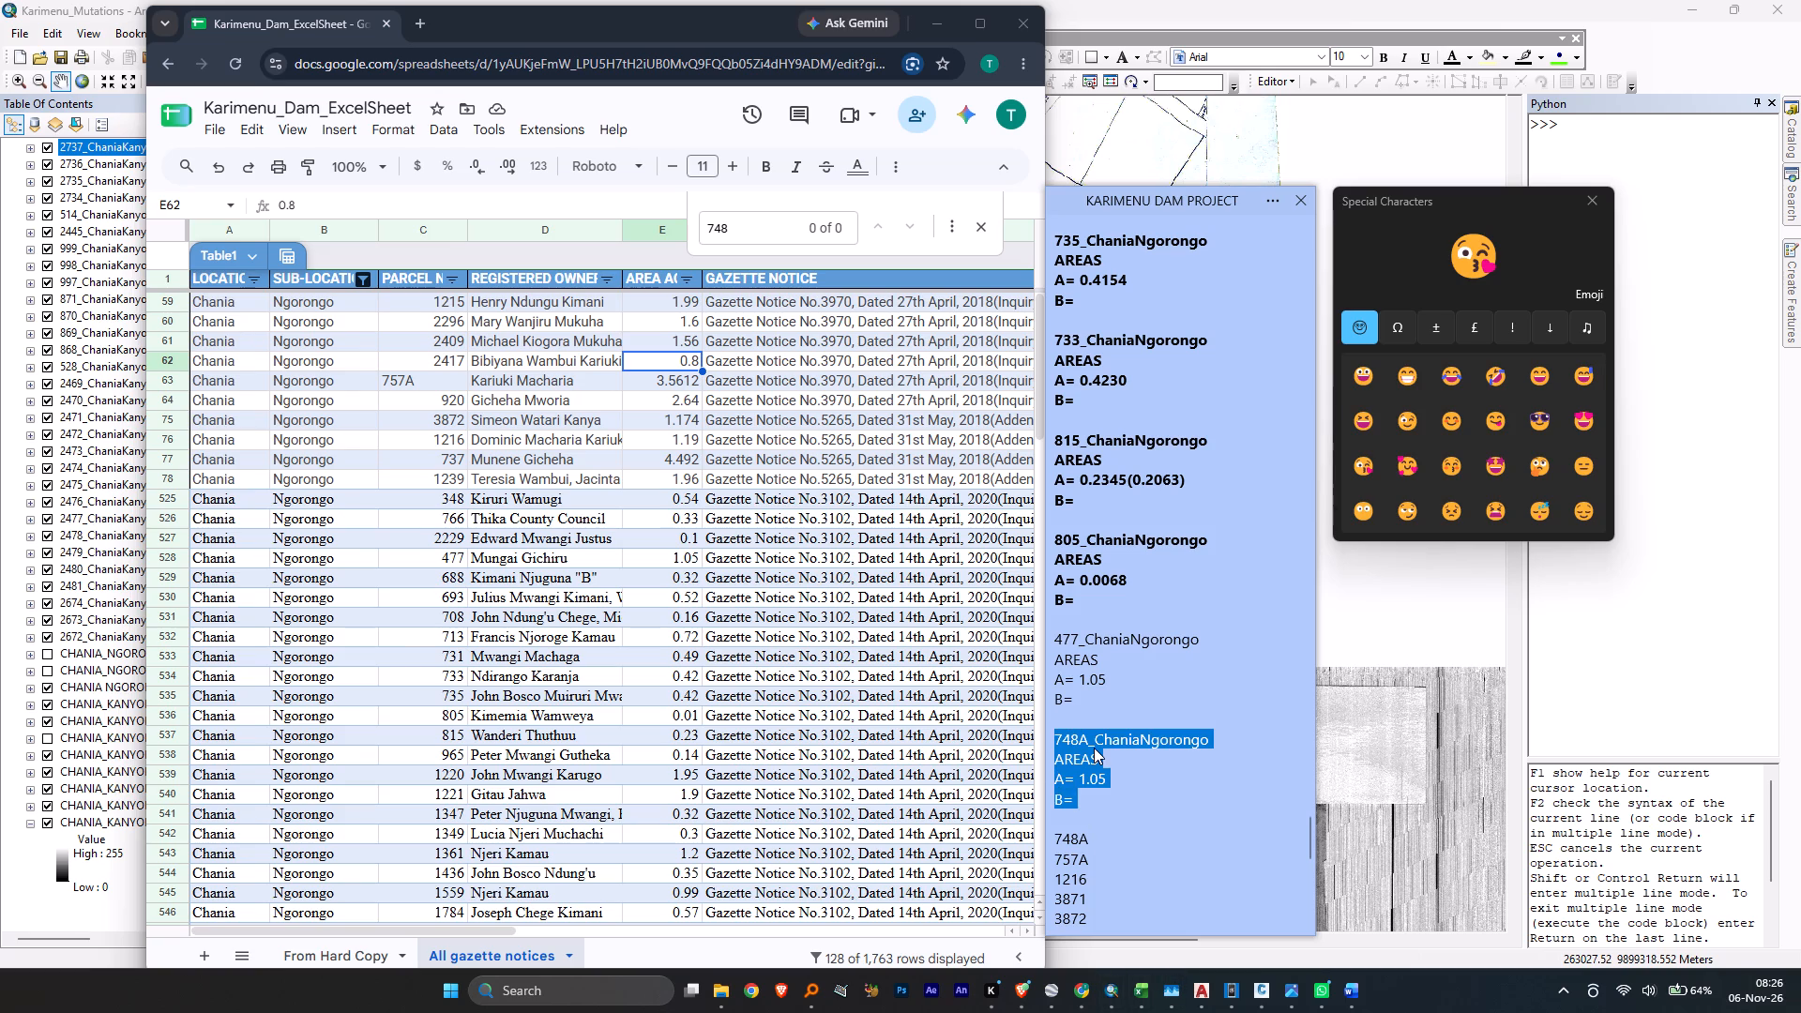
pyautogui.rightClick(1094, 748)
pyautogui.click(1373, 326)
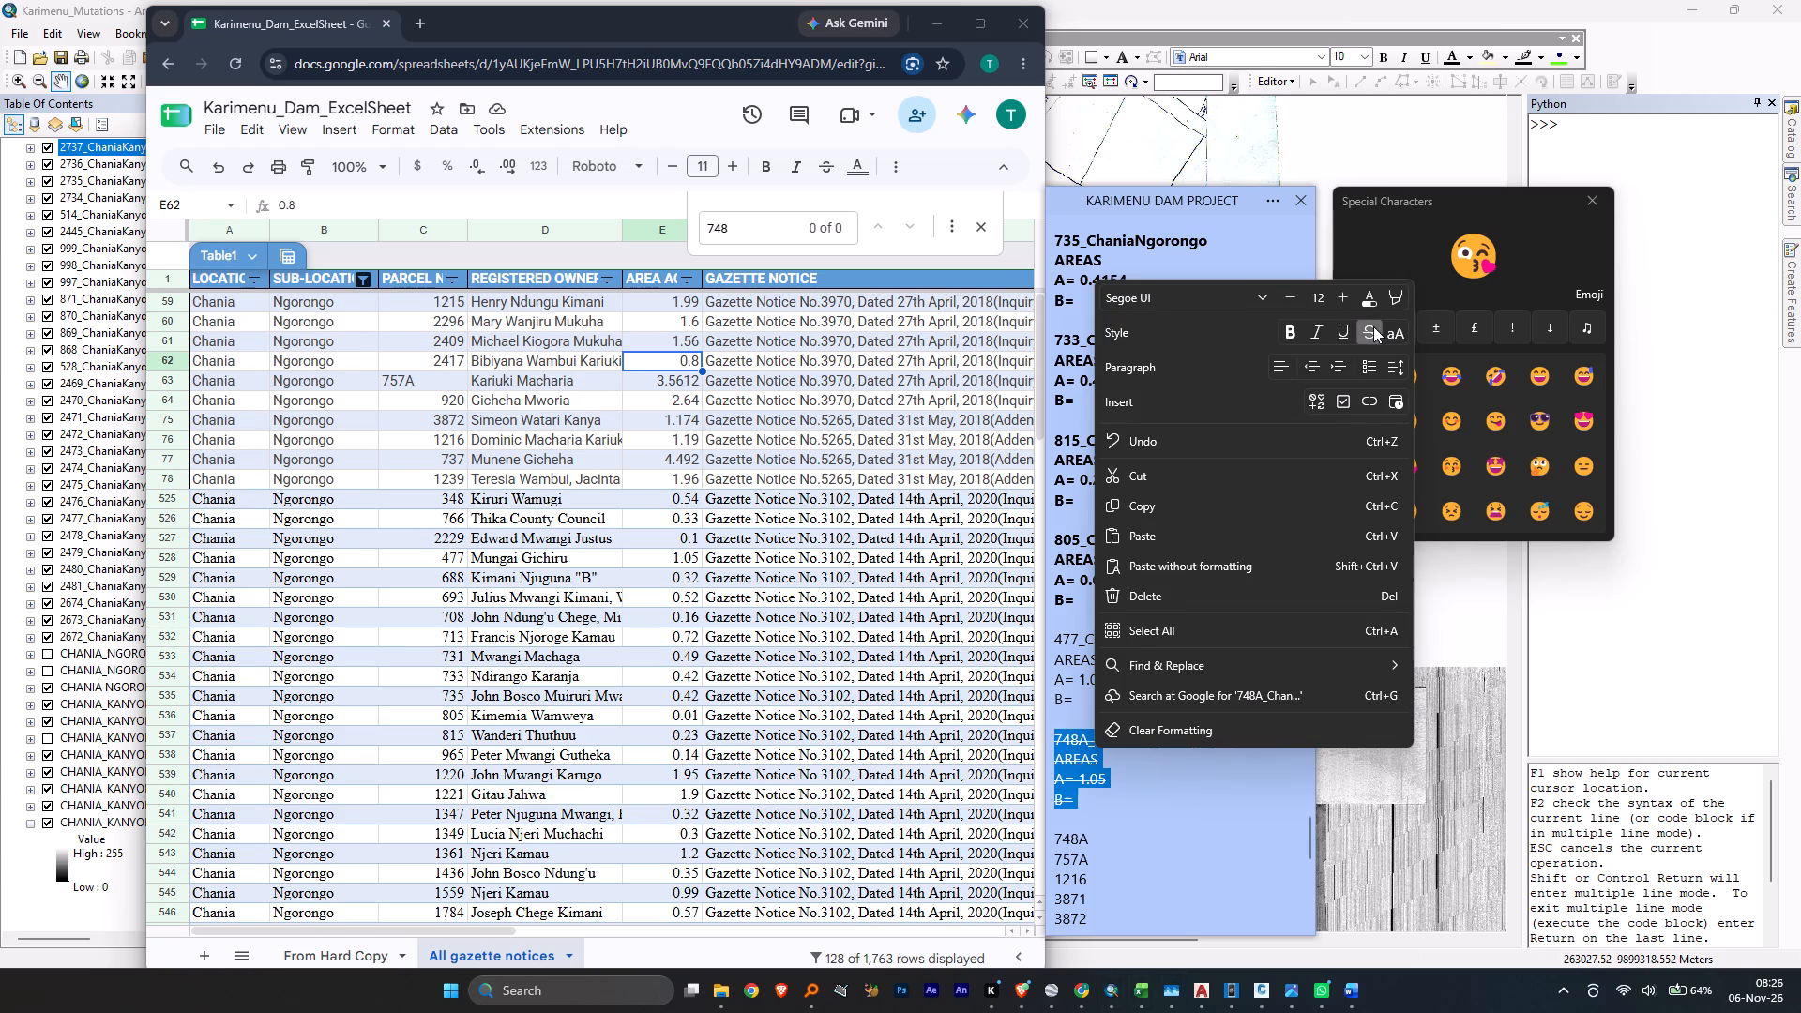
pyautogui.click(1208, 898)
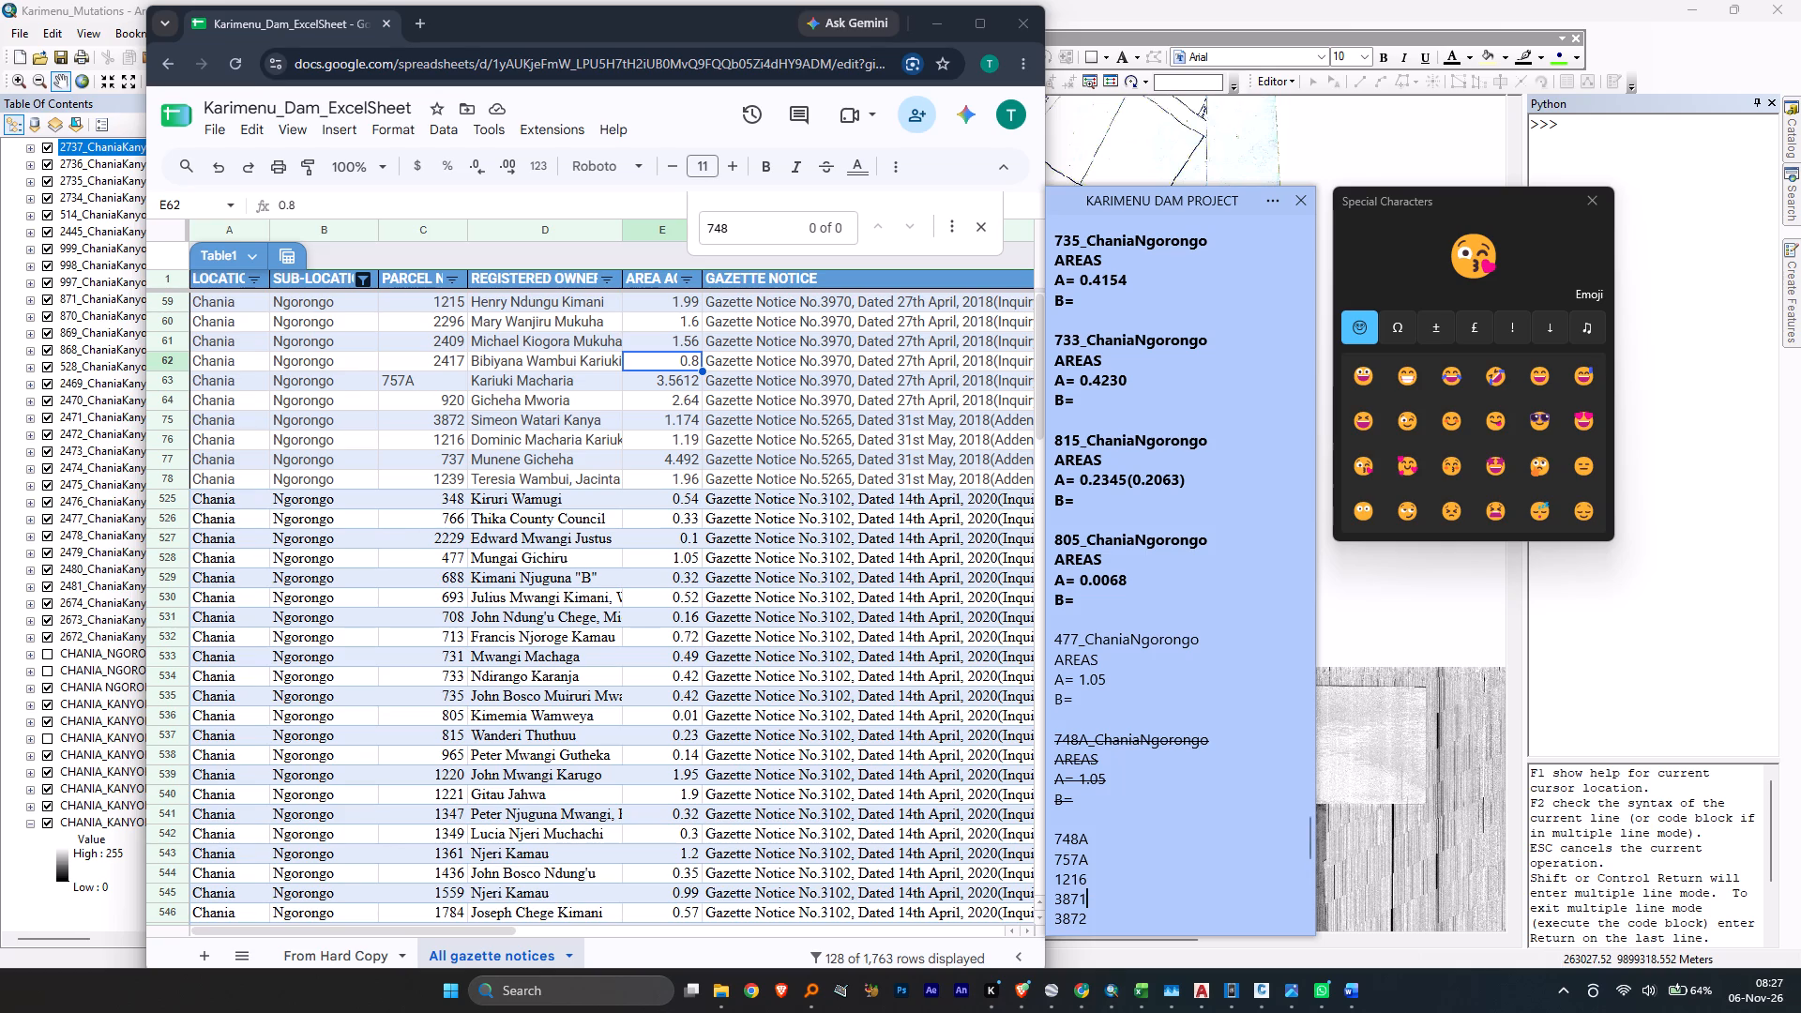
# Remove 748A from the parcel list below the areas blocks, along with the extra blank line above it.
pyautogui.click(1102, 837)
pyautogui.press('BackSpace')
pyautogui.press('BackSpace')
pyautogui.press('BackSpace')
pyautogui.press('BackSpace')
pyautogui.press('BackSpace')
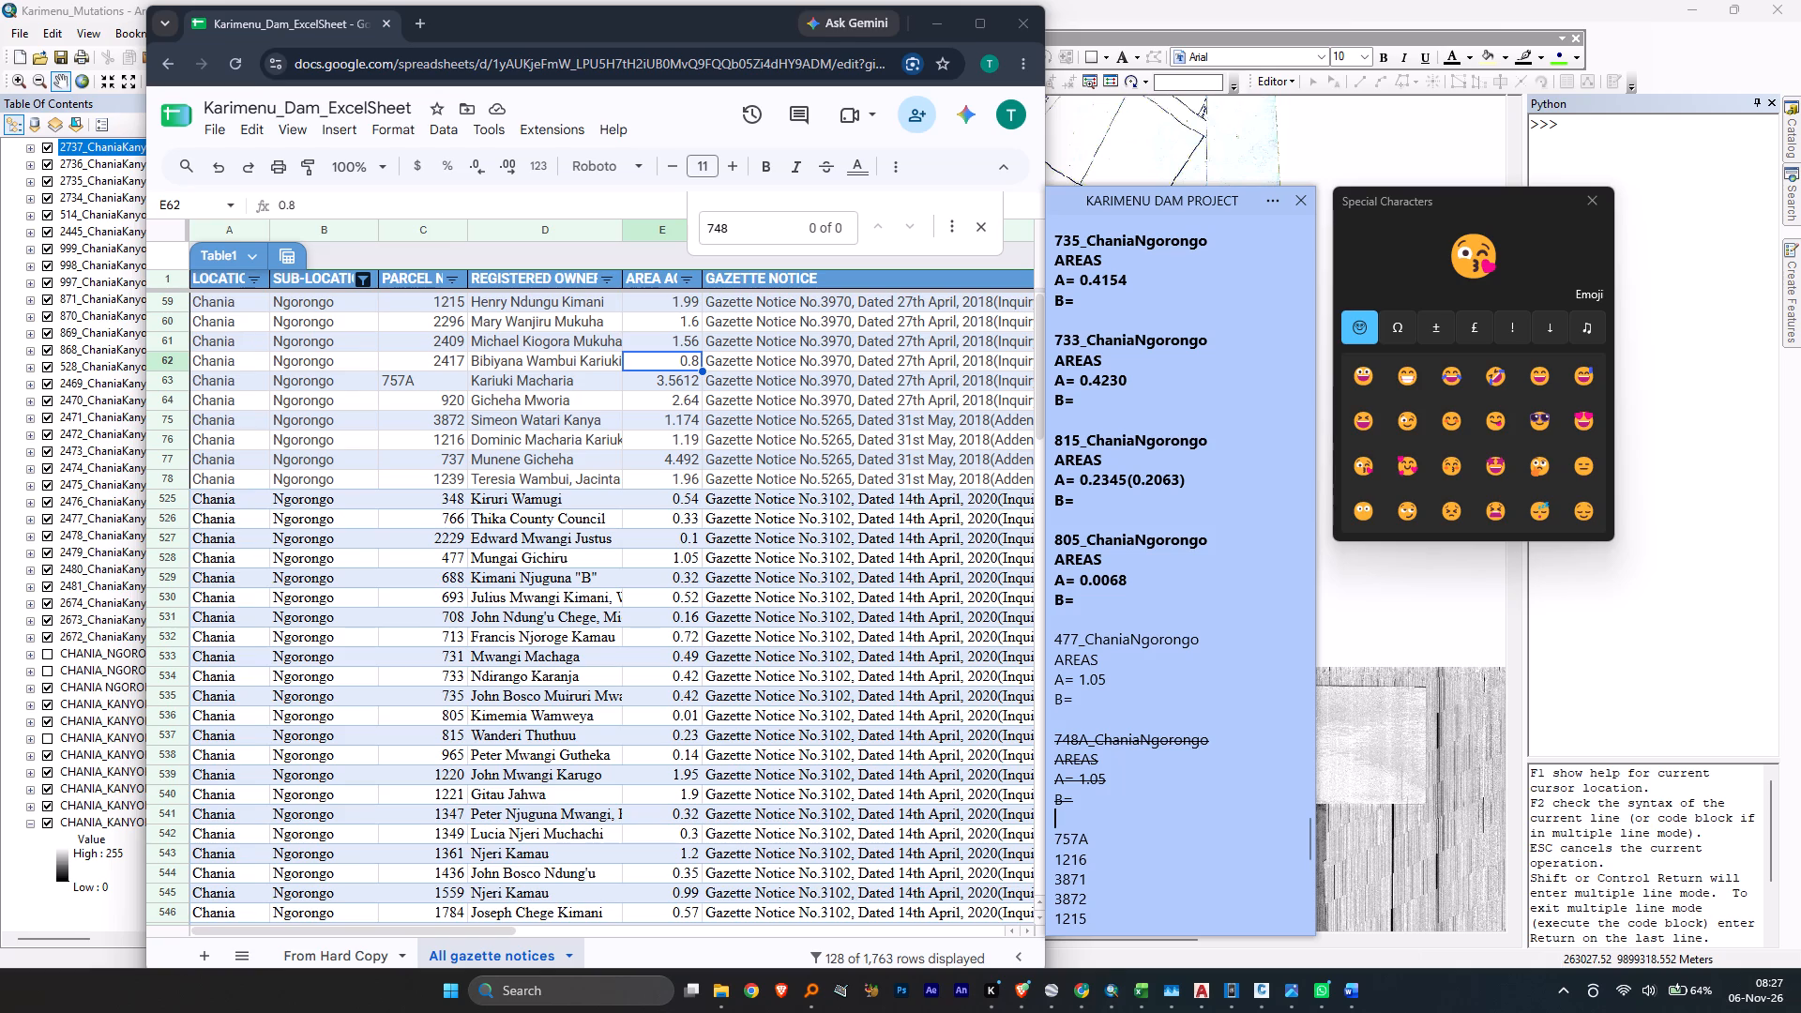
# Duplicate the 477_ChaniaNgorongo areas block, placing the copy between the struck-through 748A block and the parcel list starting at 757A.
pyautogui.moveTo(1073, 703); pyautogui.dragTo(1051, 642)
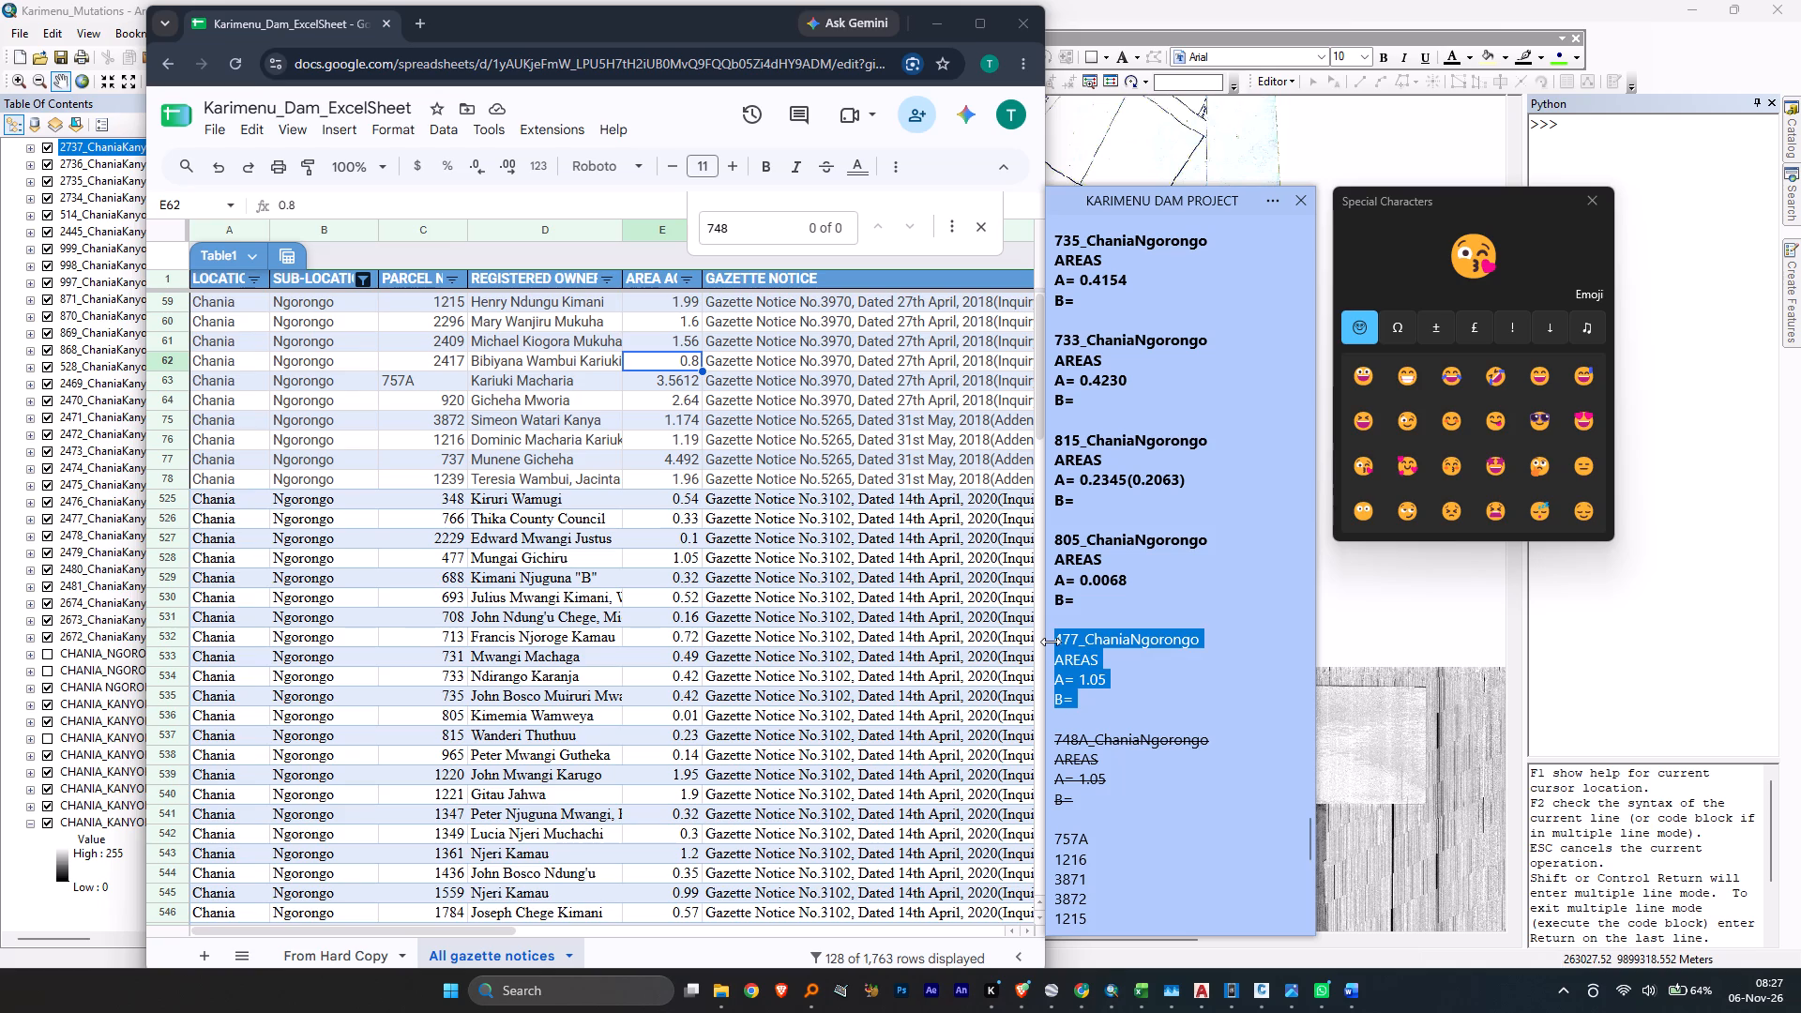
pyautogui.hotkey('ctrl', 'c')
pyautogui.click(1095, 824)
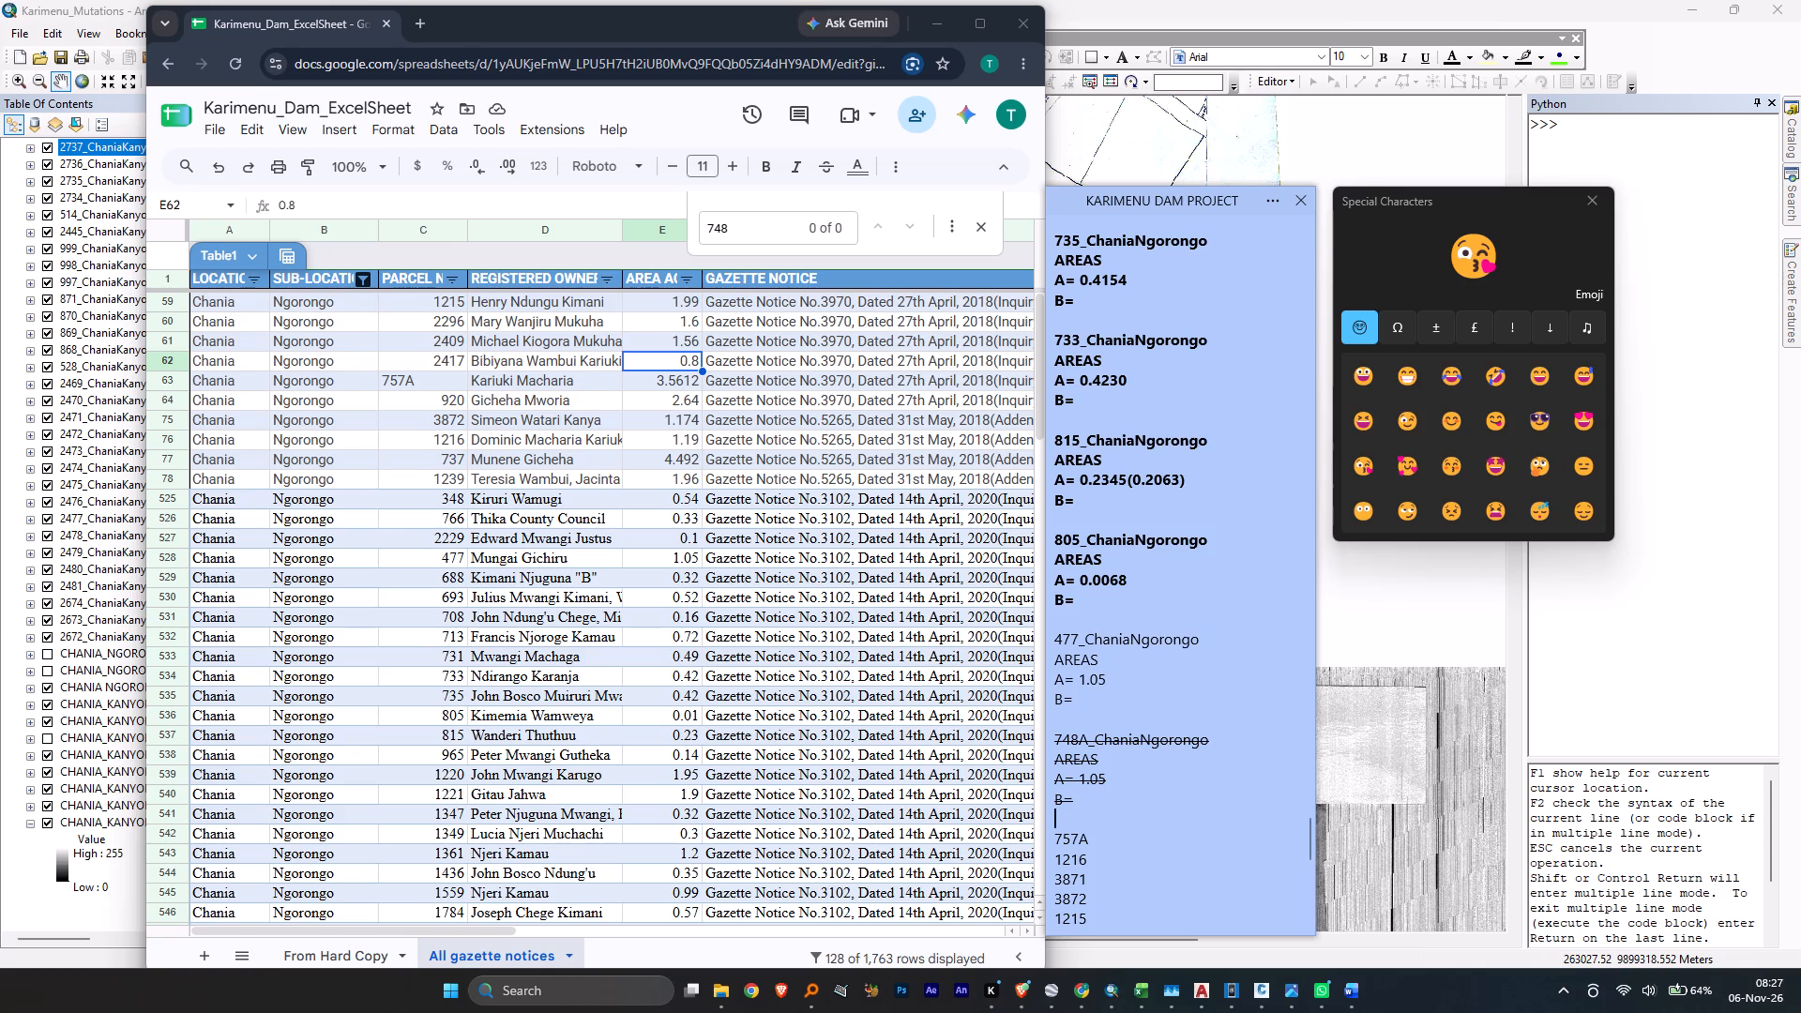
pyautogui.press('Return')
pyautogui.hotkey('ctrl', 'v')
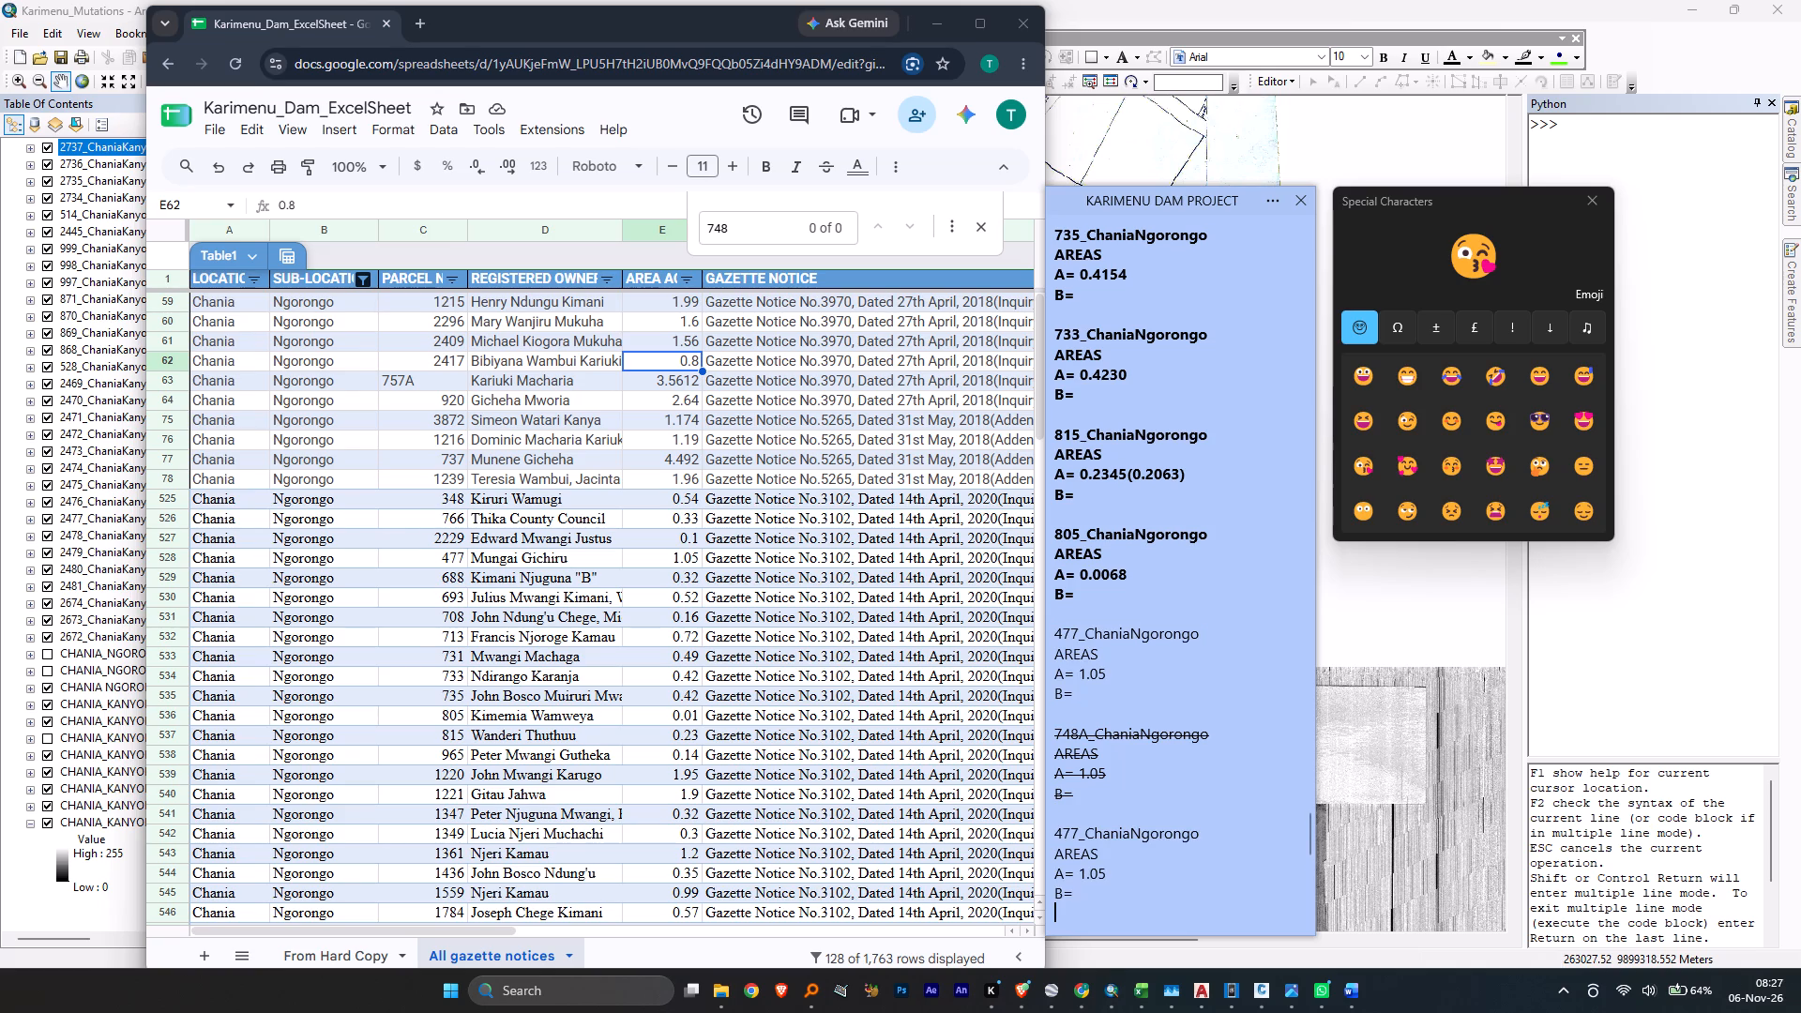
pyautogui.scroll(-2, 1154, 826)
pyautogui.scroll(1, 1097, 642)
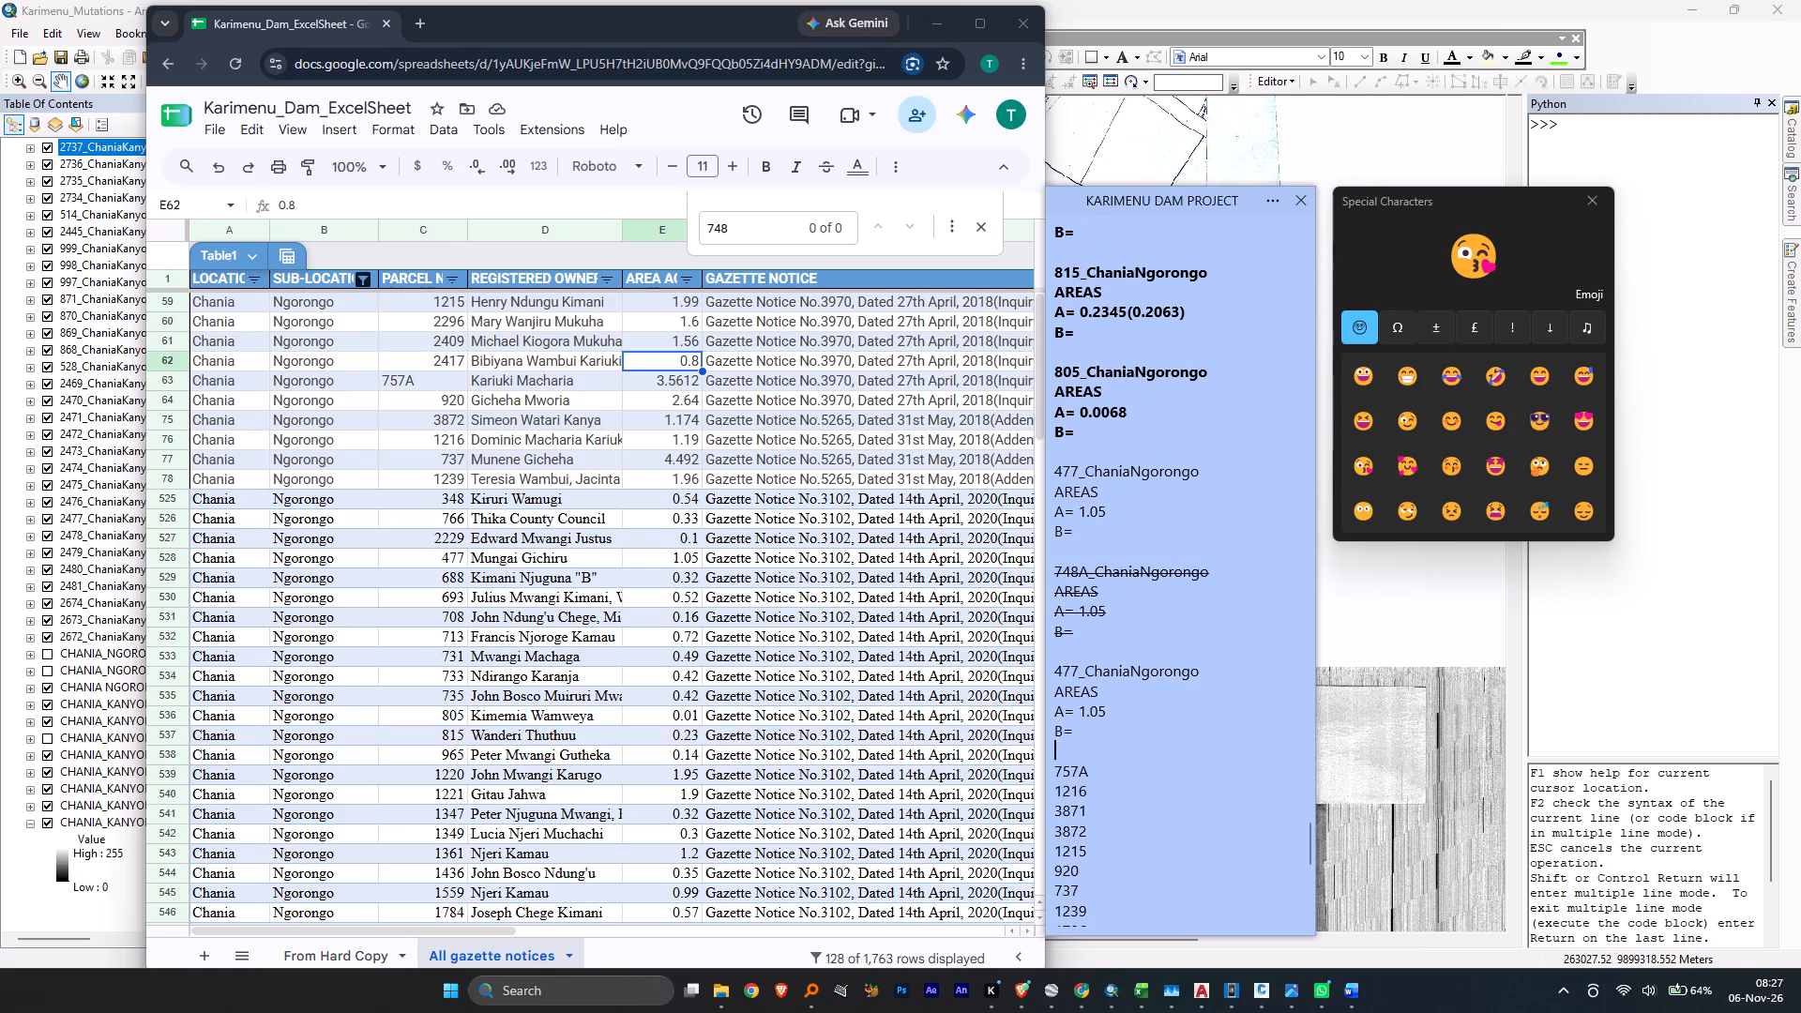
# Clear the A area value in the struck-through 748A_ChaniaNgorongo block, leaving only the A= label.
pyautogui.click(1104, 607)
pyautogui.press('BackSpace')
pyautogui.press('BackSpace')
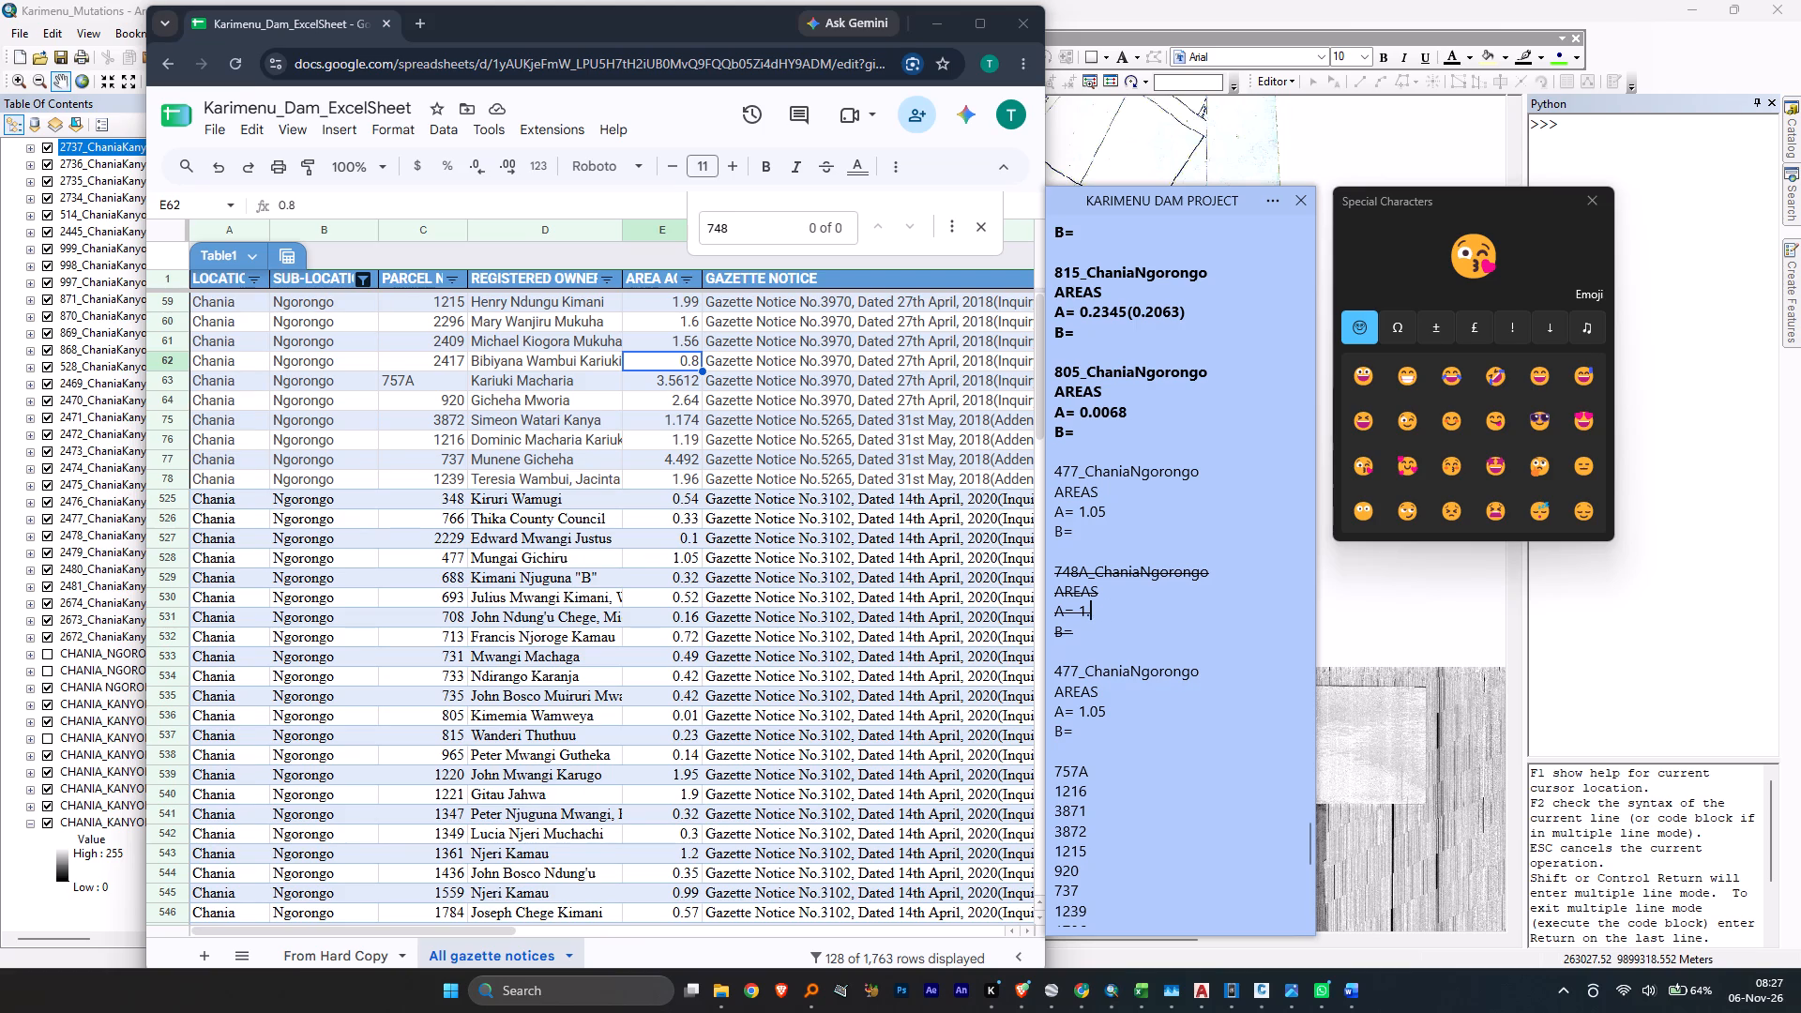
pyautogui.press('BackSpace')
pyautogui.press('BackSpace')
# Rename the heading of the copied areas block above the parcel list 757A_ChaniaNgorongo.
pyautogui.moveTo(1079, 669); pyautogui.dragTo(1052, 671)
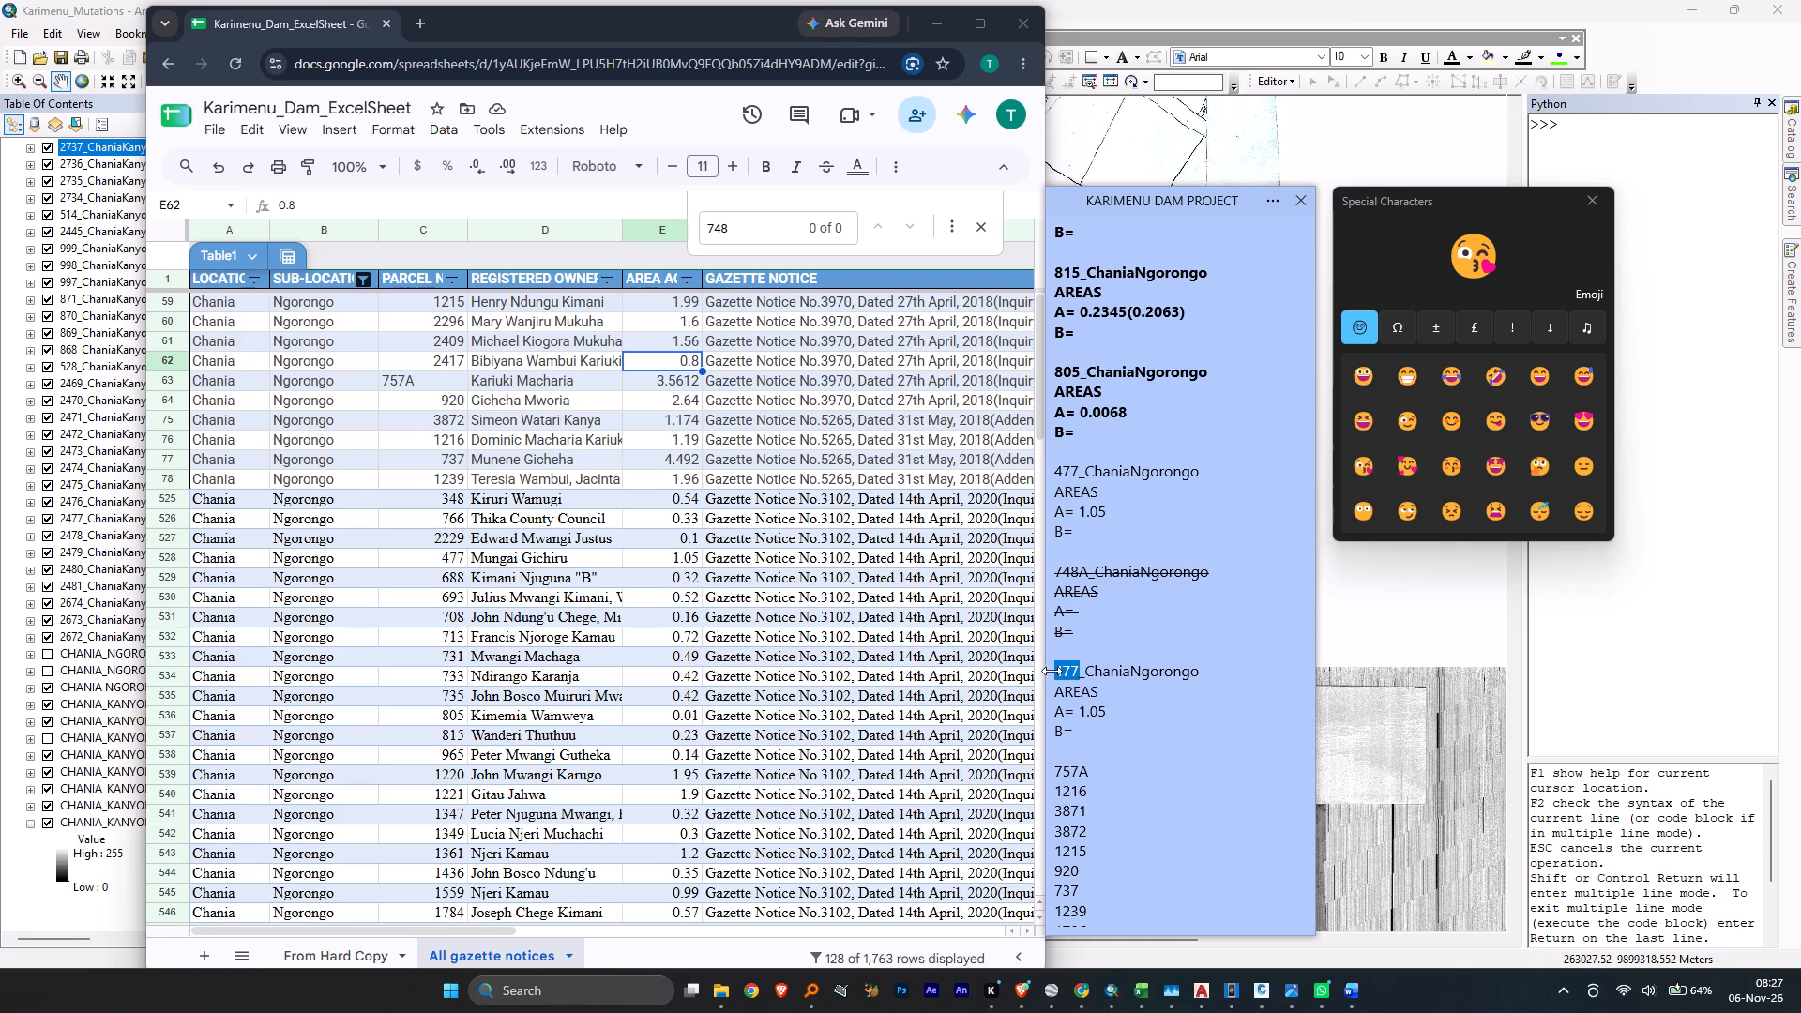
pyautogui.write('757')
pyautogui.hotkey('shift', 'a')
# Start editing the A area value in the 757A_ChaniaNgorongo block.
pyautogui.click(1134, 734)
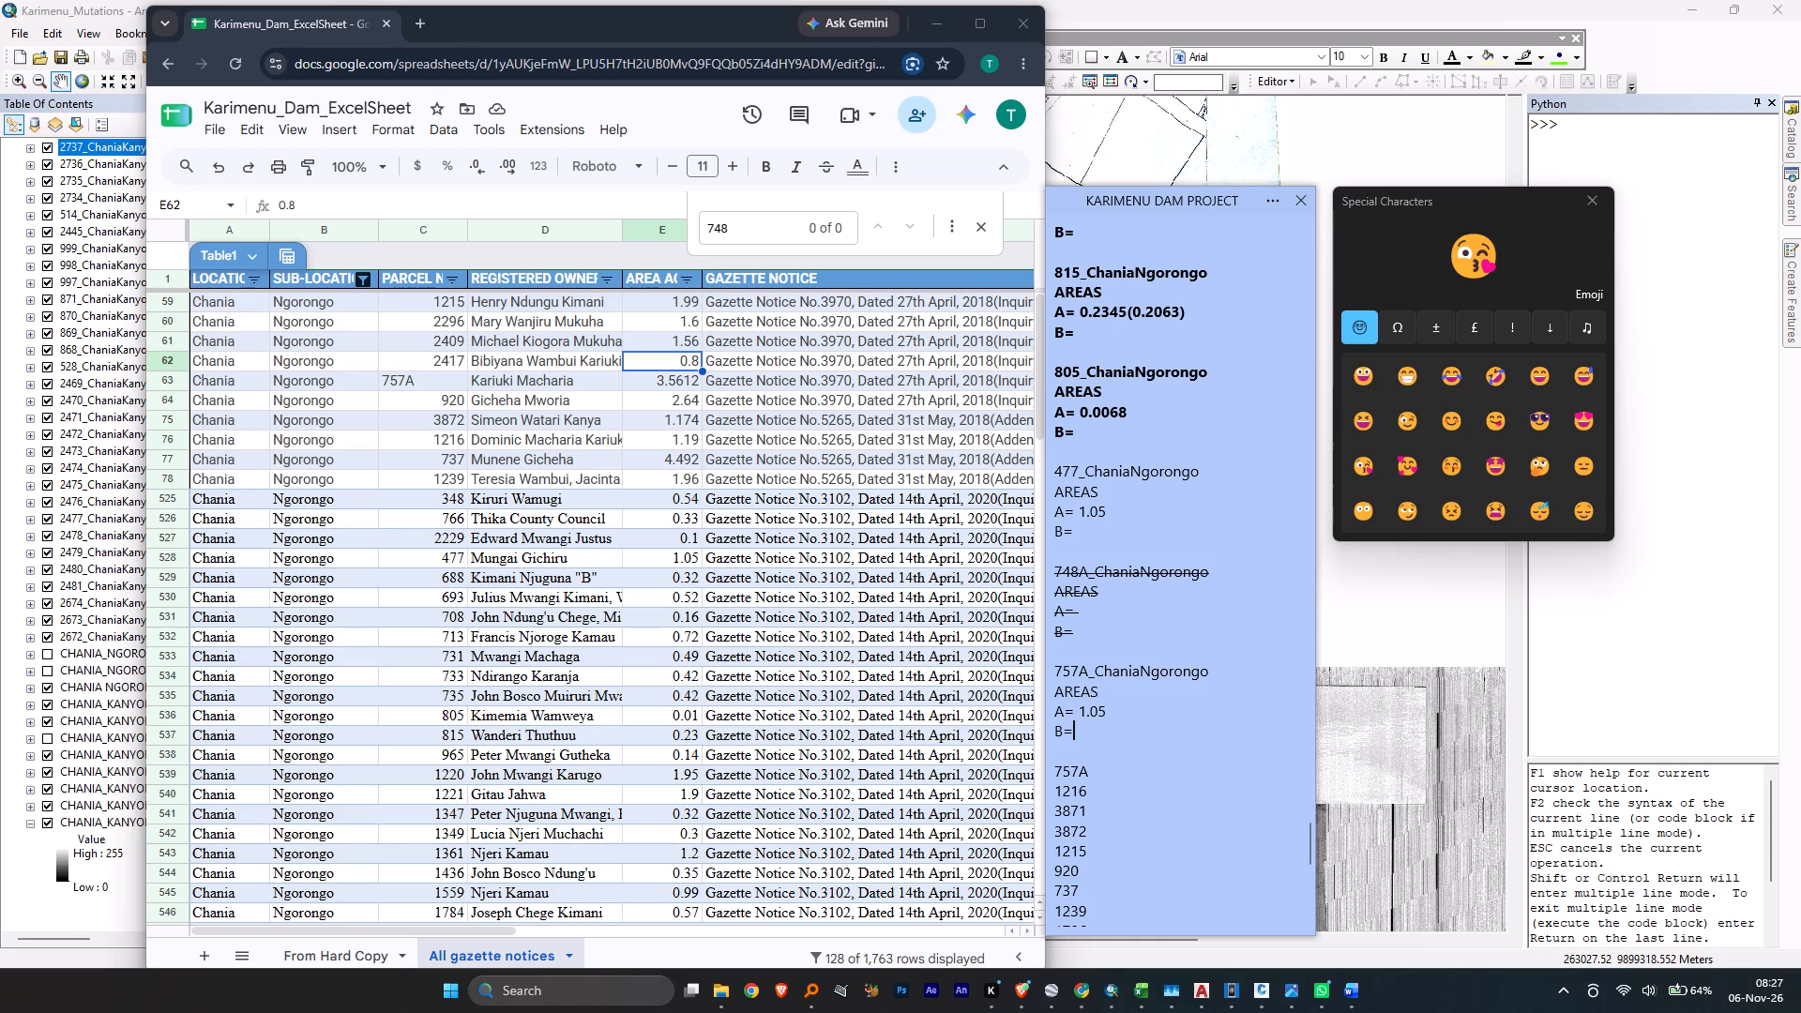
pyautogui.click(1106, 714)
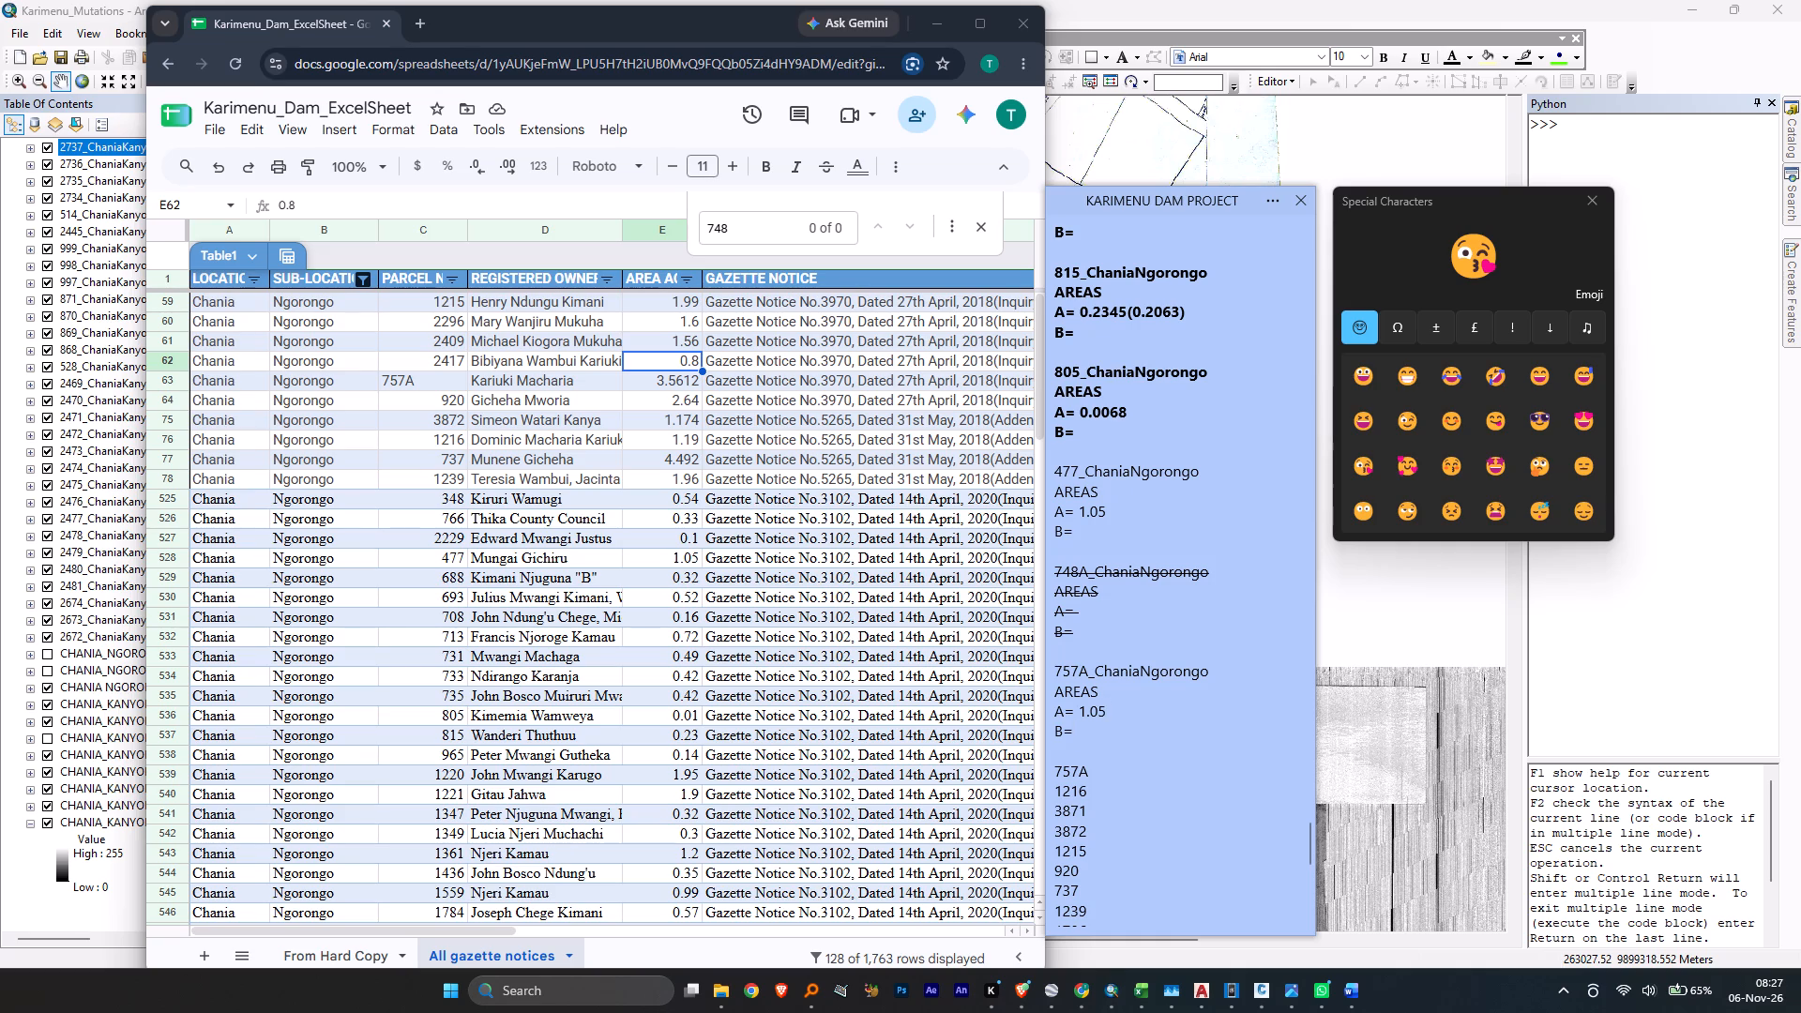
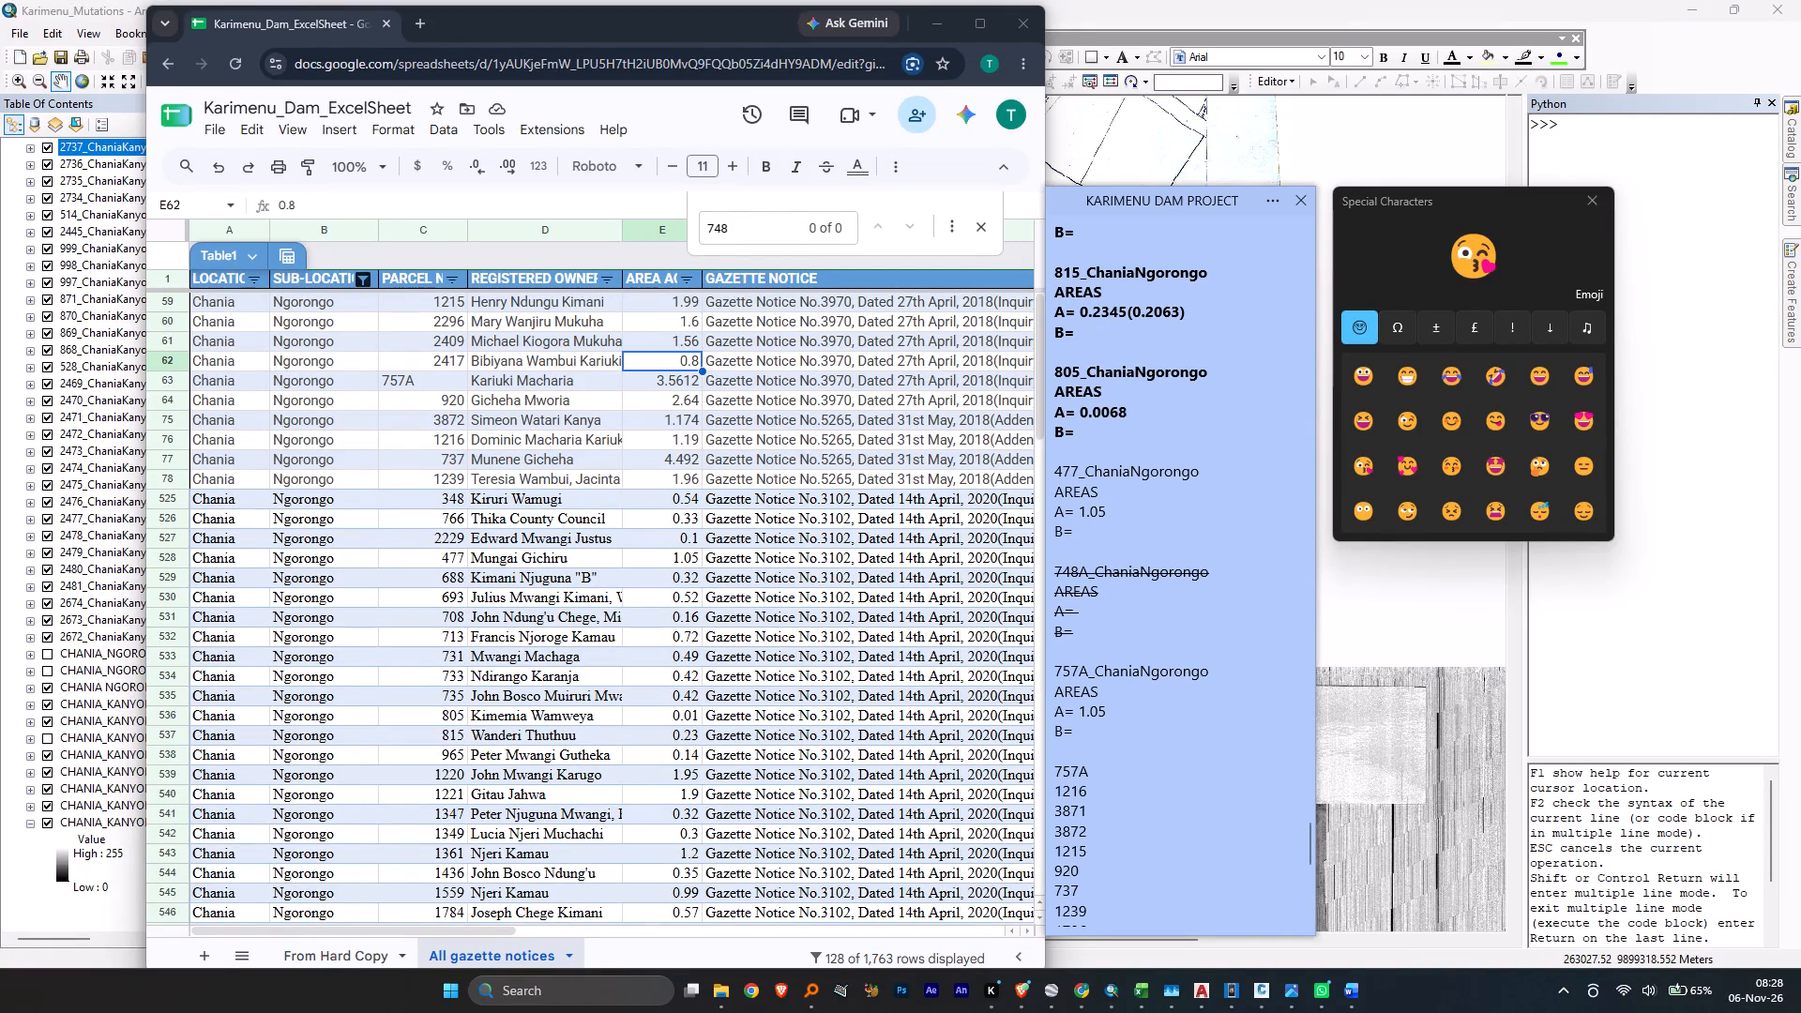
# Replace the A area value in the 757A_ChaniaNgorongo block with 3,5612.
pyautogui.press('BackSpace')
pyautogui.press('BackSpace')
pyautogui.press('BackSpace')
pyautogui.press('BackSpace')
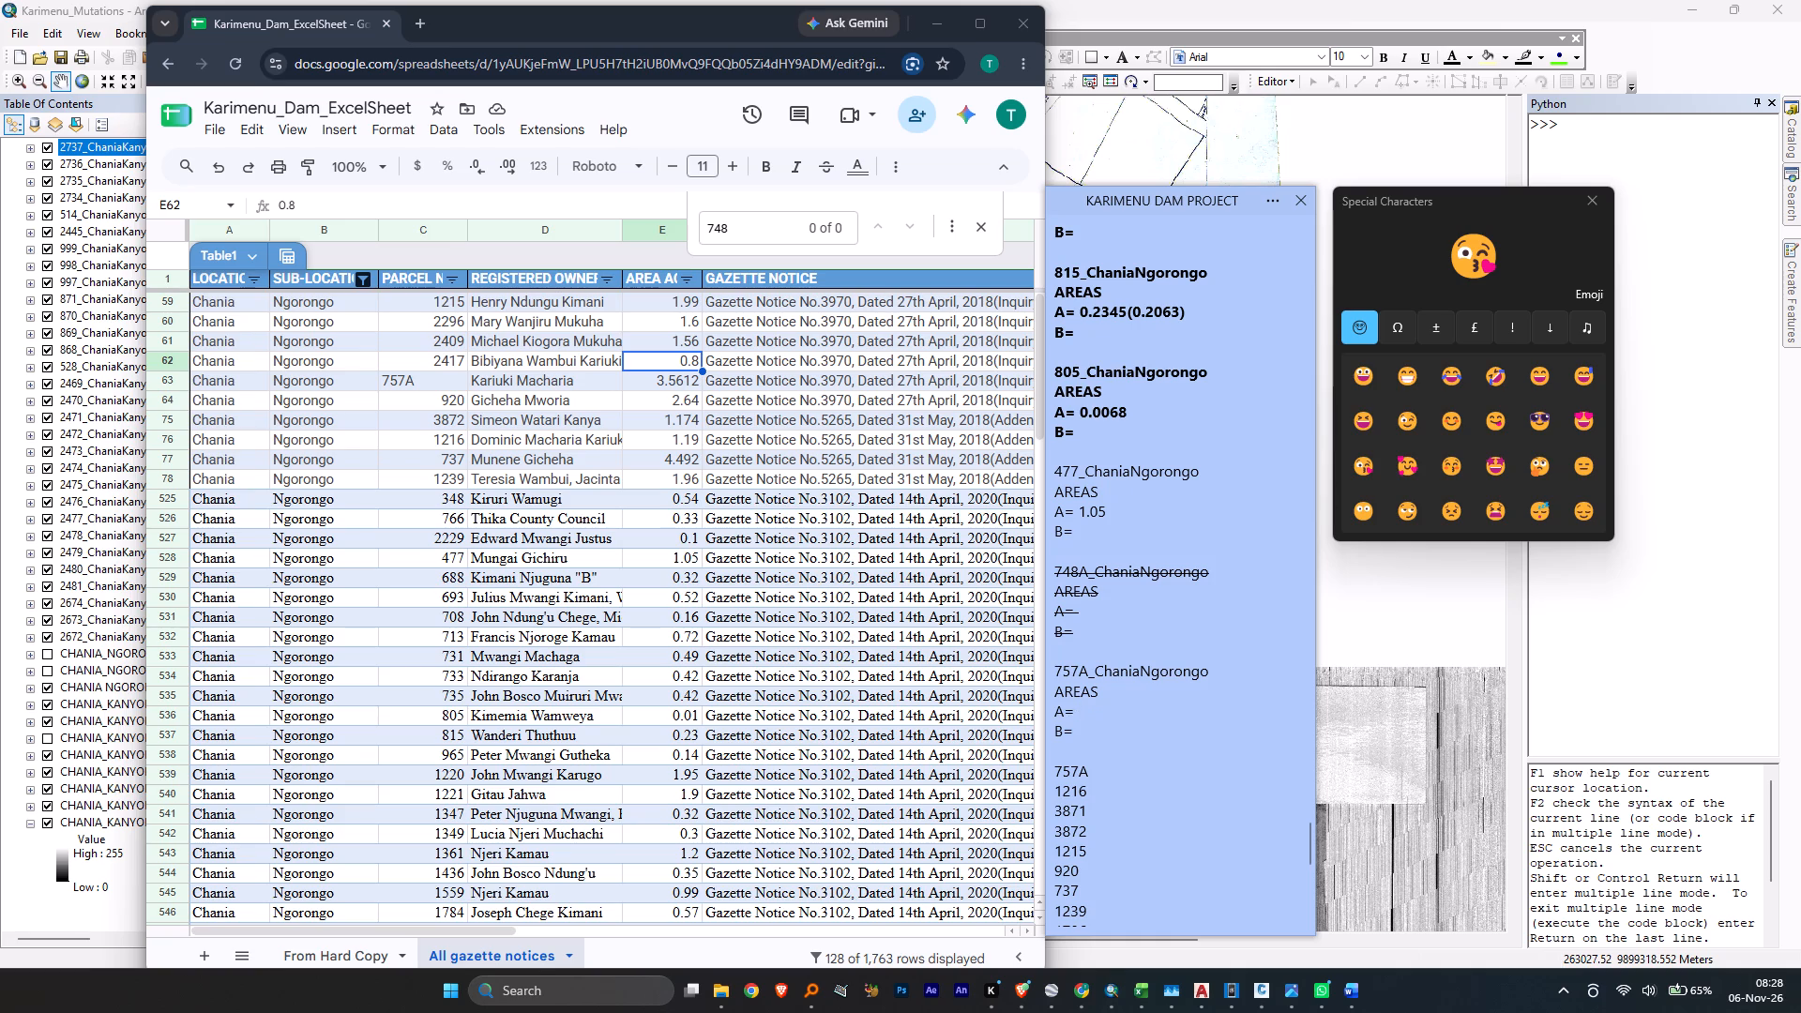
pyautogui.write('3,')
pyautogui.write('5612')
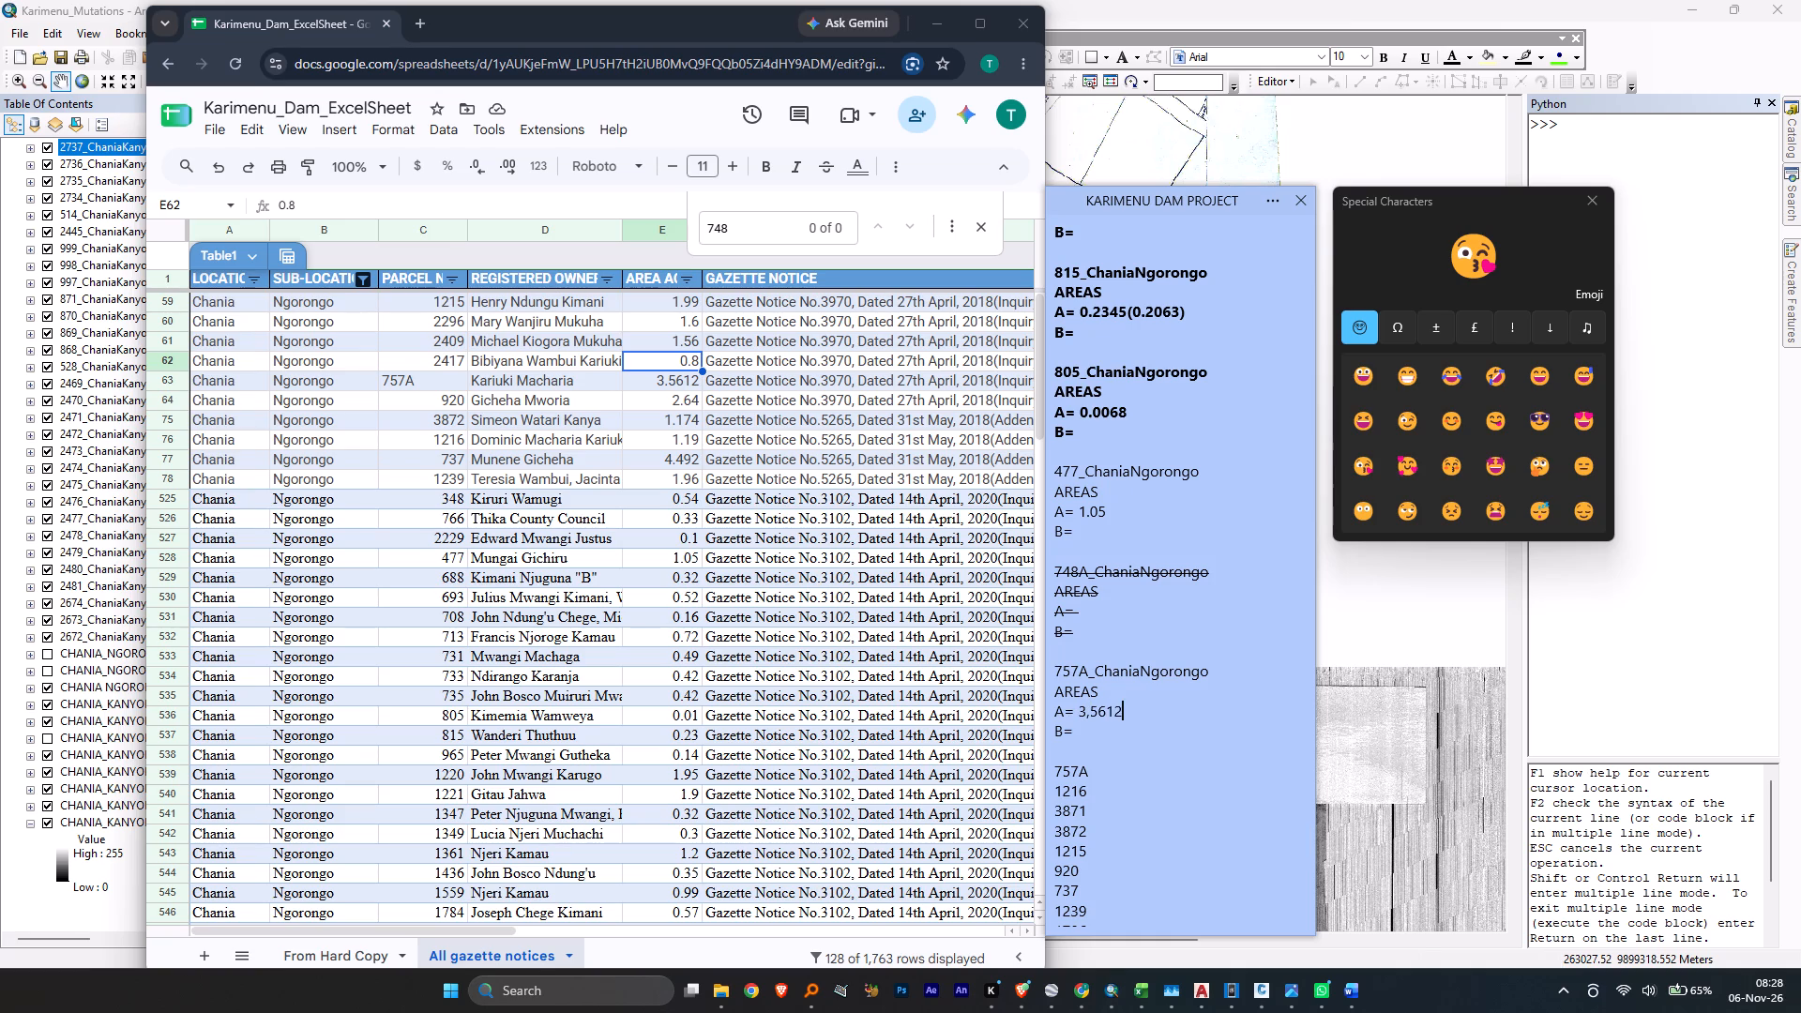
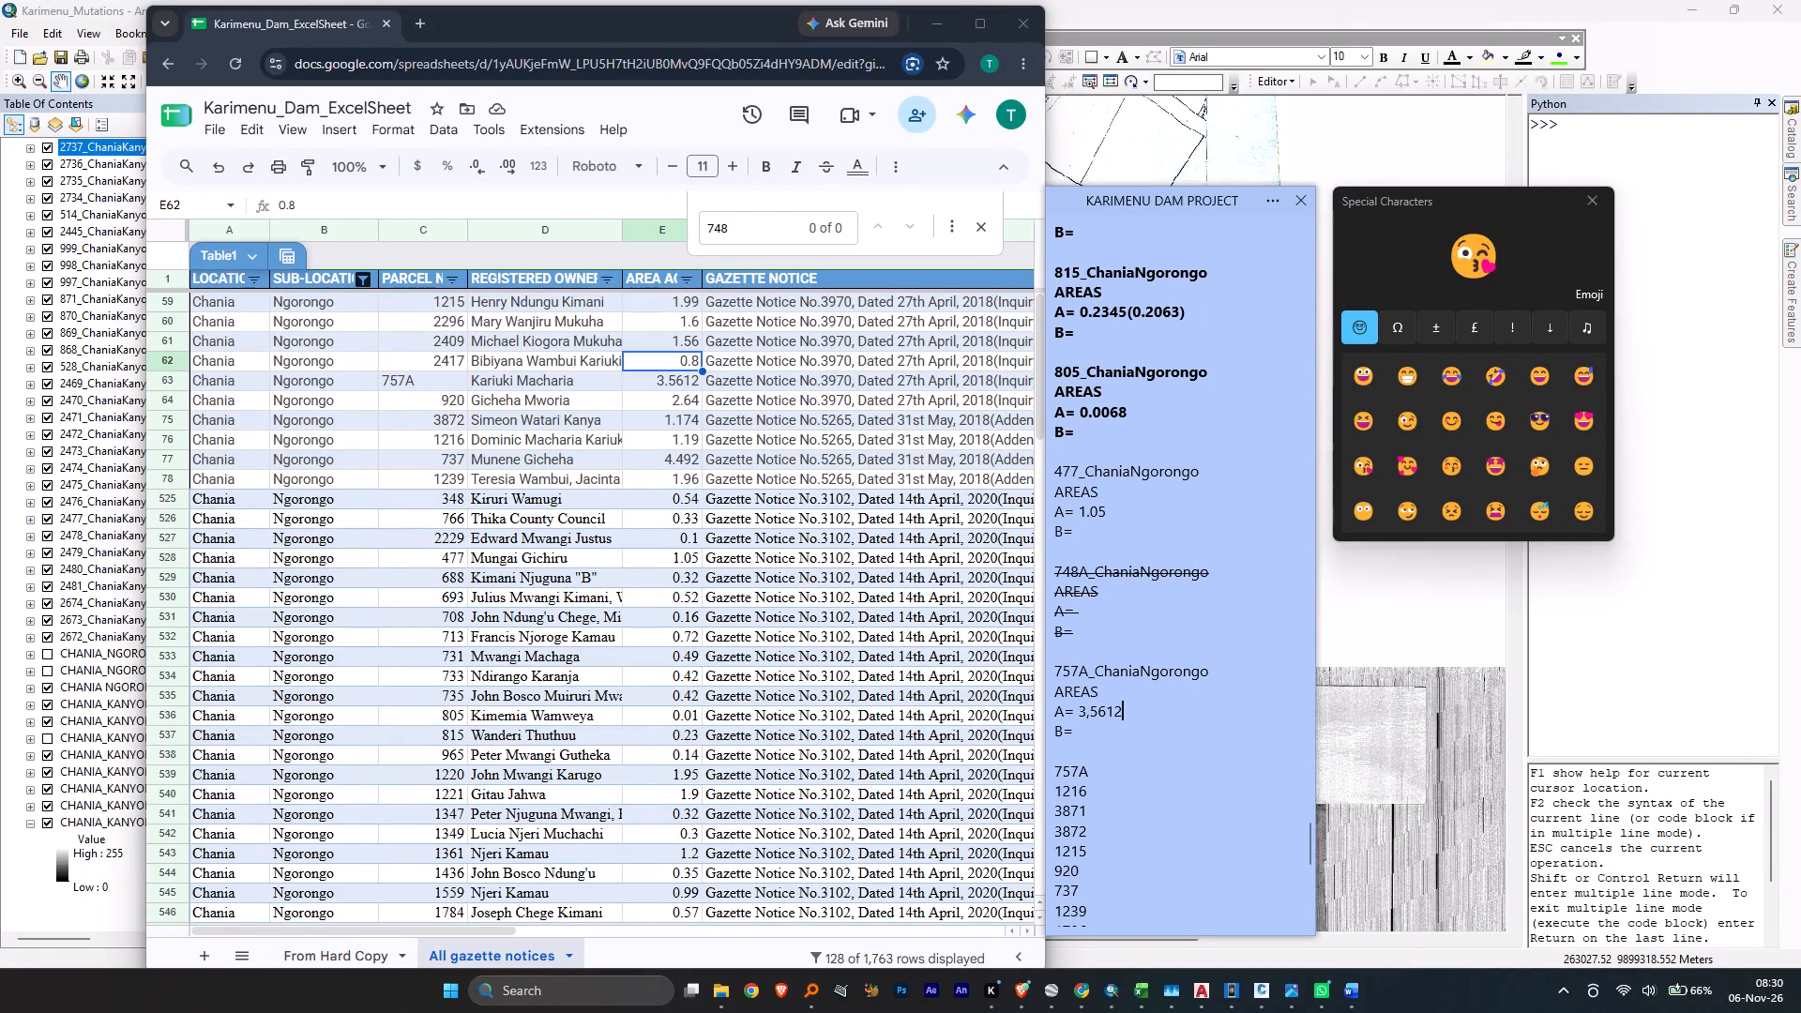
# Correct the A area in the 757A_ChaniaNgorongo block to 3.5612, using a decimal point instead of the comma.
pyautogui.click(1088, 713)
pyautogui.press('Right')
pyautogui.press('BackSpace')
pyautogui.press('.')
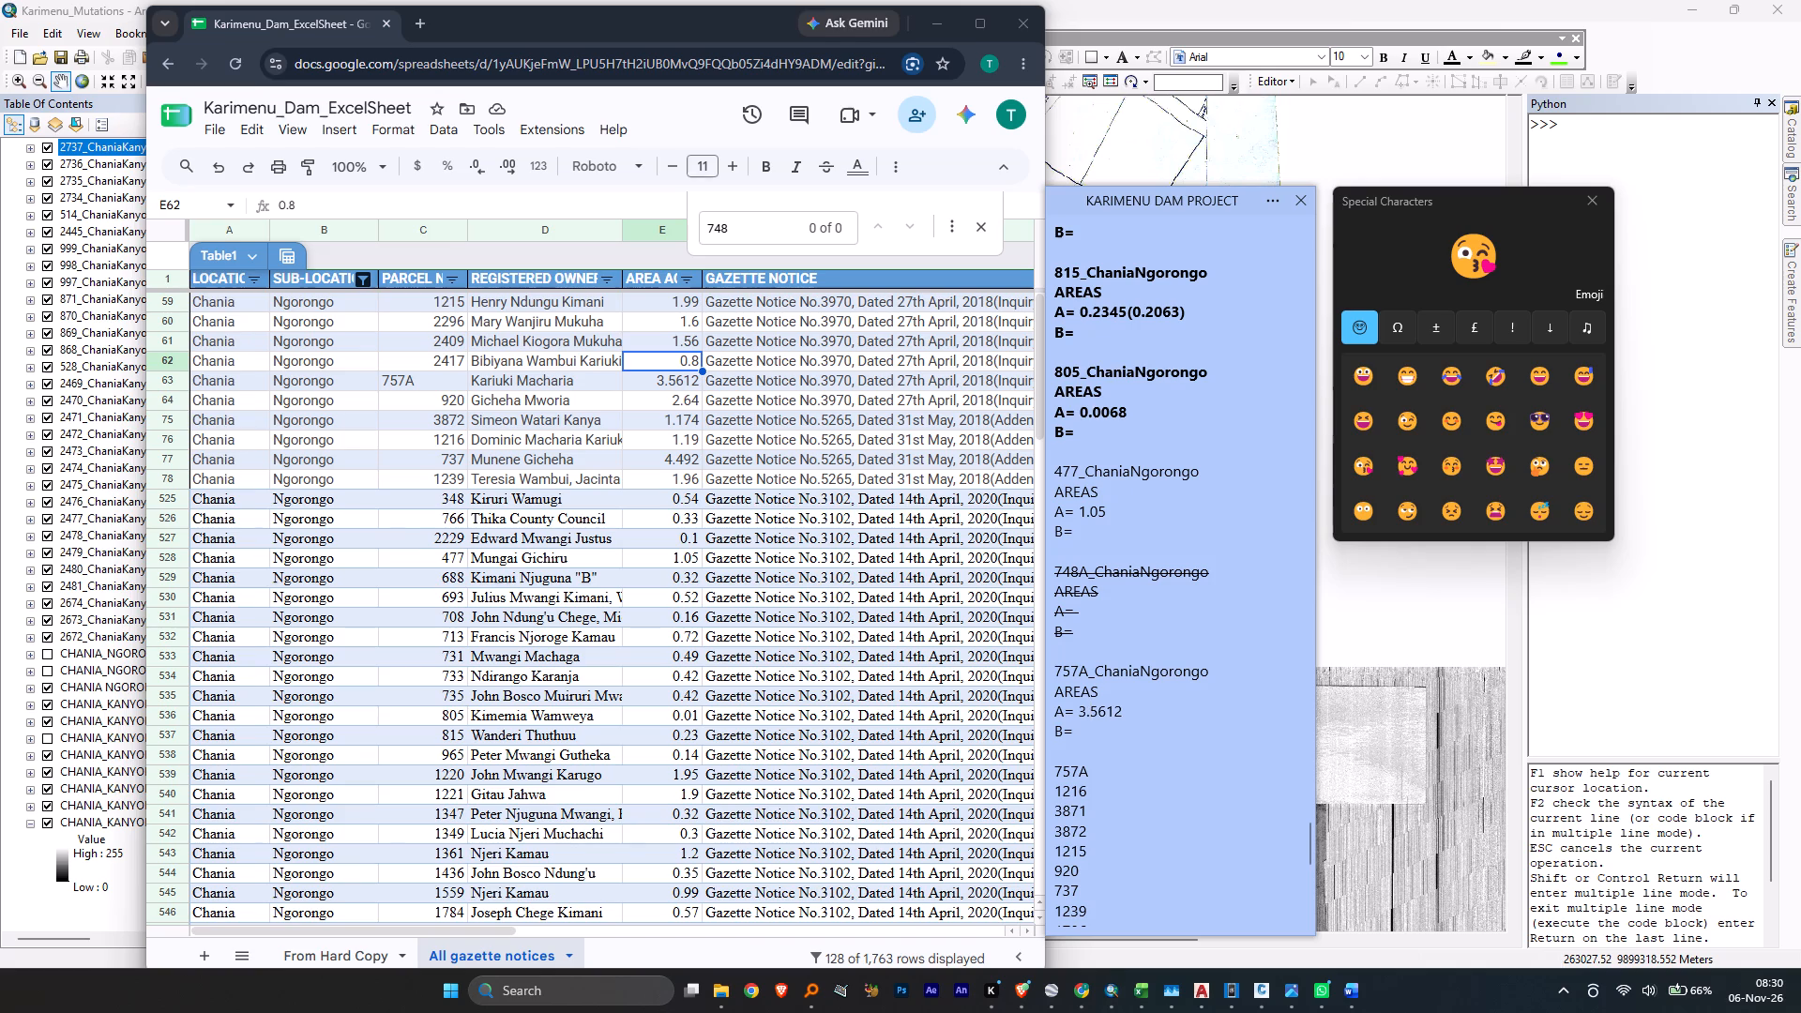
# Remove 757A and its leftover line from the list of pending parcel numbers in the note.
pyautogui.click(1090, 771)
pyautogui.press('BackSpace')
pyautogui.press('BackSpace')
pyautogui.press('BackSpace')
pyautogui.press('BackSpace')
pyautogui.press('BackSpace')
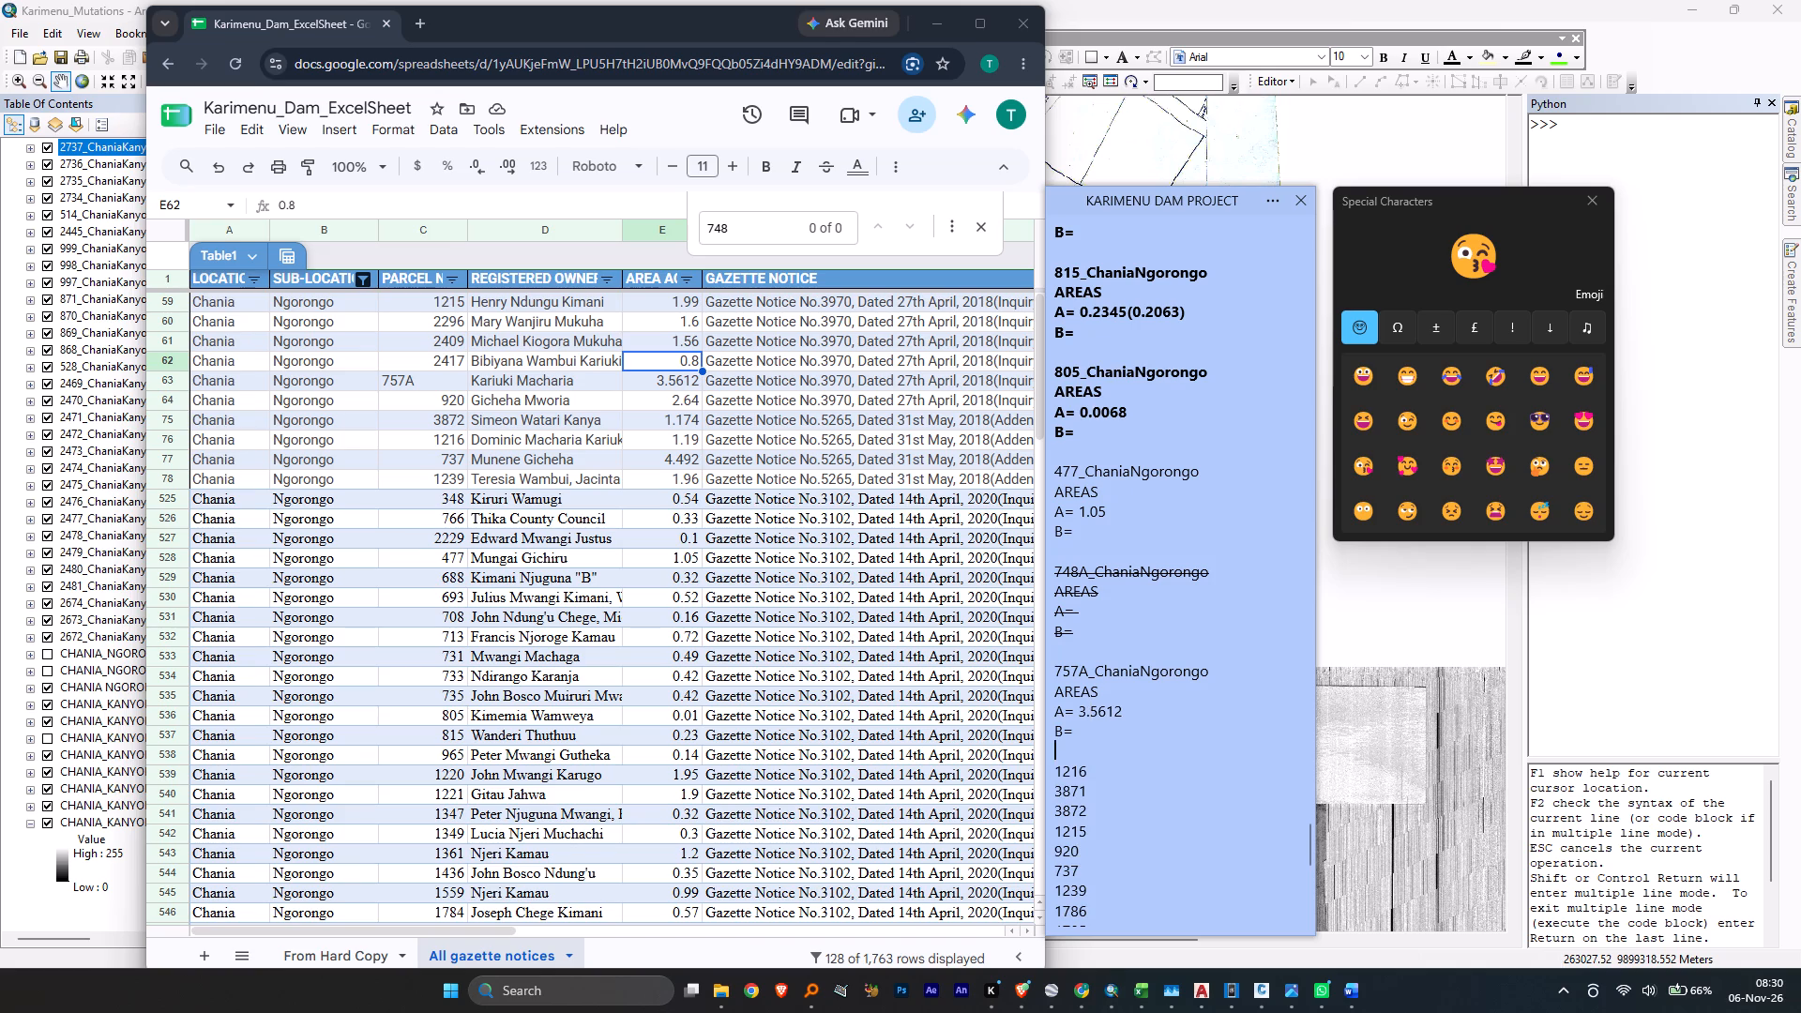
# Search the gazette notices spreadsheet for parcel 1216.
pyautogui.click(752, 218)
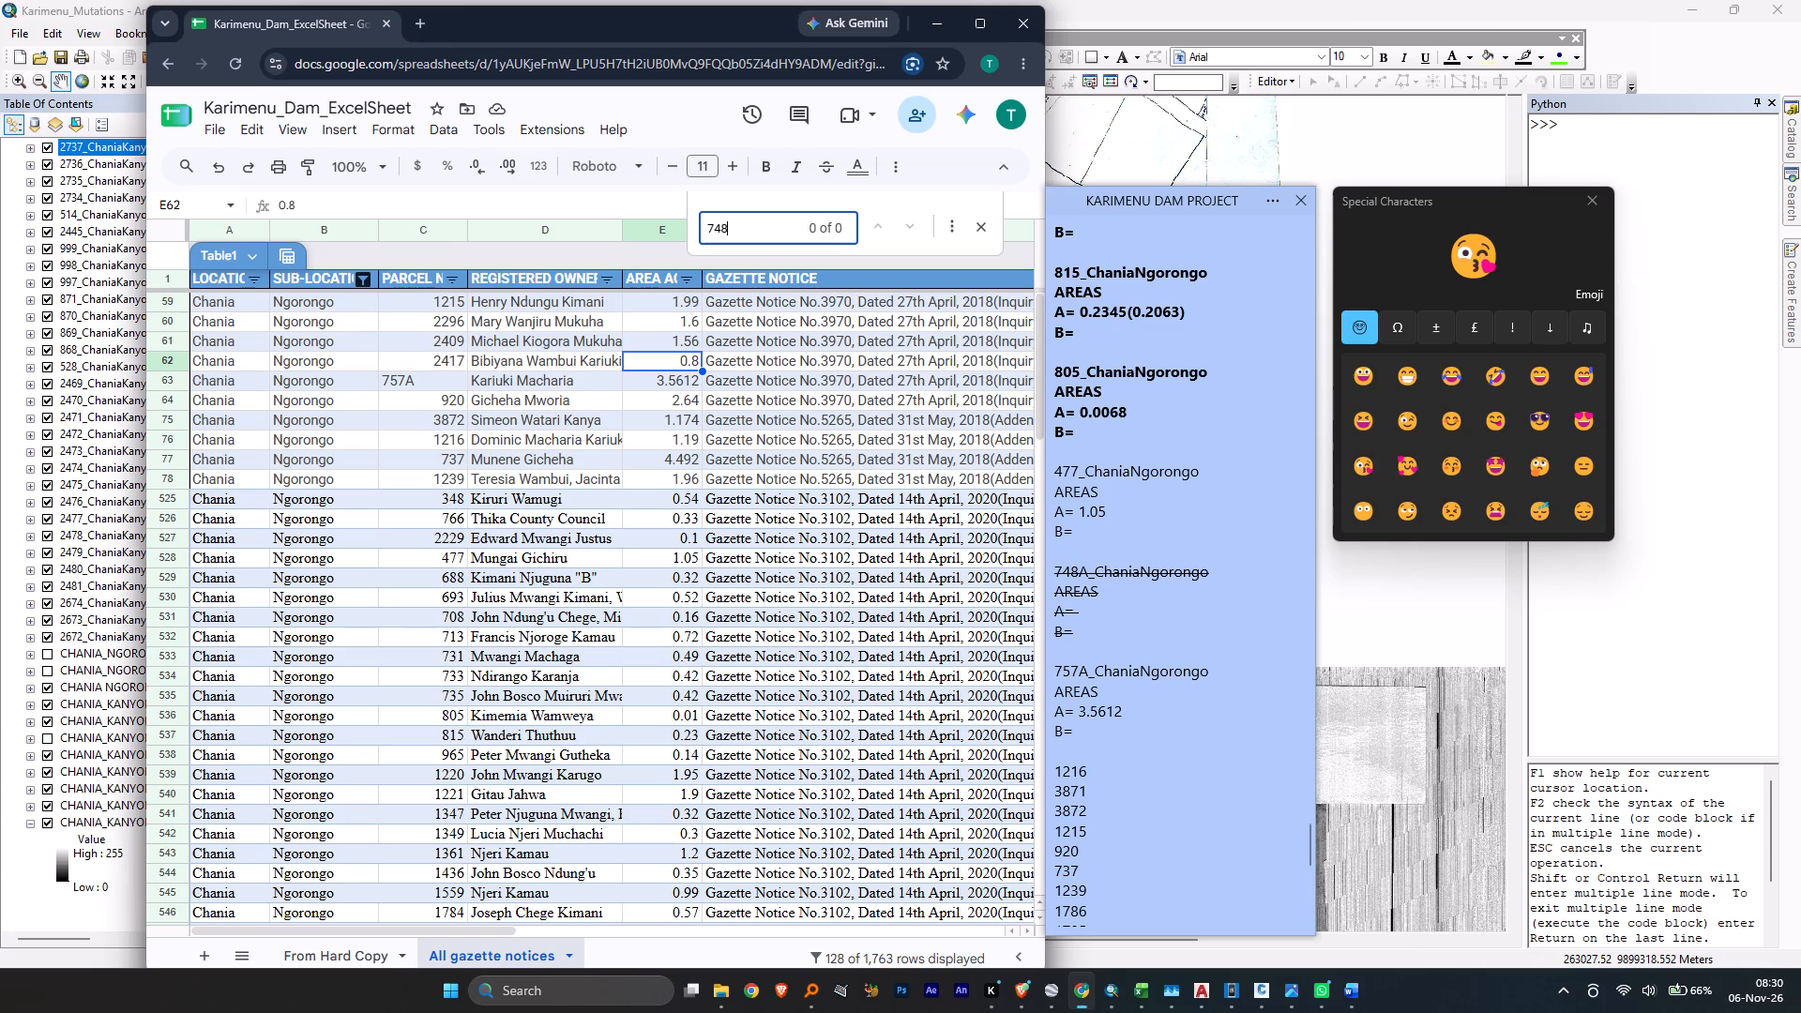
pyautogui.moveTo(747, 231); pyautogui.dragTo(705, 224)
pyautogui.write('1216')
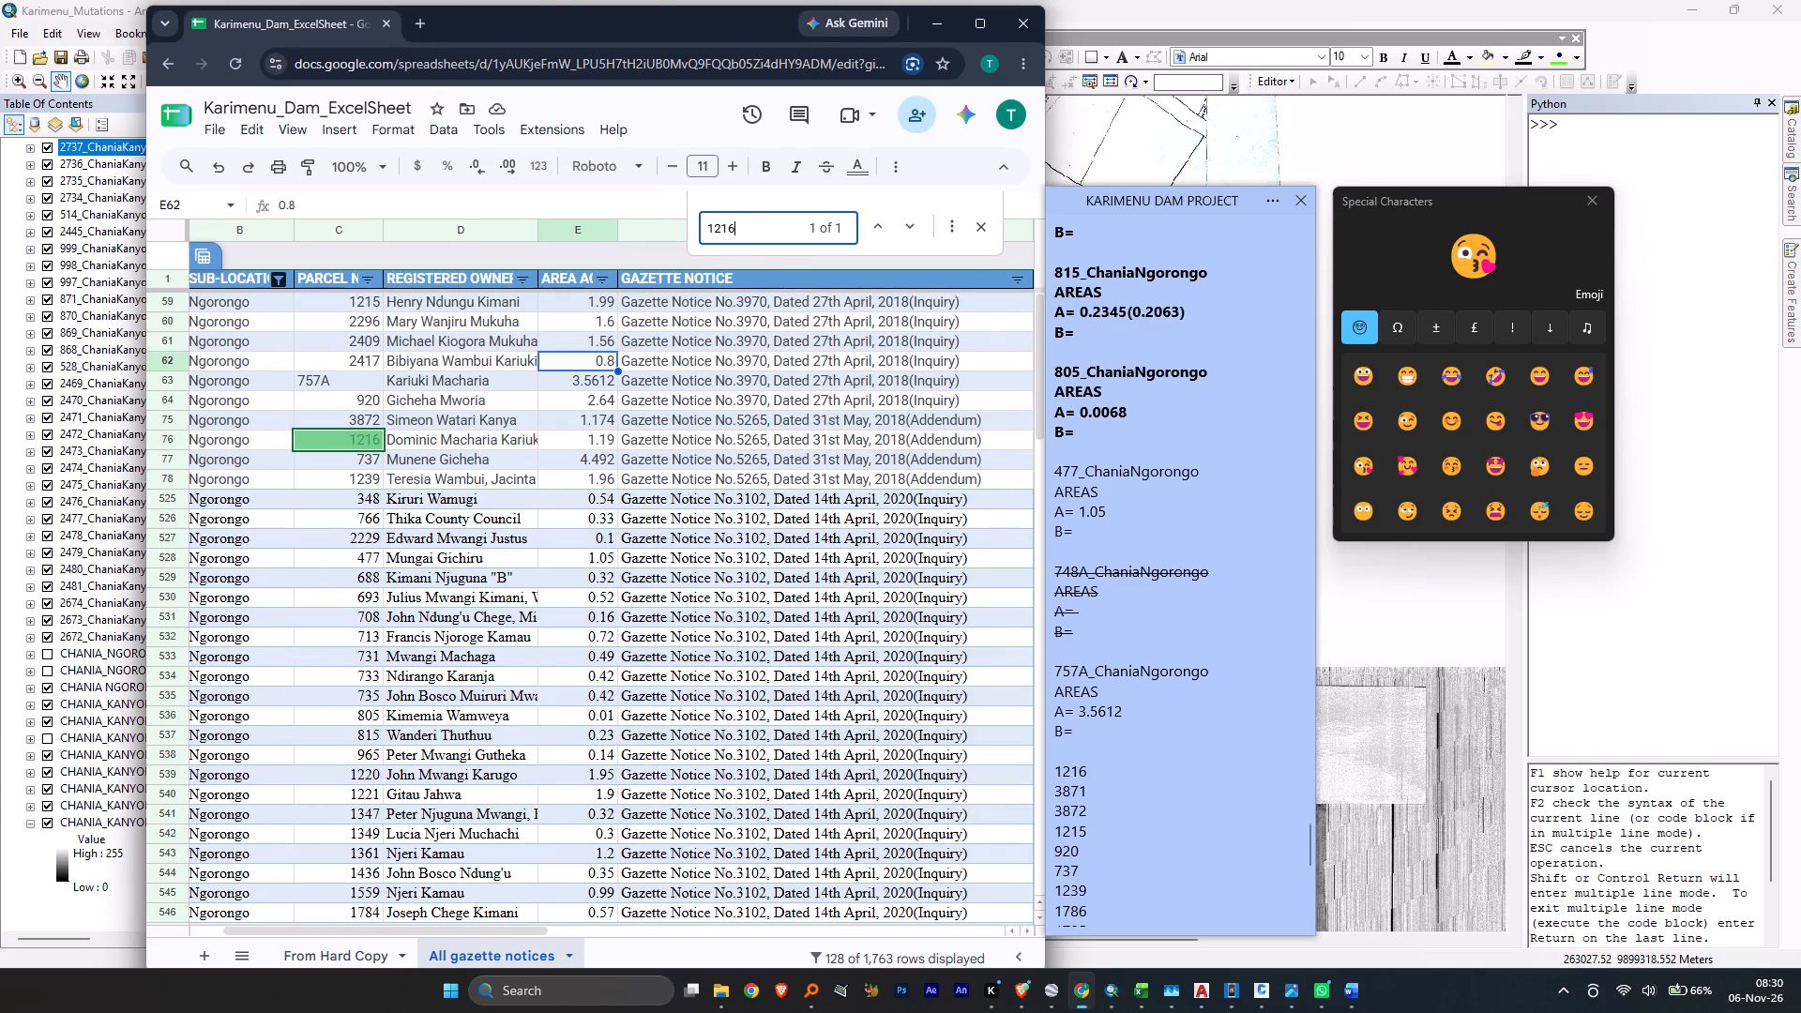
# Duplicate the 757A_ChaniaNgorongo areas block below itself in the note and retitle the copy 1216_ChaniaNgorongo.
pyautogui.moveTo(1085, 737); pyautogui.dragTo(1049, 674)
pyautogui.hotkey('ctrl', 'c')
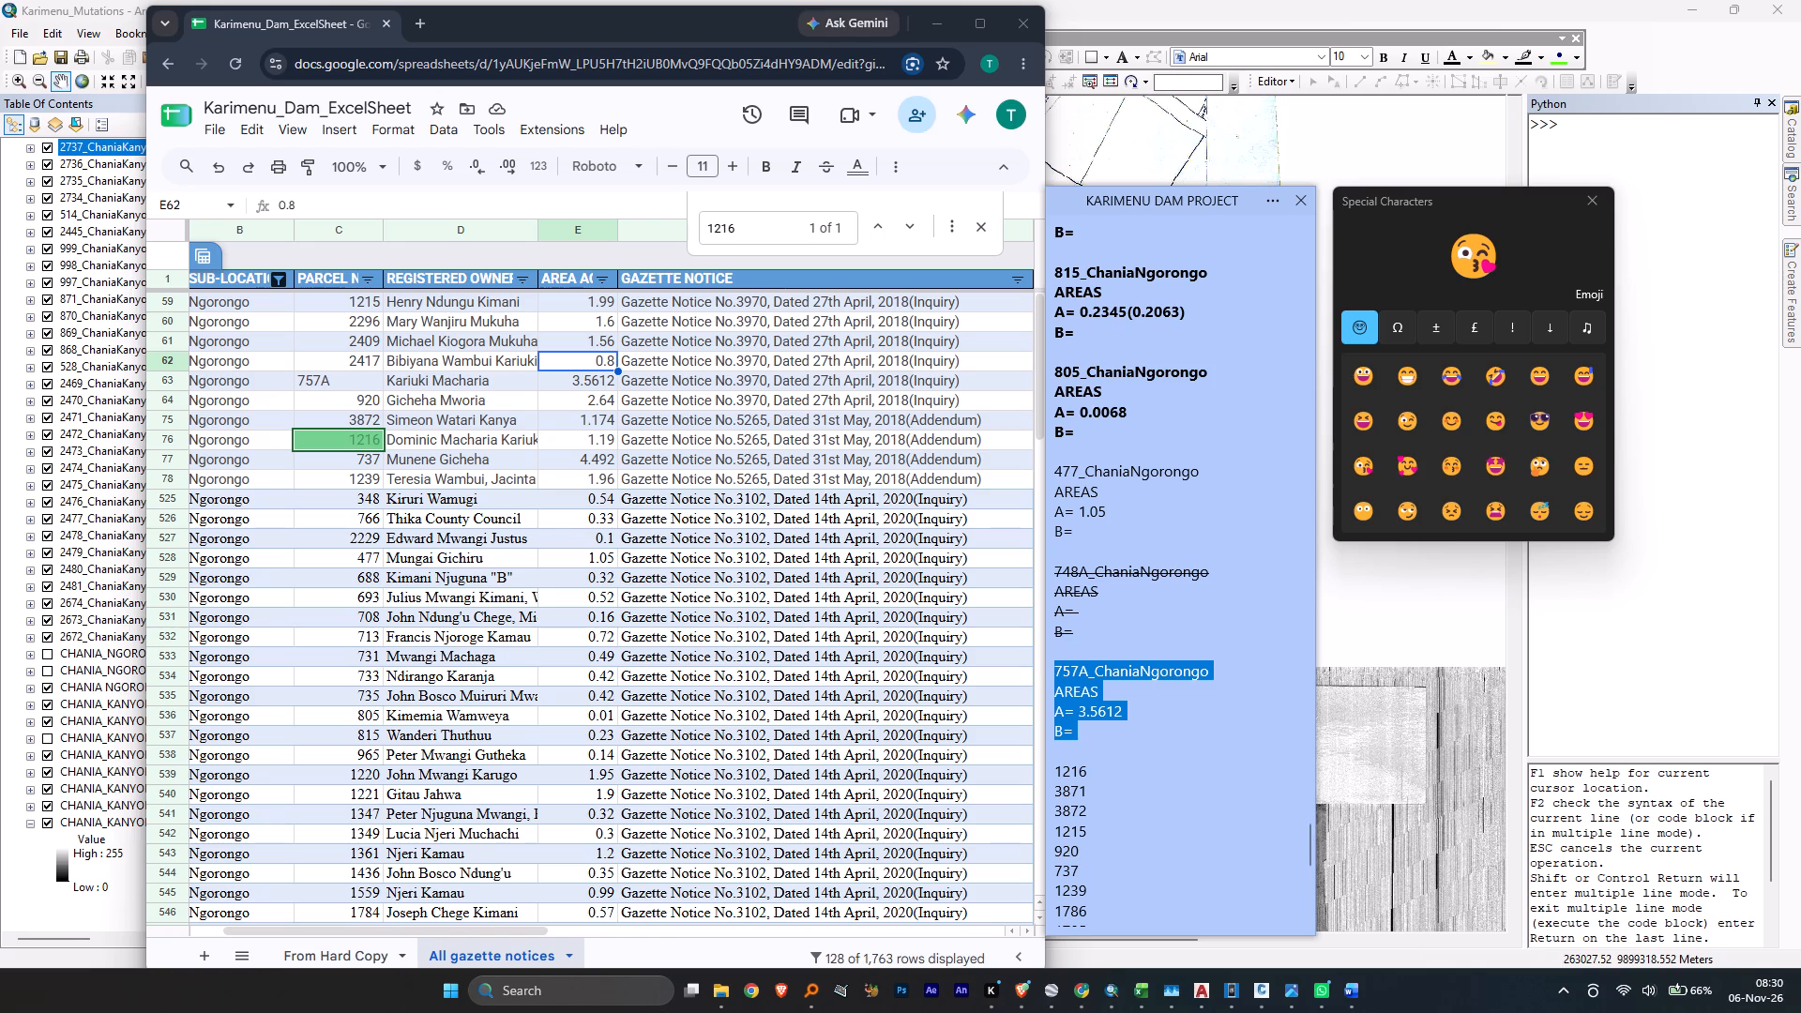
pyautogui.click(1080, 758)
pyautogui.press('Return')
pyautogui.hotkey('ctrl', 'v')
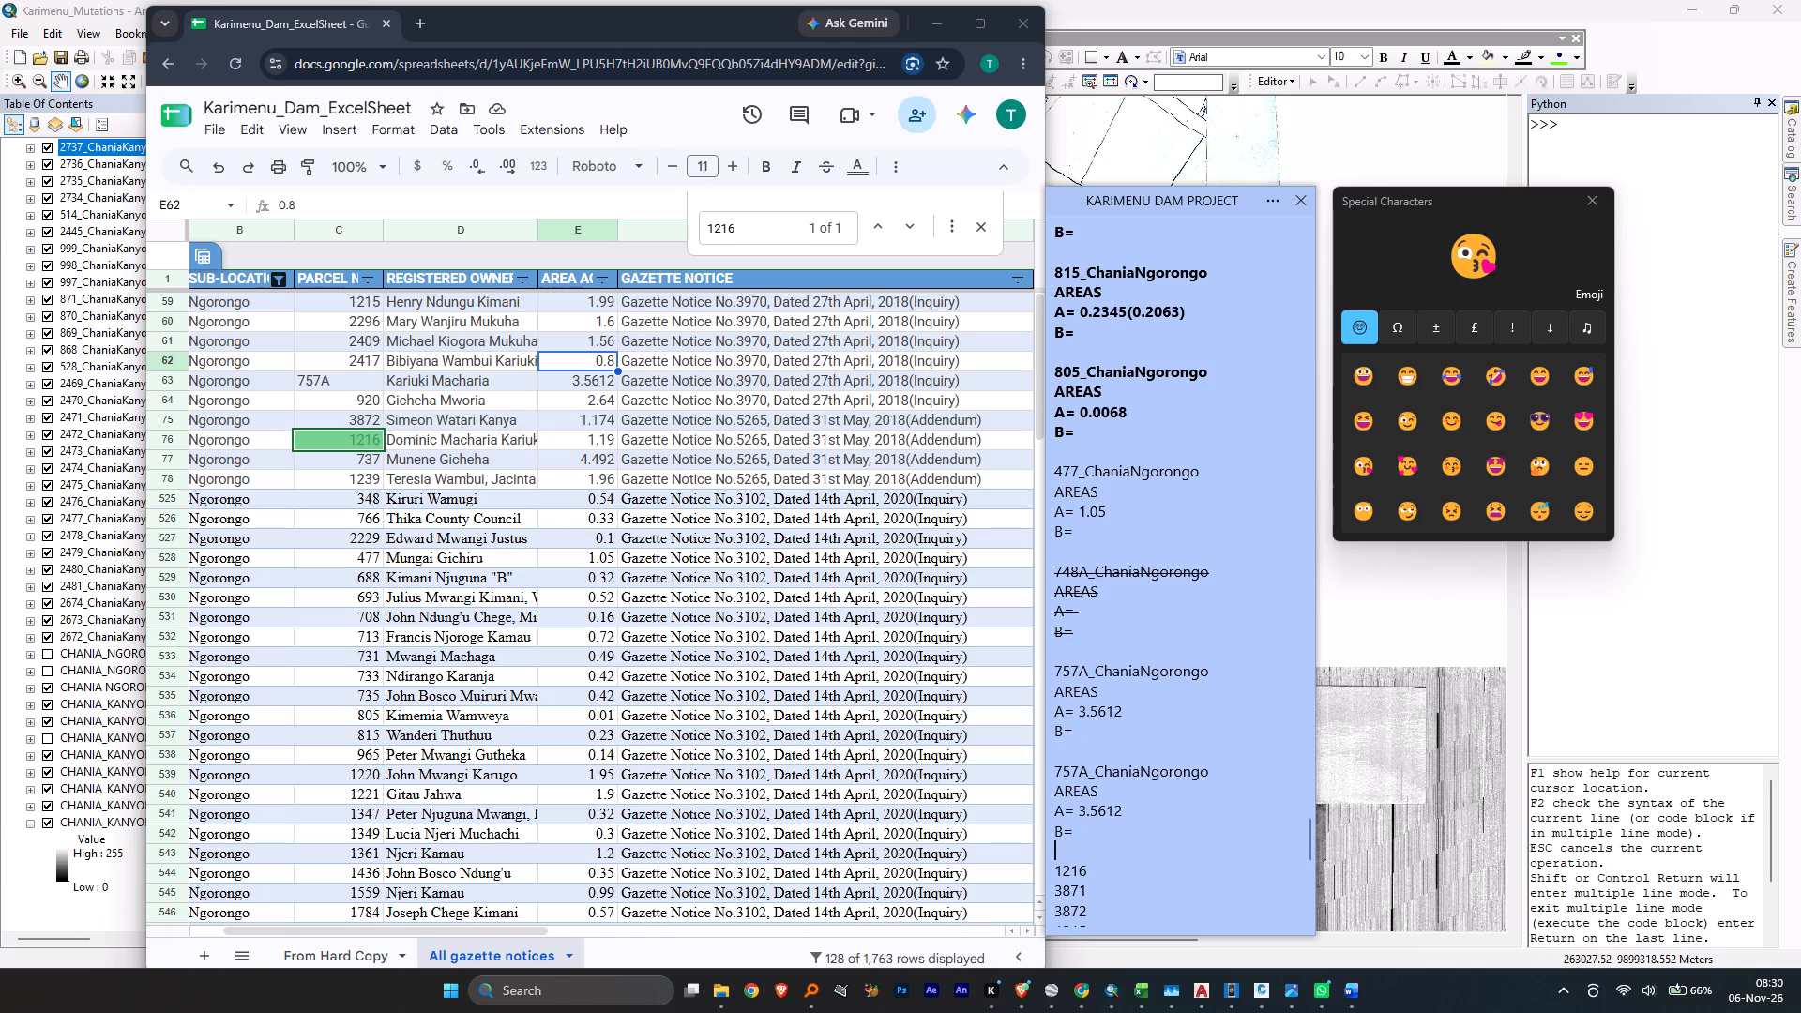
pyautogui.click(1087, 774)
pyautogui.press('BackSpace')
pyautogui.press('BackSpace')
pyautogui.press('BackSpace')
pyautogui.press('BackSpace')
pyautogui.write('1216')
# Set the A area in the 1216_ChaniaNgorongo block to 1.19.
pyautogui.click(1129, 806)
pyautogui.press('BackSpace')
pyautogui.press('BackSpace')
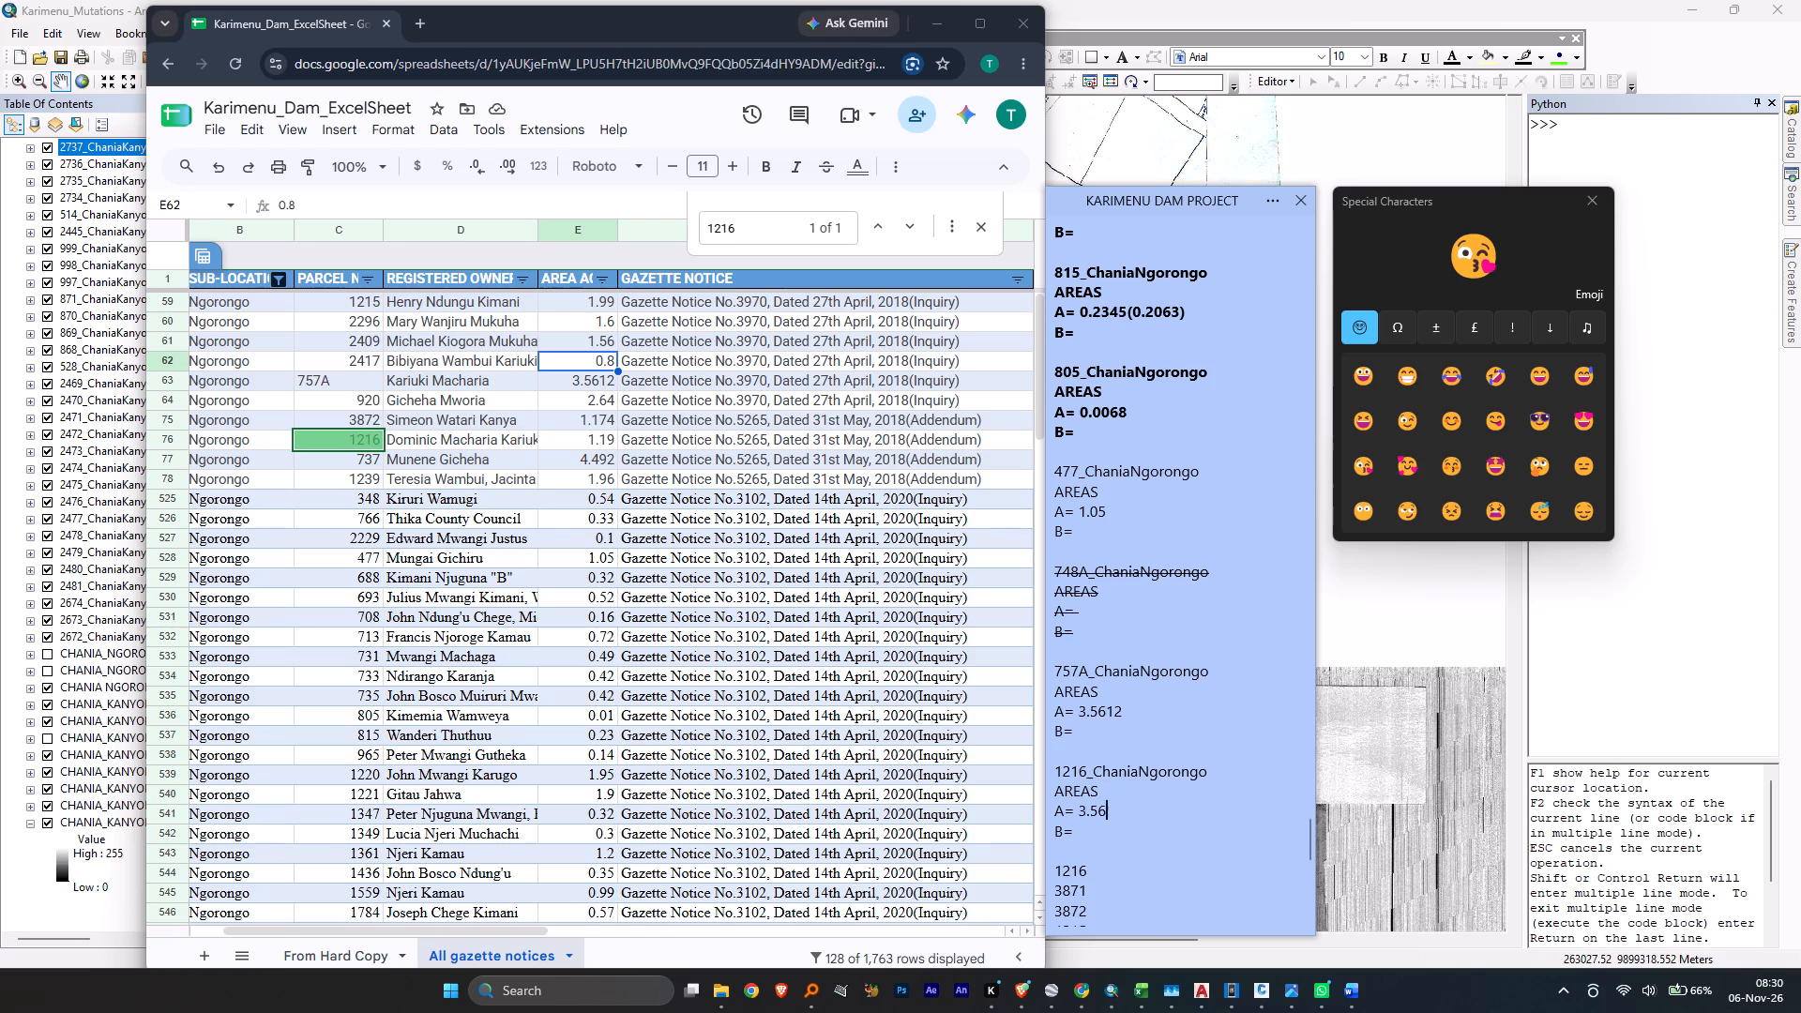
pyautogui.press('BackSpace')
pyautogui.press('BackSpace')
pyautogui.press('BackSpace')
pyautogui.press('BackSpace')
pyautogui.write('1.19')
# Remove 1216 and its leftover line from the list of pending parcel numbers.
pyautogui.click(1091, 872)
pyautogui.press('BackSpace')
pyautogui.press('BackSpace')
pyautogui.press('BackSpace')
pyautogui.press('BackSpace')
pyautogui.press('BackSpace')
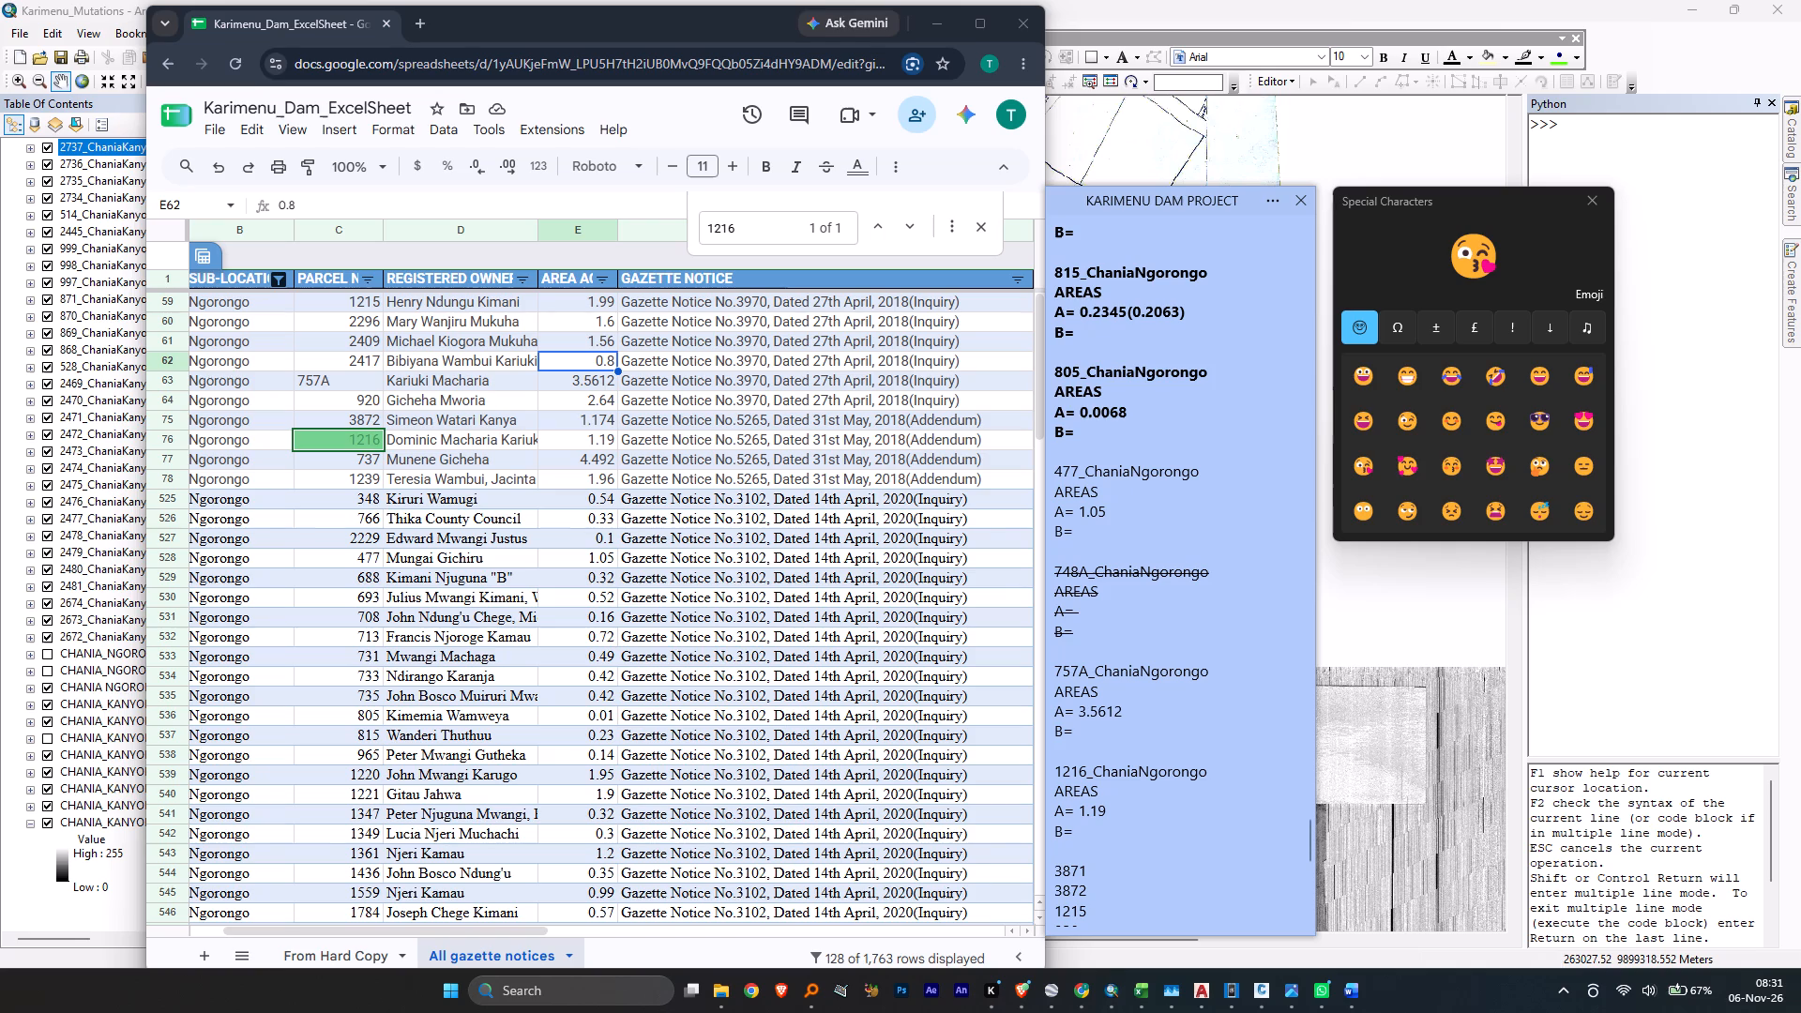
# Duplicate the 1216_ChaniaNgorongo areas block below itself in the note and retitle the copy 3871_ChaniaNgorongo.
pyautogui.moveTo(1078, 829); pyautogui.dragTo(1053, 792)
pyautogui.moveTo(1053, 792); pyautogui.dragTo(1048, 776)
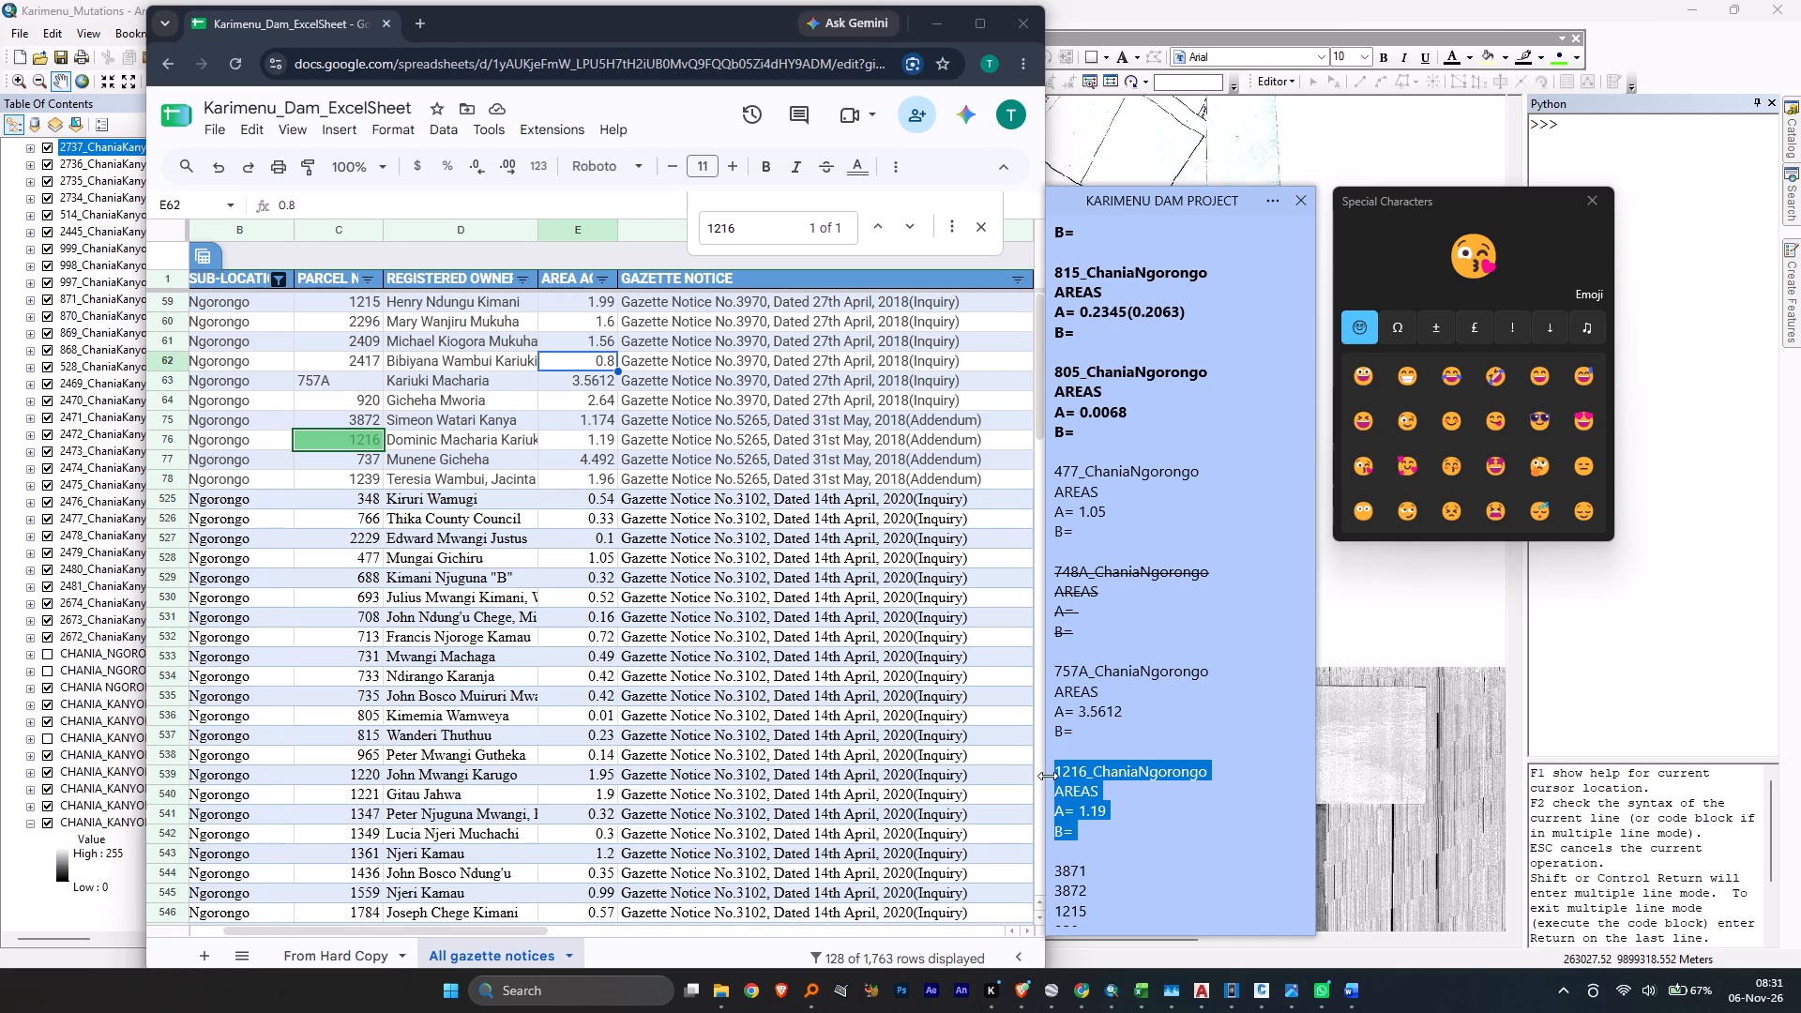
pyautogui.hotkey('ctrl', 'c')
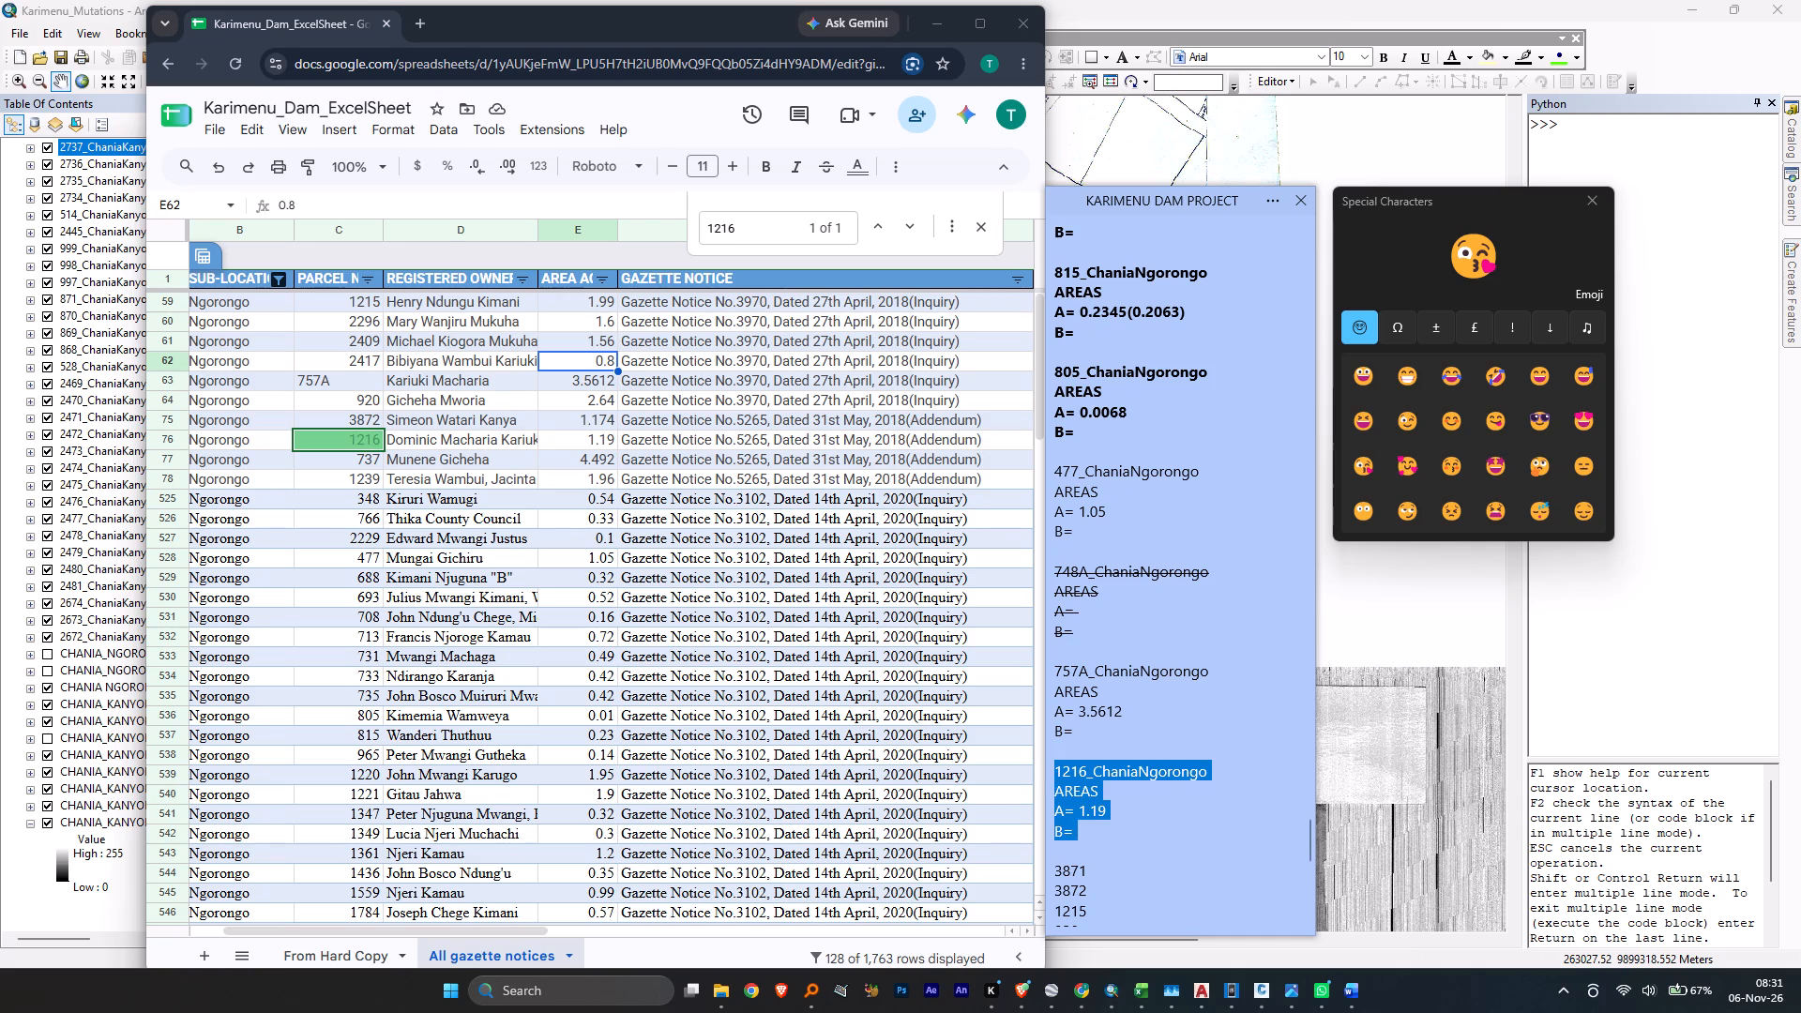
pyautogui.click(1116, 853)
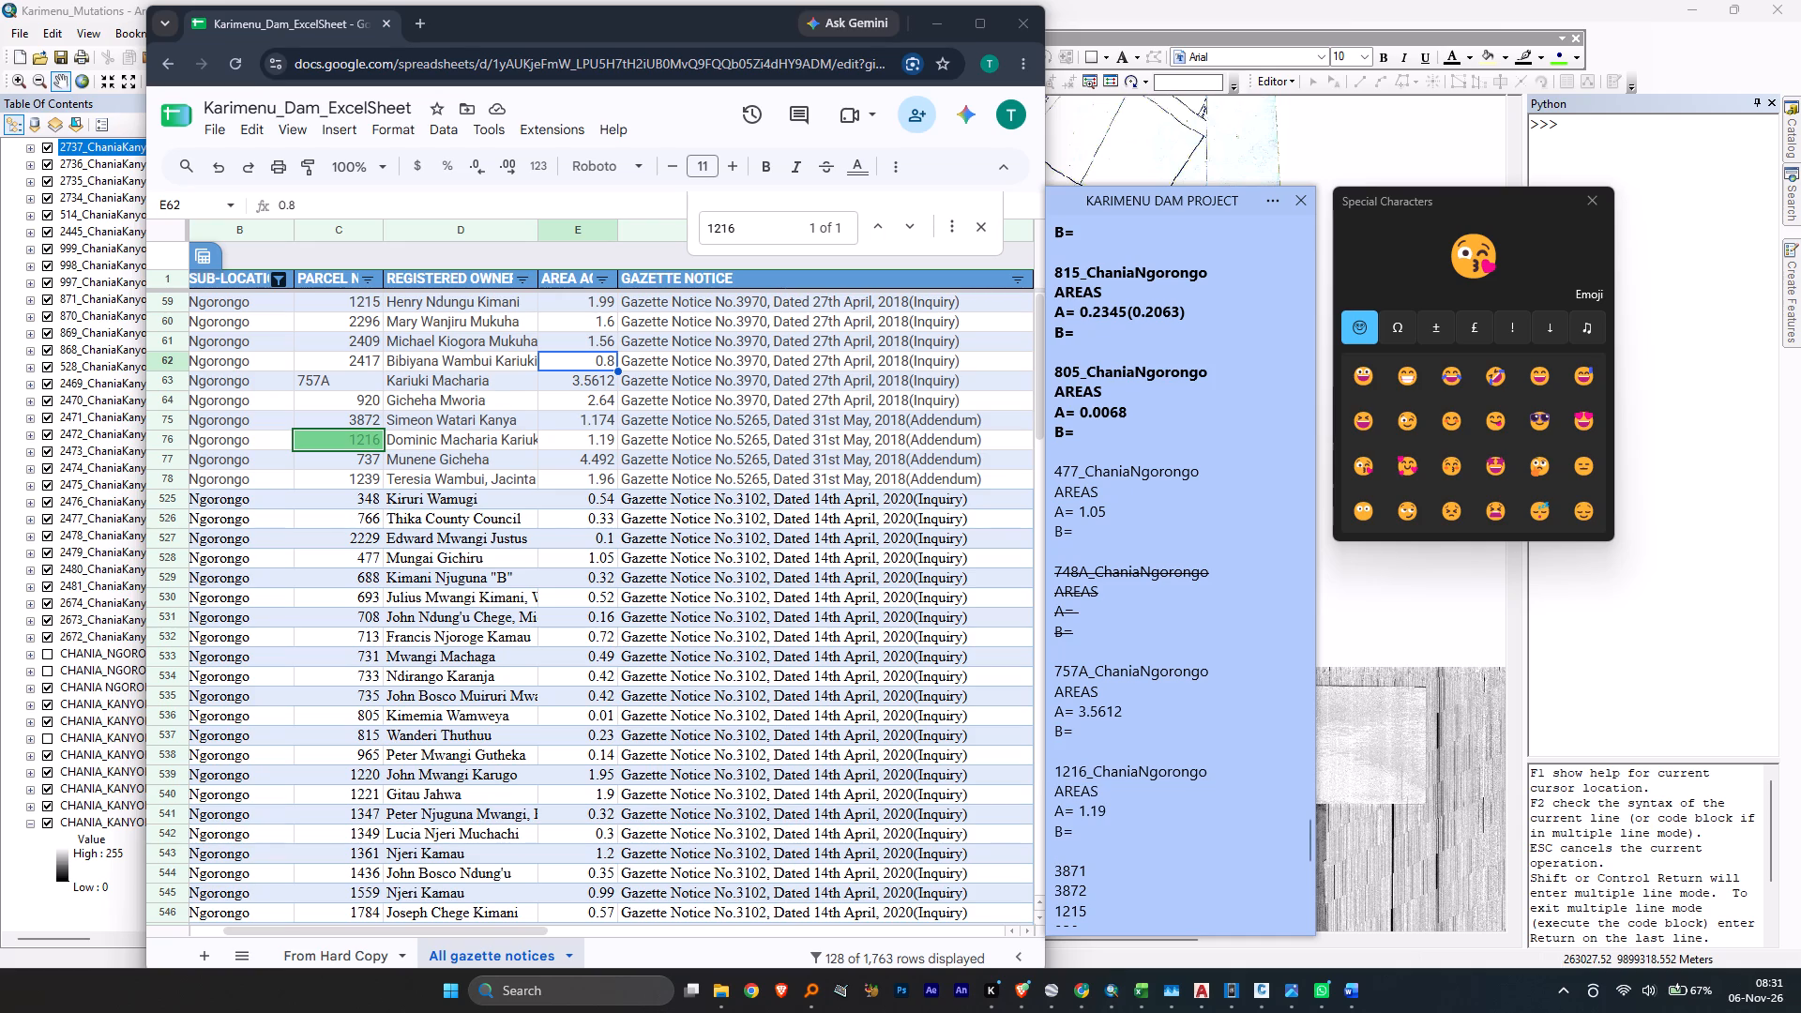
pyautogui.press('Return')
pyautogui.hotkey('ctrl', 'v')
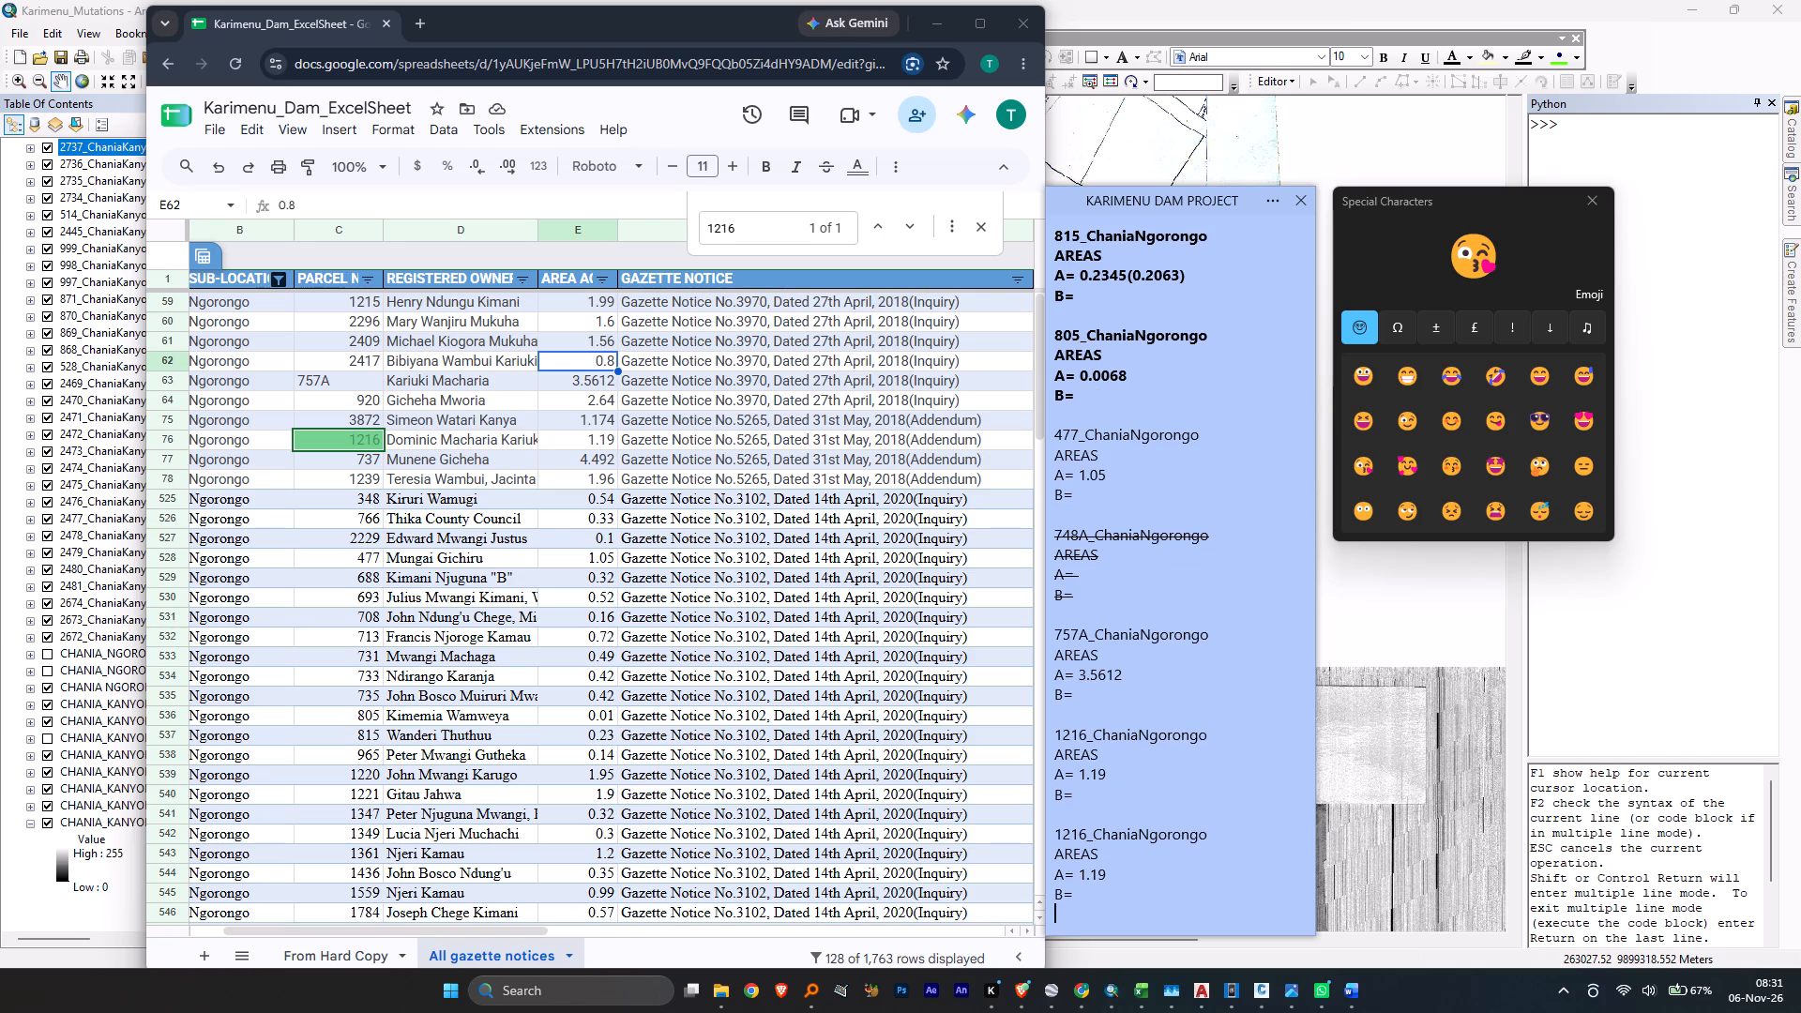
pyautogui.scroll(-2, 1122, 846)
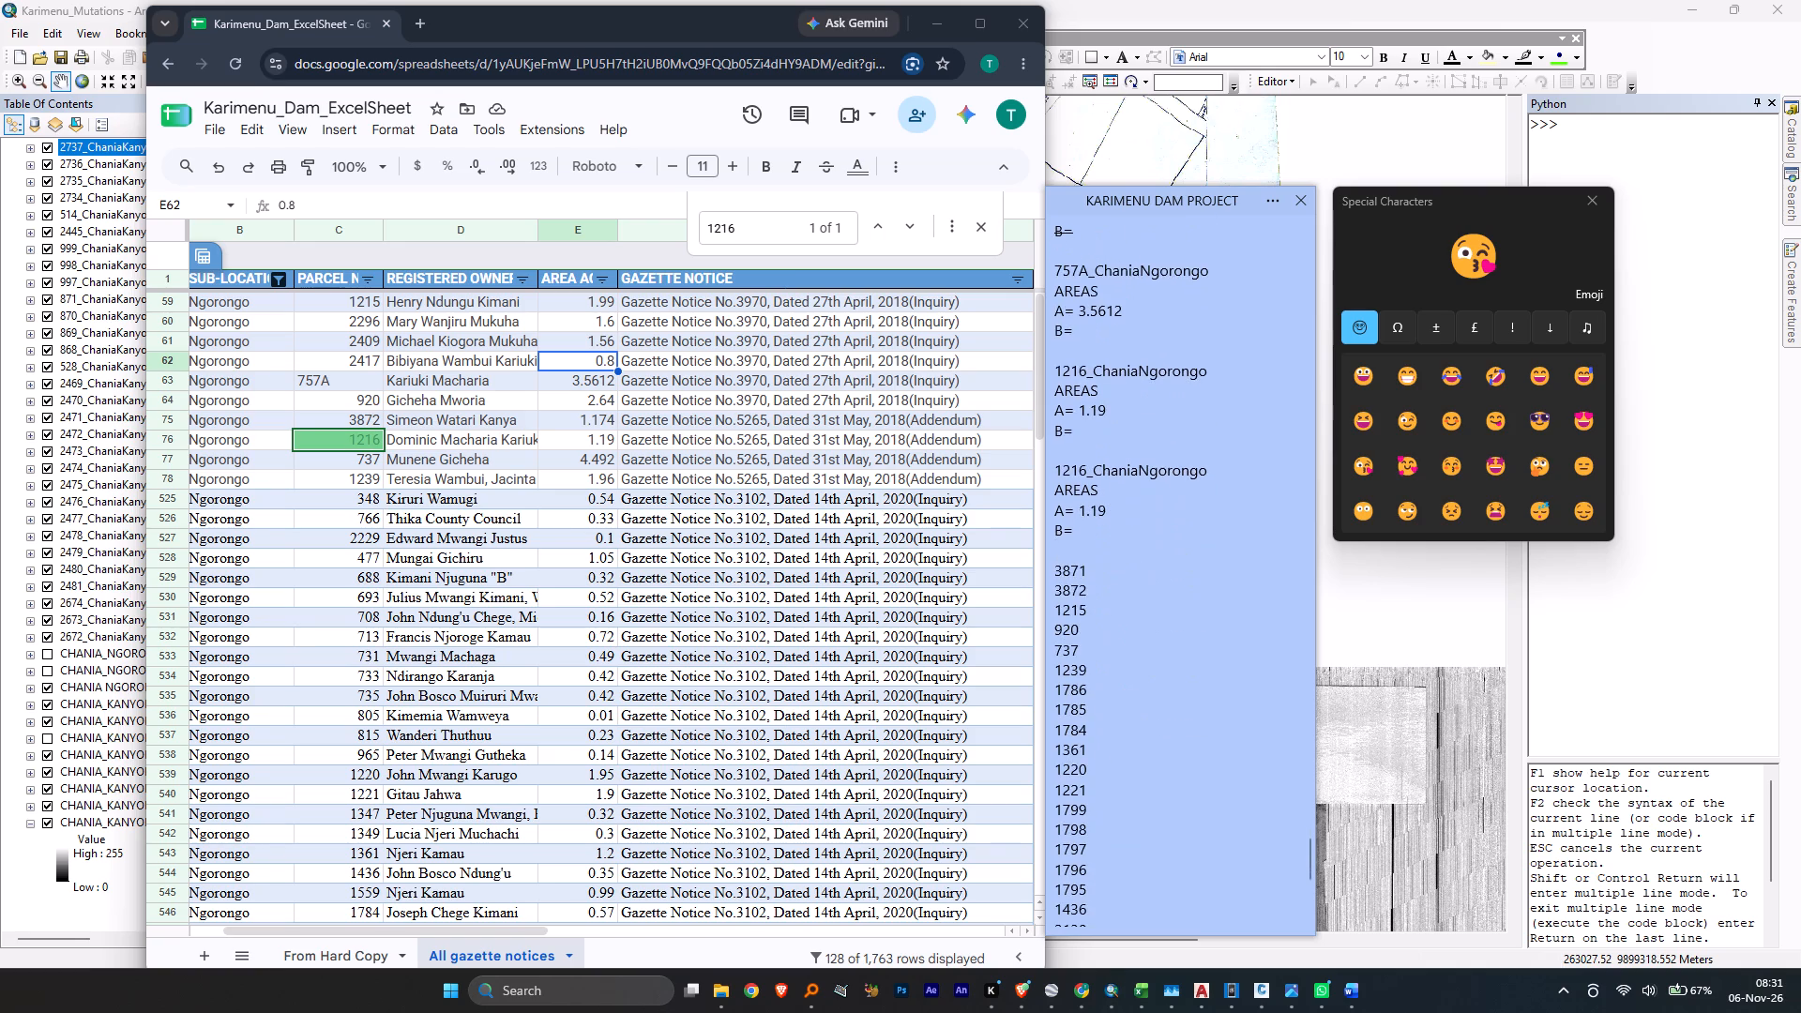
pyautogui.scroll(1, 1174, 612)
pyautogui.click(1086, 658)
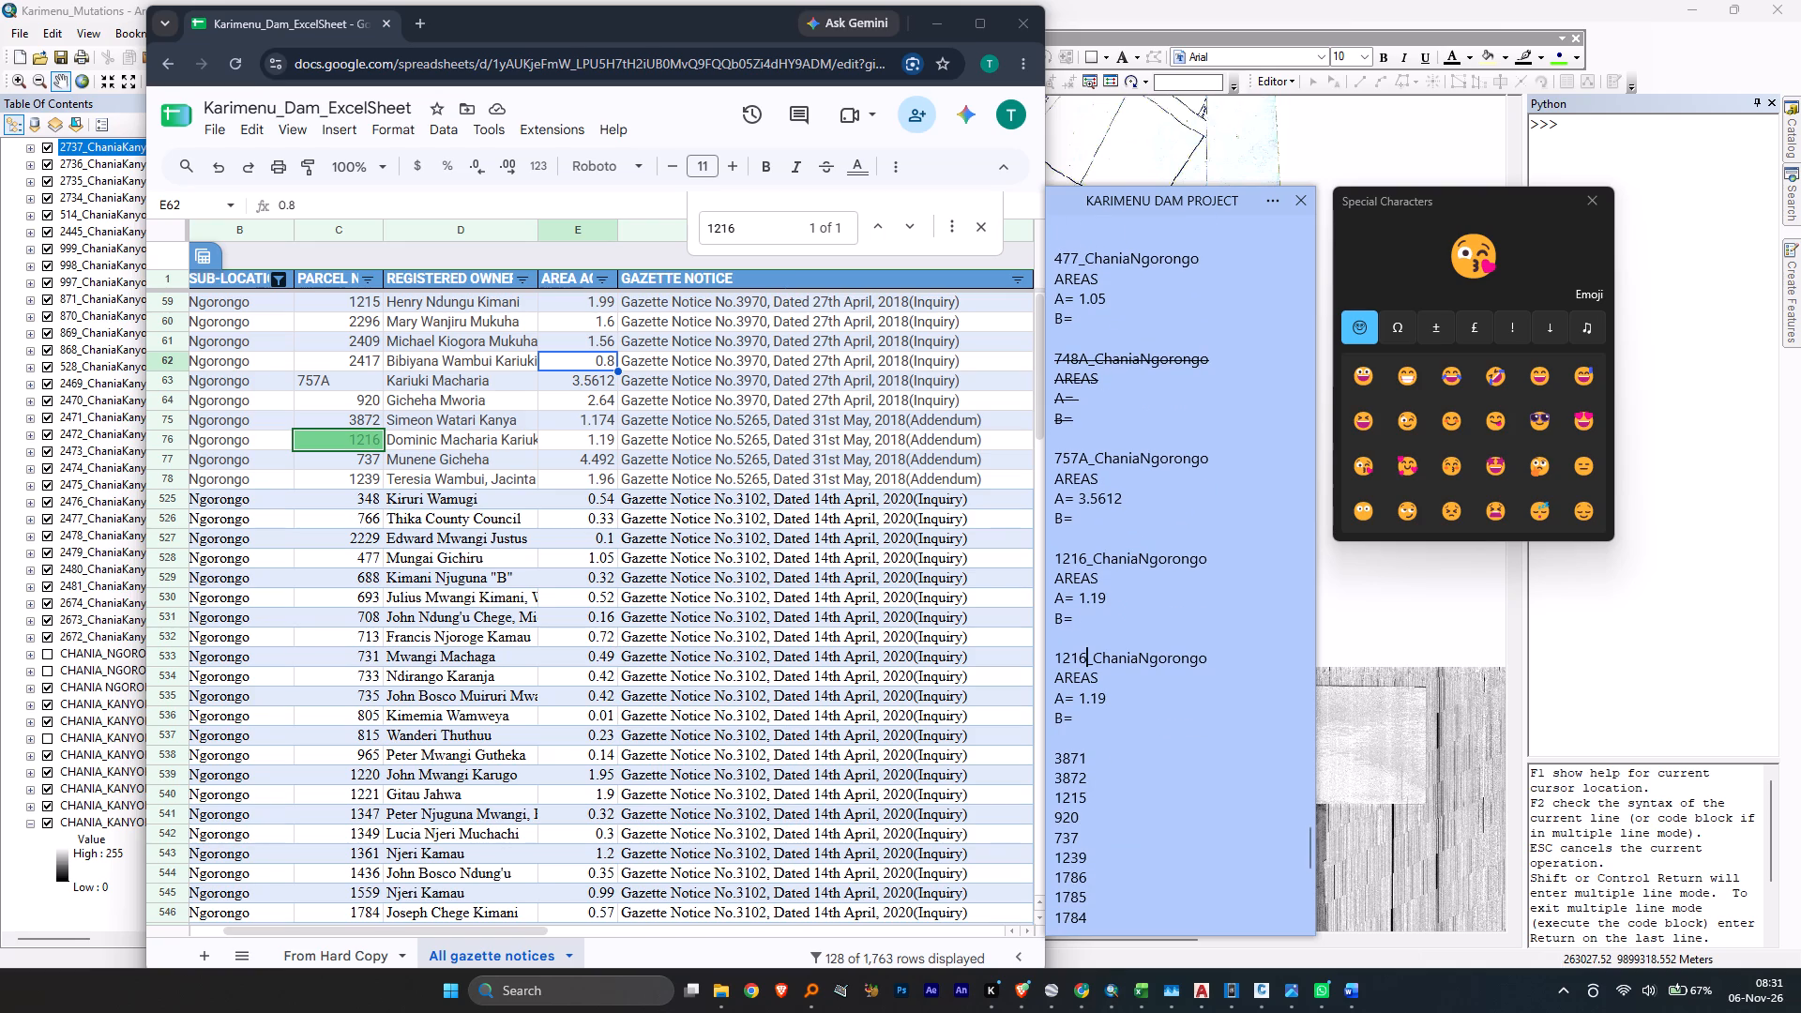
pyautogui.press('BackSpace')
pyautogui.press('BackSpace')
pyautogui.press('BackSpace')
pyautogui.press('BackSpace')
pyautogui.press('3')
pyautogui.press('8')
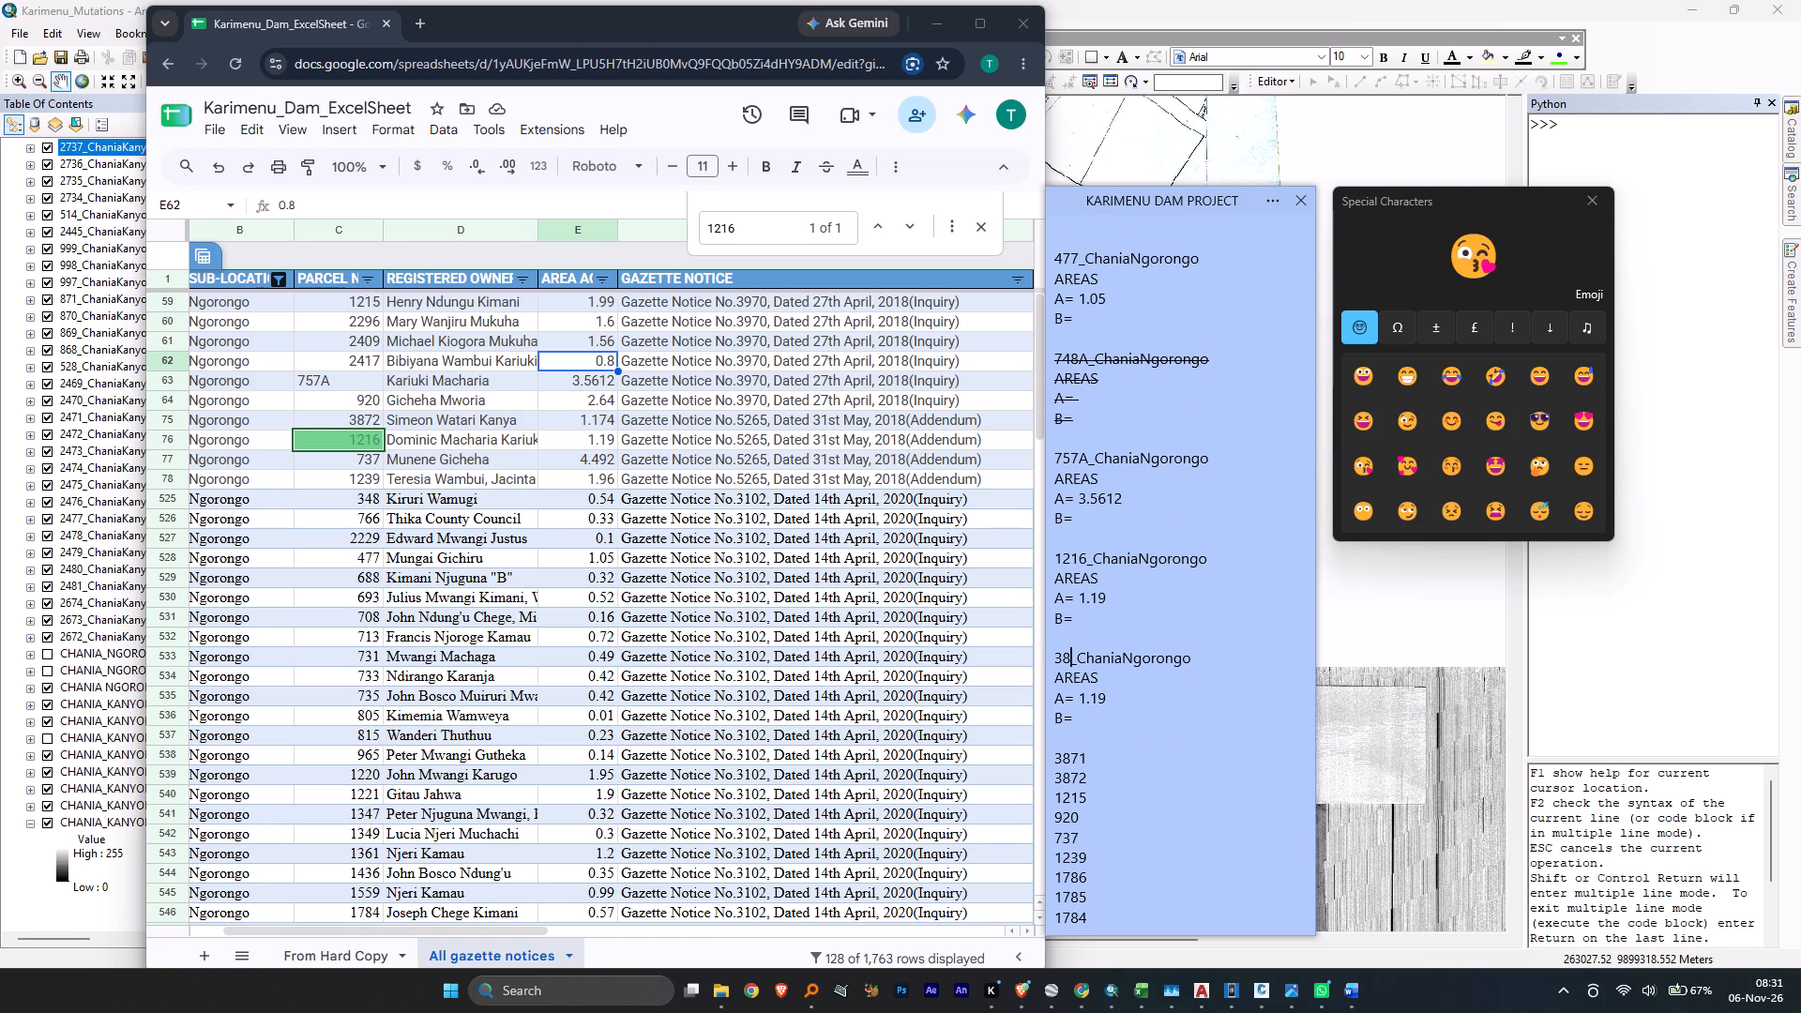
pyautogui.write('71')
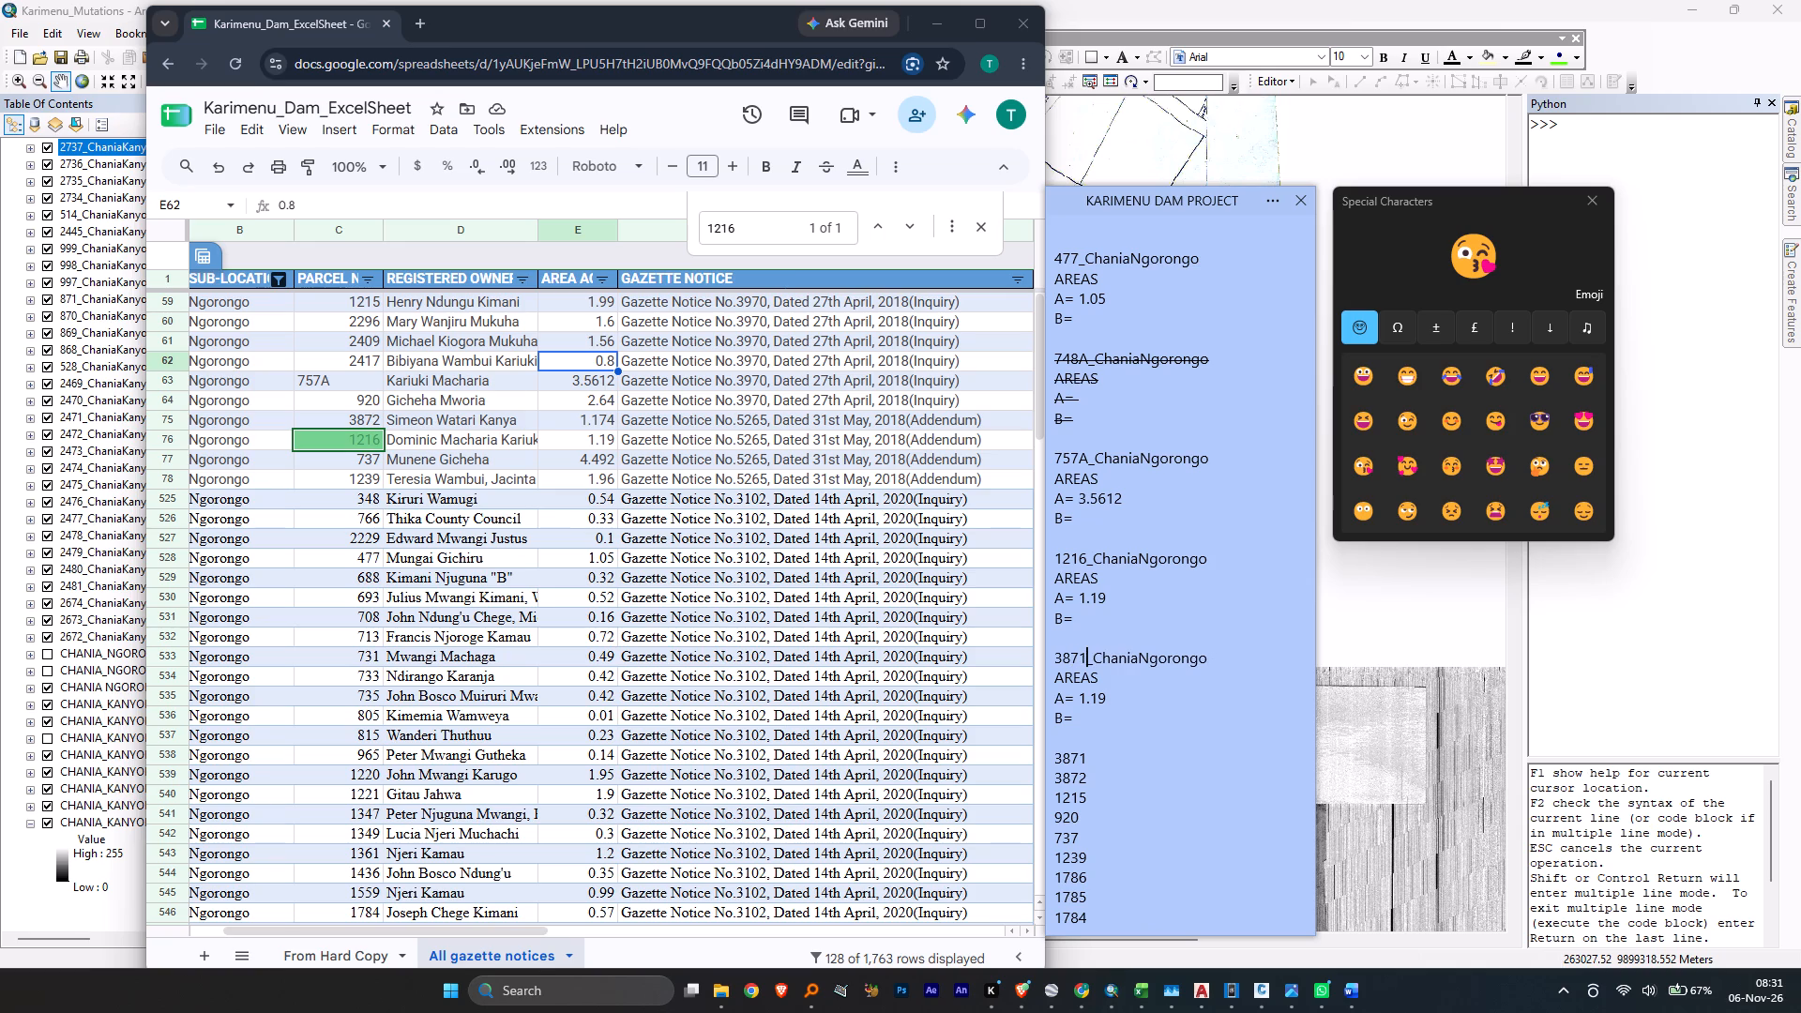
# Search the gazette notices spreadsheet for parcel 3871.
pyautogui.click(748, 232)
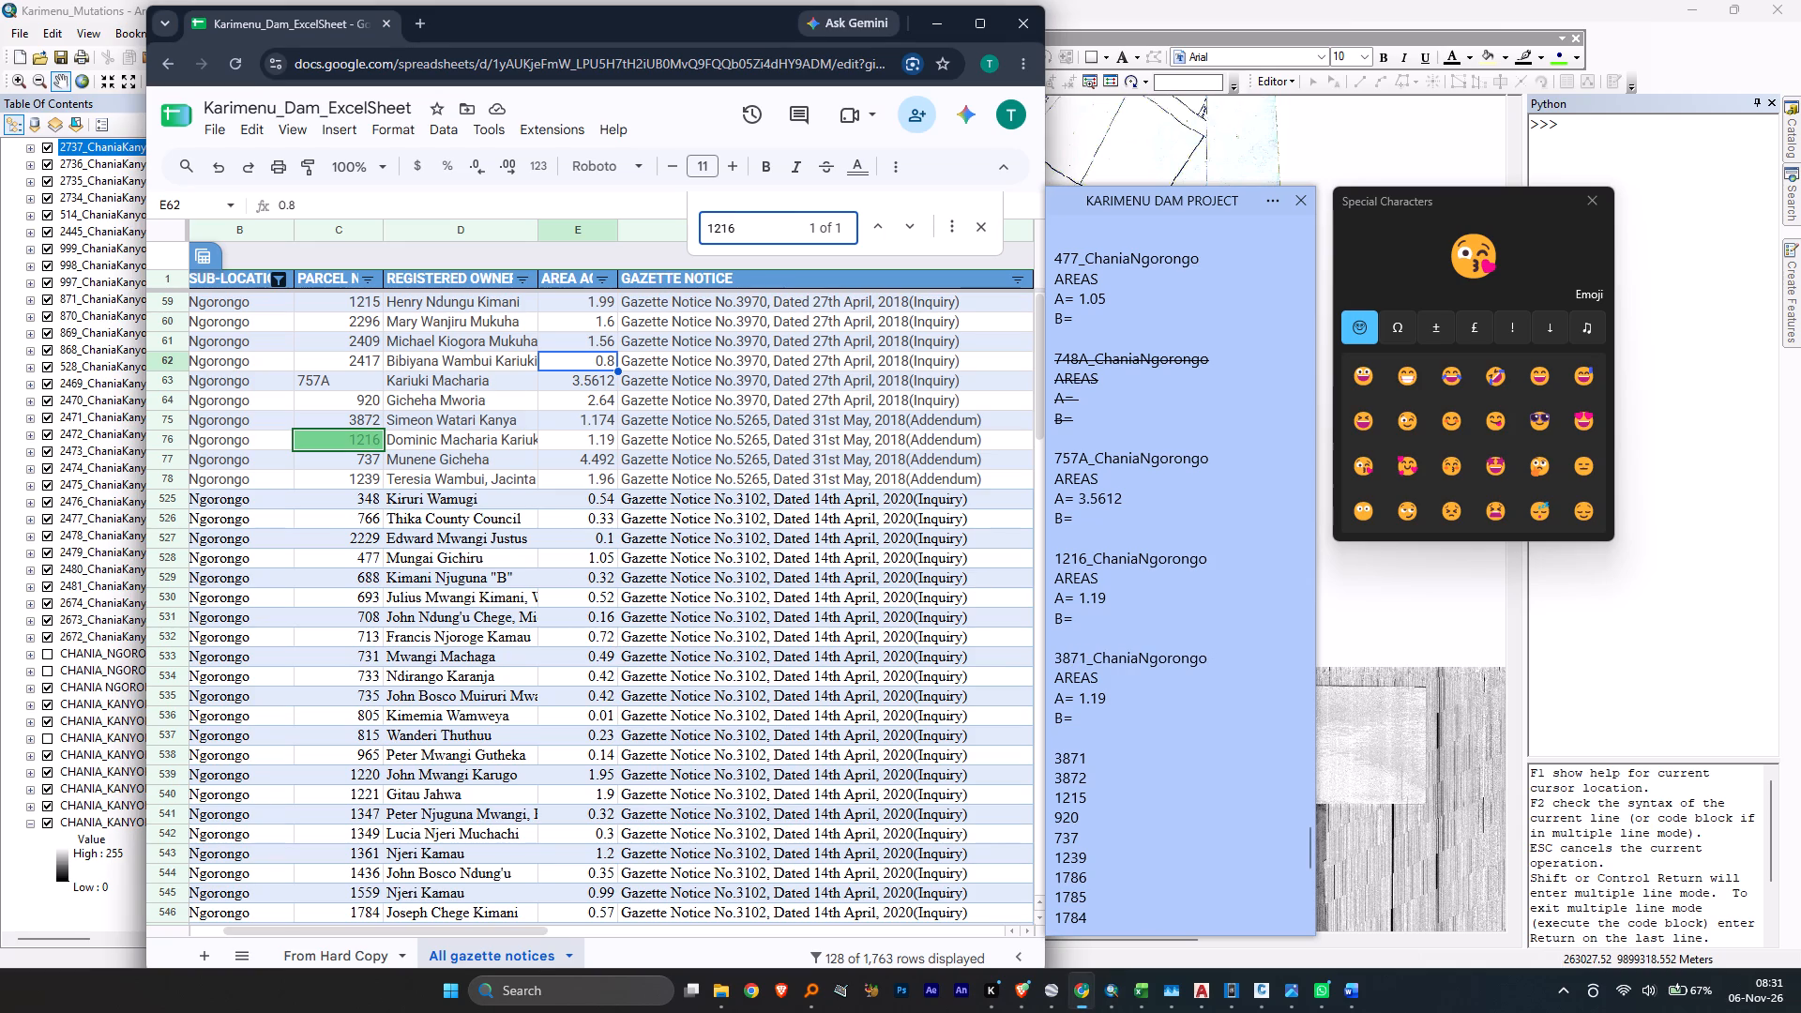
pyautogui.press('BackSpace')
pyautogui.press('BackSpace')
pyautogui.press('BackSpace')
pyautogui.press('BackSpace')
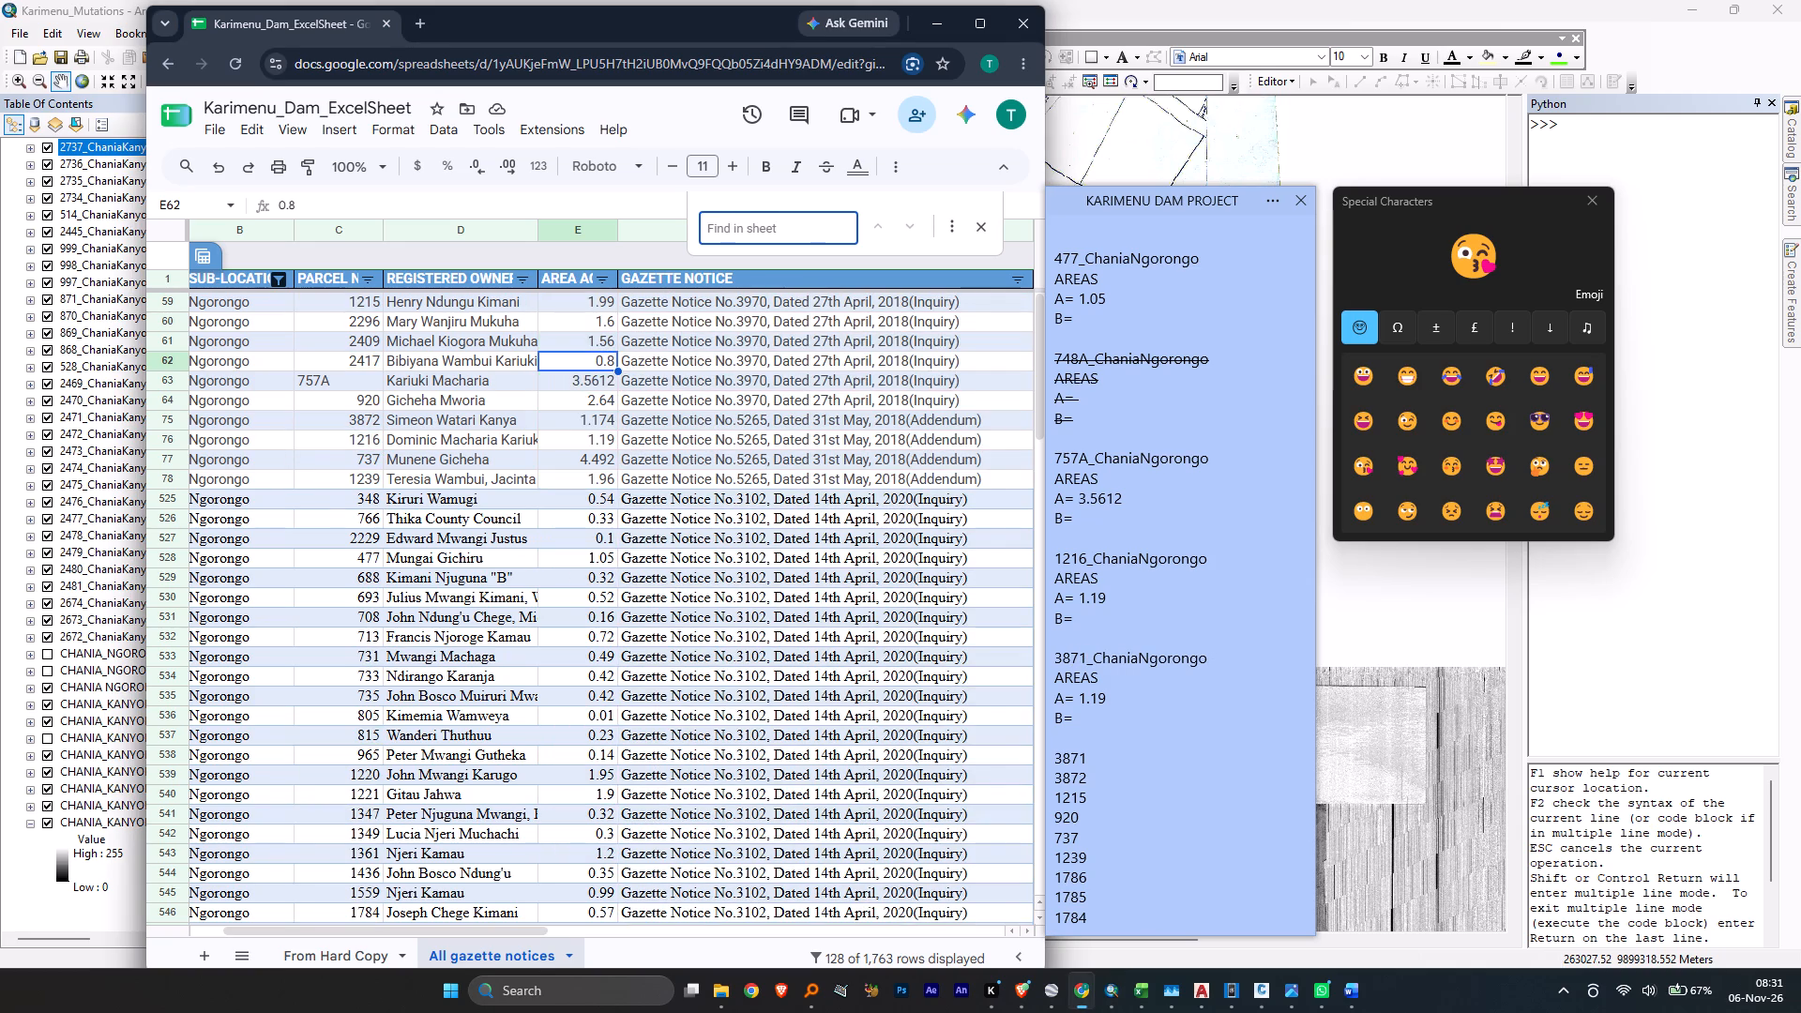
pyautogui.write('3871')
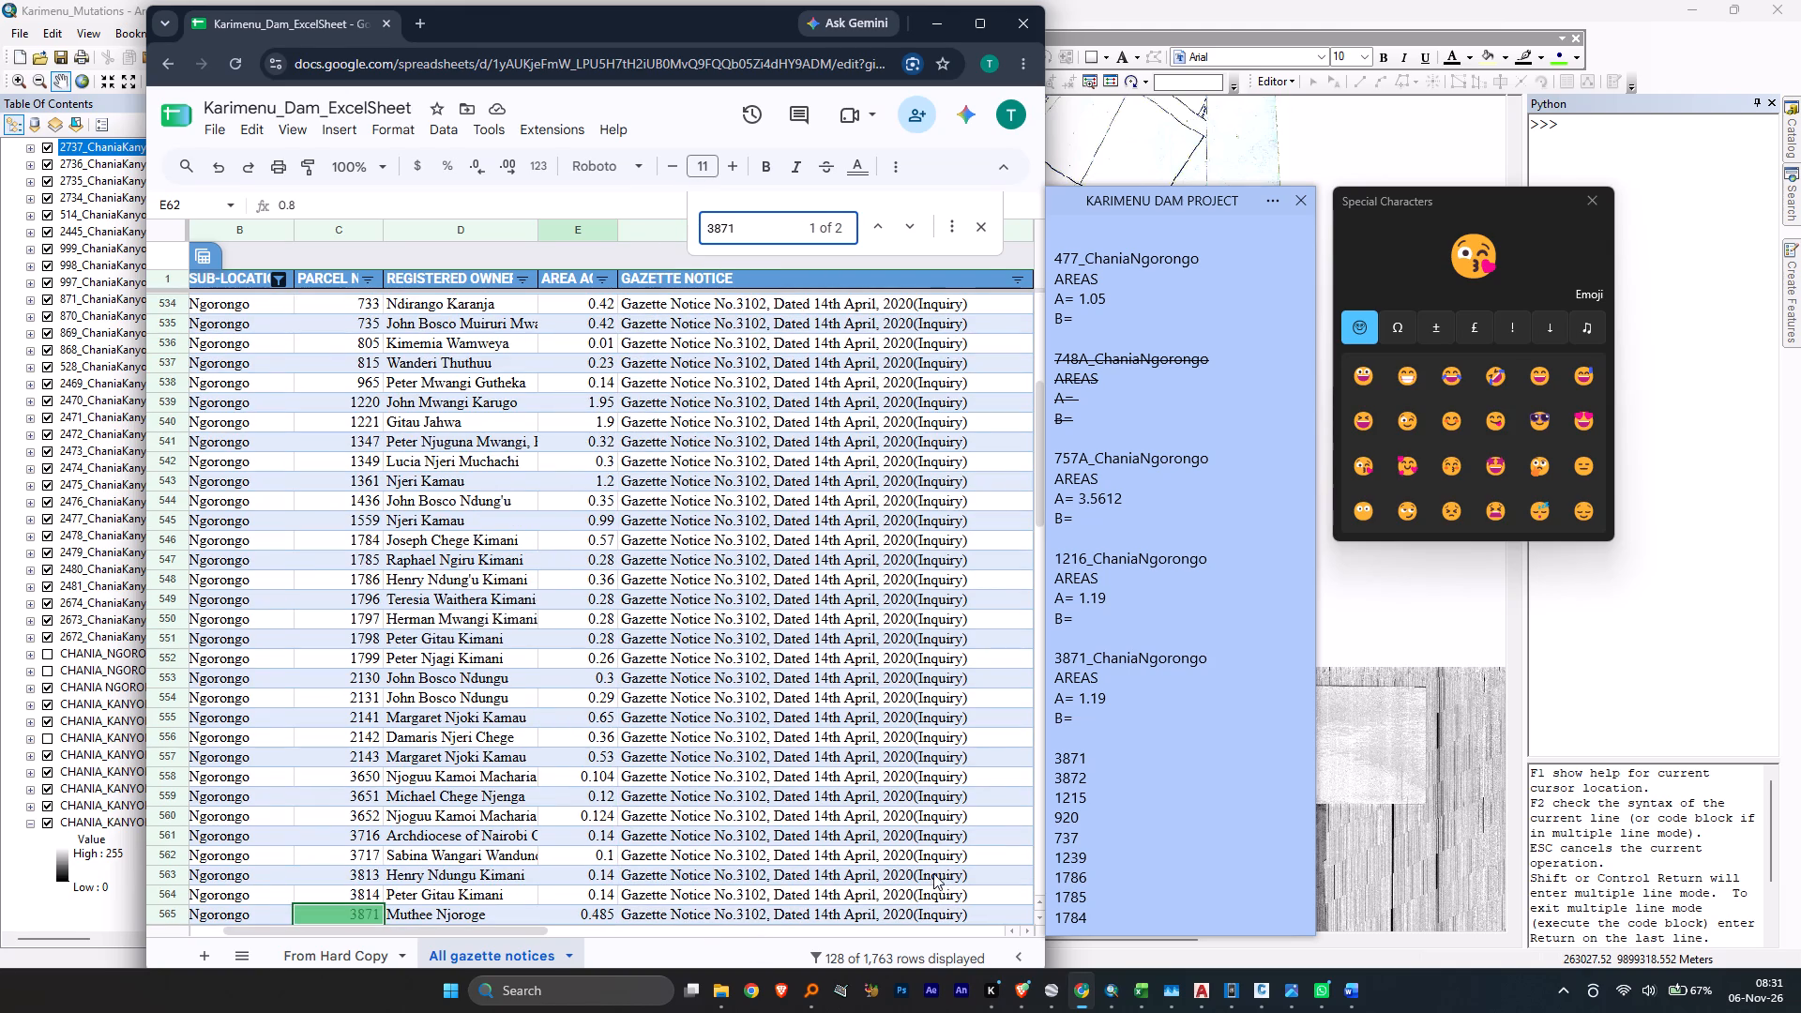
# Replace the A area in the 3871_ChaniaNgorongo block with 0.485.
pyautogui.click(1115, 699)
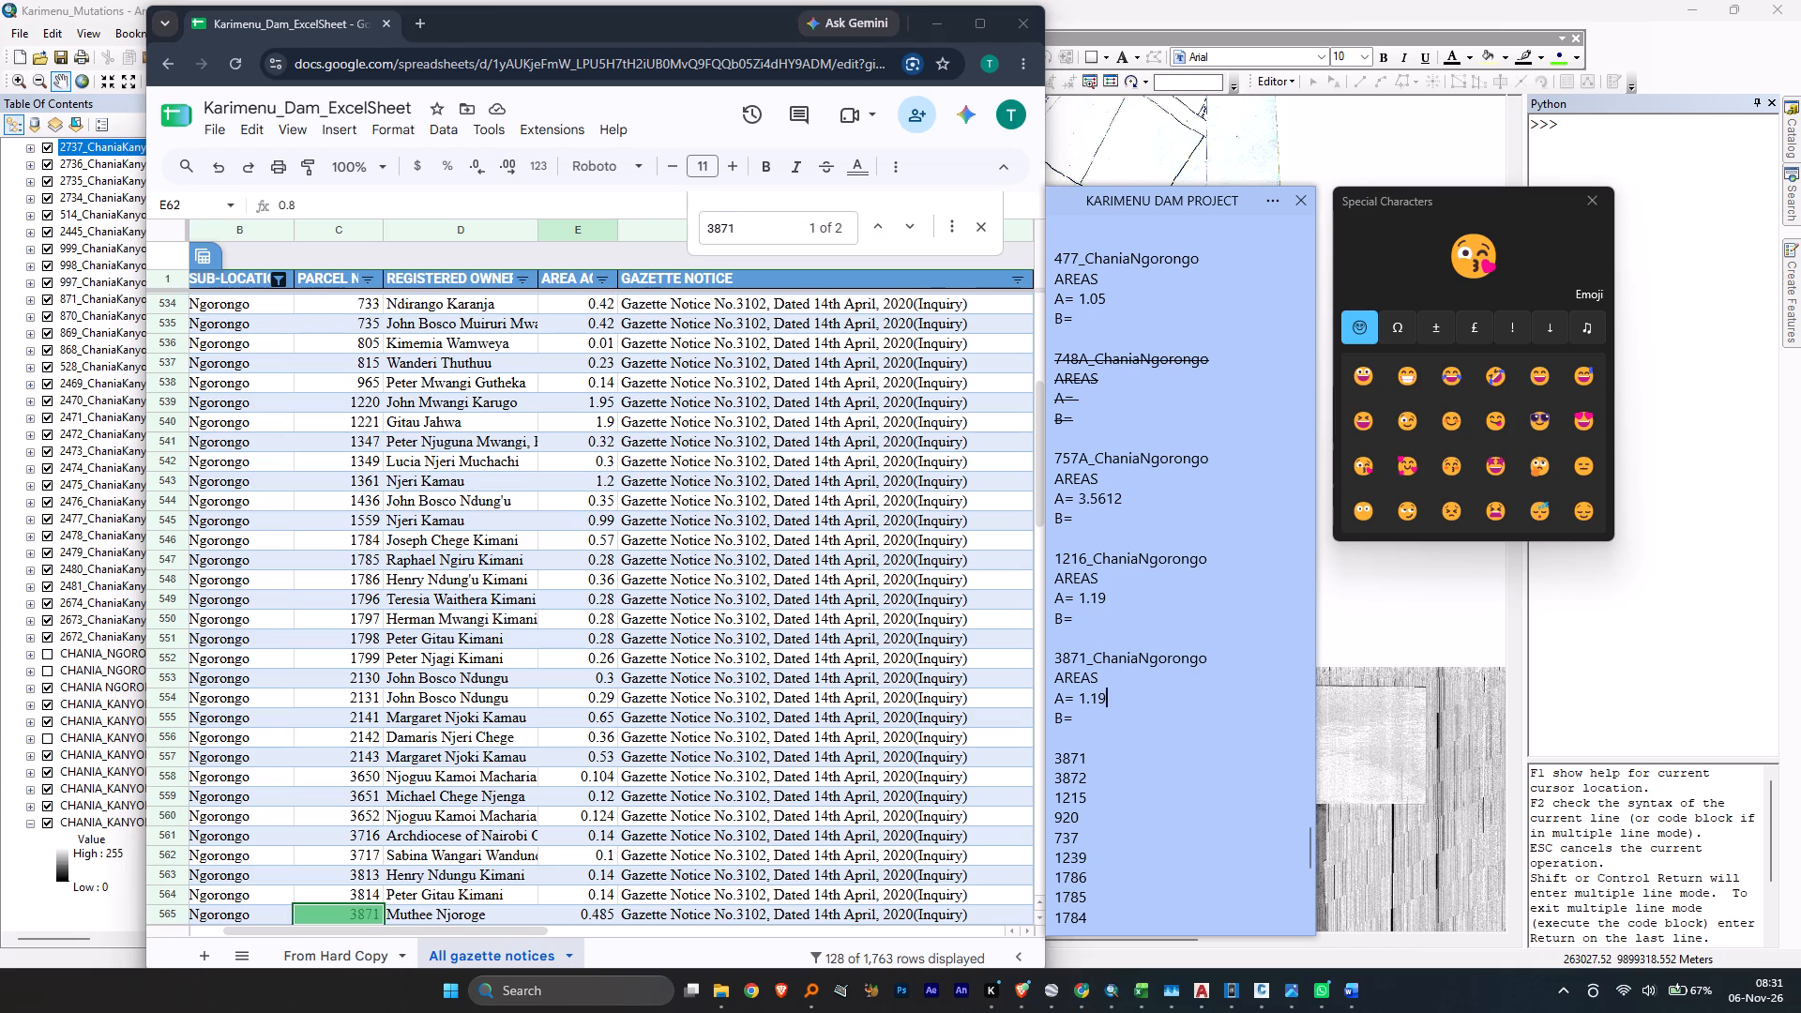
pyautogui.press('BackSpace')
pyautogui.press('BackSpace')
pyautogui.press('BackSpace')
pyautogui.press('BackSpace')
pyautogui.press('0')
pyautogui.write('.485')
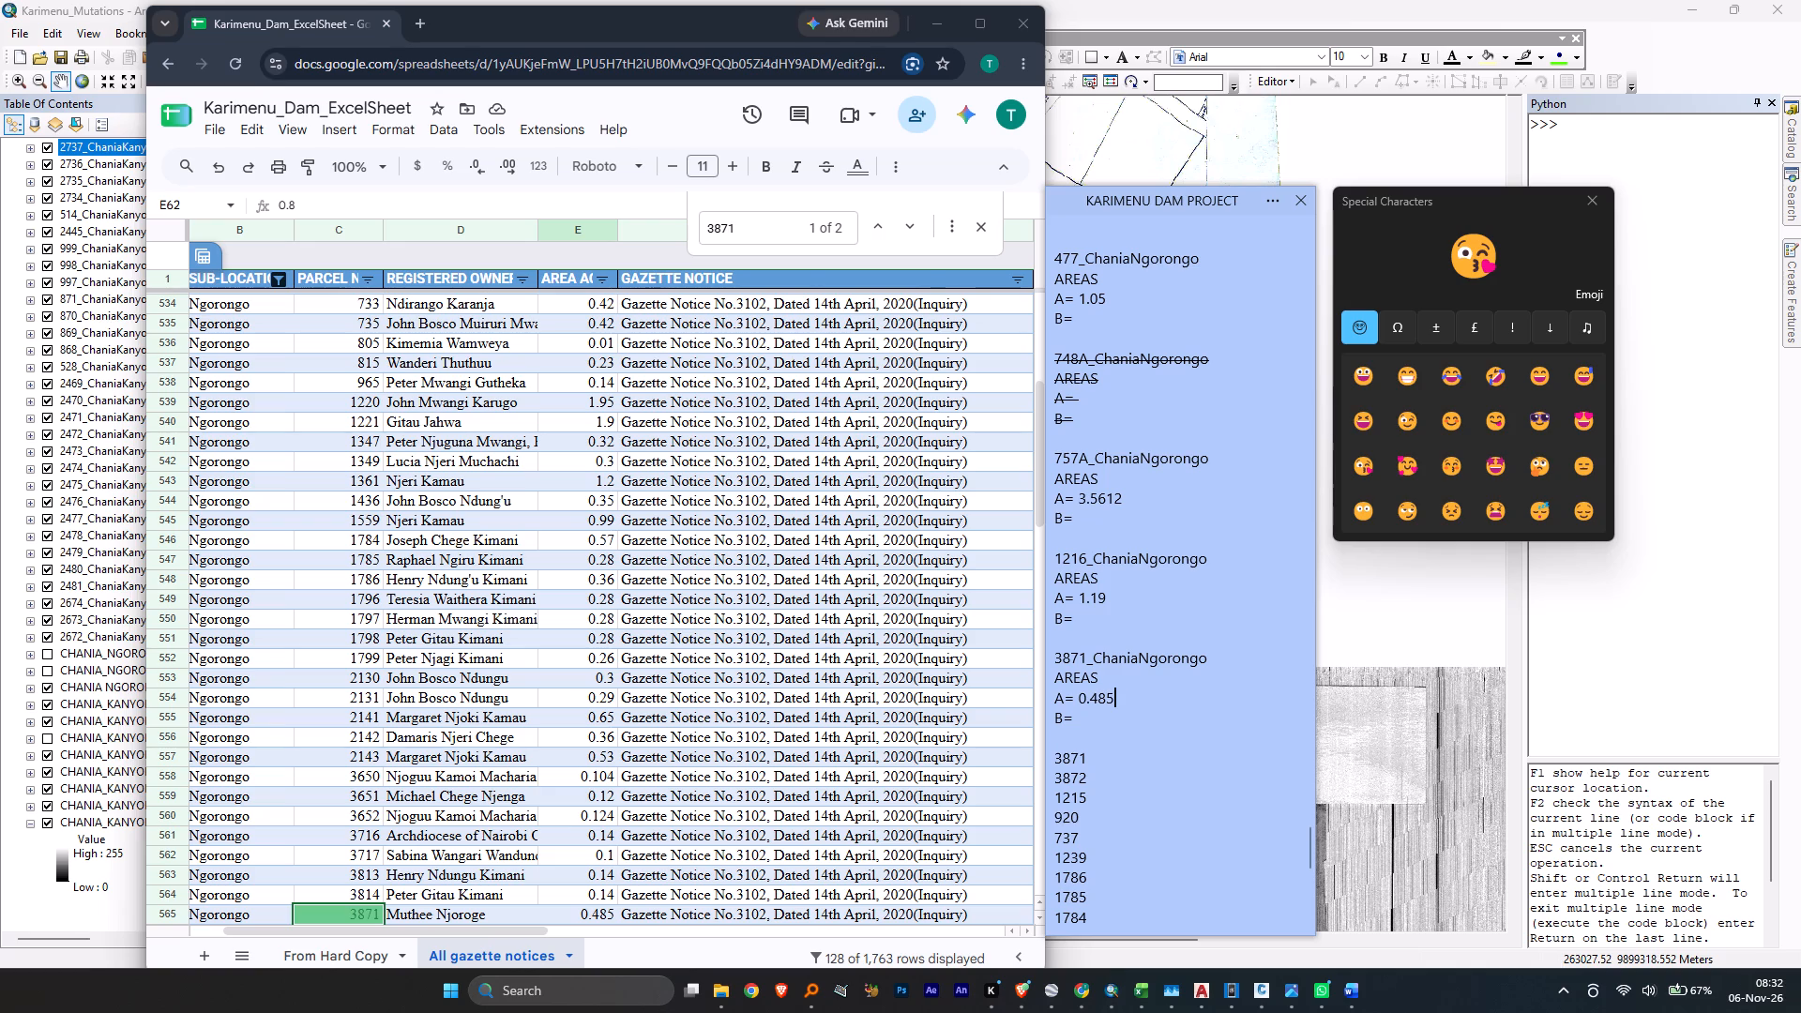
# Check the next spreadsheet match for parcel 3871.
pyautogui.click(903, 222)
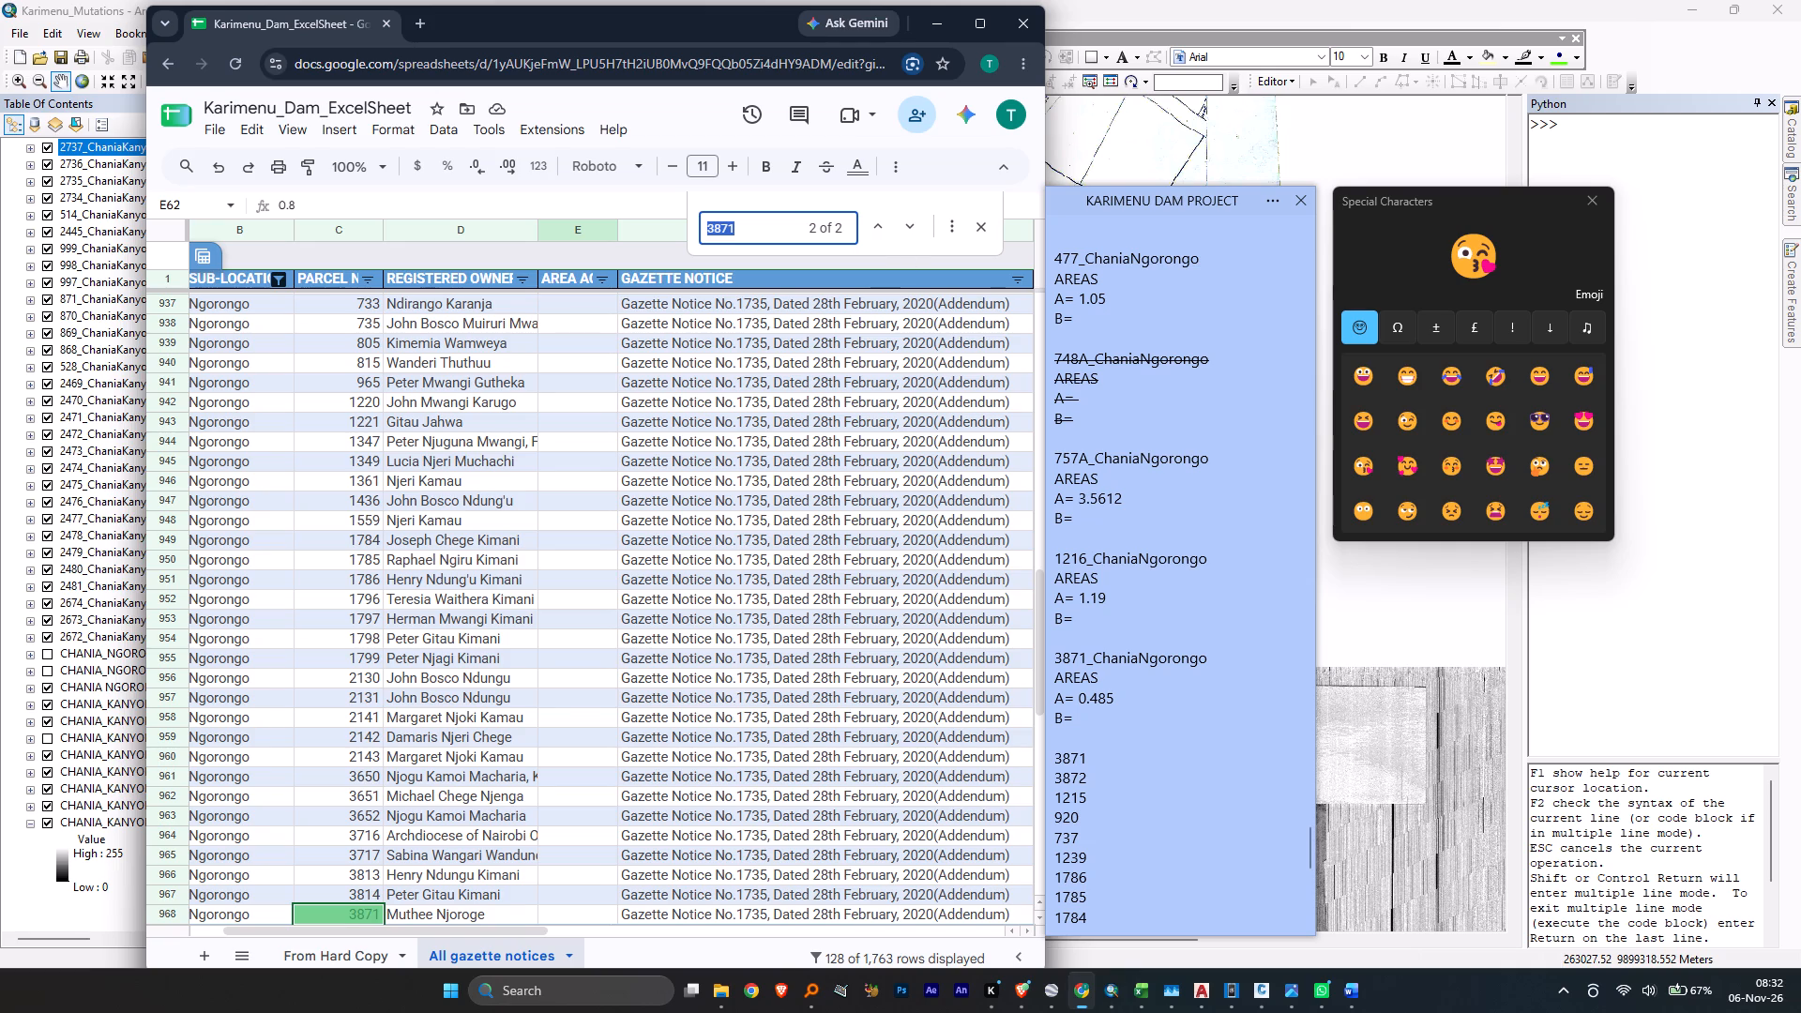
# Remove 3871 and its leftover line from the note's list of pending parcel numbers.
pyautogui.click(1092, 762)
pyautogui.press('BackSpace')
pyautogui.press('BackSpace')
pyautogui.press('BackSpace')
pyautogui.press('BackSpace')
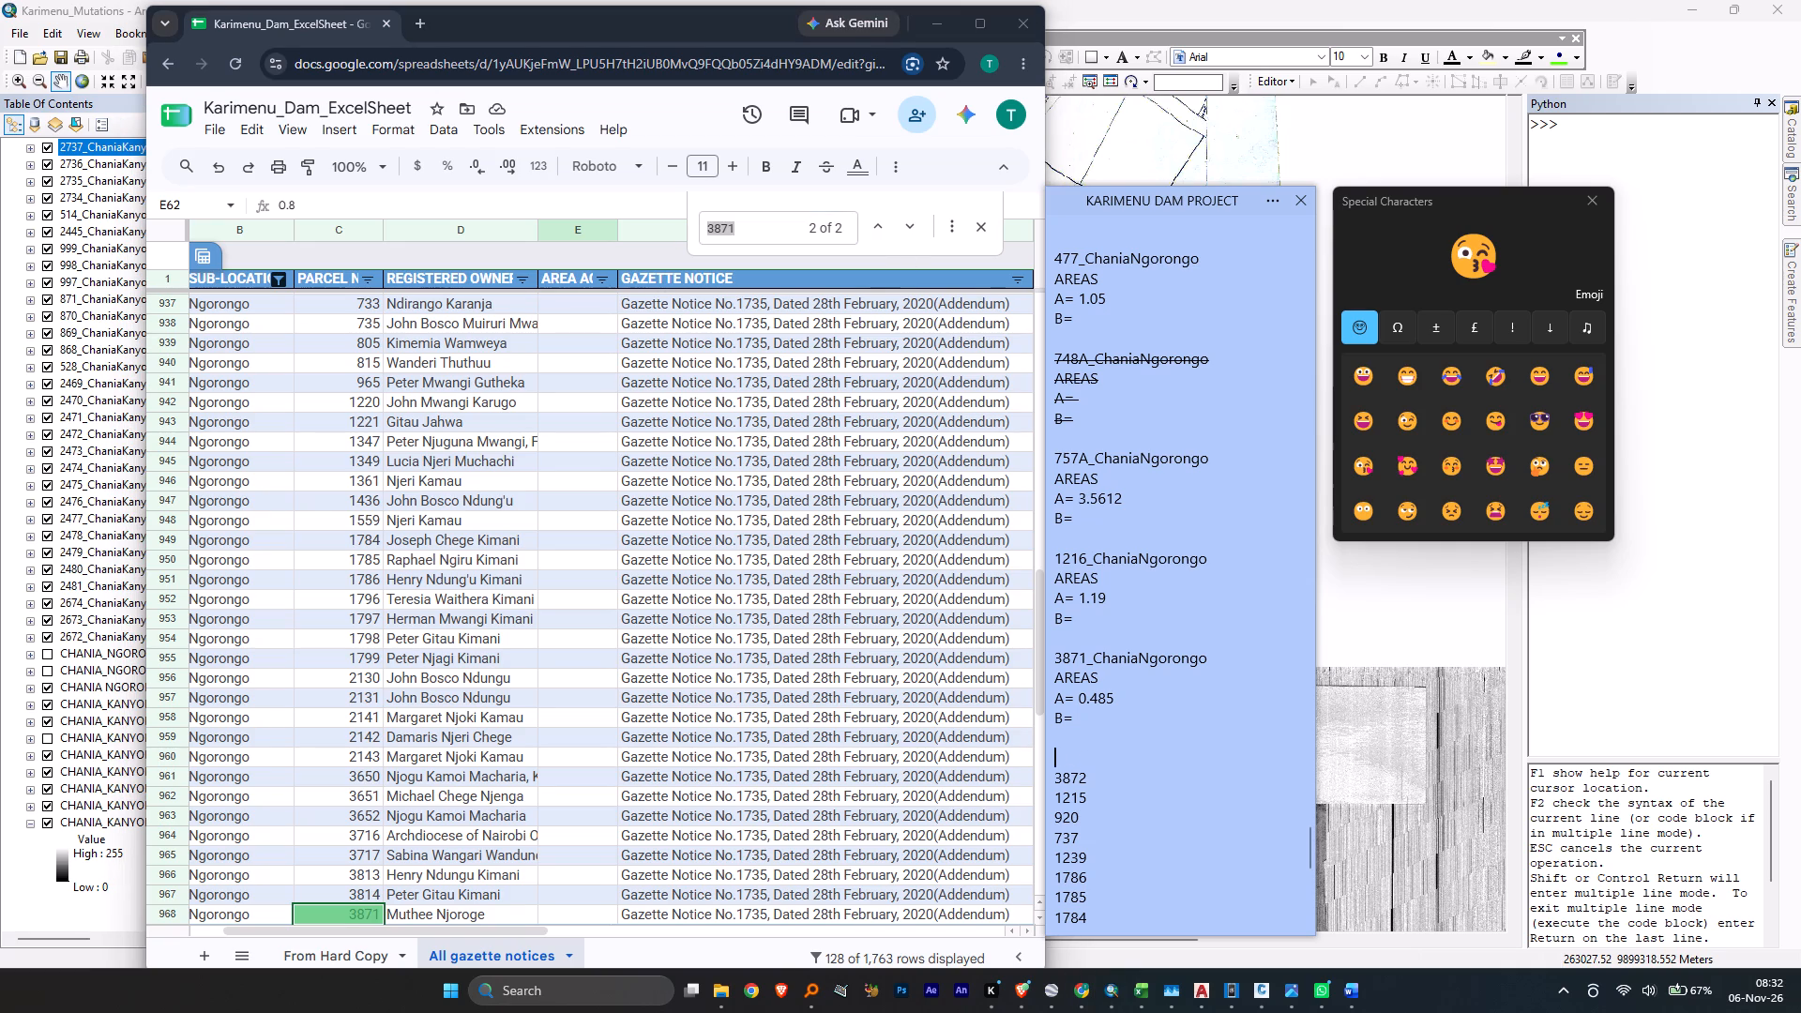
pyautogui.press('BackSpace')
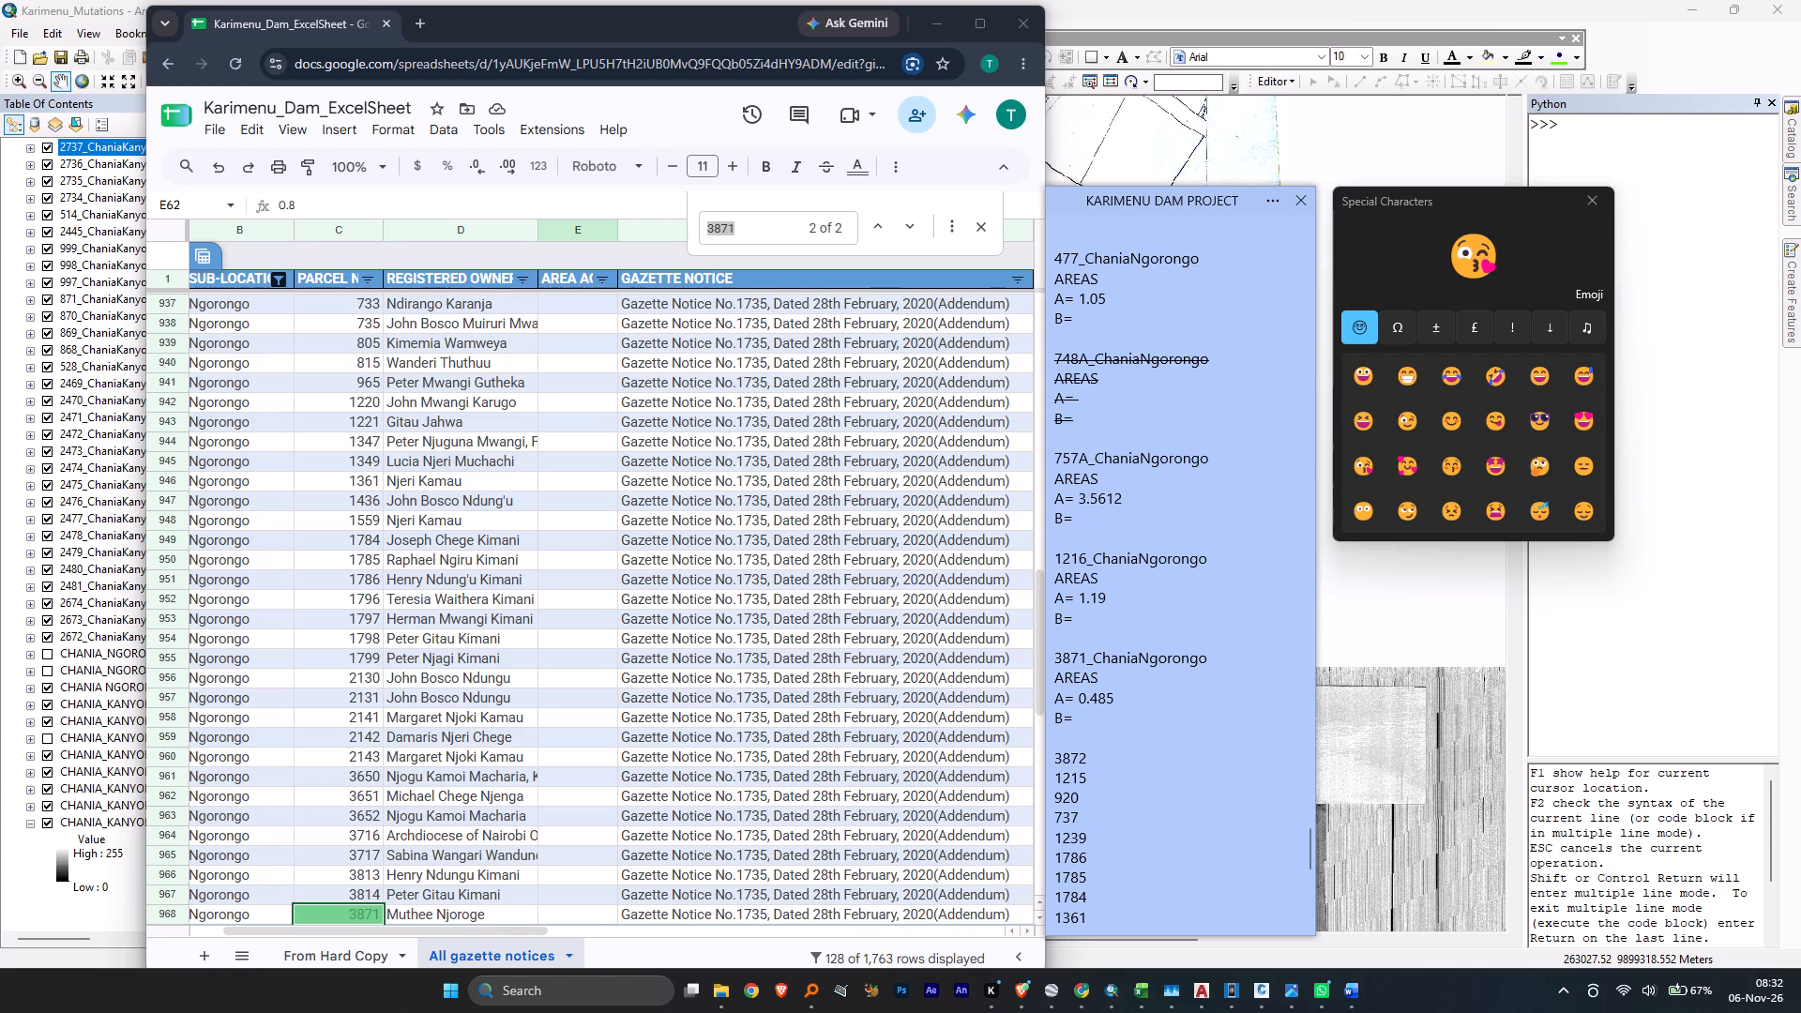
# Copy the whole 3871_ChaniaNgorongo areas block in the note.
pyautogui.moveTo(1075, 717); pyautogui.dragTo(1047, 658)
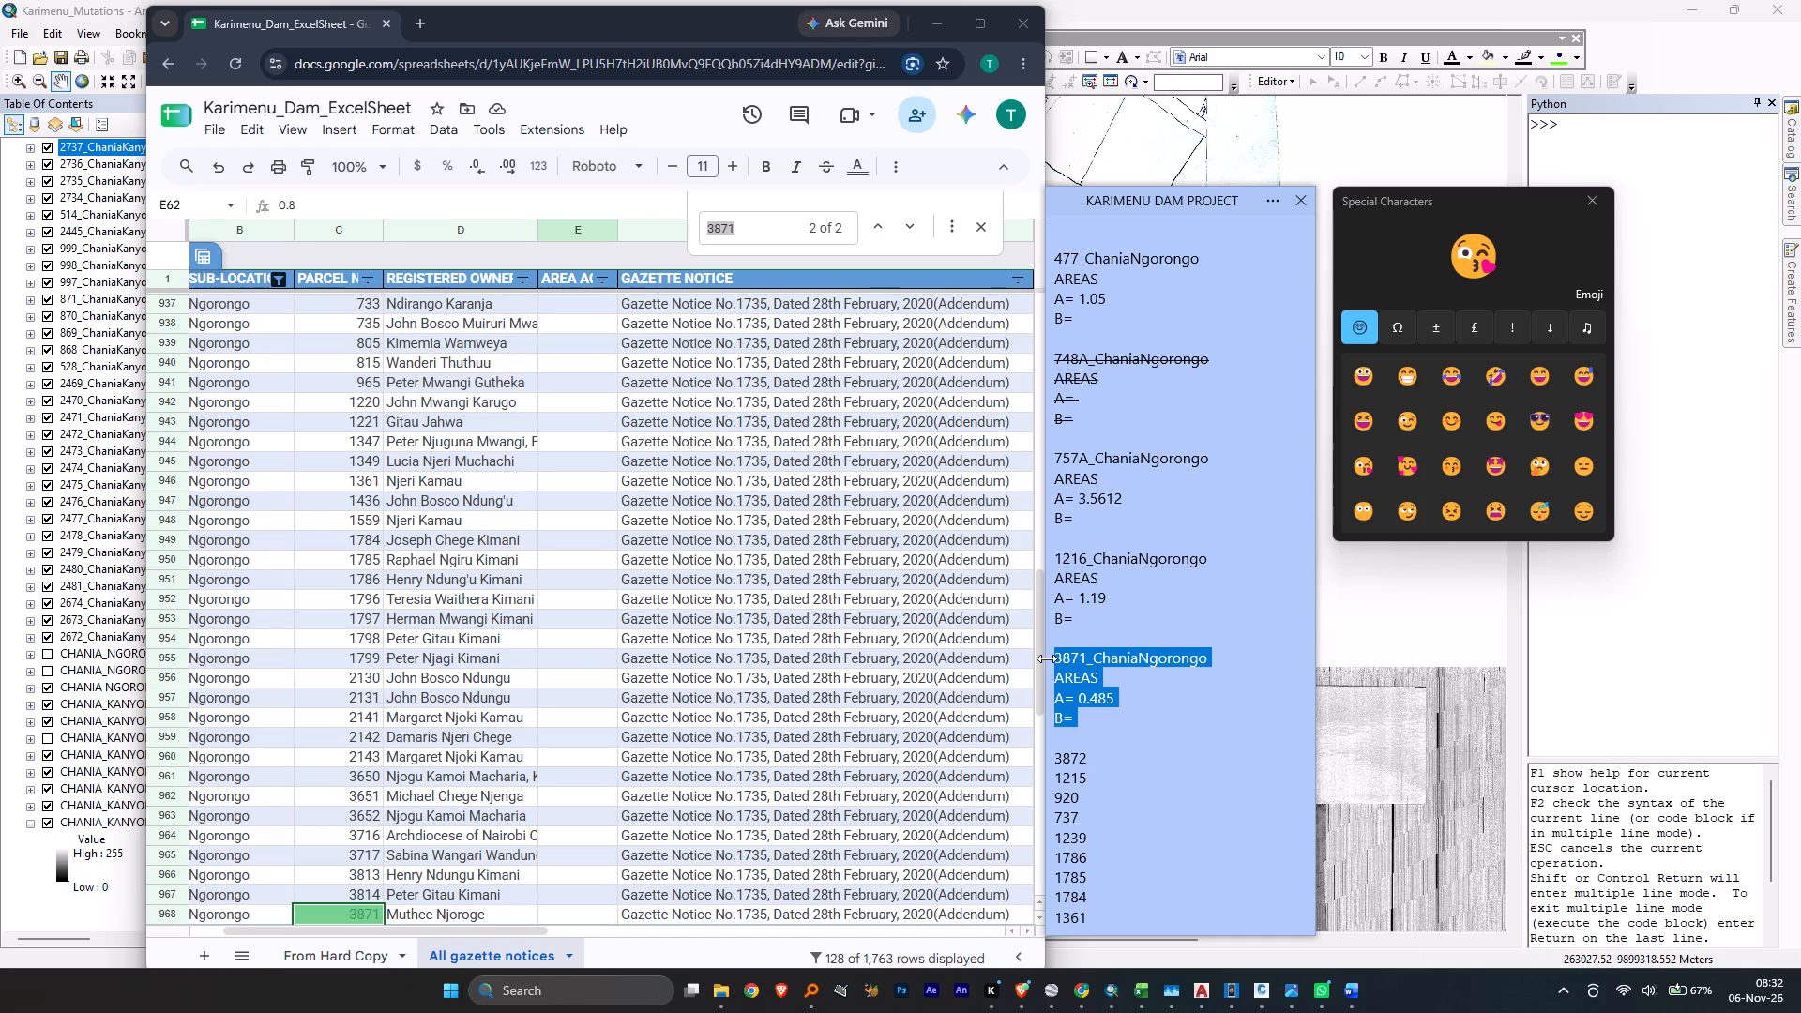
pyautogui.hotkey('ctrl', 'c')
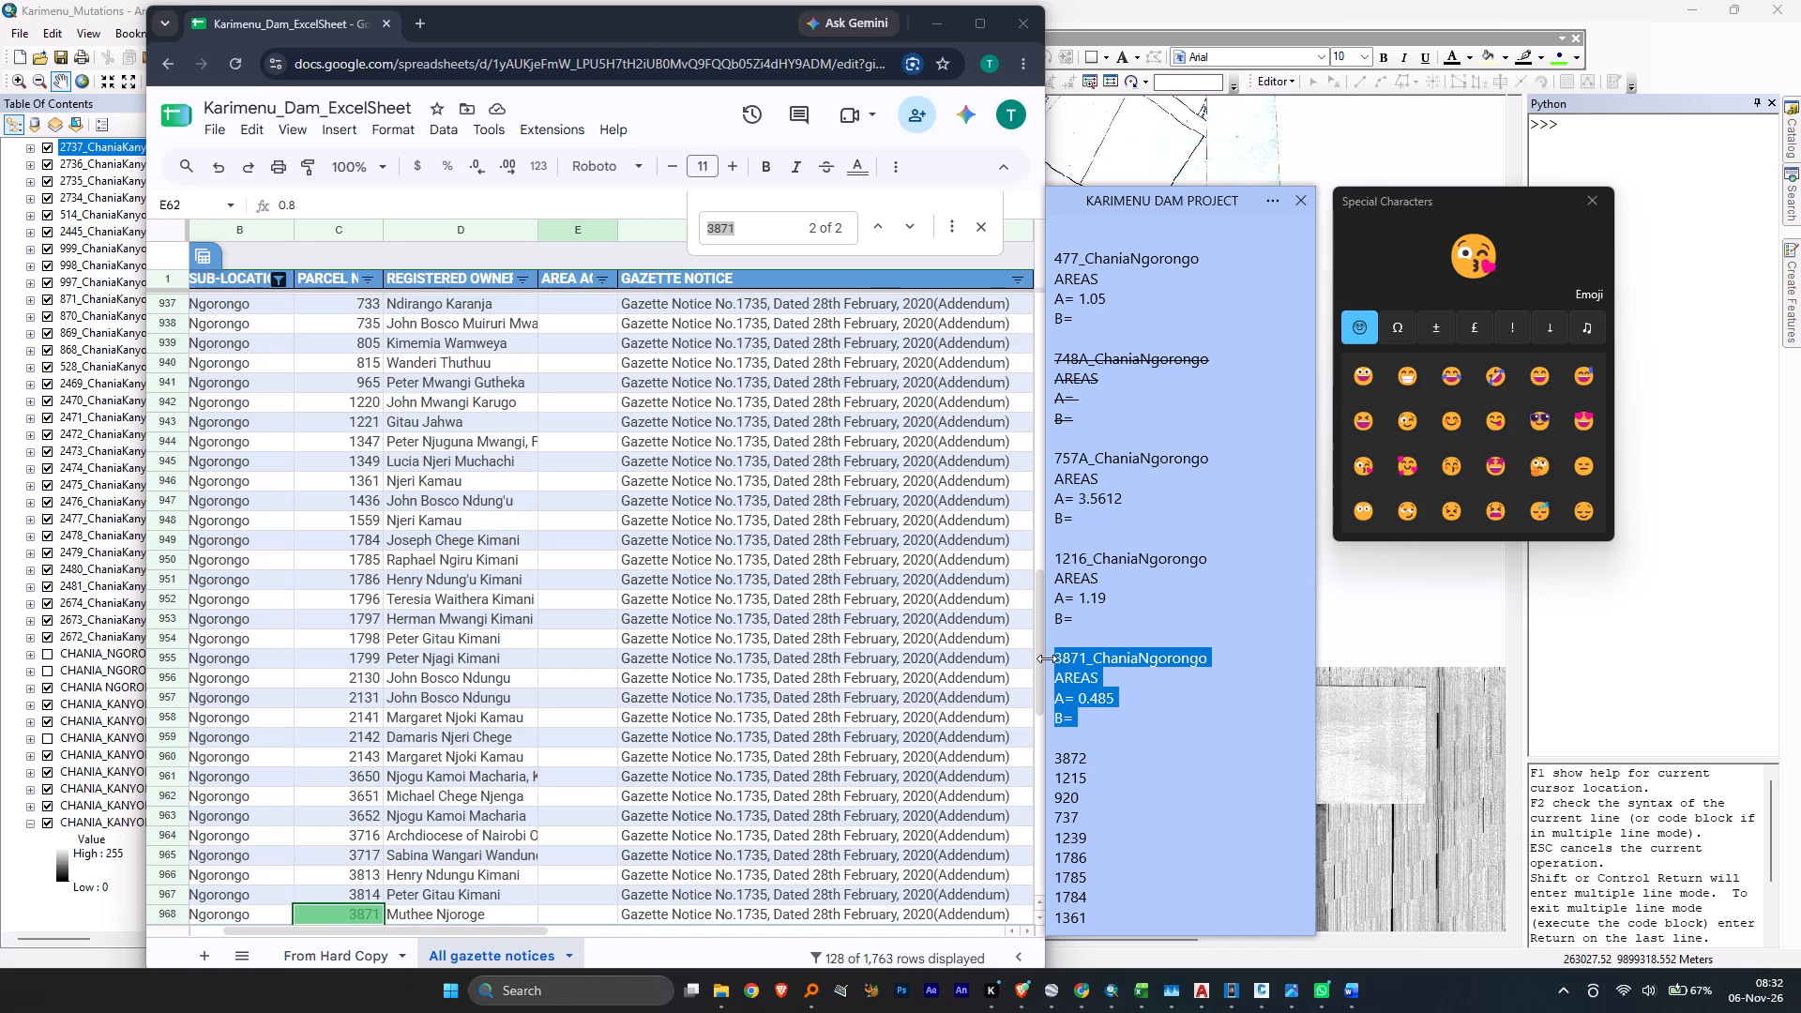
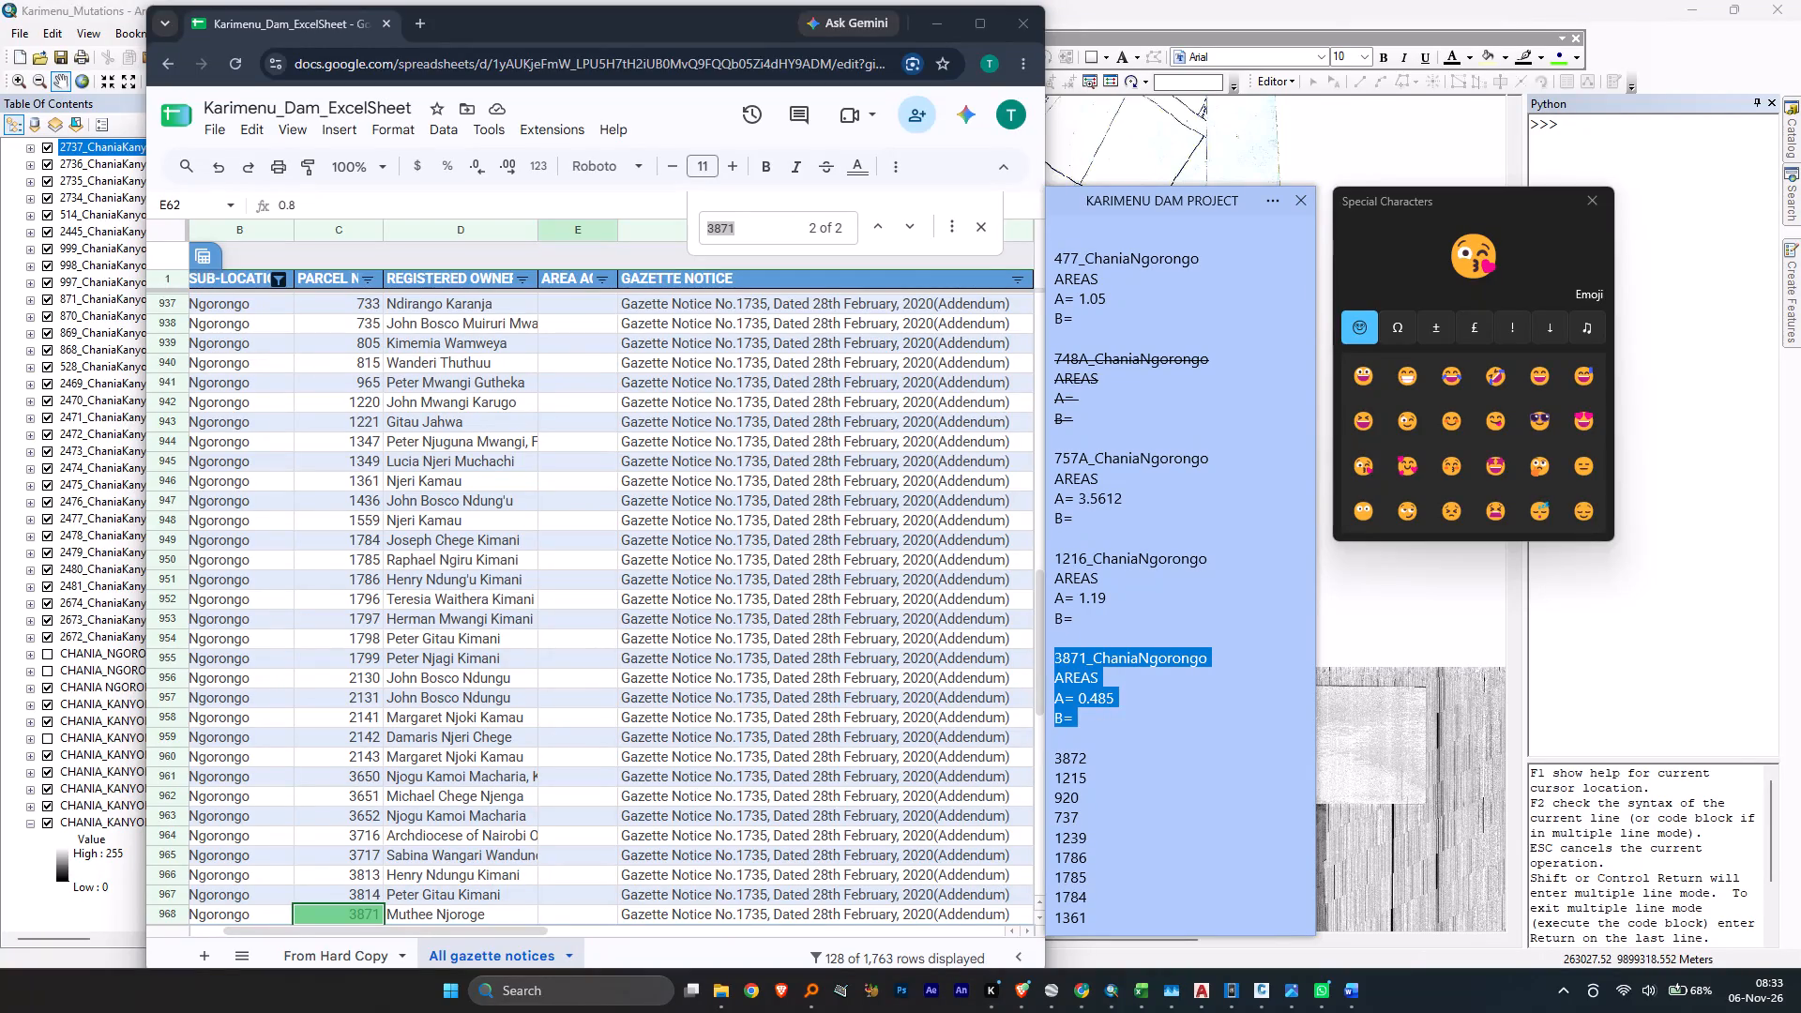
# Duplicate the 3871_ChaniaNgorongo areas block beneath itself in the note and rename the copy 3872_ChaniaNgorongo.
pyautogui.hotkey('ctrl', 'c')
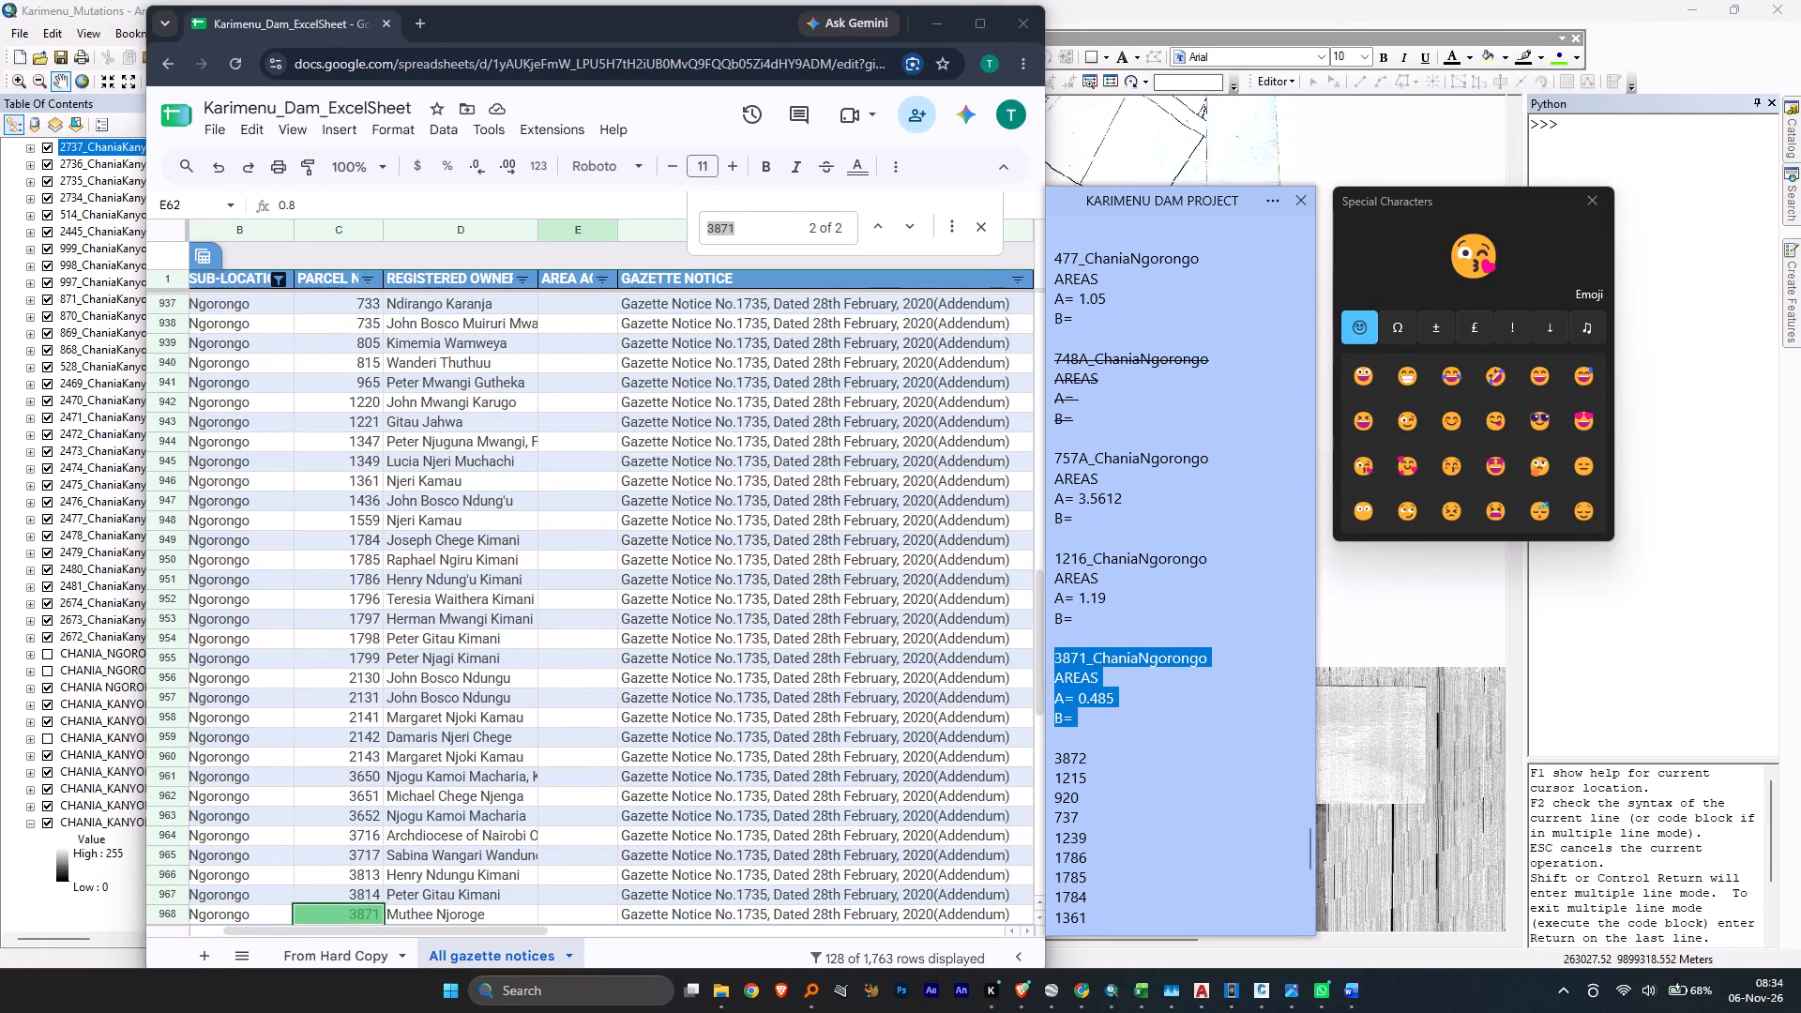
pyautogui.click(1071, 740)
pyautogui.press('Return')
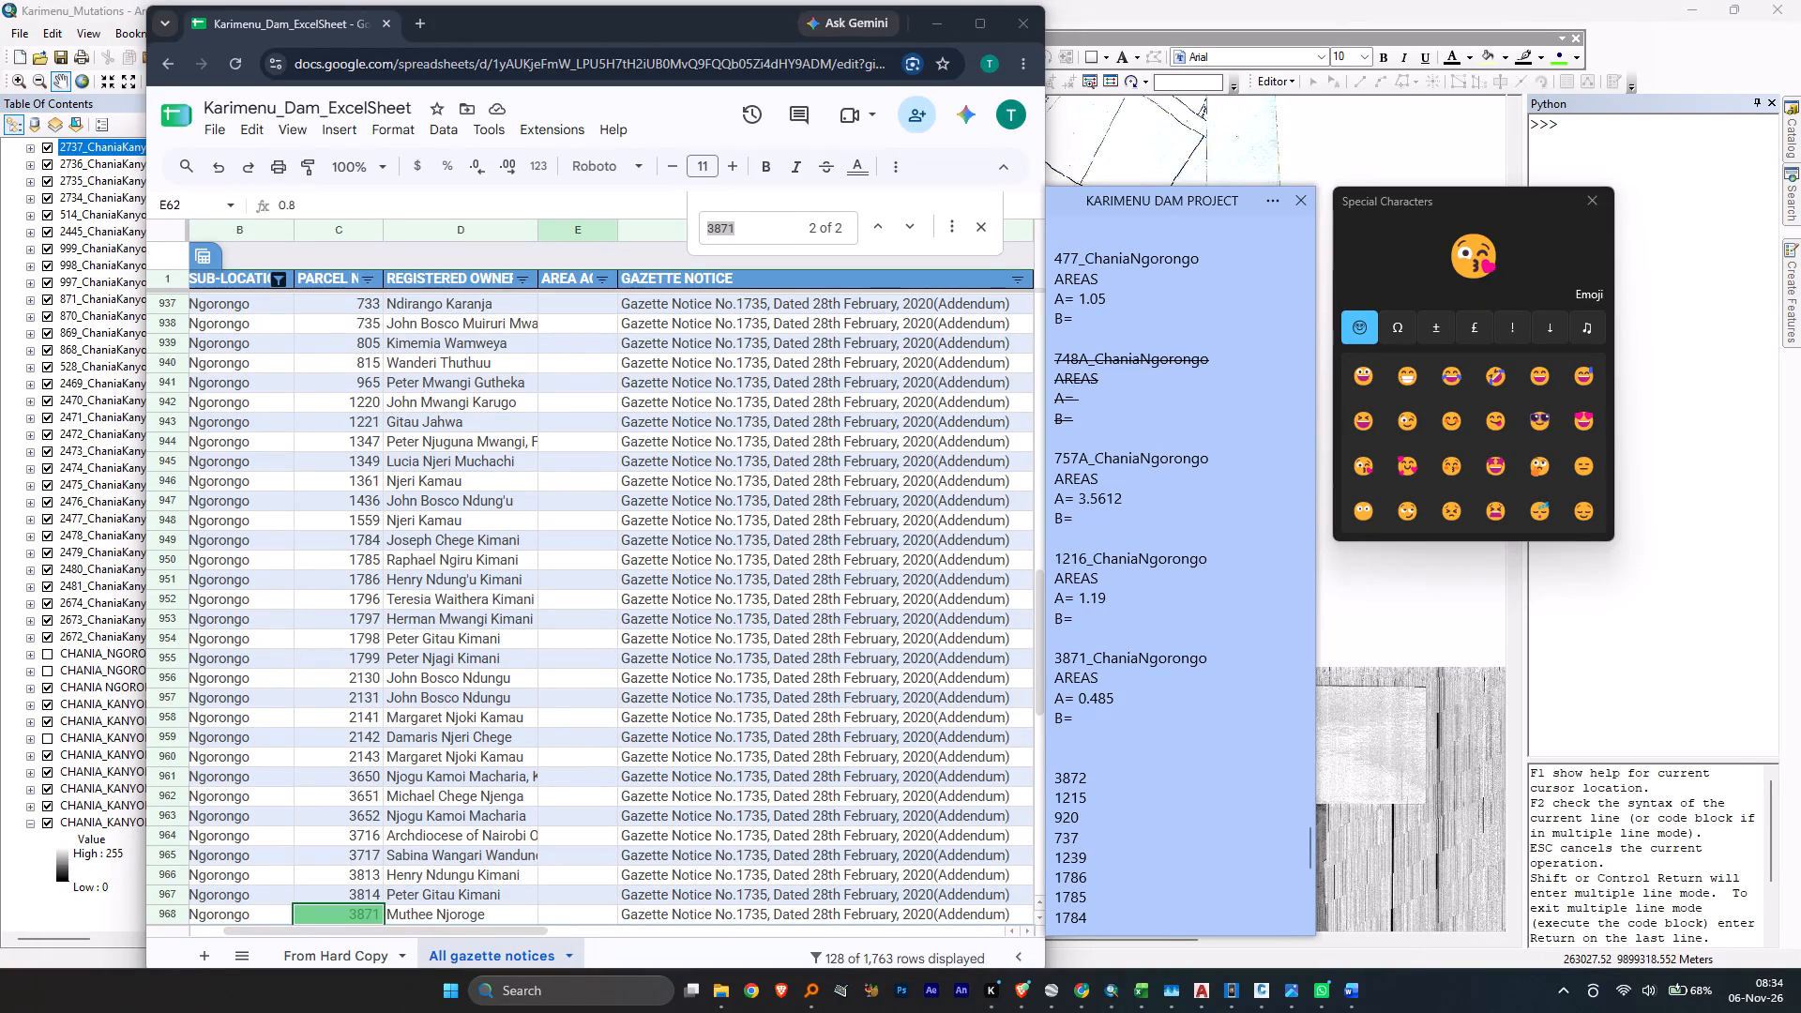
pyautogui.hotkey('ctrl', 'v')
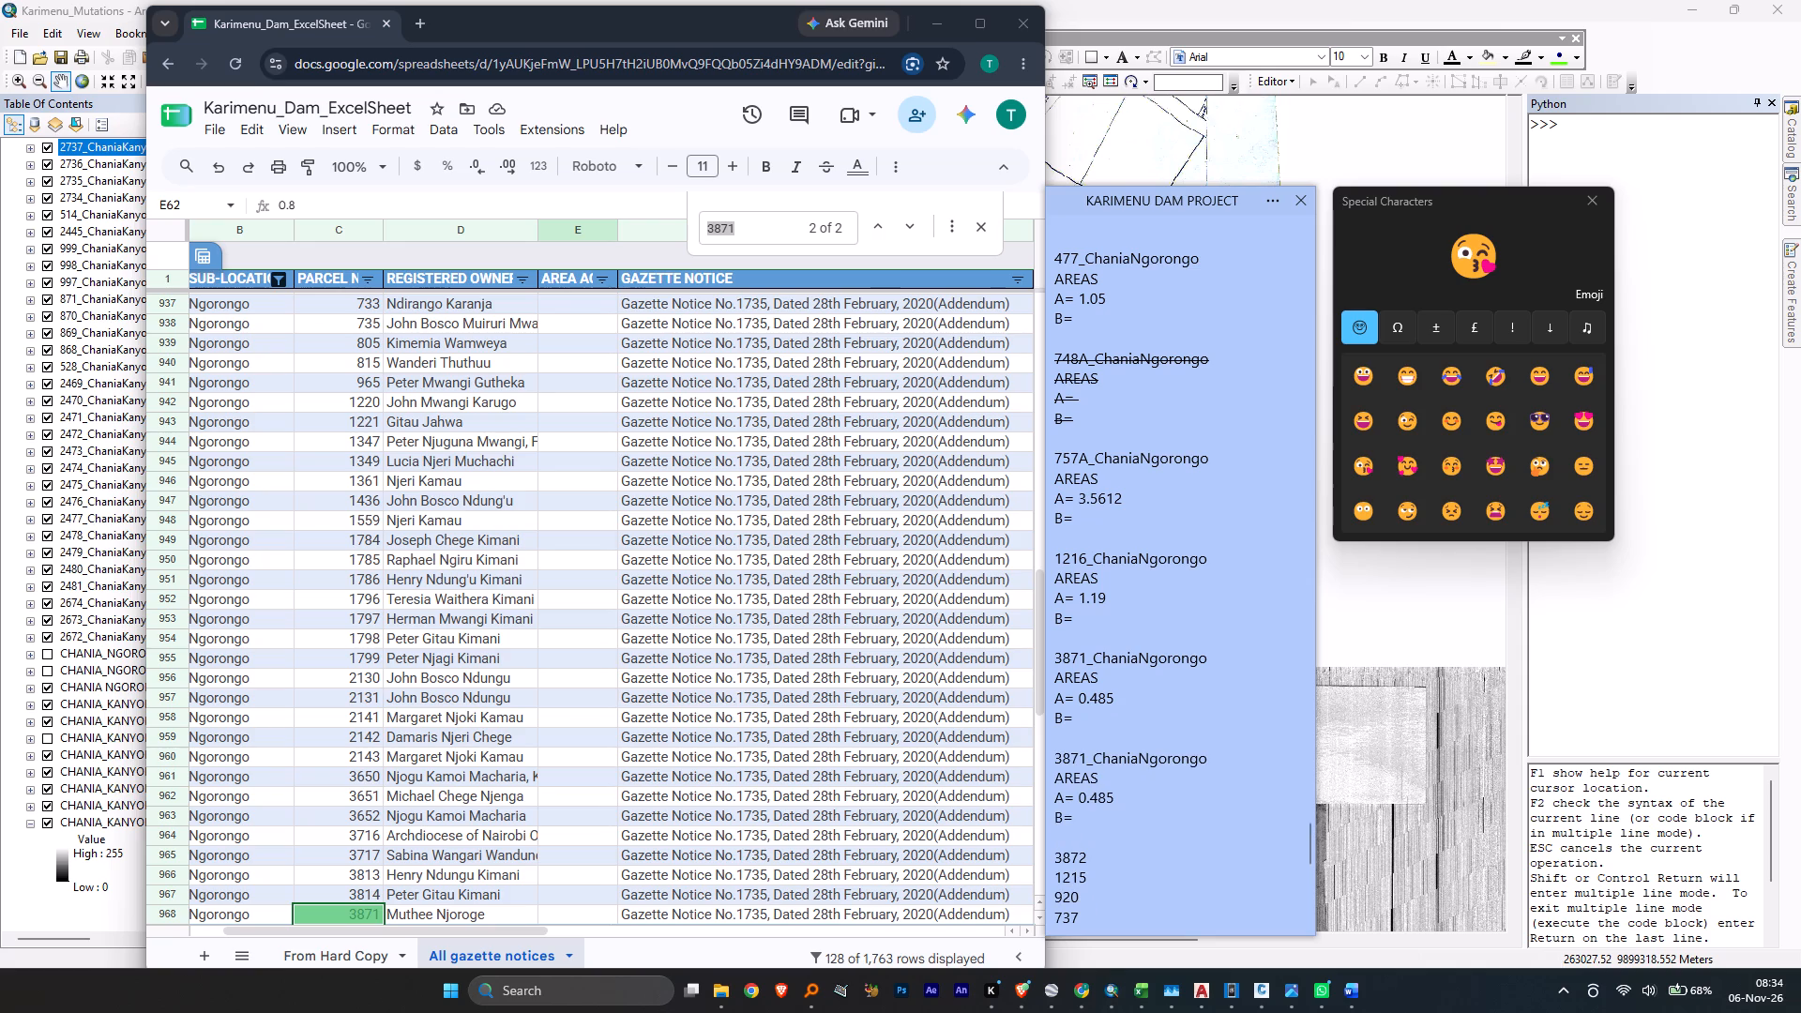
pyautogui.click(1086, 762)
pyautogui.press('BackSpace')
pyautogui.press('2')
# Look up parcel 3872 in the spreadsheet and set the A area in the 3872_ChaniaNgorongo block to 1.174.
pyautogui.click(754, 232)
pyautogui.press('BackSpace')
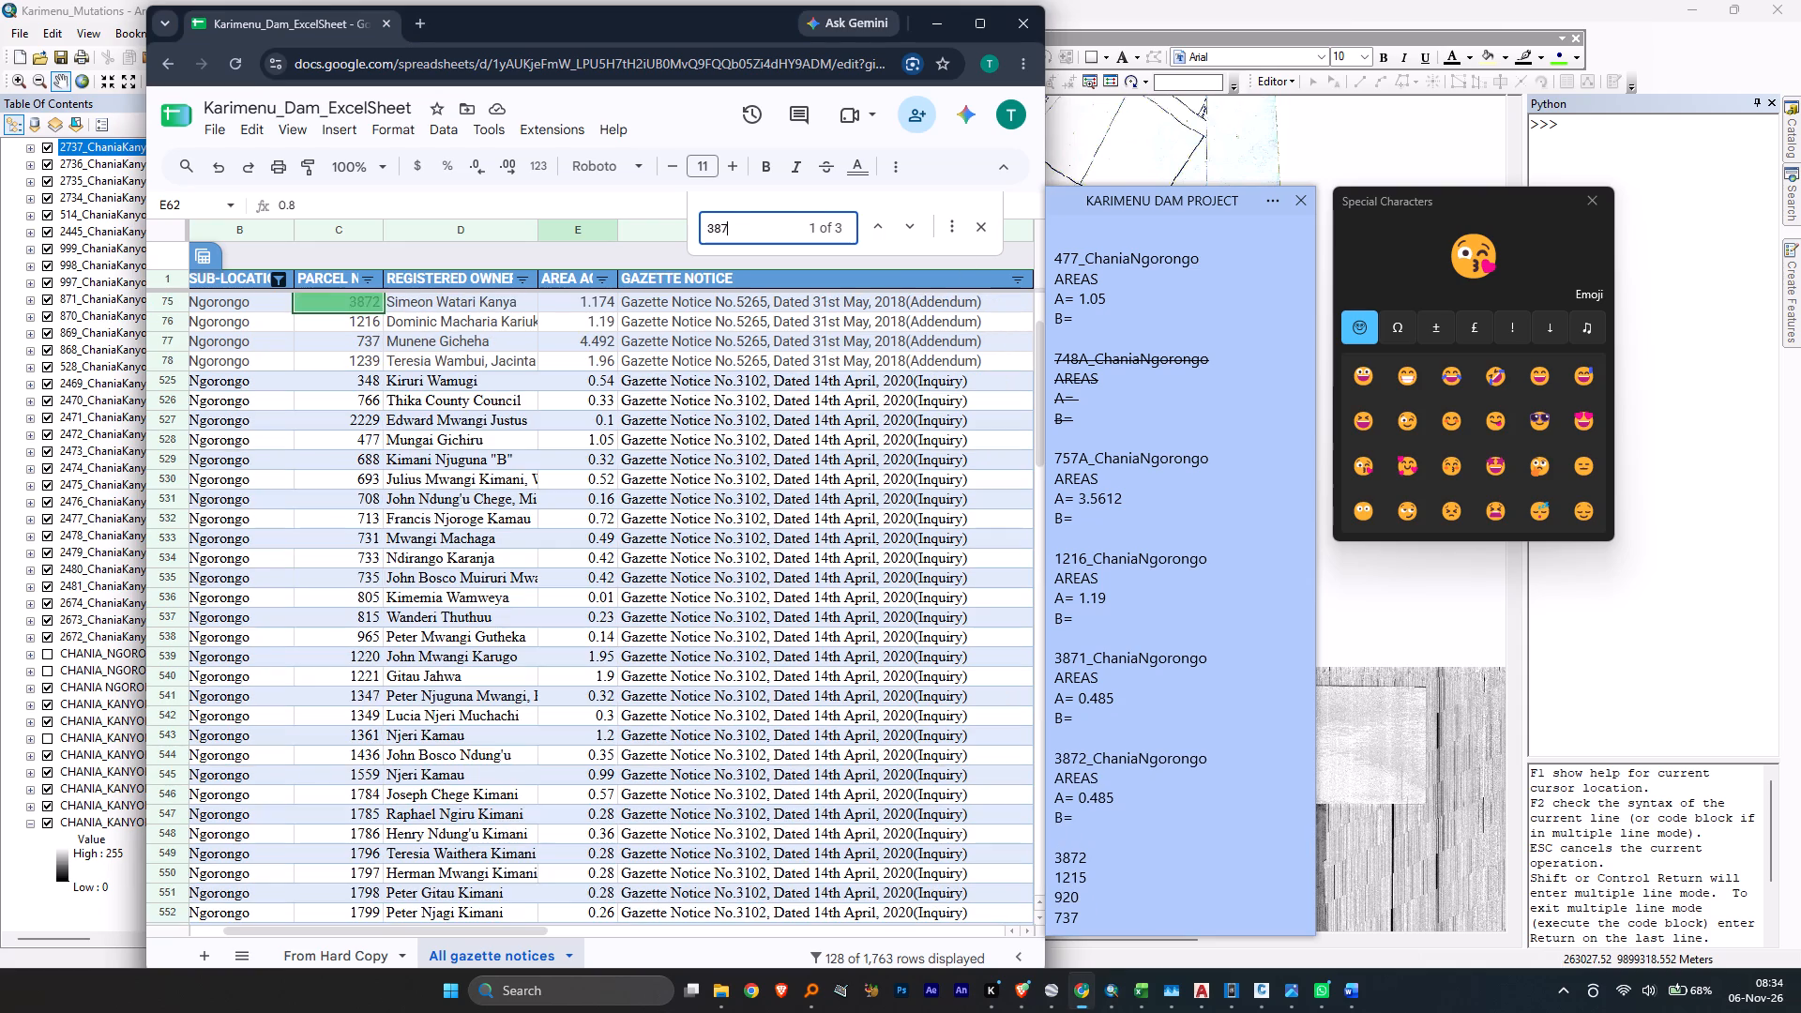
pyautogui.press('2')
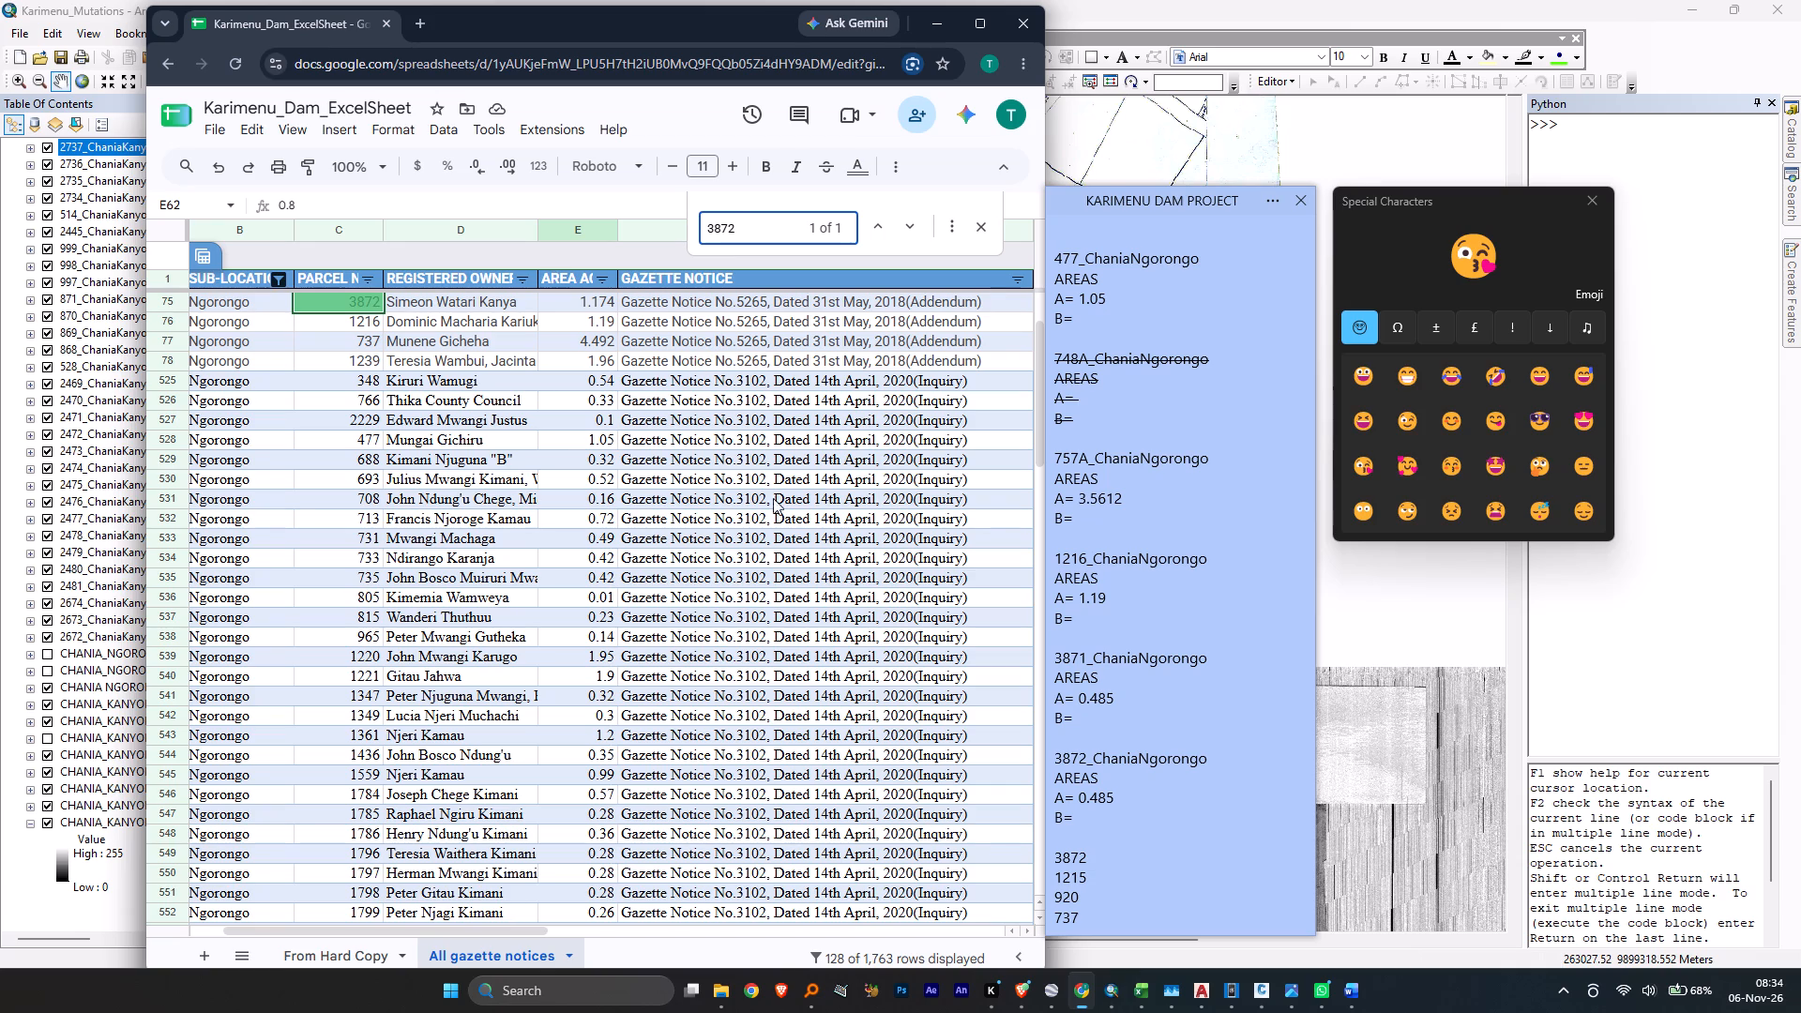
pyautogui.click(1115, 800)
pyautogui.press('BackSpace')
pyautogui.press('BackSpace')
pyautogui.press('BackSpace')
pyautogui.press('BackSpace')
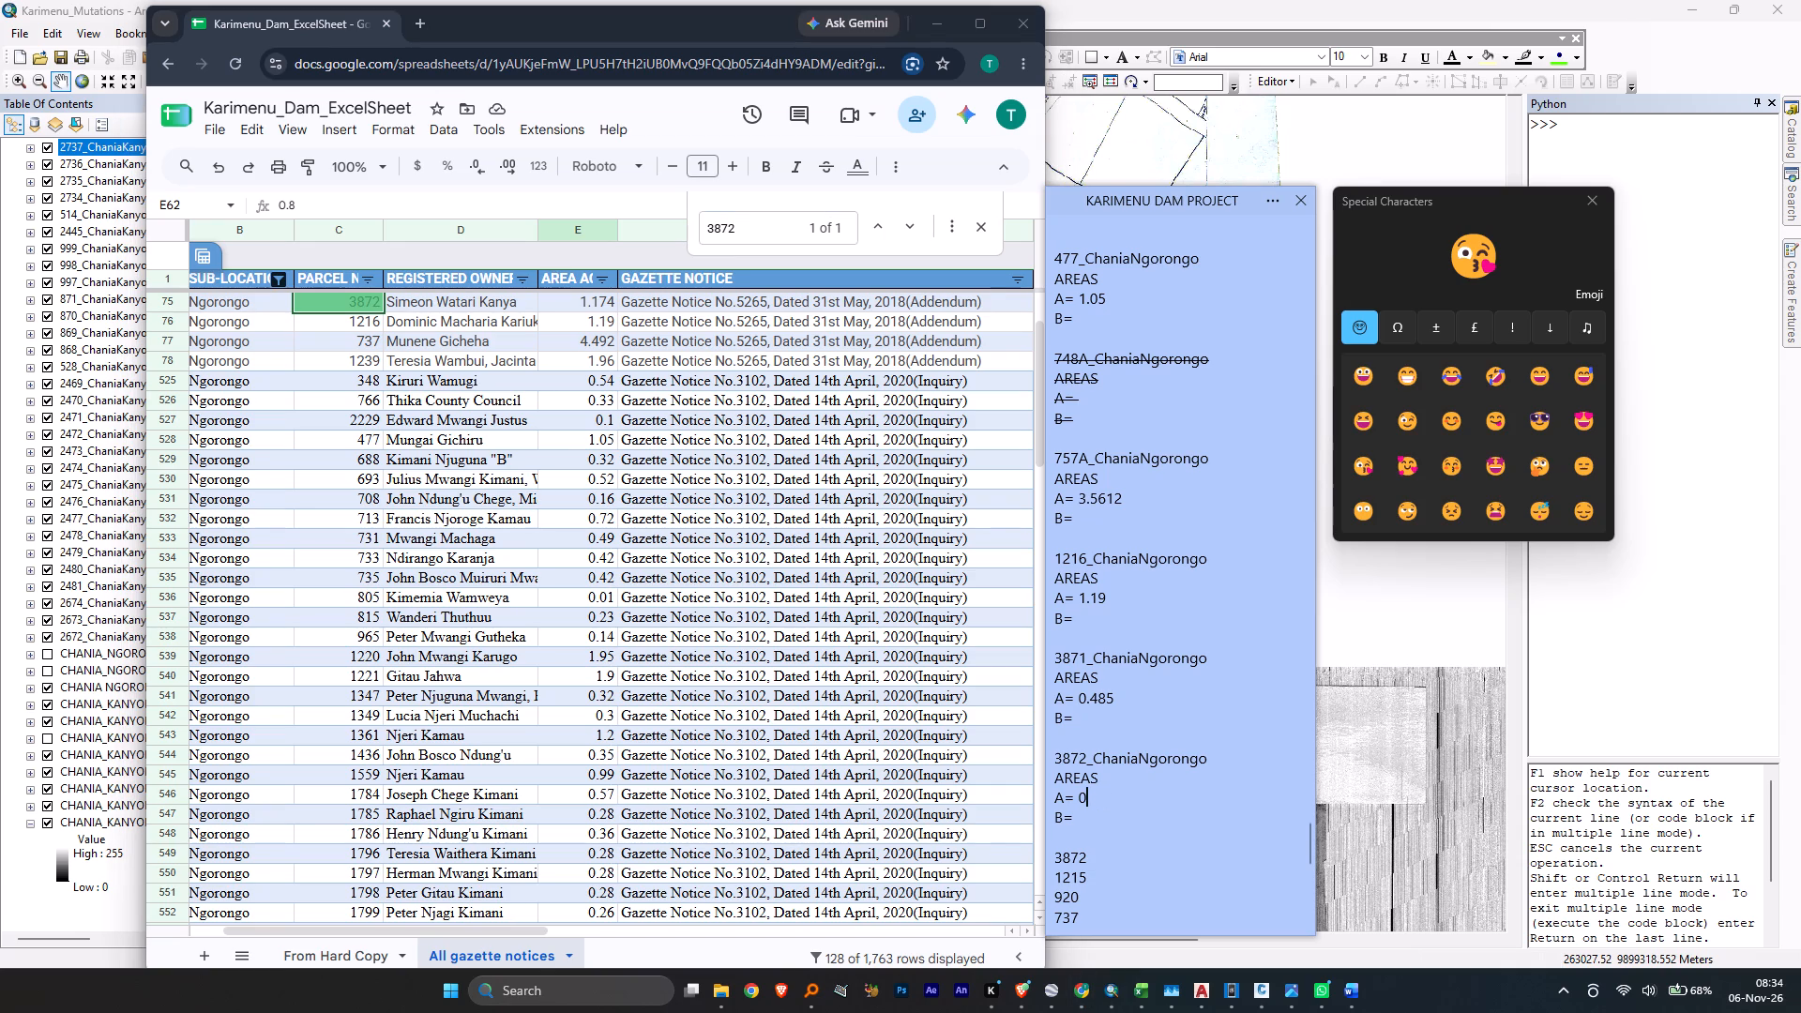
pyautogui.press('BackSpace')
pyautogui.write('1,')
pyautogui.press('BackSpace')
pyautogui.press('.')
pyautogui.press('1')
pyautogui.write('74')
# Remove 3872 and its leftover line from the note's list of pending parcel numbers.
pyautogui.click(1101, 855)
pyautogui.press('BackSpace')
pyautogui.press('BackSpace')
pyautogui.press('BackSpace')
pyautogui.press('BackSpace')
pyautogui.press('BackSpace')
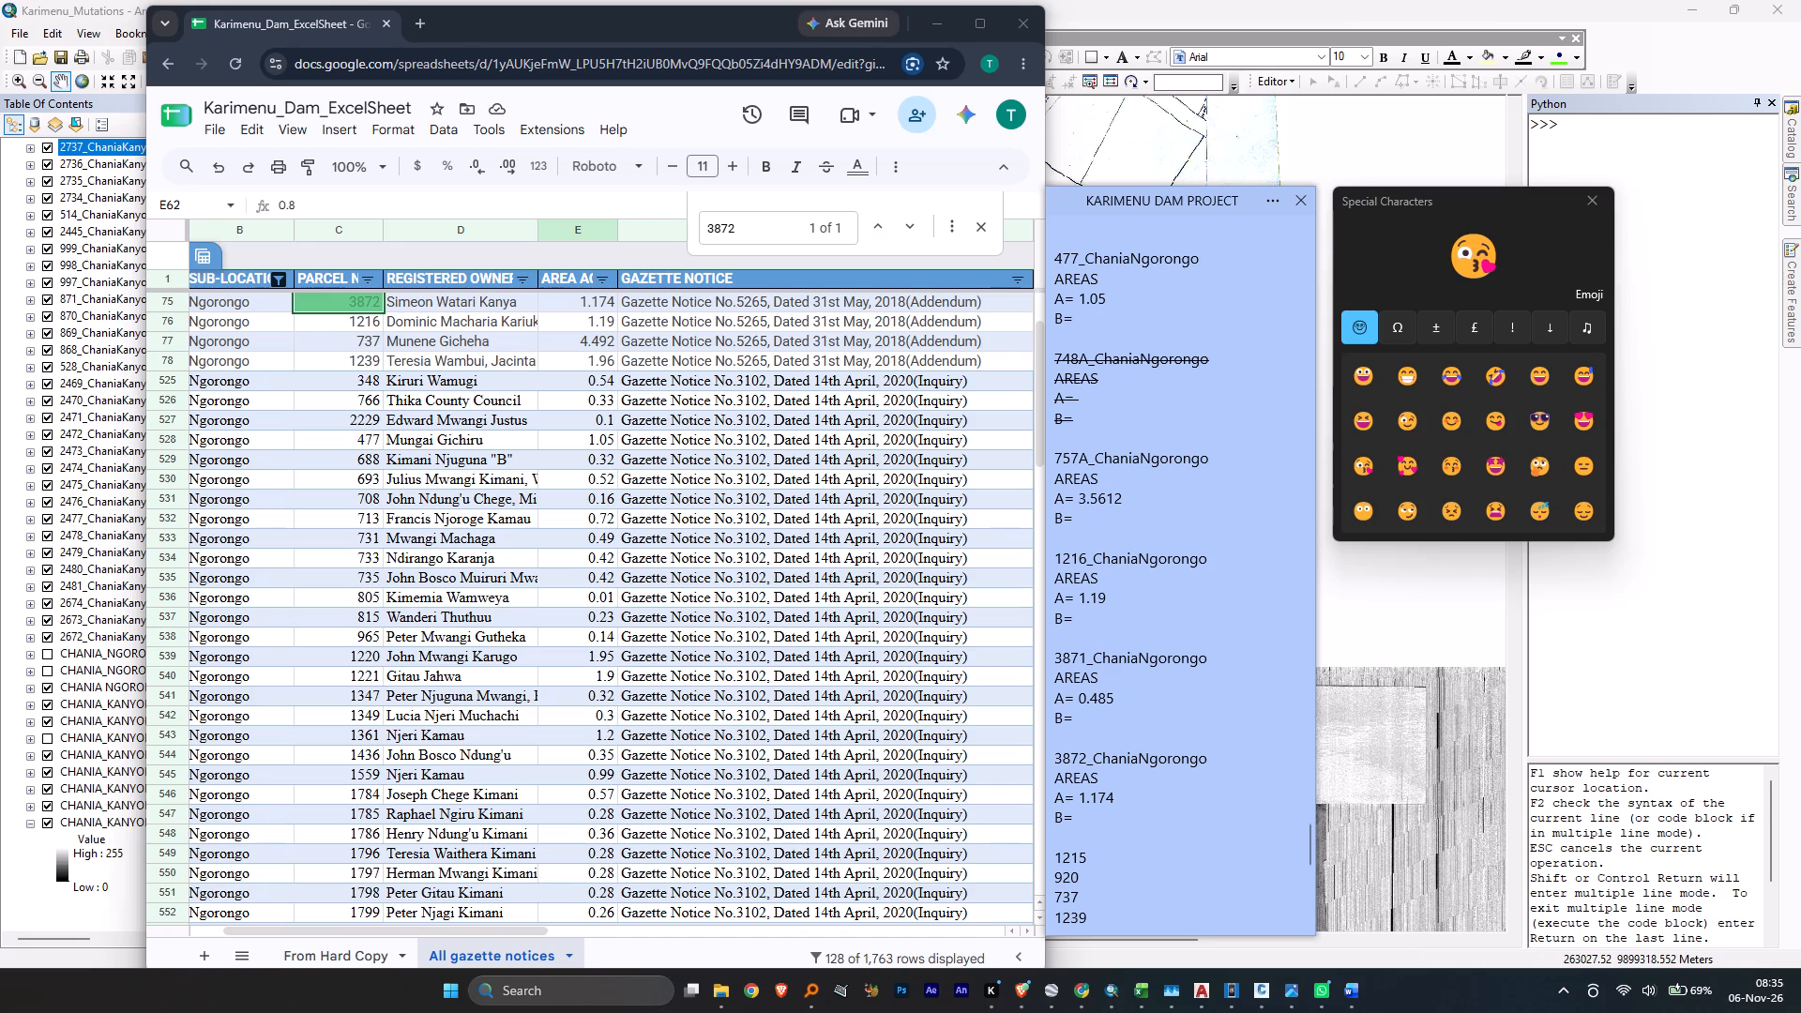
# Duplicate the 3872_ChaniaNgorongo areas block above the pending parcel list and rename the copy 1215_ChaniaNgorongo.
pyautogui.moveTo(1075, 817); pyautogui.dragTo(1052, 753)
pyautogui.hotkey('ctrl', 'c')
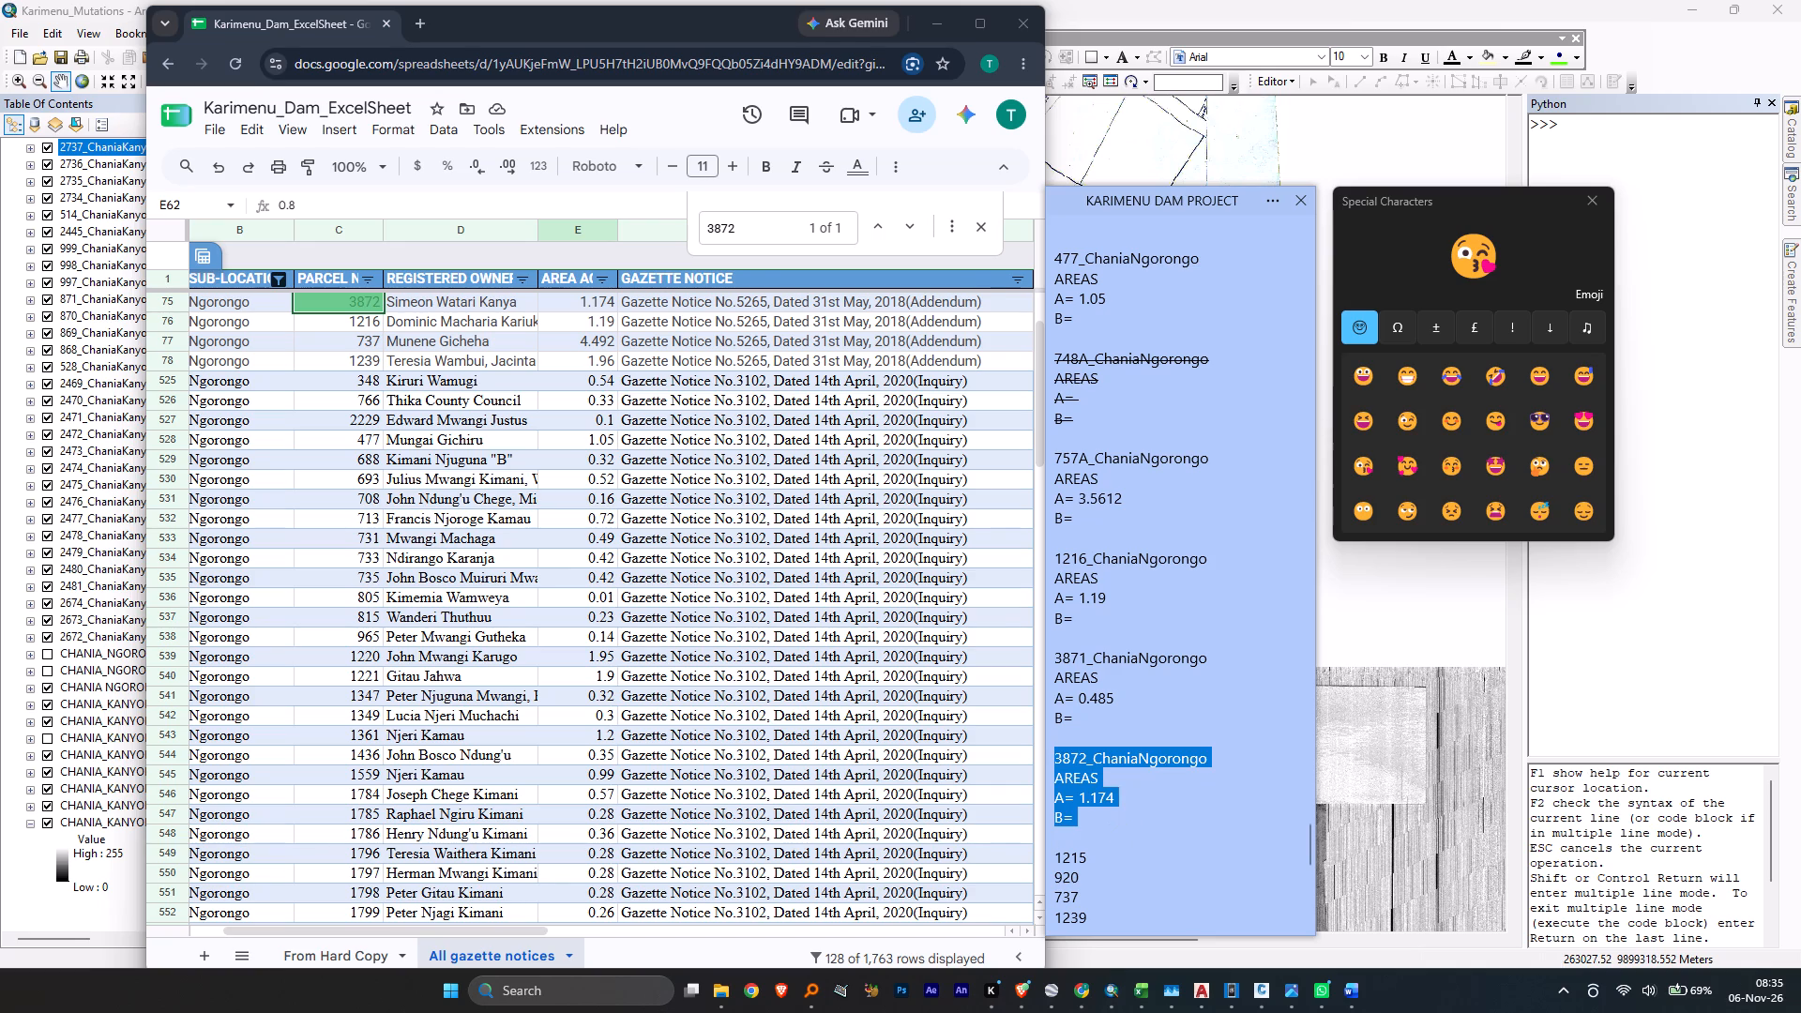
pyautogui.click(1106, 836)
pyautogui.press('Return')
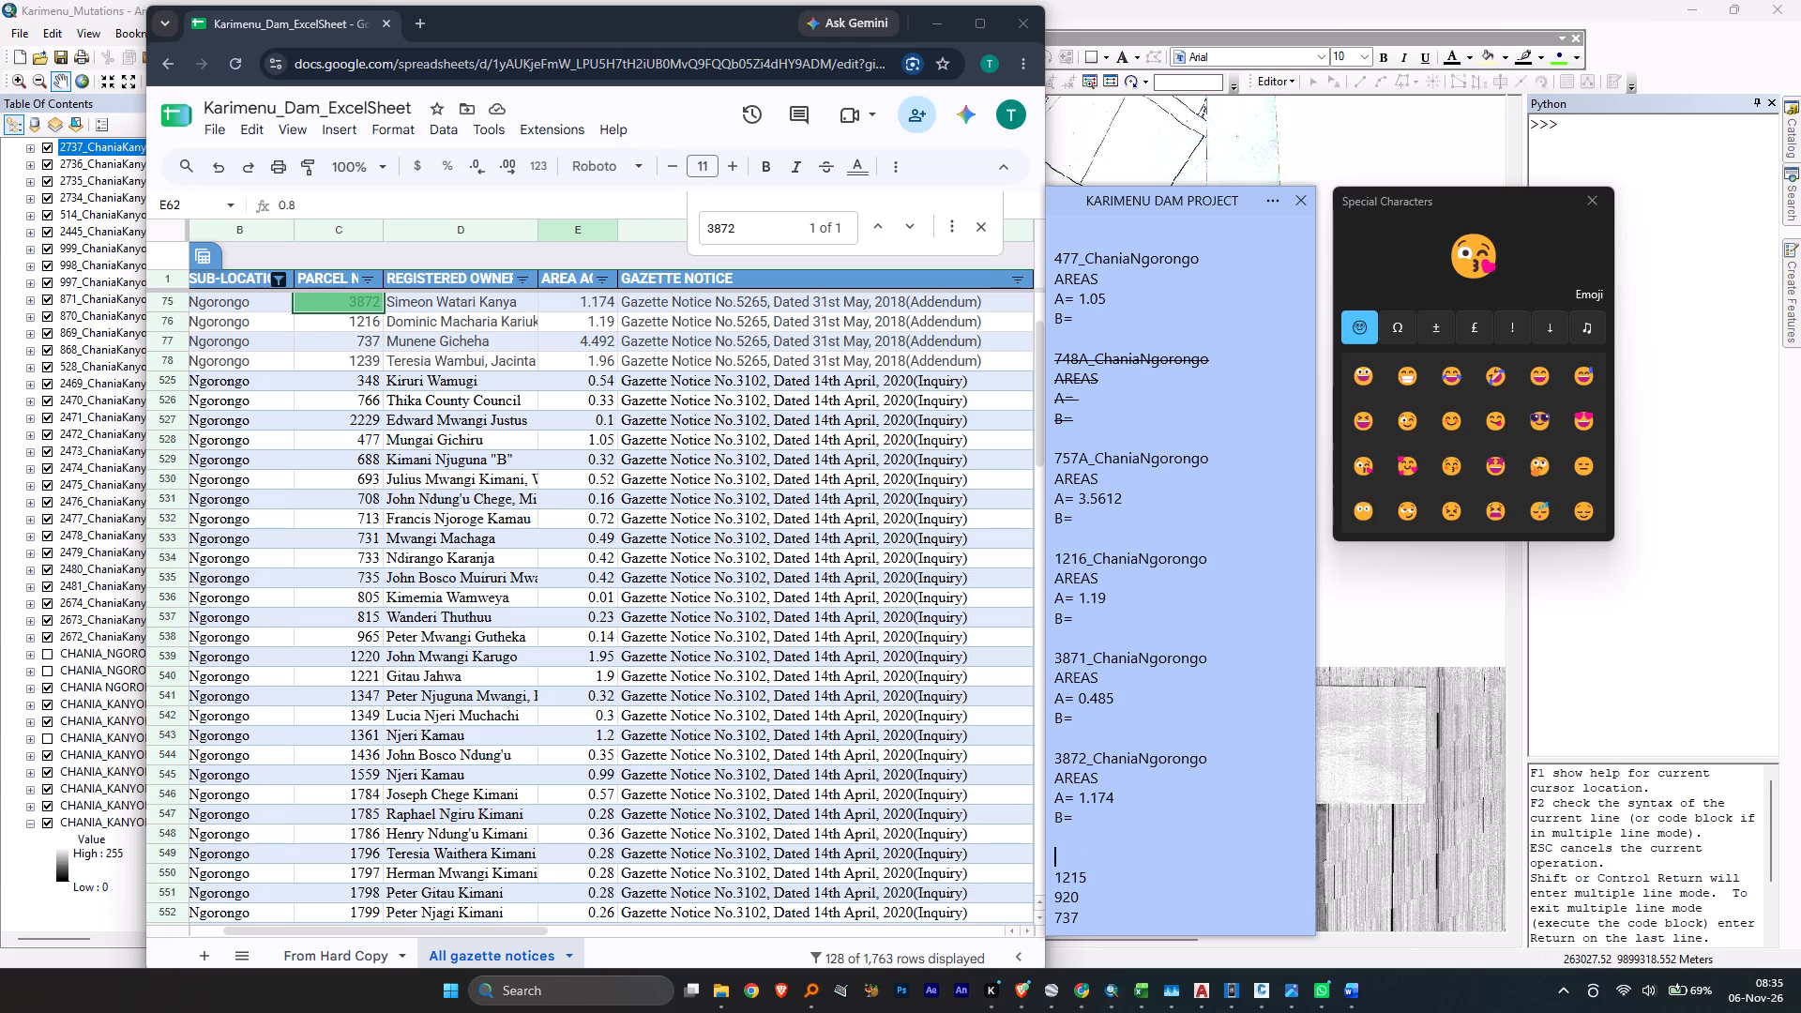
pyautogui.hotkey('ctrl', 'v')
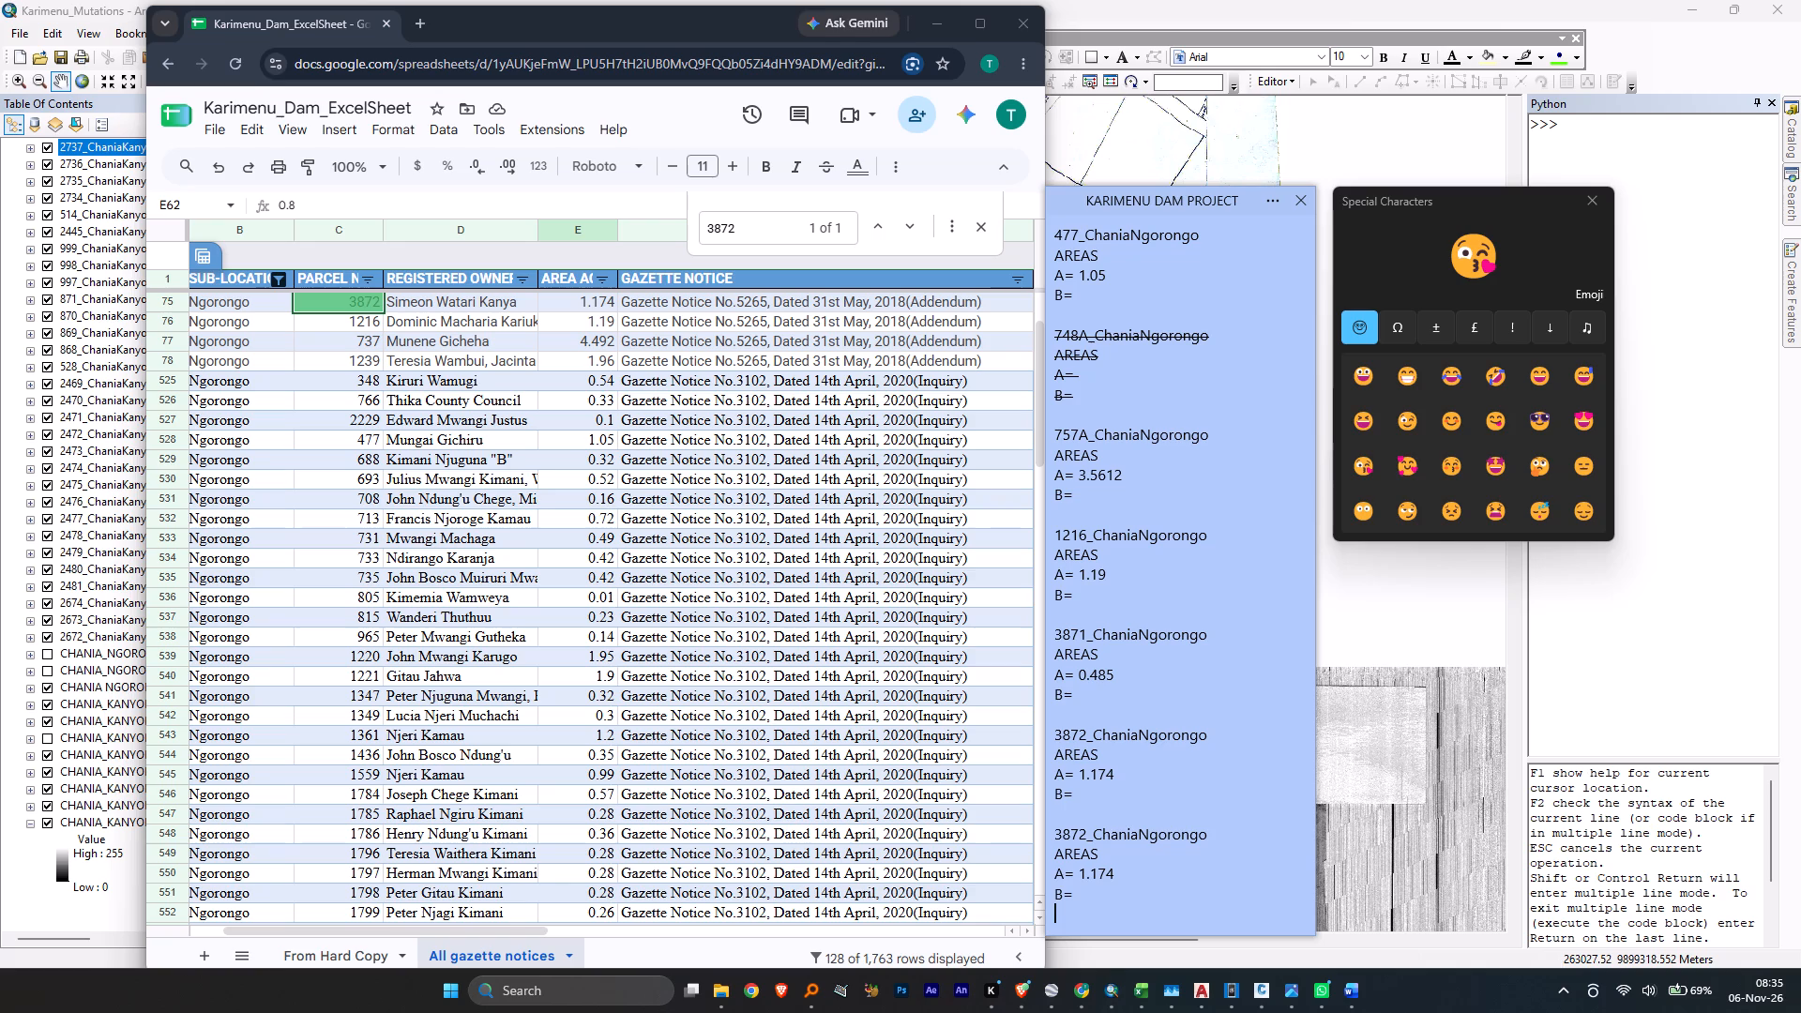
pyautogui.scroll(-1, 1168, 838)
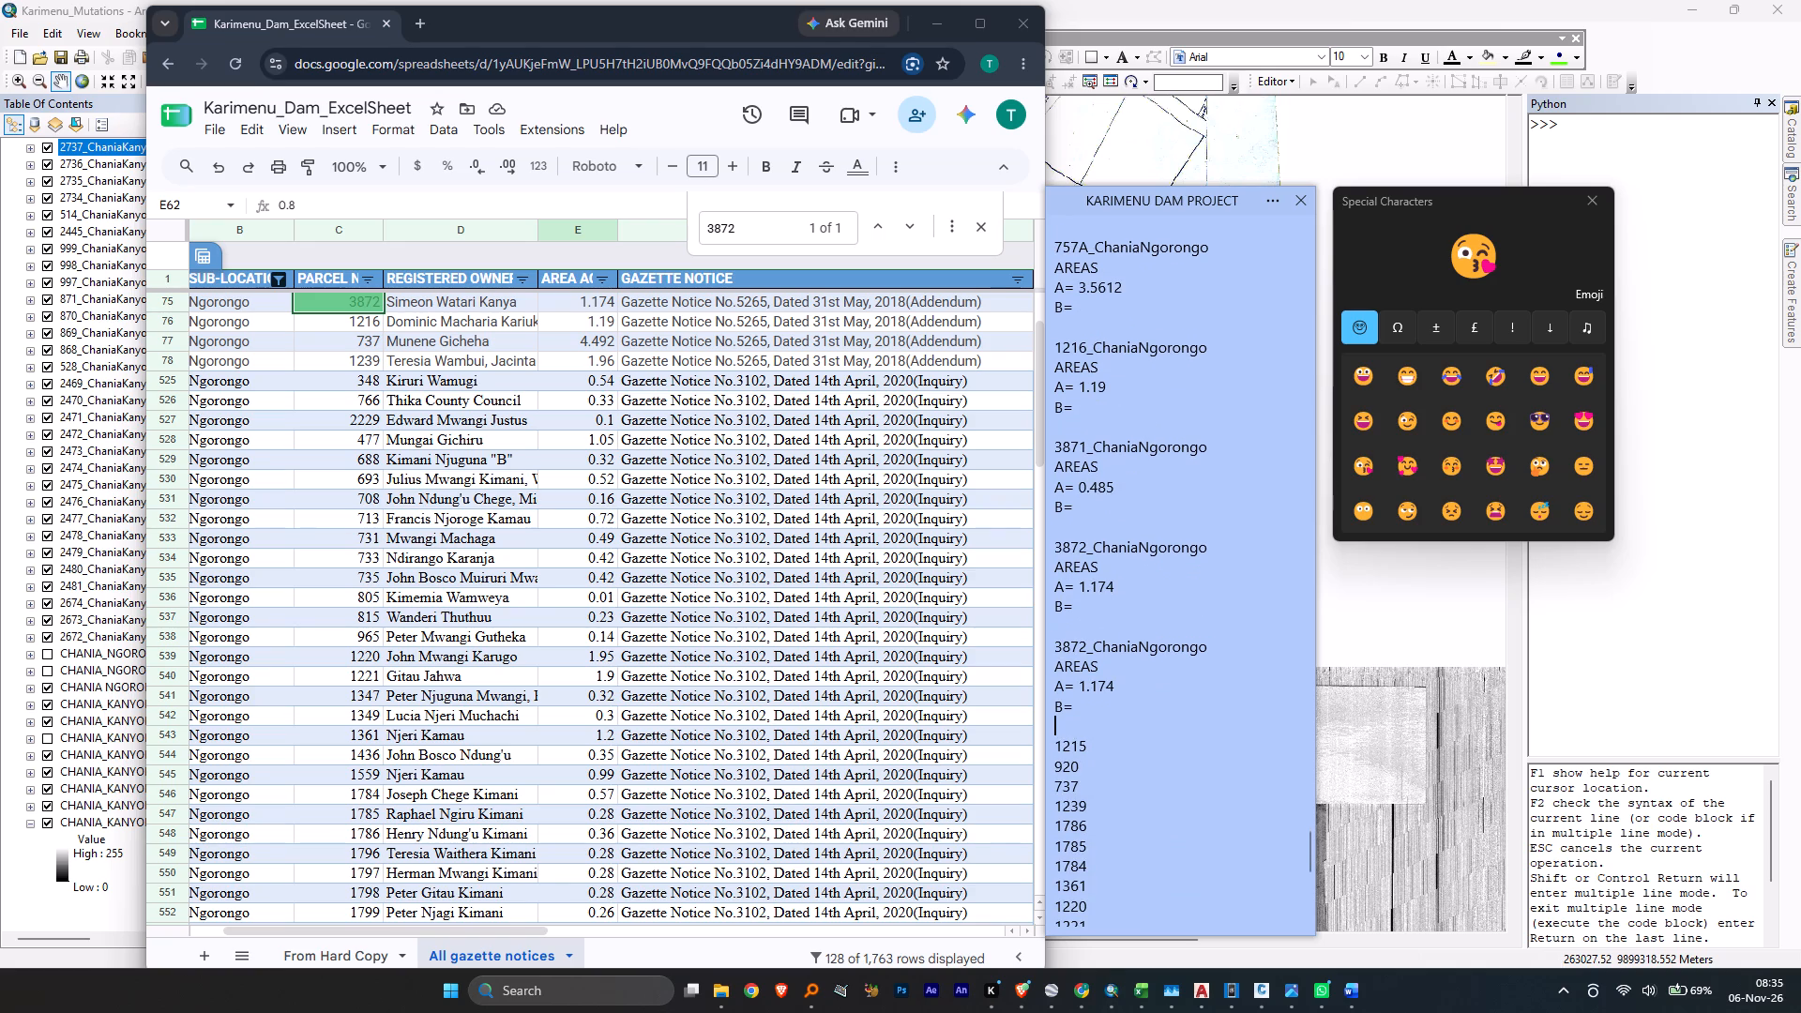
pyautogui.click(1085, 646)
pyautogui.press('BackSpace')
pyautogui.press('BackSpace')
pyautogui.press('BackSpace')
pyautogui.press('BackSpace')
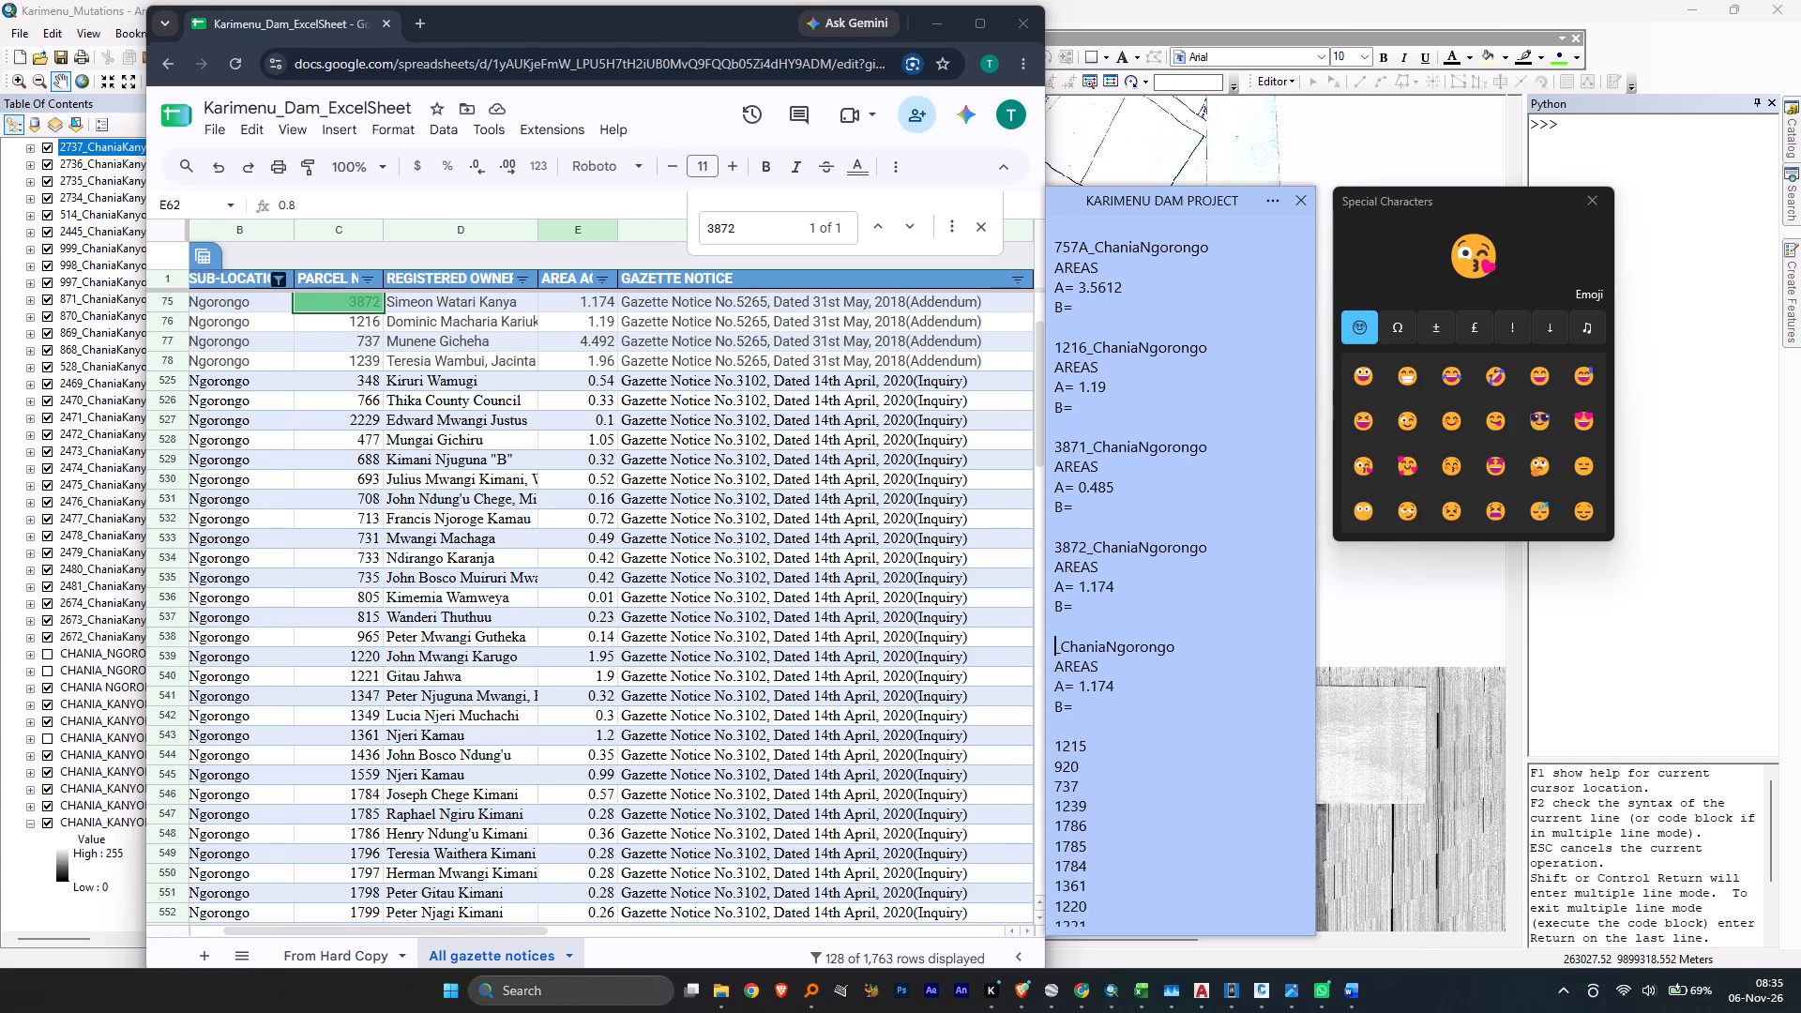
pyautogui.write('1215')
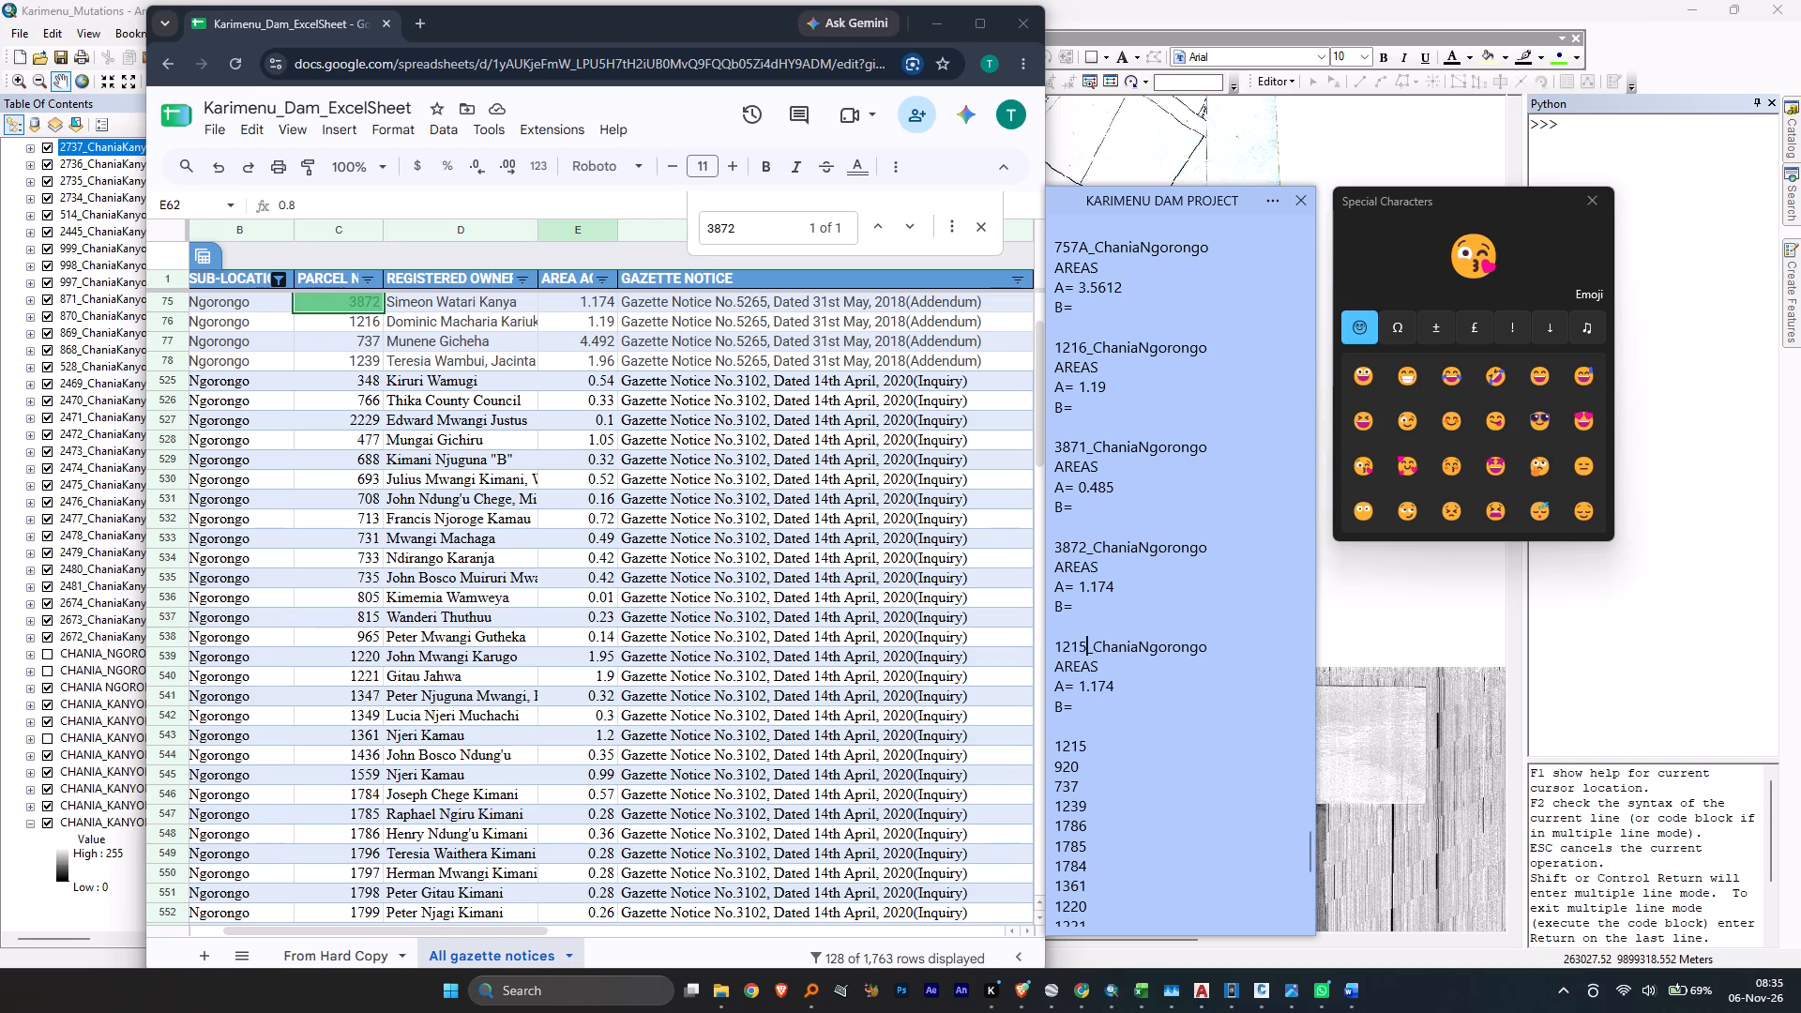
# Look up parcel 1215 in the spreadsheet and set the A area in the 1215_ChaniaNgorongo block to 0.8.
pyautogui.moveTo(743, 227); pyautogui.dragTo(692, 231)
pyautogui.write('1215')
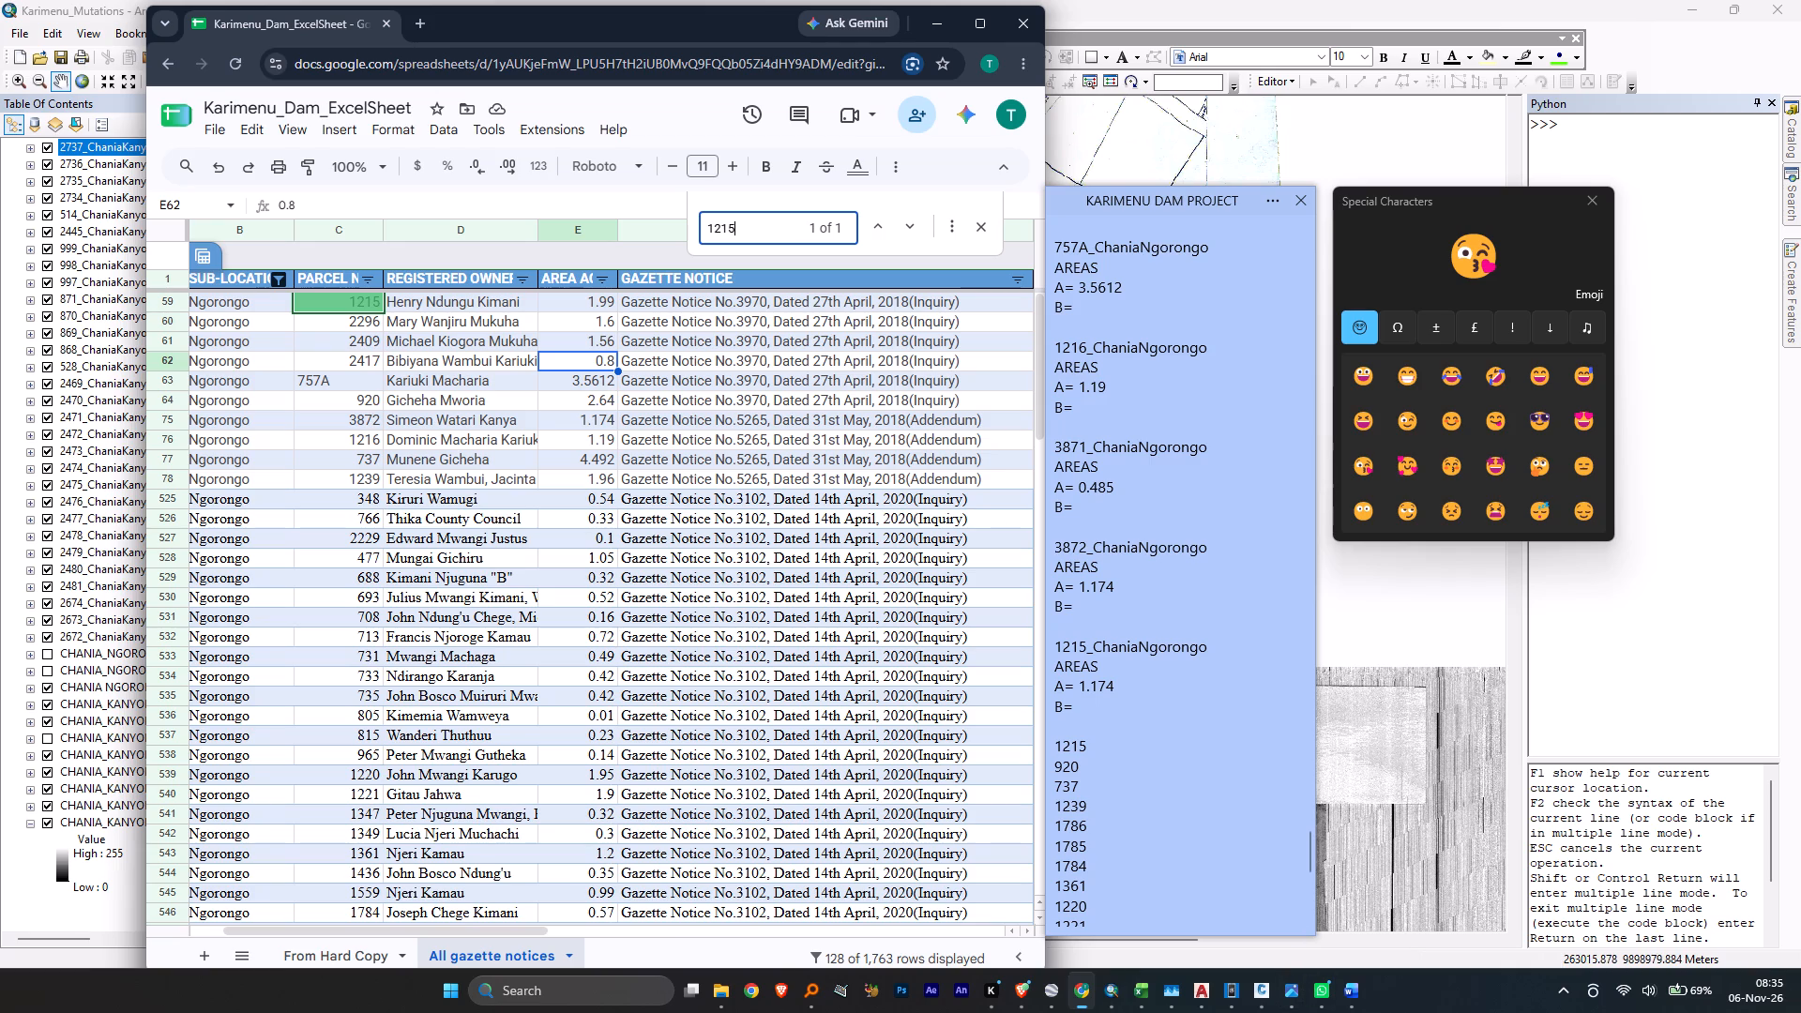
pyautogui.click(1120, 691)
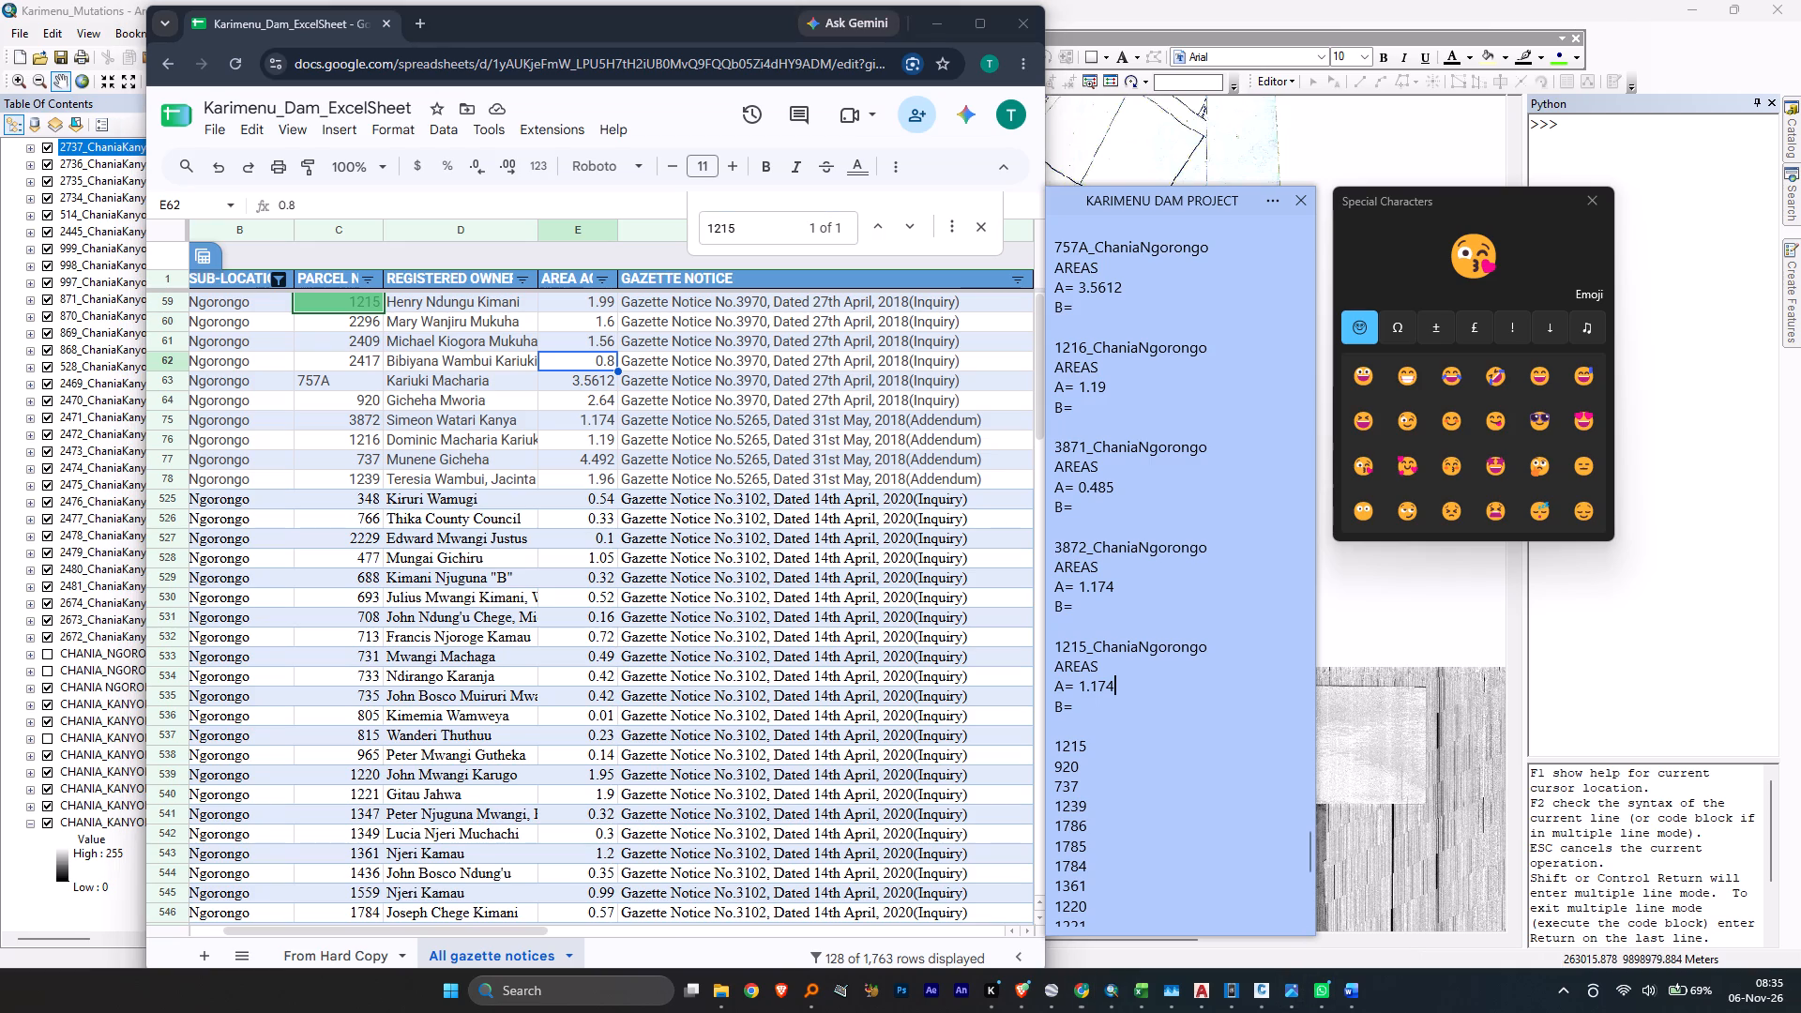
pyautogui.press('BackSpace')
pyautogui.press('BackSpace')
pyautogui.press('BackSpace')
pyautogui.press('BackSpace')
pyautogui.press('BackSpace')
pyautogui.write('0.8')
# Remove 1215 and its leftover line from the note's list of pending parcel numbers.
pyautogui.click(1089, 744)
pyautogui.press('BackSpace')
pyautogui.press('BackSpace')
pyautogui.press('BackSpace')
pyautogui.press('BackSpace')
pyautogui.press('BackSpace')
# Duplicate the whole 1215_ChaniaNgorongo areas block just above the pending parcel numbers in the note.
pyautogui.moveTo(1083, 703); pyautogui.dragTo(1038, 673)
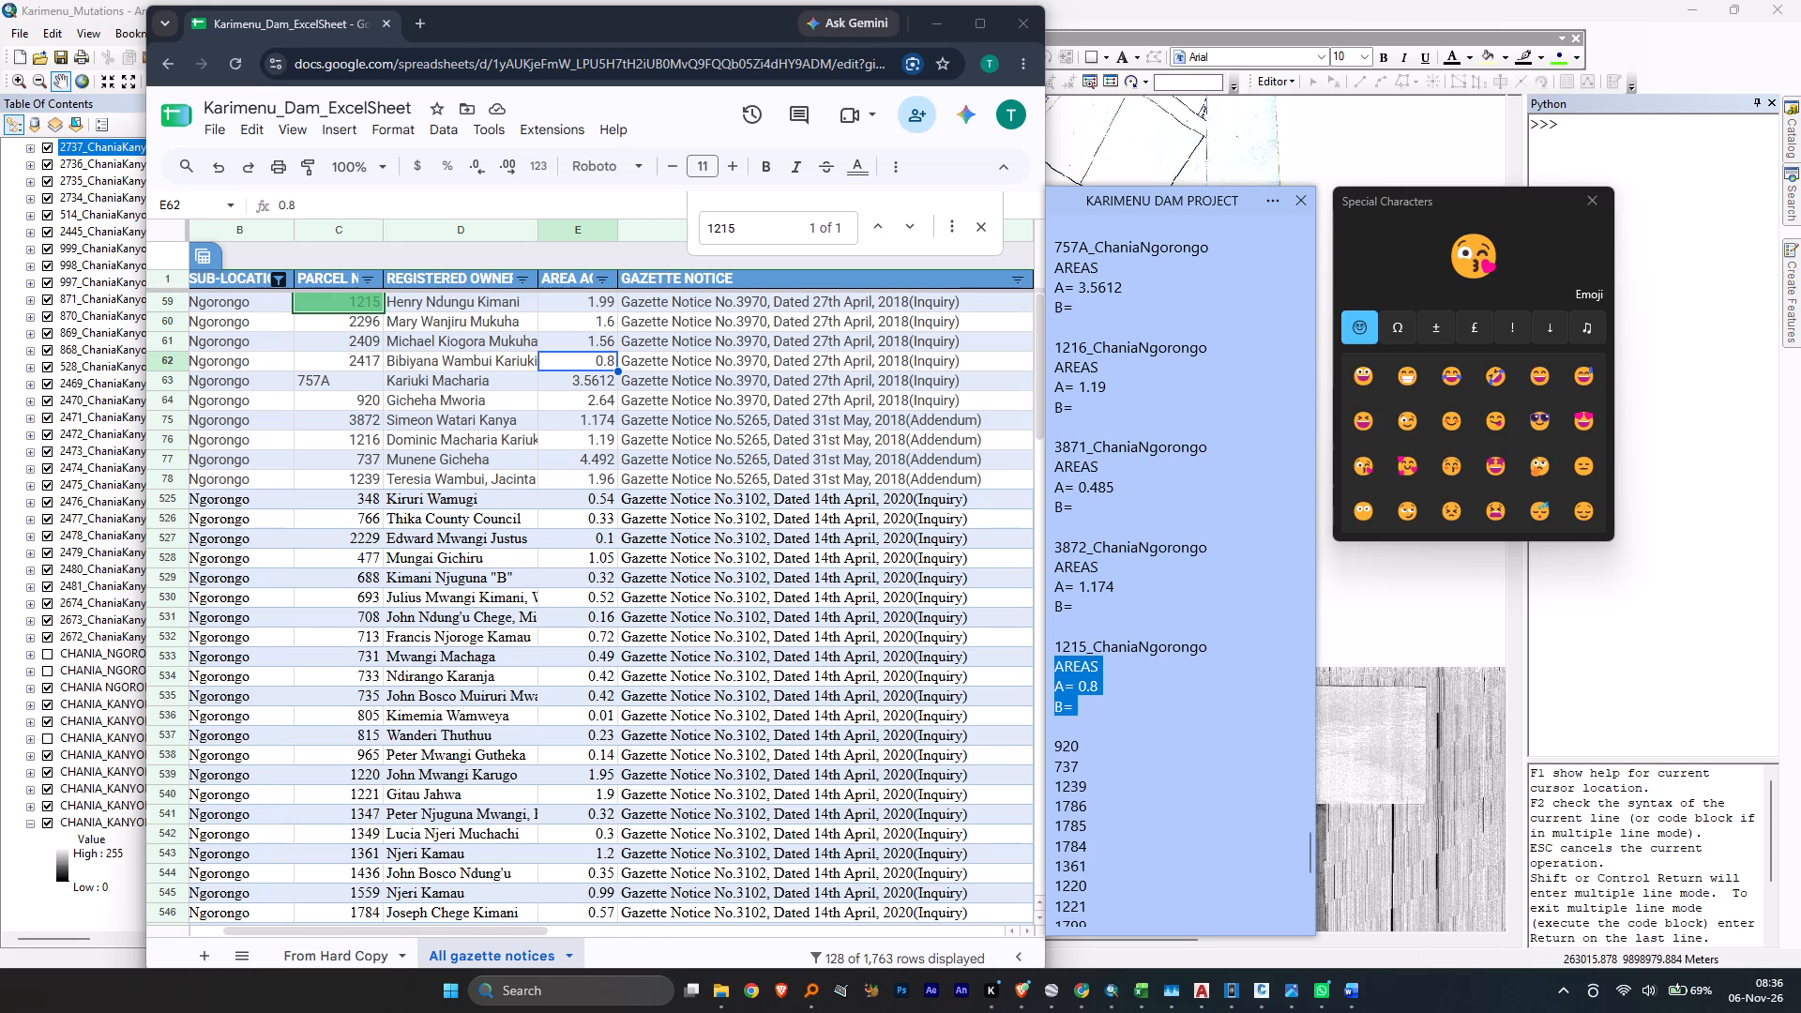
pyautogui.moveTo(1038, 673); pyautogui.dragTo(1048, 653)
pyautogui.hotkey('ctrl', 'c')
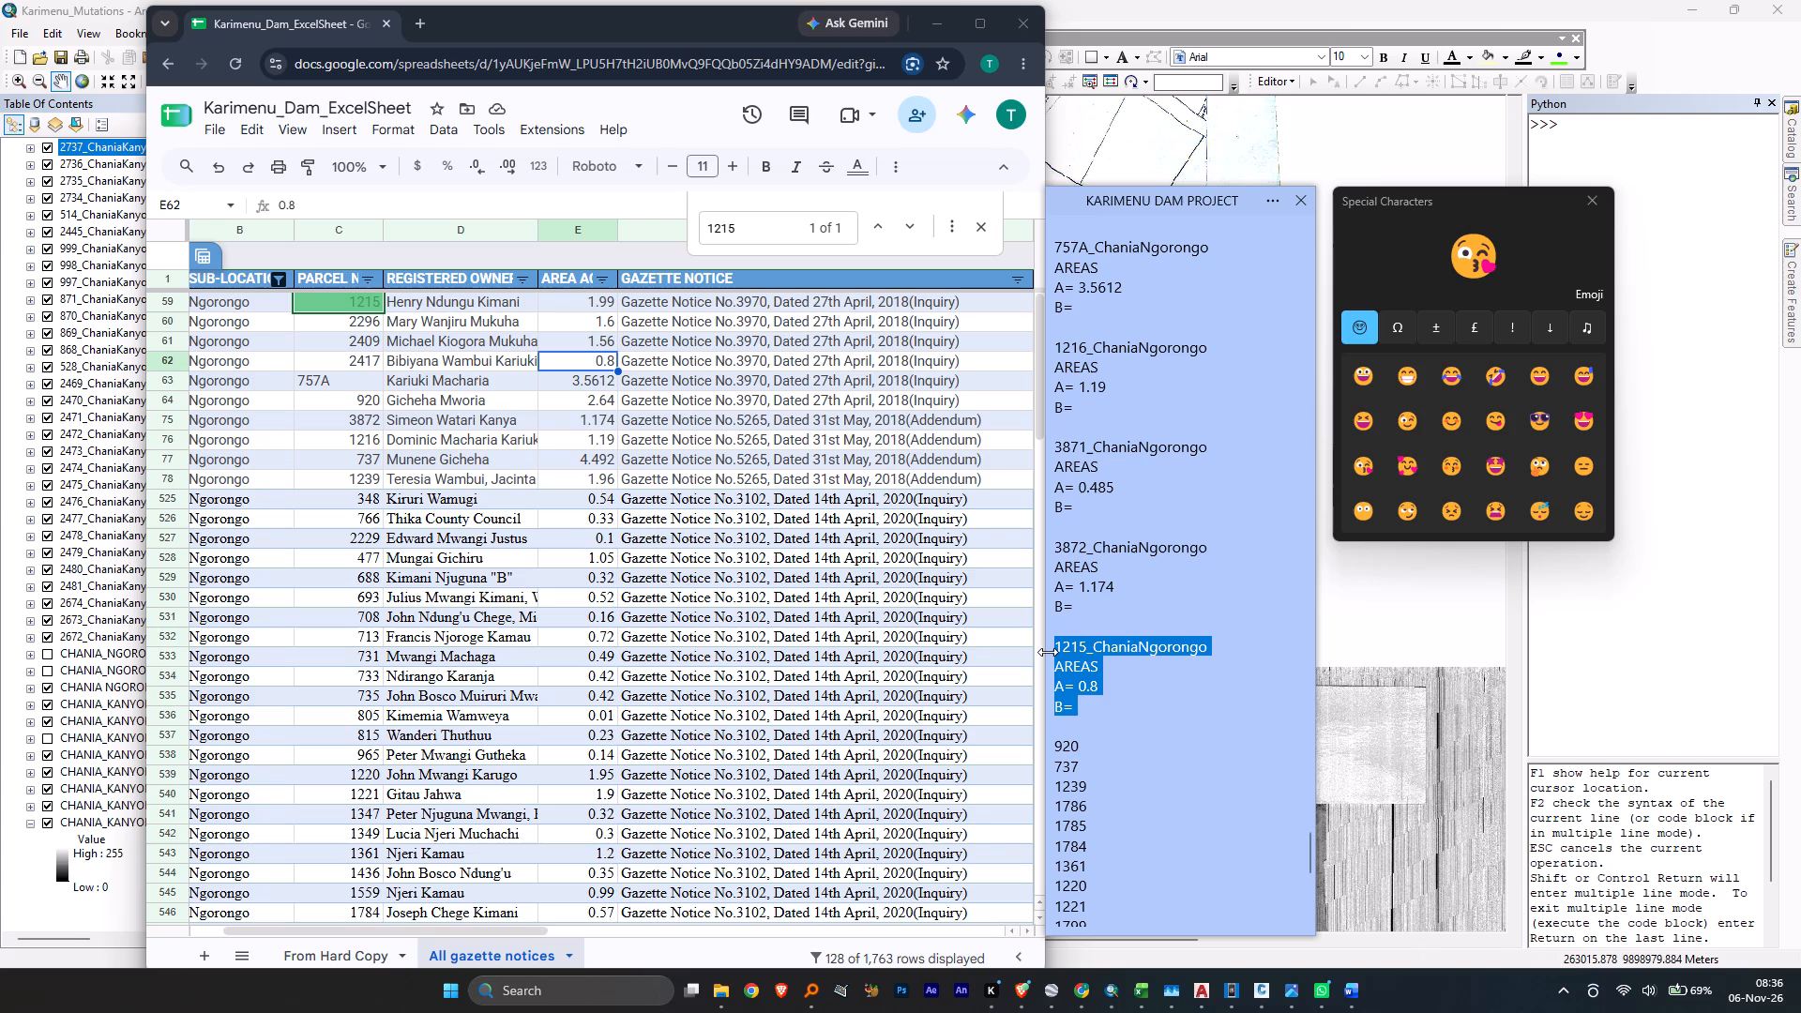
pyautogui.click(1115, 738)
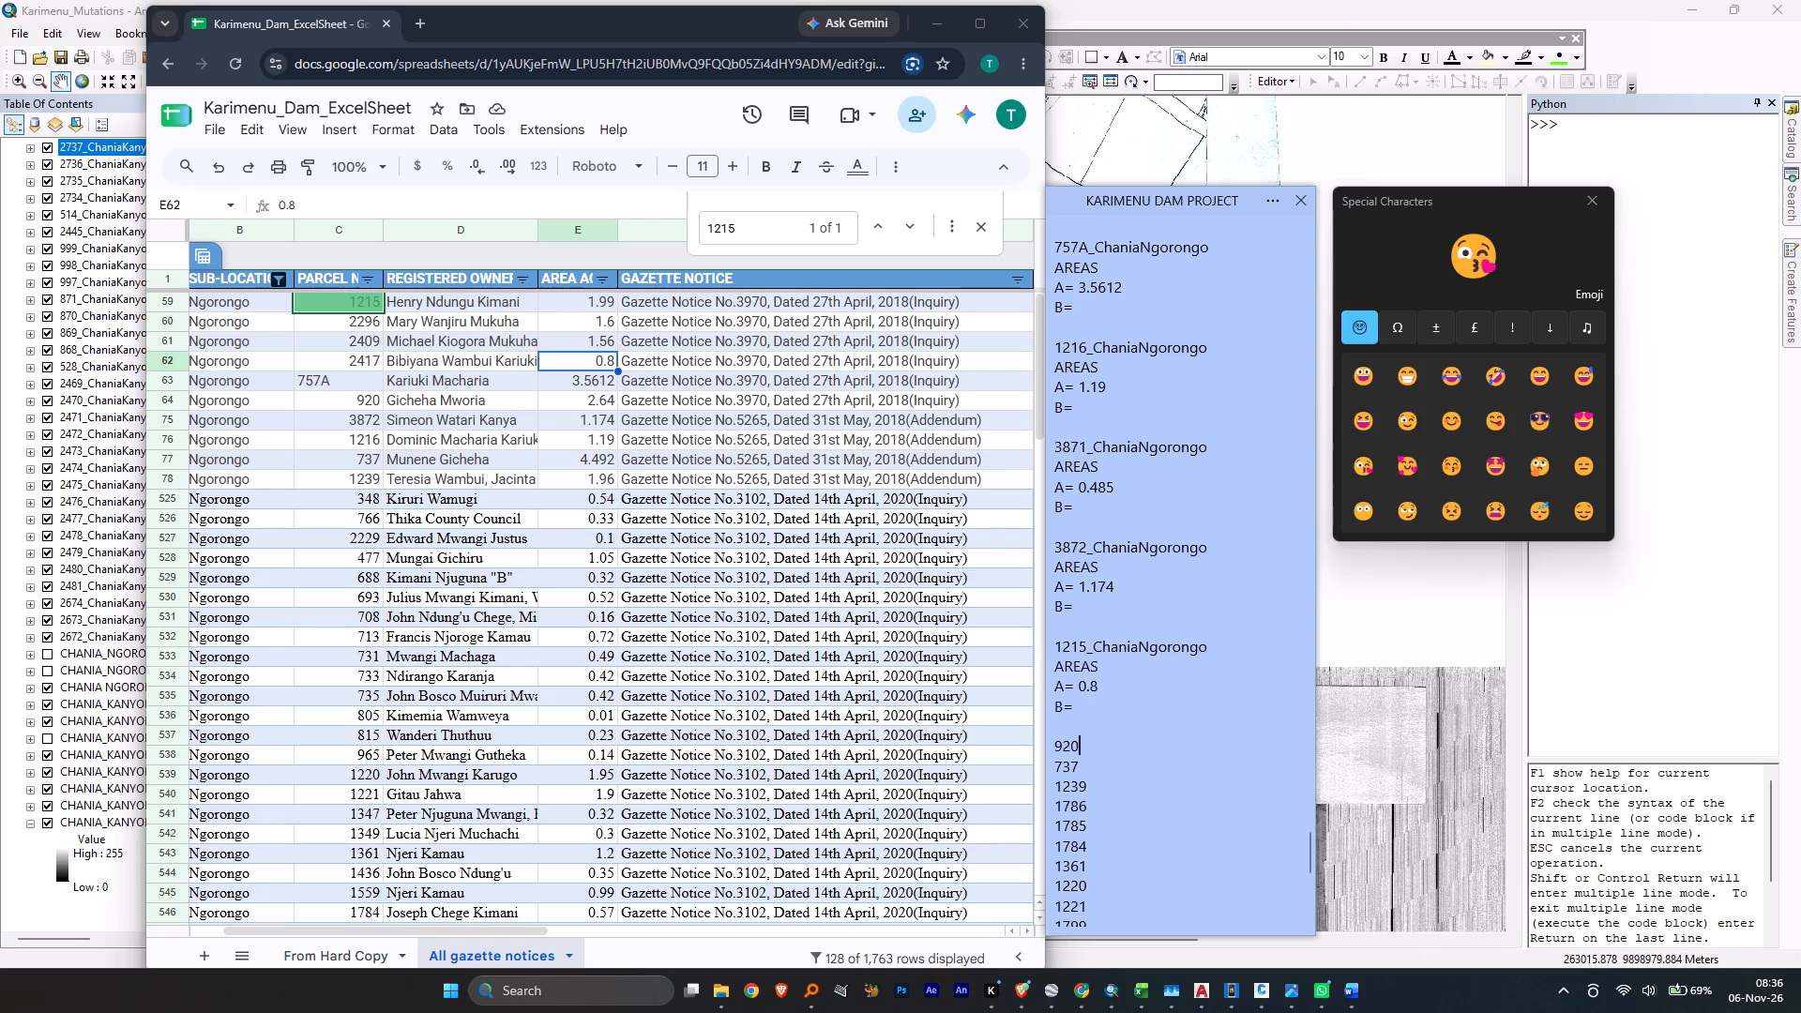
pyautogui.click(1075, 729)
pyautogui.press('Return')
pyautogui.hotkey('ctrl', 'v')
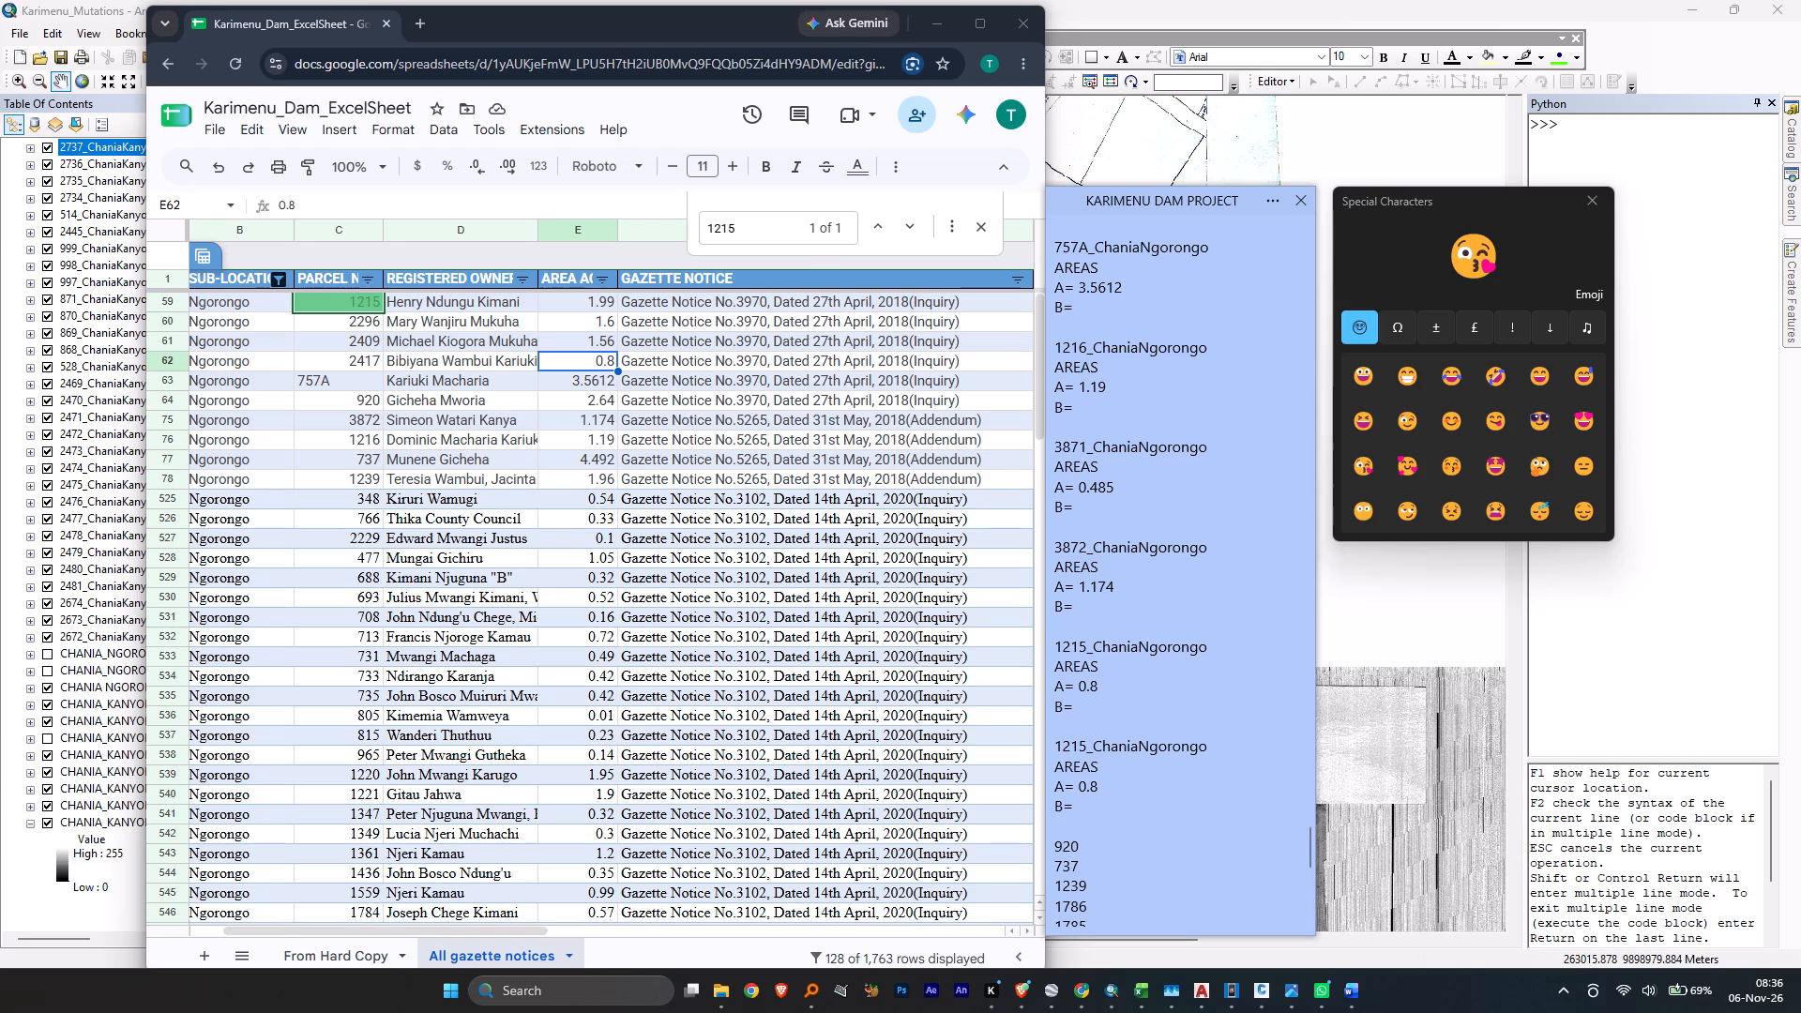
# Look up parcel 920 in the spreadsheet and set the A area in the newly copied block to 2.64.
pyautogui.moveTo(763, 223); pyautogui.dragTo(706, 227)
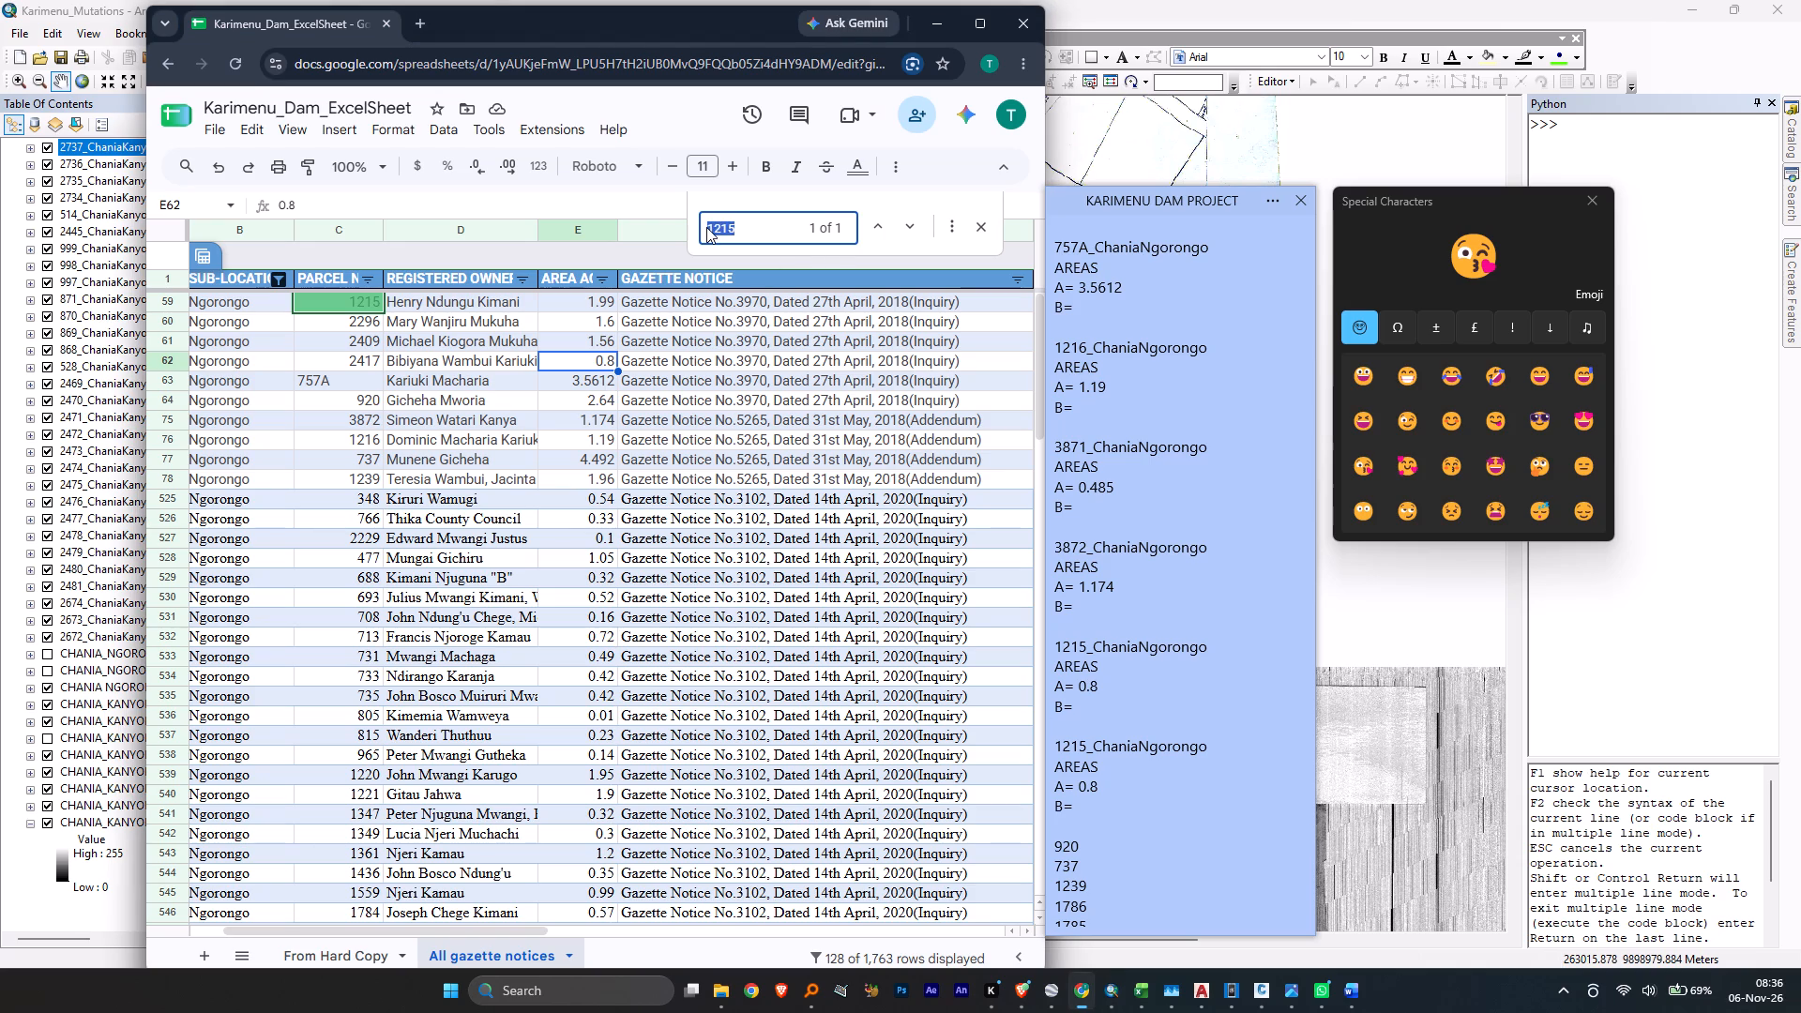
pyautogui.write('920')
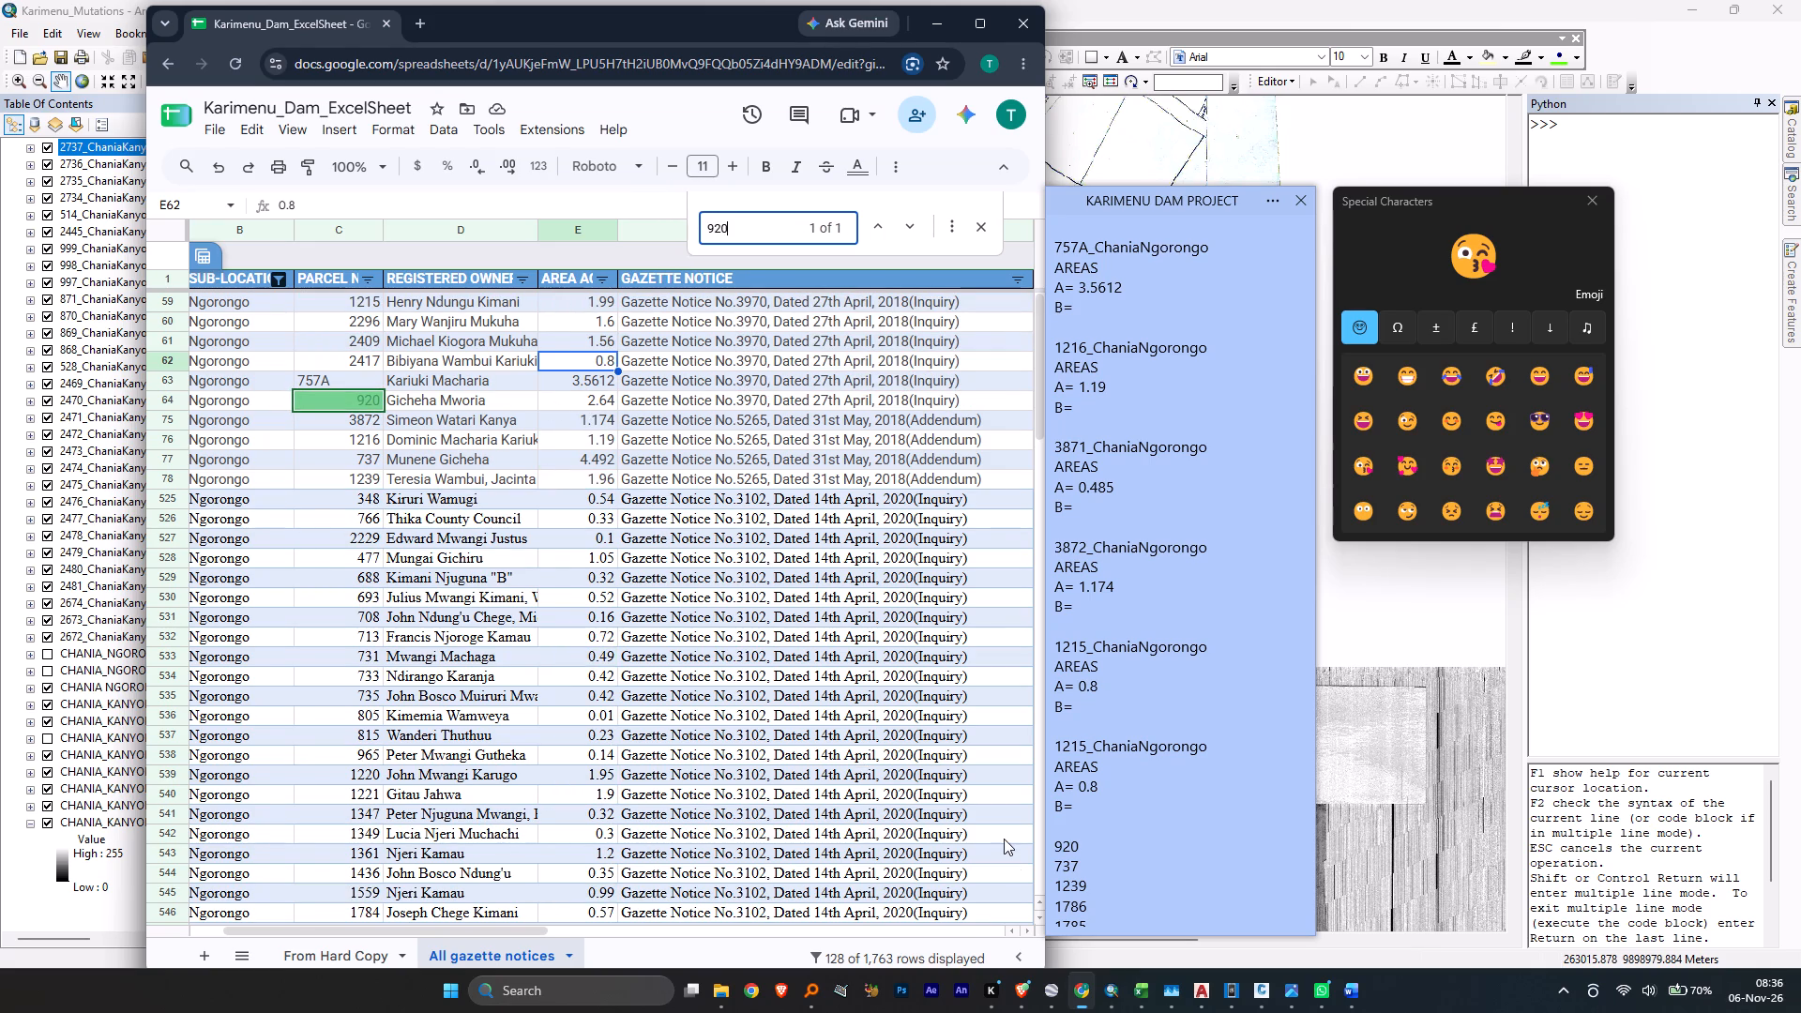
pyautogui.click(1100, 792)
pyautogui.press('BackSpace')
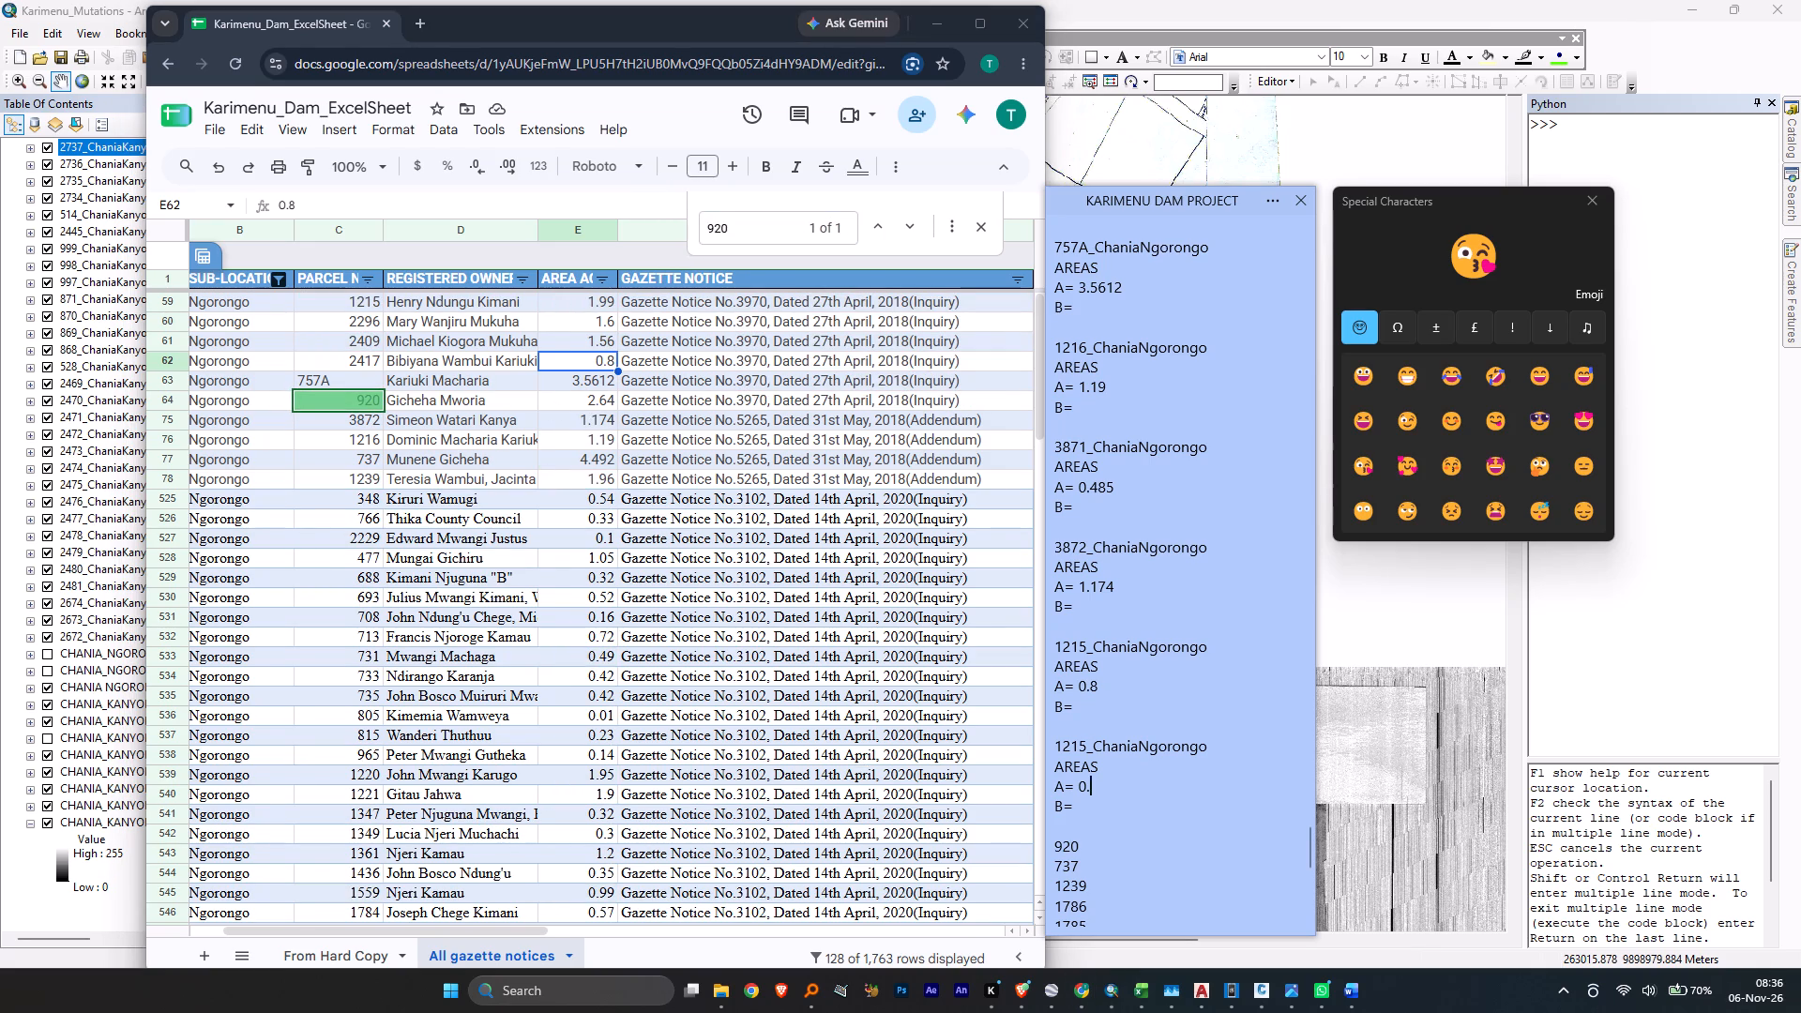
pyautogui.press('BackSpace')
pyautogui.press('BackSpace')
pyautogui.press('2')
pyautogui.write('.64')
# Rename the copied block holding the 2.64 area as 920_ChaniaNgorongo.
pyautogui.click(1084, 748)
pyautogui.press('BackSpace')
pyautogui.press('BackSpace')
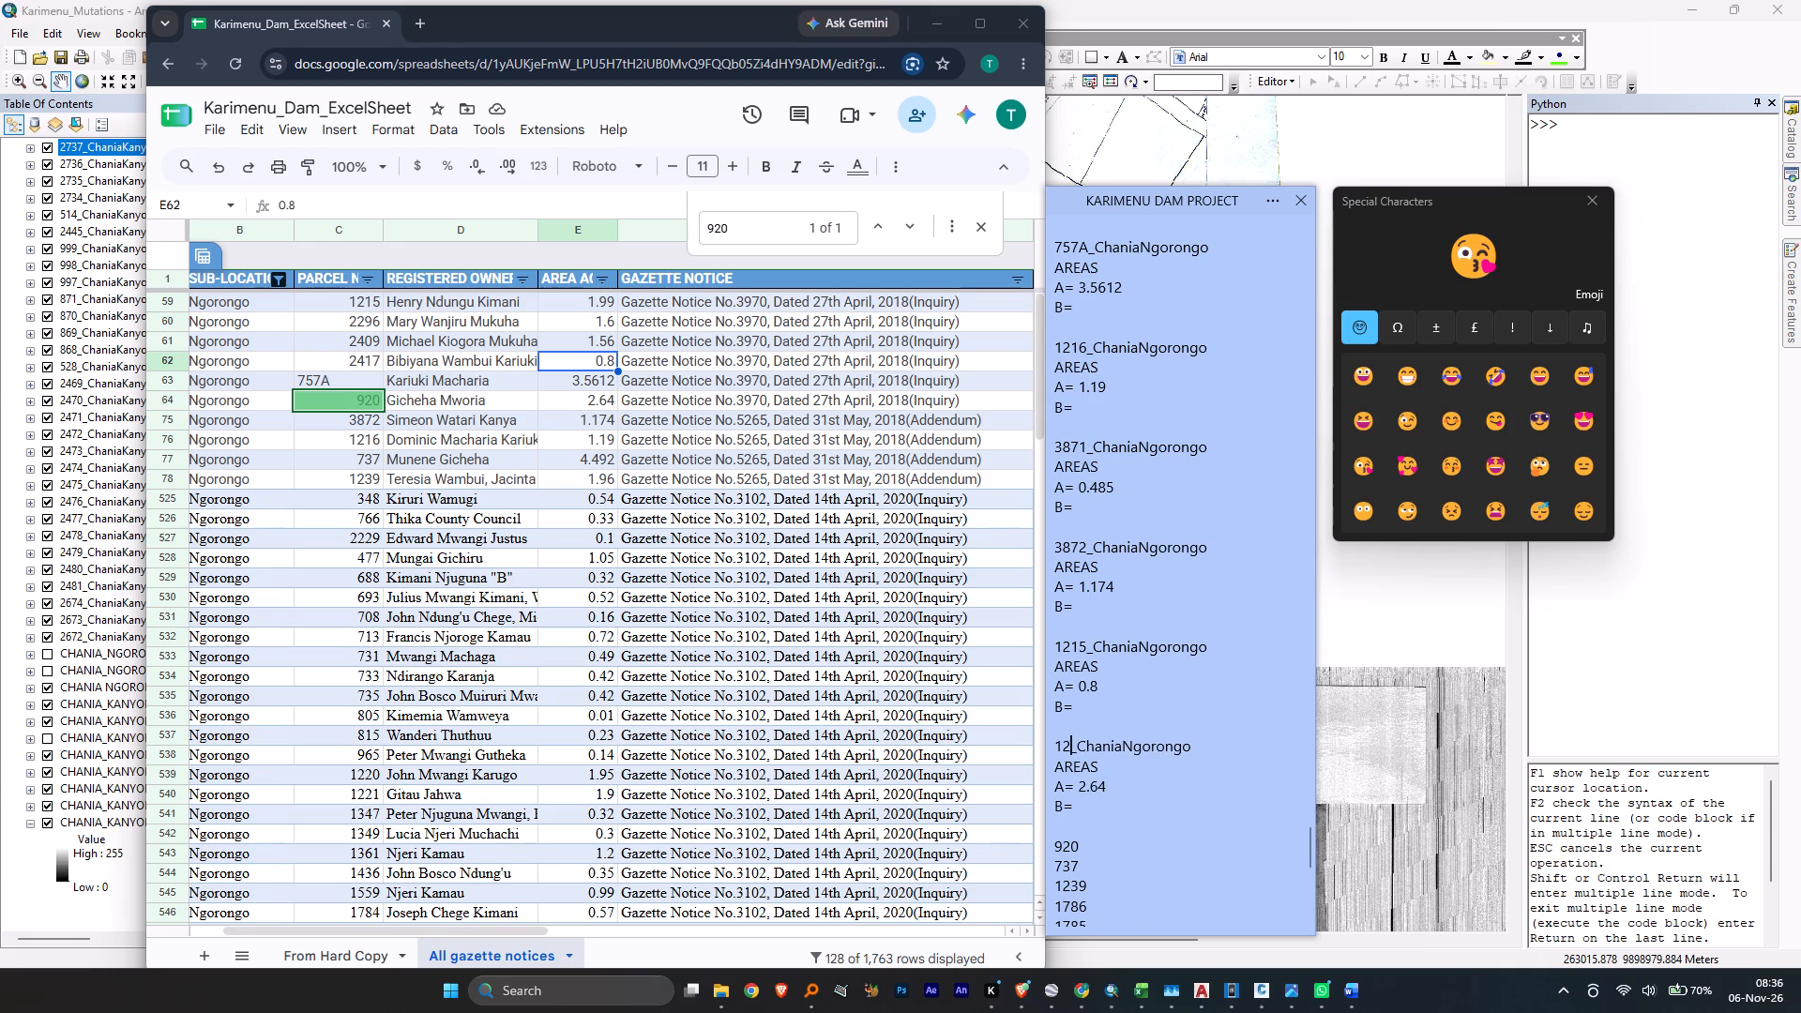
pyautogui.press('BackSpace')
pyautogui.press('BackSpace')
pyautogui.write('920')
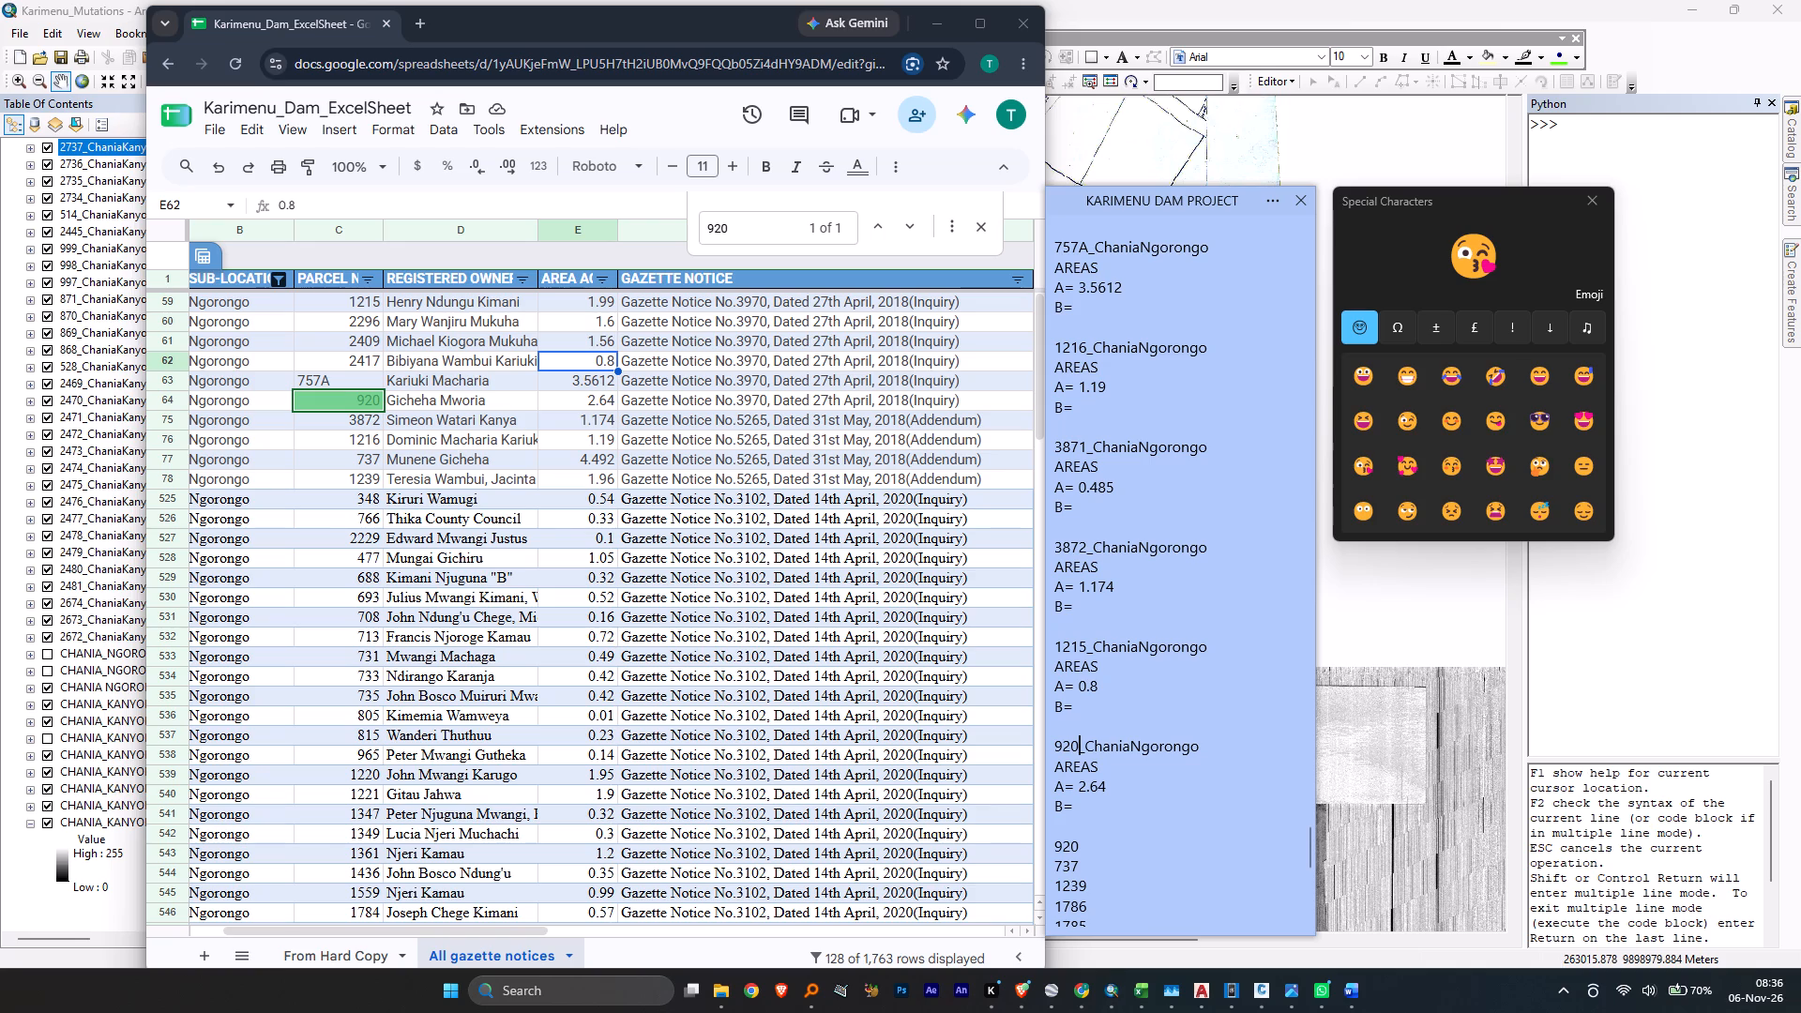
# Remove 920 and its leftover line from the note's list of pending parcel numbers.
pyautogui.click(1088, 853)
pyautogui.press('BackSpace')
pyautogui.press('BackSpace')
pyautogui.press('BackSpace')
pyautogui.press('BackSpace')
# Search the spreadsheet for parcel 737 in place of the previous parcel number.
pyautogui.click(750, 228)
pyautogui.press('BackSpace')
pyautogui.press('BackSpace')
pyautogui.press('BackSpace')
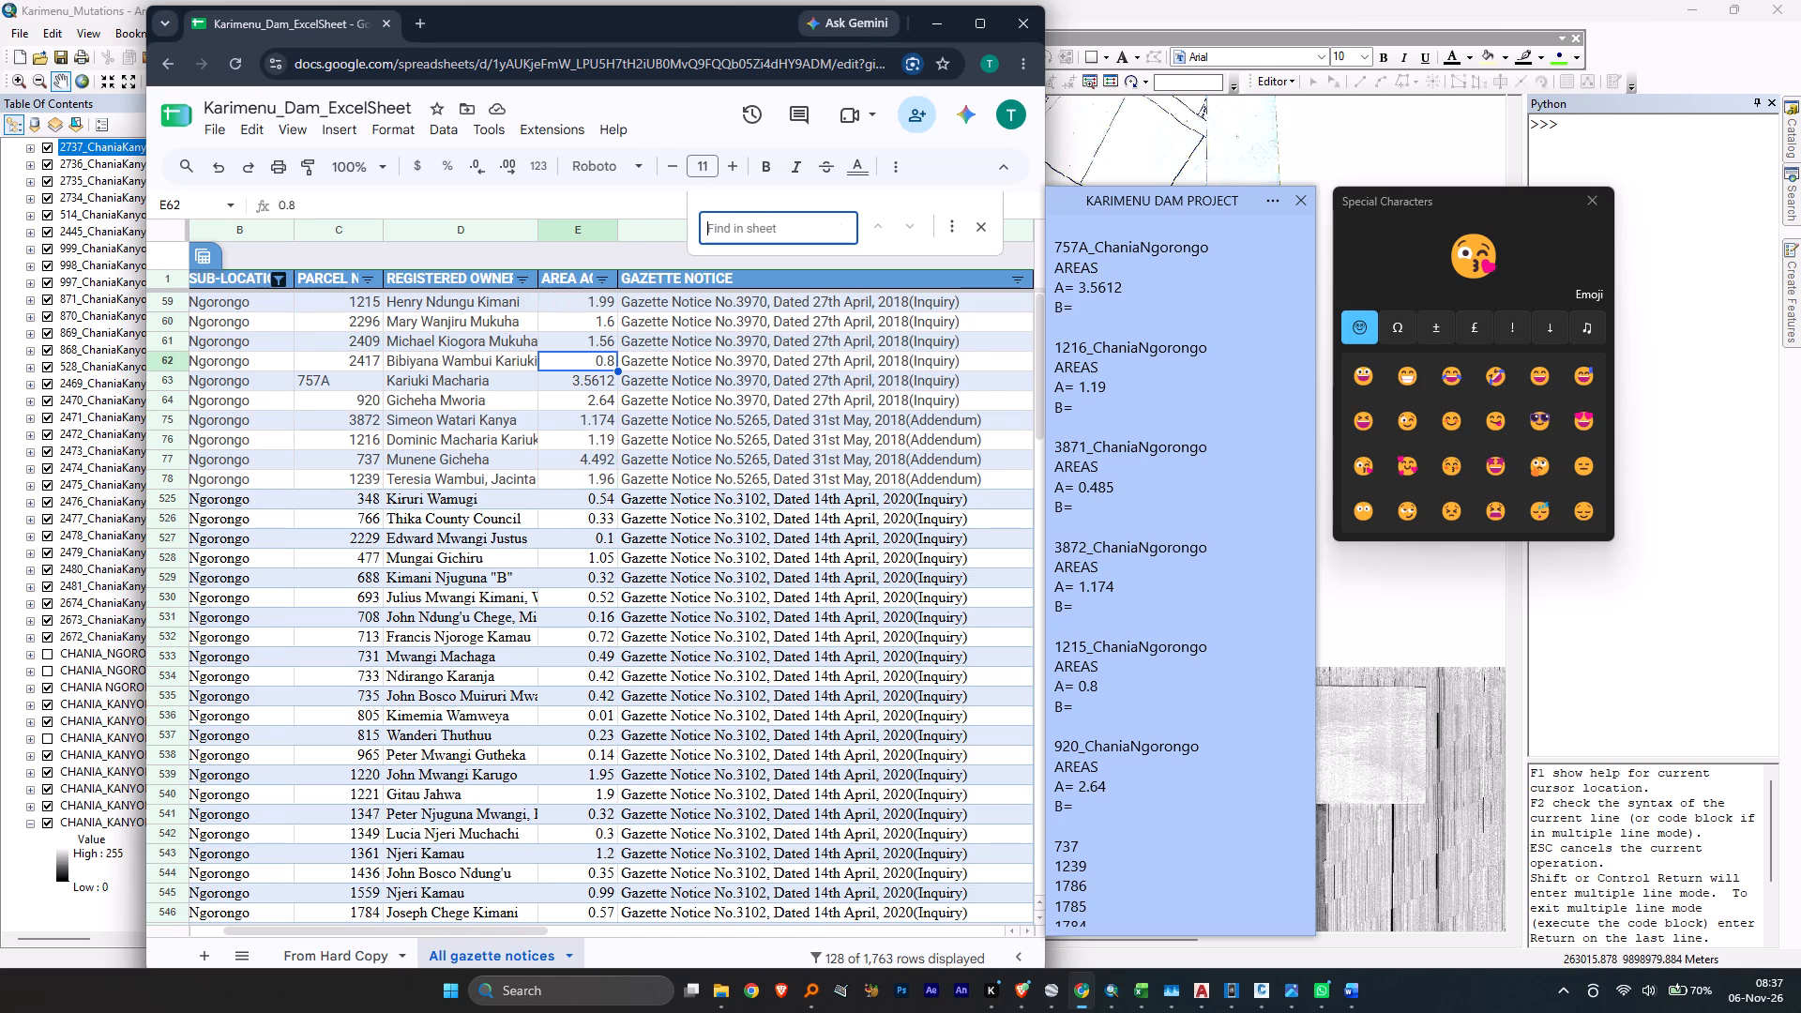
pyautogui.write('737')
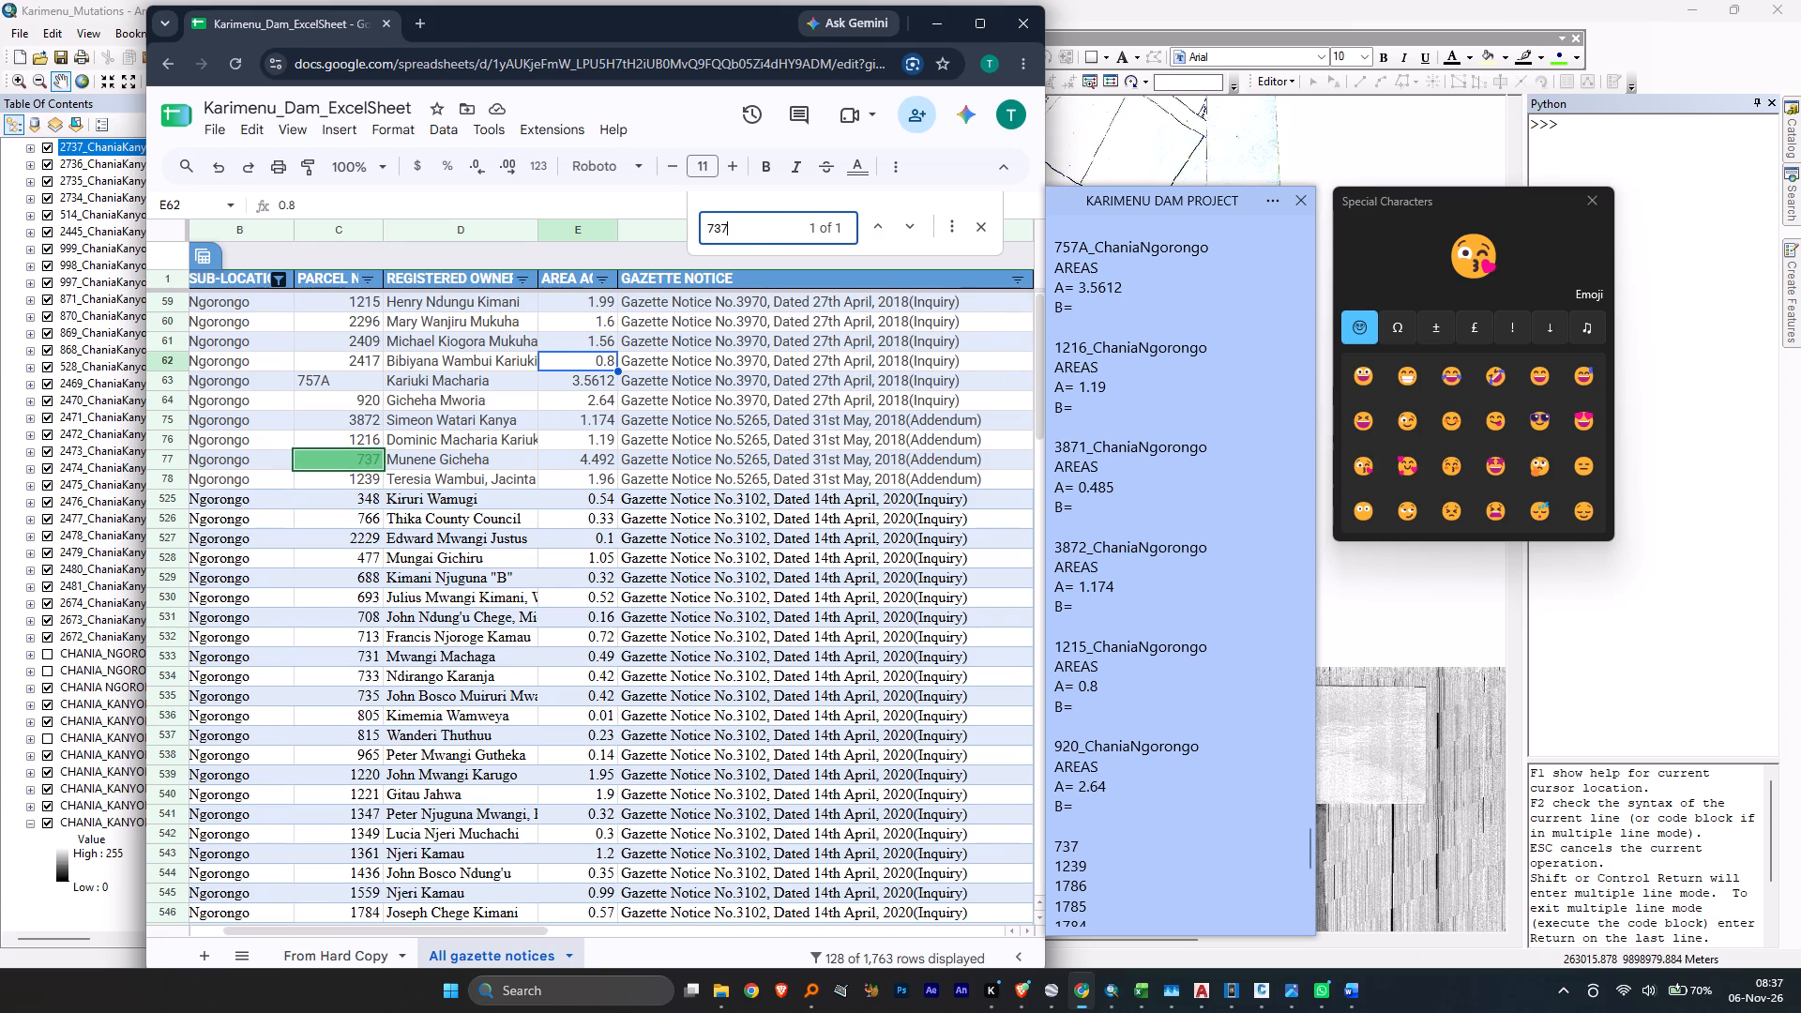
# Duplicate the whole 920_ChaniaNgorongo areas block just above the pending parcel numbers in the note.
pyautogui.moveTo(1087, 803); pyautogui.dragTo(1052, 754)
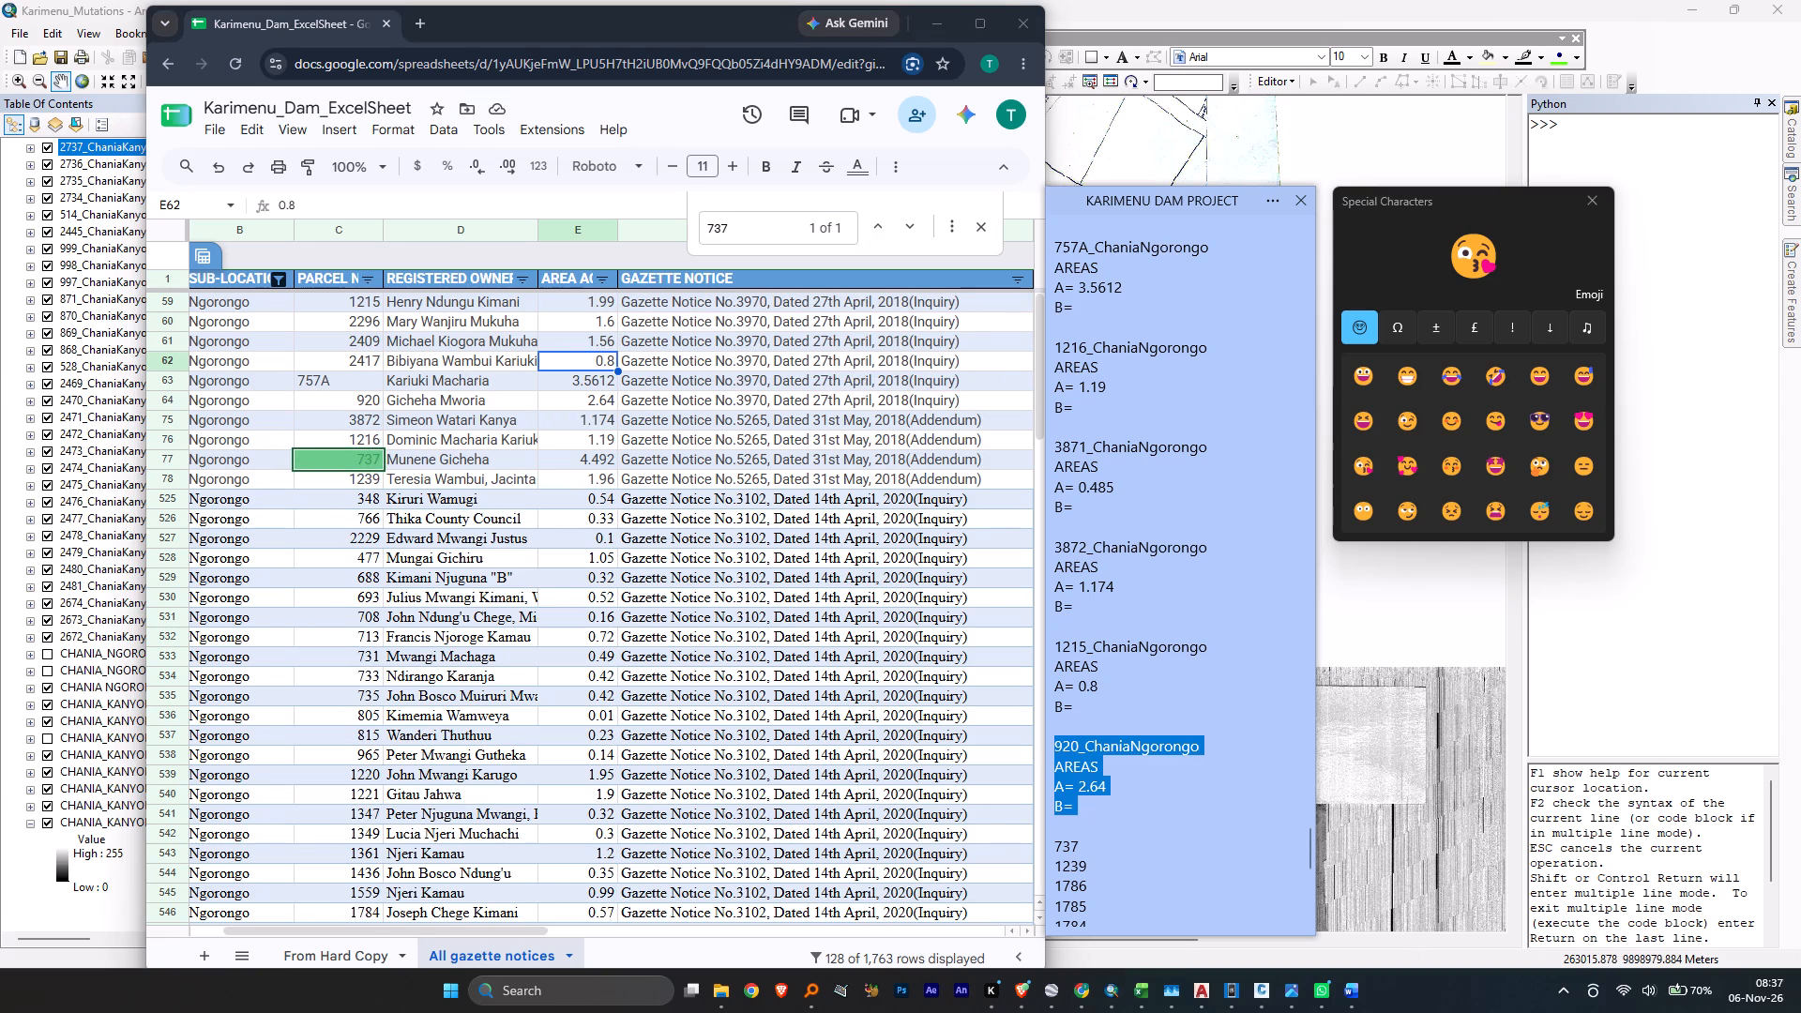
pyautogui.moveTo(1052, 754); pyautogui.dragTo(1052, 750)
pyautogui.hotkey('ctrl', 'c')
pyautogui.click(1086, 828)
pyautogui.press('Return')
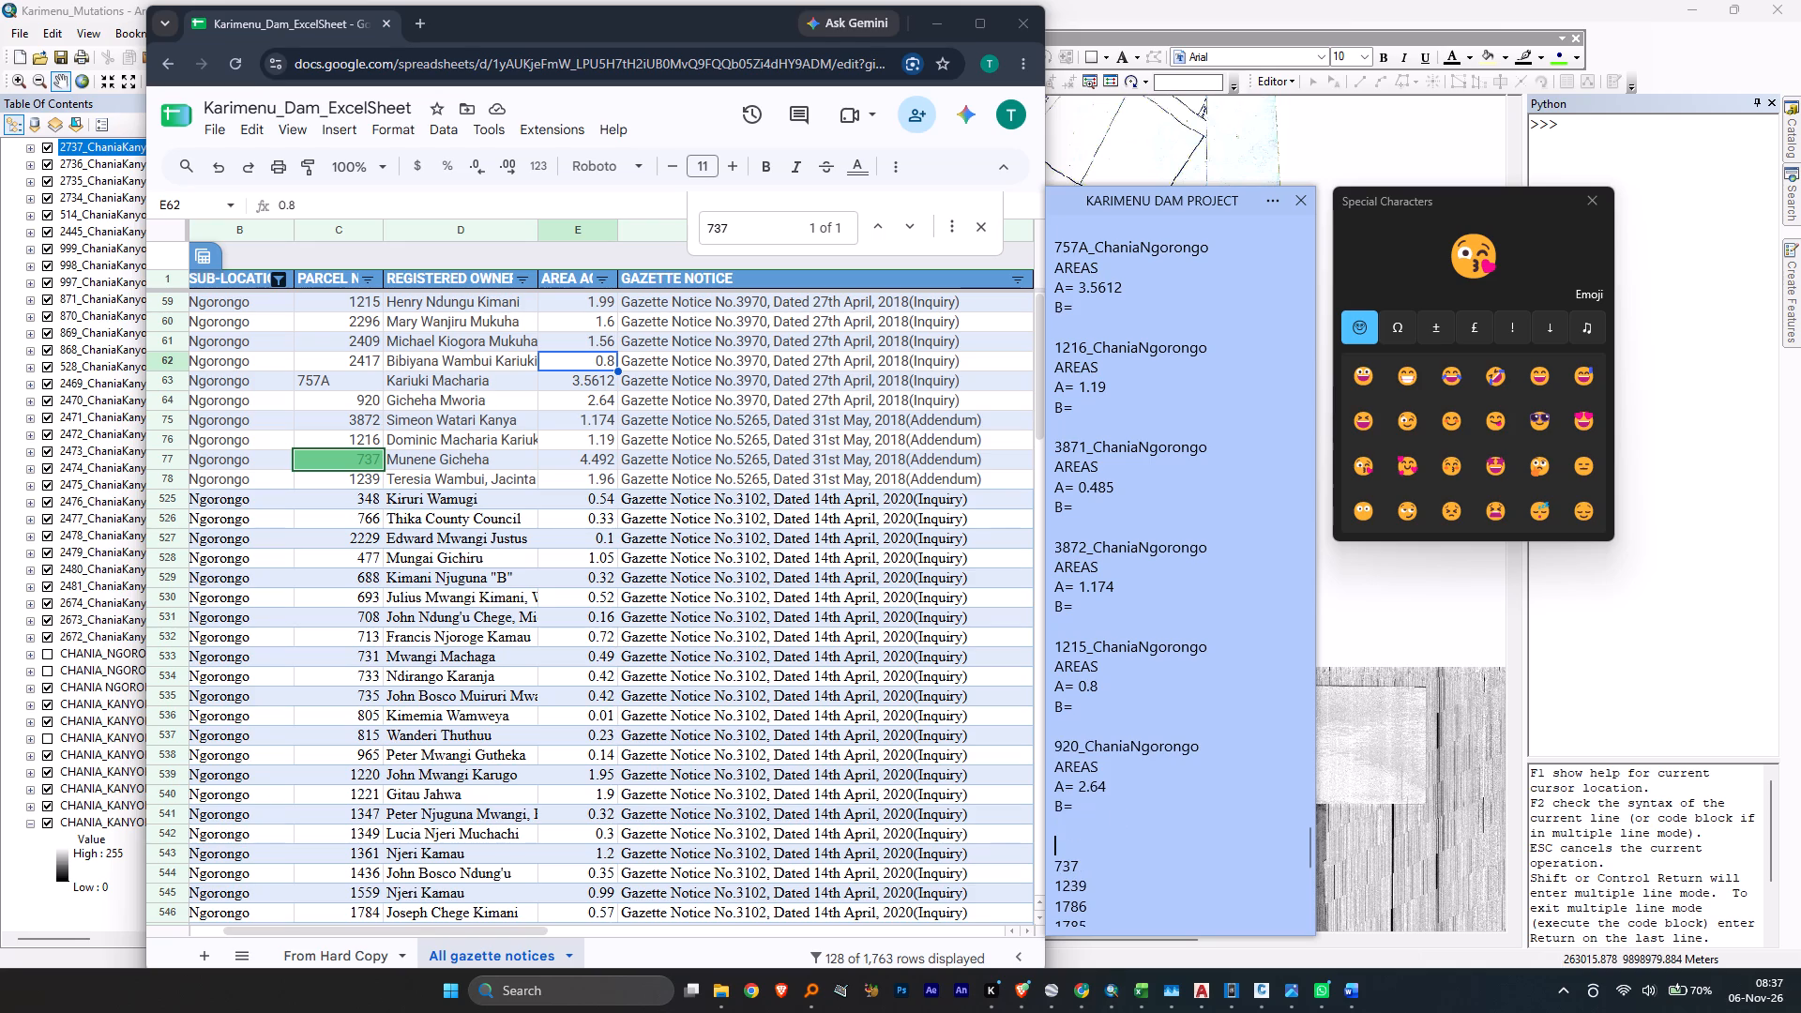
pyautogui.hotkey('ctrl', 'v')
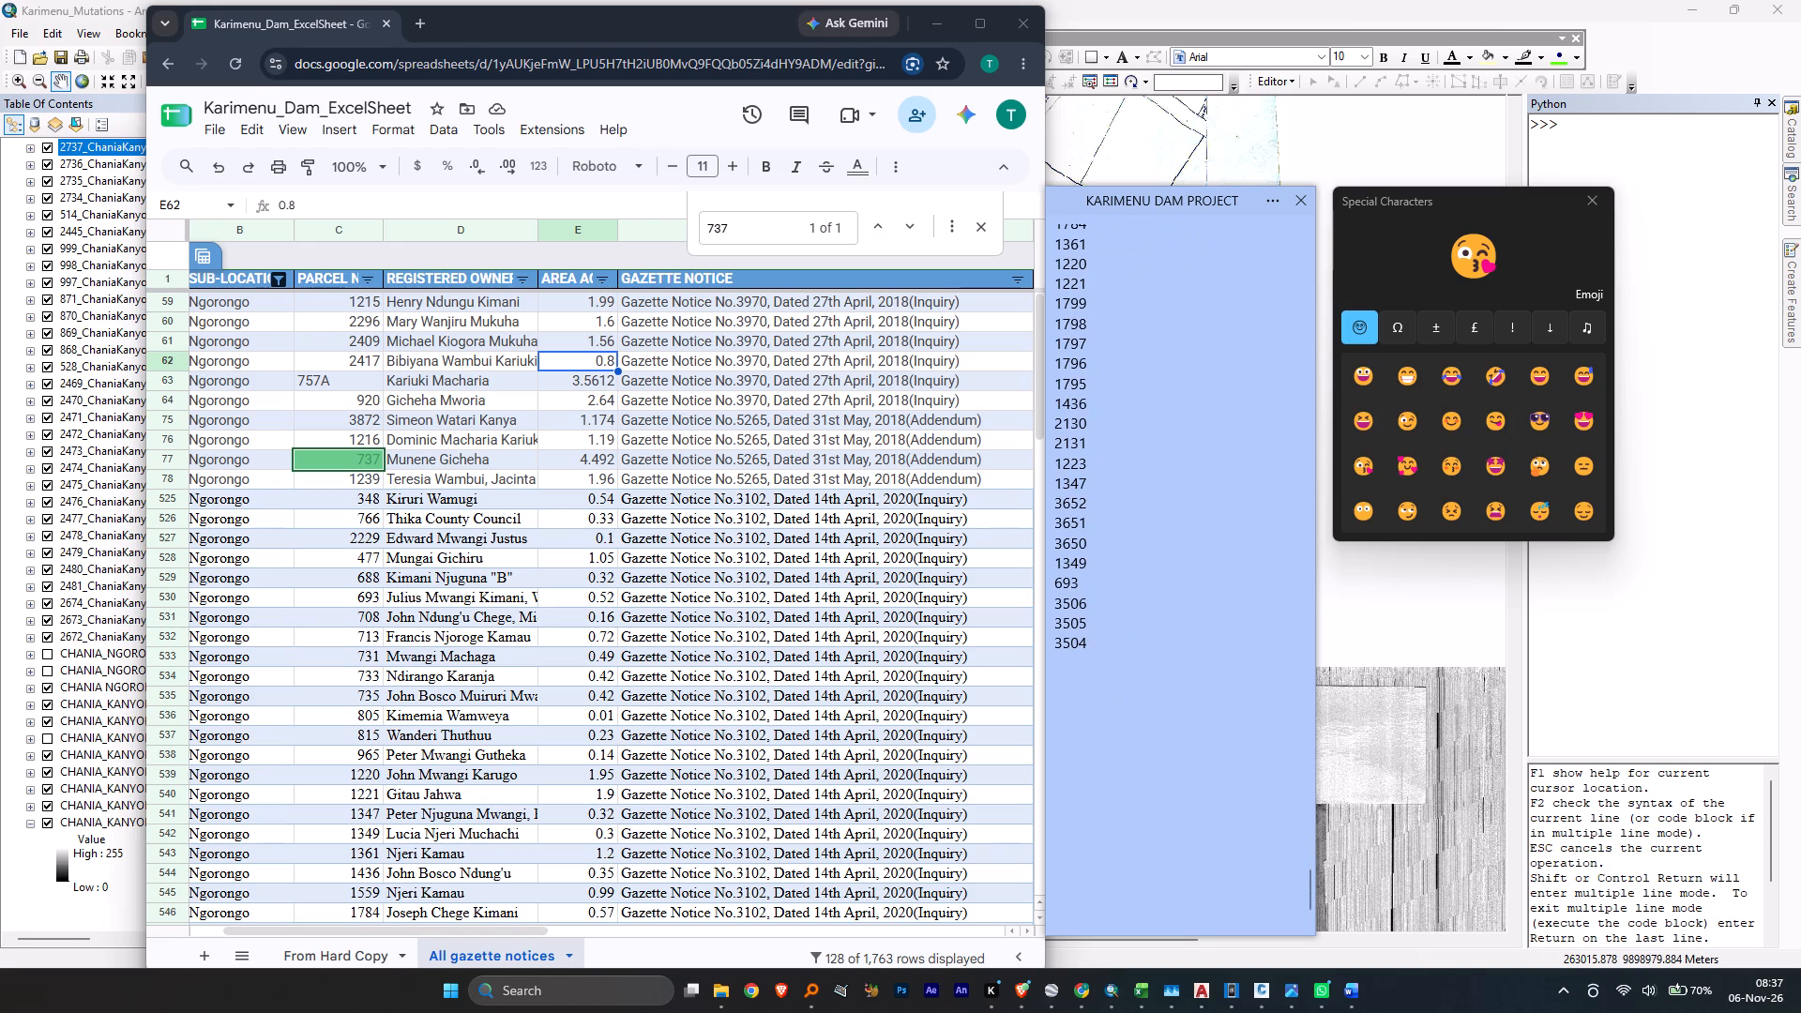
# Rename the lower of the two 920_ChaniaNgorongo blocks as 737_ChaniaNgorongo.
pyautogui.scroll(1, 1173, 574)
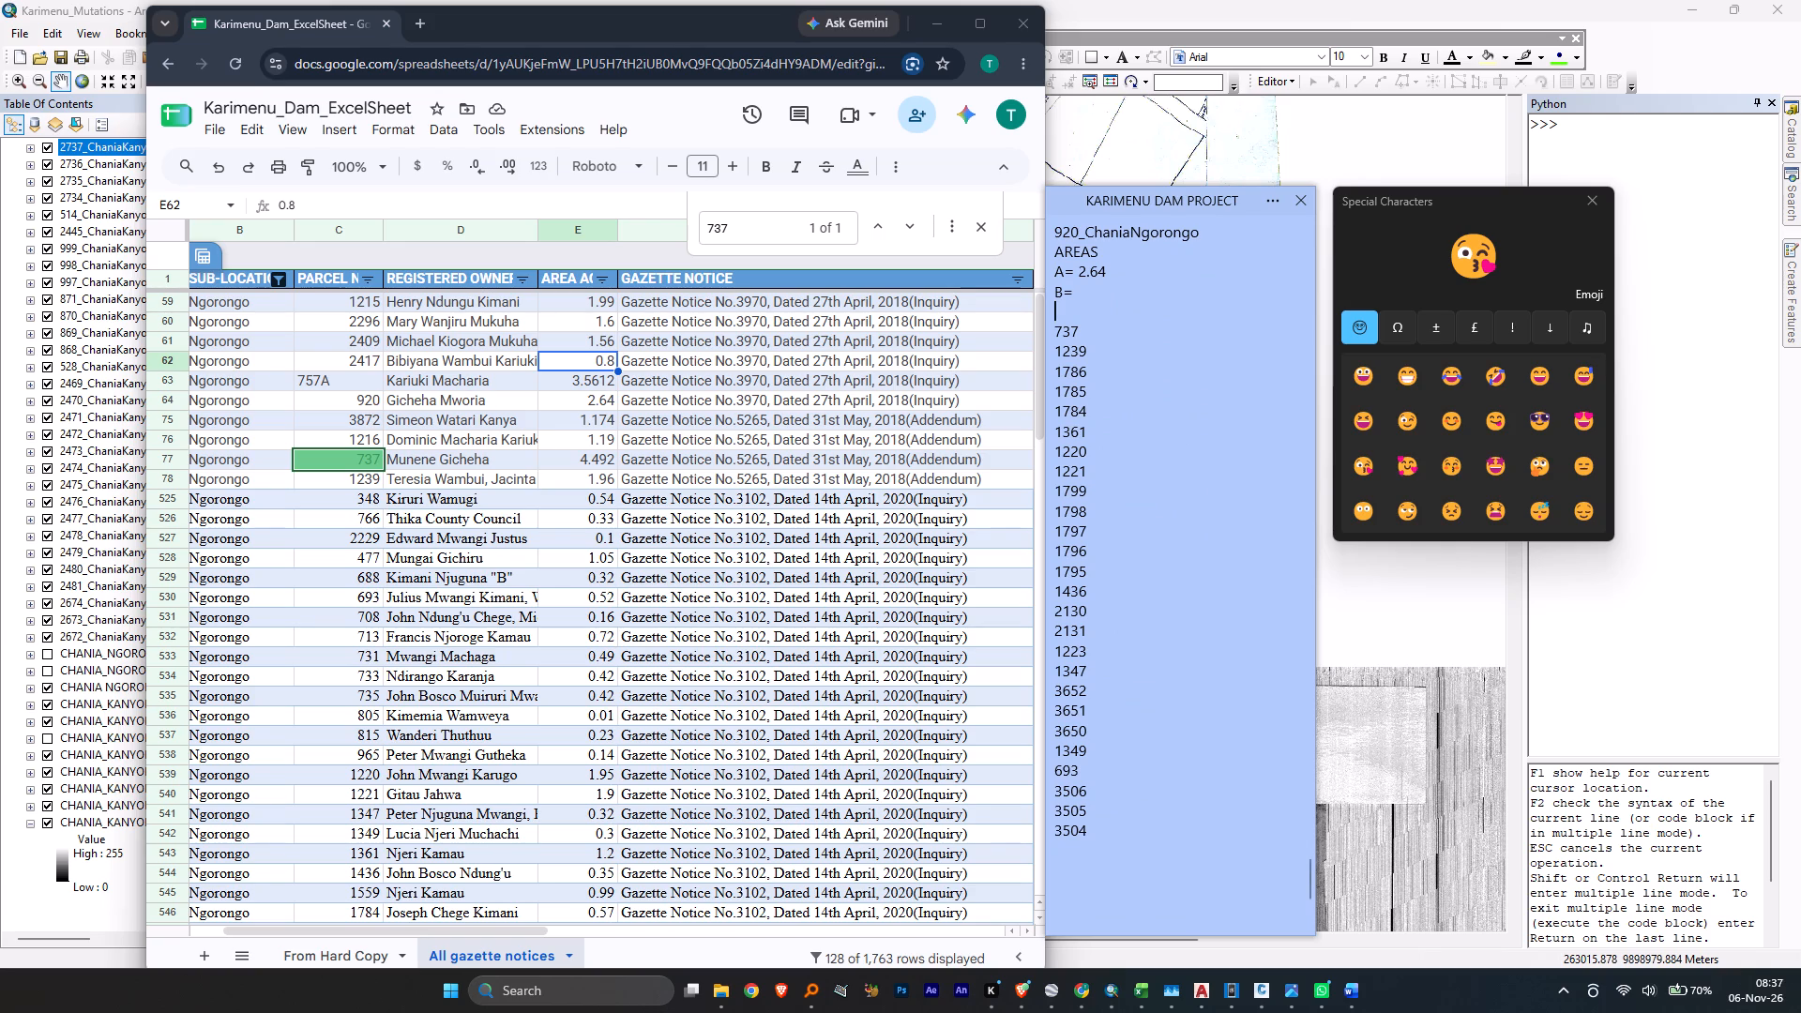
pyautogui.scroll(2, 1153, 596)
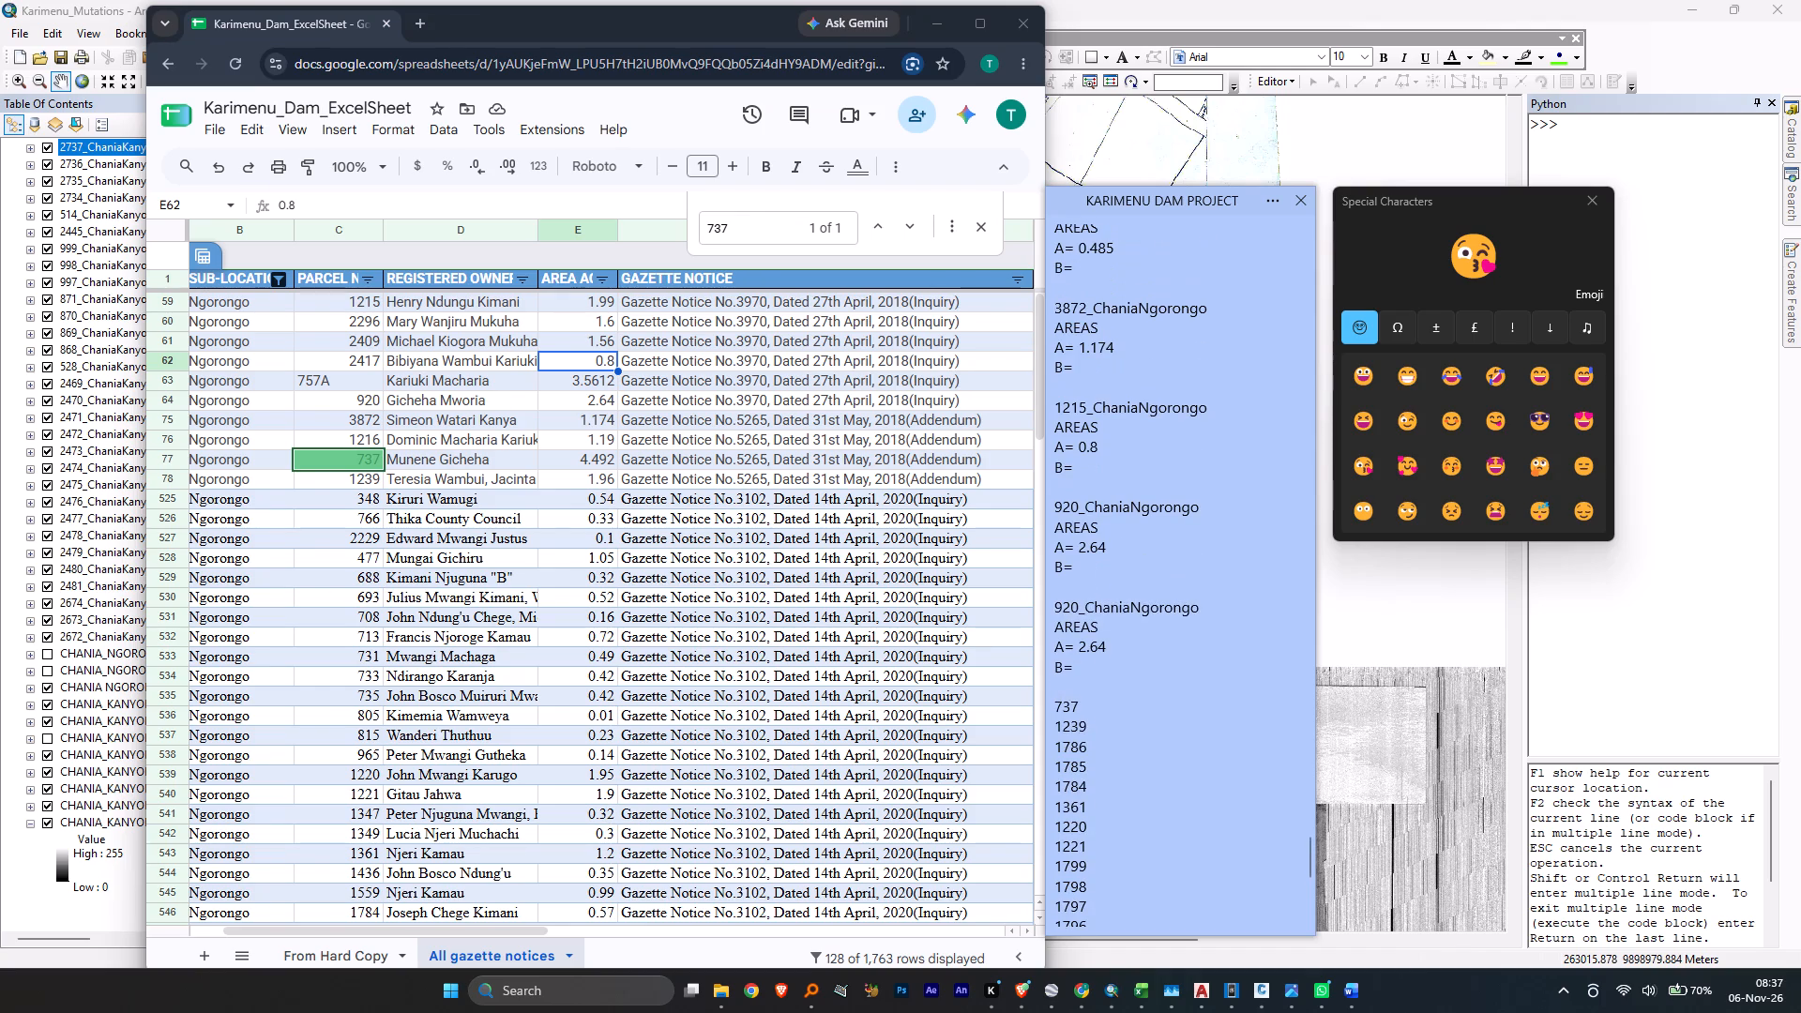
pyautogui.click(1078, 605)
pyautogui.press('BackSpace')
pyautogui.press('BackSpace')
pyautogui.press('BackSpace')
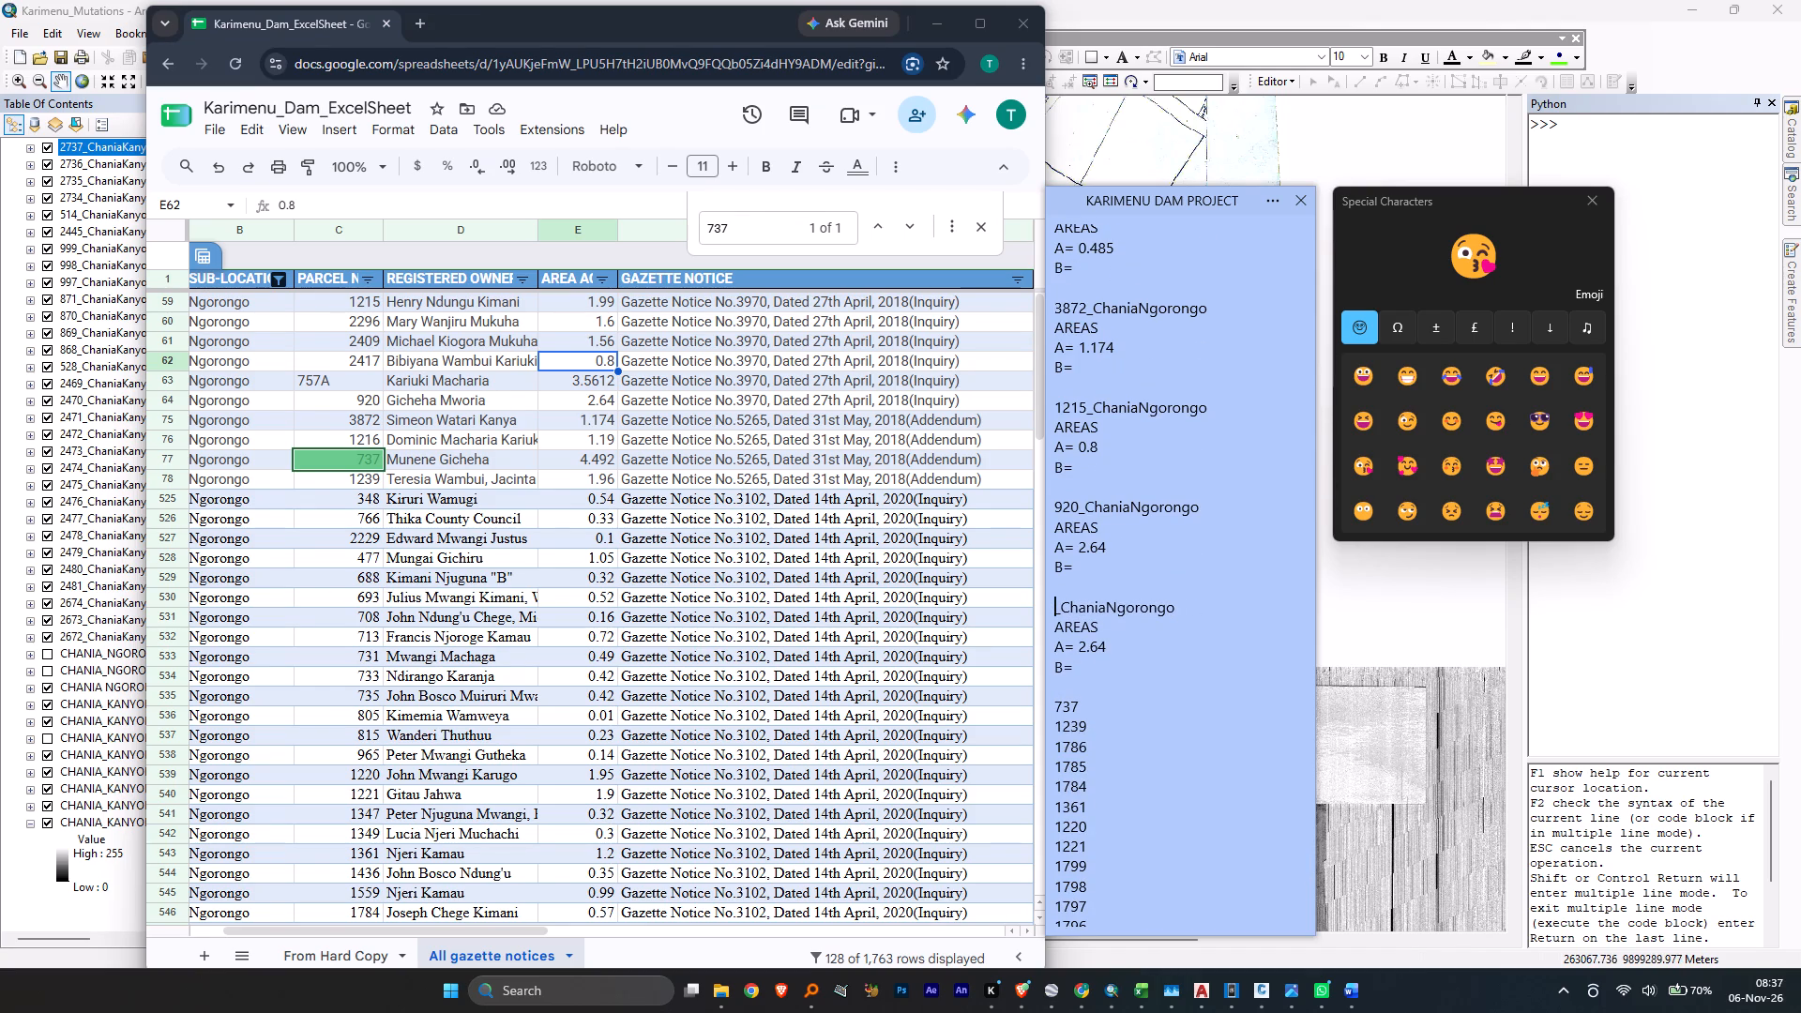
pyautogui.write('737')
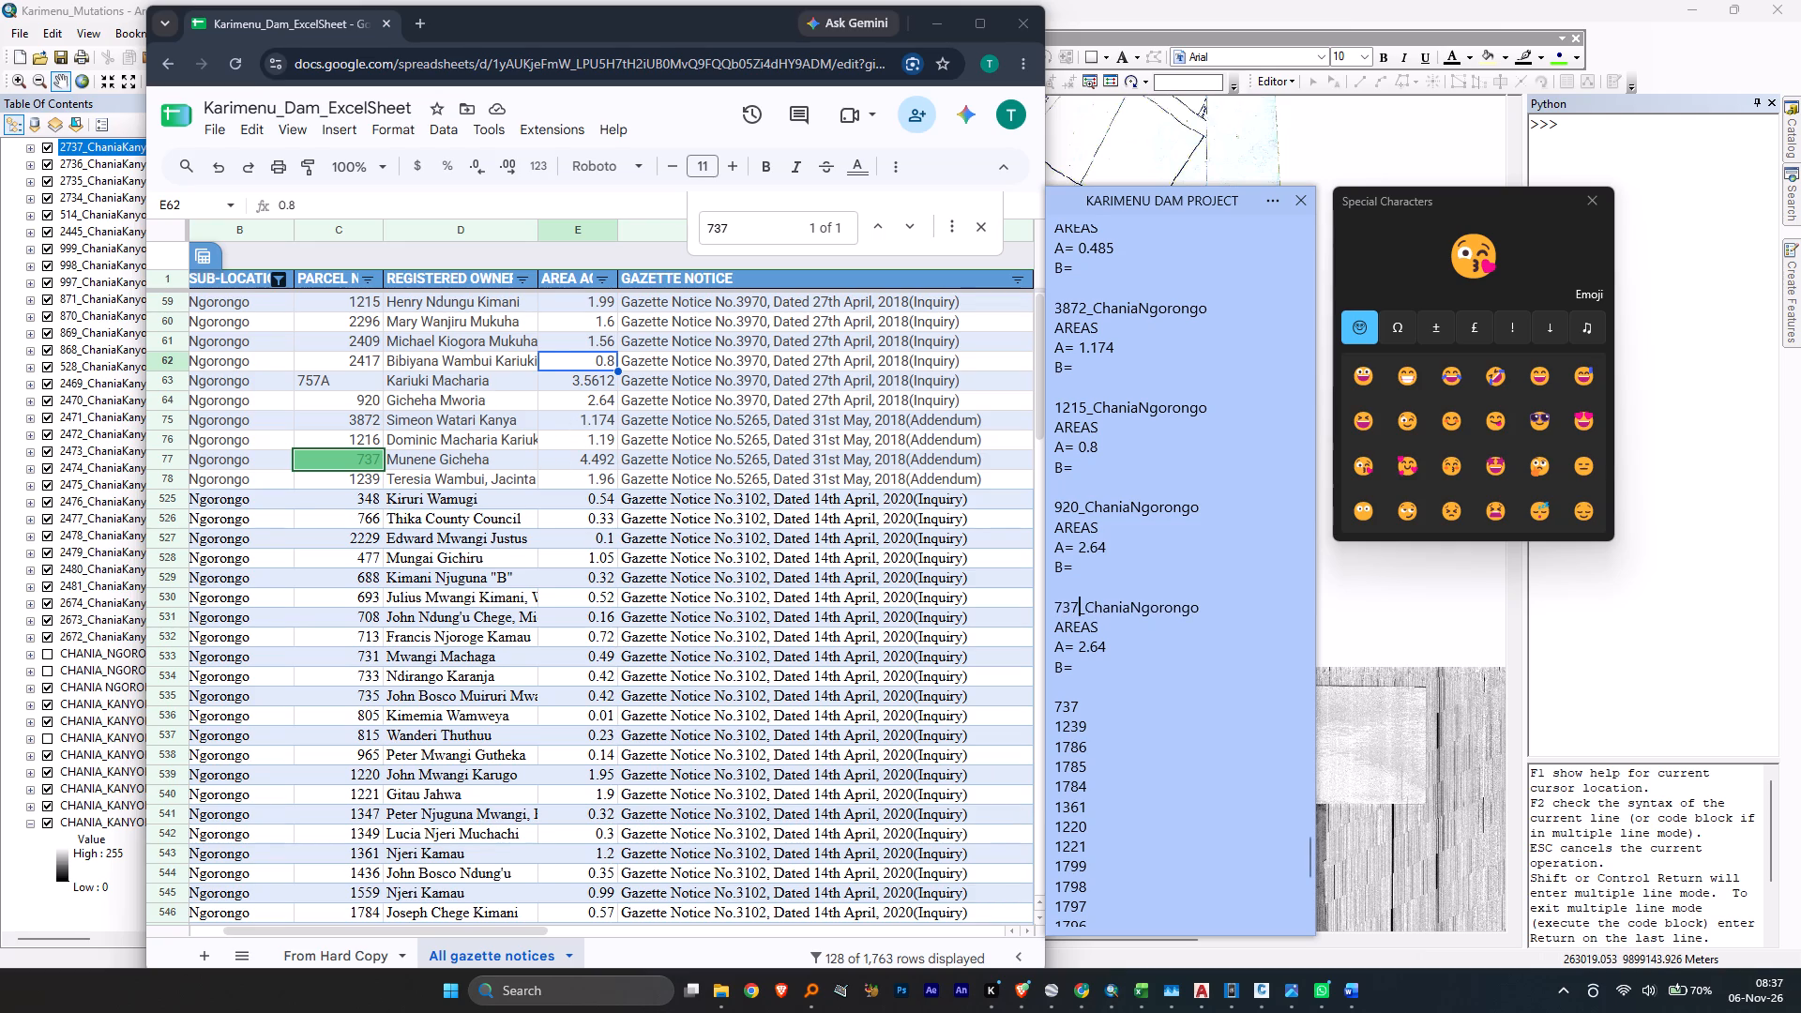
# Set the A area in the 737_ChaniaNgorongo block to 4.492, taken from the parcel's spreadsheet row.
pyautogui.click(1089, 700)
pyautogui.click(1114, 640)
pyautogui.press('BackSpace')
pyautogui.press('BackSpace')
pyautogui.press('BackSpace')
pyautogui.press('BackSpace')
pyautogui.write('4.')
pyautogui.press('4')
pyautogui.write('92')
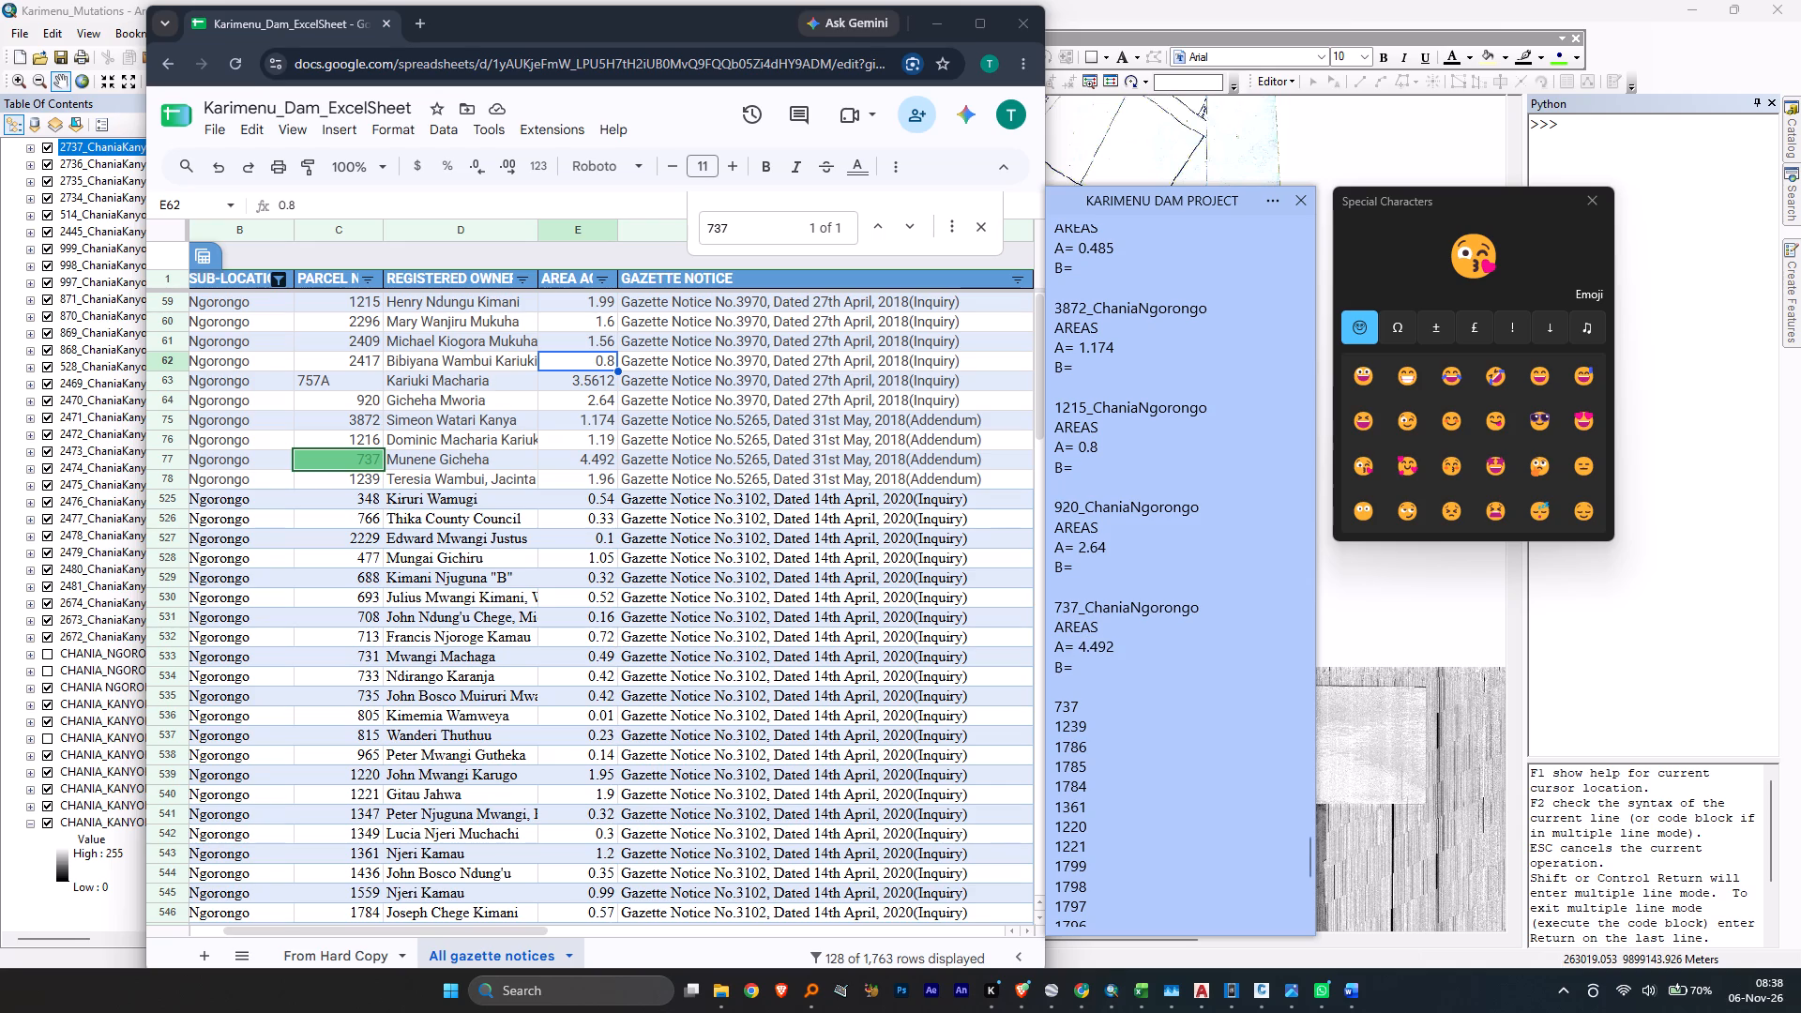
# Remove 737 and its leftover line from the note's list of pending parcel numbers.
pyautogui.moveTo(1091, 701); pyautogui.dragTo(1082, 701)
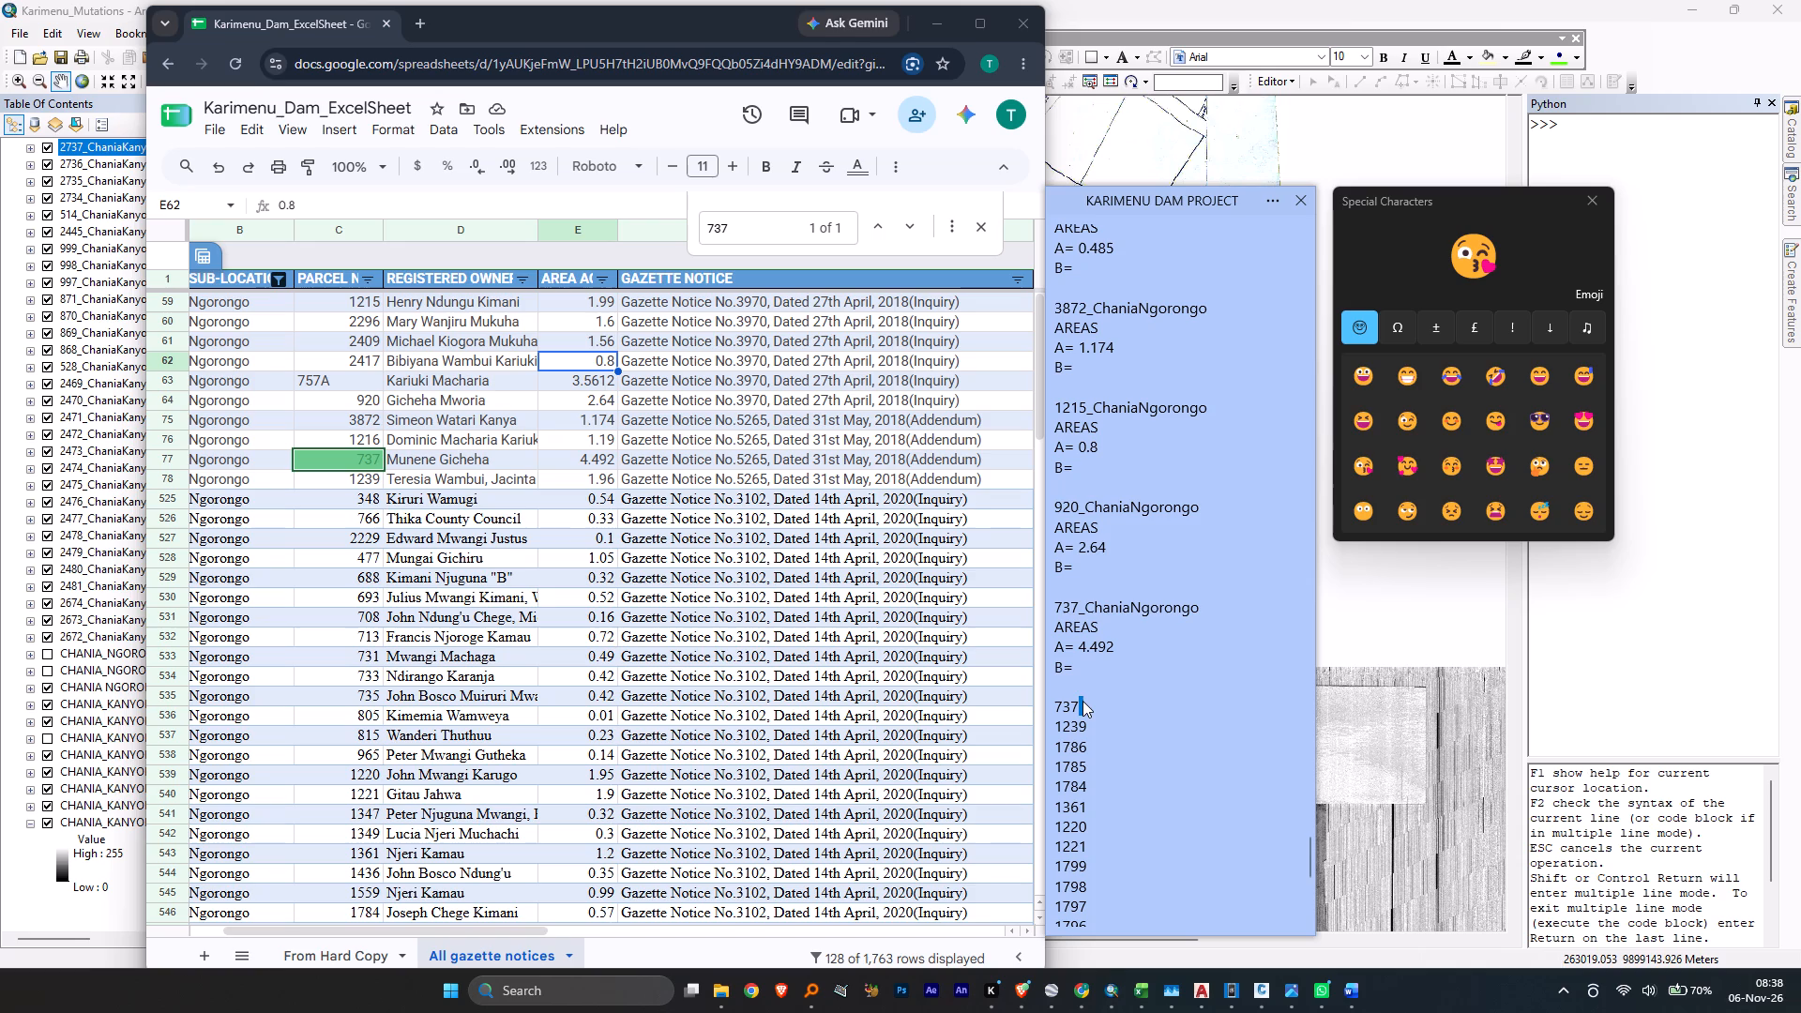
pyautogui.click(1082, 701)
pyautogui.press('BackSpace')
pyautogui.press('BackSpace')
pyautogui.press('BackSpace')
pyautogui.press('BackSpace')
# Duplicate the whole 737_ChaniaNgorongo areas block just above the pending parcel numbers in the note.
pyautogui.moveTo(1075, 670); pyautogui.dragTo(1071, 662)
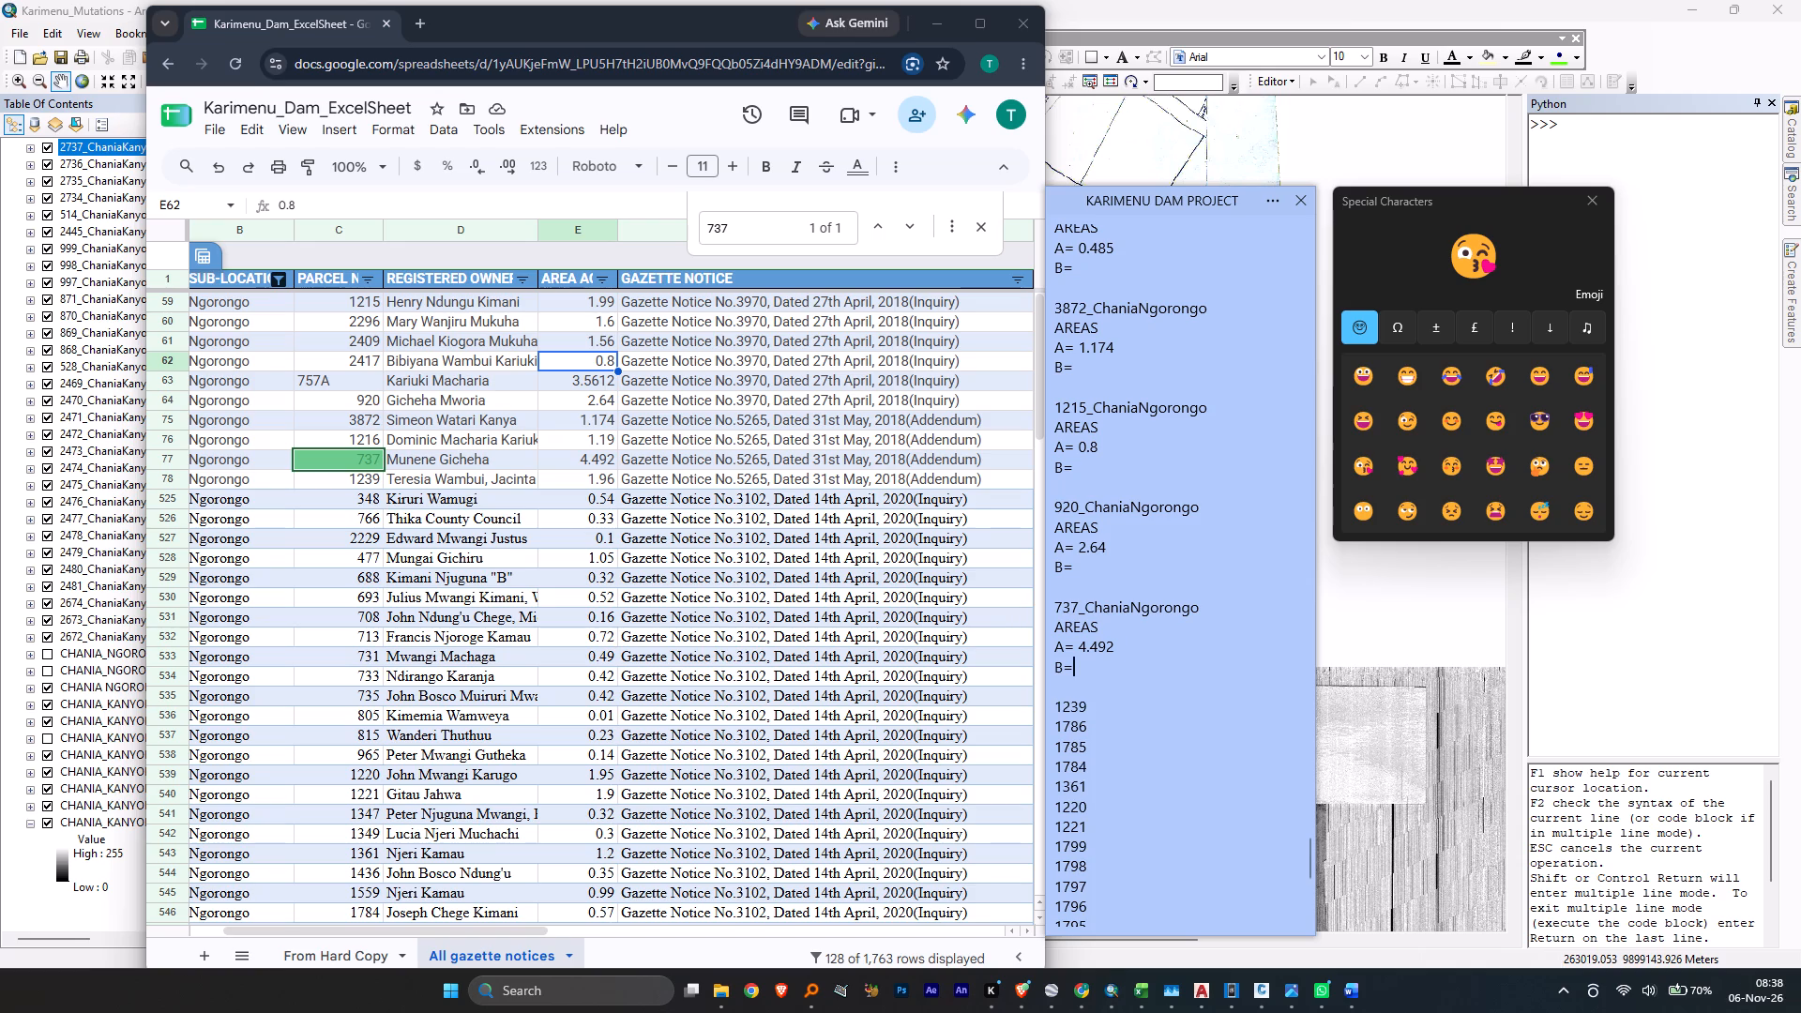
pyautogui.moveTo(1071, 662); pyautogui.dragTo(1049, 611)
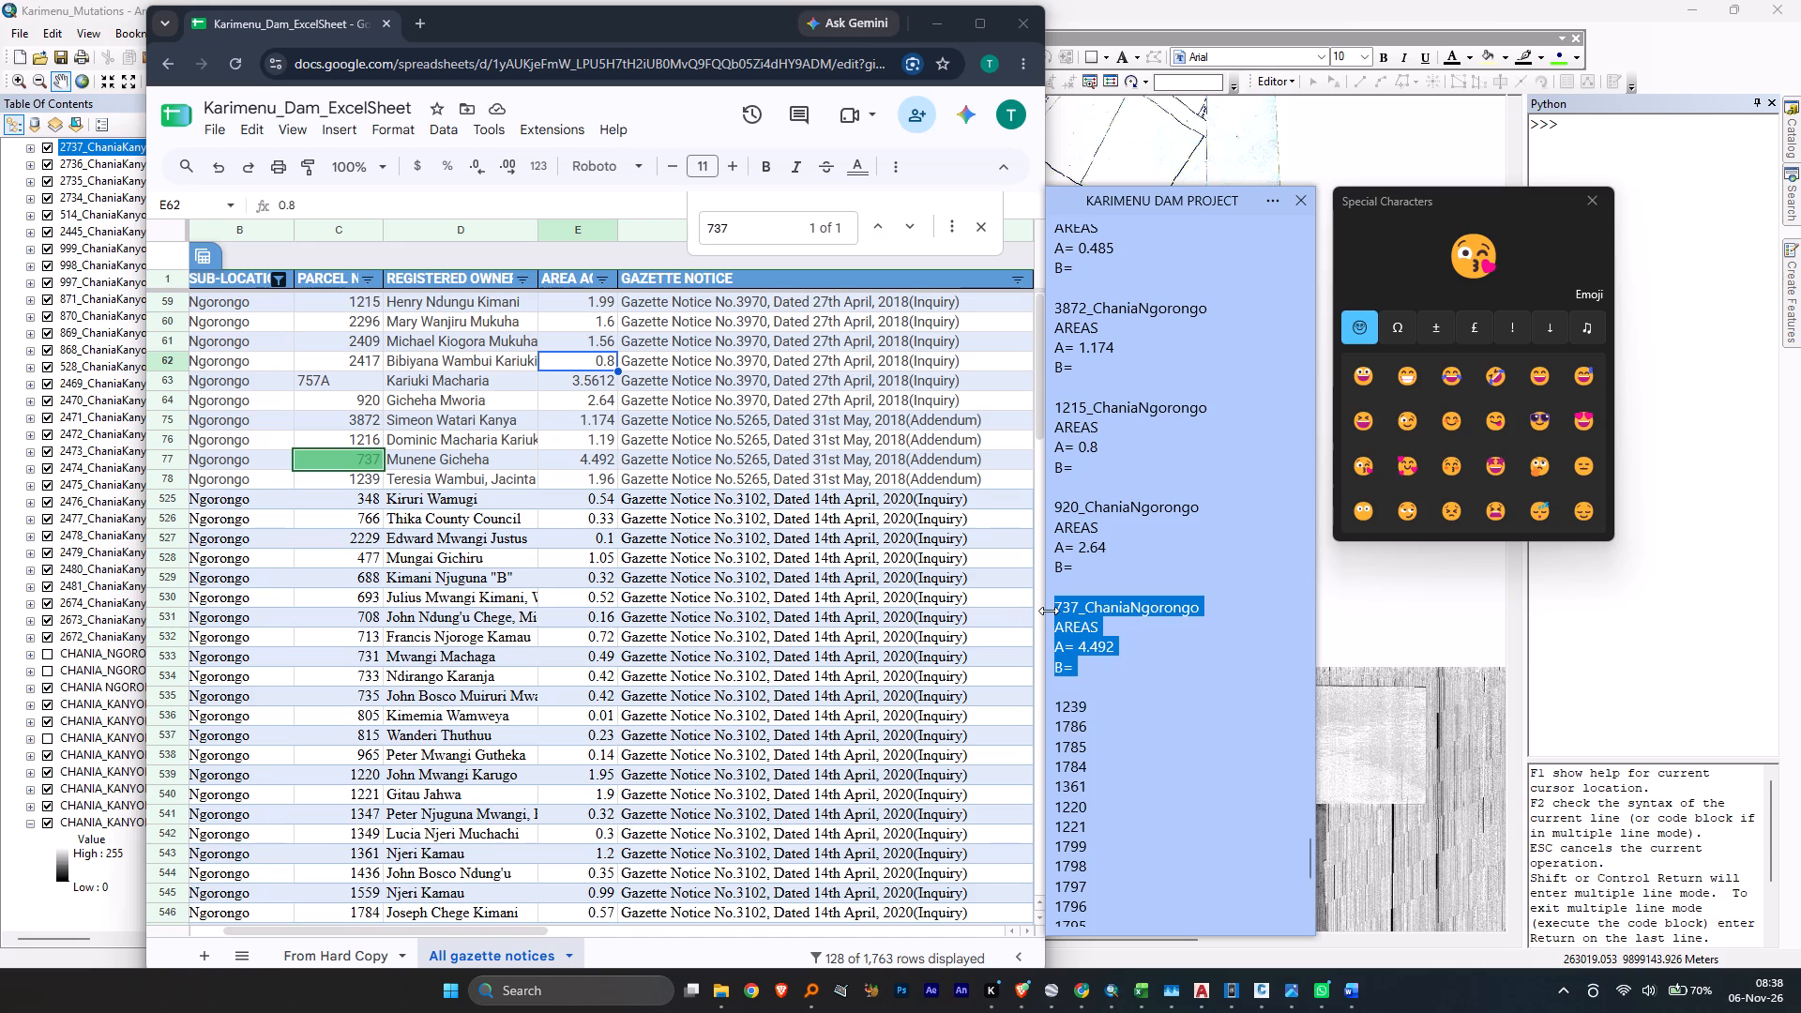
pyautogui.hotkey('ctrl', 'c')
pyautogui.click(1105, 695)
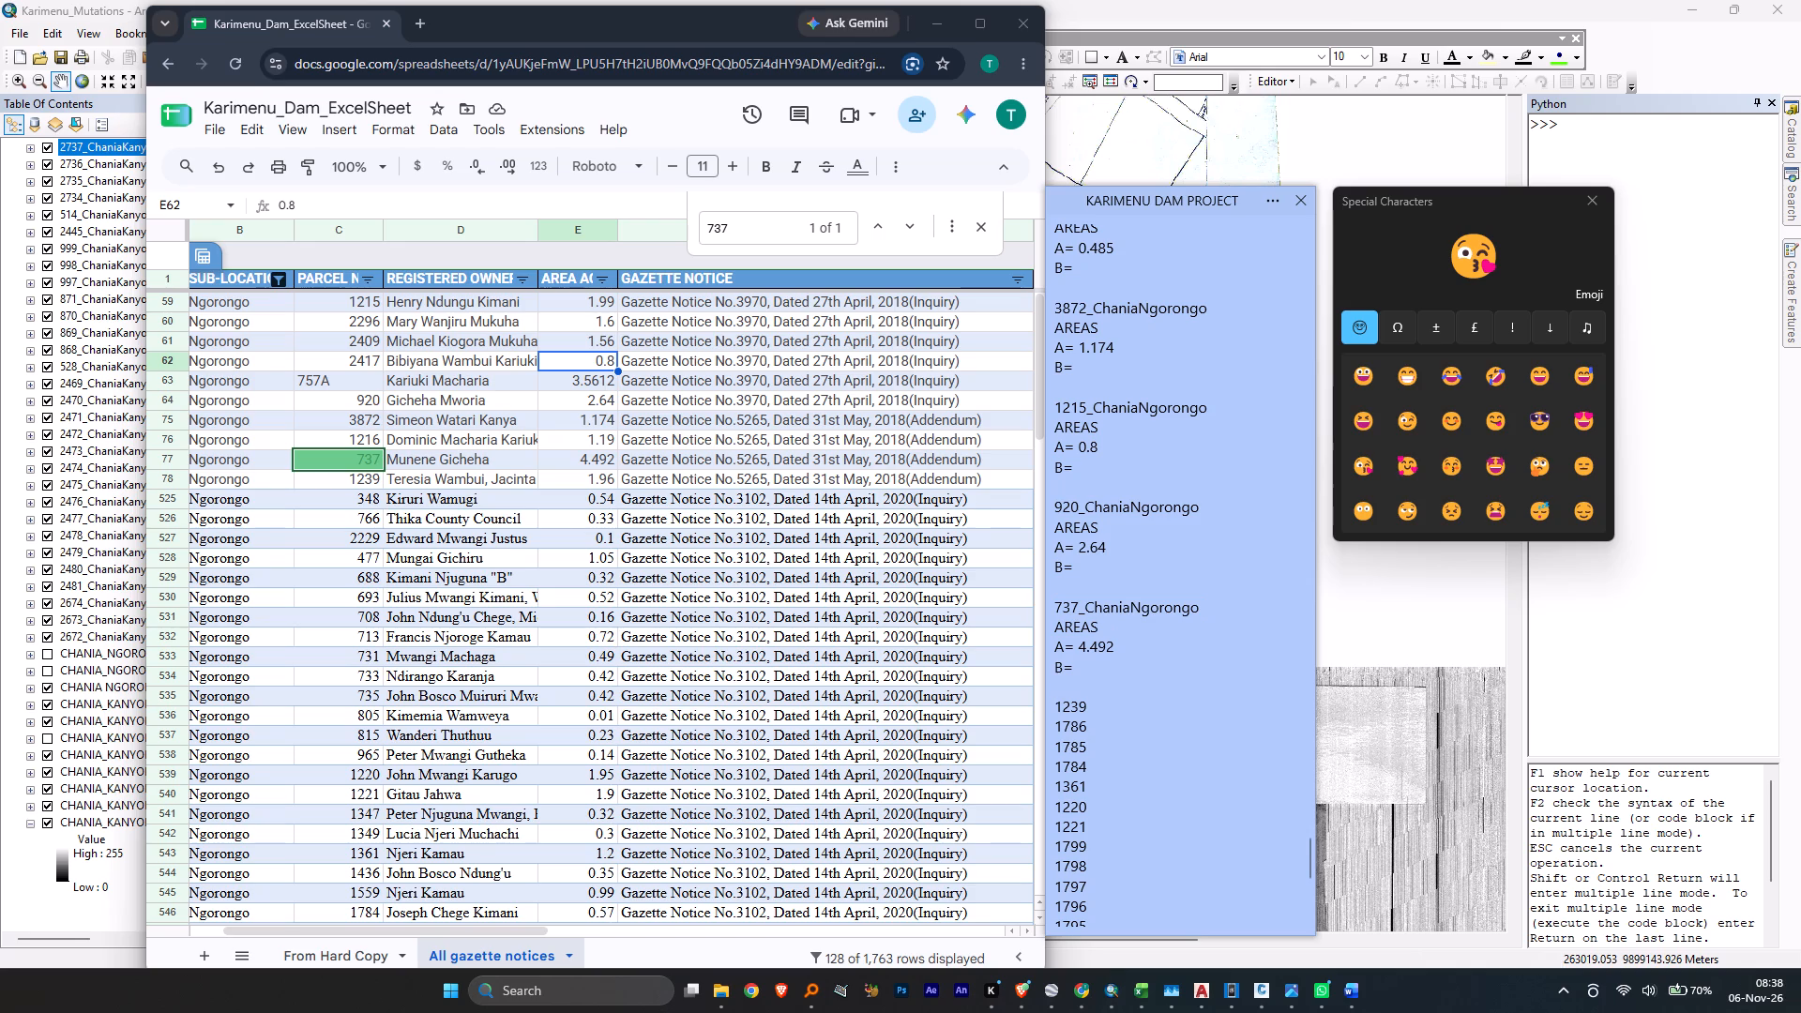
pyautogui.press('Return')
pyautogui.hotkey('ctrl', 'v')
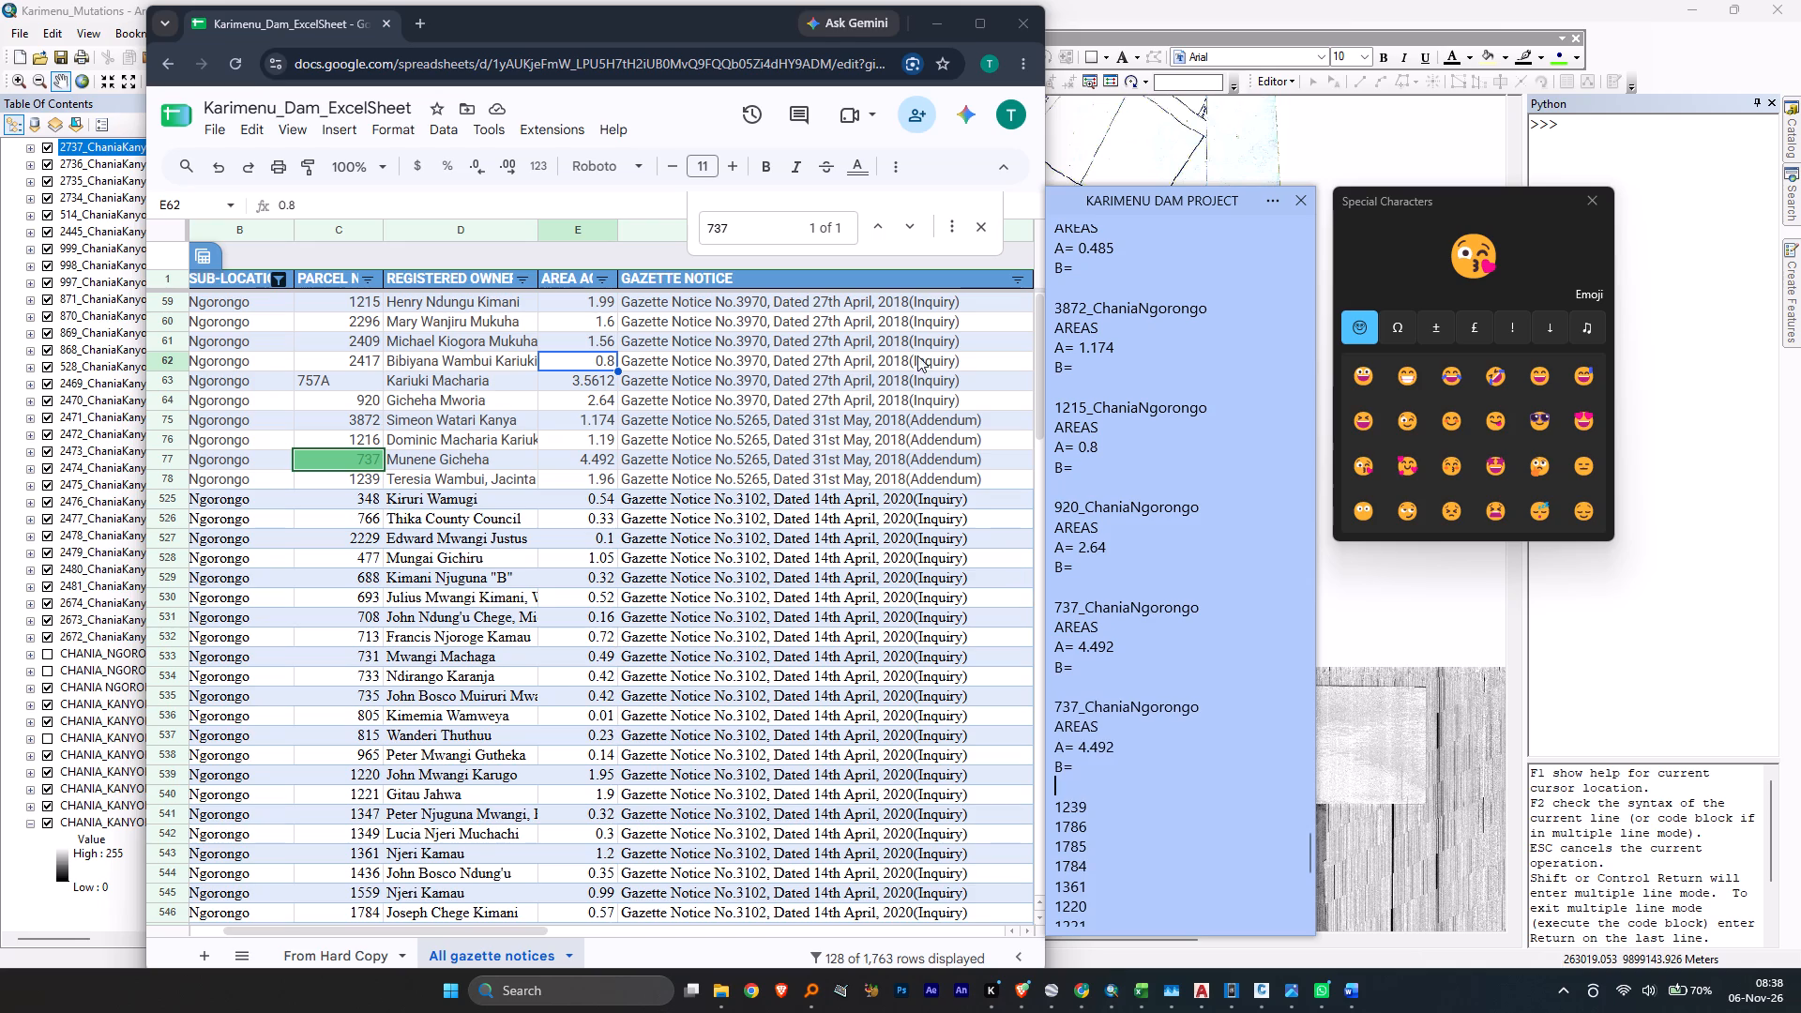
# Search the spreadsheet for parcel 1239 in place of the previous parcel number.
pyautogui.click(739, 232)
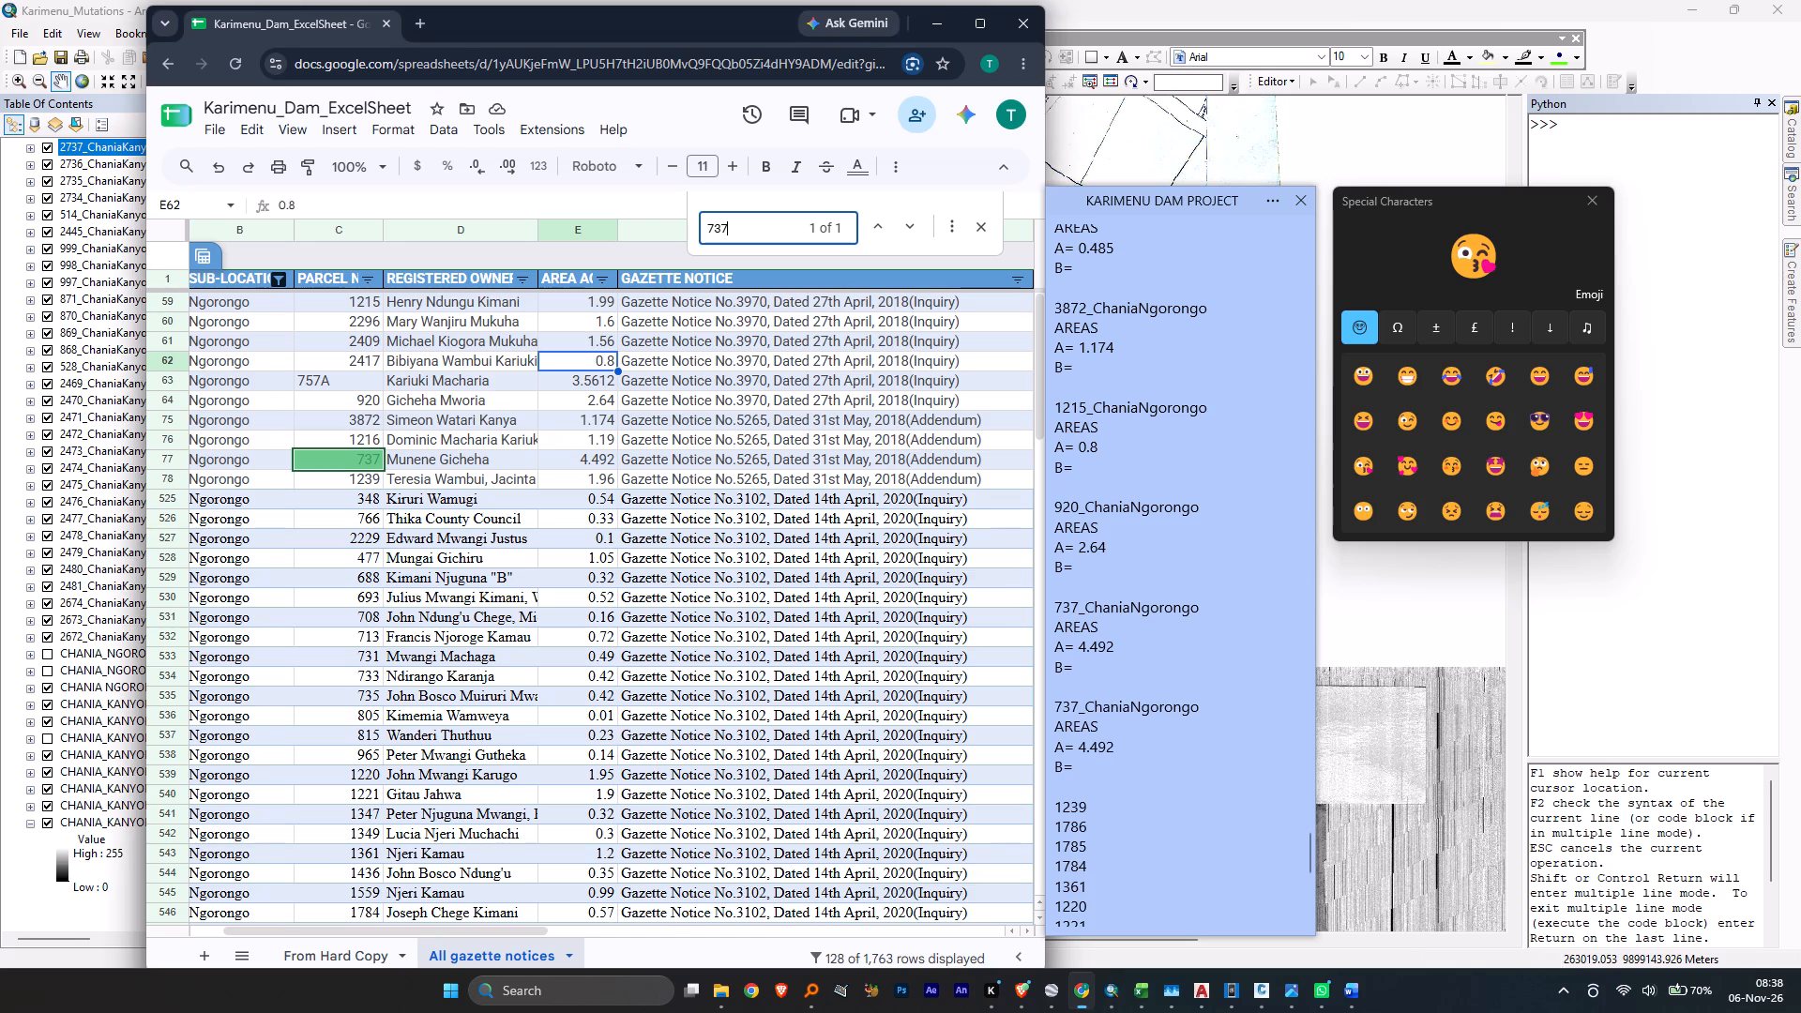
pyautogui.press('BackSpace')
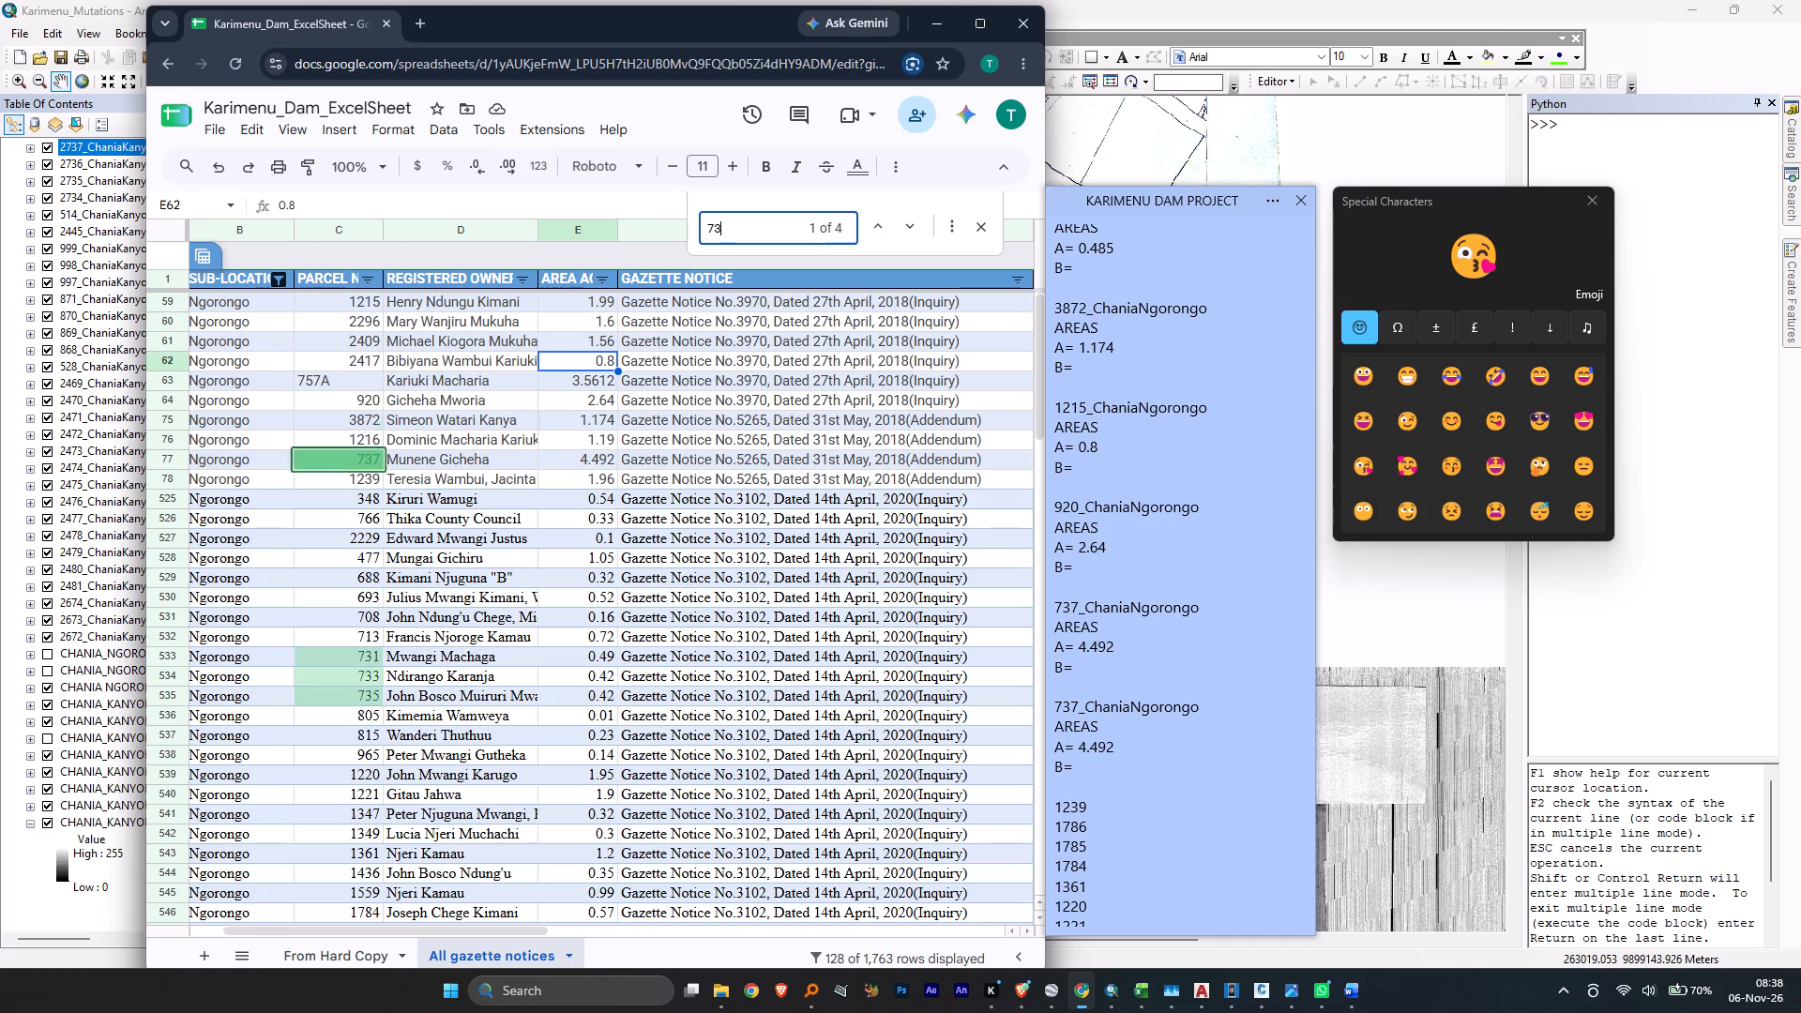
pyautogui.press('BackSpace')
pyautogui.press('BackSpace')
pyautogui.write('1239')
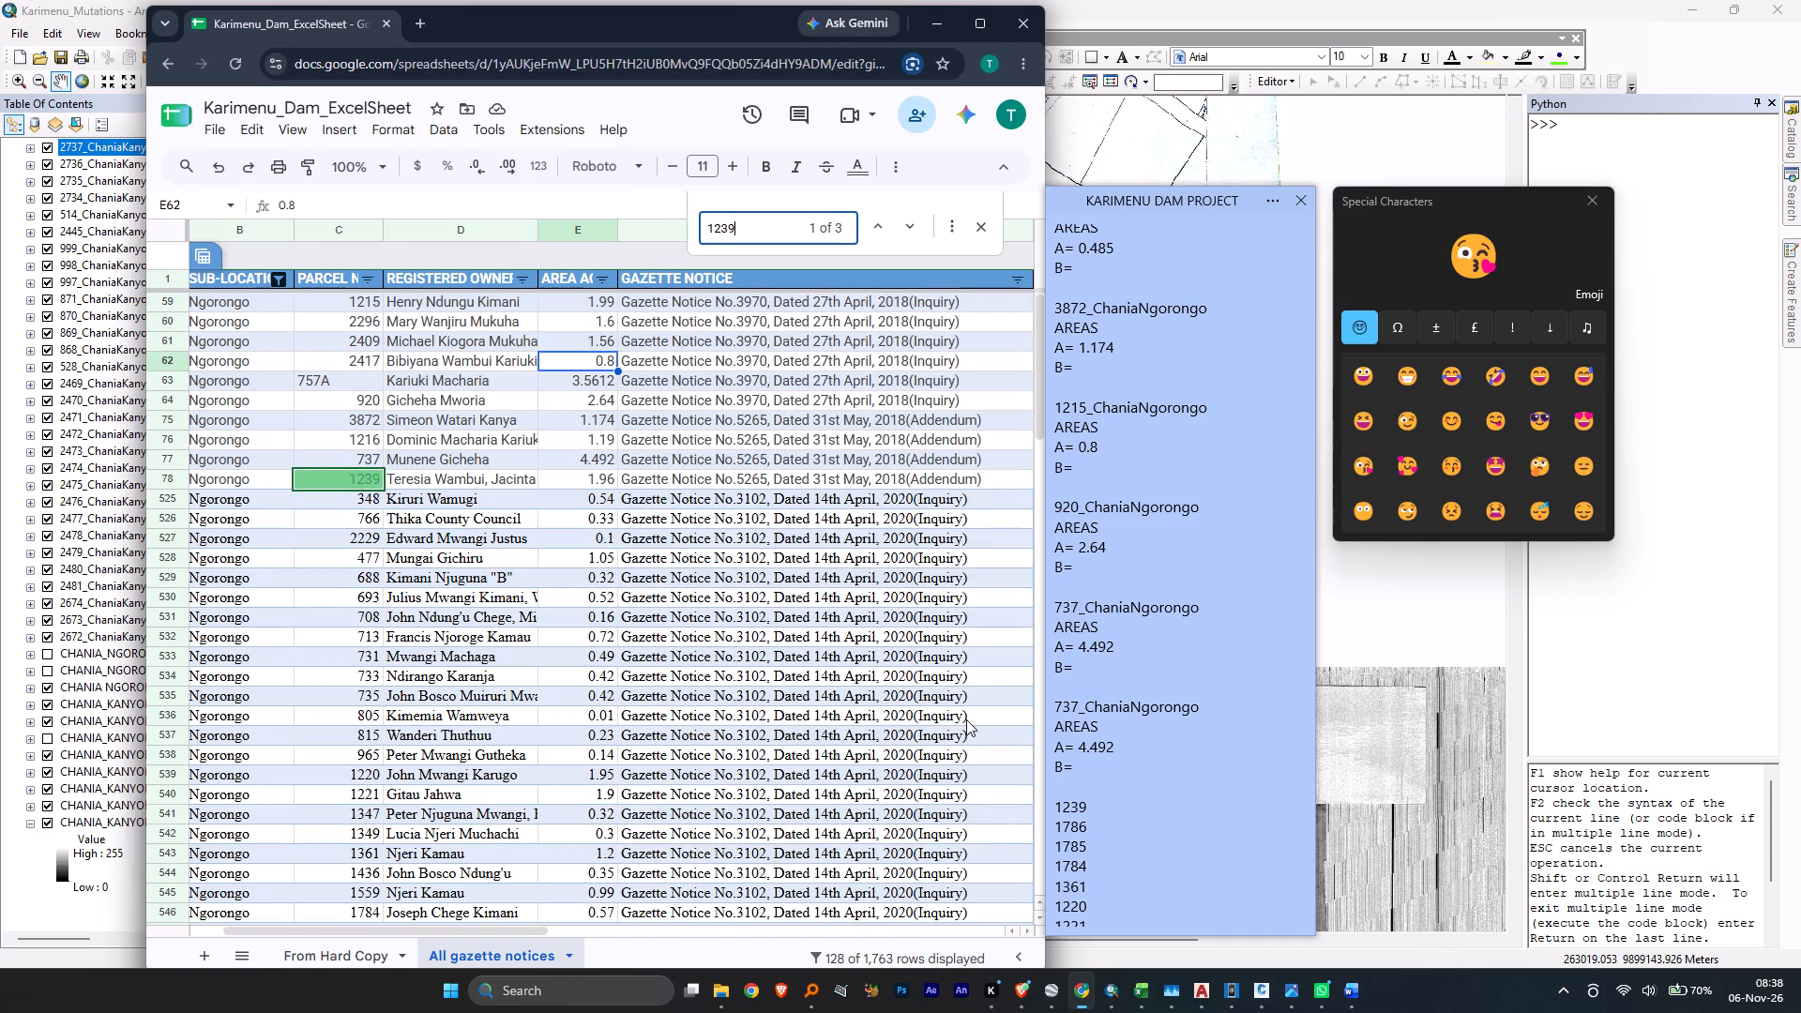
# Rename the lower of the two 737_ChaniaNgorongo blocks as 1239_ChaniaNgorongo.
pyautogui.click(1080, 708)
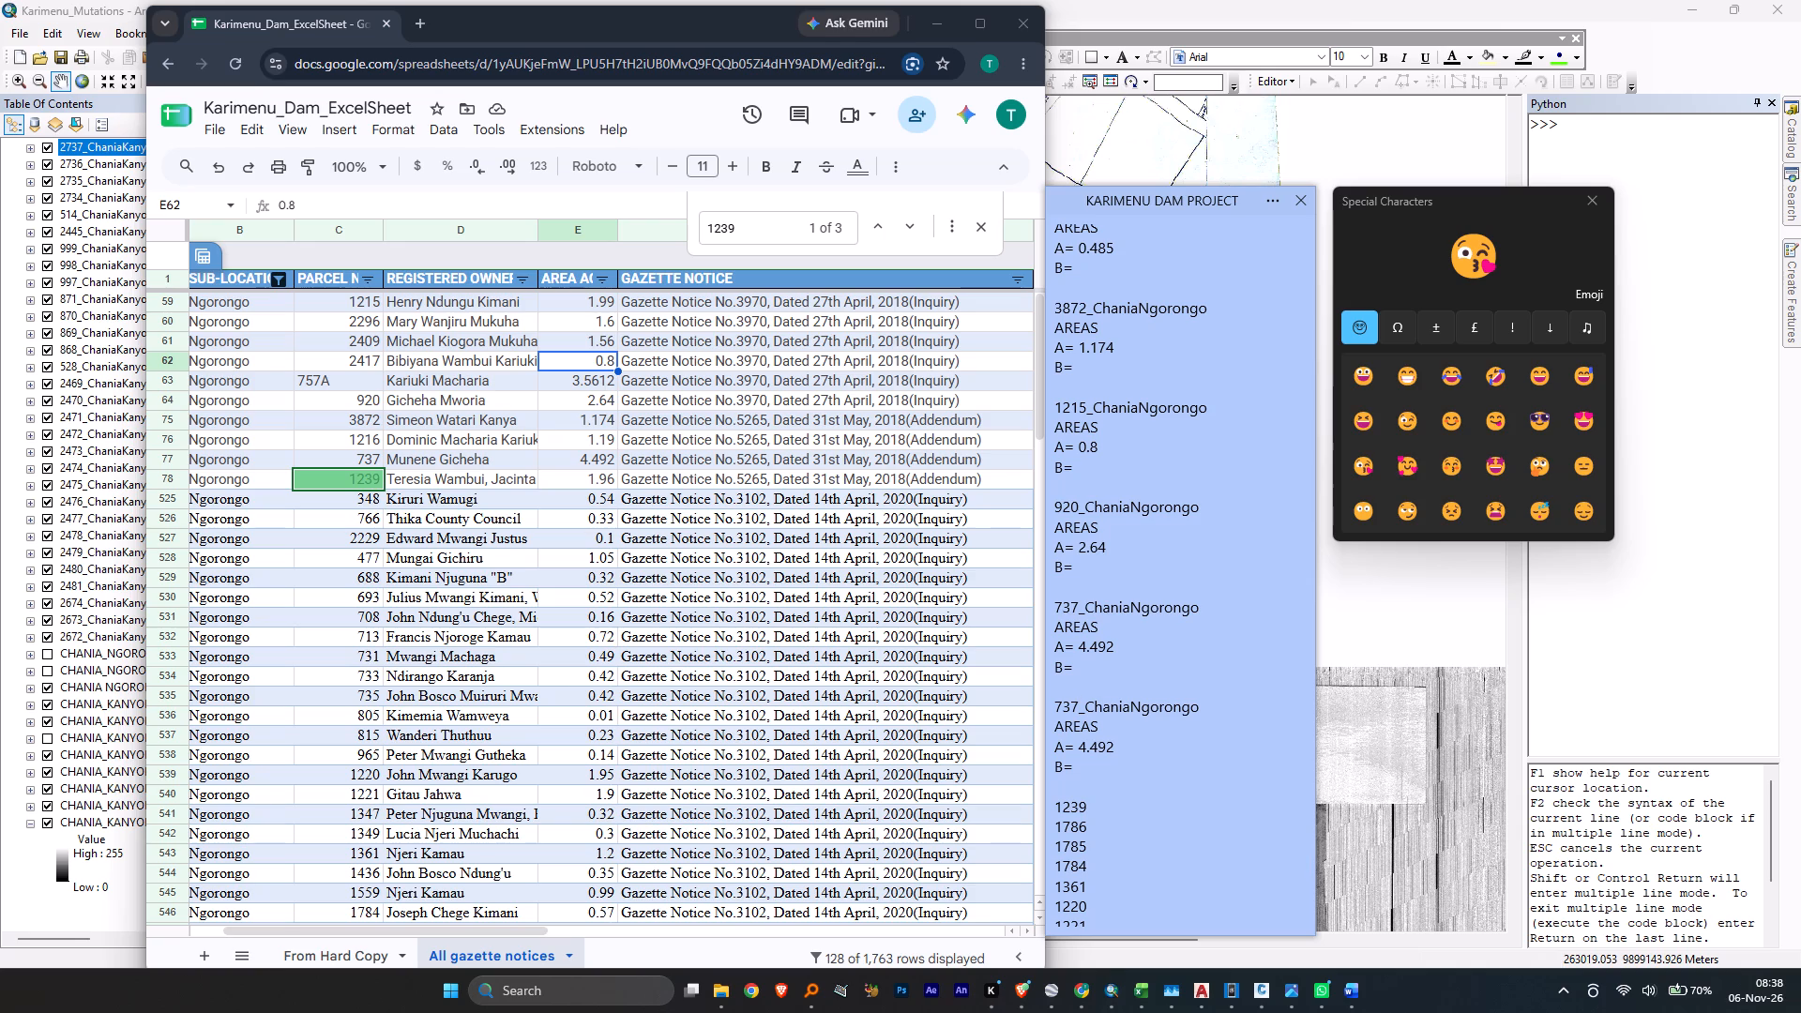
pyautogui.press('BackSpace')
pyautogui.press('BackSpace')
pyautogui.press('BackSpace')
pyautogui.write('1239')
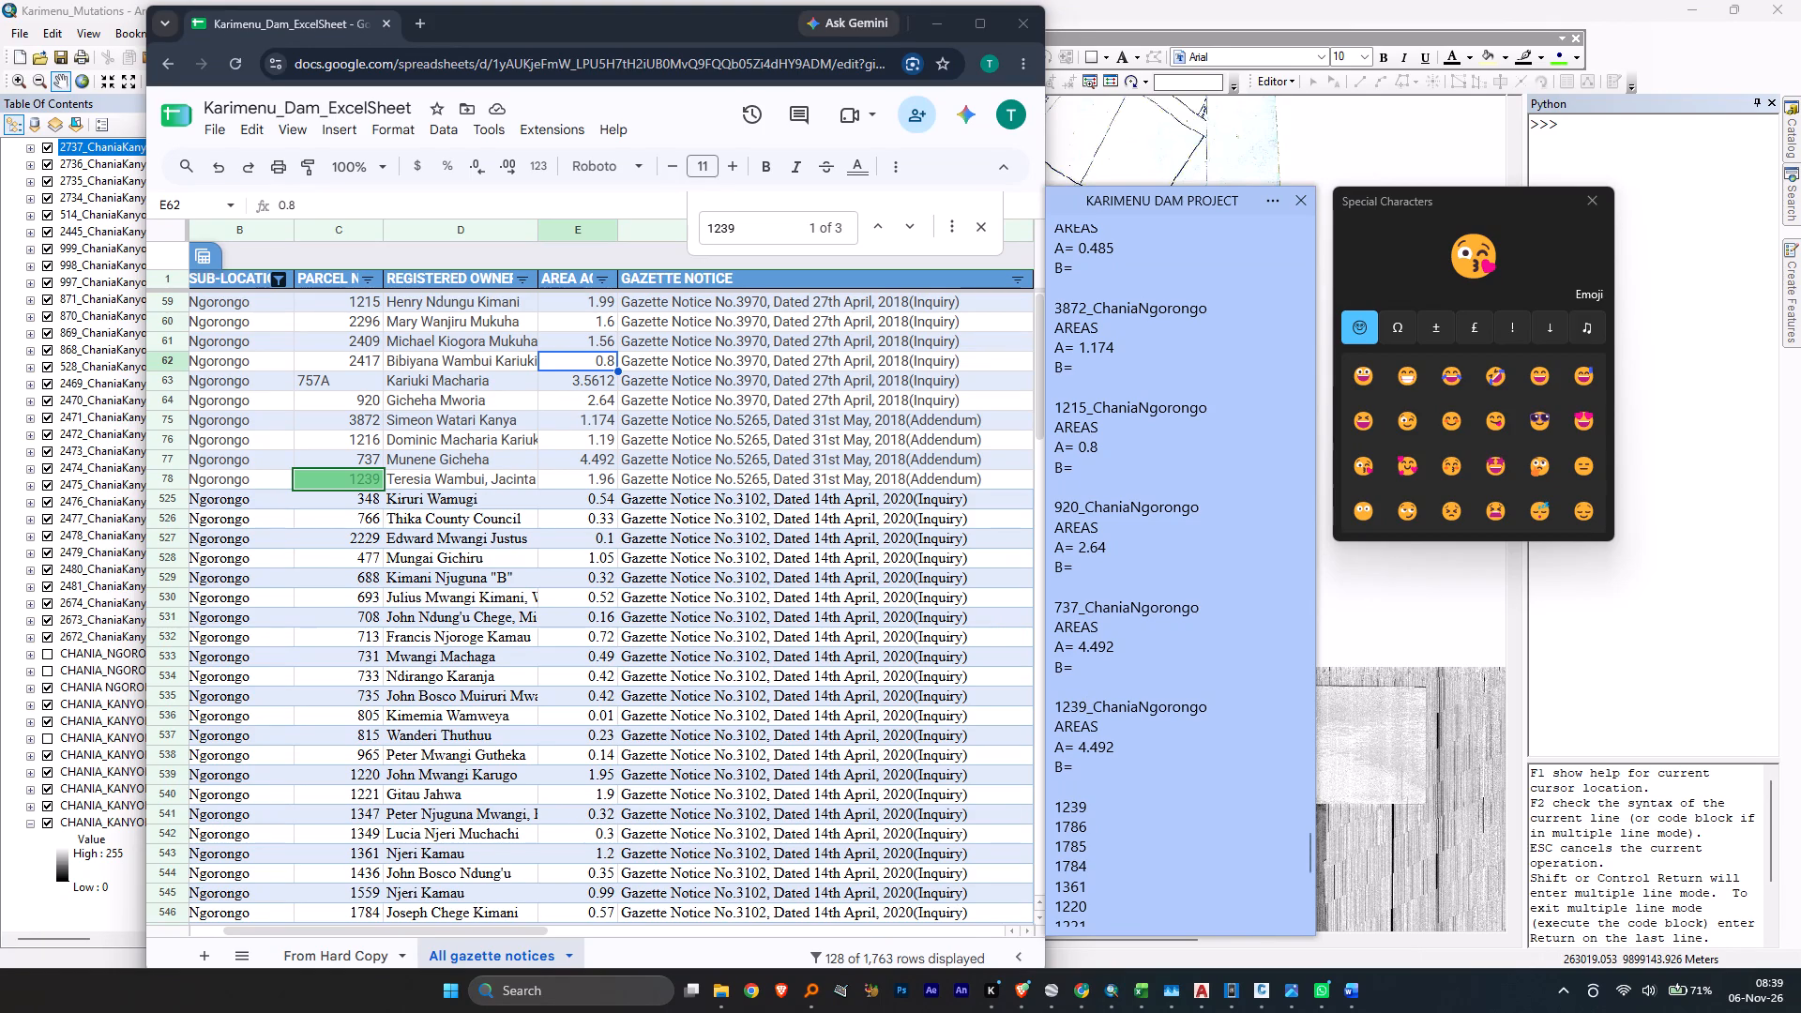
# Set the A area in the 1239_ChaniaNgorongo block to 1.96, taken from the parcel's spreadsheet row.
pyautogui.click(1130, 738)
pyautogui.press('BackSpace')
pyautogui.press('BackSpace')
pyautogui.press('BackSpace')
pyautogui.press('BackSpace')
pyautogui.press('BackSpace')
pyautogui.press('1')
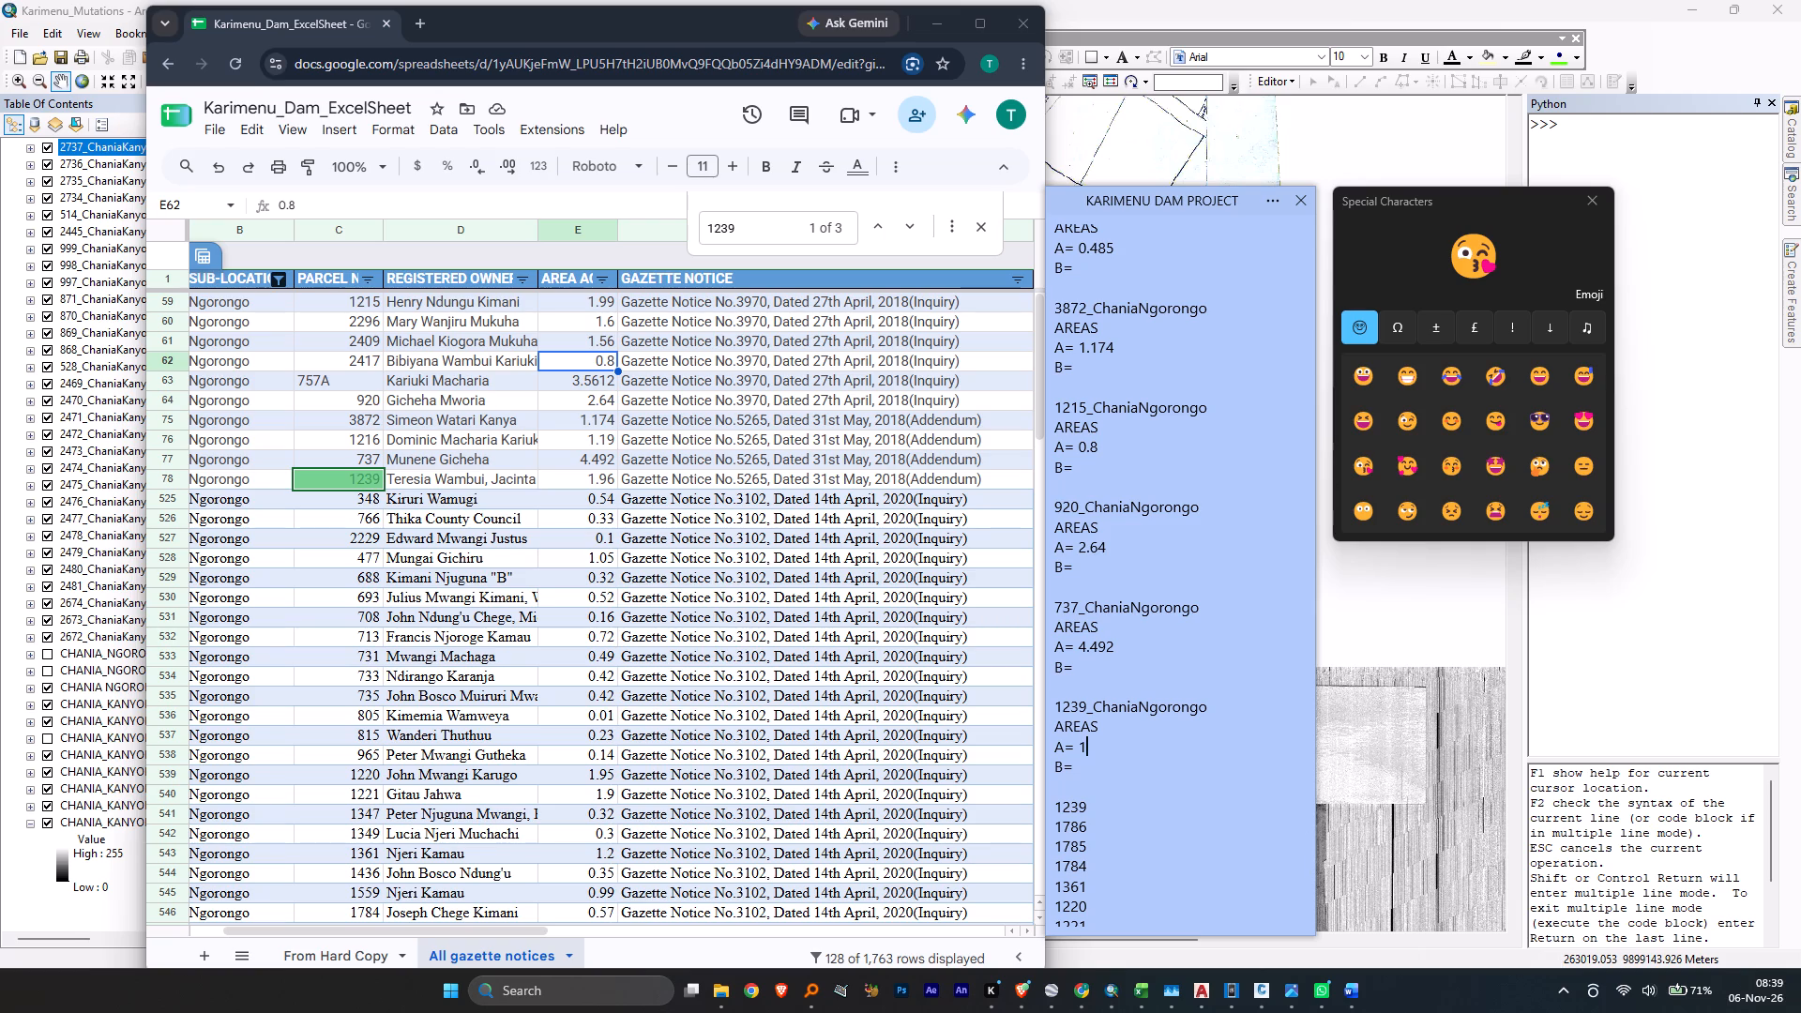
pyautogui.write('.96')
# Remove the completed parcel number 1239 and its line from the top of the pending parcel list in the note.
pyautogui.click(1097, 792)
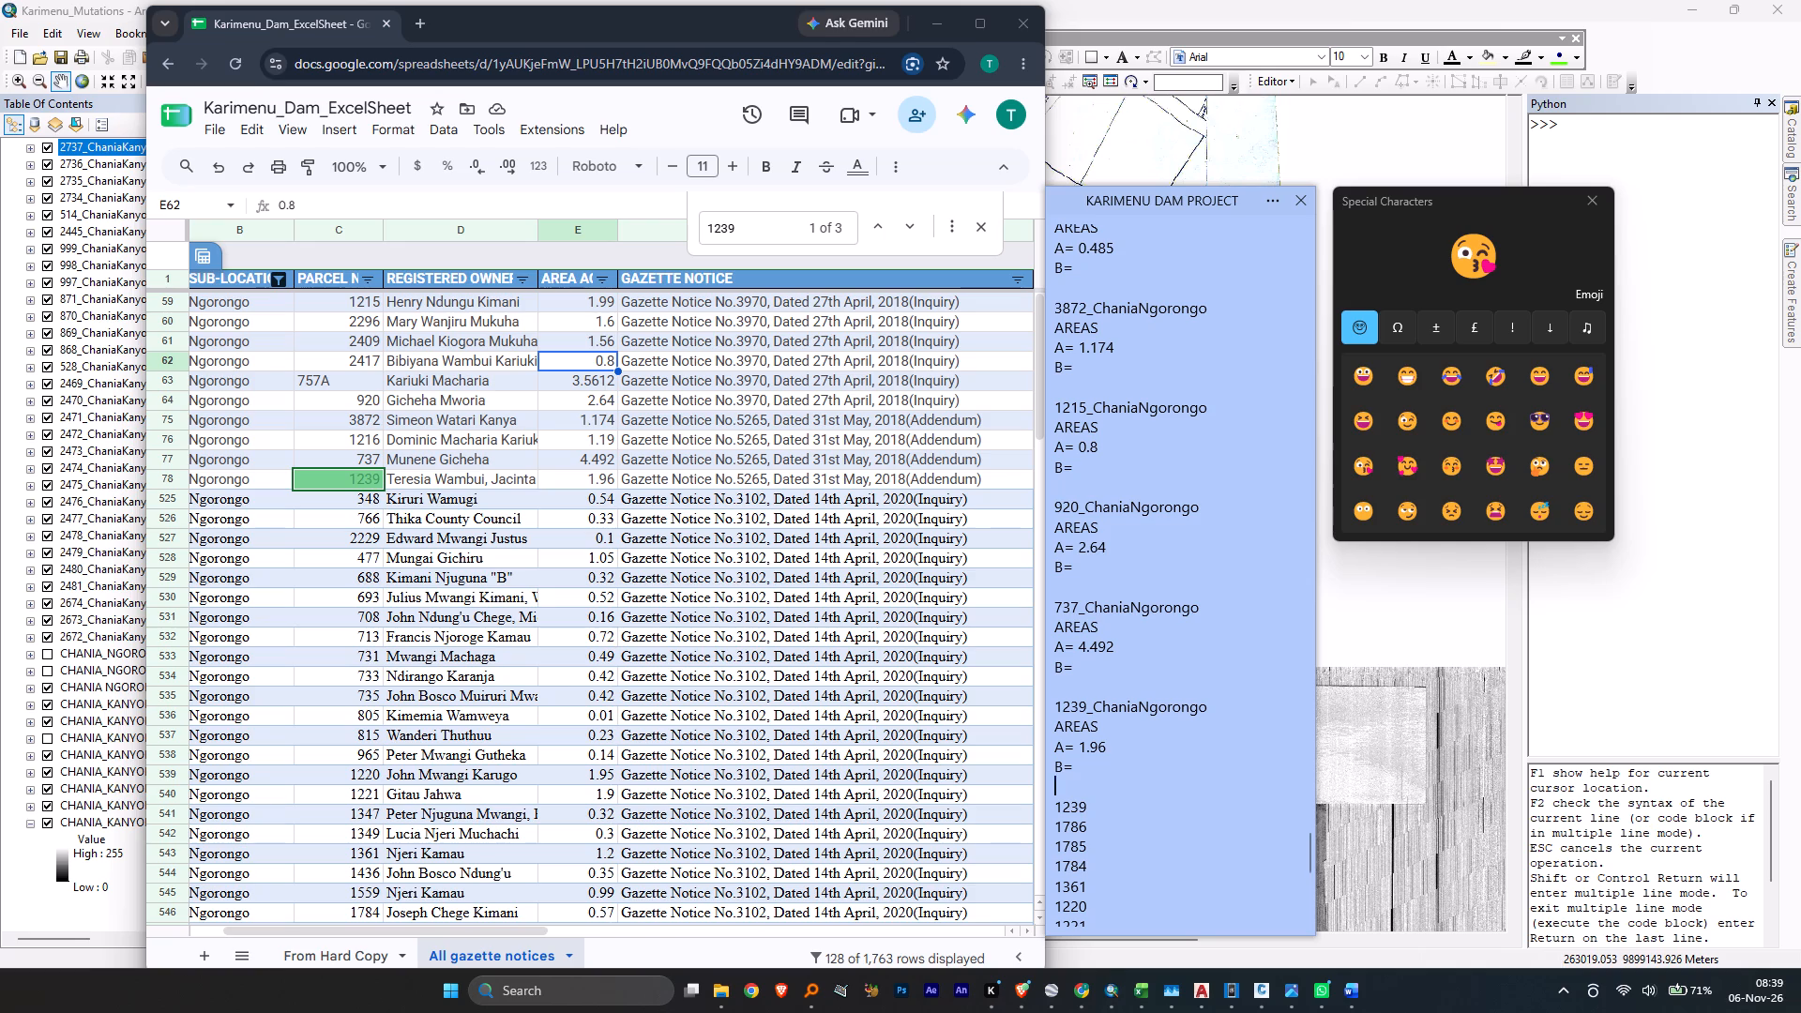
pyautogui.click(1101, 809)
pyautogui.press('BackSpace')
pyautogui.press('BackSpace')
pyautogui.press('BackSpace')
pyautogui.press('BackSpace')
pyautogui.press('BackSpace')
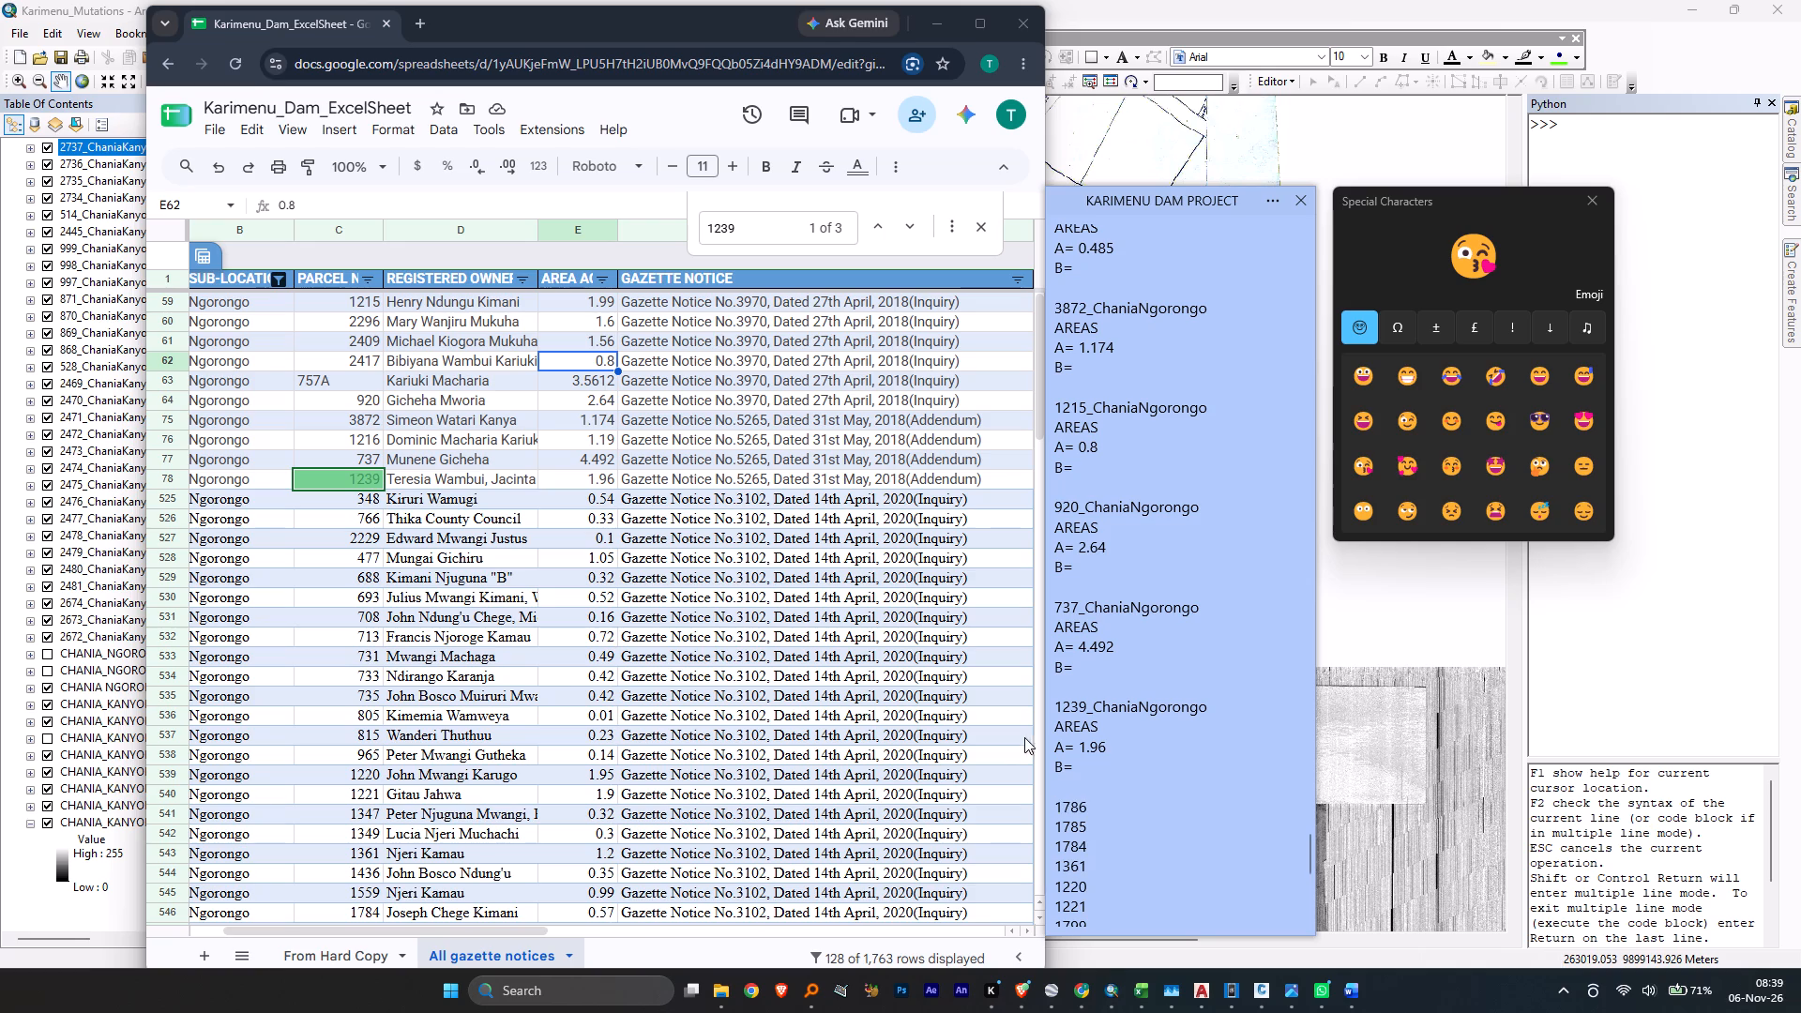
# Duplicate the whole 1239_ChaniaNgorongo areas block just above the pending parcel numbers in the note.
pyautogui.moveTo(1075, 767); pyautogui.dragTo(1052, 716)
pyautogui.moveTo(1052, 716); pyautogui.dragTo(1049, 706)
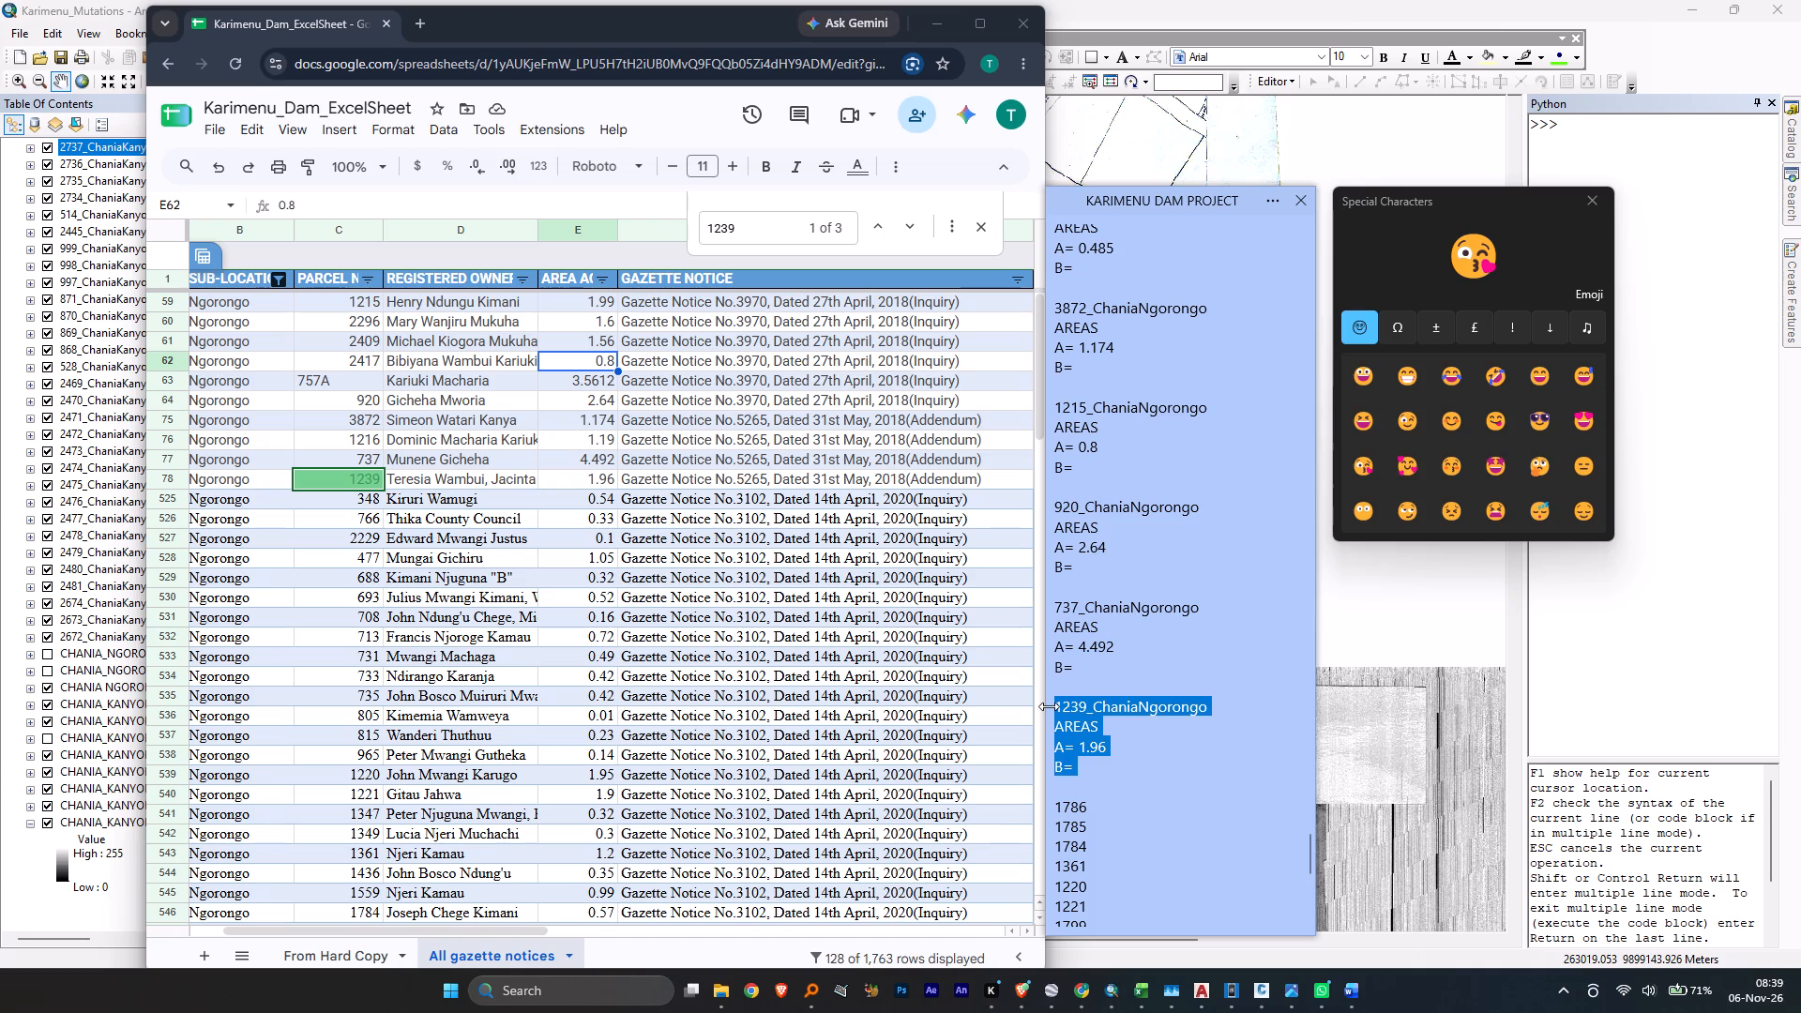
pyautogui.hotkey('ctrl', 'c')
pyautogui.click(1099, 788)
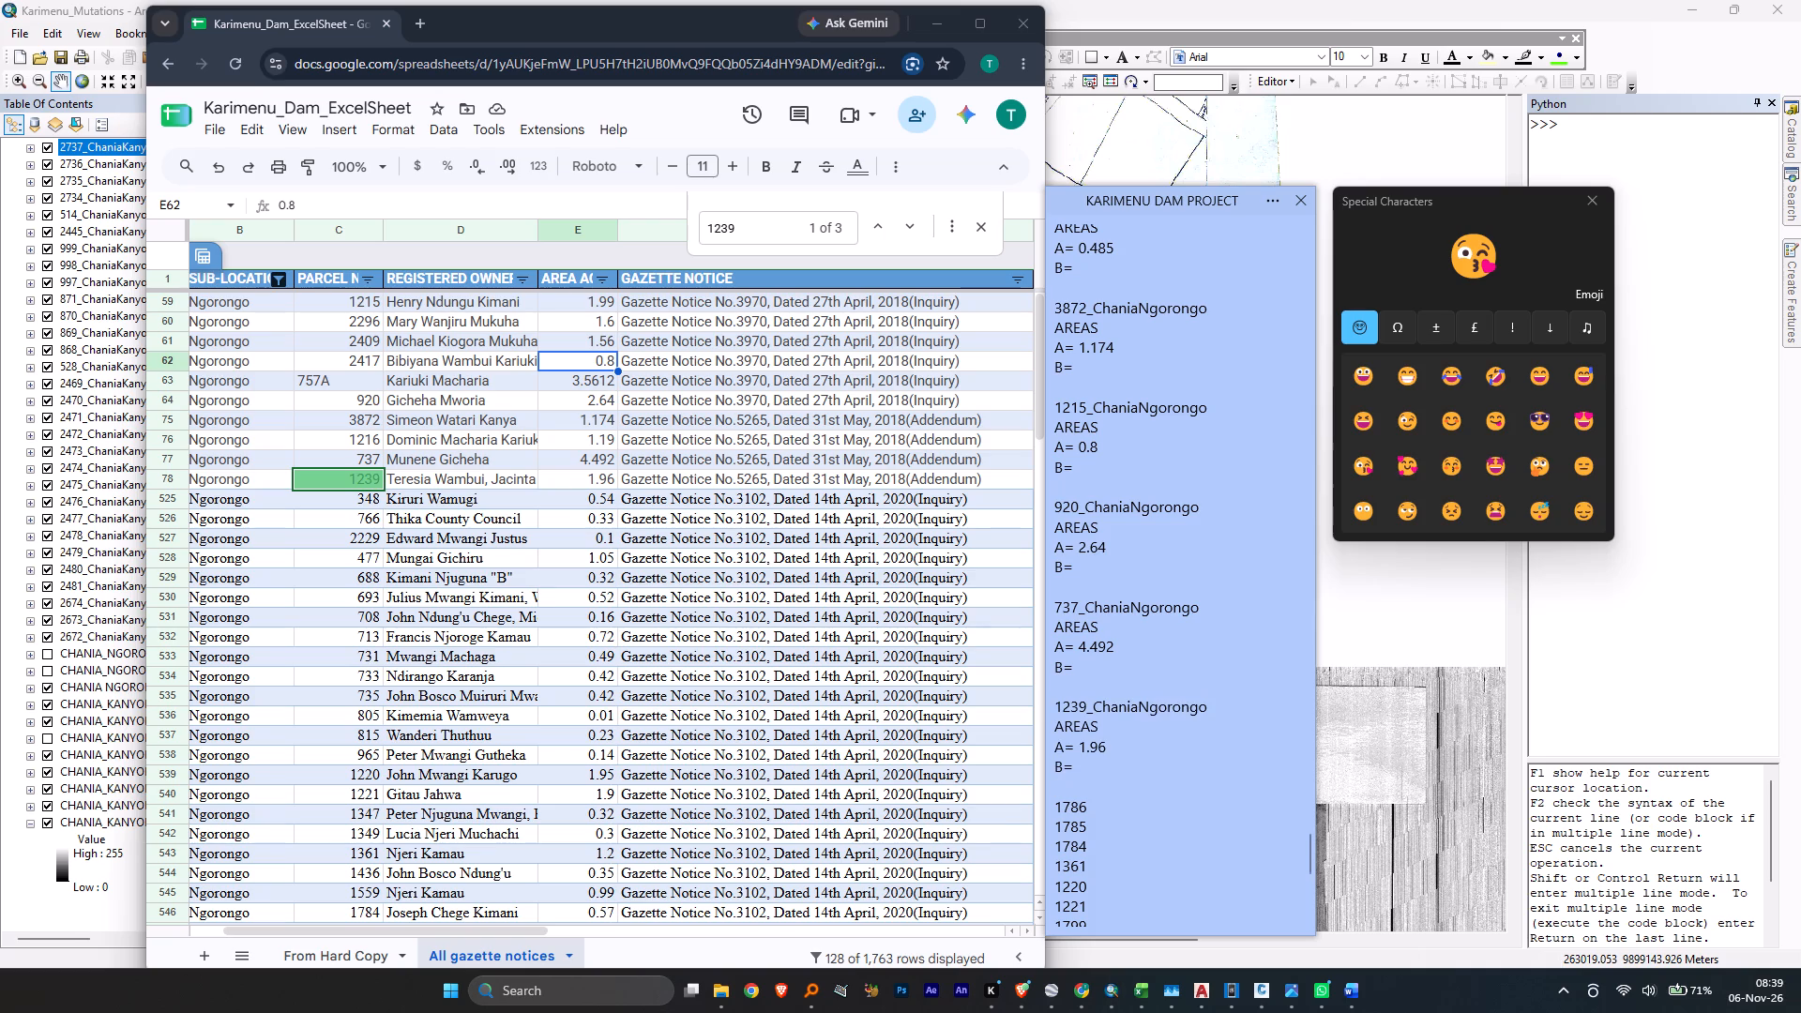
pyautogui.press('Return')
pyautogui.hotkey('ctrl', 'v')
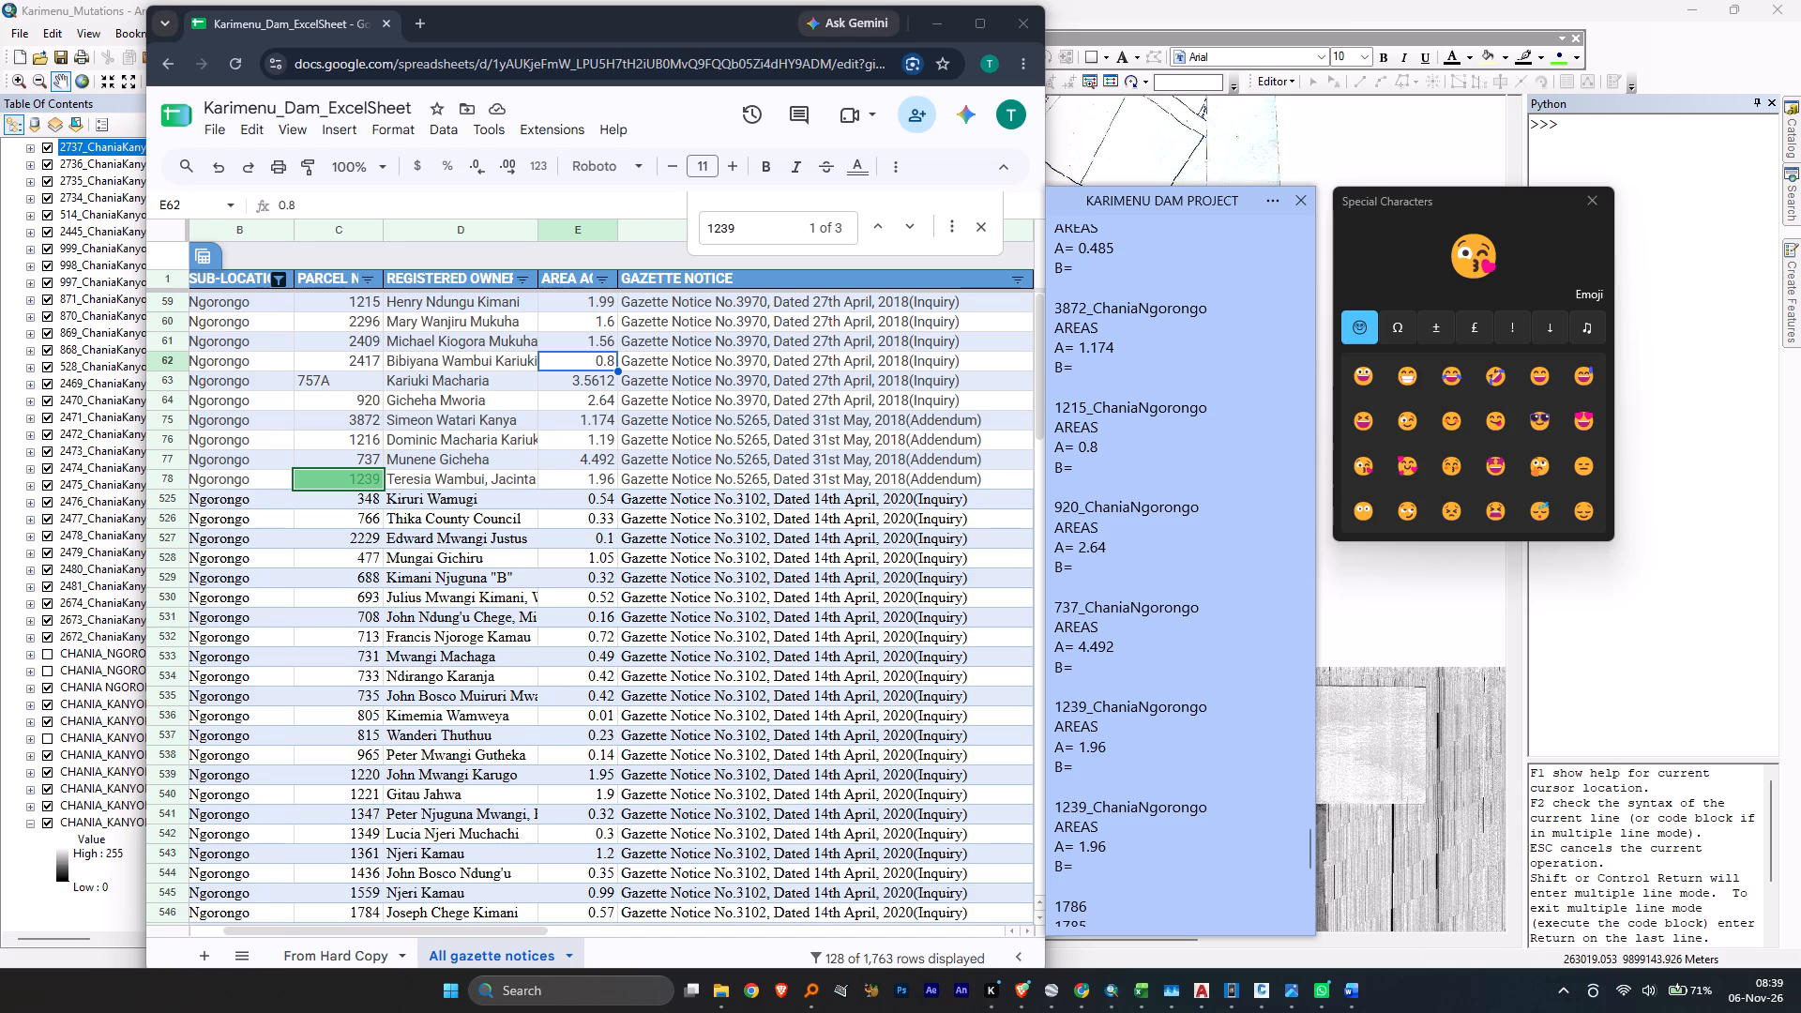
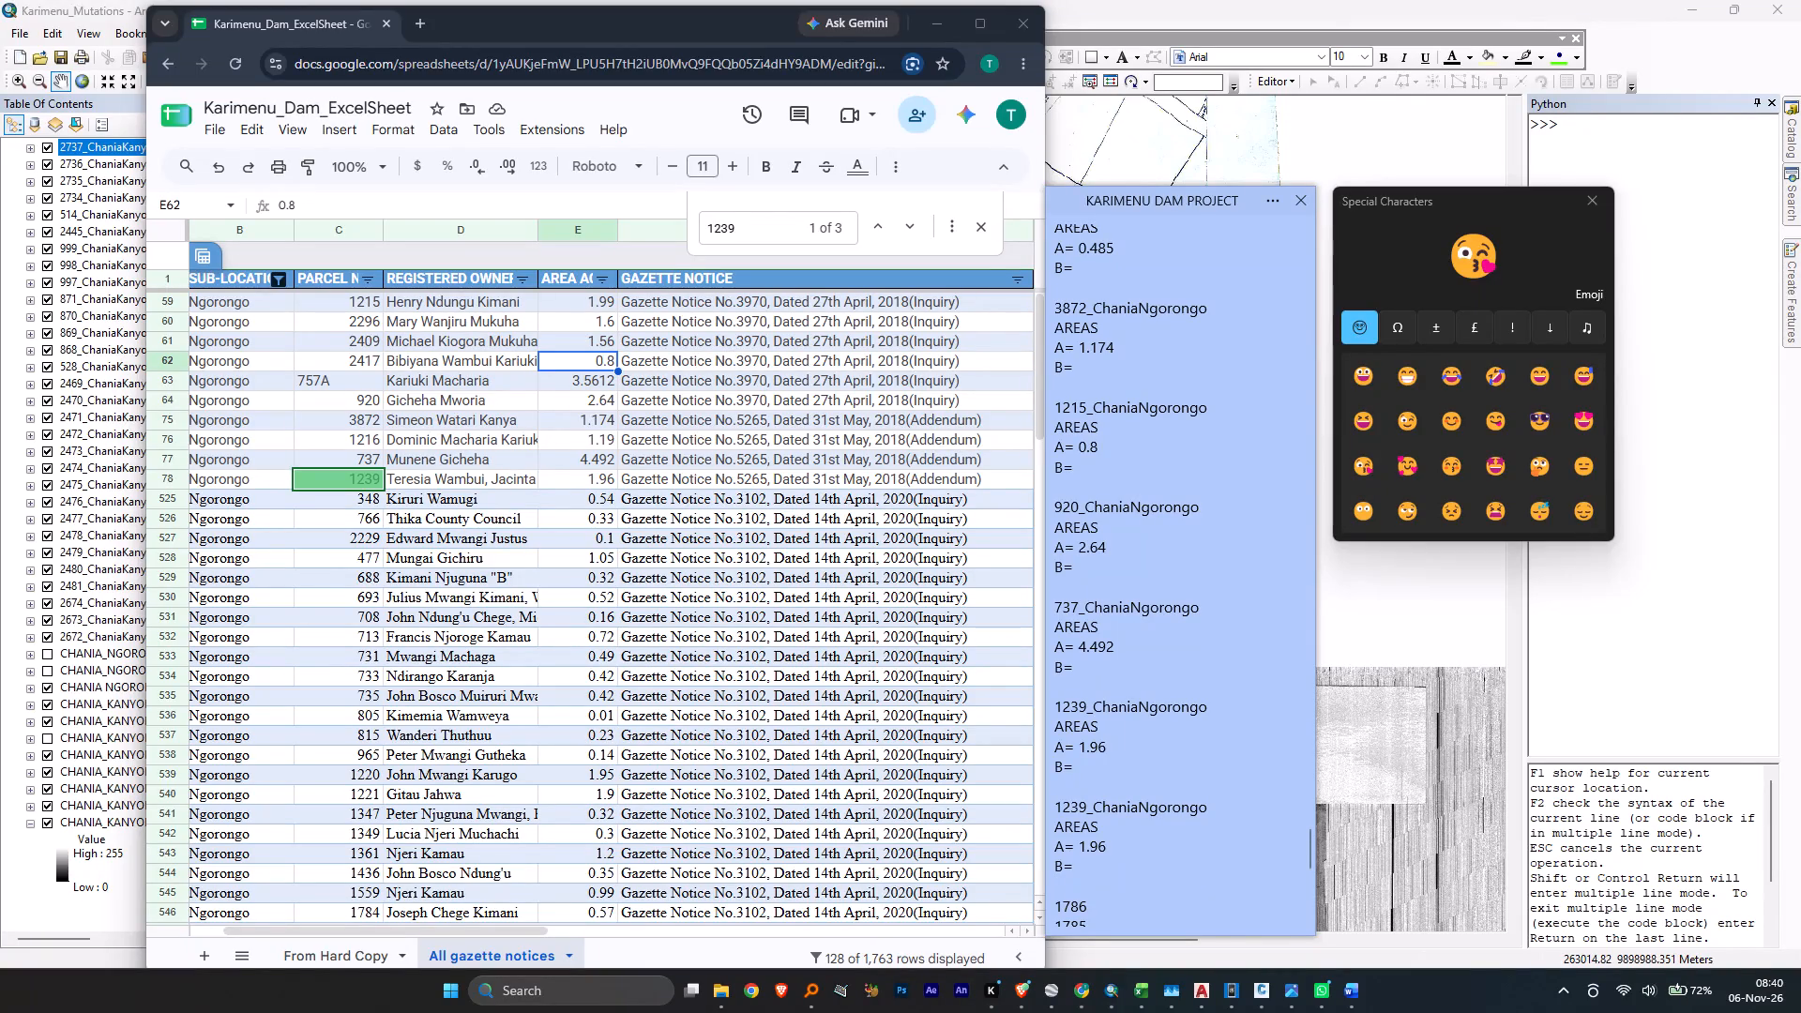
# Rename the lower of the two 1239_ChaniaNgorongo blocks in the note as 1786_ChaniaNgorongo.
pyautogui.click(1085, 809)
pyautogui.press('BackSpace')
pyautogui.press('BackSpace')
pyautogui.press('BackSpace')
pyautogui.press('BackSpace')
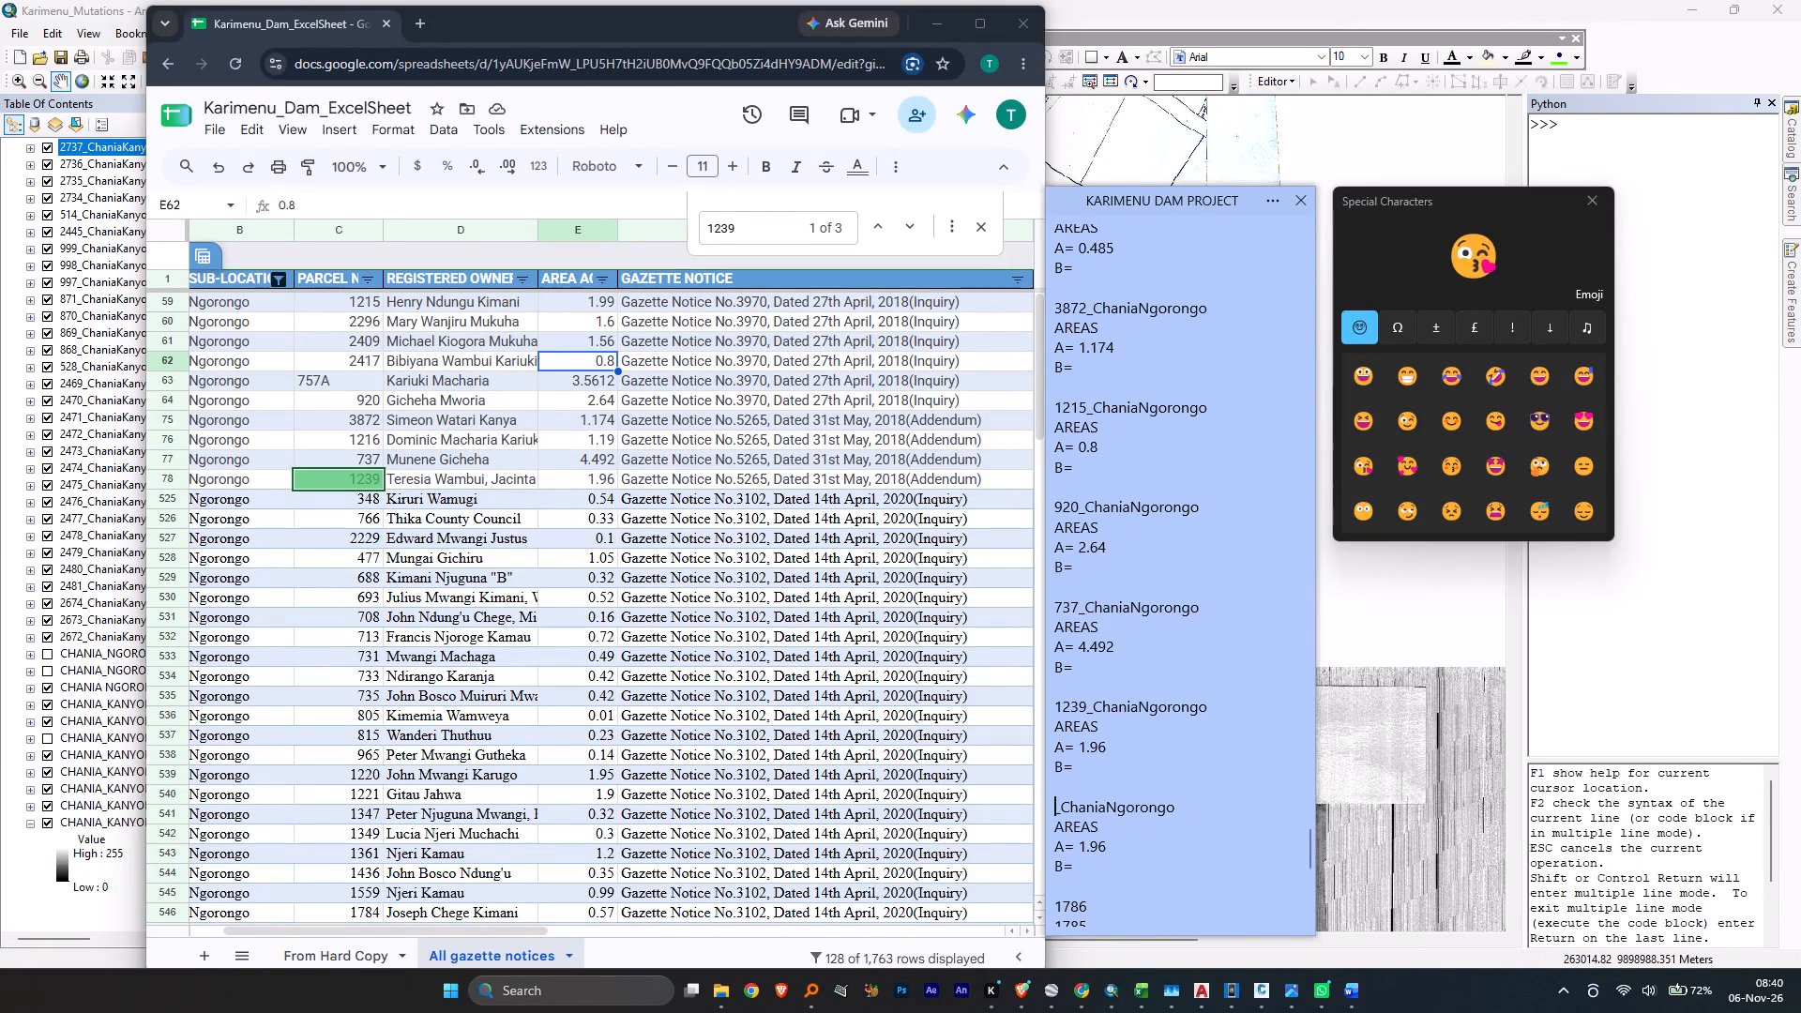
pyautogui.write('1786')
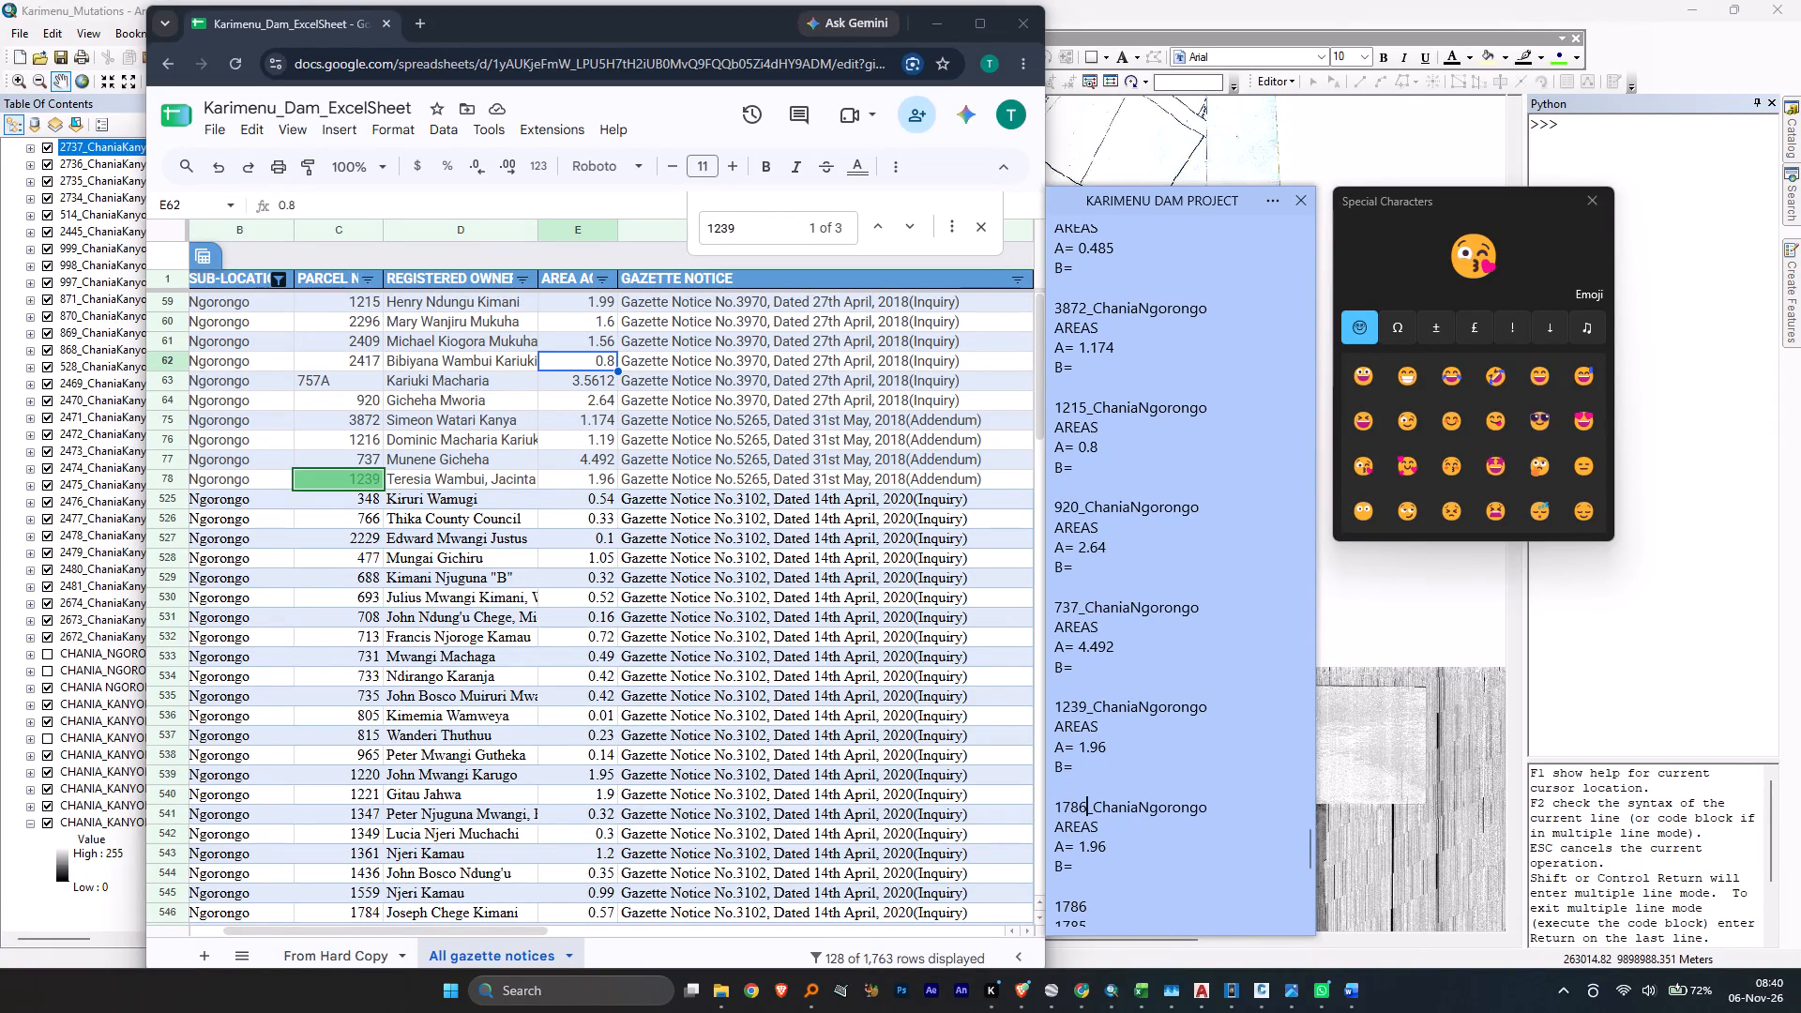
# Remove the parcel number 1786 and its line from the top of the pending parcel list in the note.
pyautogui.click(1104, 907)
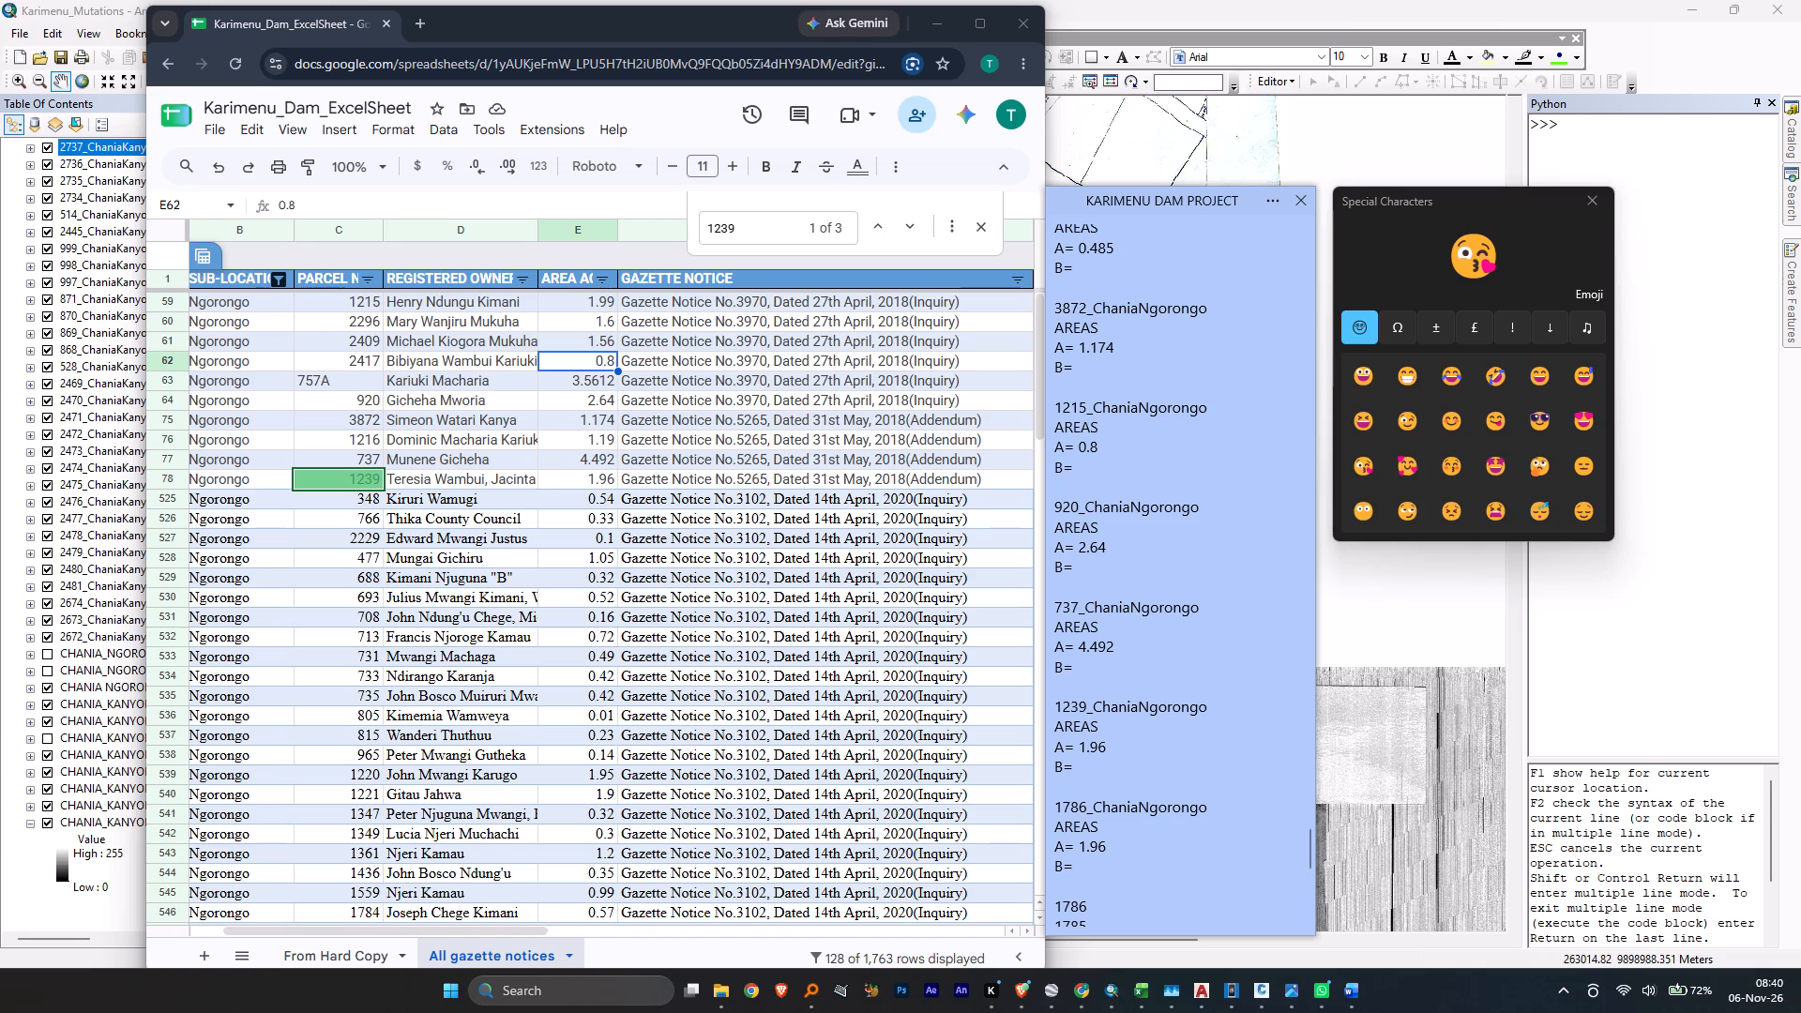
pyautogui.press('BackSpace')
pyautogui.press('BackSpace')
pyautogui.press('BackSpace')
pyautogui.press('BackSpace')
pyautogui.press('BackSpace')
# Look up parcel 1786 in the spreadsheet and set the A area in its 1786_ChaniaNgorongo block to 0.36.
pyautogui.click(754, 223)
pyautogui.press('BackSpace')
pyautogui.press('BackSpace')
pyautogui.press('BackSpace')
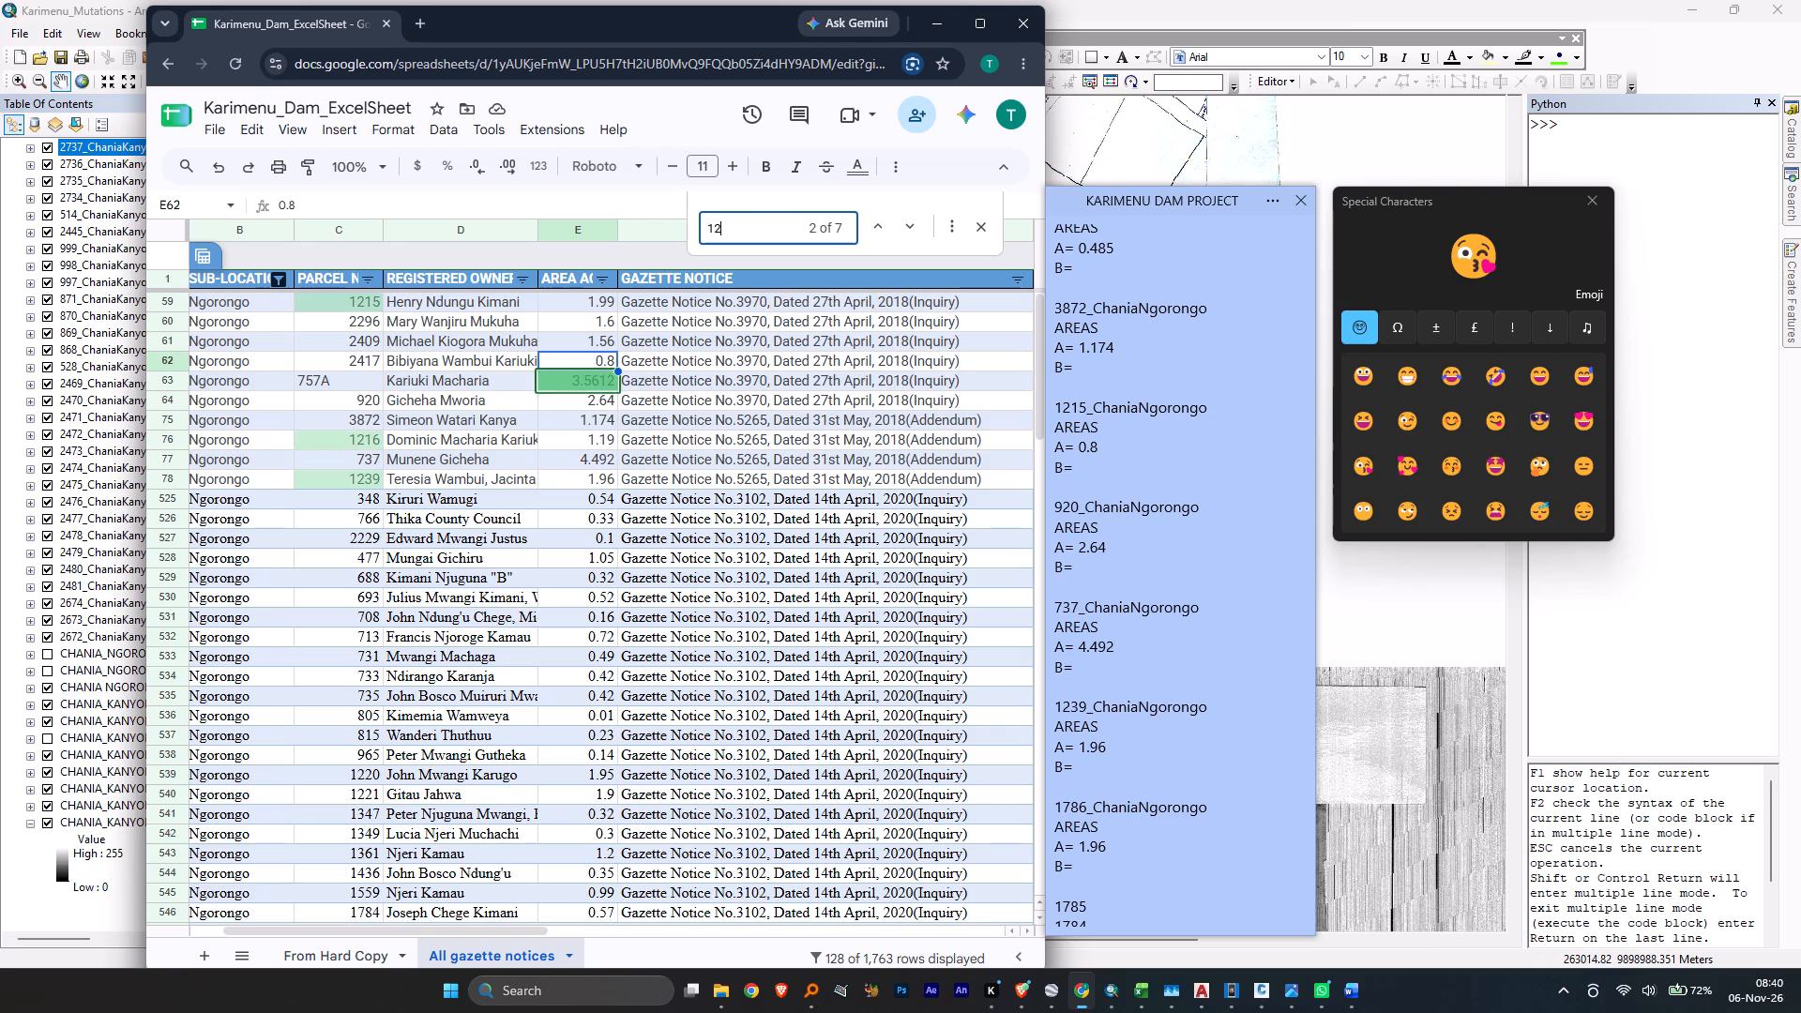
pyautogui.press('BackSpace')
pyautogui.write('1786')
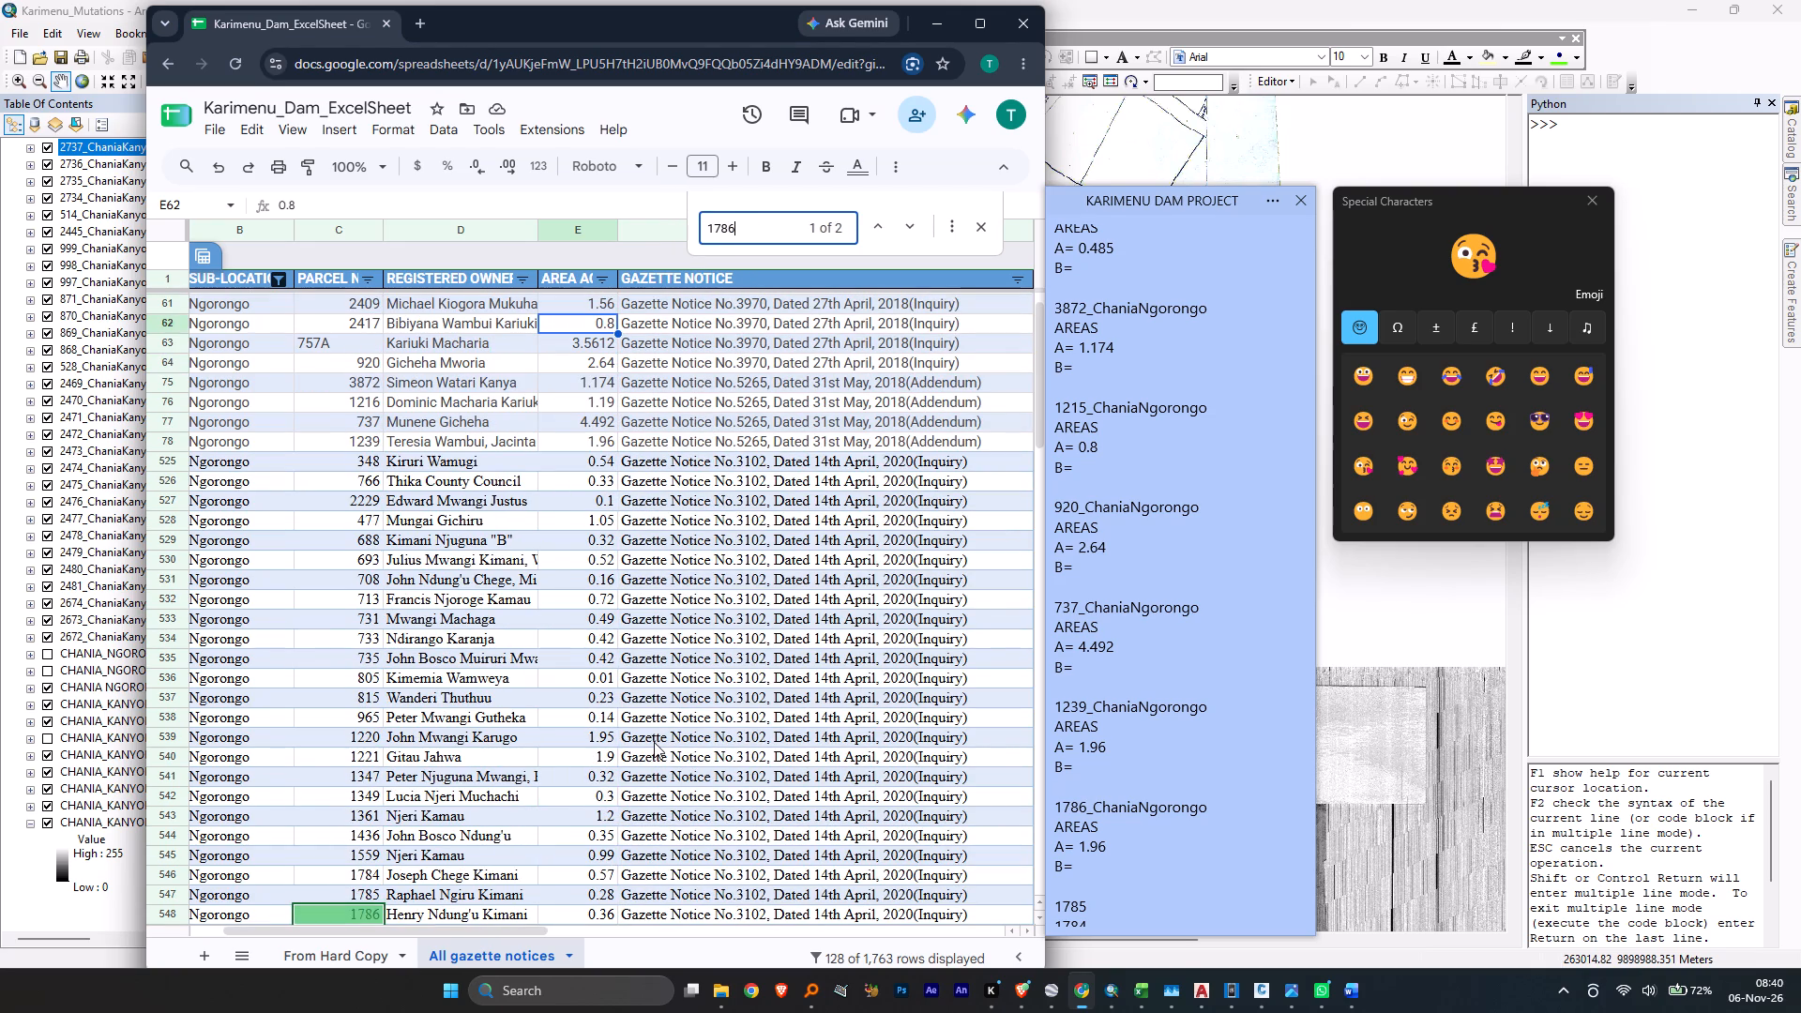
pyautogui.click(1112, 844)
pyautogui.press('BackSpace')
pyautogui.press('BackSpace')
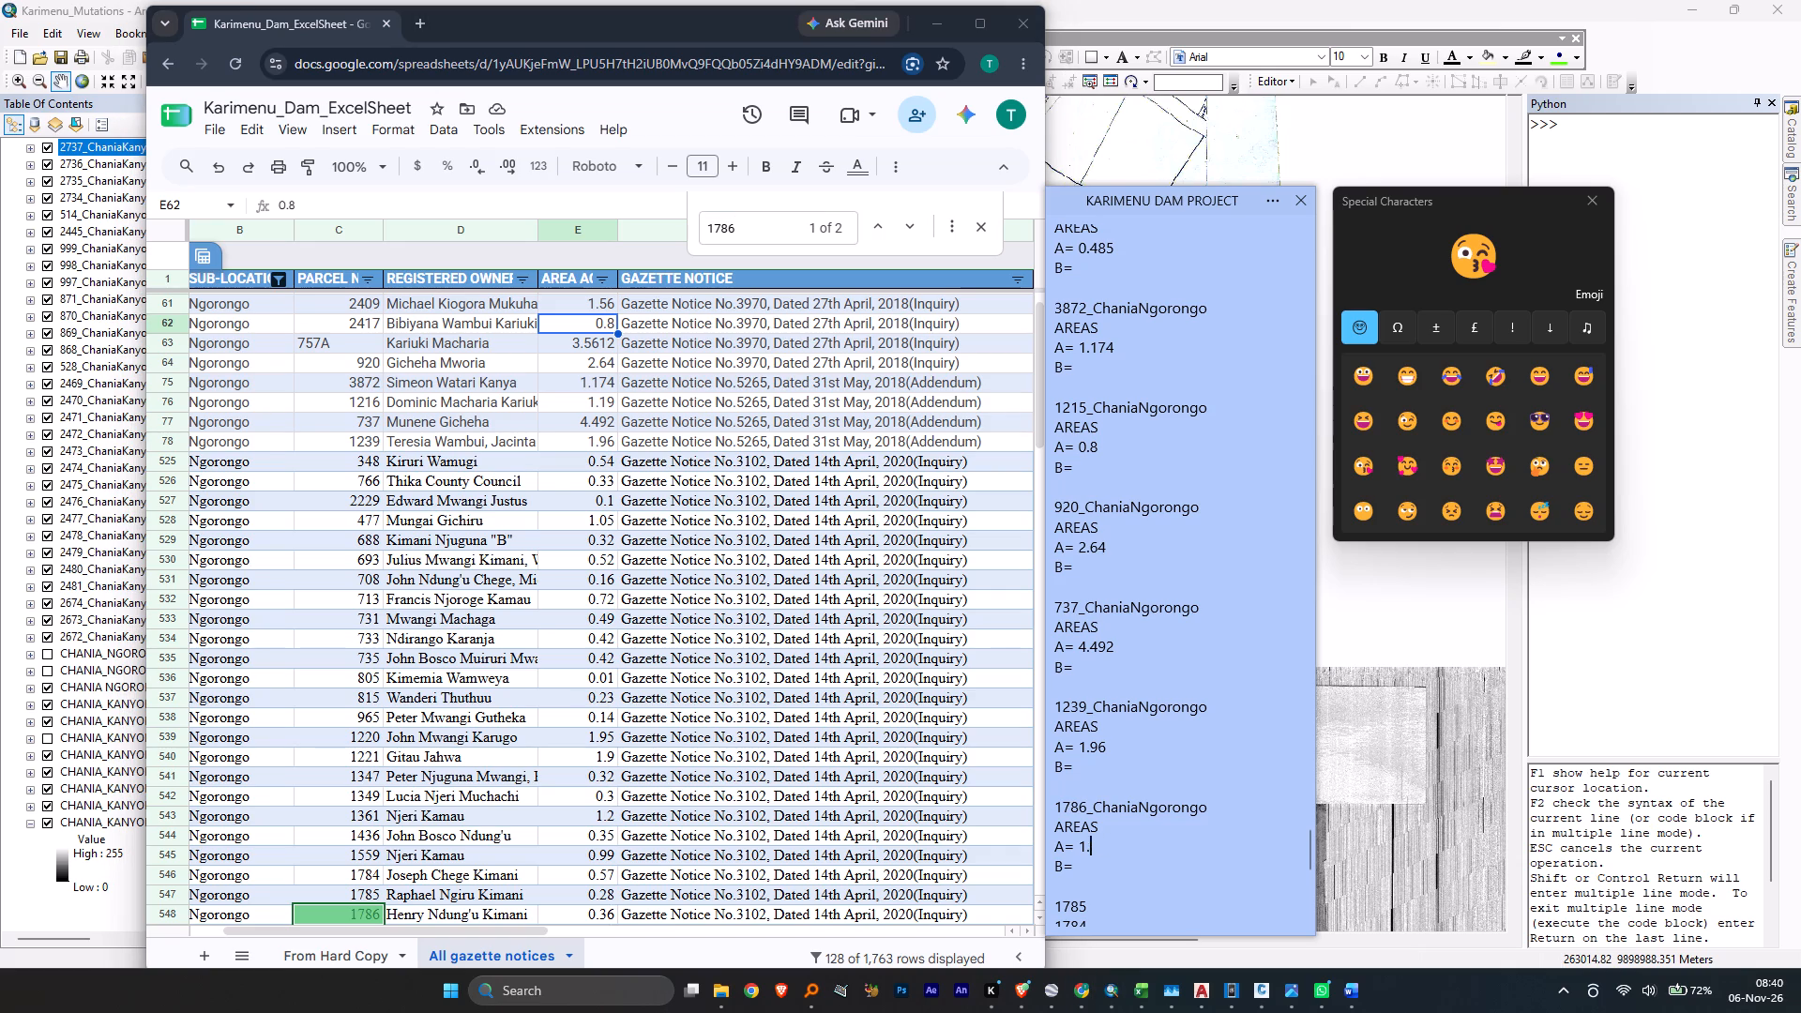
pyautogui.press('BackSpace')
pyautogui.press('BackSpace')
pyautogui.write('0.36')
# Duplicate the whole 1786_ChaniaNgorongo areas block just above the pending parcel numbers in the note.
pyautogui.scroll(-1, 1146, 777)
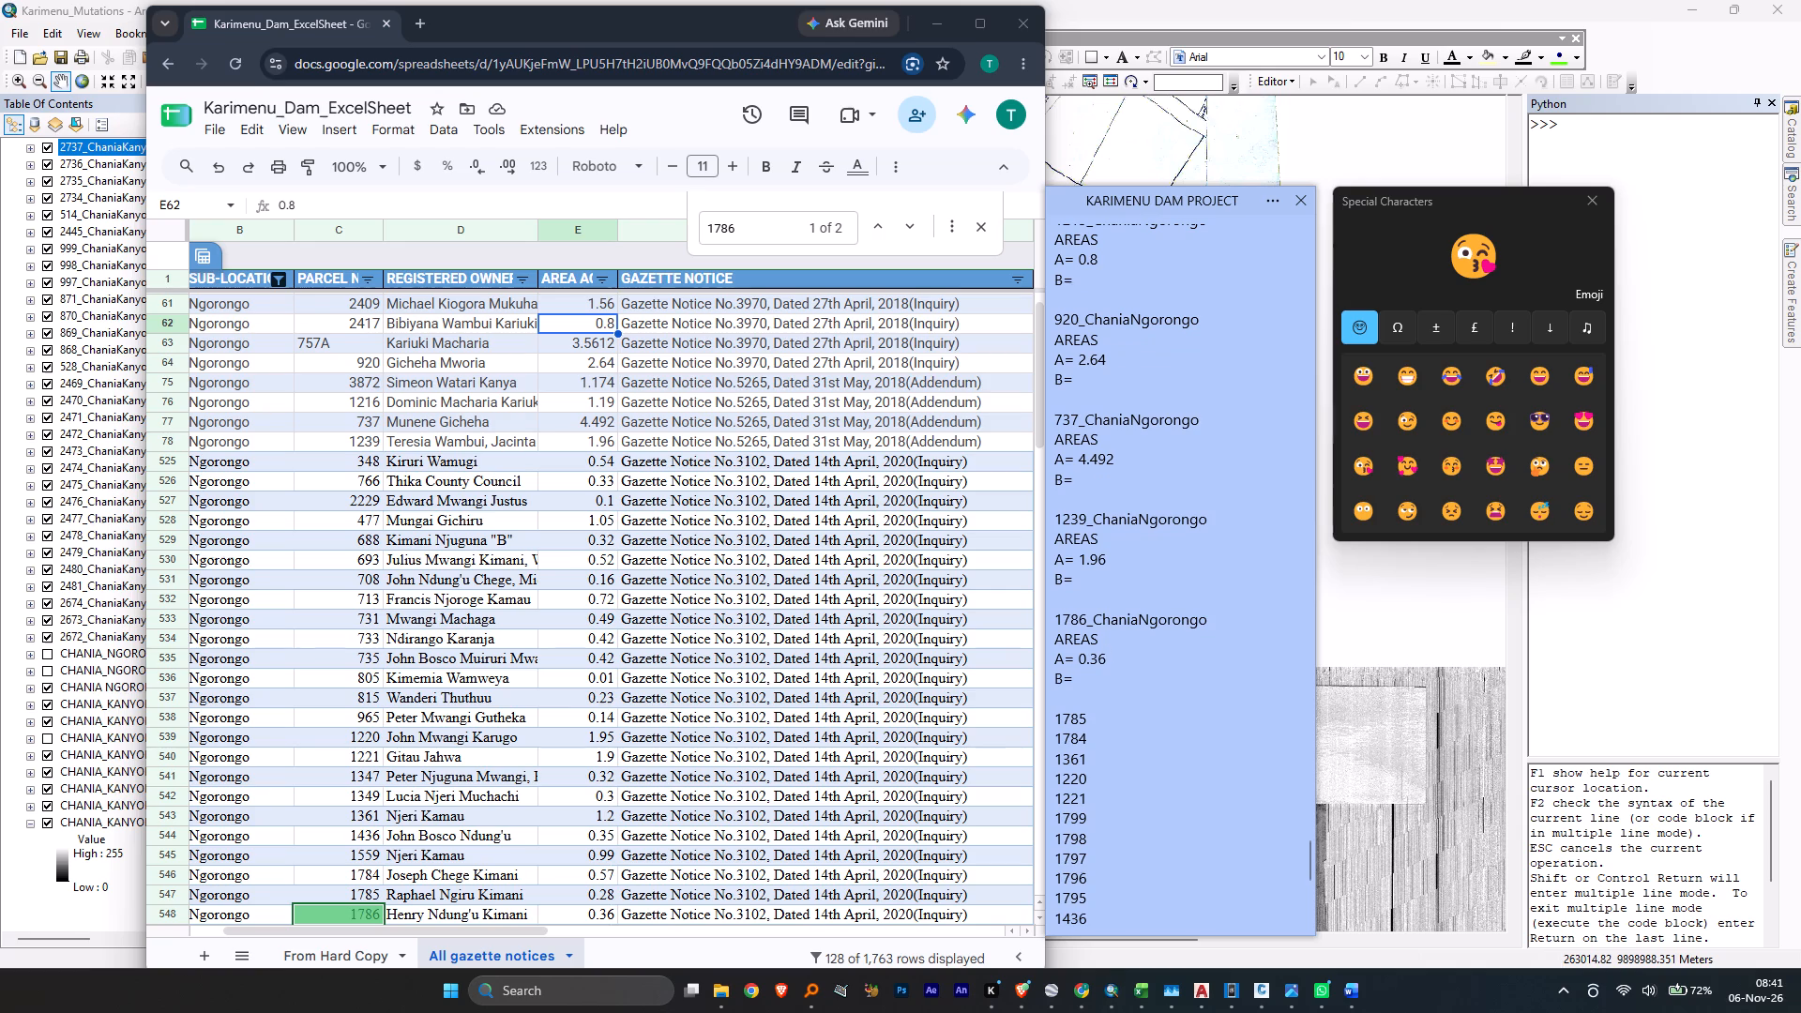
pyautogui.moveTo(1069, 677); pyautogui.dragTo(1052, 624)
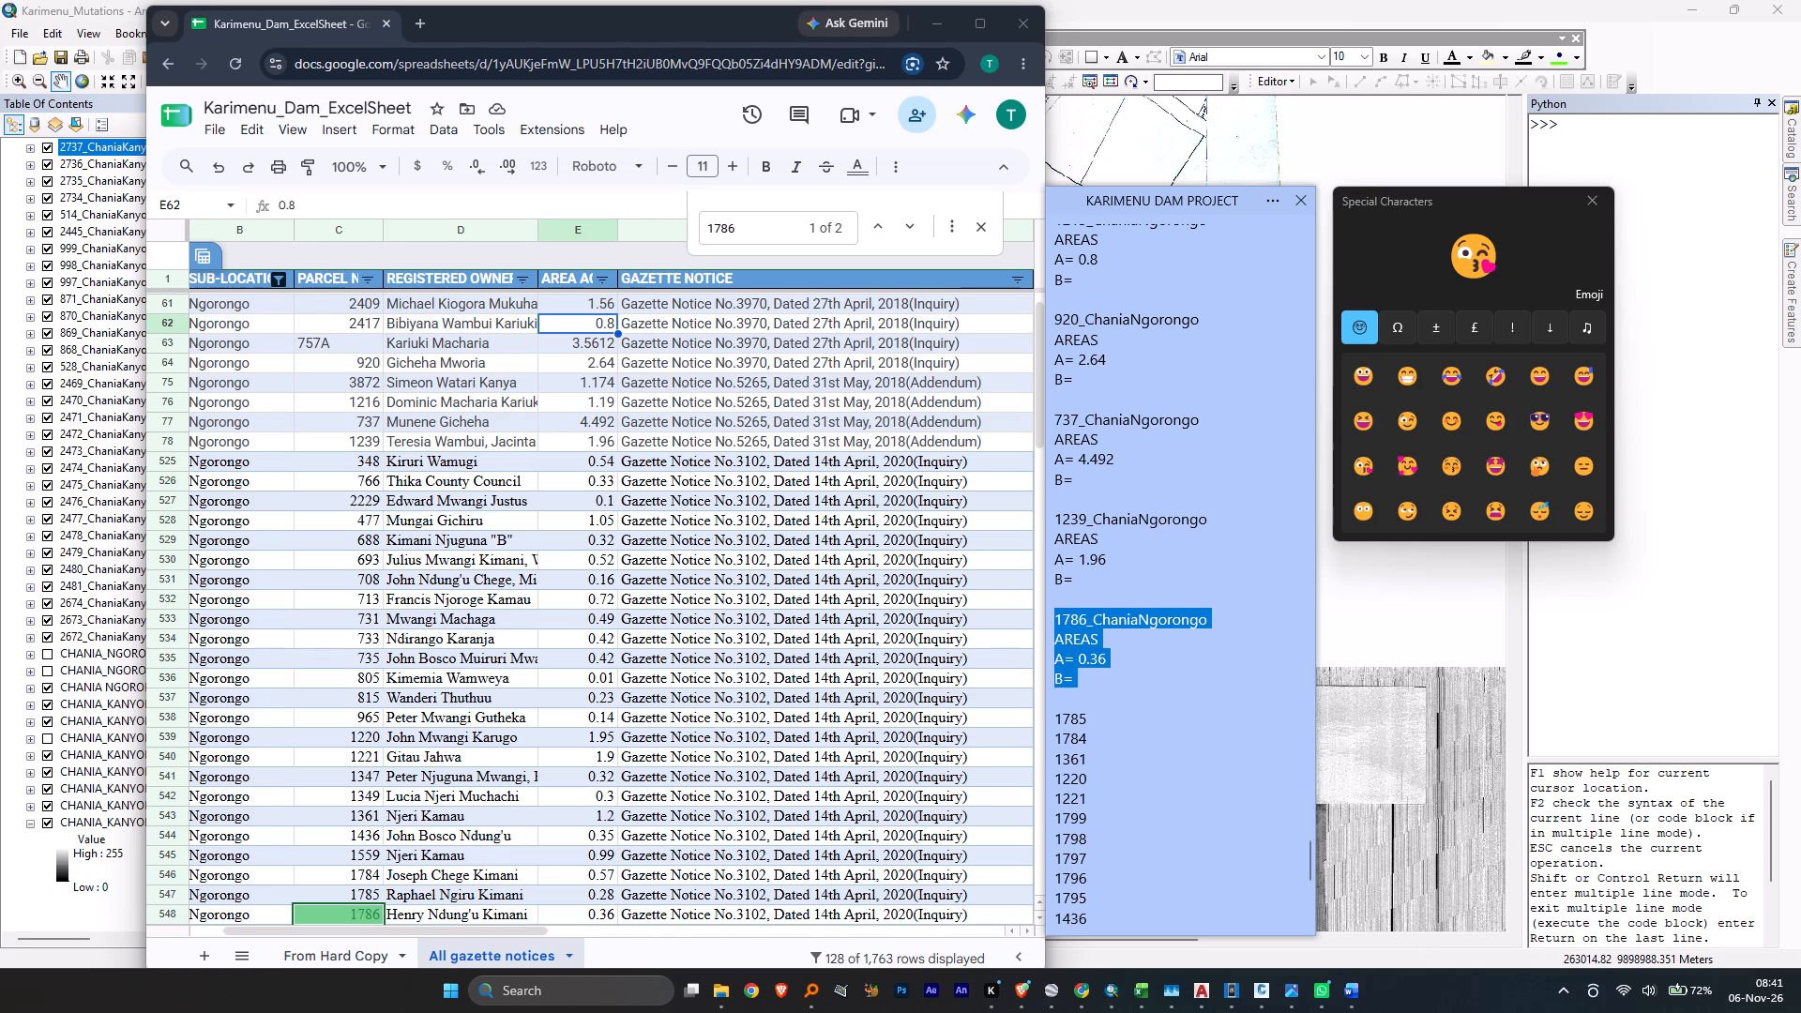
pyautogui.moveTo(1052, 624); pyautogui.dragTo(1051, 624)
pyautogui.hotkey('ctrl', 'c')
pyautogui.click(1073, 706)
pyautogui.press('Return')
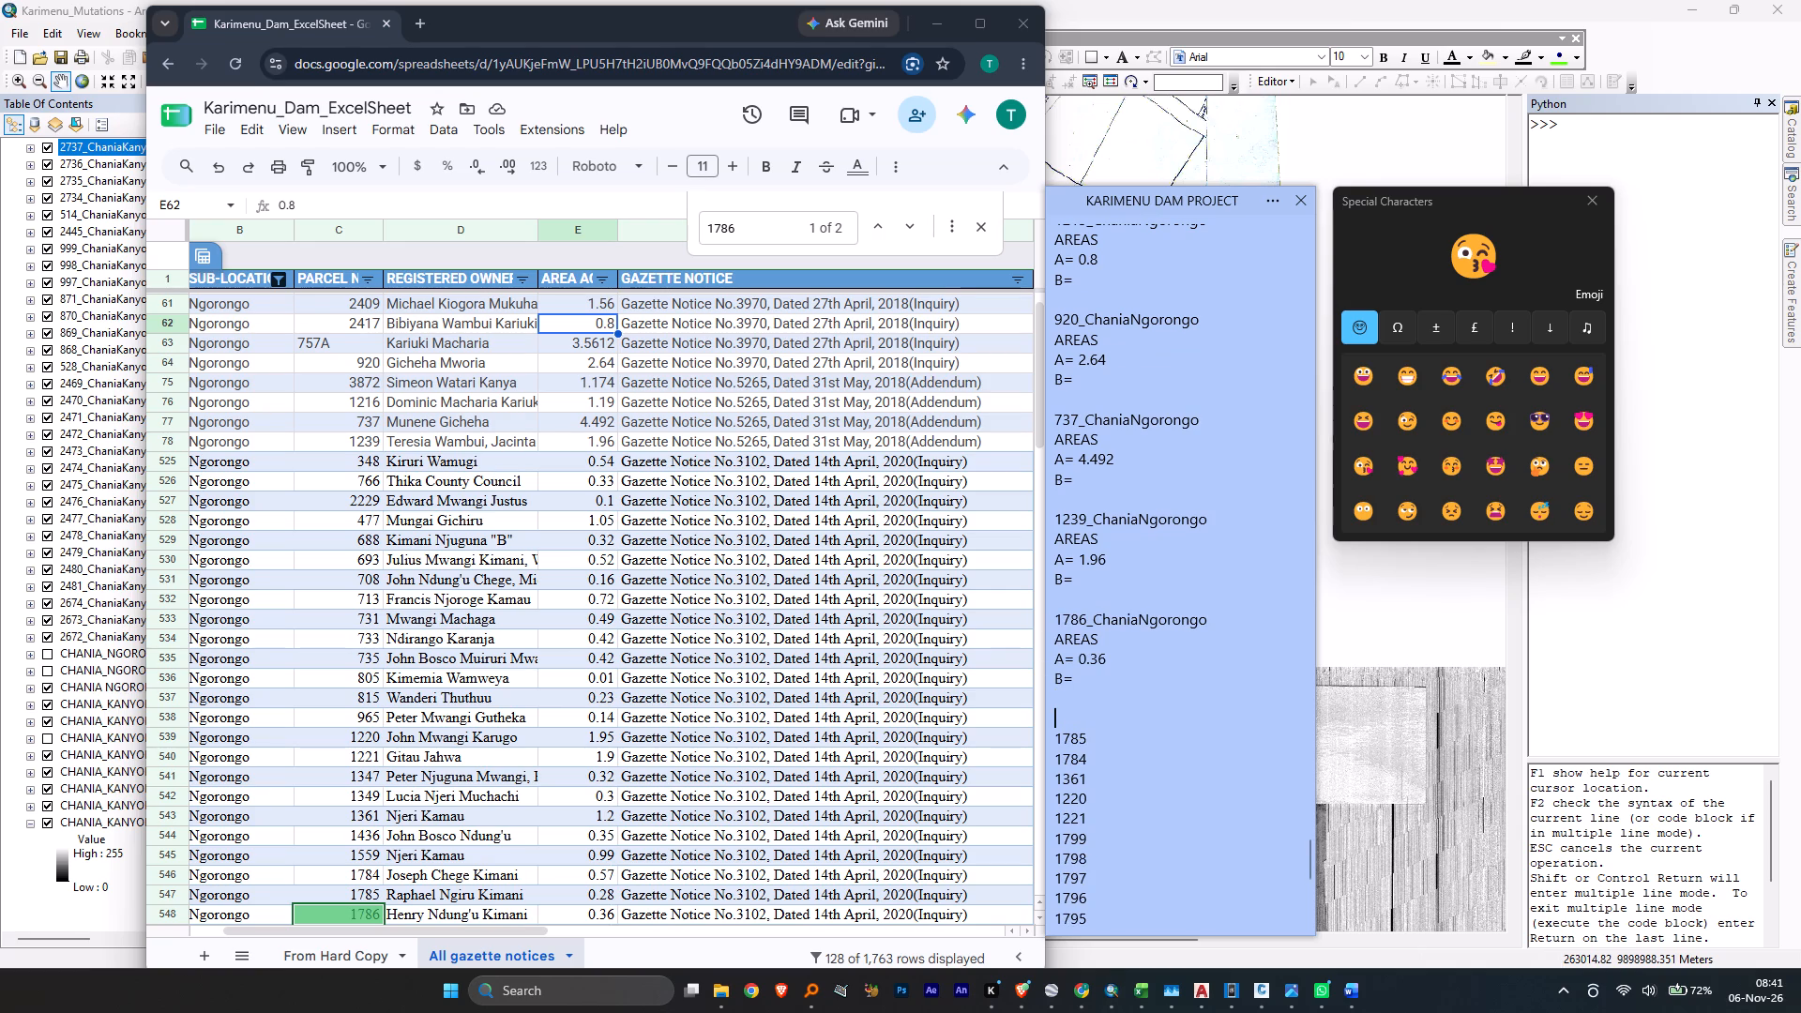
pyautogui.hotkey('ctrl', 'v')
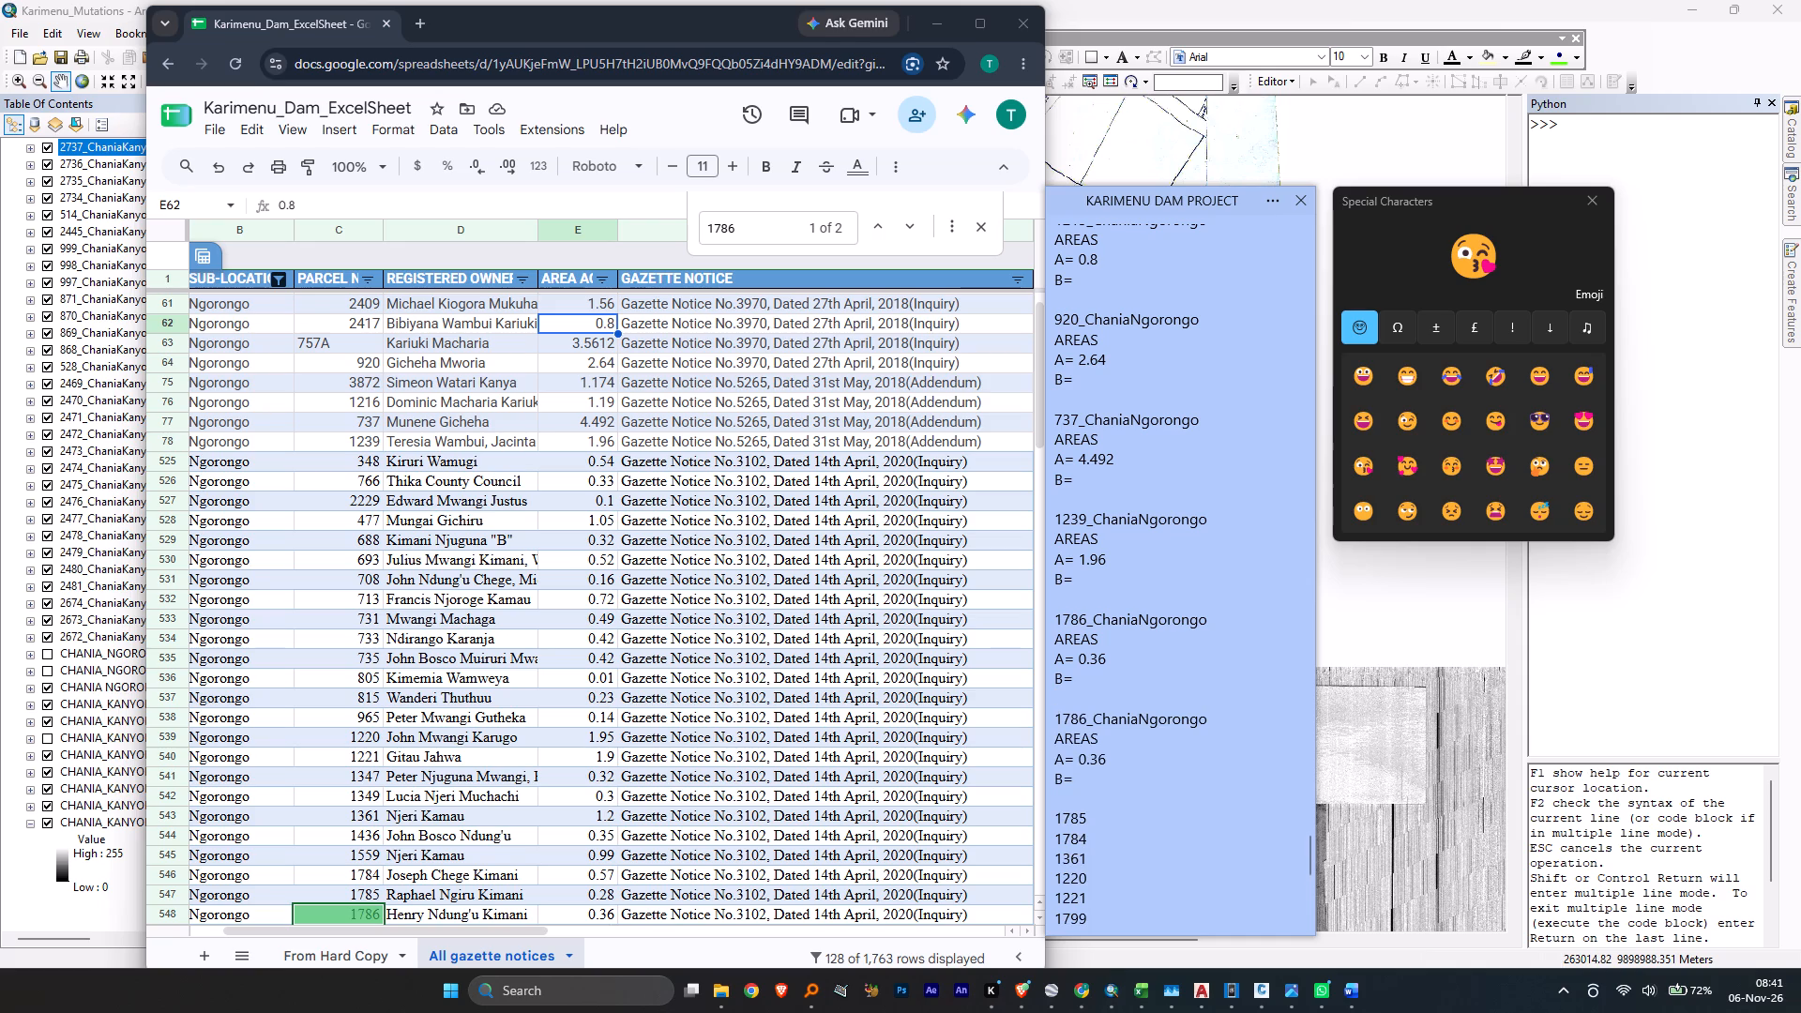
# Rename the lower of the two 1786_ChaniaNgorongo blocks as 1785_ChaniaNgorongo.
pyautogui.click(1085, 724)
pyautogui.press('BackSpace')
pyautogui.press('5')
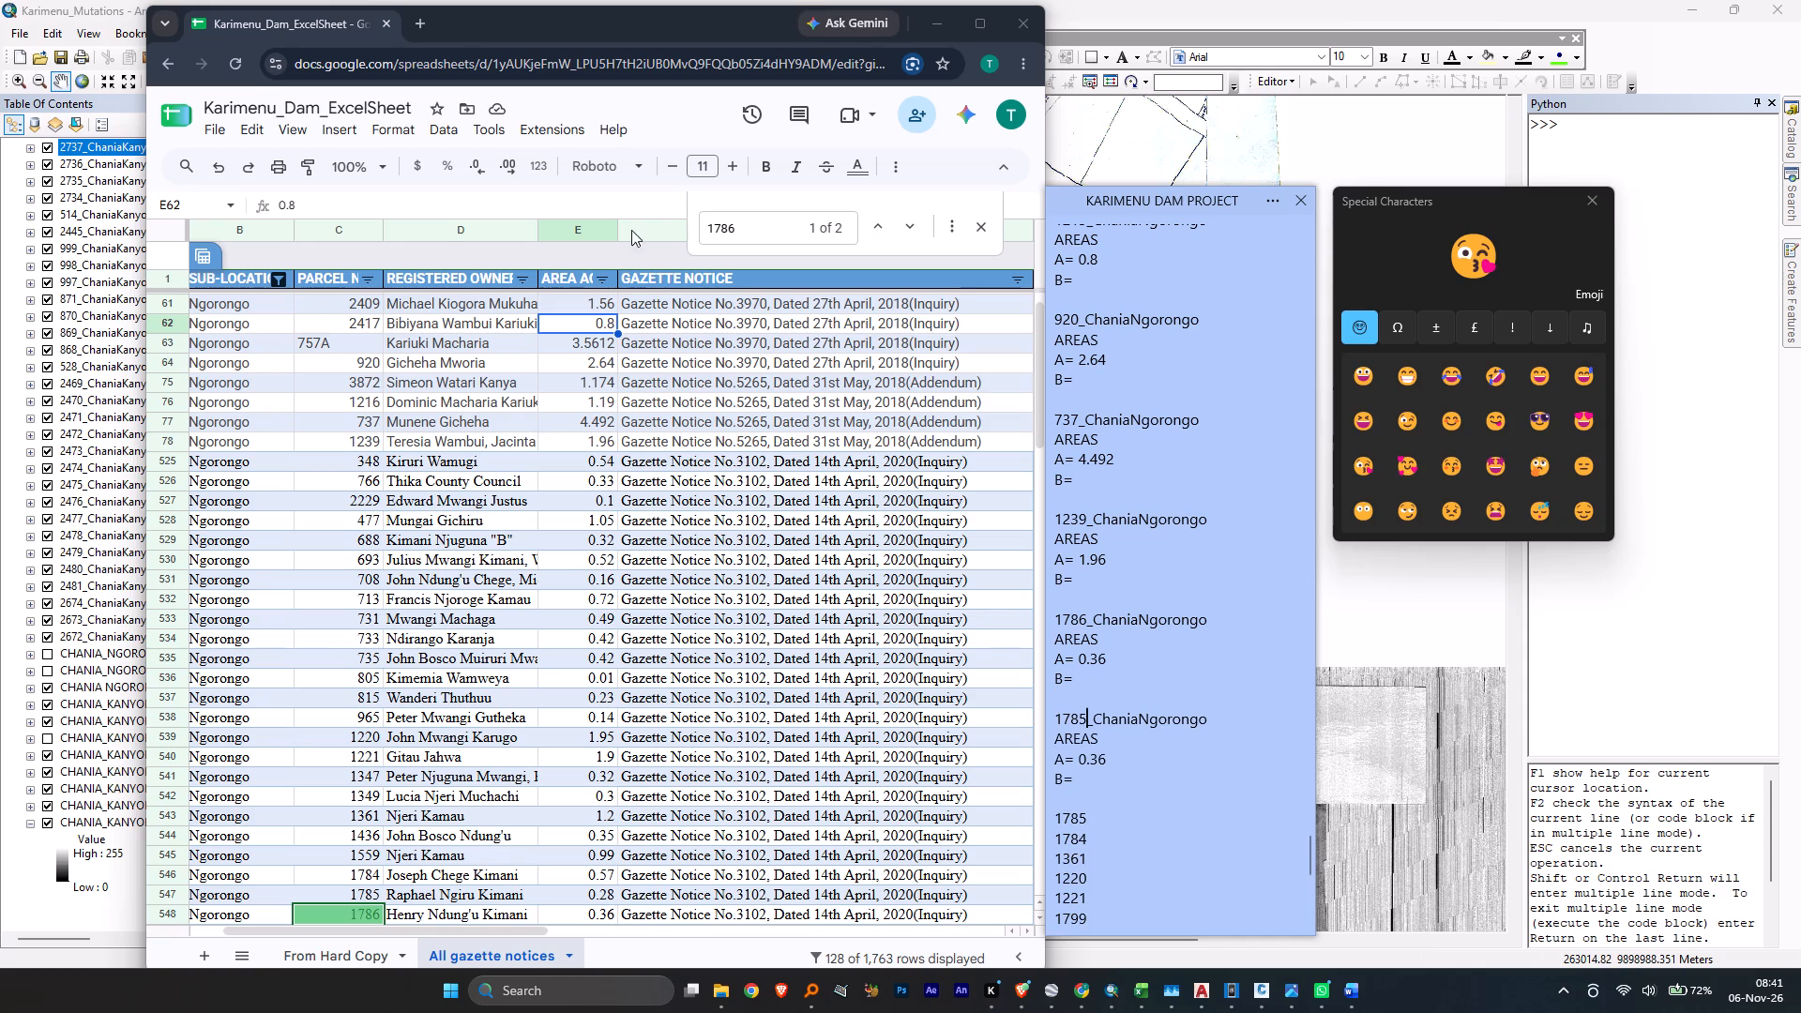
# Search the spreadsheet for parcel number 1785.
pyautogui.click(737, 225)
pyautogui.press('BackSpace')
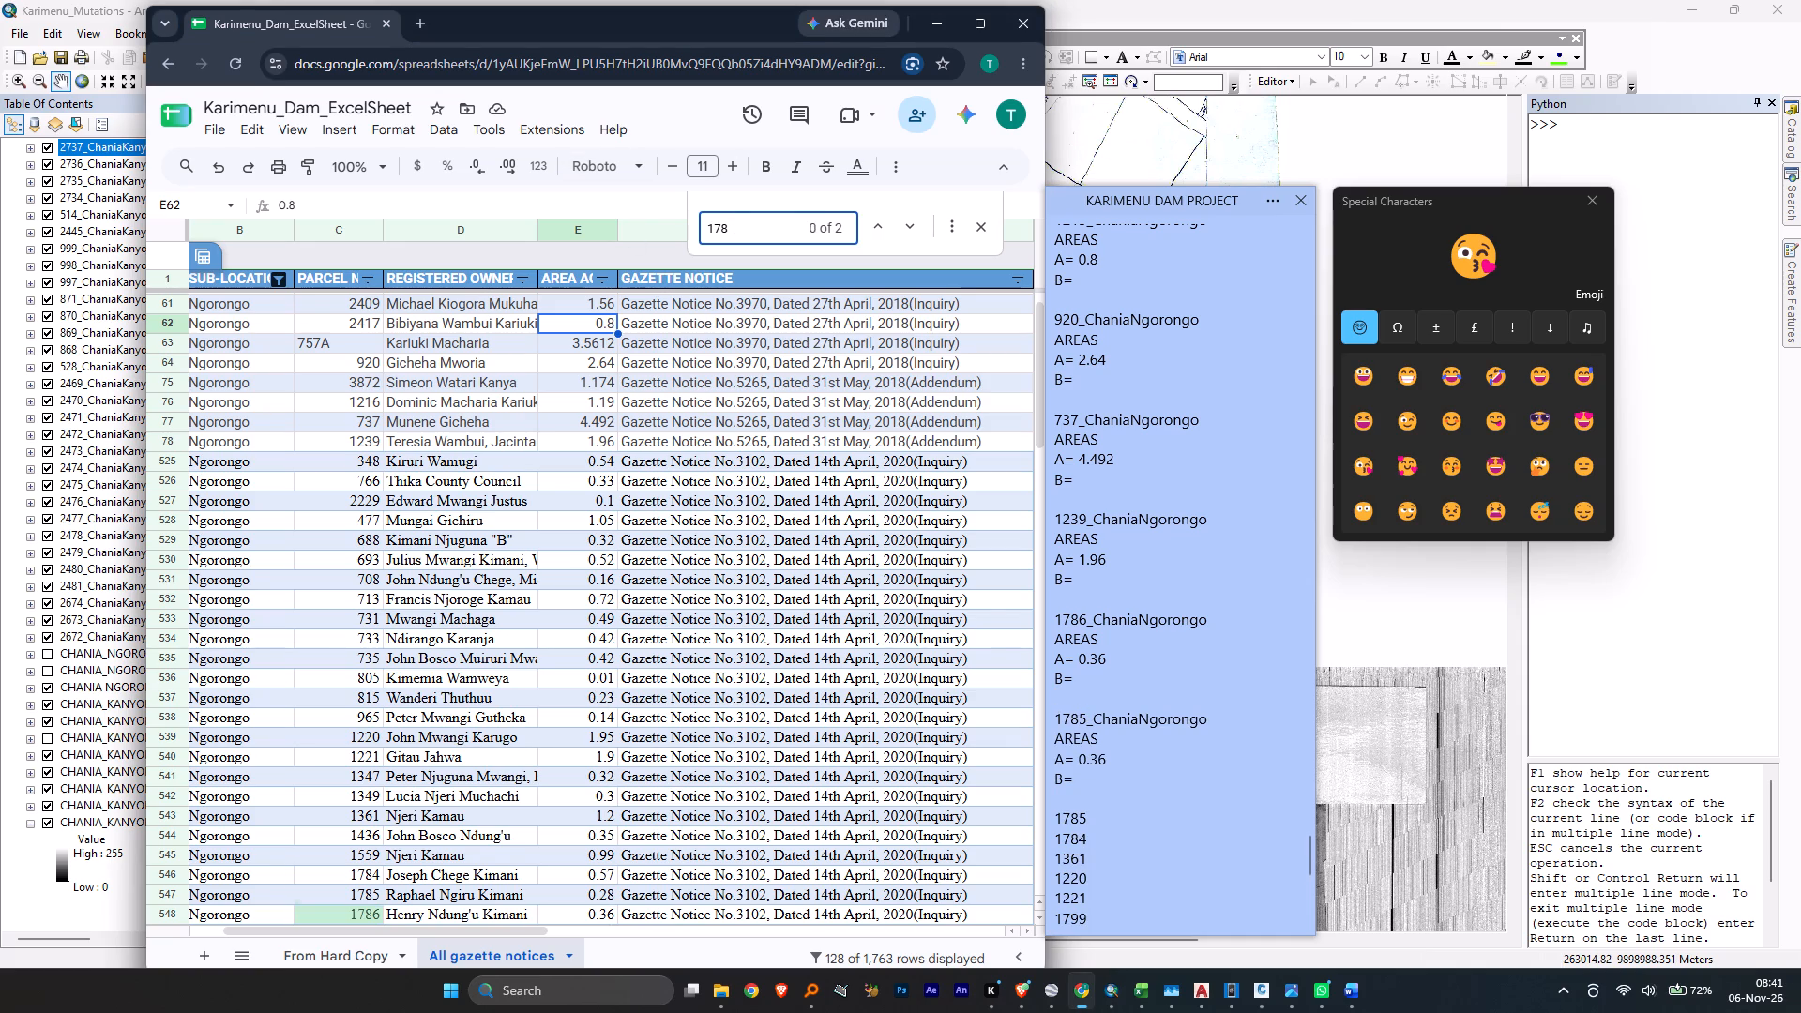
pyautogui.press('5')
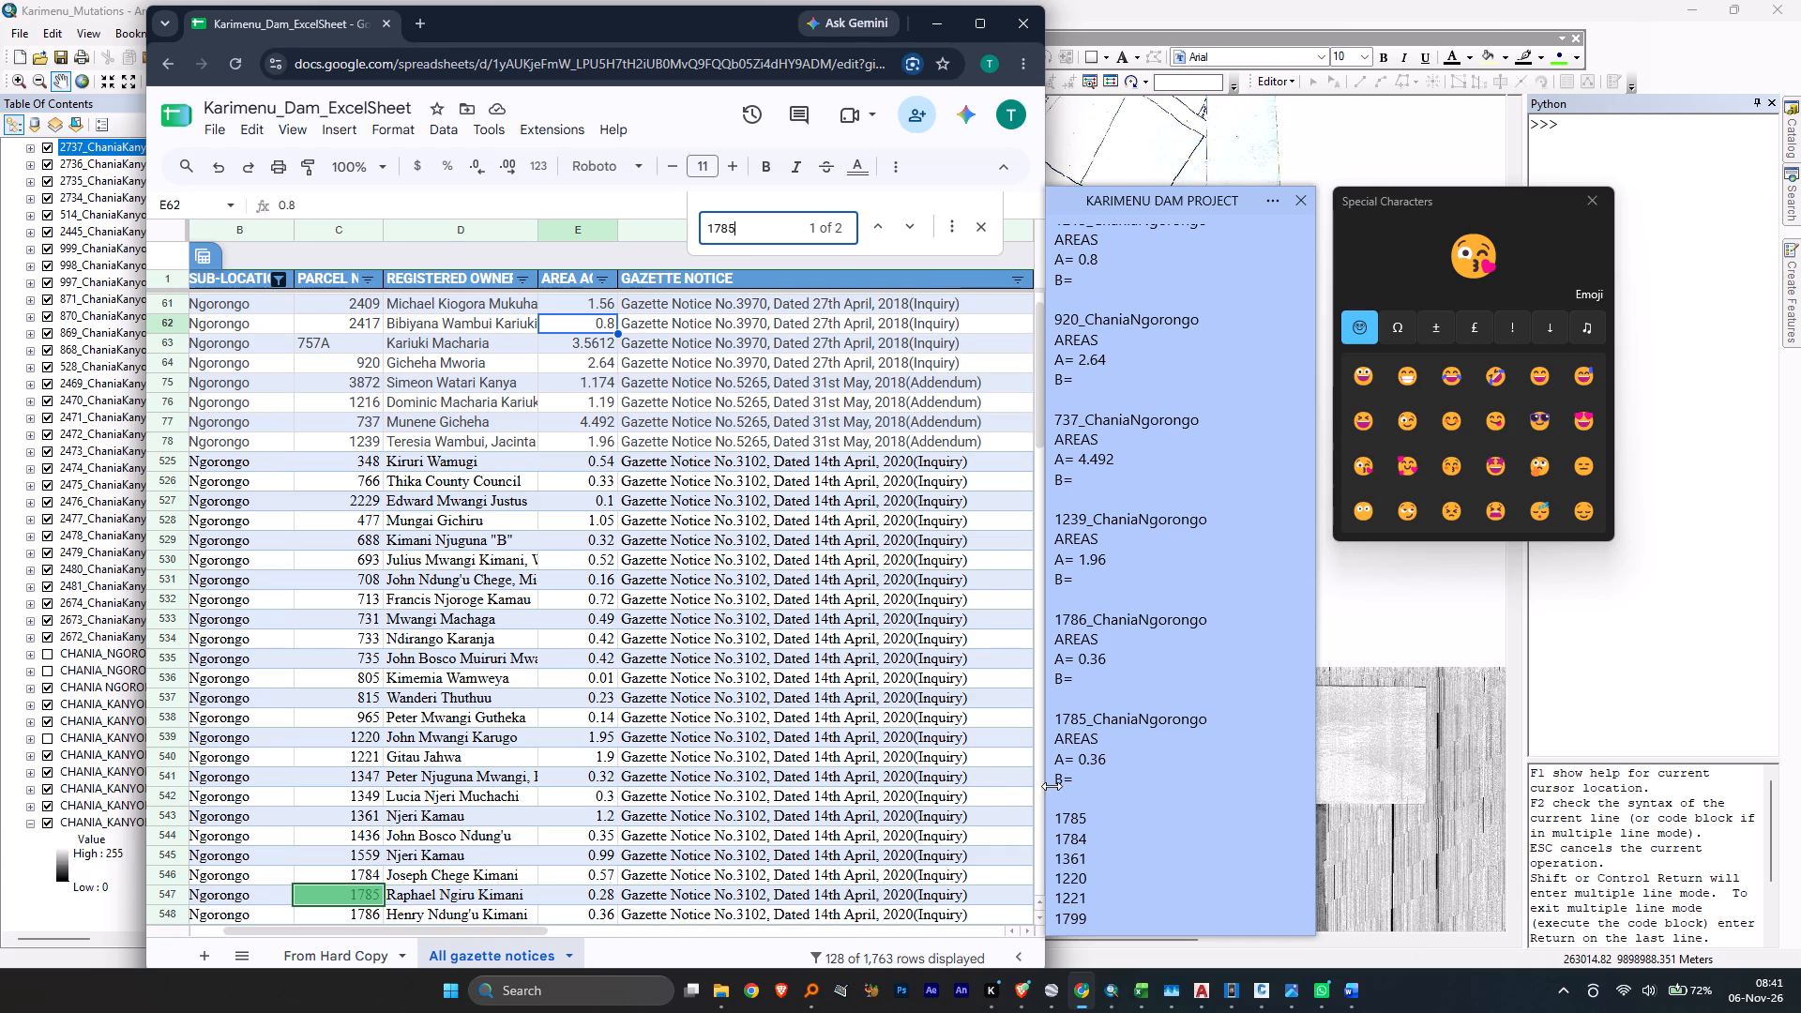
# Remove the parcel number 1785 and its line from the top of the pending parcel list in the note.
pyautogui.click(1095, 815)
pyautogui.press('BackSpace')
pyautogui.press('BackSpace')
pyautogui.press('BackSpace')
pyautogui.press('BackSpace')
pyautogui.press('BackSpace')
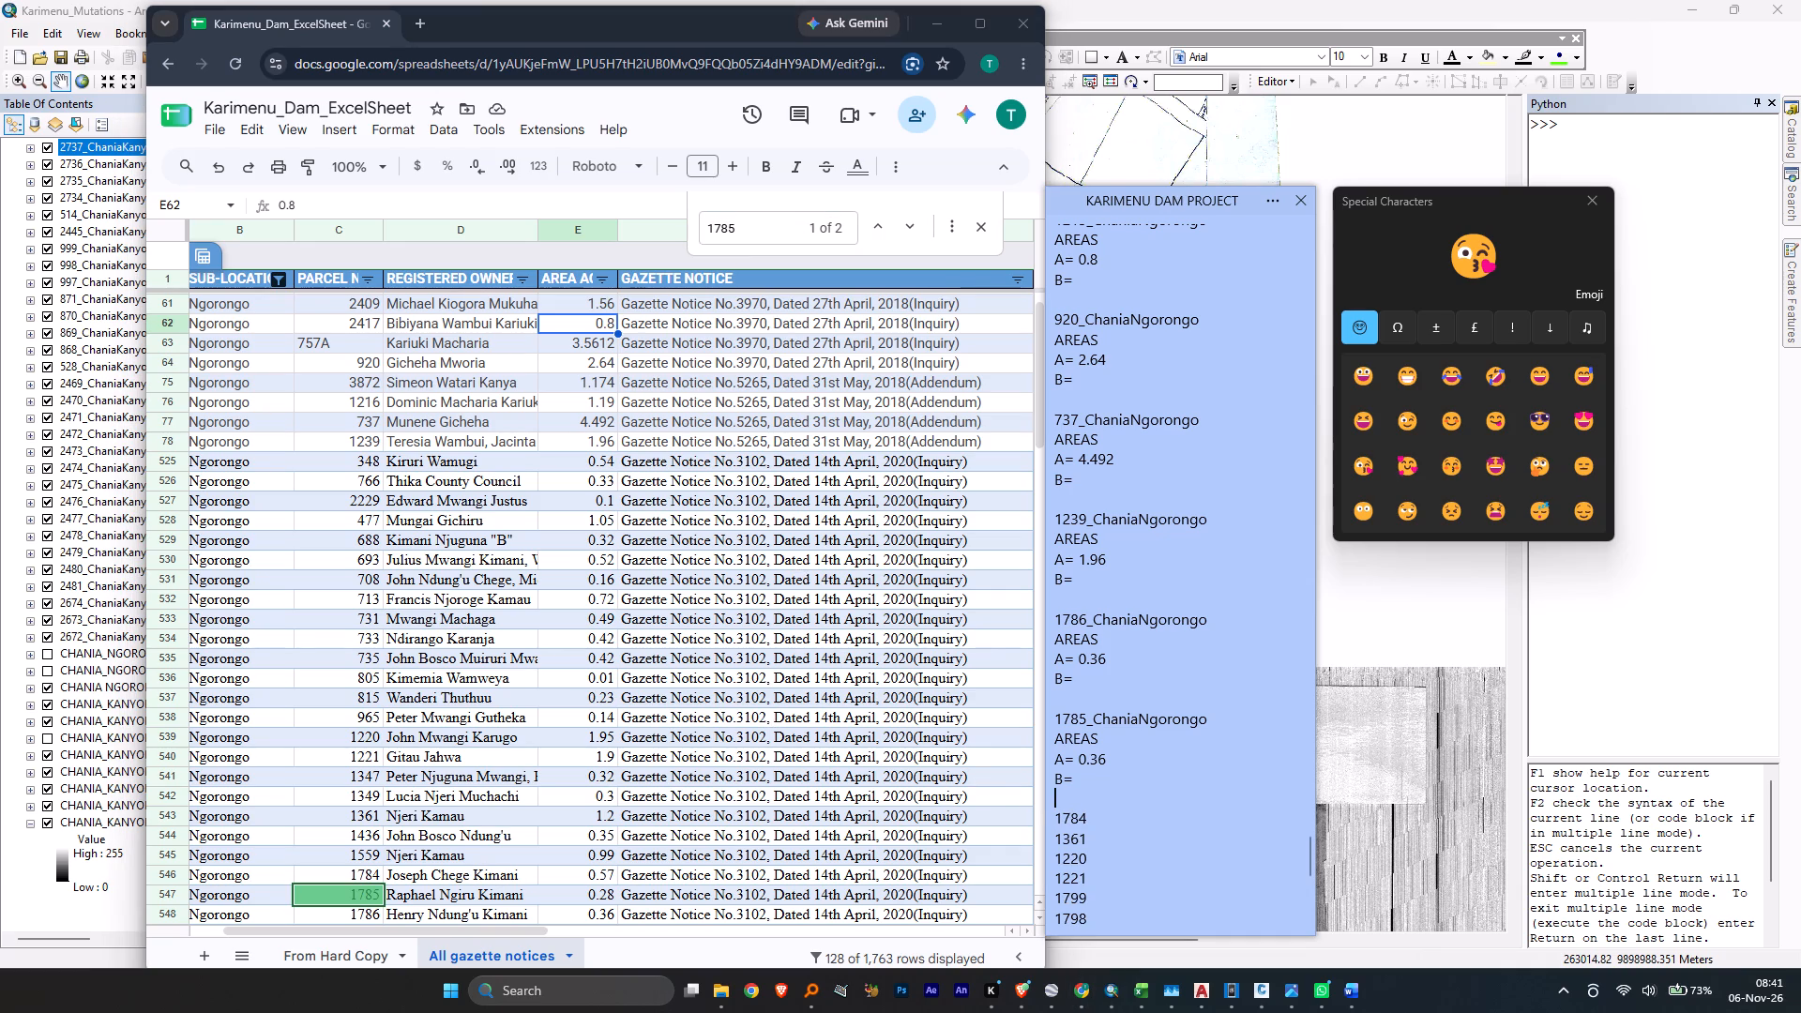
# Set the A area in the 1785_ChaniaNgorongo block to 0.28, taken from the parcel's spreadsheet row.
pyautogui.click(1107, 751)
pyautogui.press('BackSpace')
pyautogui.press('BackSpace')
pyautogui.write('28')
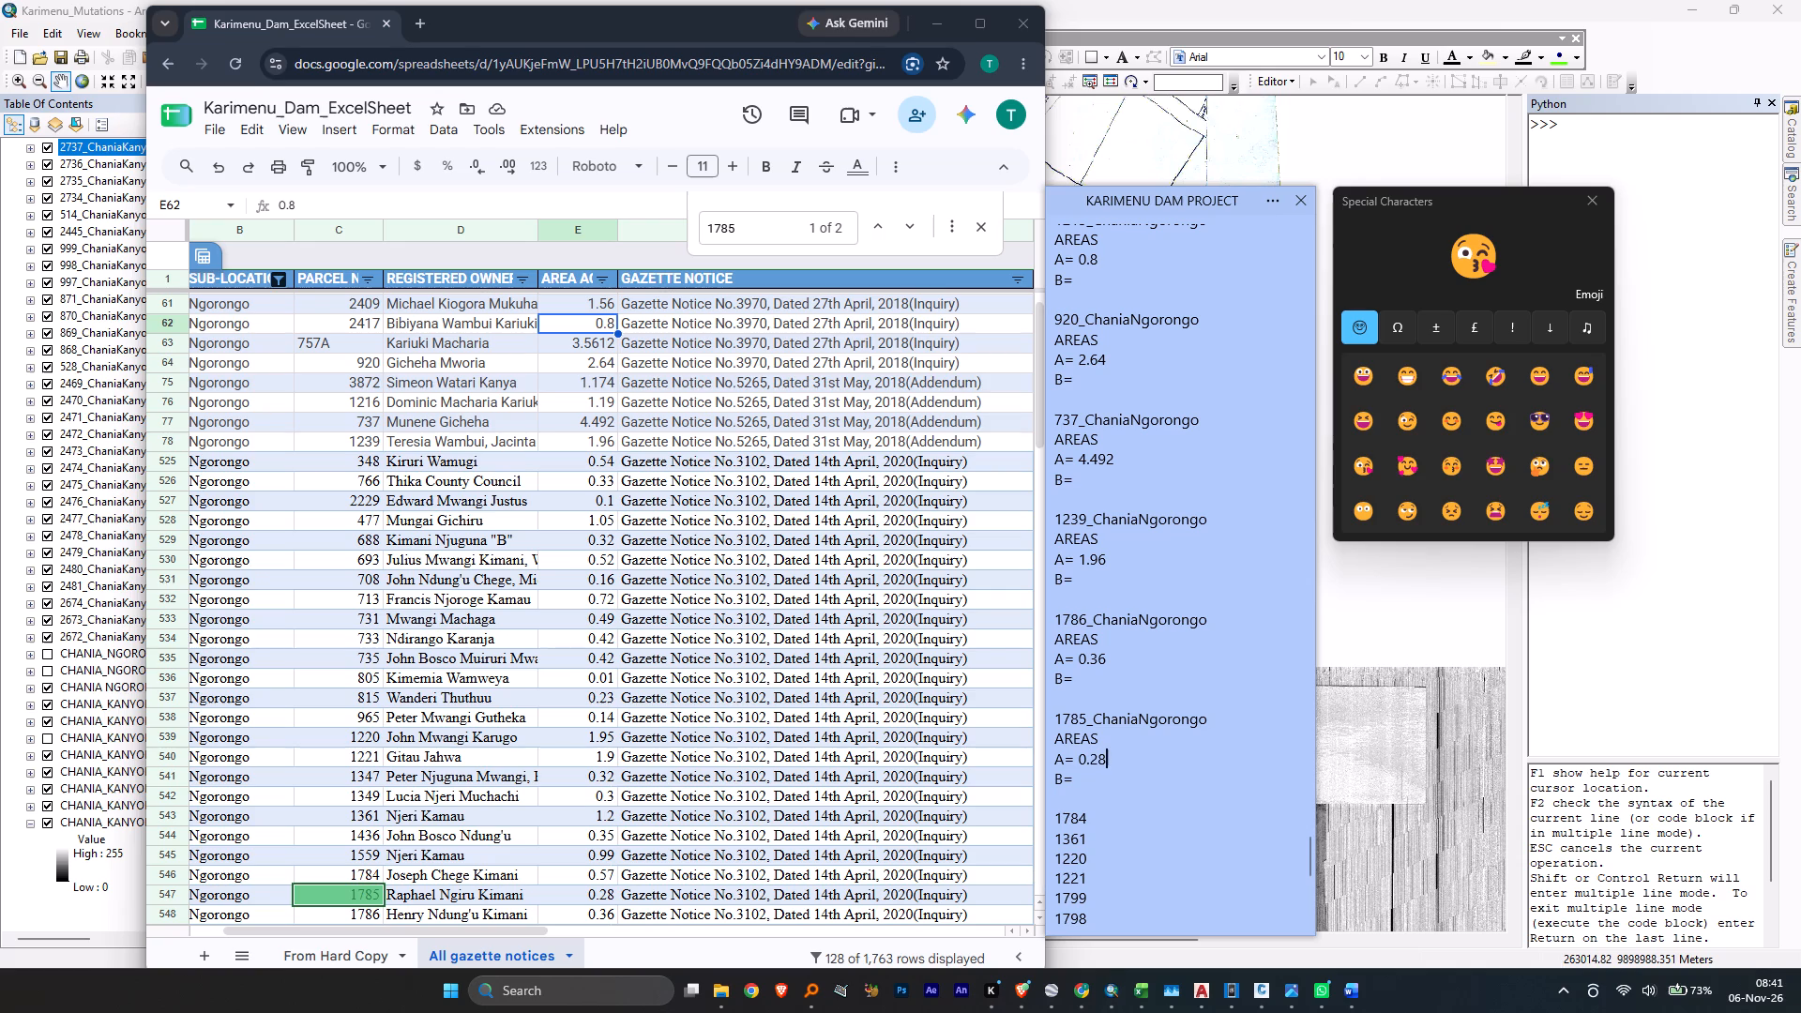
# Duplicate the whole 1785_ChaniaNgorongo areas block just above the pending parcel numbers in the note.
pyautogui.moveTo(1077, 782); pyautogui.dragTo(1052, 721)
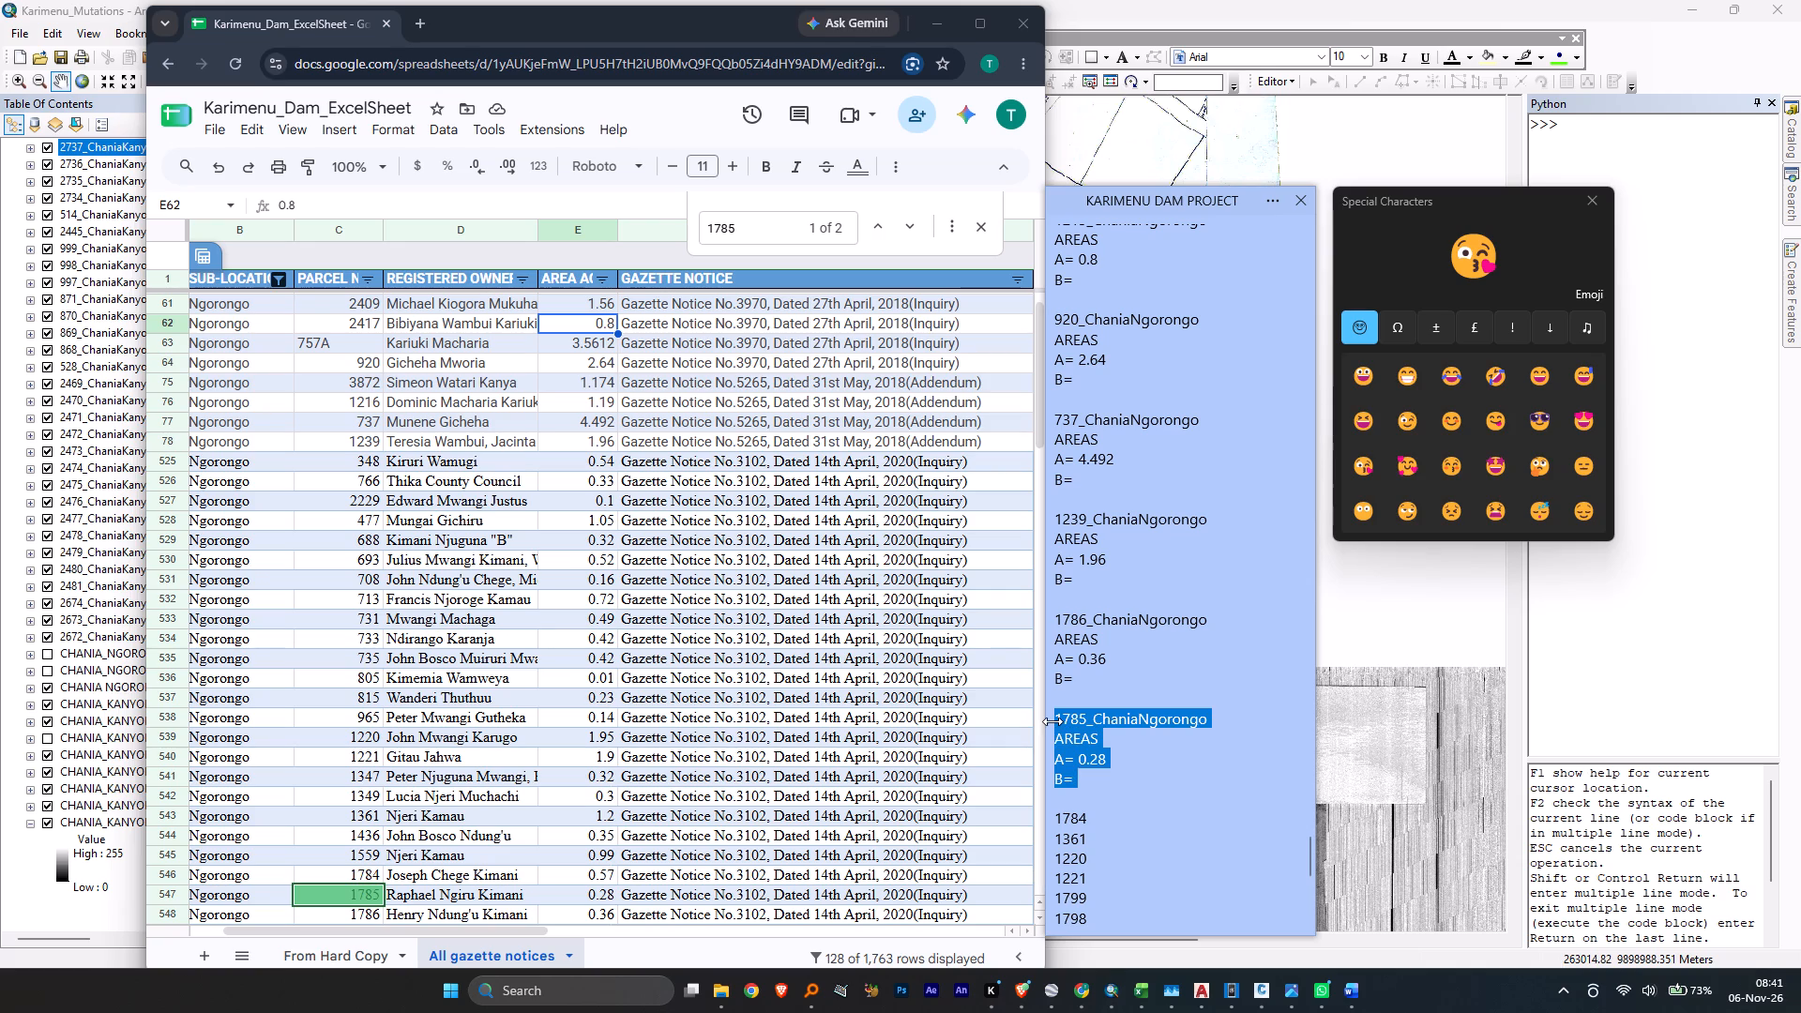
pyautogui.hotkey('ctrl', 'c')
pyautogui.click(1073, 797)
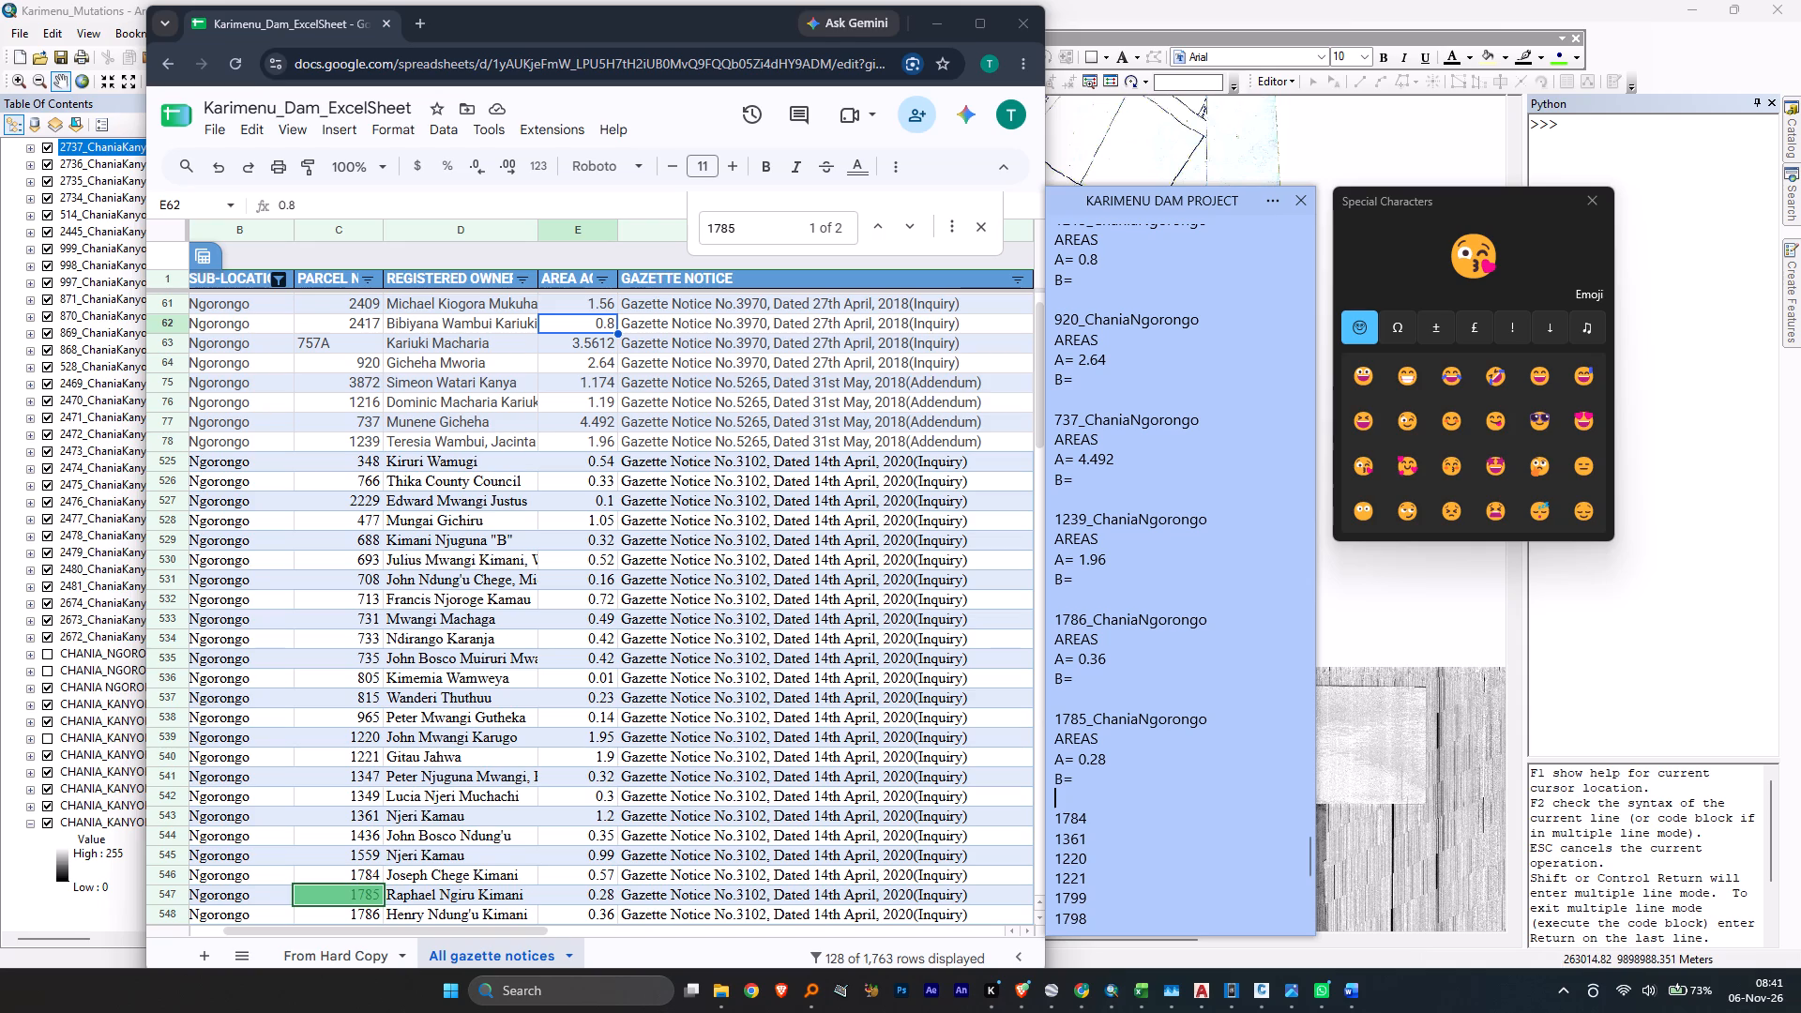
pyautogui.press('Return')
pyautogui.hotkey('ctrl', 'v')
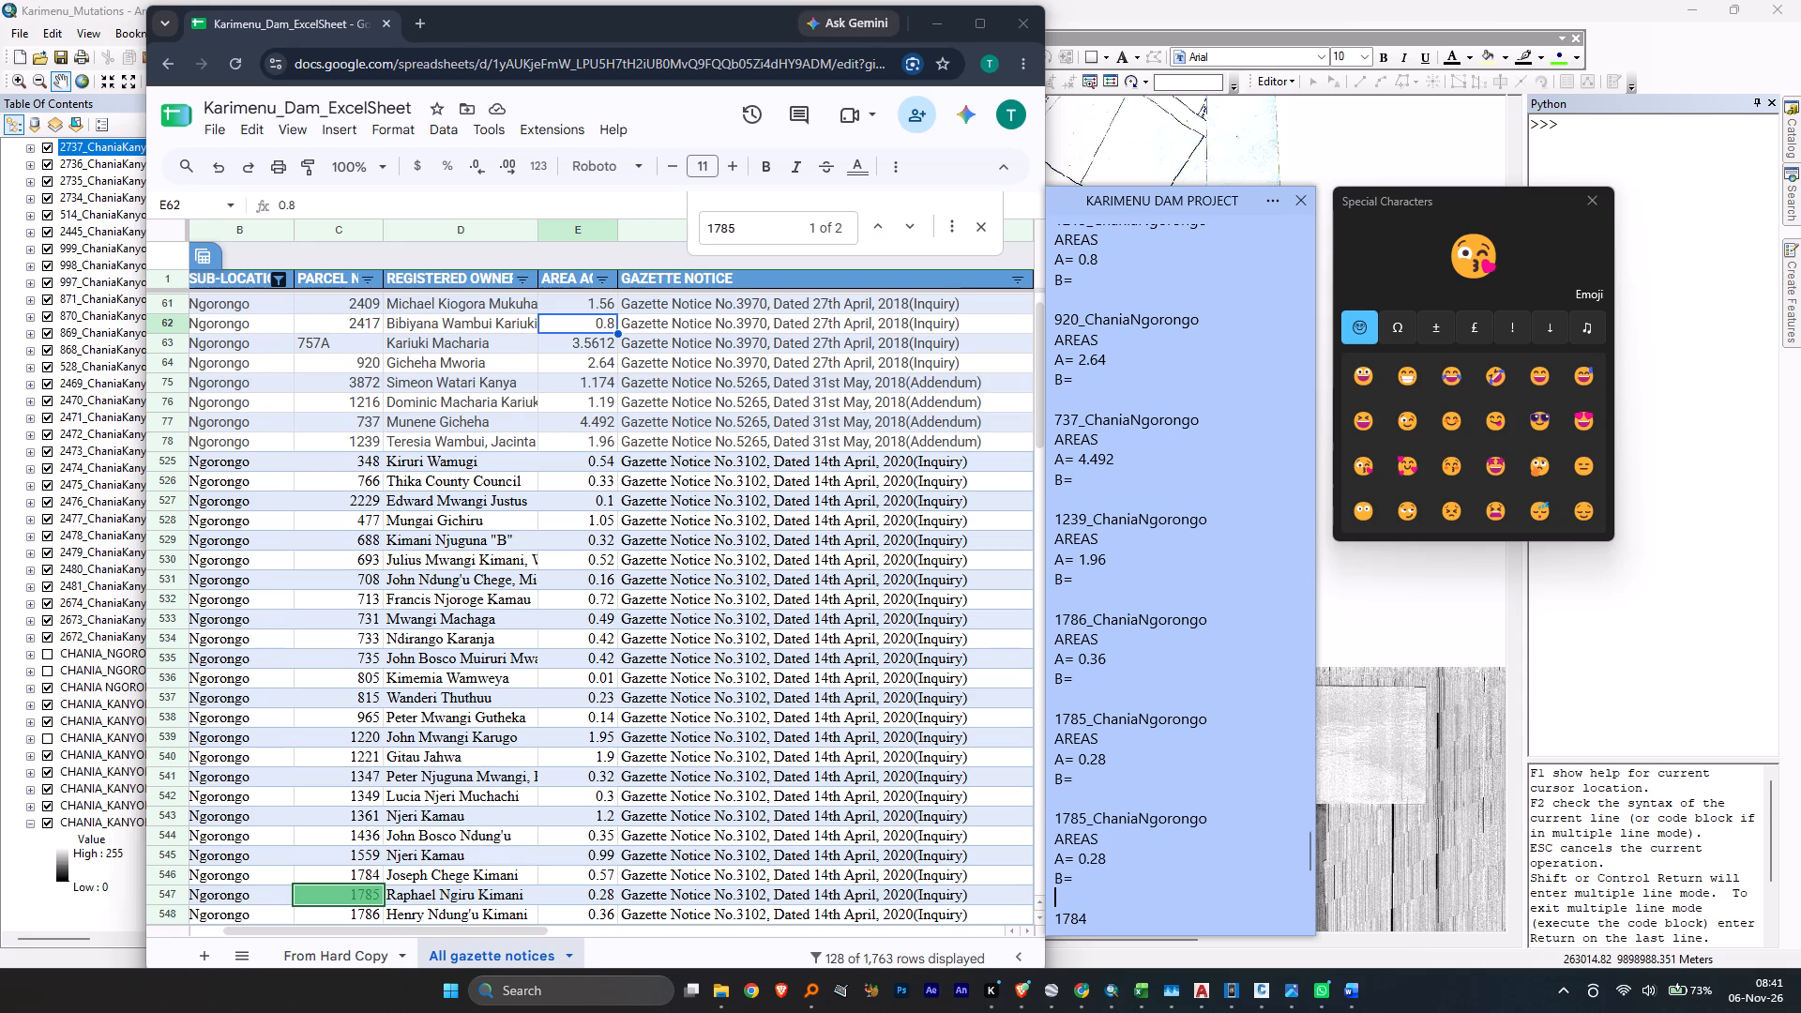
# Rename the lower of the two 1785_ChaniaNgorongo blocks as 1784_ChaniaNgorongo.
pyautogui.scroll(-1, 1077, 821)
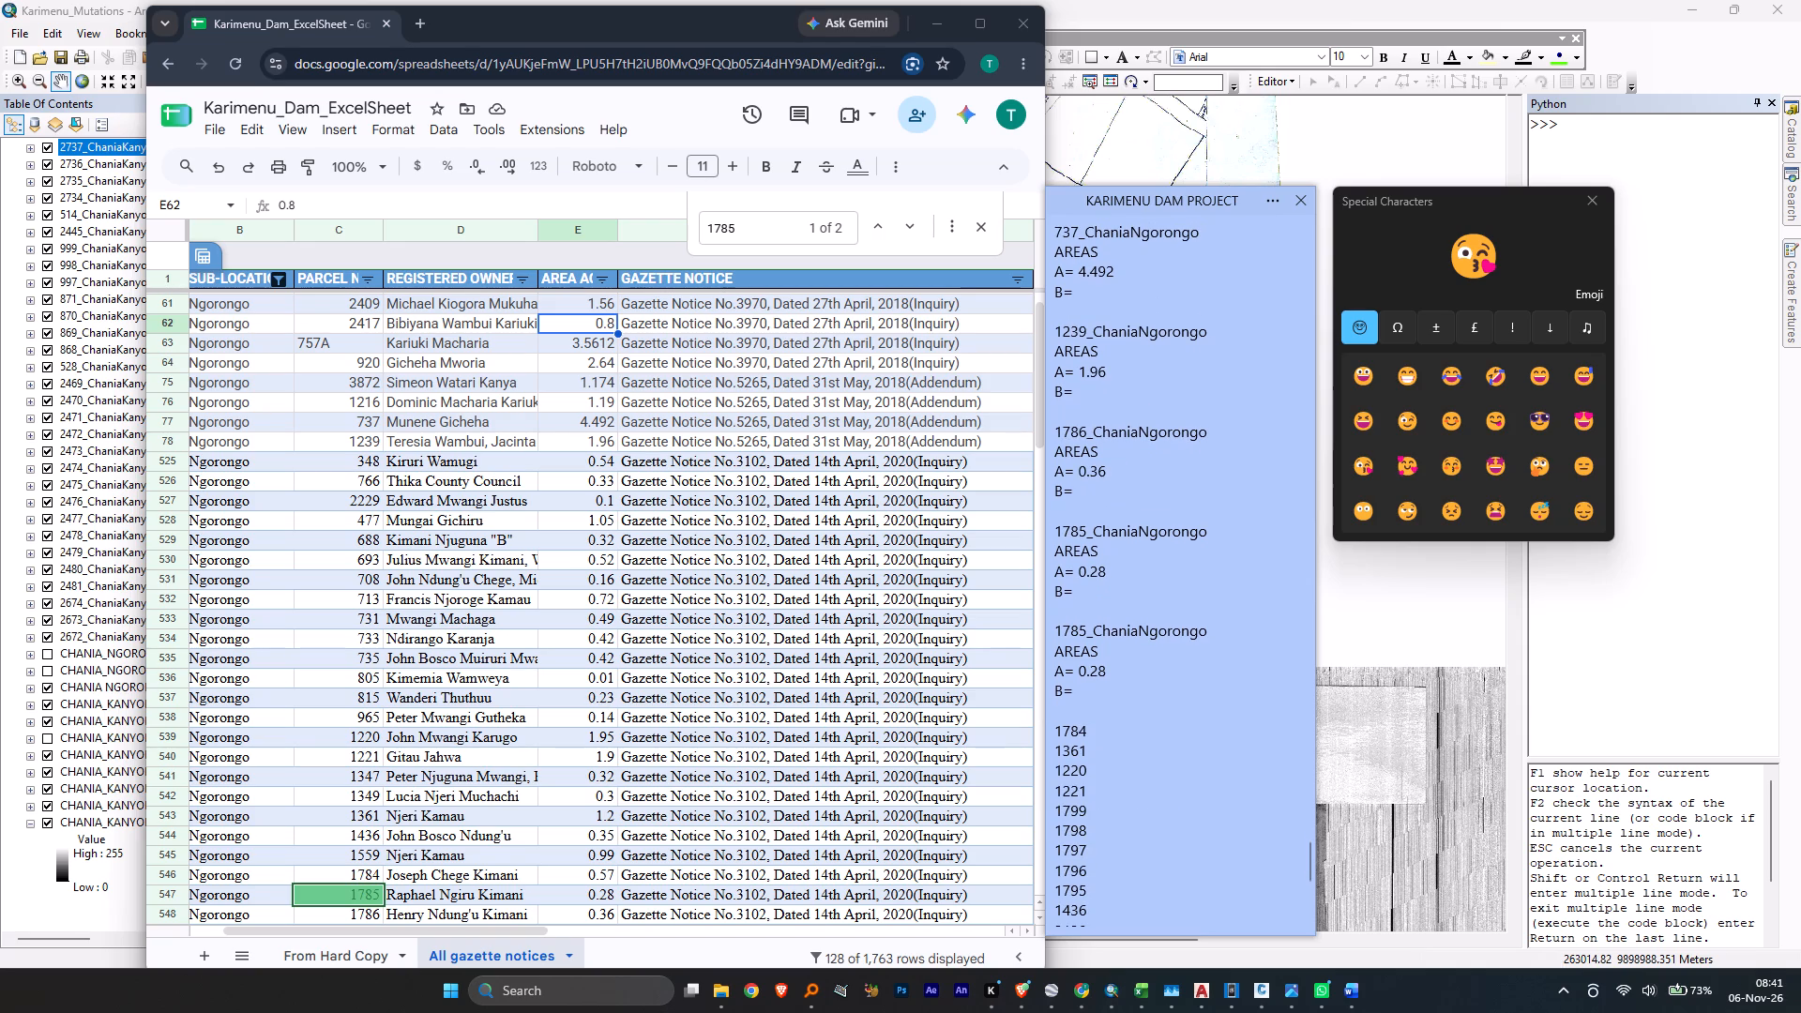
pyautogui.click(1084, 627)
pyautogui.press('BackSpace')
pyautogui.press('4')
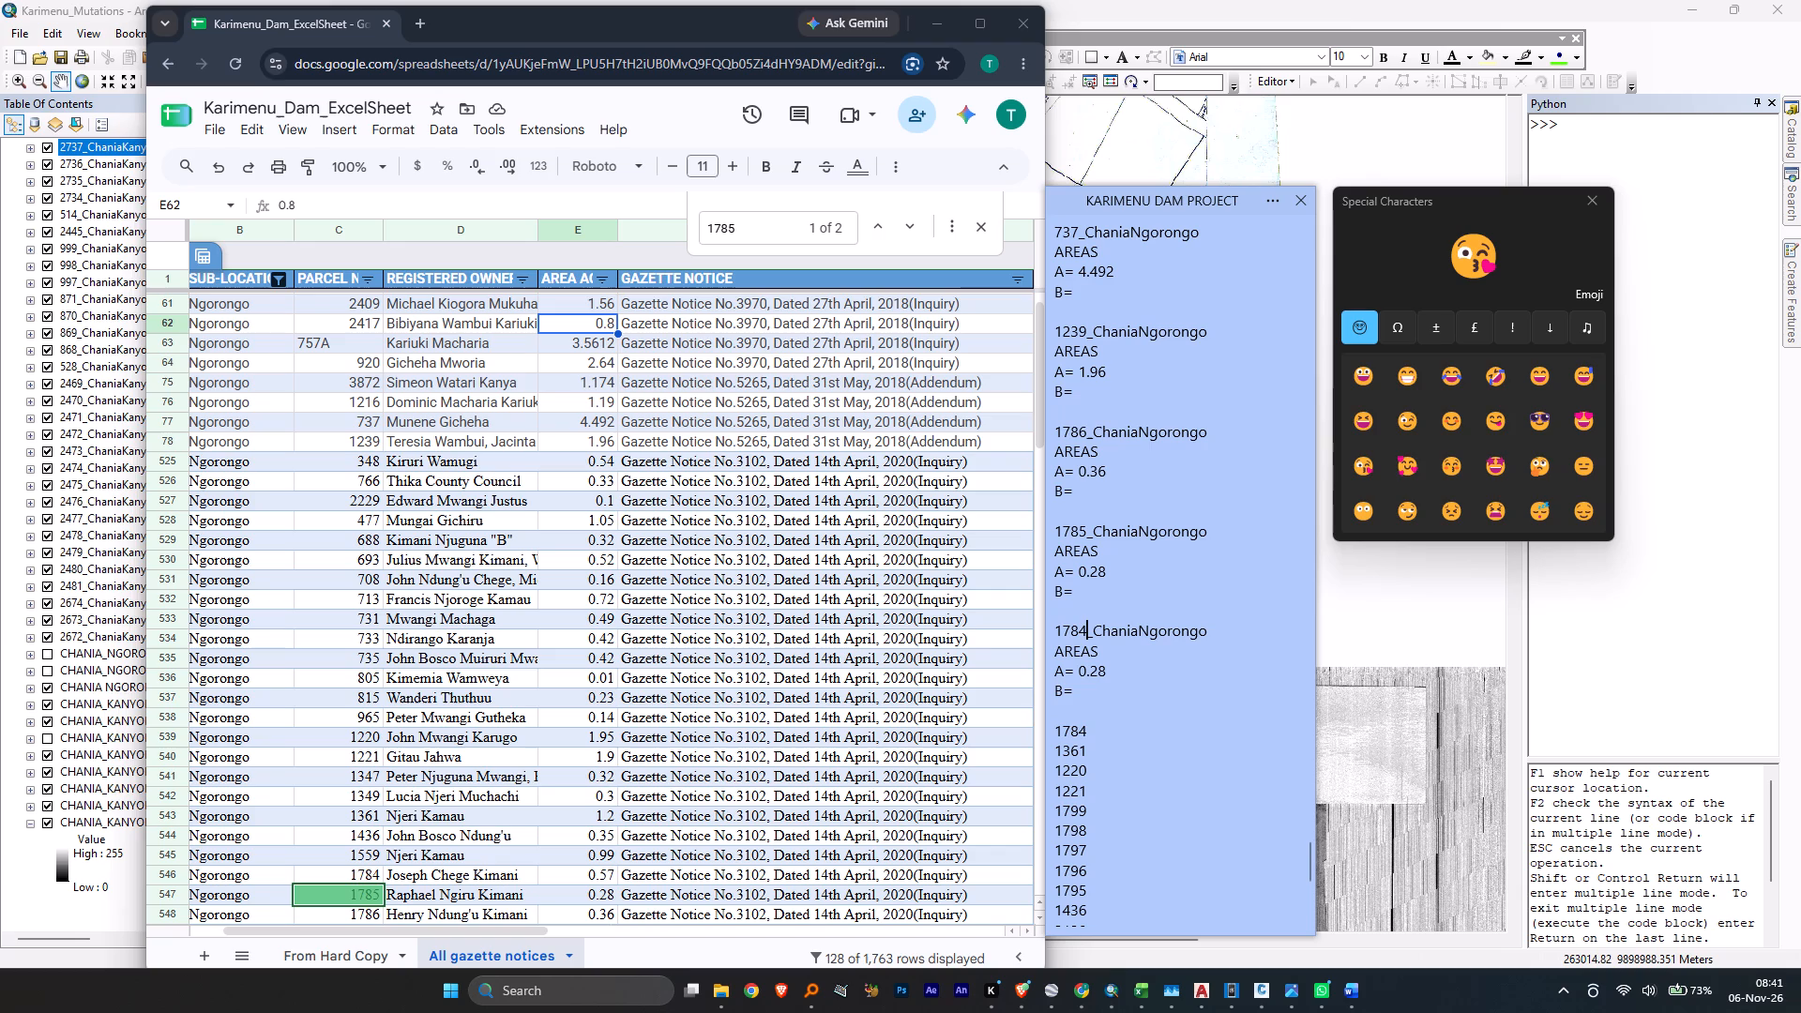
# Set the A area in the 1784_ChaniaNgorongo block to 0.57, taken from the parcel's spreadsheet row.
pyautogui.click(1126, 726)
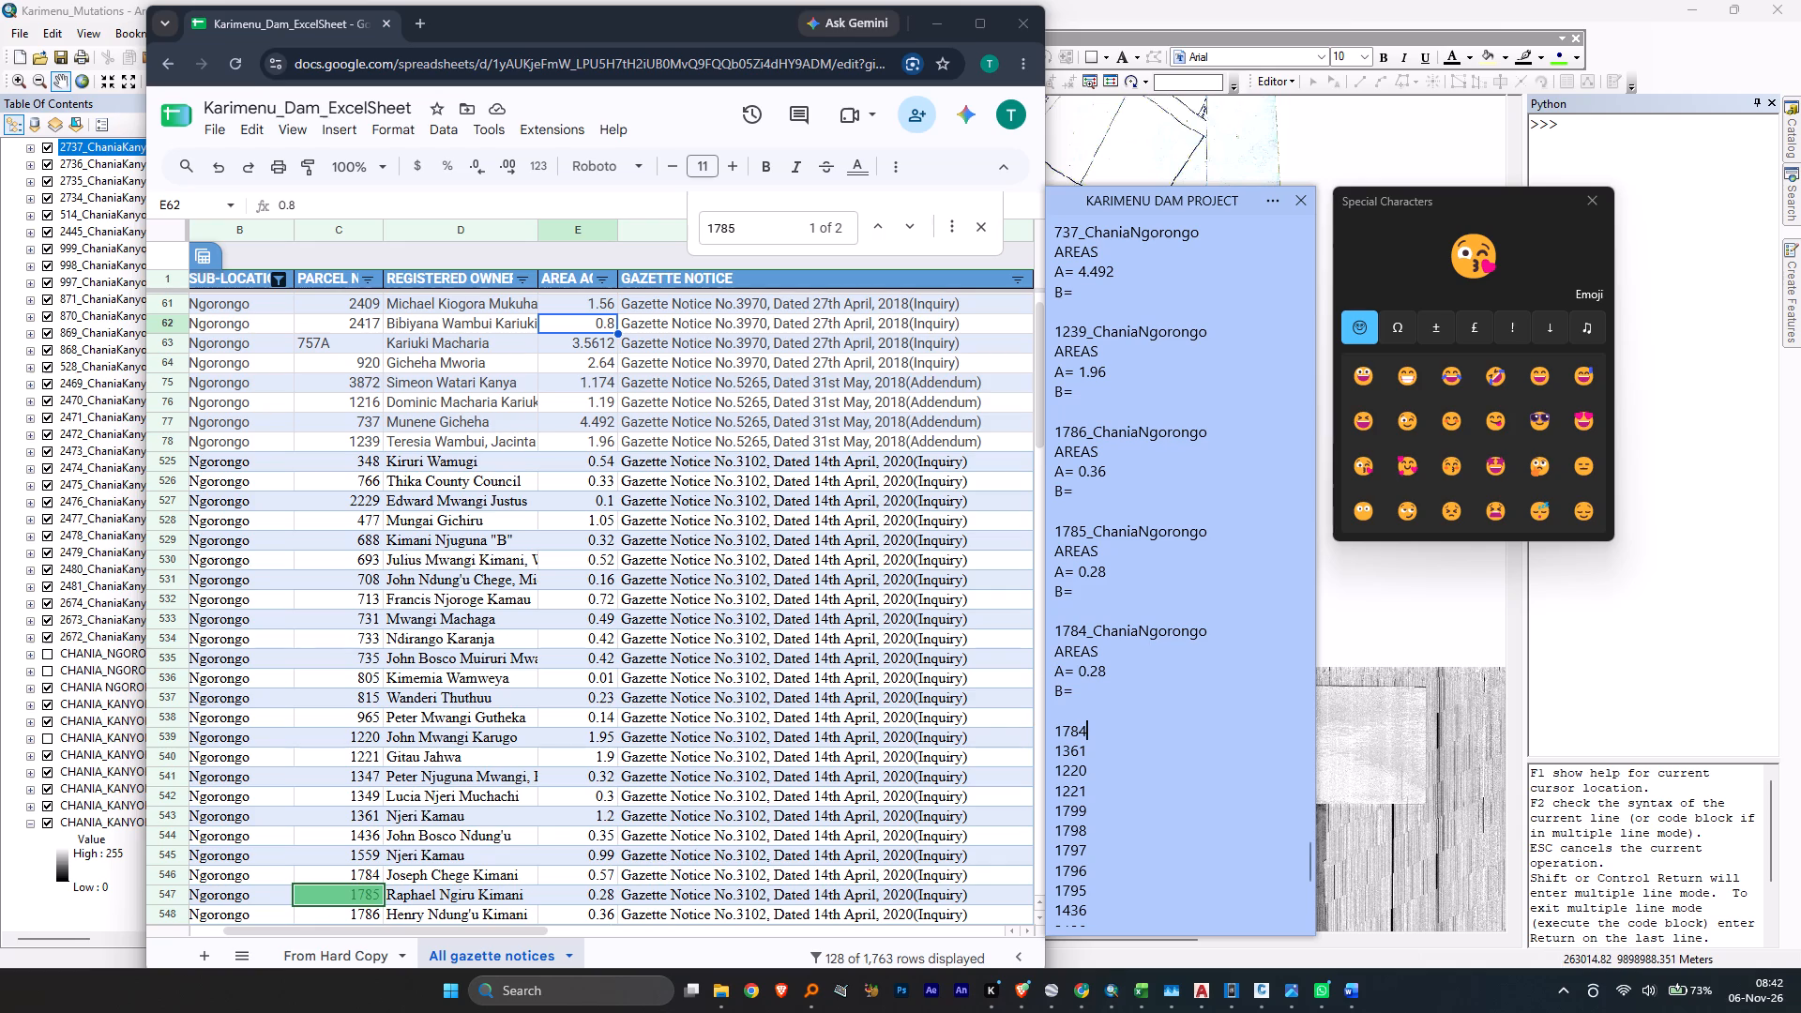
pyautogui.click(1104, 671)
pyautogui.press('BackSpace')
pyautogui.press('BackSpace')
pyautogui.write('57')
# Remove the completed parcel number 1784 from the top of the pending parcel list in the note.
pyautogui.click(1084, 733)
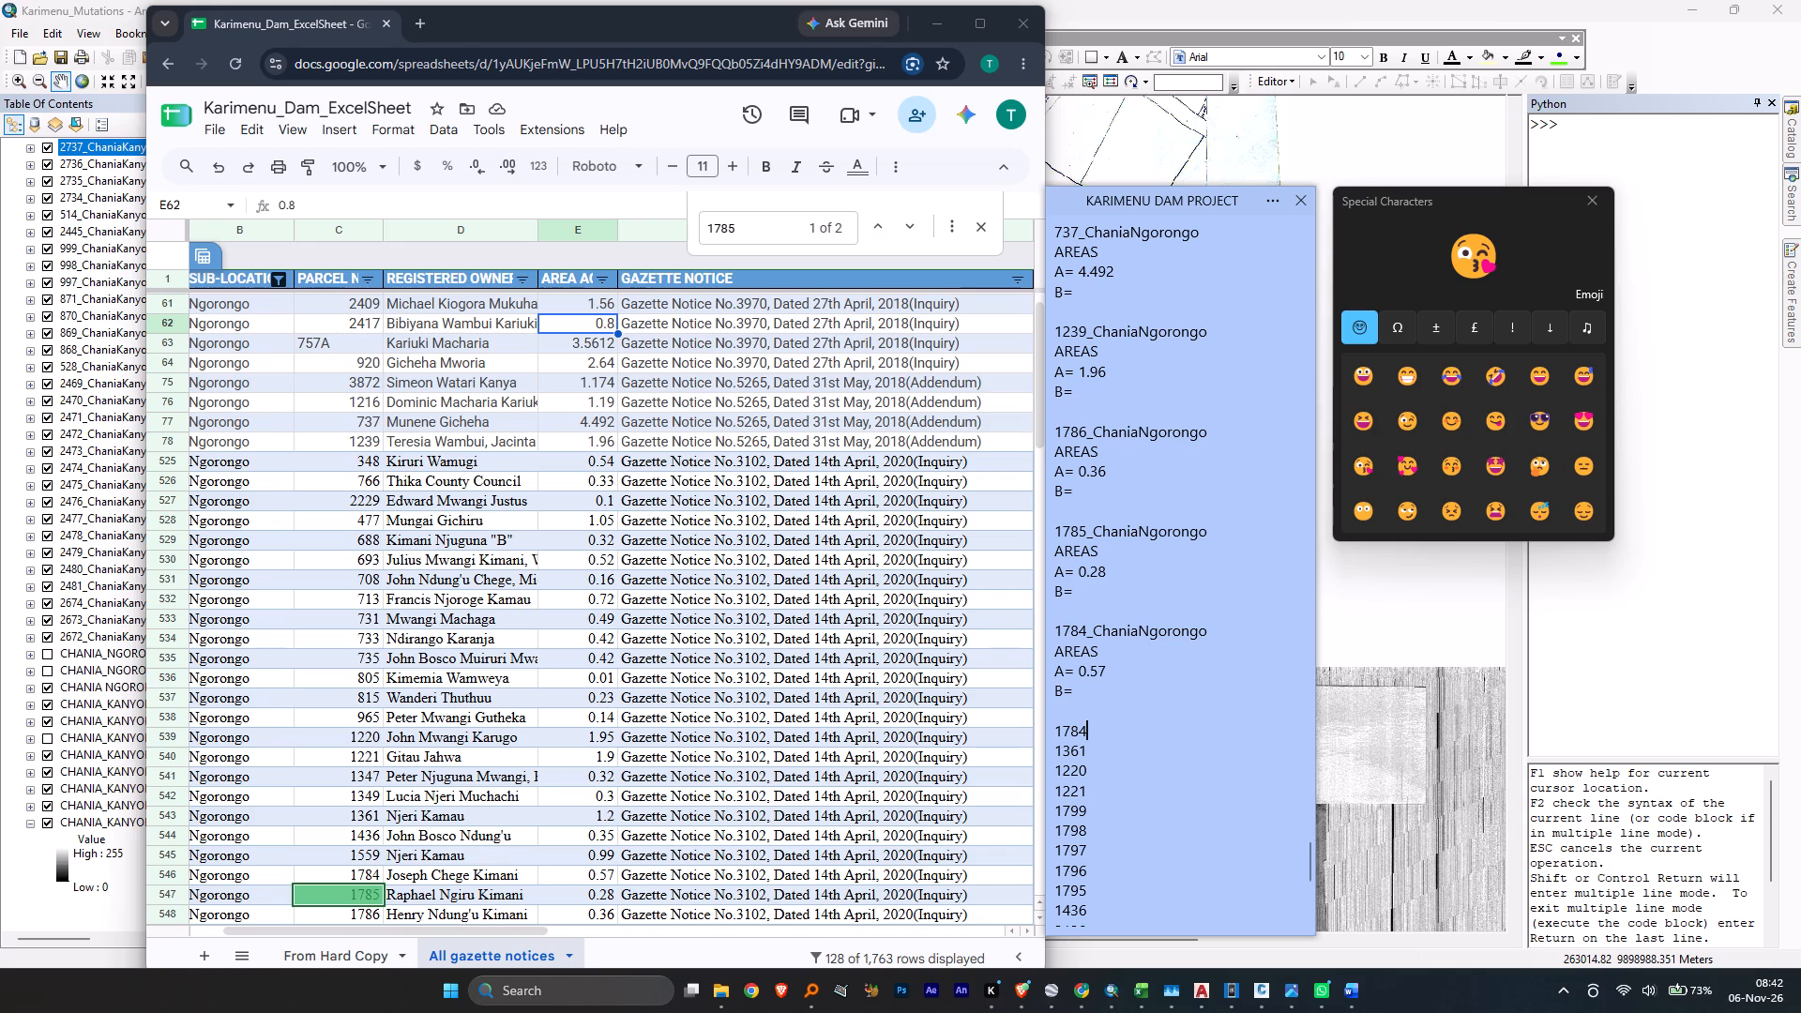
pyautogui.press('BackSpace')
pyautogui.press('BackSpace')
pyautogui.press('BackSpace')
pyautogui.press('BackSpace')
pyautogui.click(743, 227)
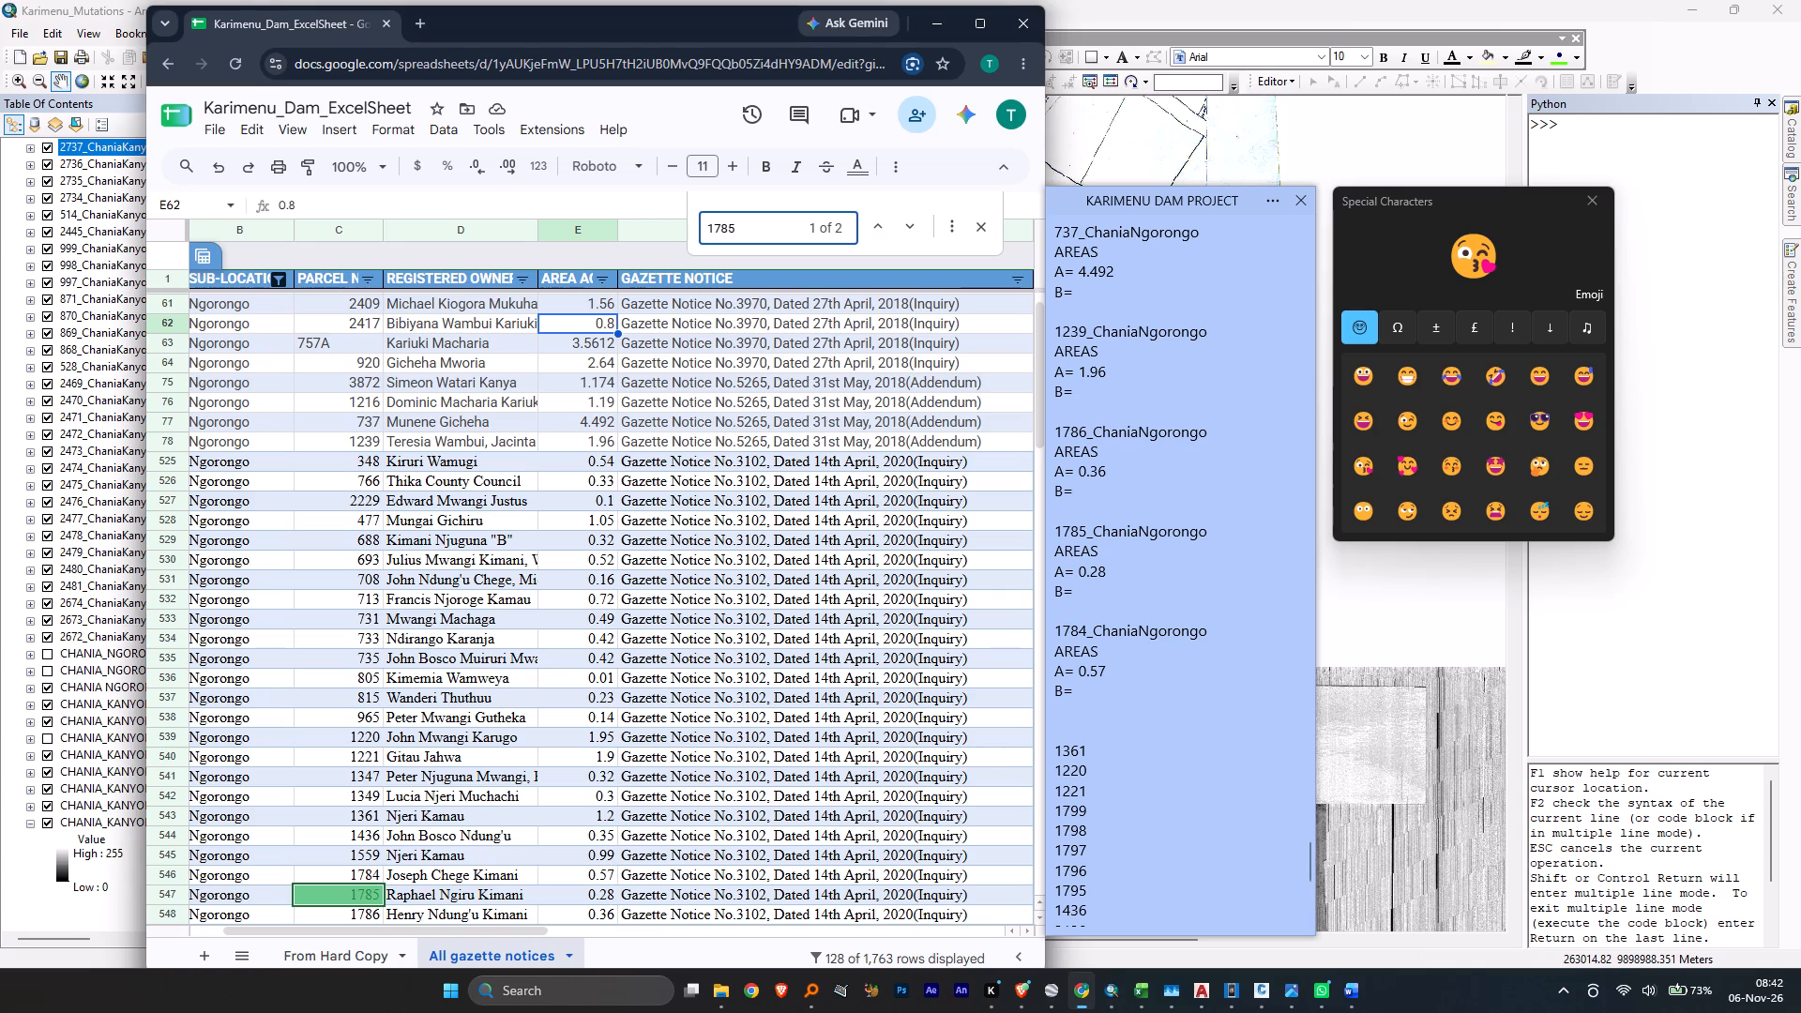
pyautogui.press('BackSpace')
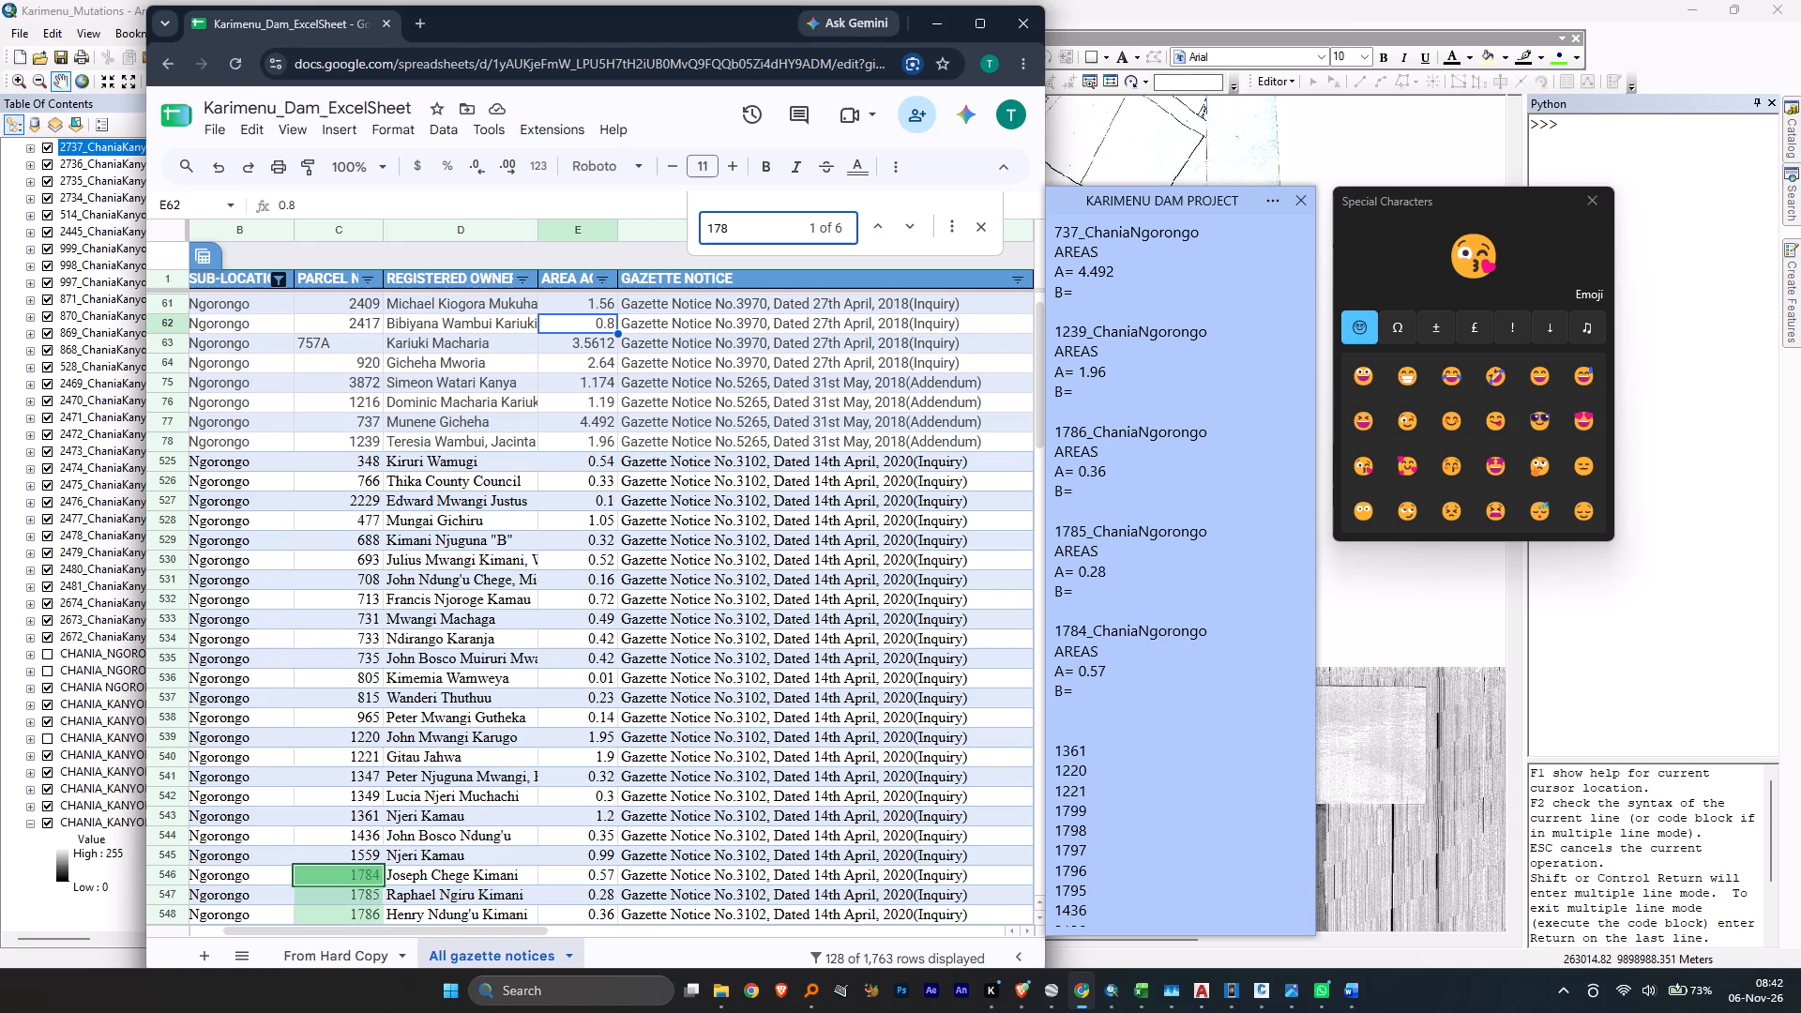
pyautogui.press('BackSpace')
pyautogui.press('BackSpace')
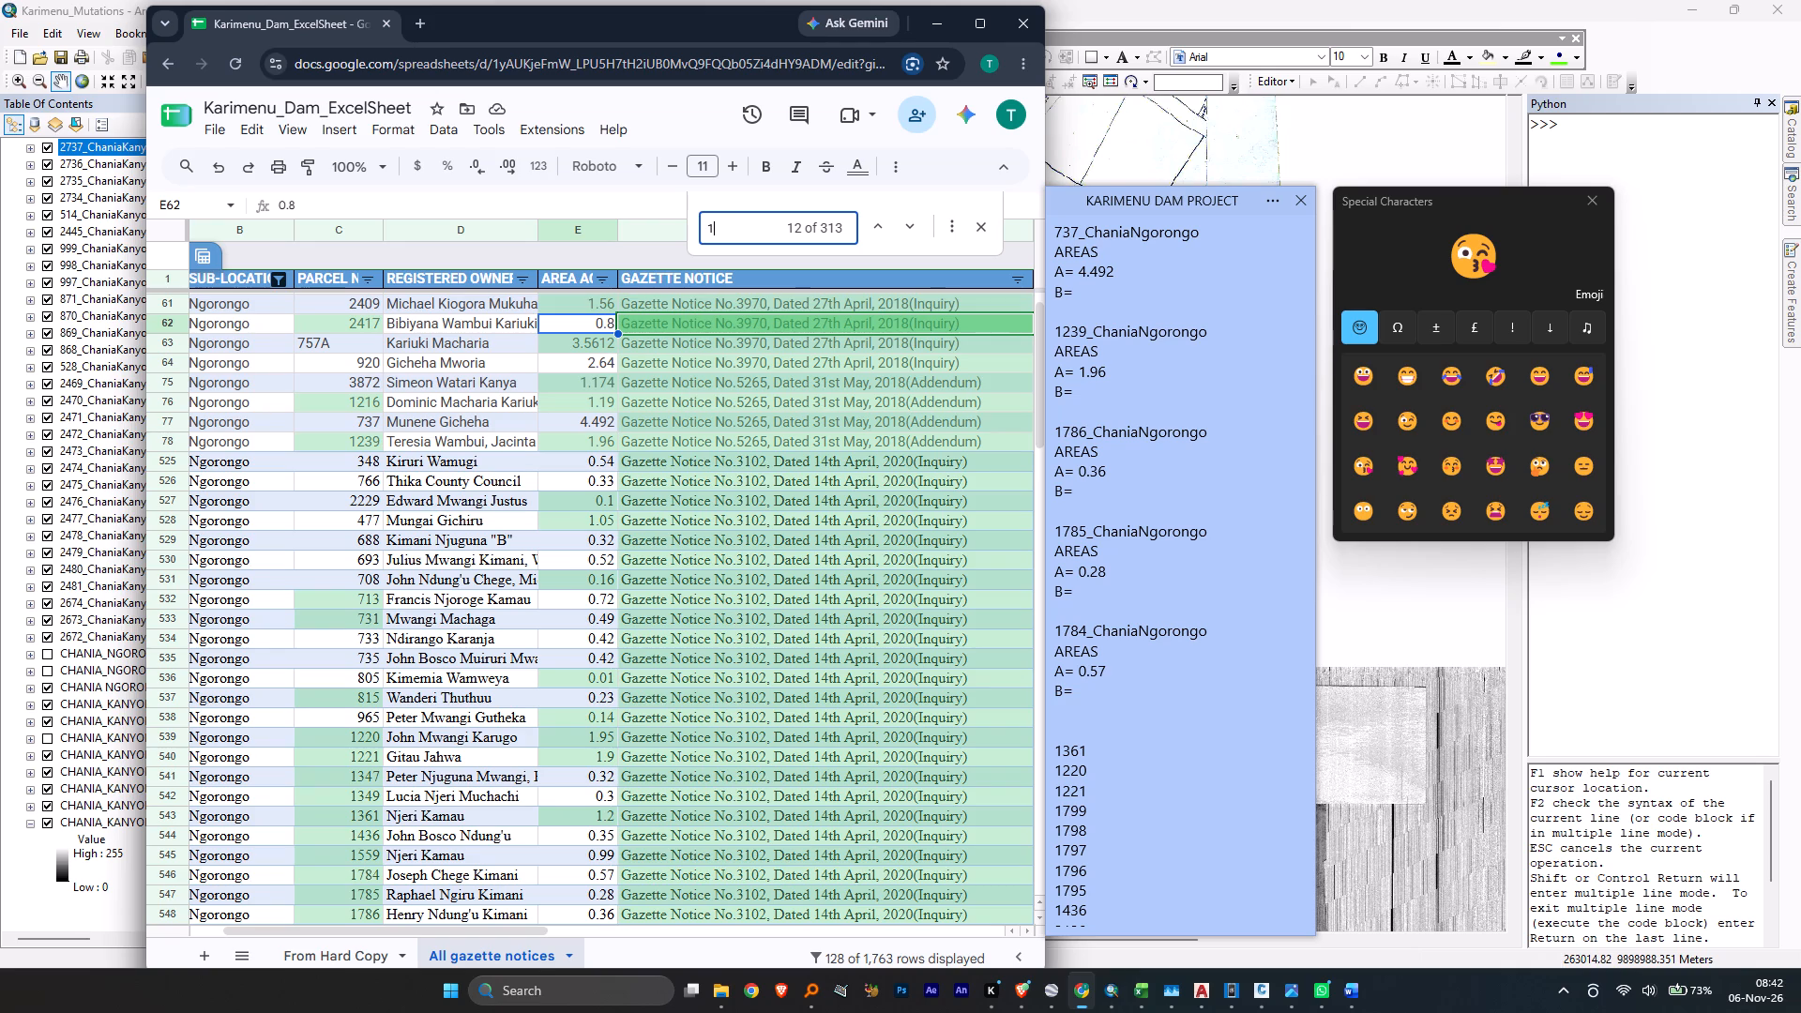
pyautogui.write('36')
pyautogui.press('1')
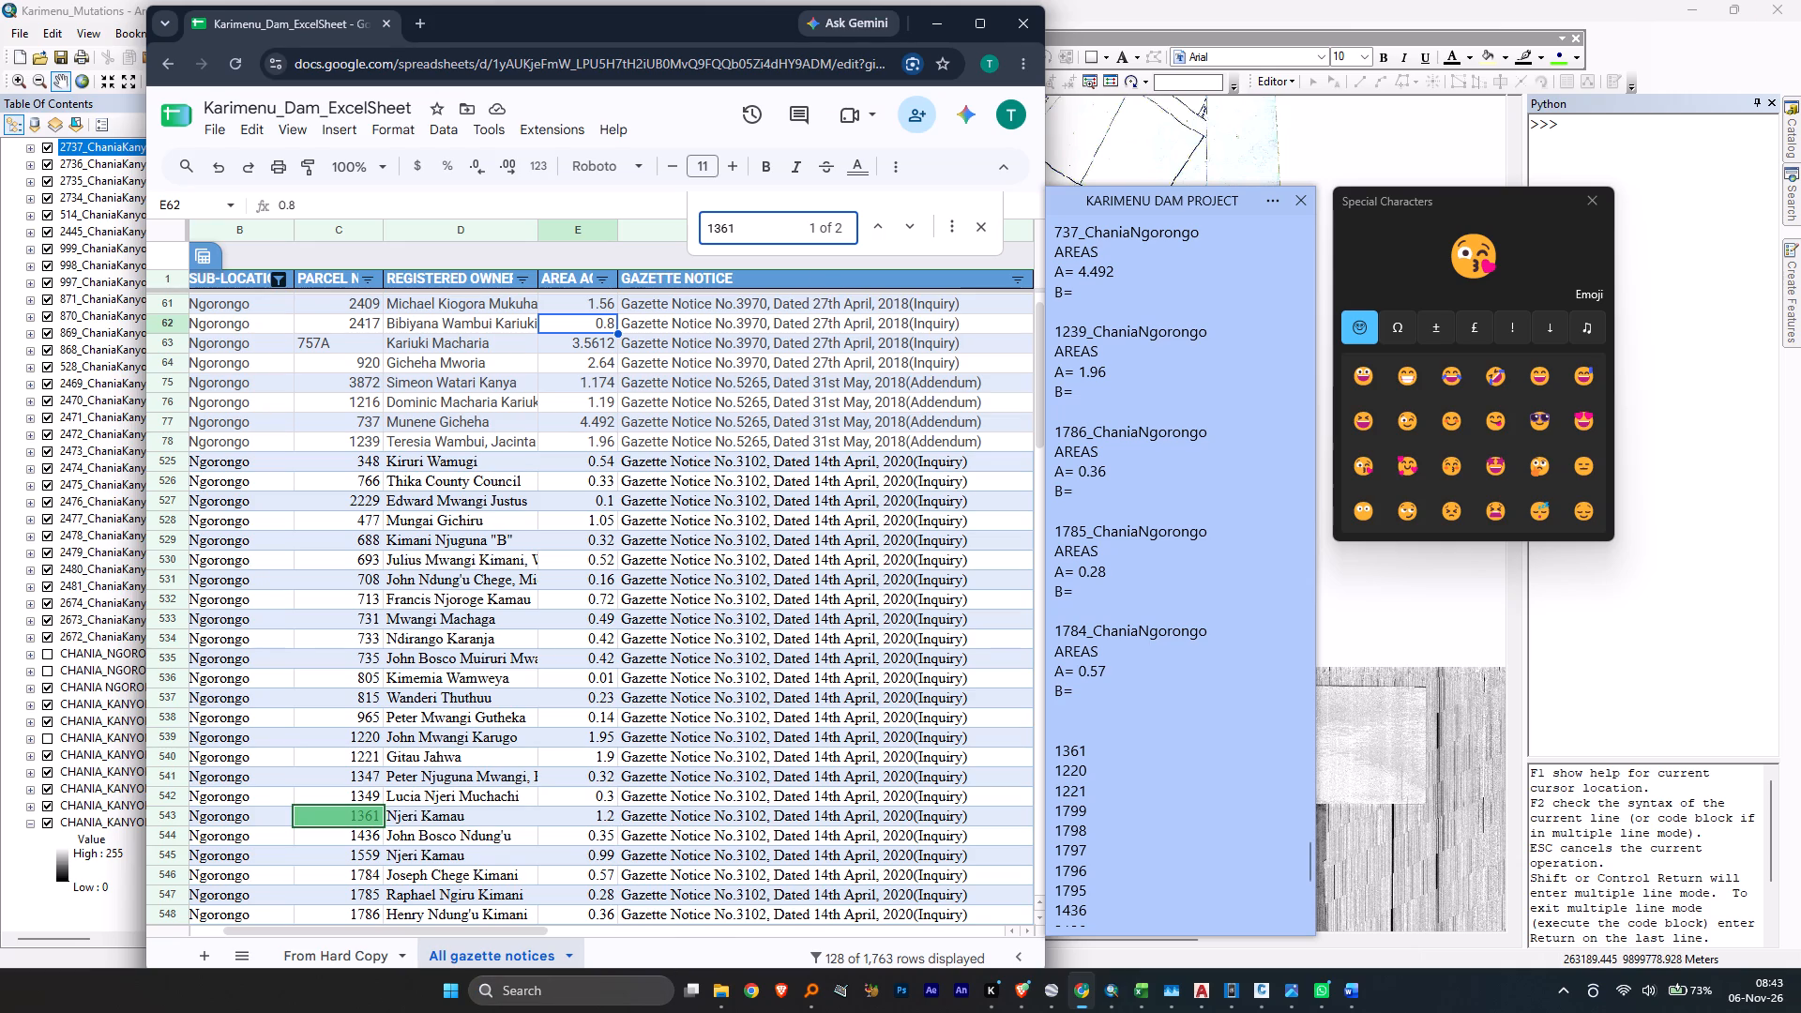
# Duplicate the whole 1784_ChaniaNgorongo areas block in the sticky note, just above the pending parcel numbers.
pyautogui.click(1070, 720)
pyautogui.moveTo(1082, 696); pyautogui.dragTo(1032, 660)
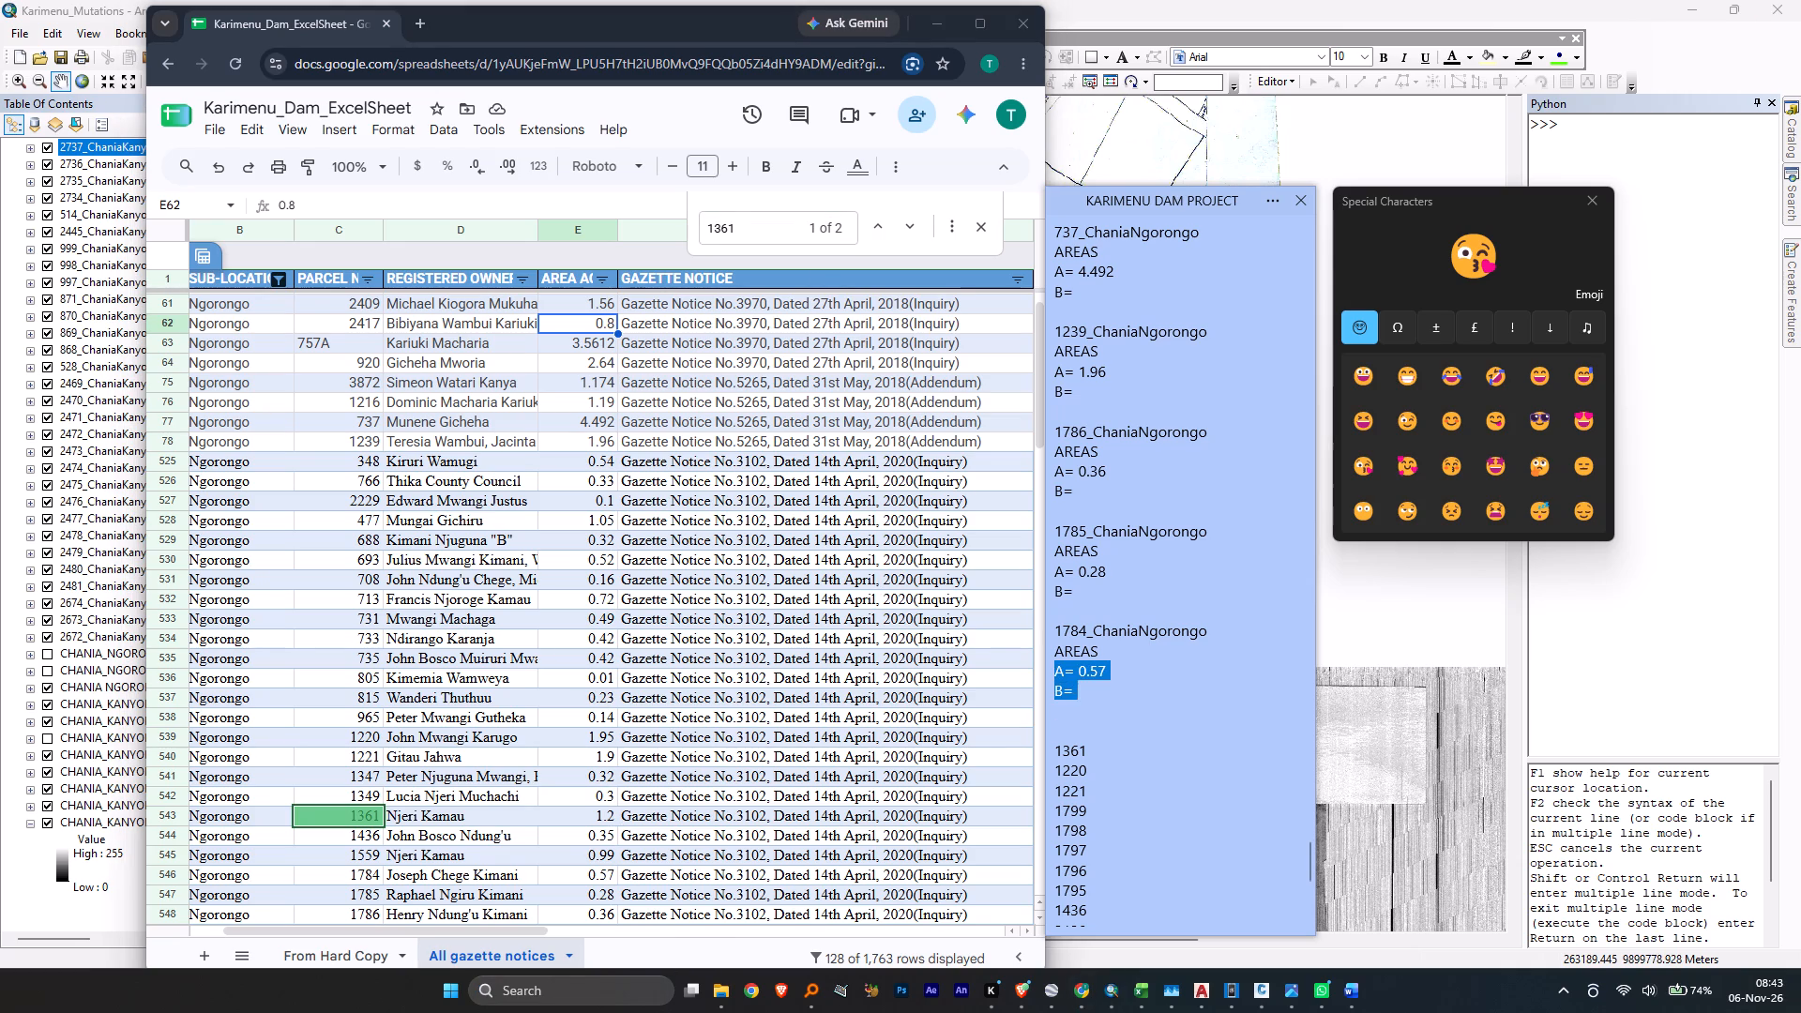
pyautogui.moveTo(1032, 660); pyautogui.dragTo(1052, 629)
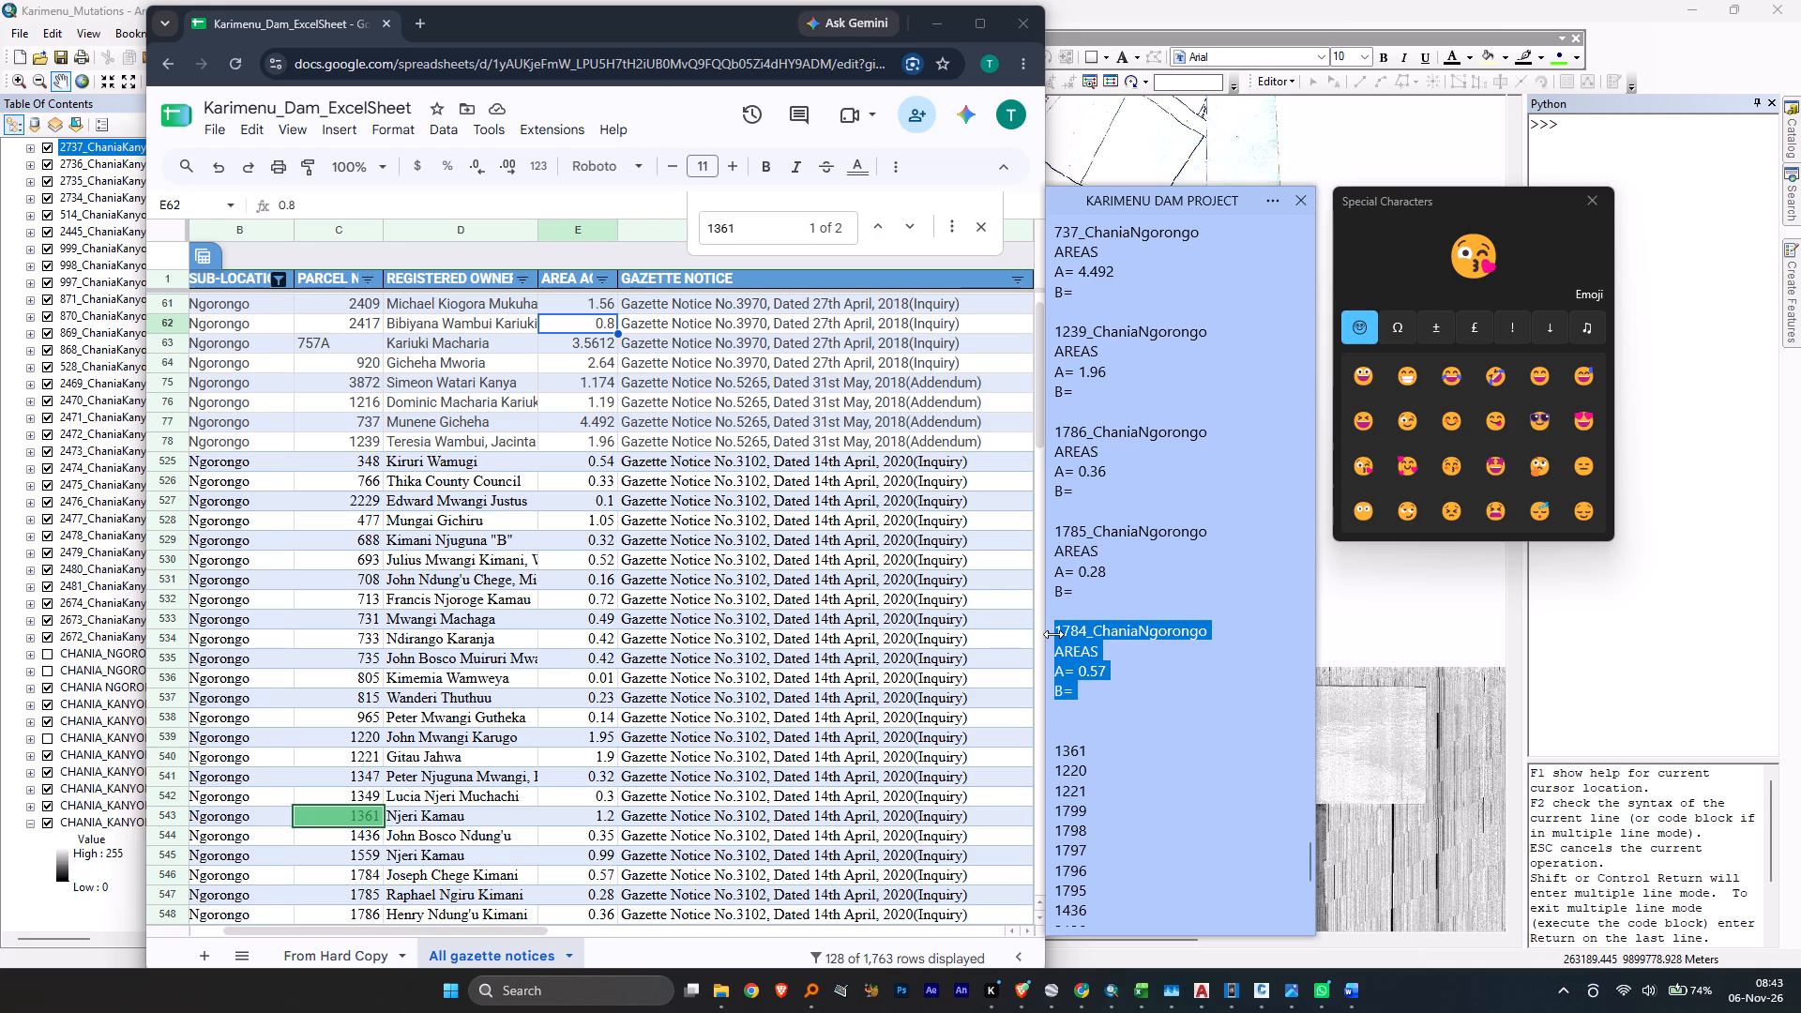
pyautogui.hotkey('ctrl', 'c')
pyautogui.click(1107, 733)
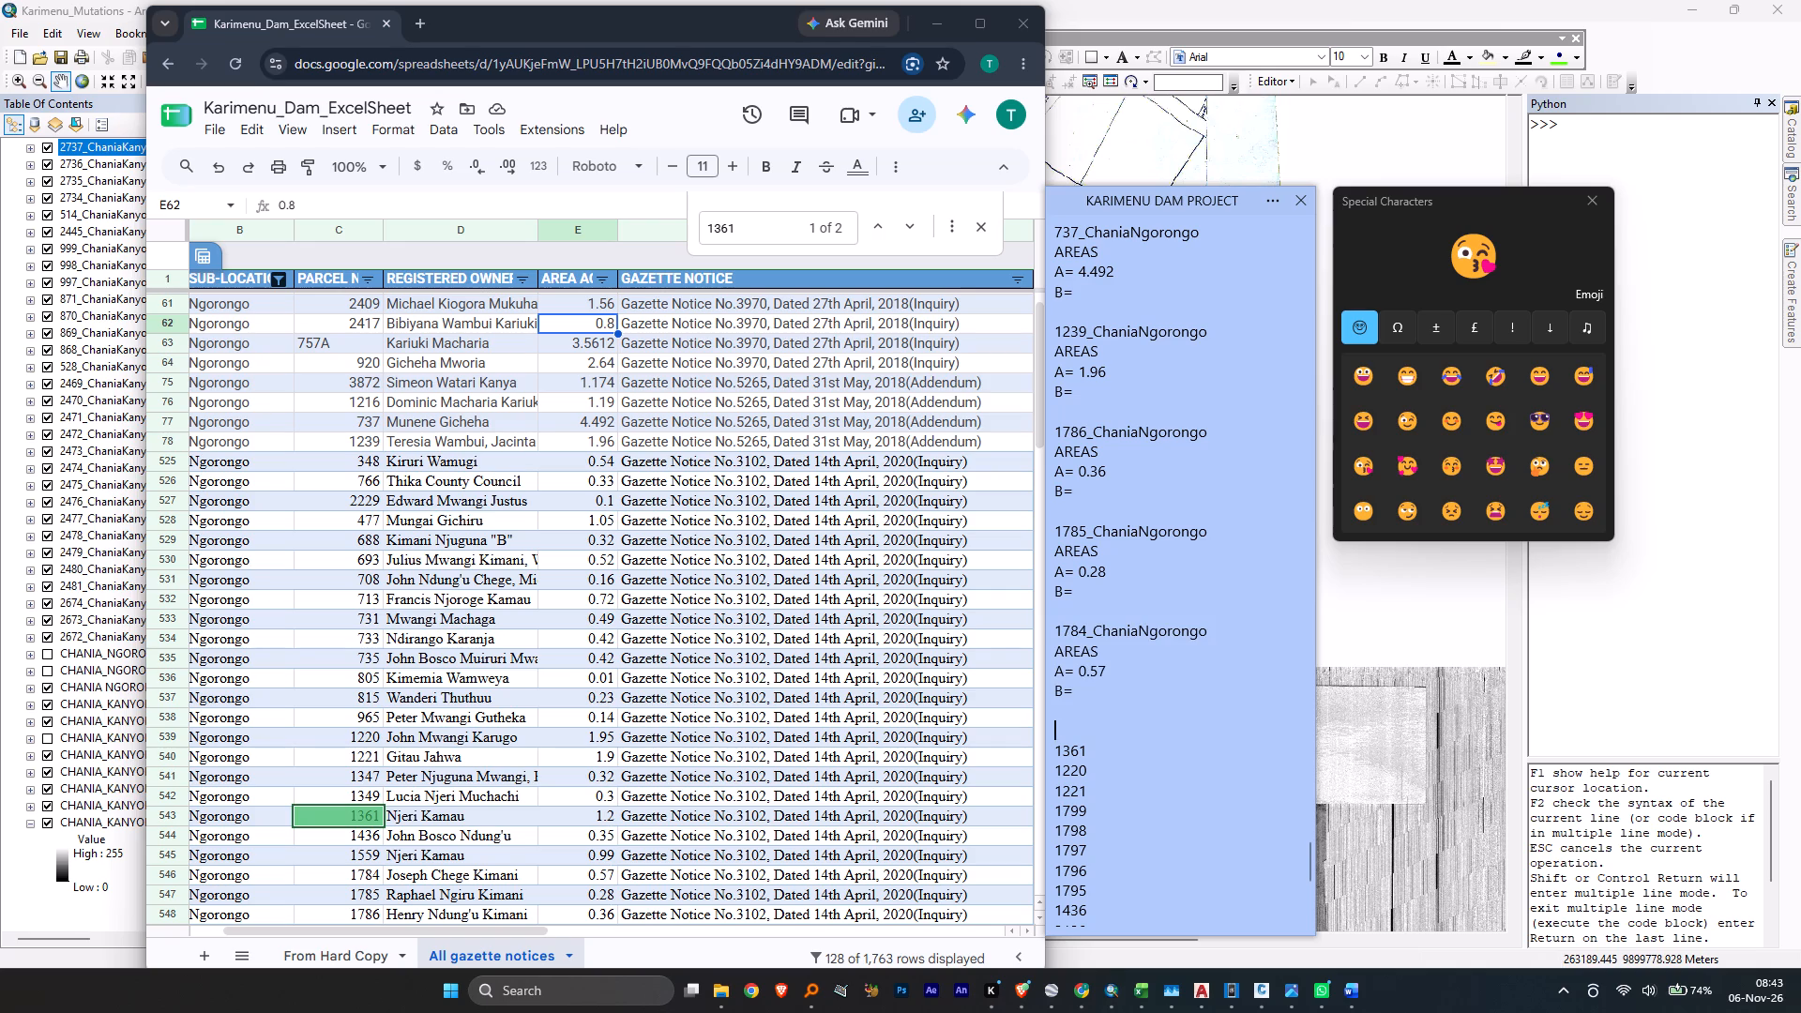
pyautogui.hotkey('ctrl', 'v')
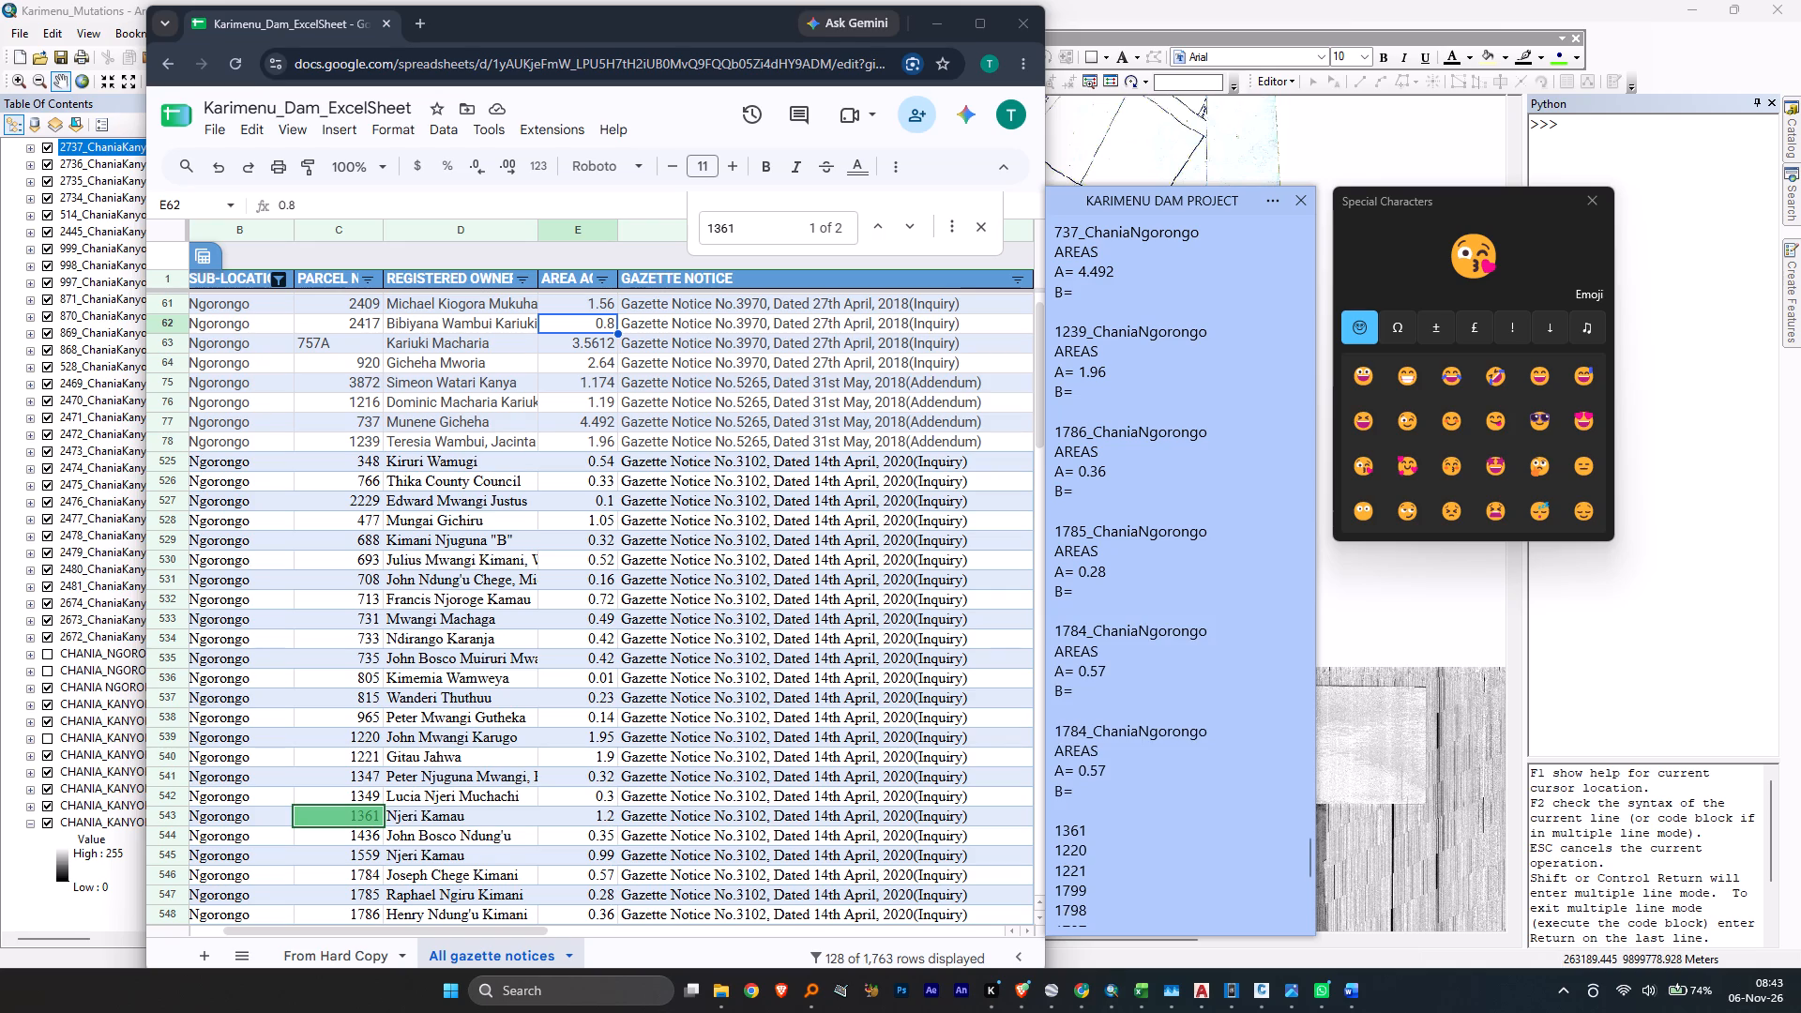
# Rename the lower of the two 1784_ChaniaNgorongo blocks as 1361_ChaniaNgorongo.
pyautogui.click(1086, 737)
pyautogui.press('BackSpace')
pyautogui.press('BackSpace')
pyautogui.press('BackSpace')
pyautogui.press('3')
pyautogui.press('6')
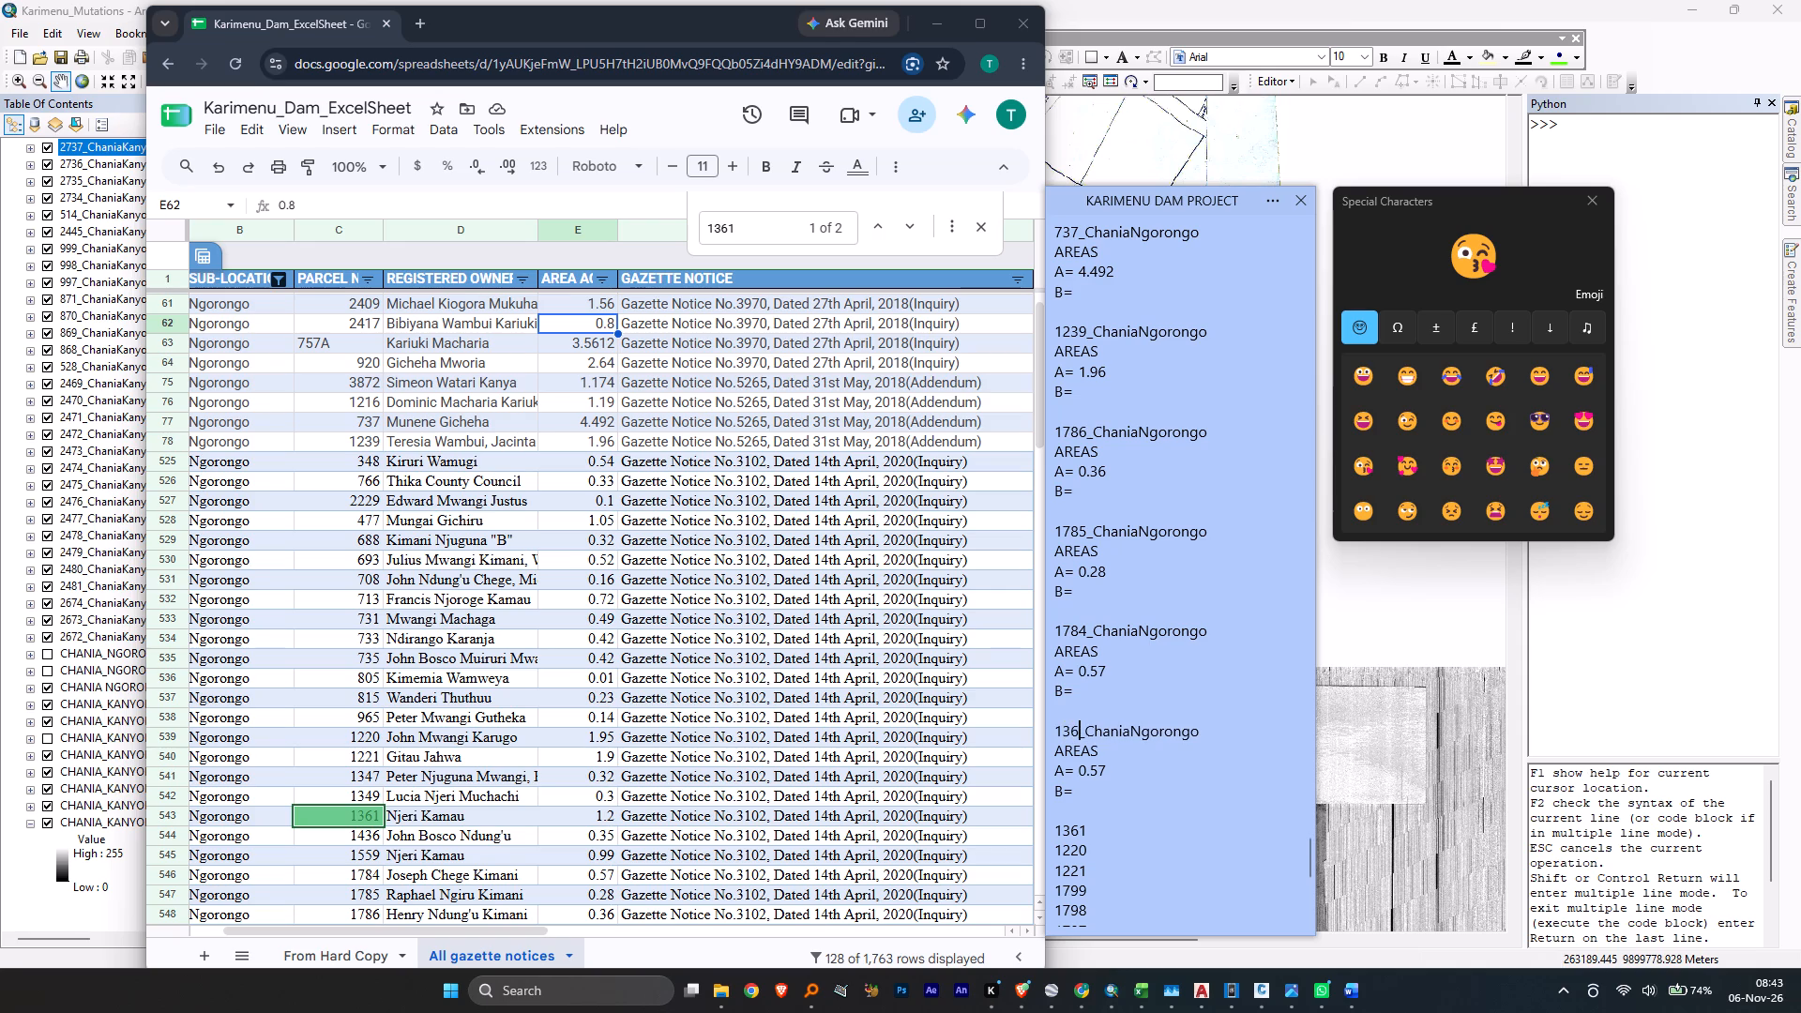
pyautogui.press('1')
# Set the A area in the 1361_ChaniaNgorongo block to 1.2, taken from the parcel's spreadsheet row.
pyautogui.click(1106, 770)
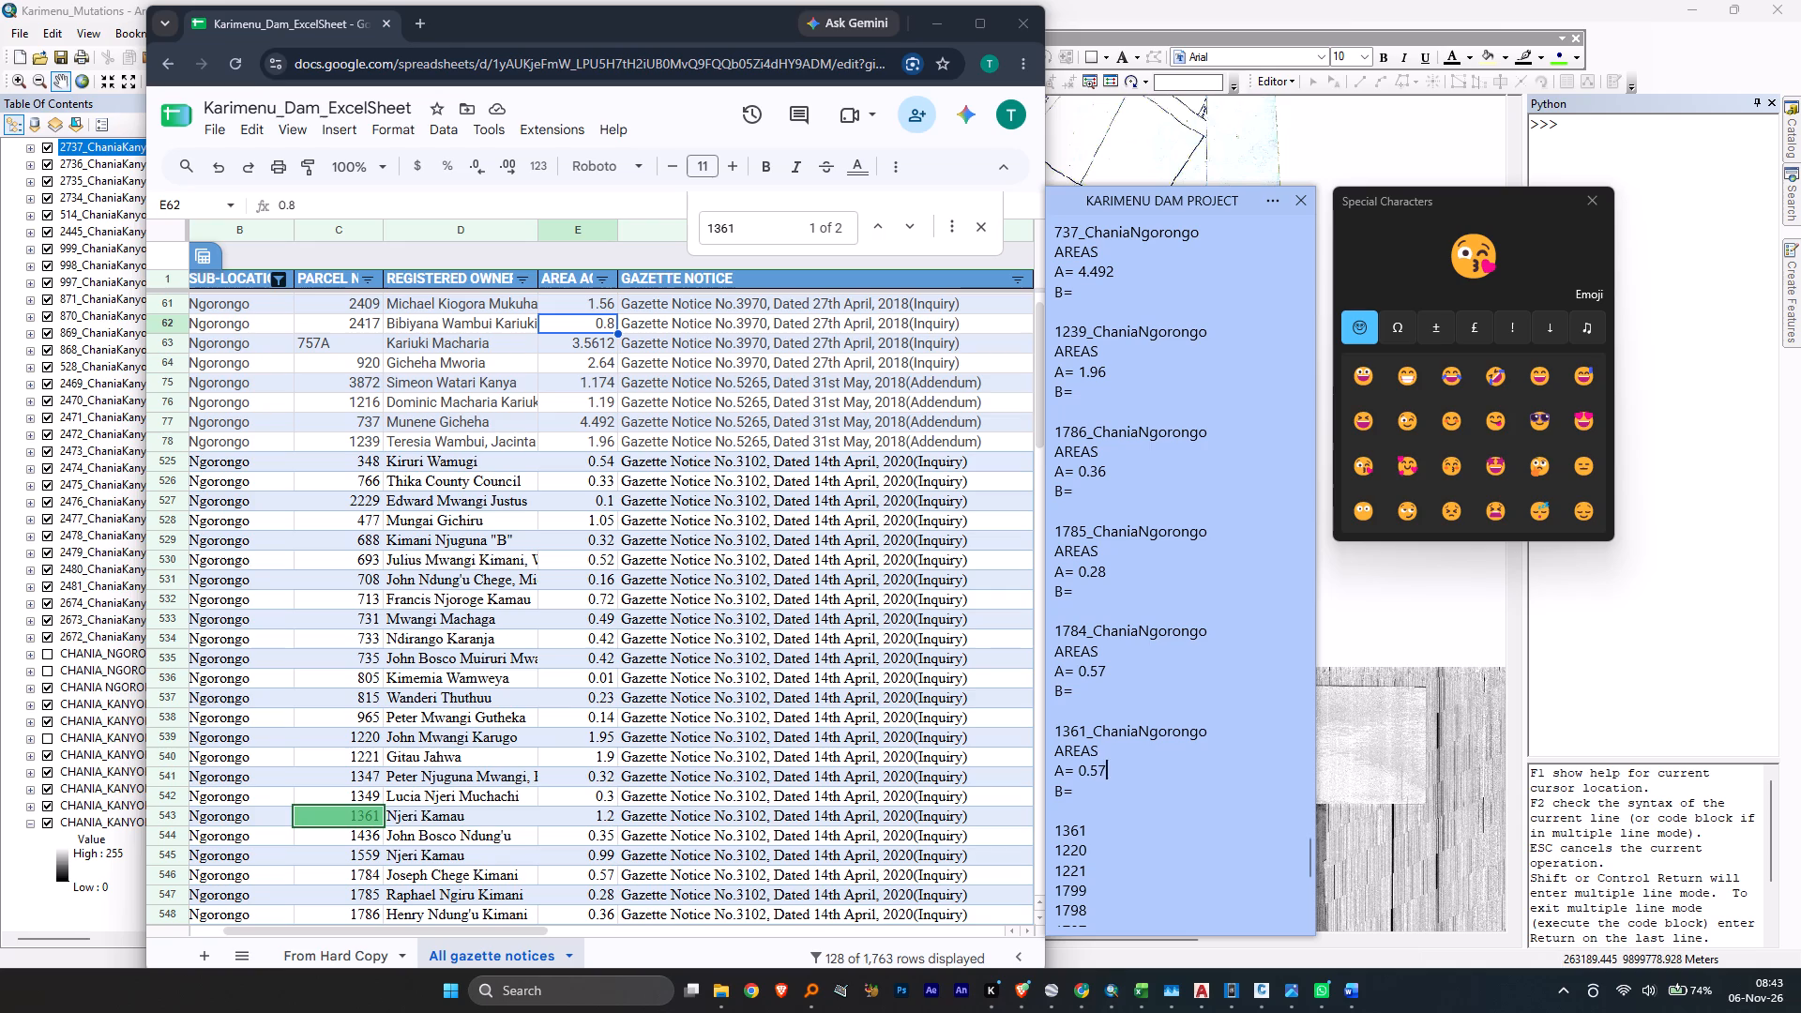
pyautogui.press('BackSpace')
pyautogui.press('BackSpace')
pyautogui.press('BackSpace')
pyautogui.press('BackSpace')
pyautogui.press('1')
pyautogui.write('.2')
# Remove the completed parcel number 1361 from the top of the pending parcel list in the note.
pyautogui.click(1118, 830)
pyautogui.press('BackSpace')
pyautogui.press('BackSpace')
pyautogui.press('BackSpace')
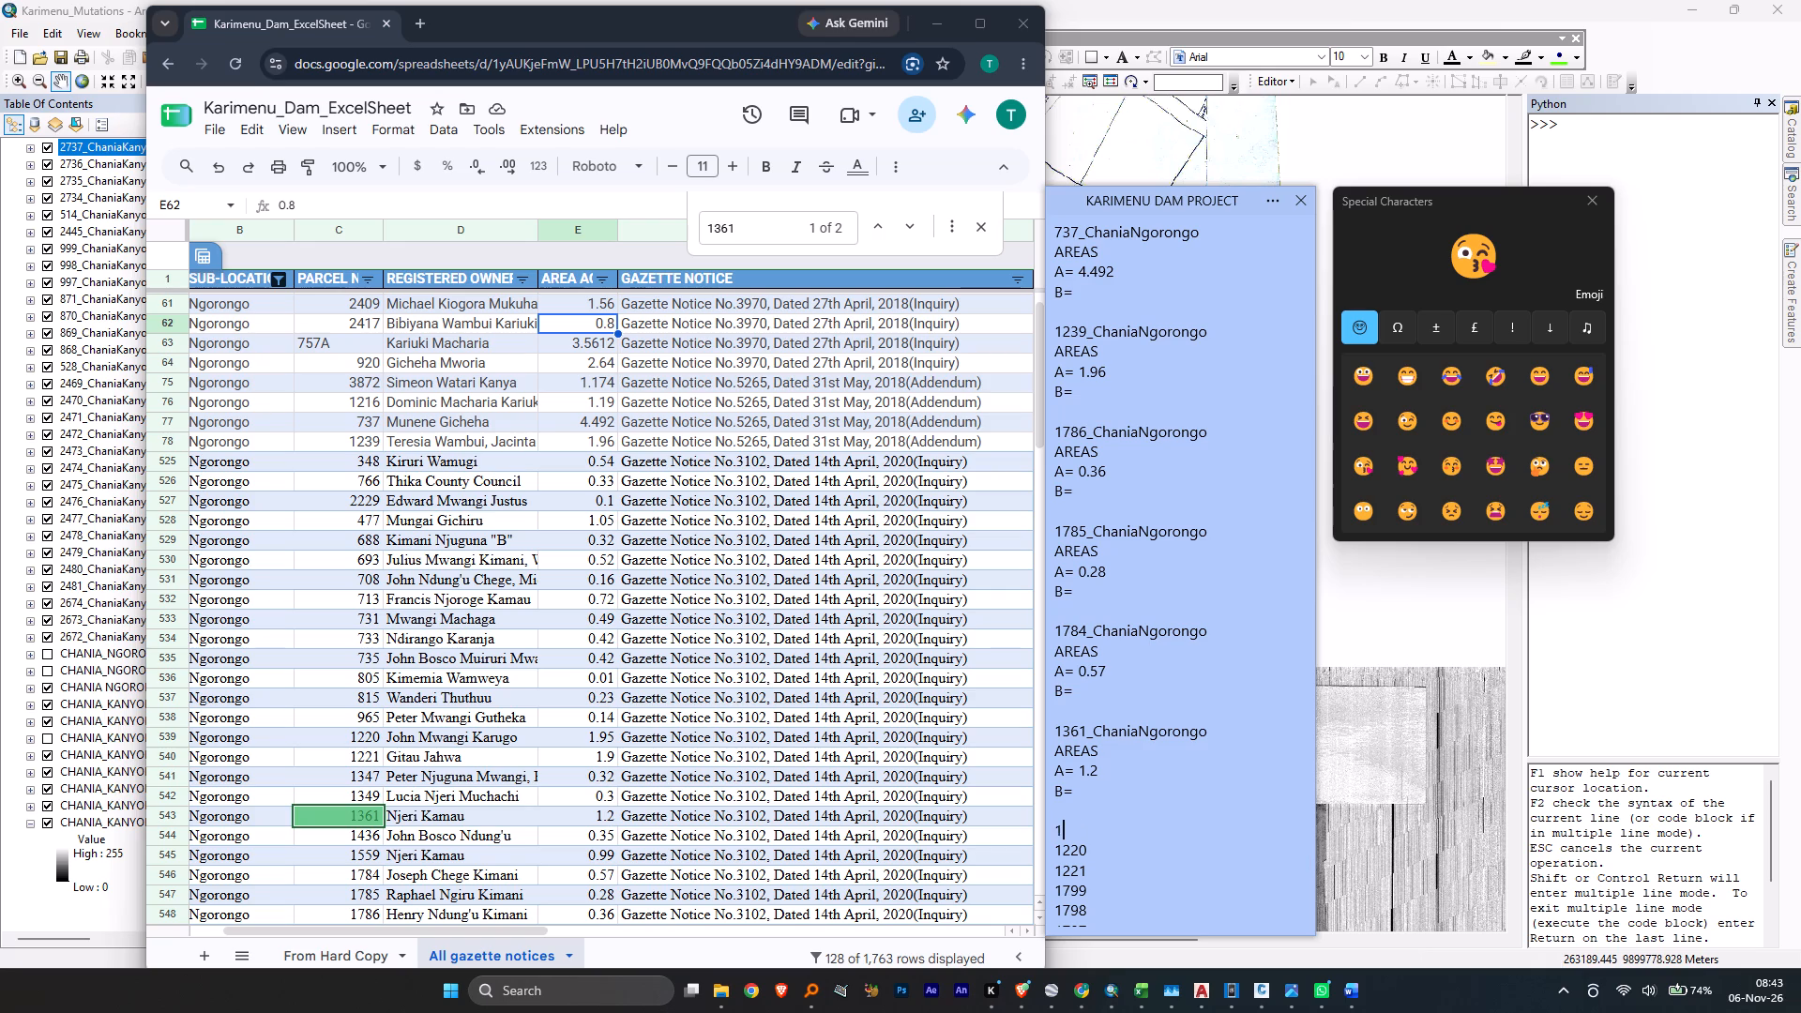
pyautogui.press('BackSpace')
pyautogui.press('BackSpace')
# Duplicate the whole 1361_ChaniaNgorongo areas block just above the pending parcel numbers in the note.
pyautogui.moveTo(1084, 793); pyautogui.dragTo(1051, 762)
pyautogui.moveTo(1051, 762); pyautogui.dragTo(1040, 731)
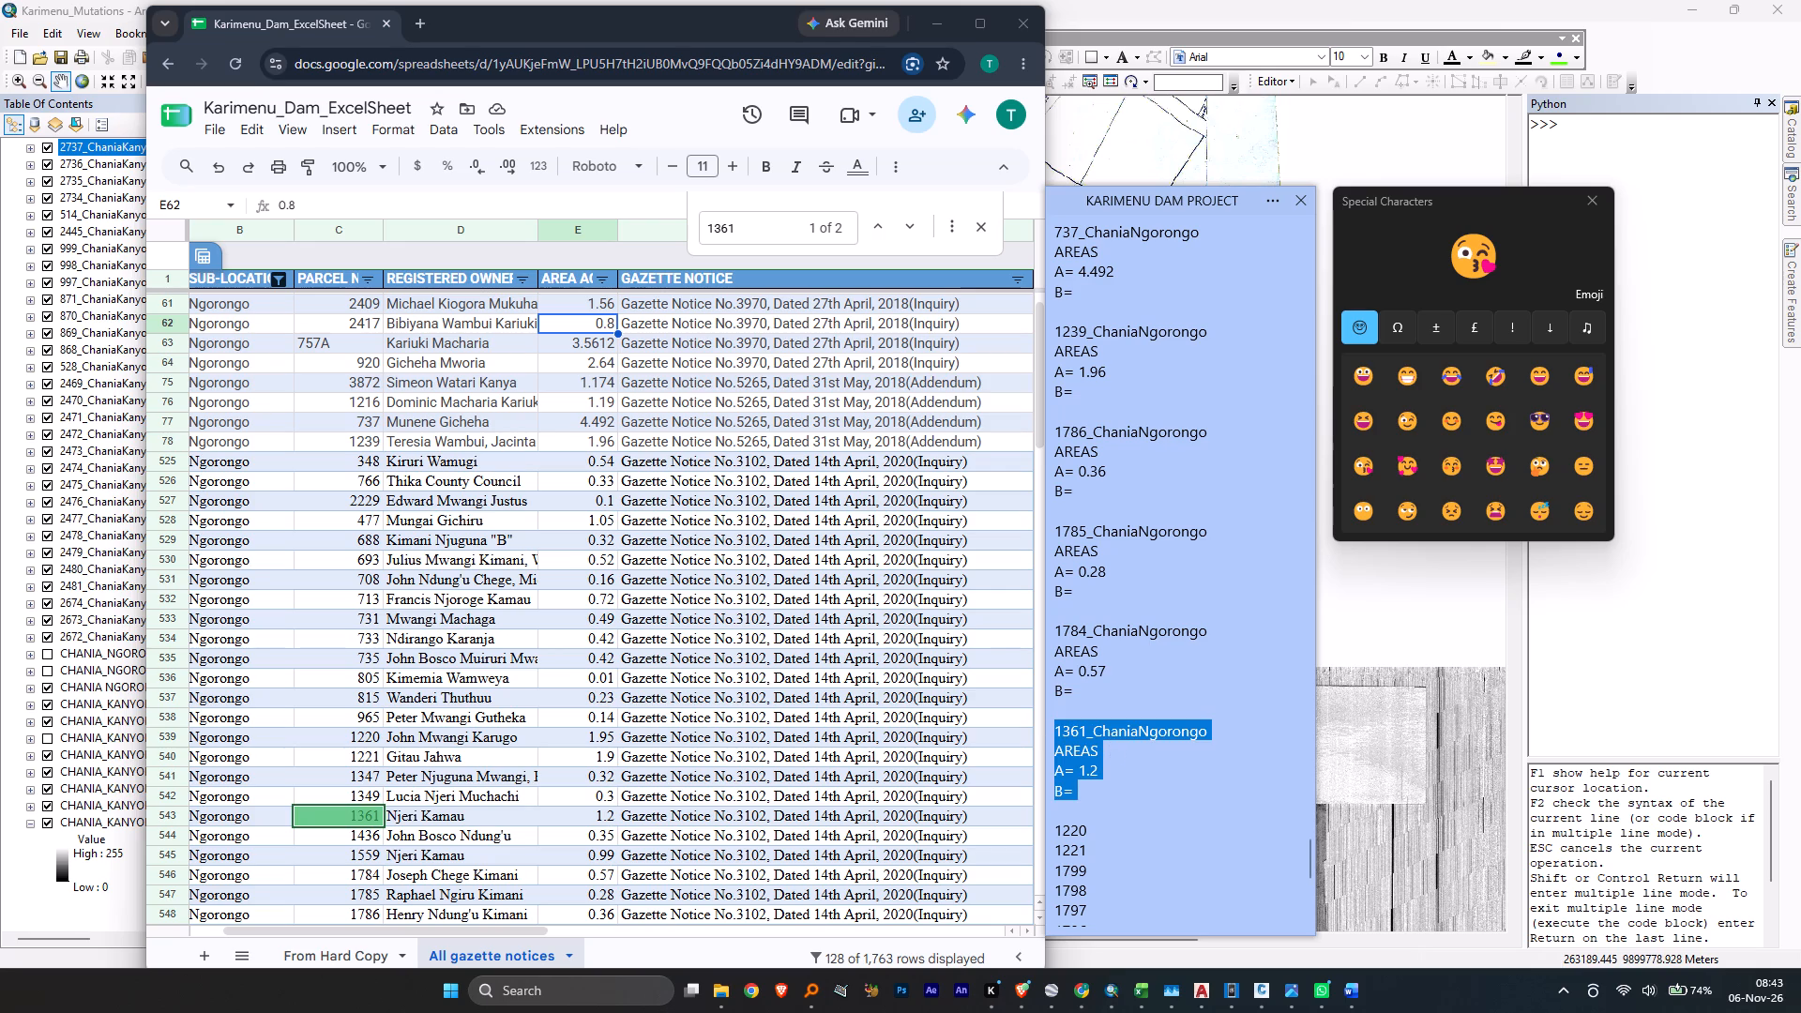
pyautogui.hotkey('ctrl', 'c')
pyautogui.click(1115, 806)
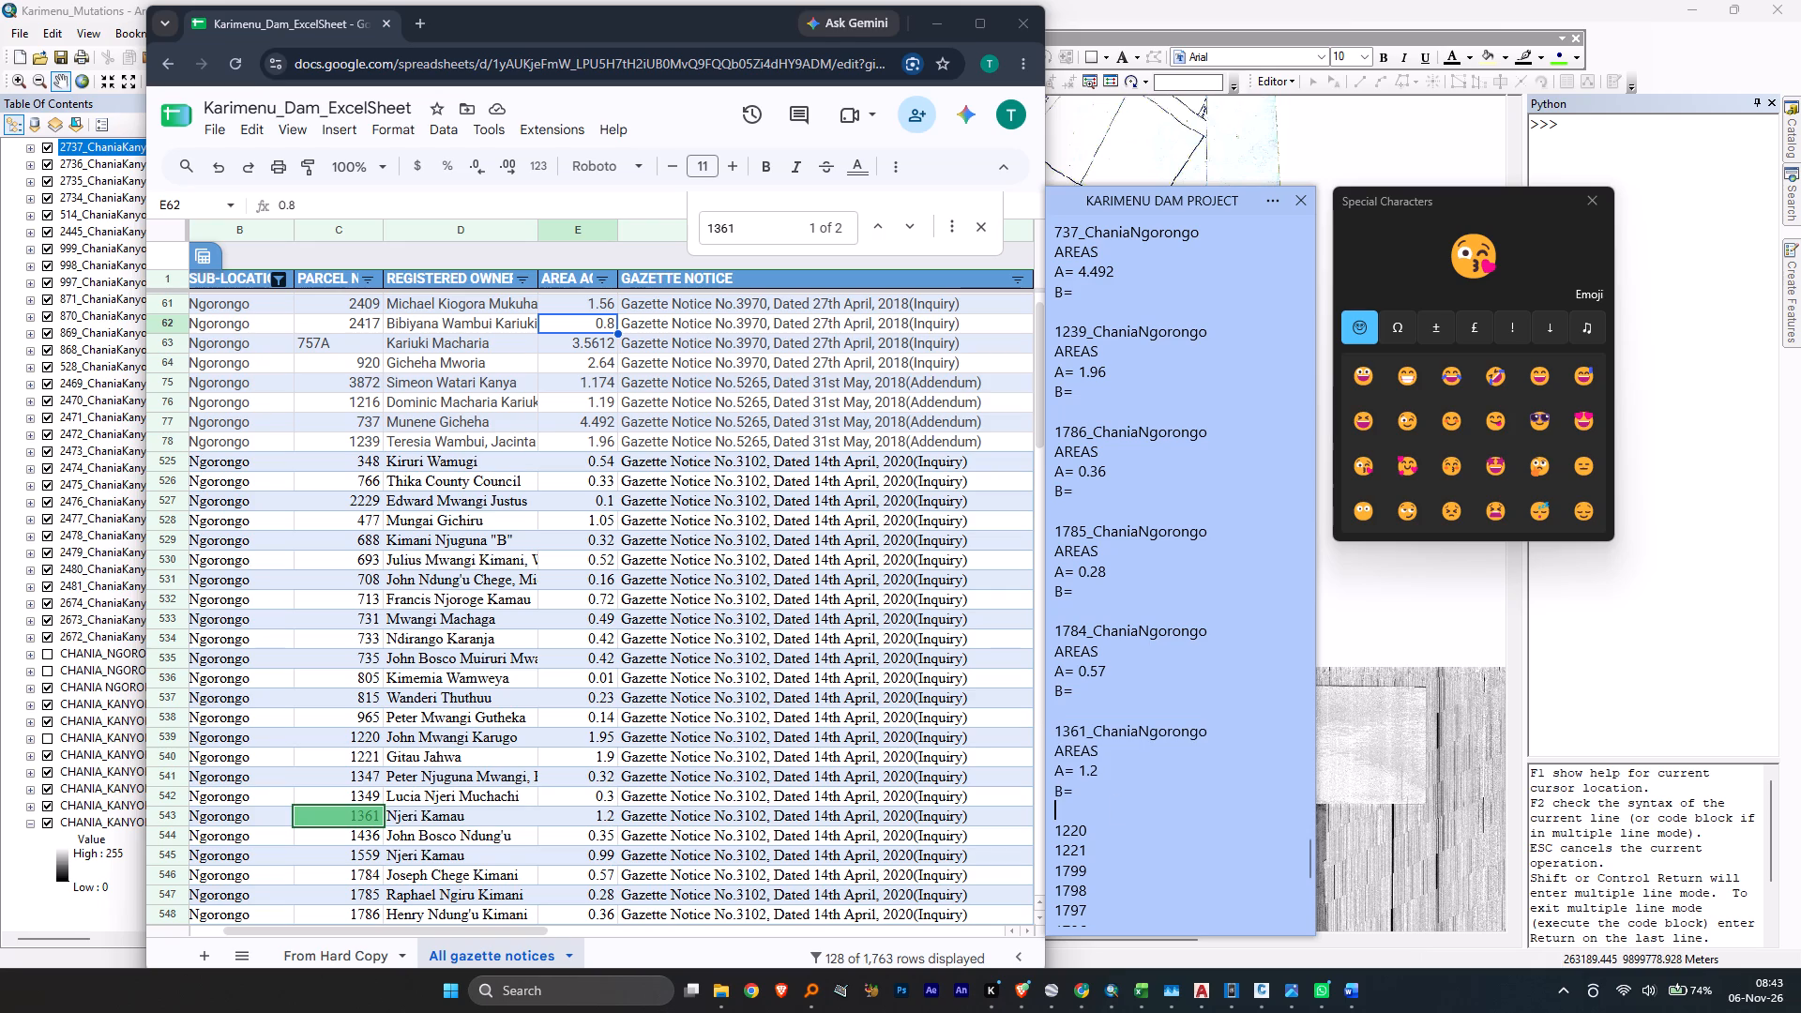
pyautogui.press('Return')
pyautogui.hotkey('ctrl', 'v')
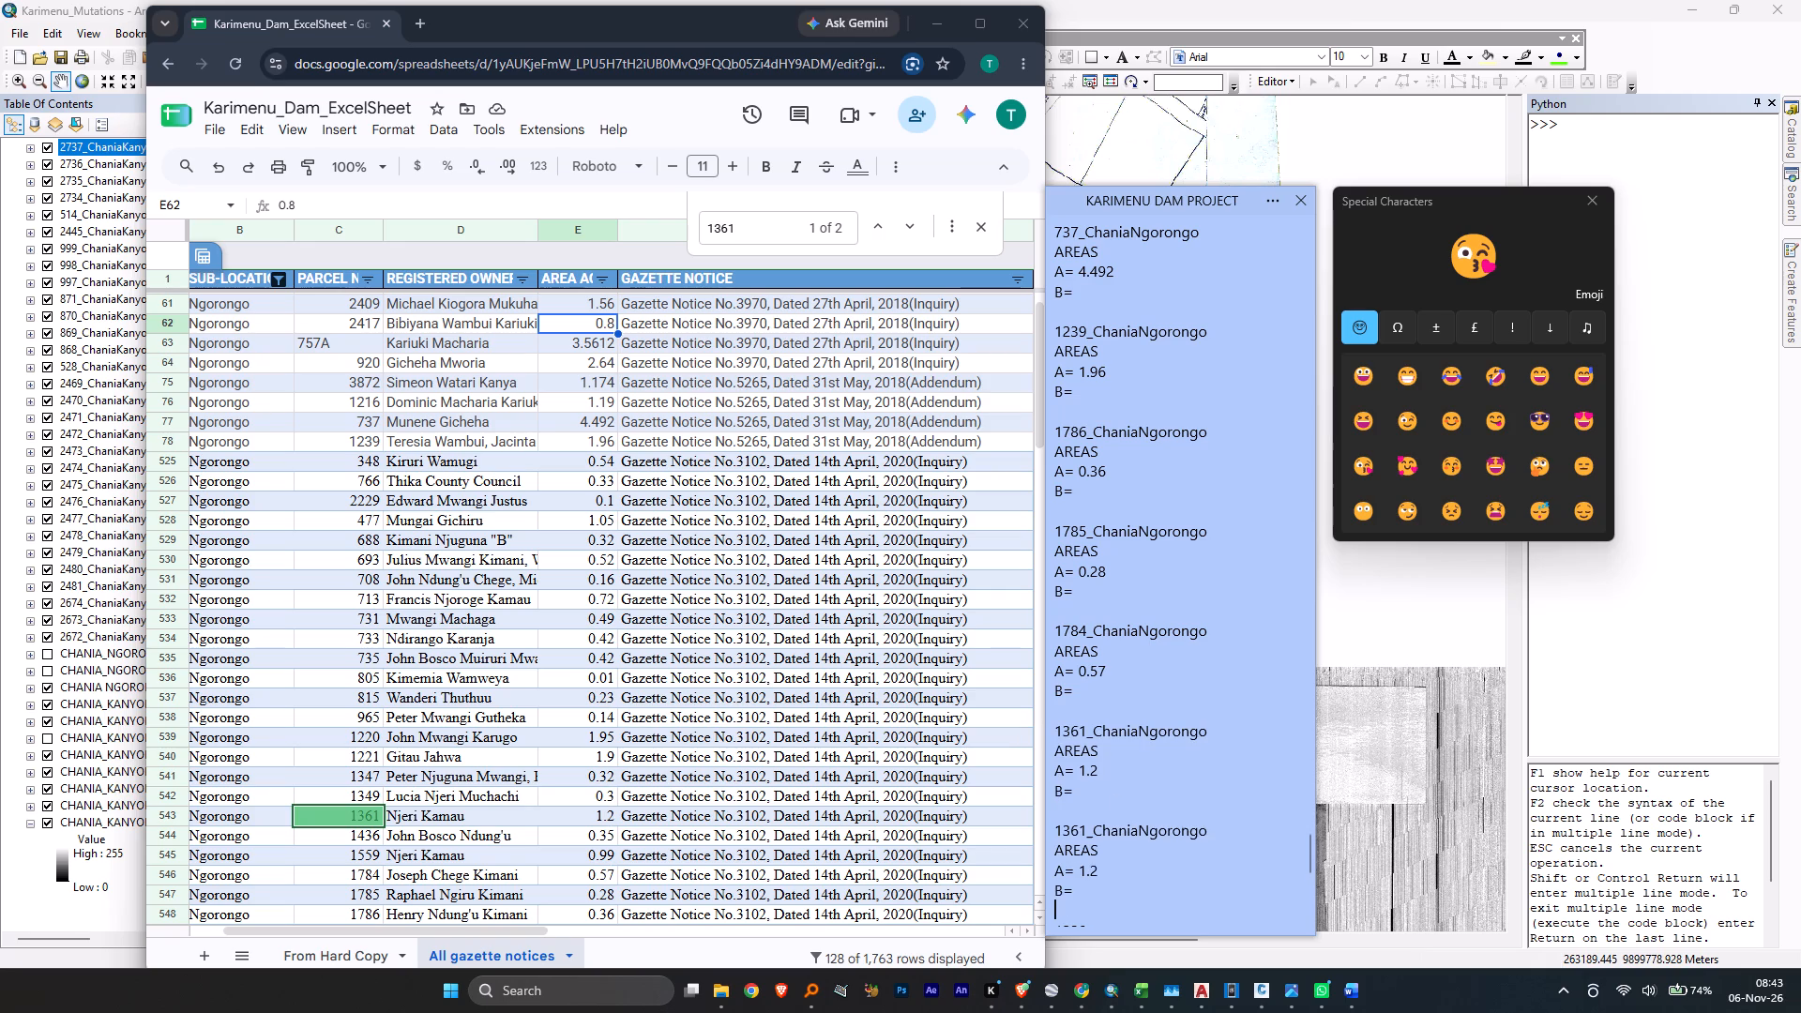
# Rename the lower of the two 1361_ChaniaNgorongo blocks as 1220_ChaniaNgorongo.
pyautogui.scroll(-1, 1112, 819)
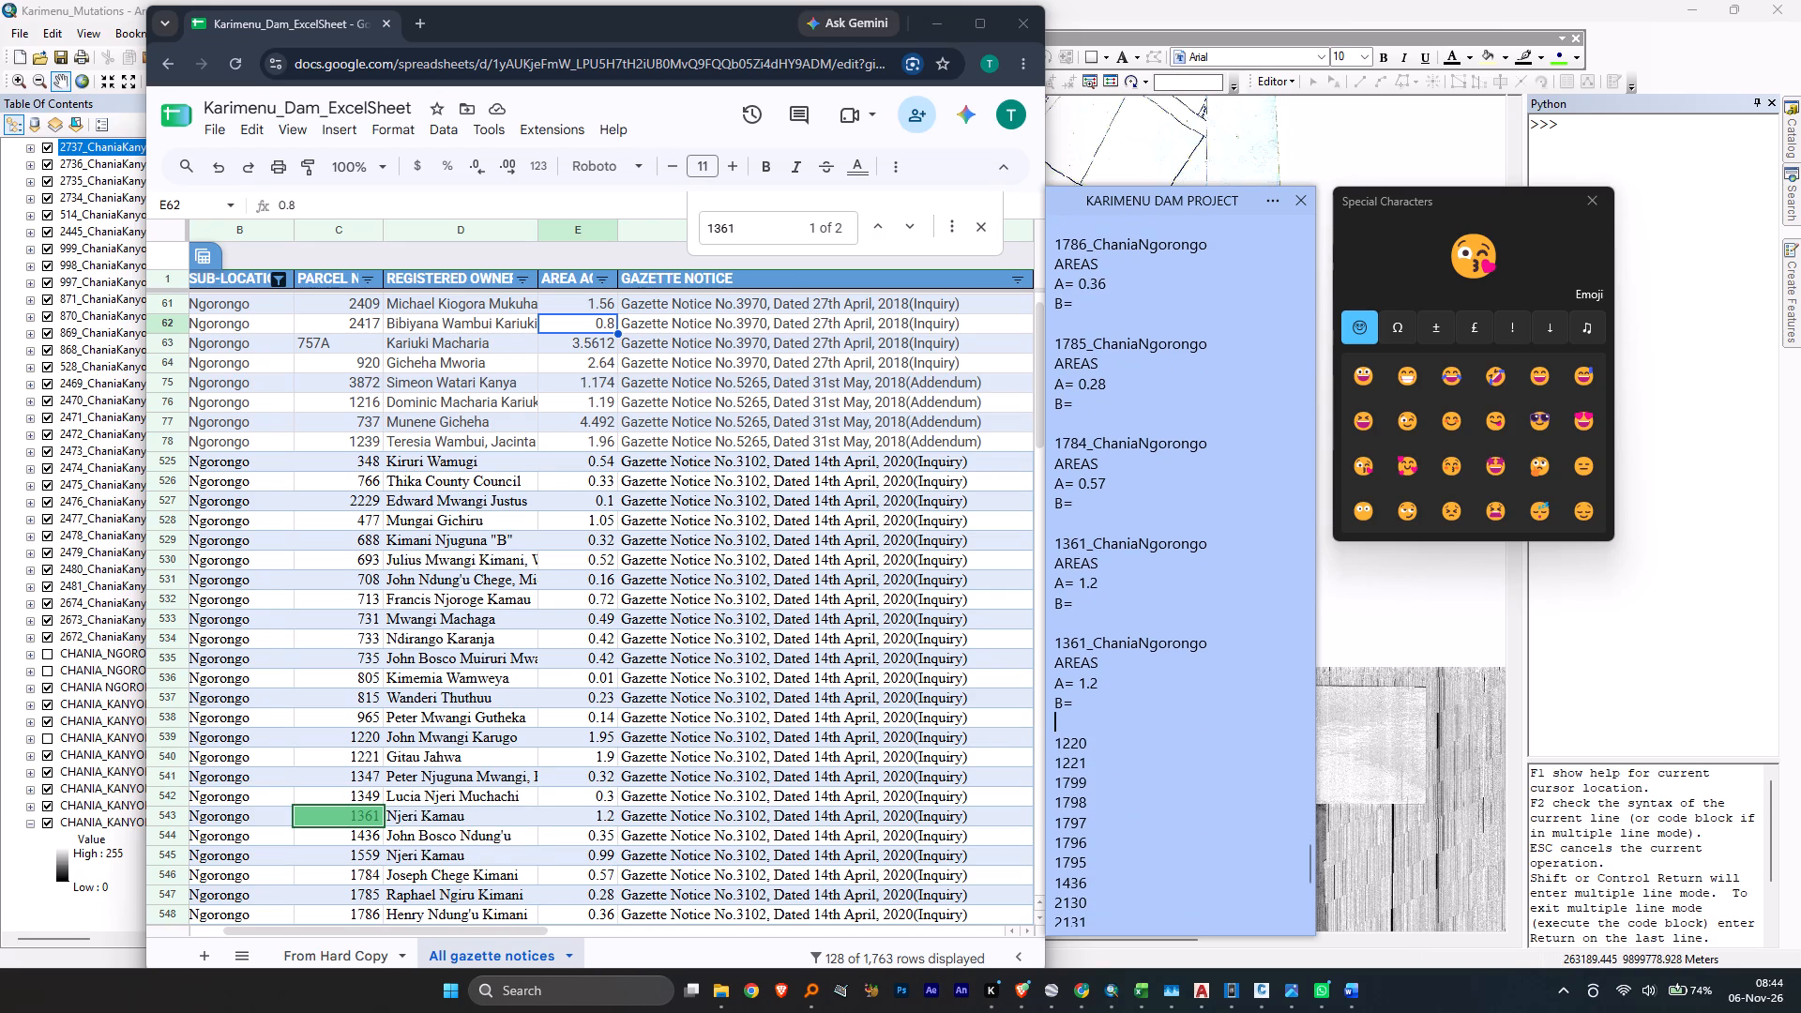
pyautogui.click(1085, 642)
pyautogui.press('BackSpace')
pyautogui.press('BackSpace')
pyautogui.press('BackSpace')
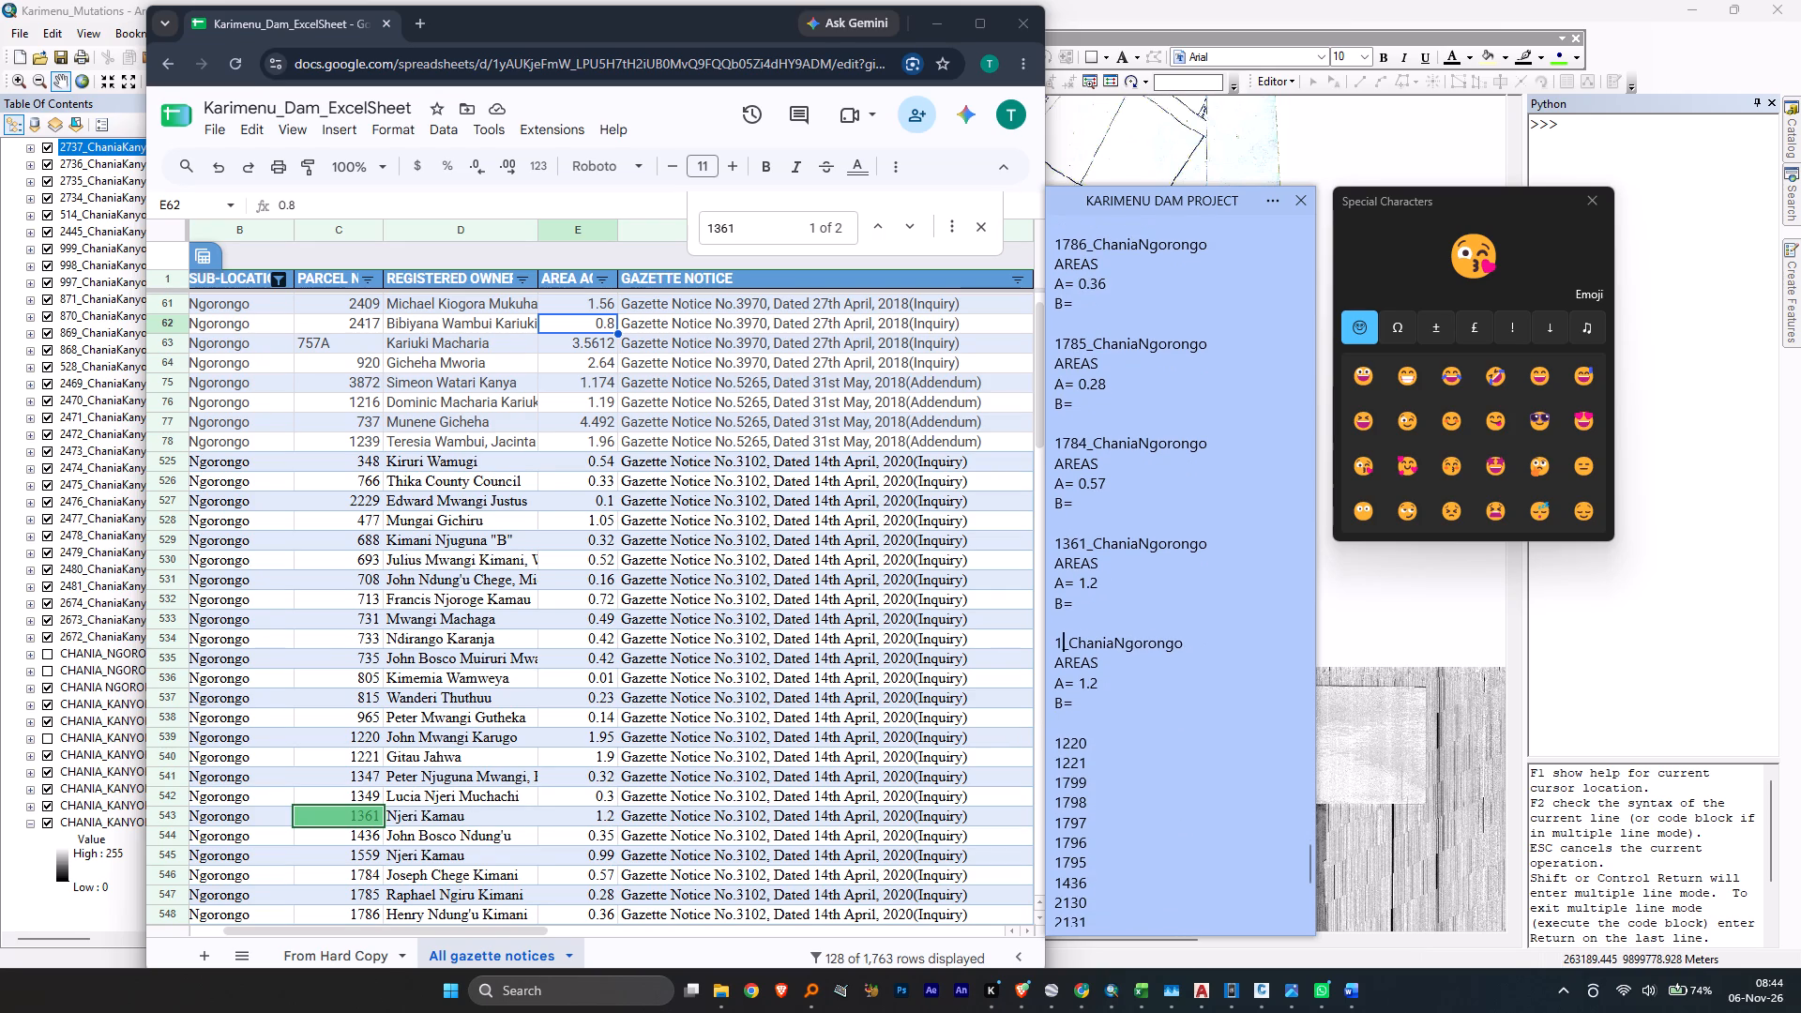
pyautogui.write('22')
pyautogui.press('0')
# Look up parcel 1220 in the spreadsheet and set the A area in the note's 1220_ChaniaNgorongo block to 1.95.
pyautogui.click(750, 230)
pyautogui.press('BackSpace')
pyautogui.press('BackSpace')
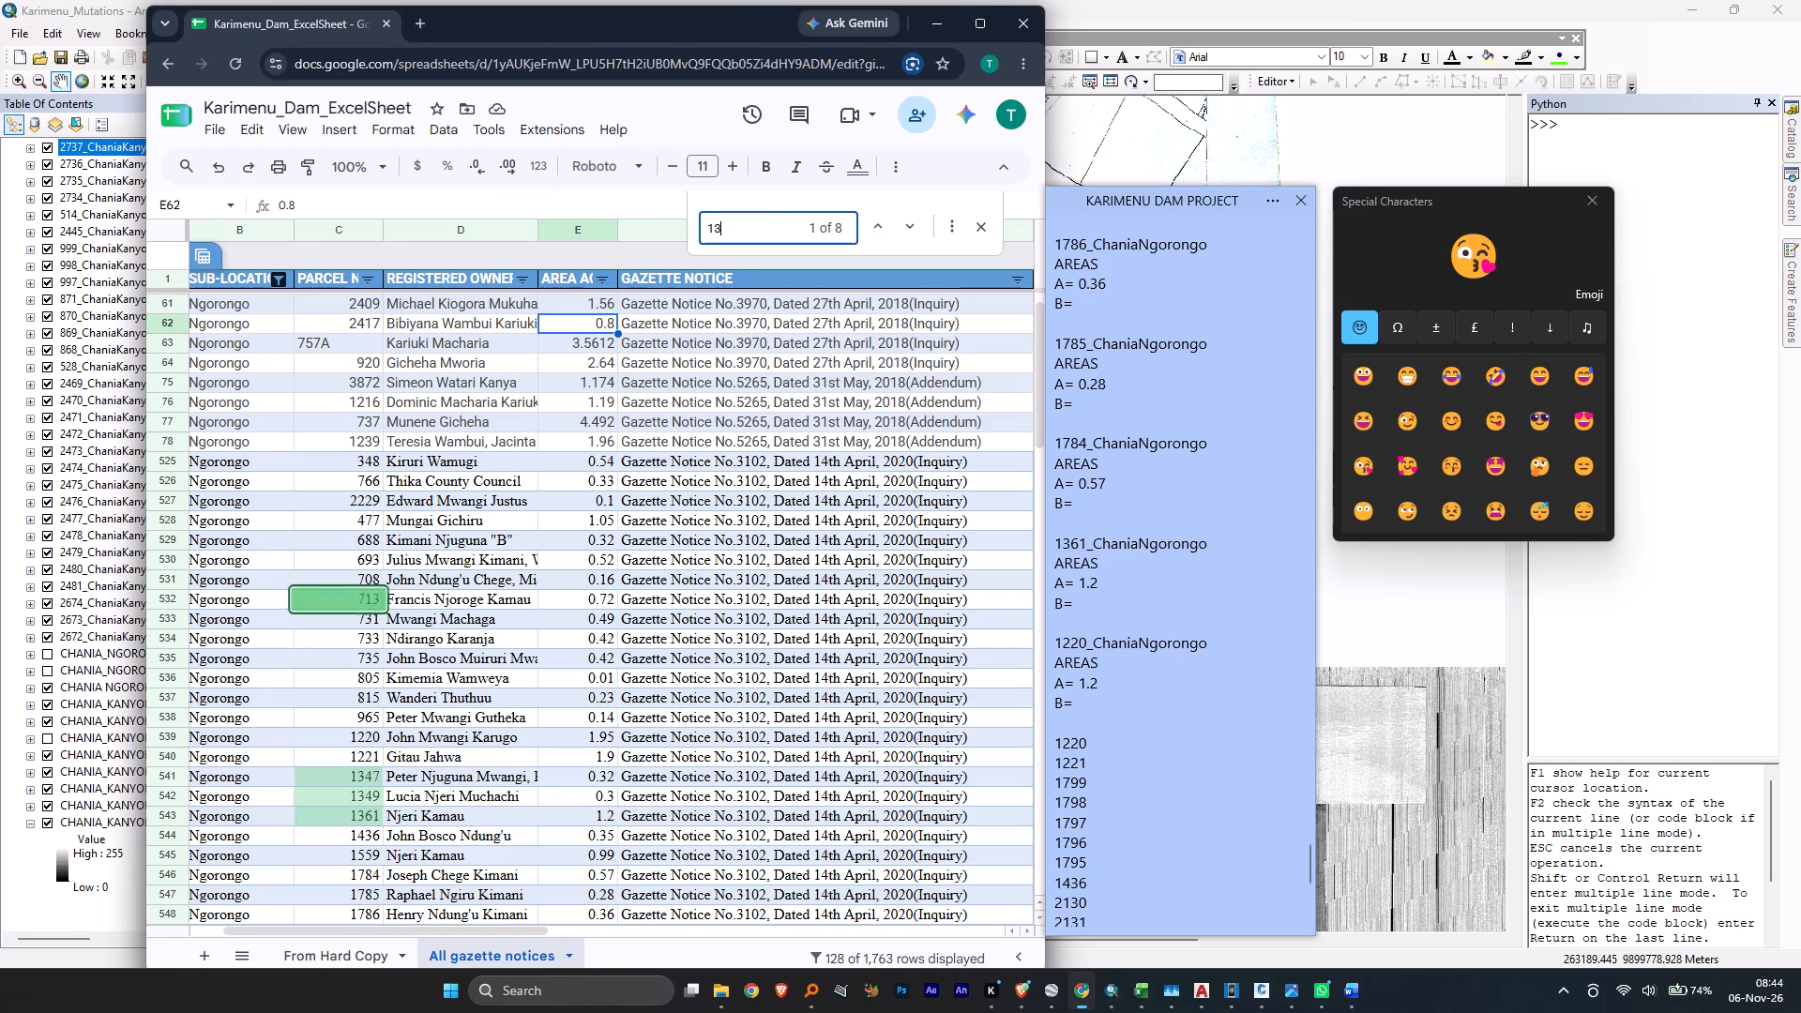
pyautogui.press('BackSpace')
pyautogui.write('220')
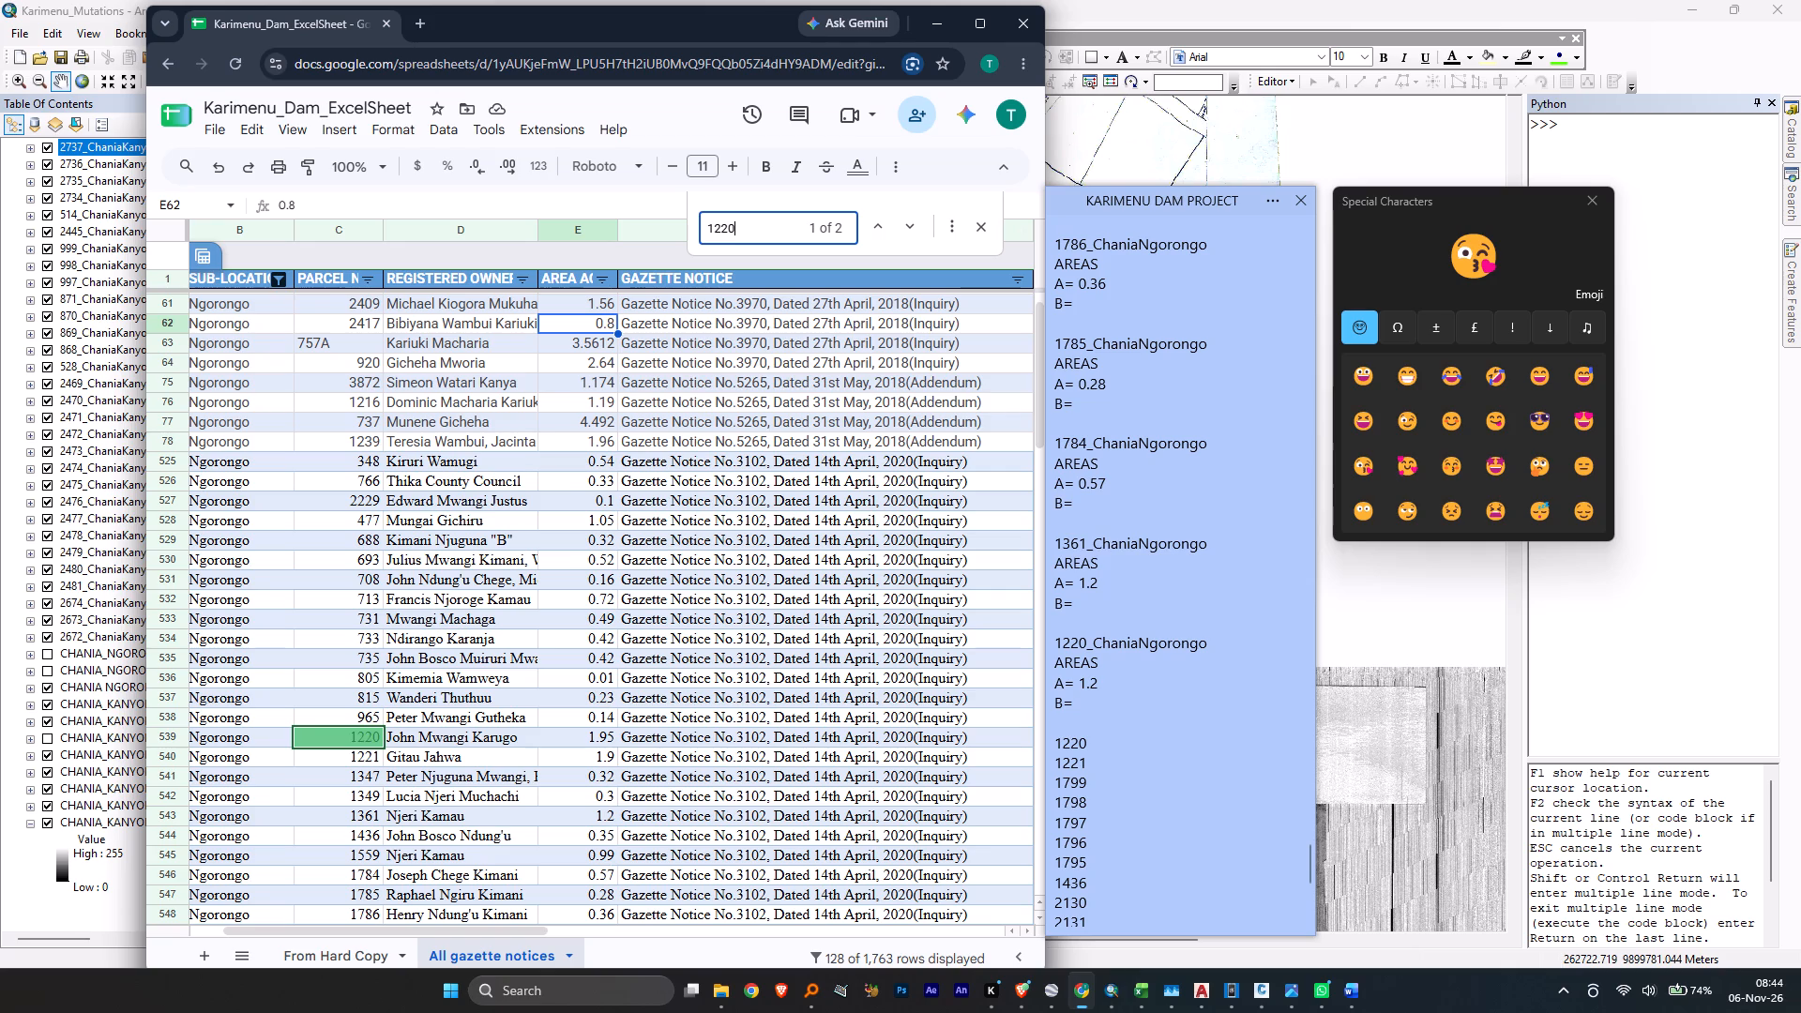
pyautogui.click(1103, 679)
pyautogui.press('BackSpace')
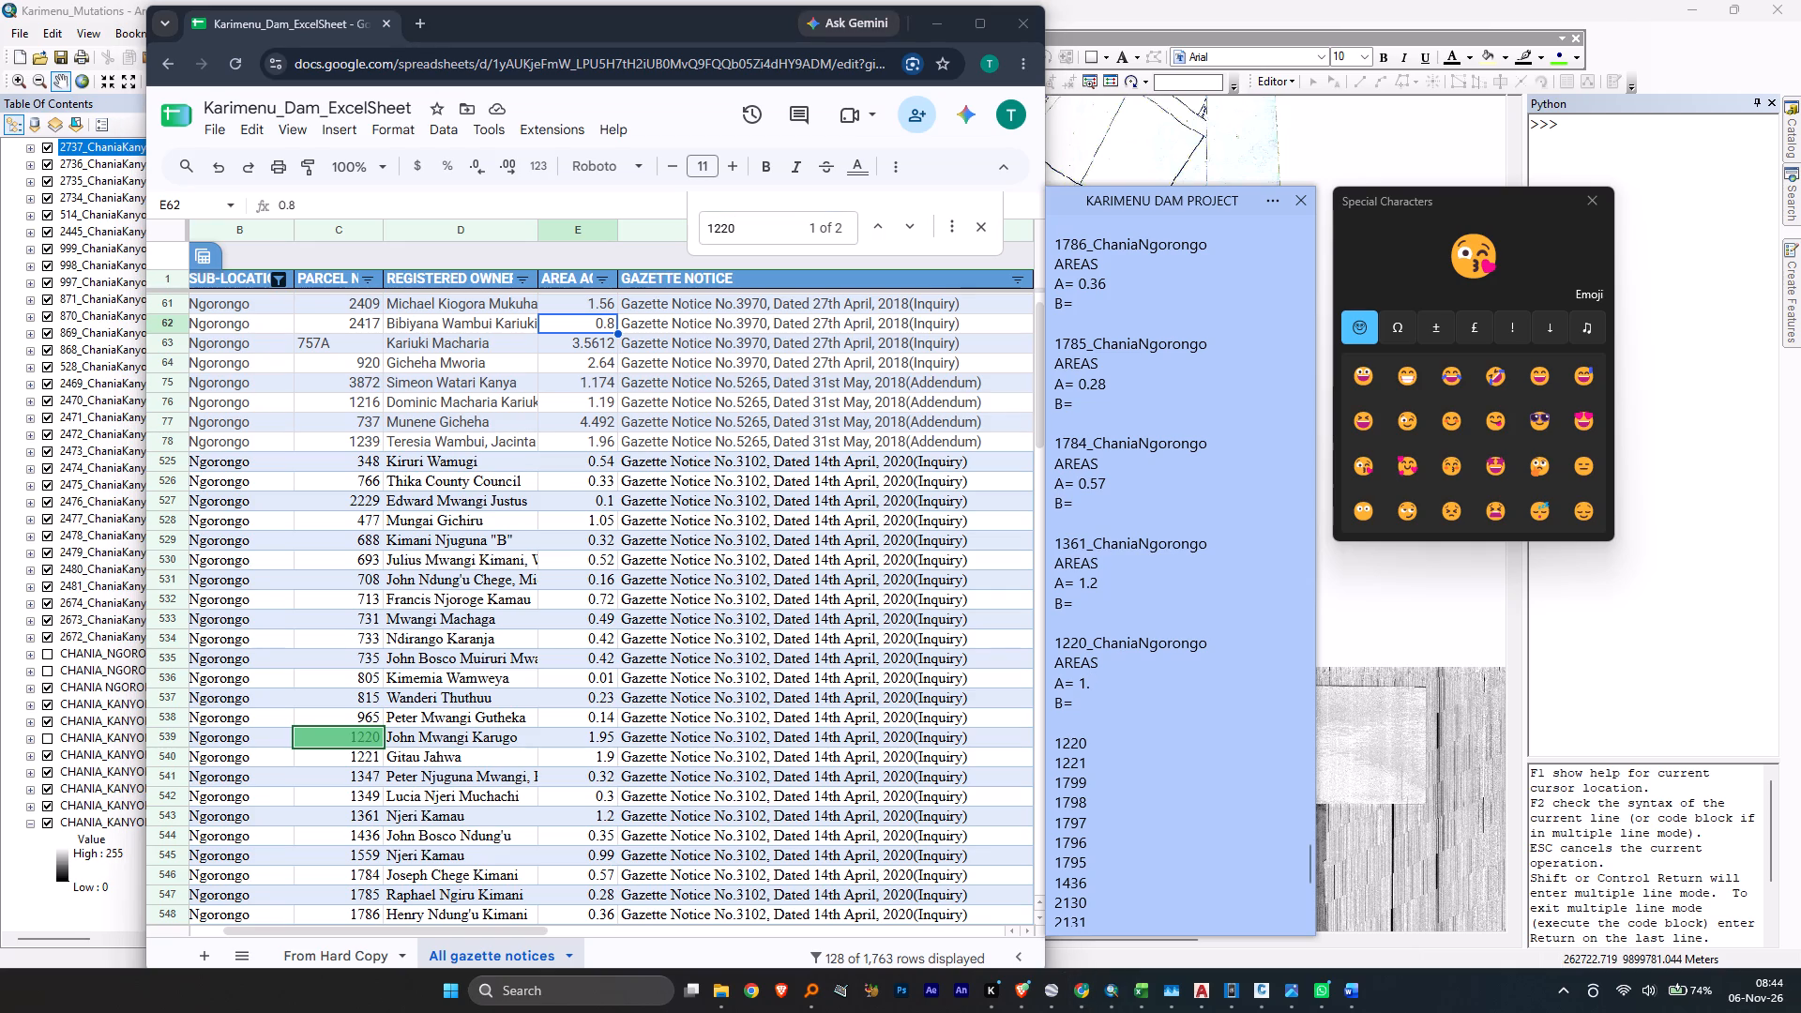
pyautogui.press('9')
pyautogui.press('5')
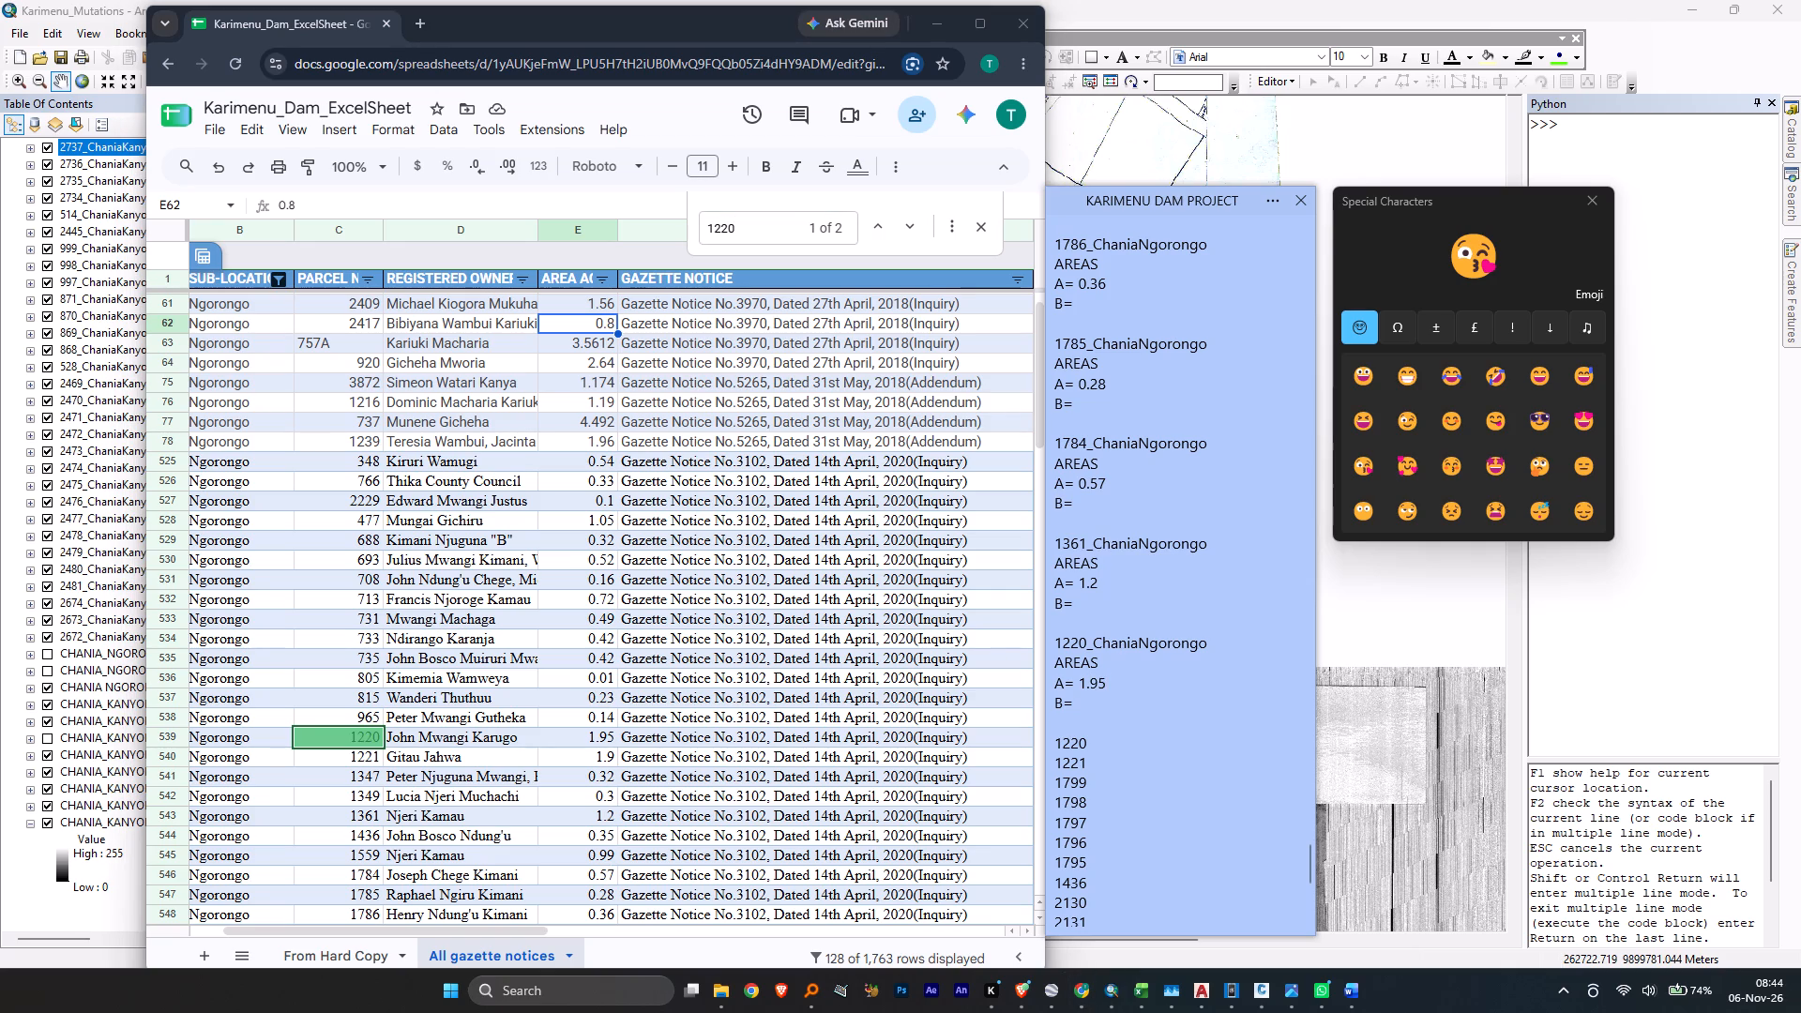
# Remove the completed parcel number 1220 from the top of the pending parcel list in the note.
pyautogui.click(1097, 746)
pyautogui.press('BackSpace')
pyautogui.press('BackSpace')
pyautogui.press('BackSpace')
pyautogui.press('BackSpace')
pyautogui.press('BackSpace')
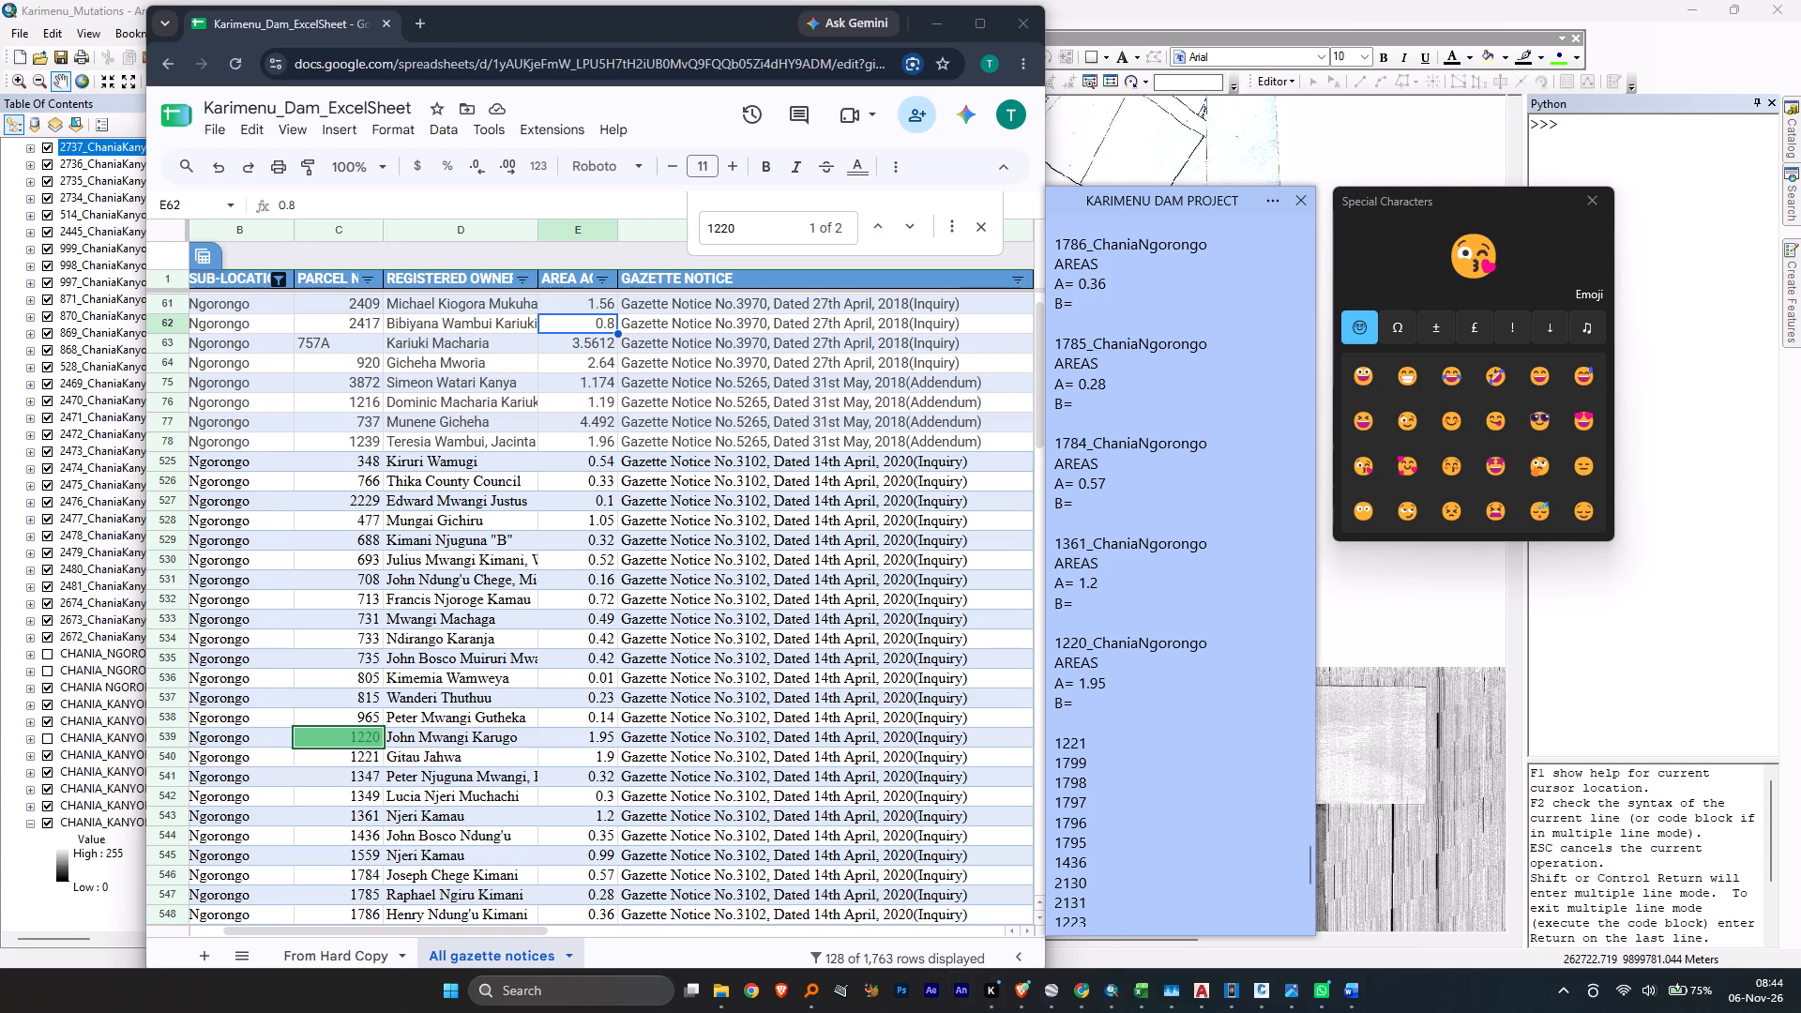
# Duplicate the whole 1220_ChaniaNgorongo areas block just above the pending parcel numbers in the note.
pyautogui.moveTo(1071, 711); pyautogui.dragTo(1070, 710)
pyautogui.moveTo(1070, 710); pyautogui.dragTo(1044, 647)
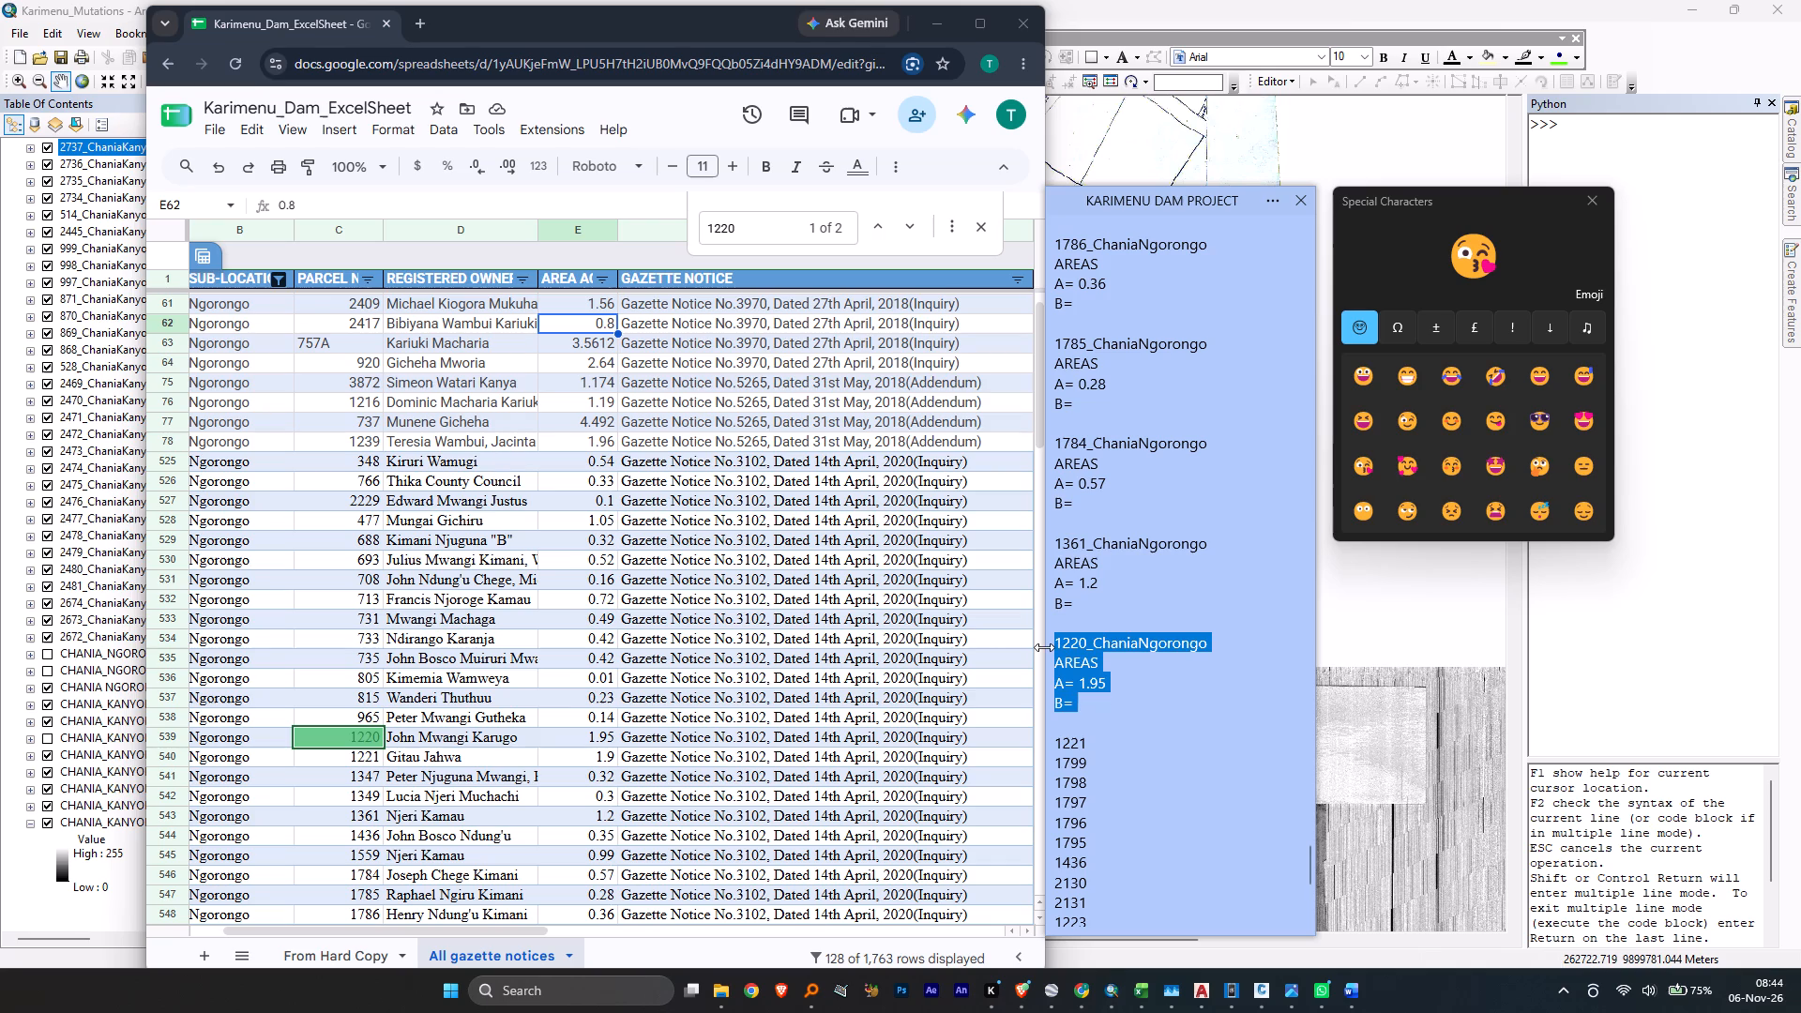
pyautogui.hotkey('ctrl', 'c')
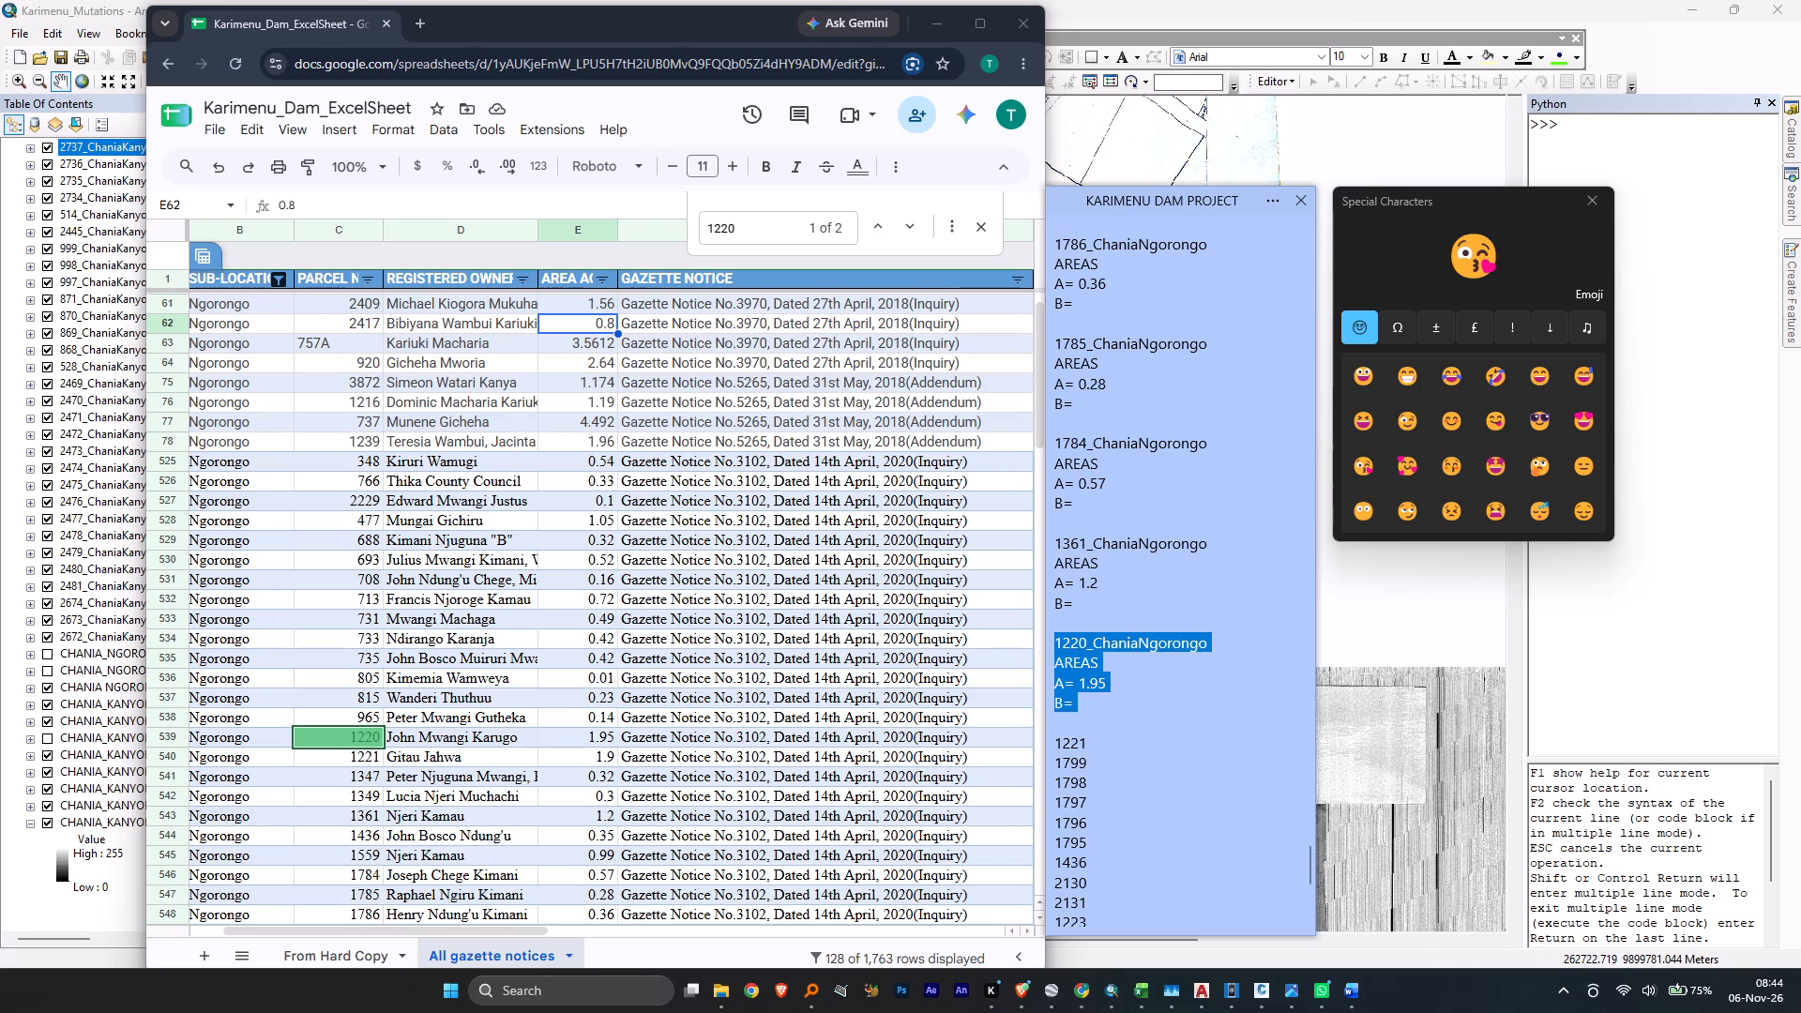
pyautogui.click(1118, 731)
pyautogui.press('Return')
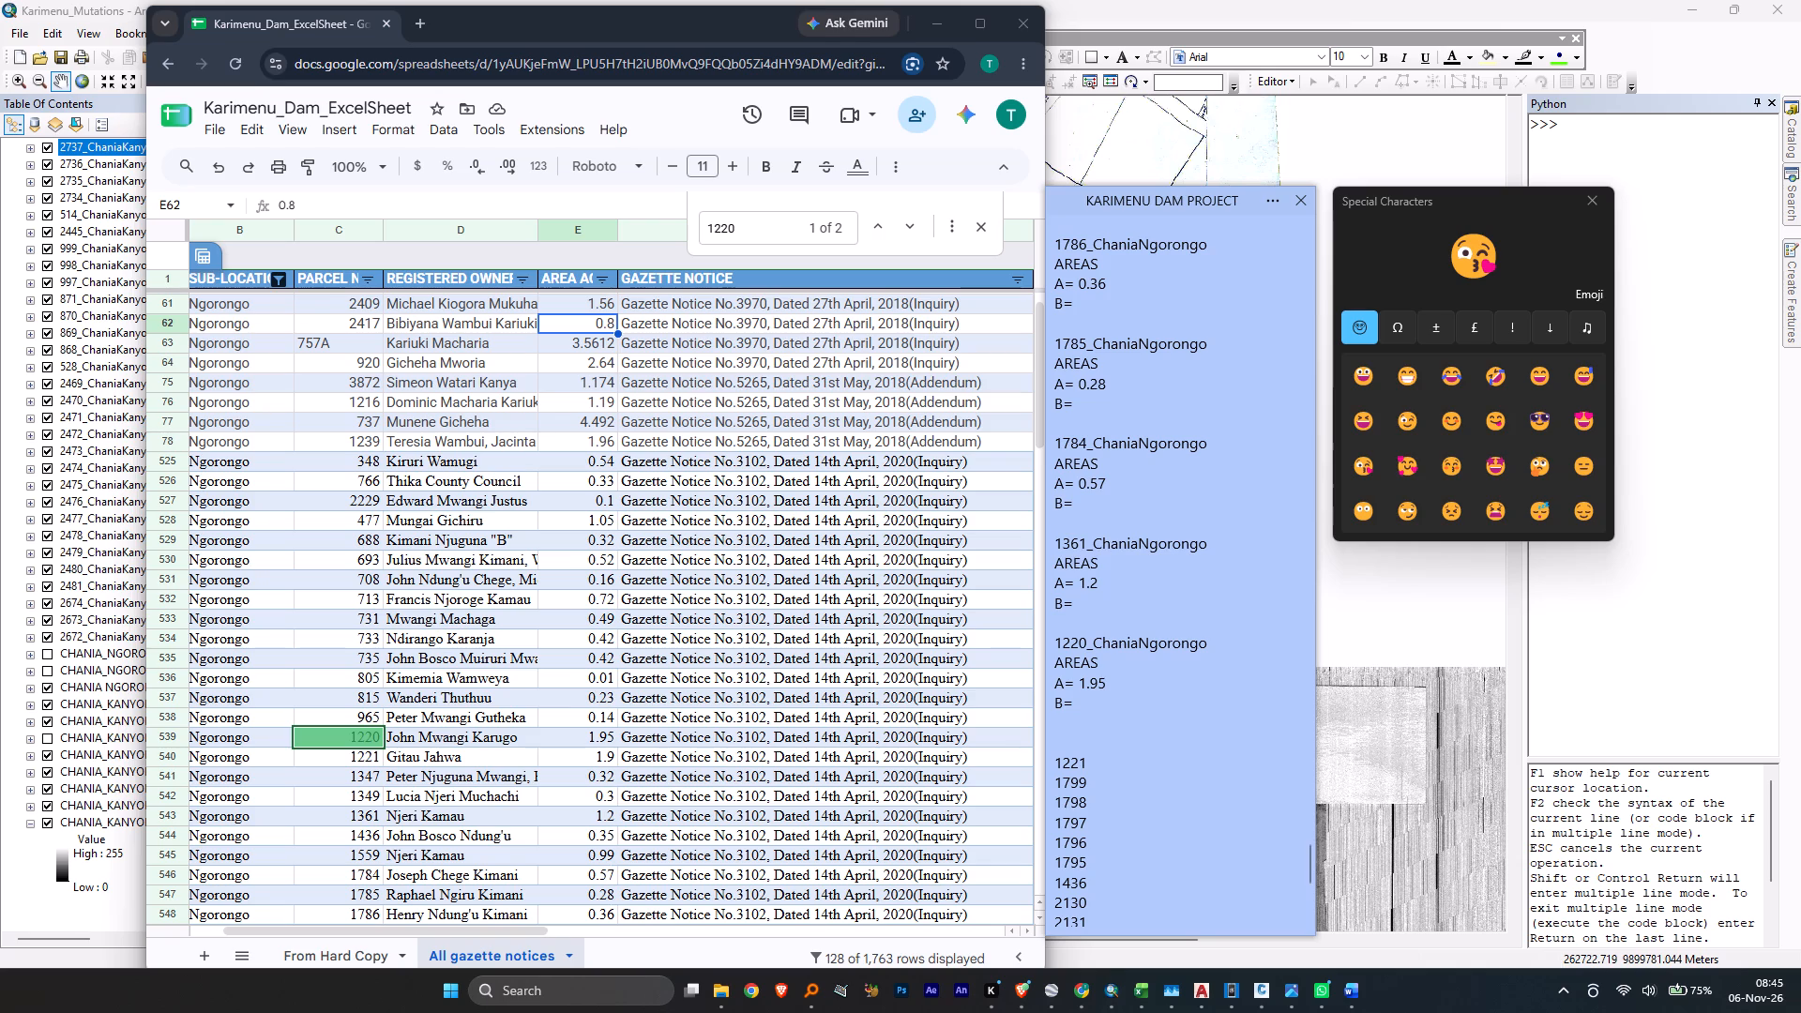
pyautogui.hotkey('ctrl', 'v')
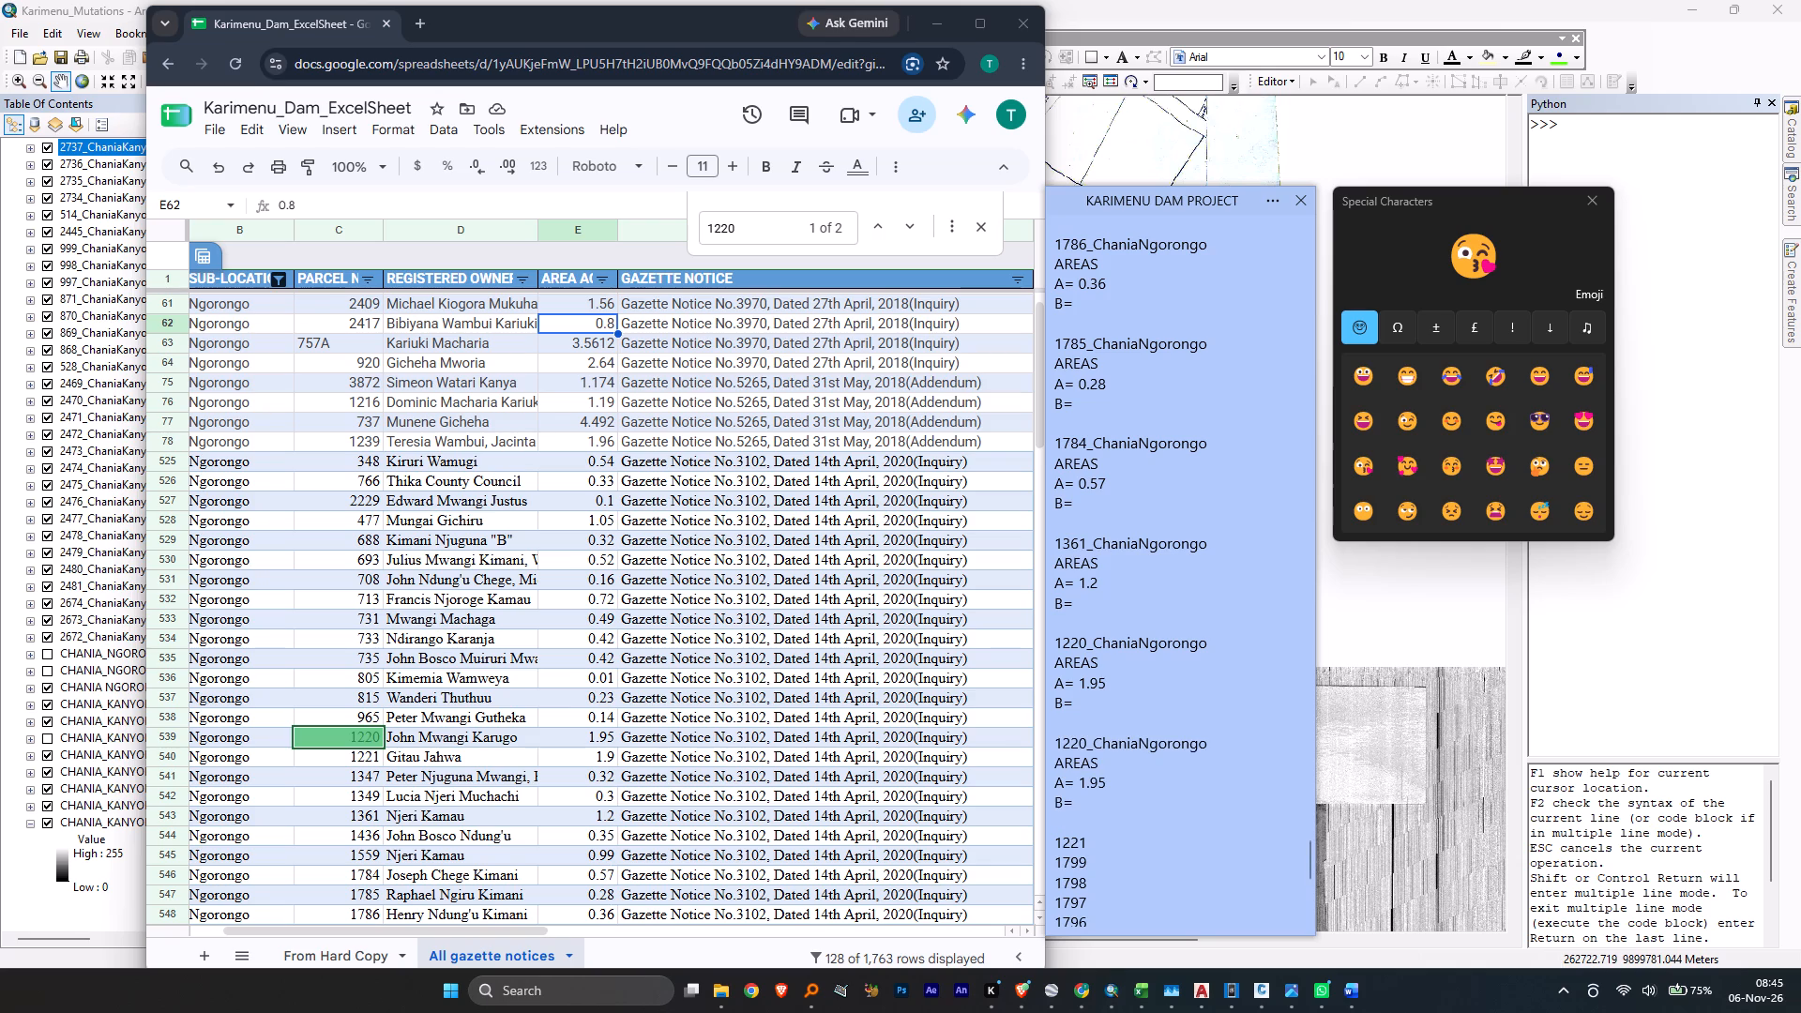
# Rename the lower of the two 1220_ChaniaNgorongo blocks in the note as 1221_ChaniaNgorongo and set its A area to 1.9.
pyautogui.scroll(-2, 1109, 754)
pyautogui.scroll(1, 1109, 627)
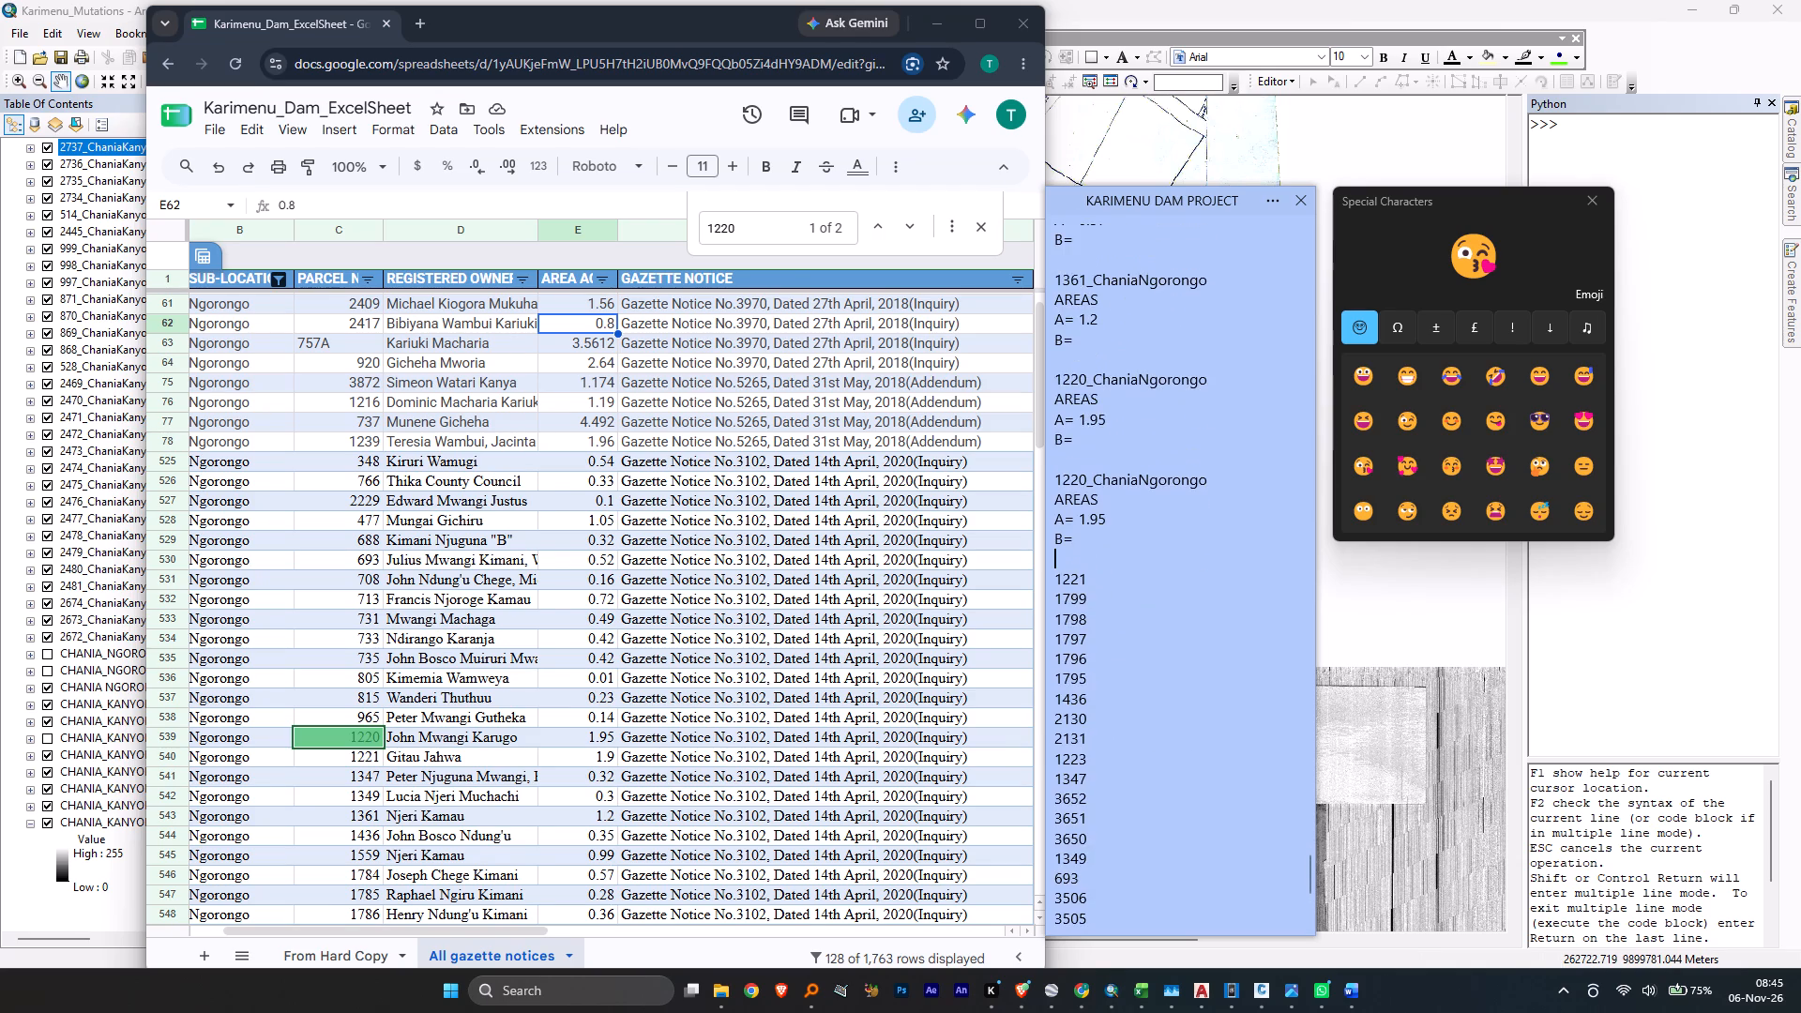
pyautogui.scroll(1, 1098, 587)
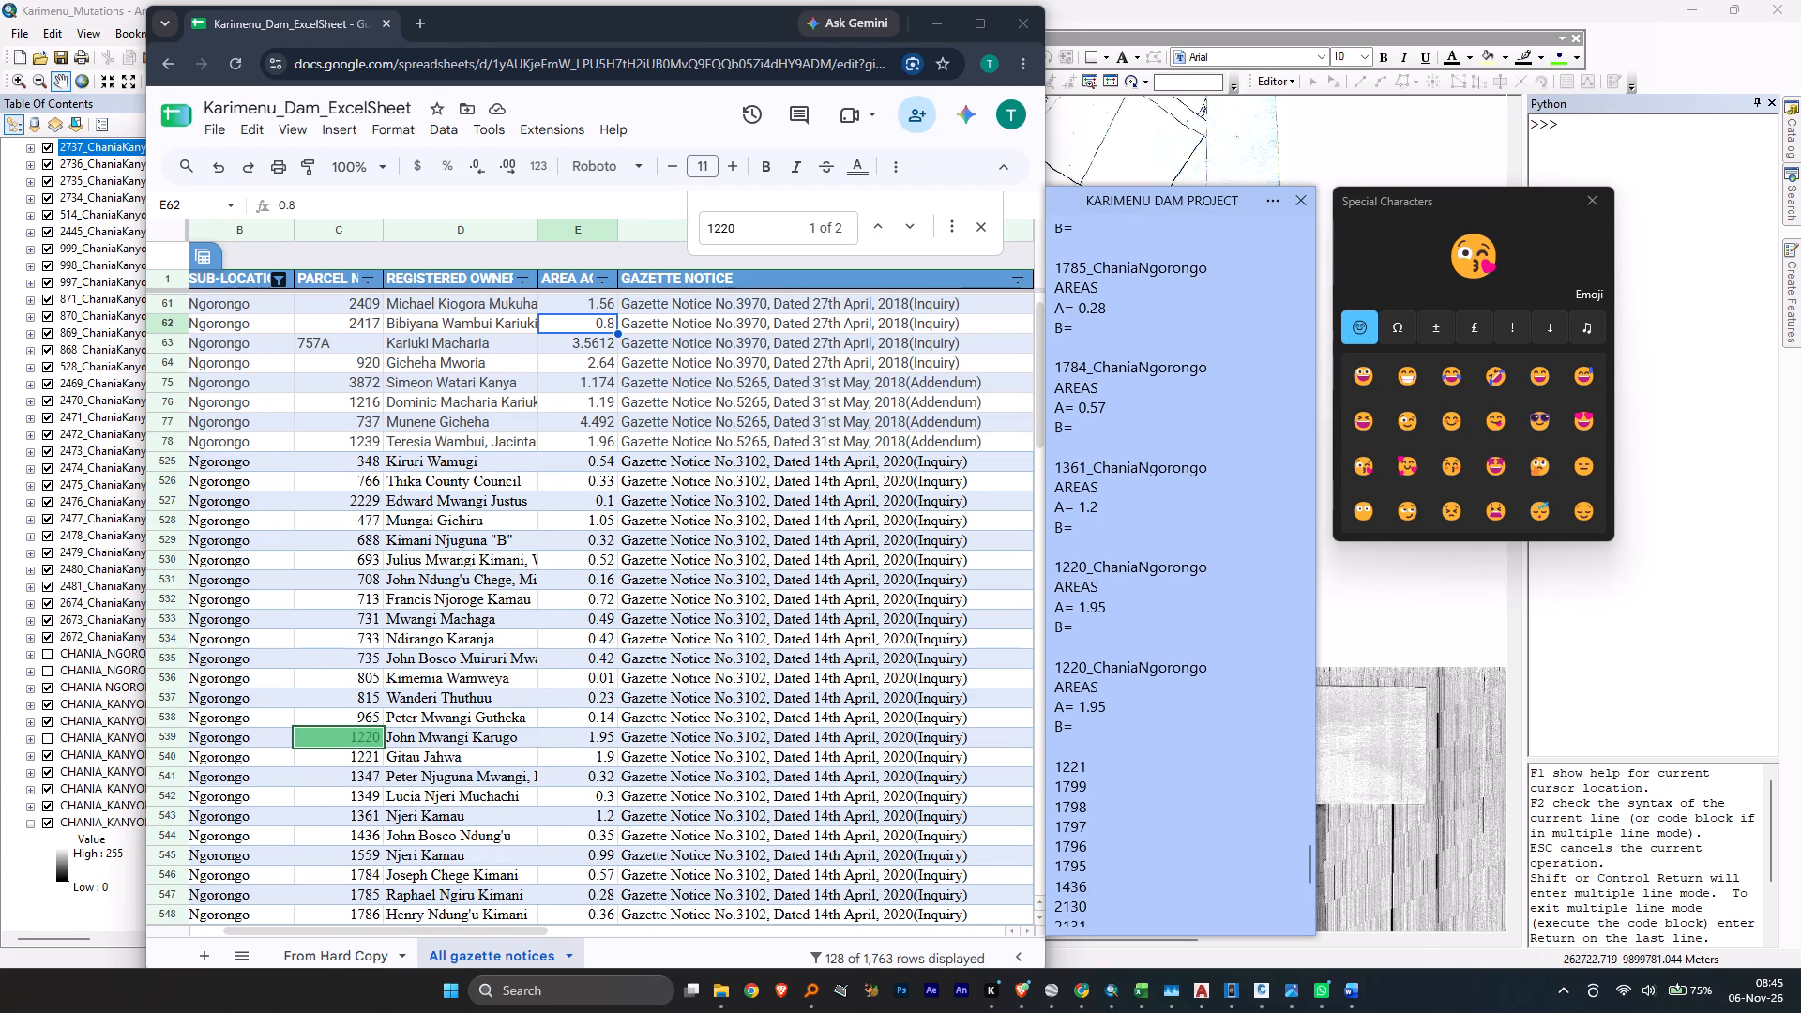
pyautogui.click(1087, 666)
pyautogui.press('BackSpace')
pyautogui.press('1')
pyautogui.click(1118, 705)
pyautogui.press('BackSpace')
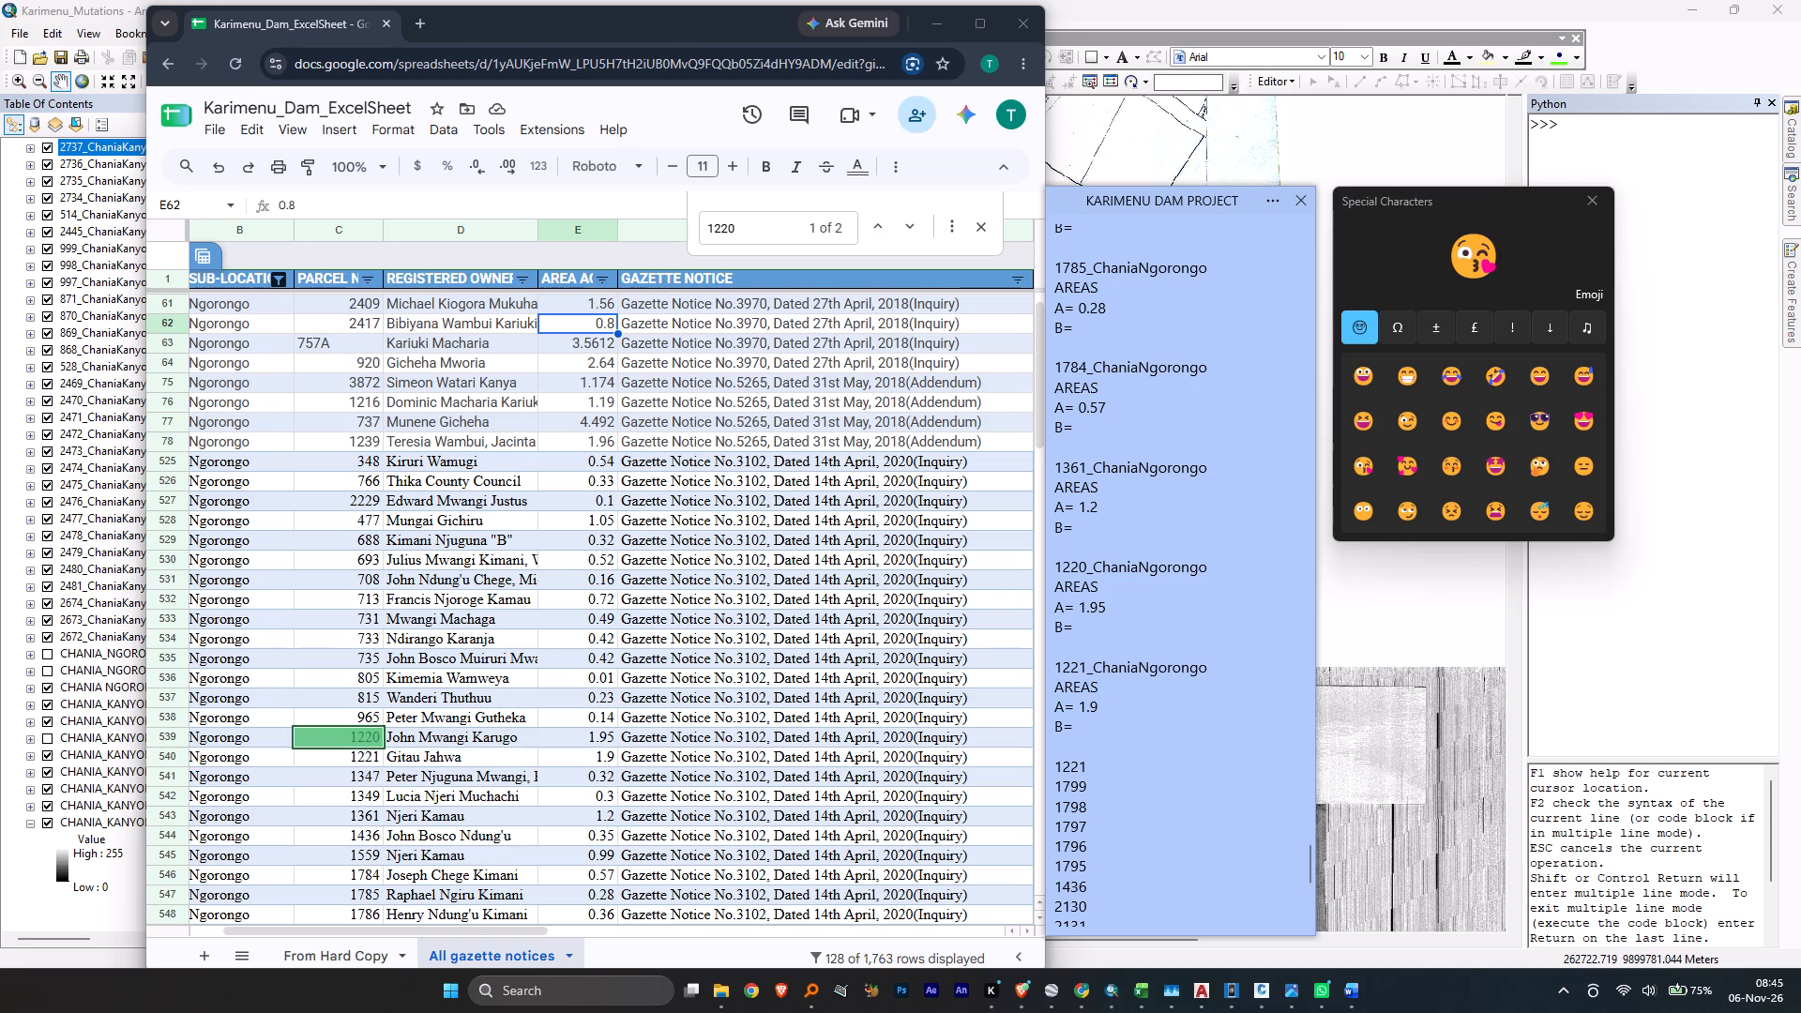
# Remove the completed parcel number 1221 and its empty line from the top of the pending parcel list.
pyautogui.click(1092, 767)
pyautogui.press('BackSpace')
pyautogui.press('BackSpace')
pyautogui.press('BackSpace')
pyautogui.press('BackSpace')
pyautogui.press('BackSpace')
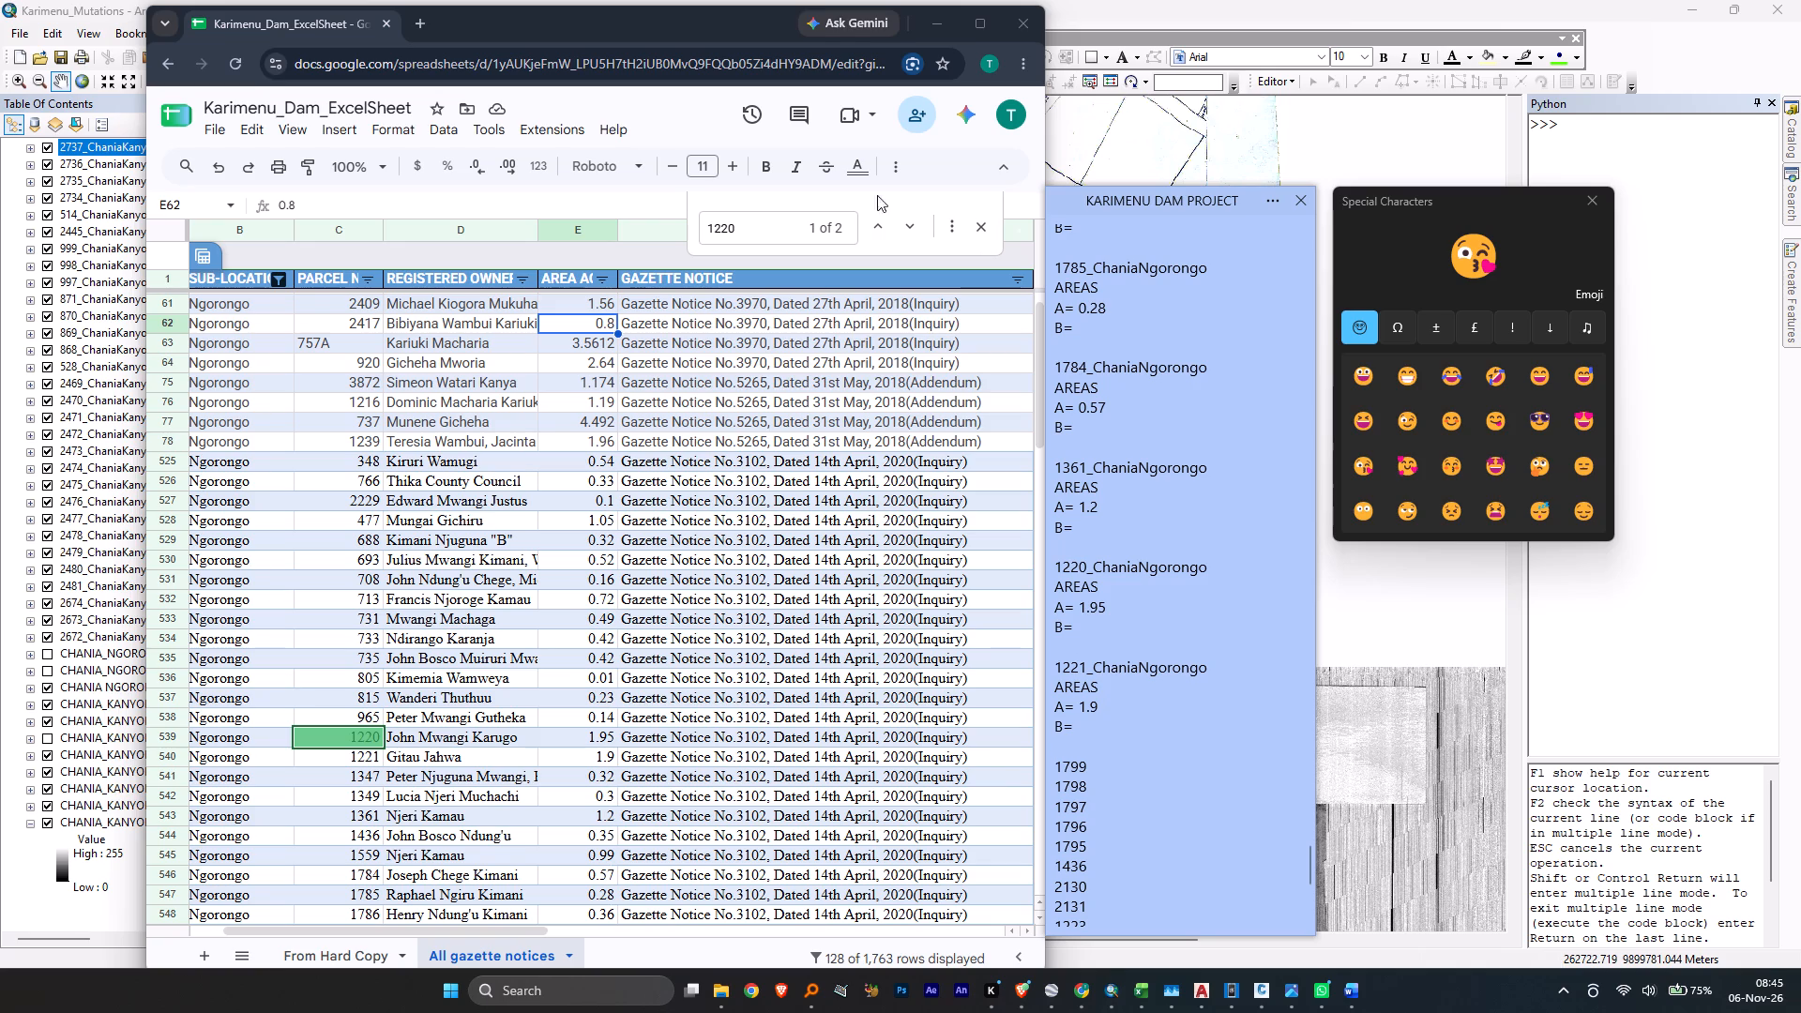
# Search the spreadsheet for parcel 1799 and bring its row with the area into view.
pyautogui.moveTo(748, 227); pyautogui.dragTo(693, 237)
pyautogui.press('1')
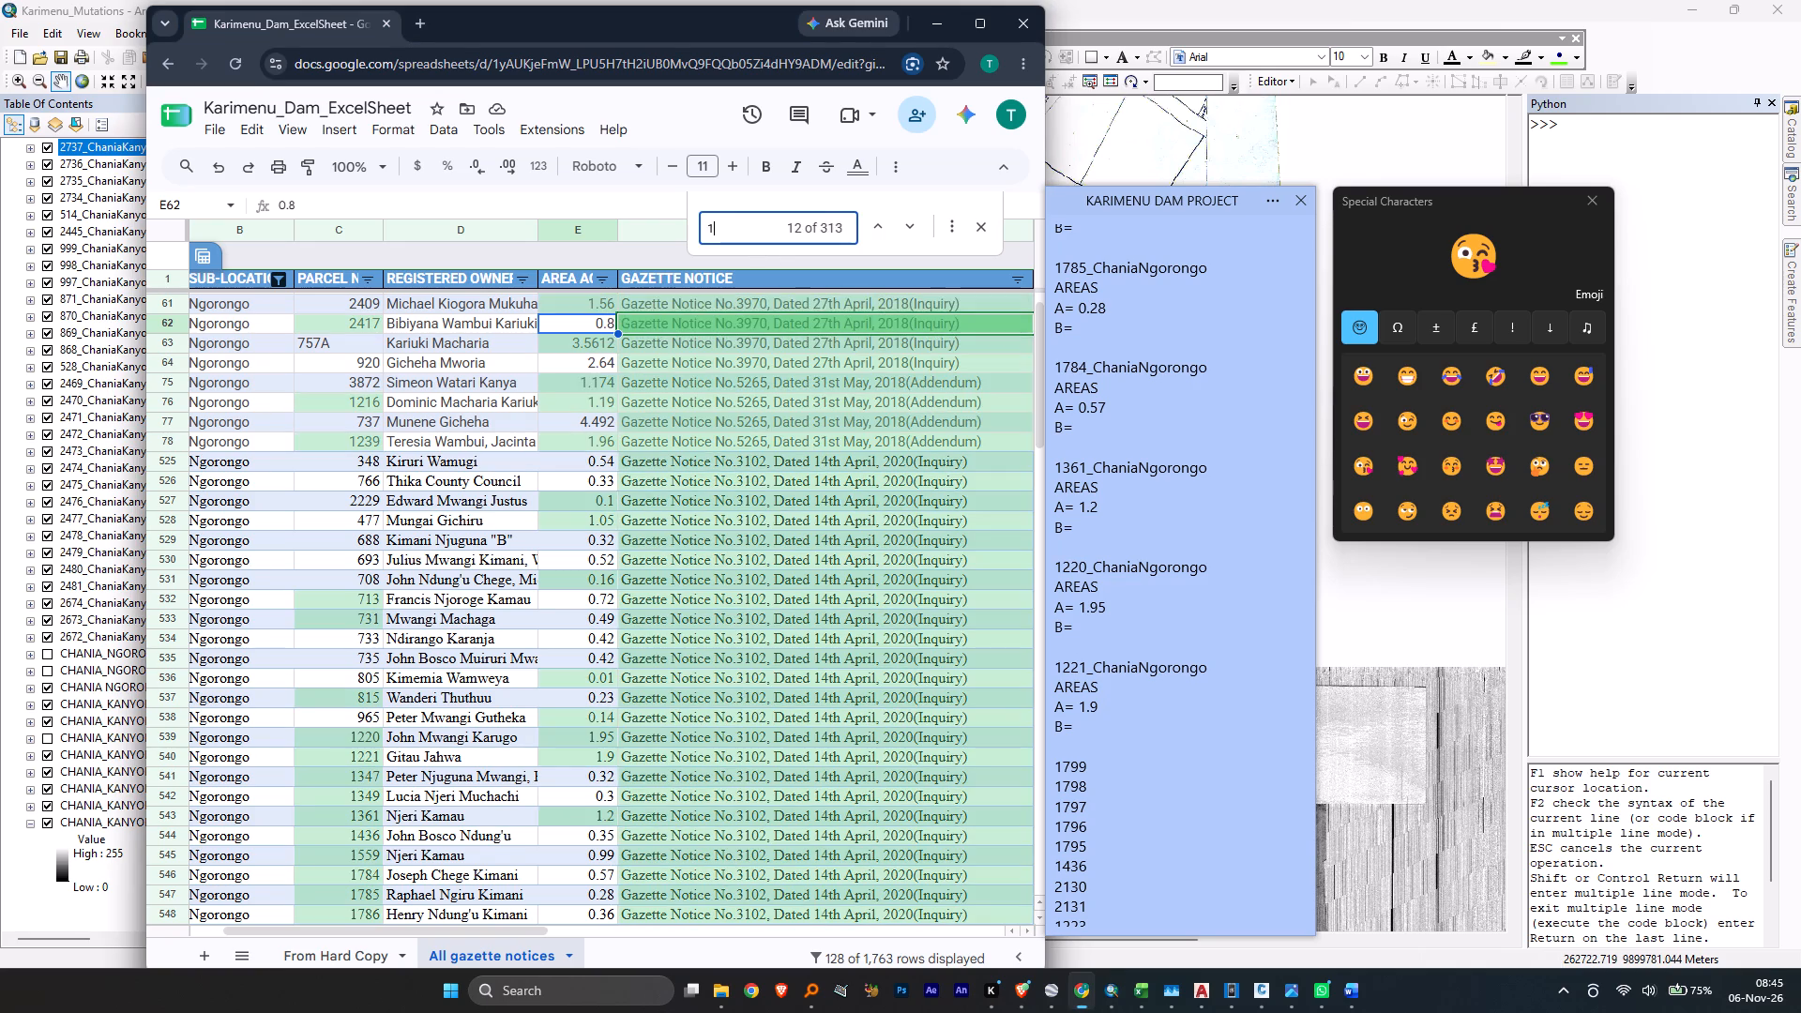
pyautogui.write('799')
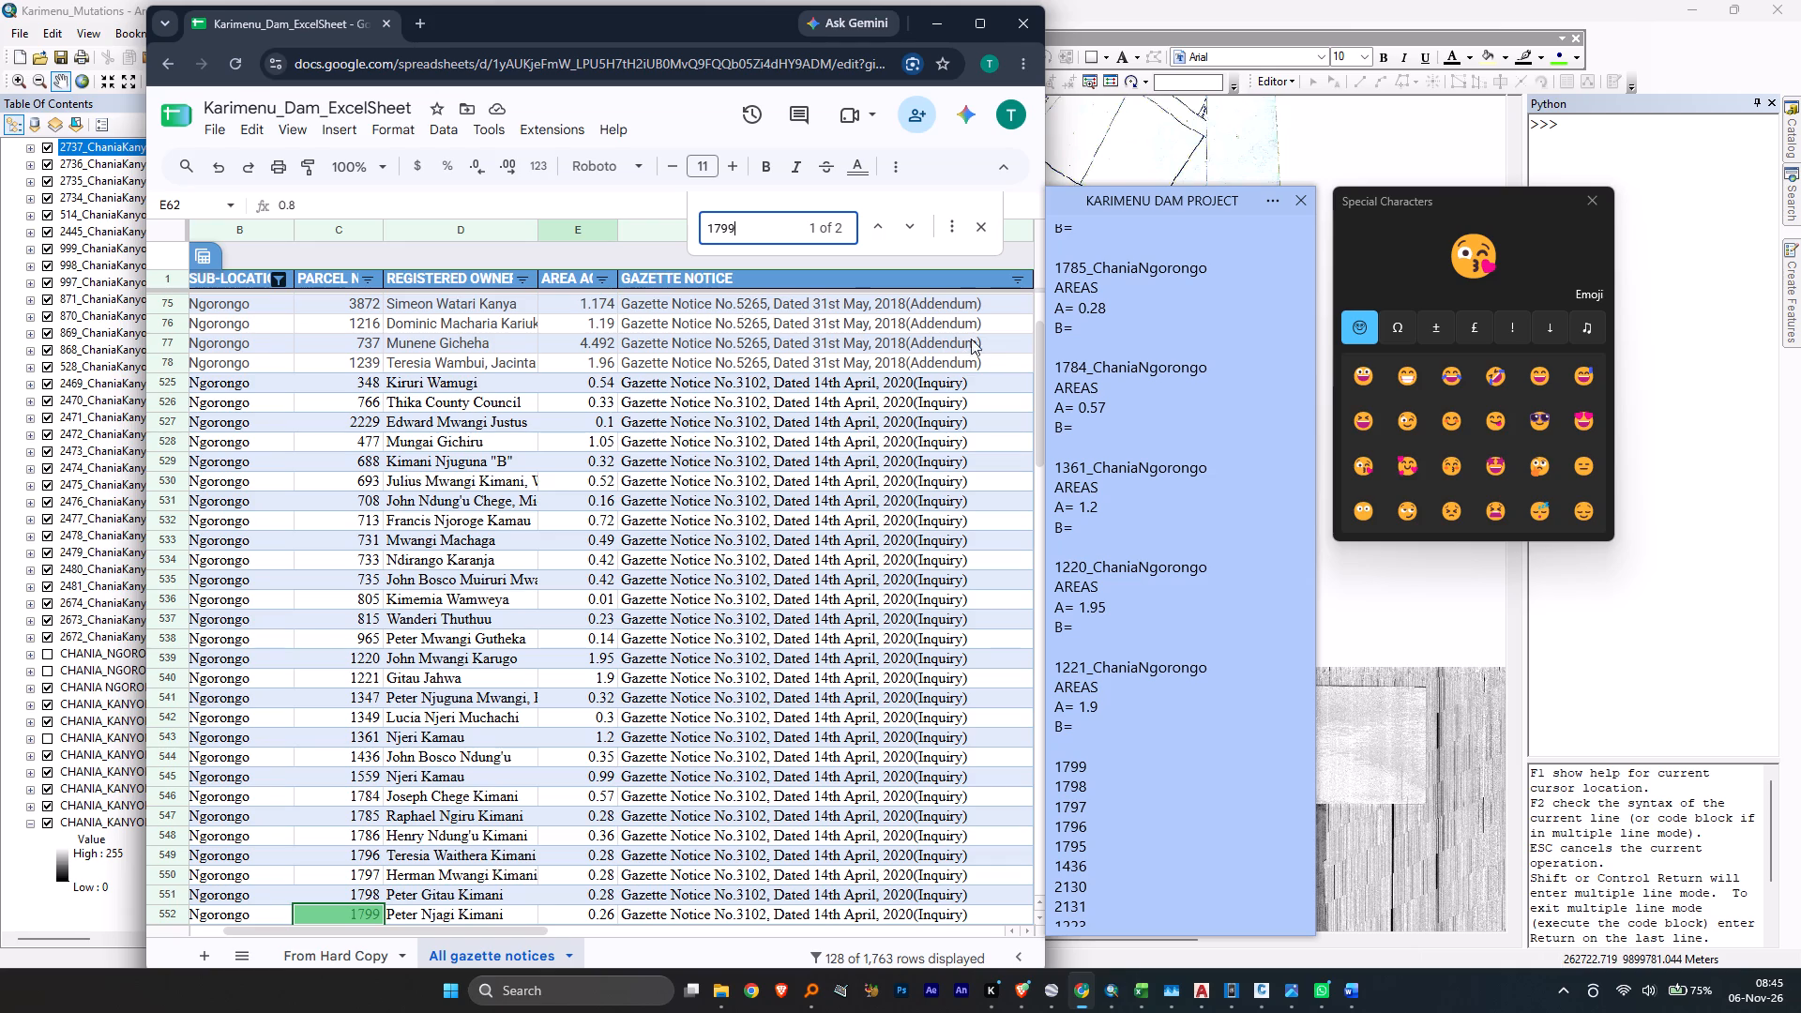
pyautogui.scroll(-2, 377, 644)
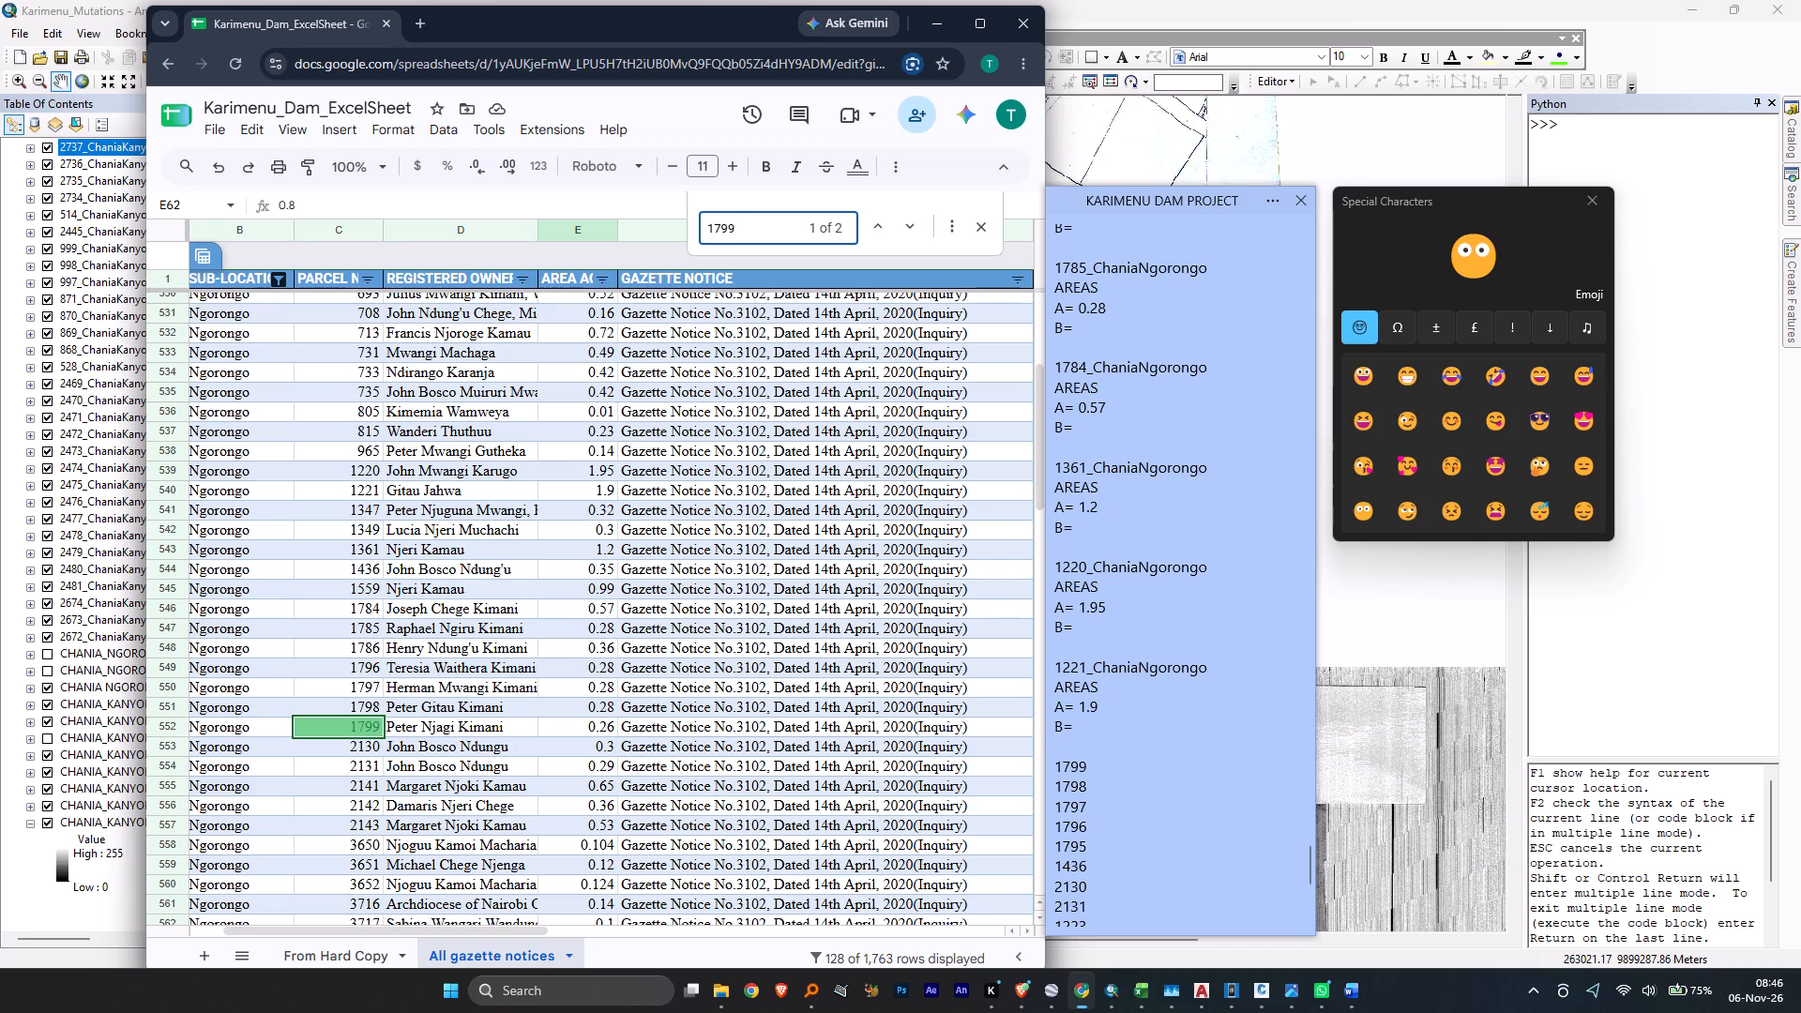
# Duplicate the whole 1221_ChaniaNgorongo areas block just above the pending parcel numbers in the note.
pyautogui.moveTo(1060, 744); pyautogui.dragTo(1056, 662)
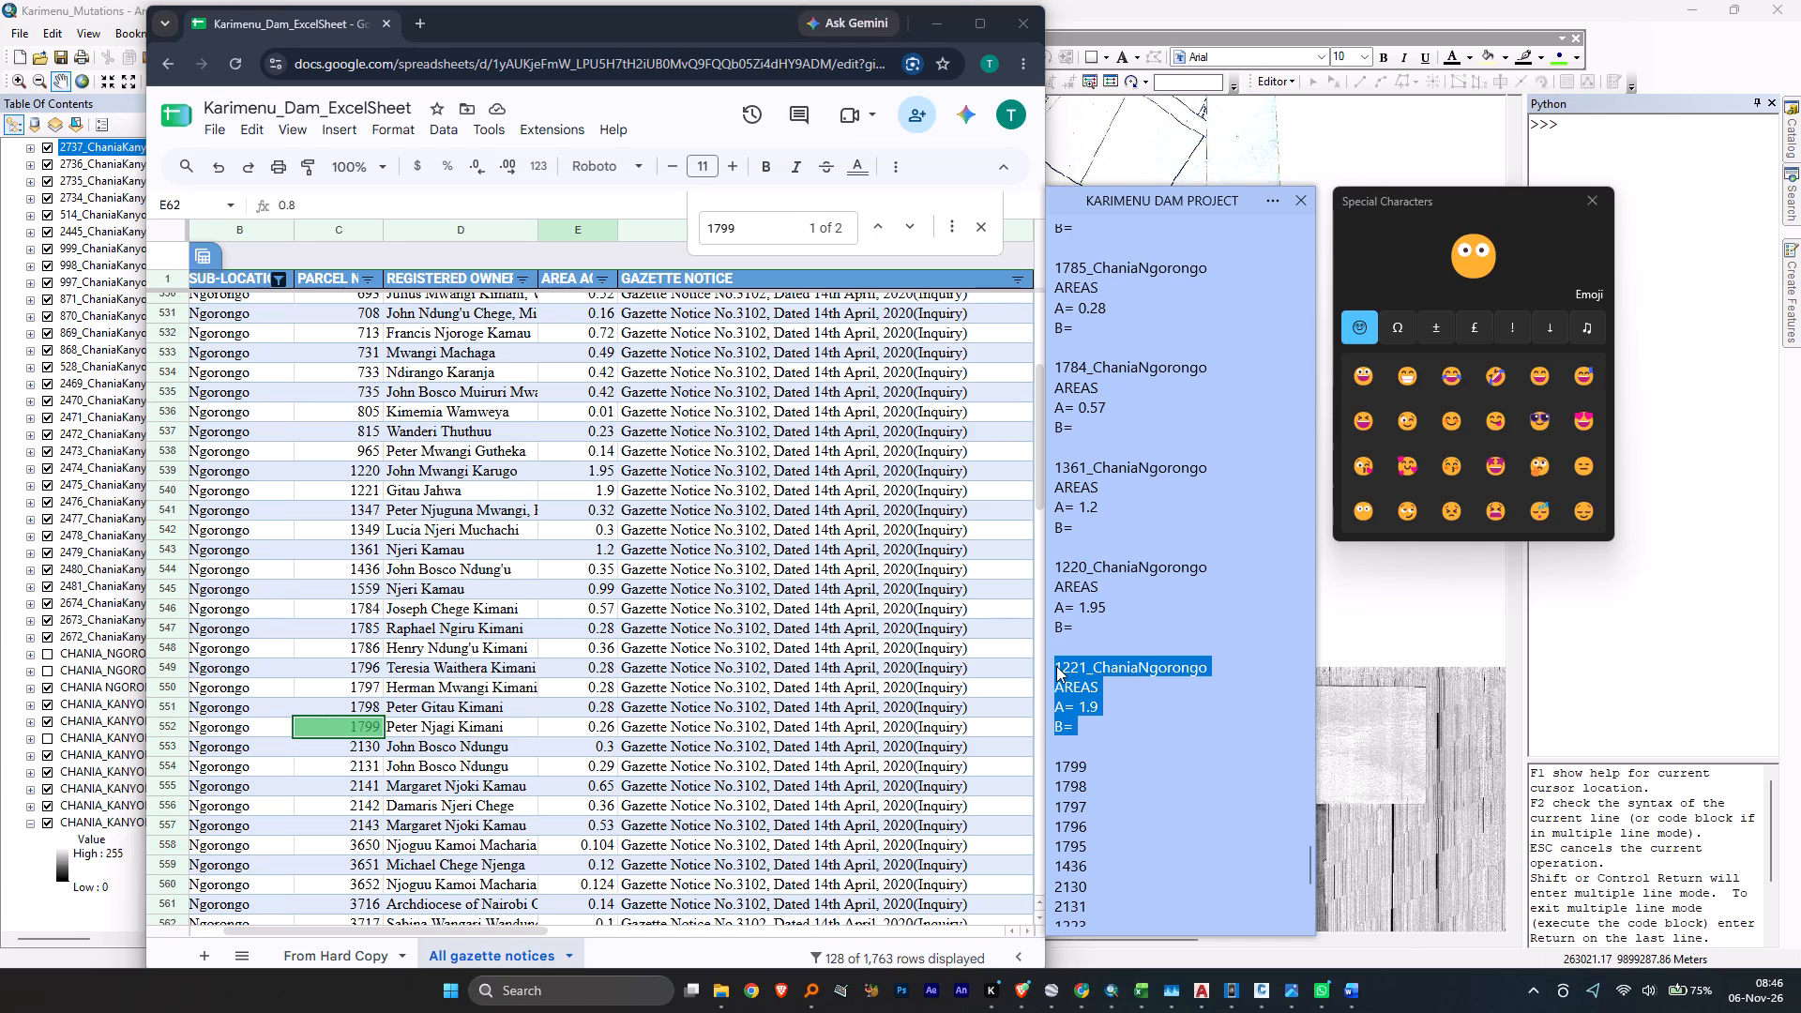
pyautogui.hotkey('ctrl', 'c')
pyautogui.click(1092, 754)
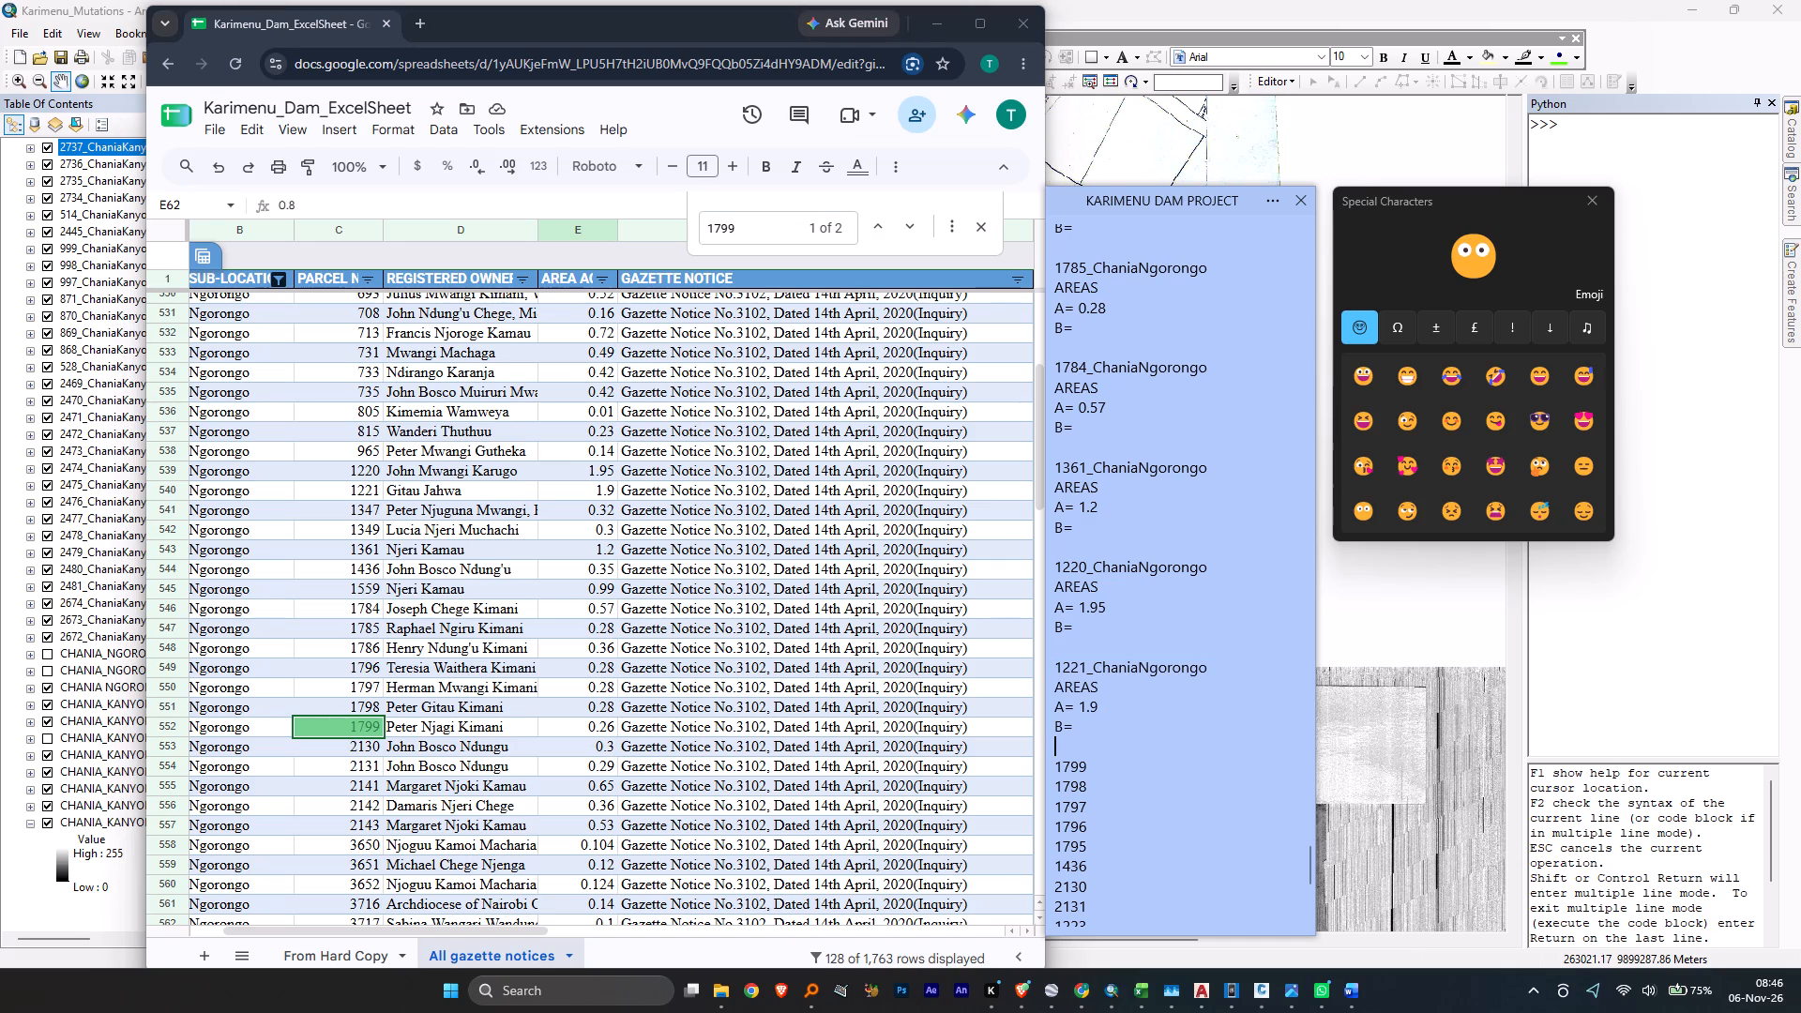
pyautogui.press('Return')
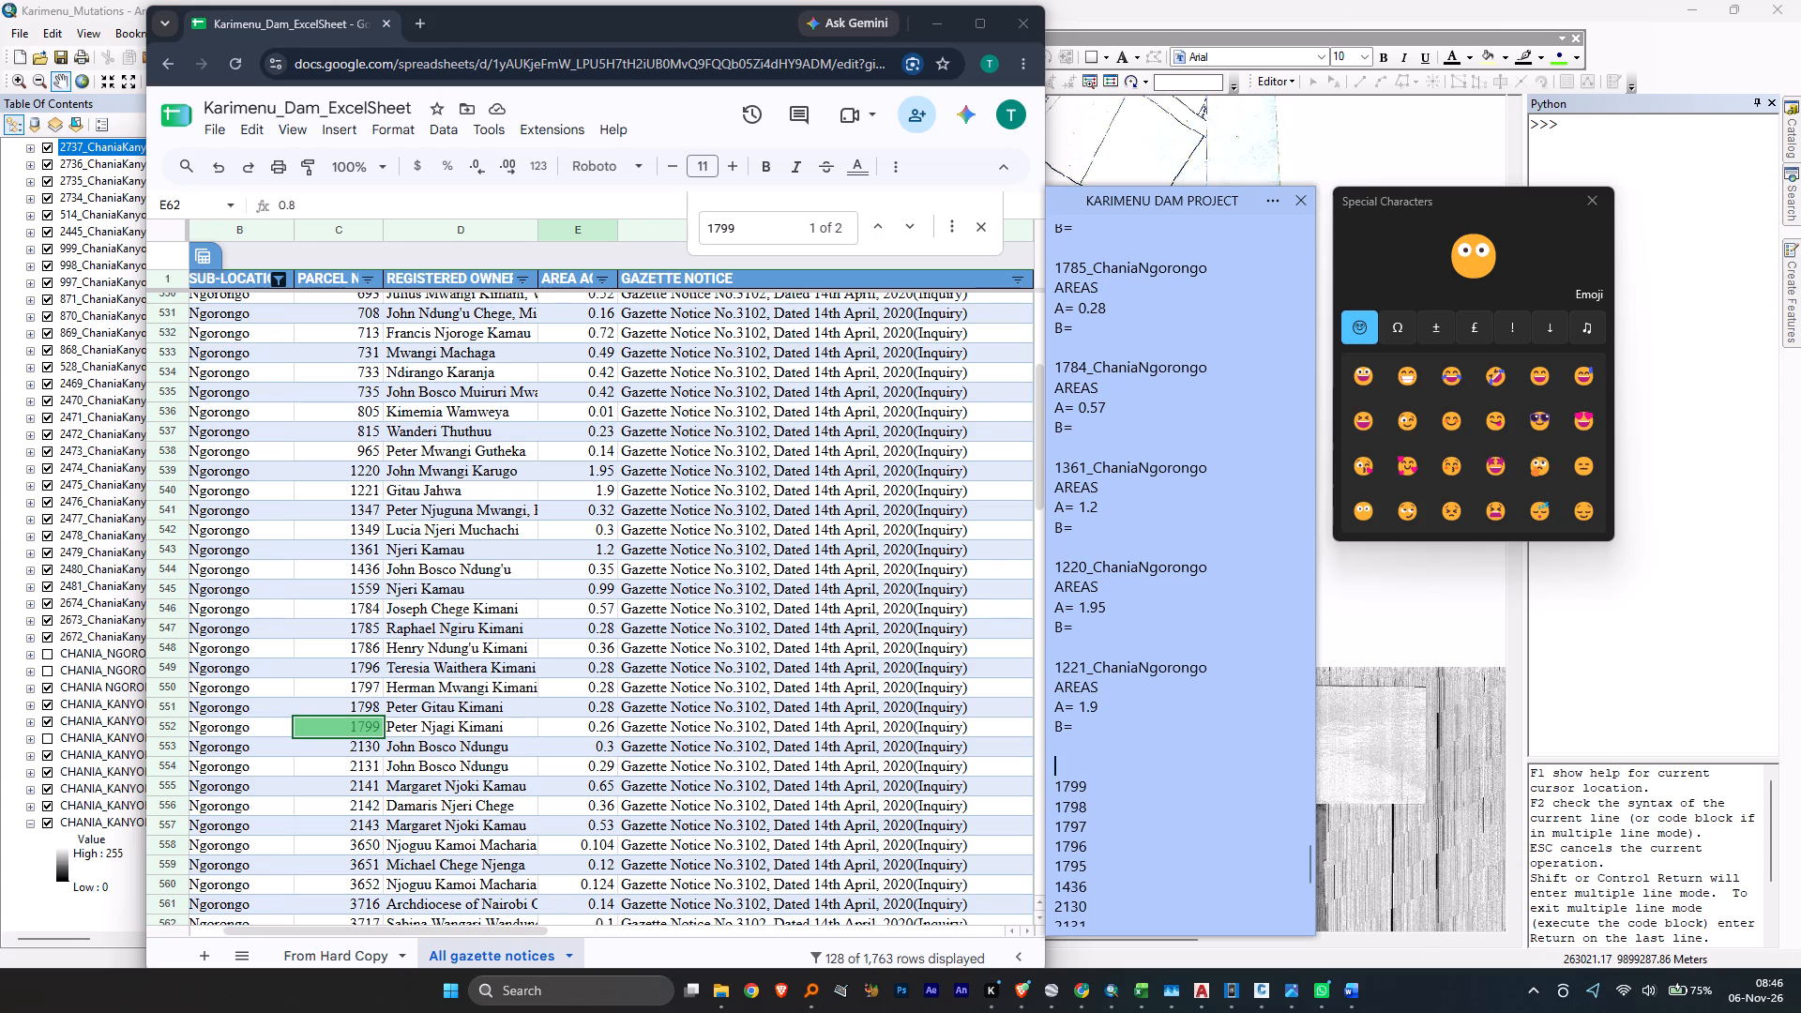
pyautogui.hotkey('ctrl', 'v')
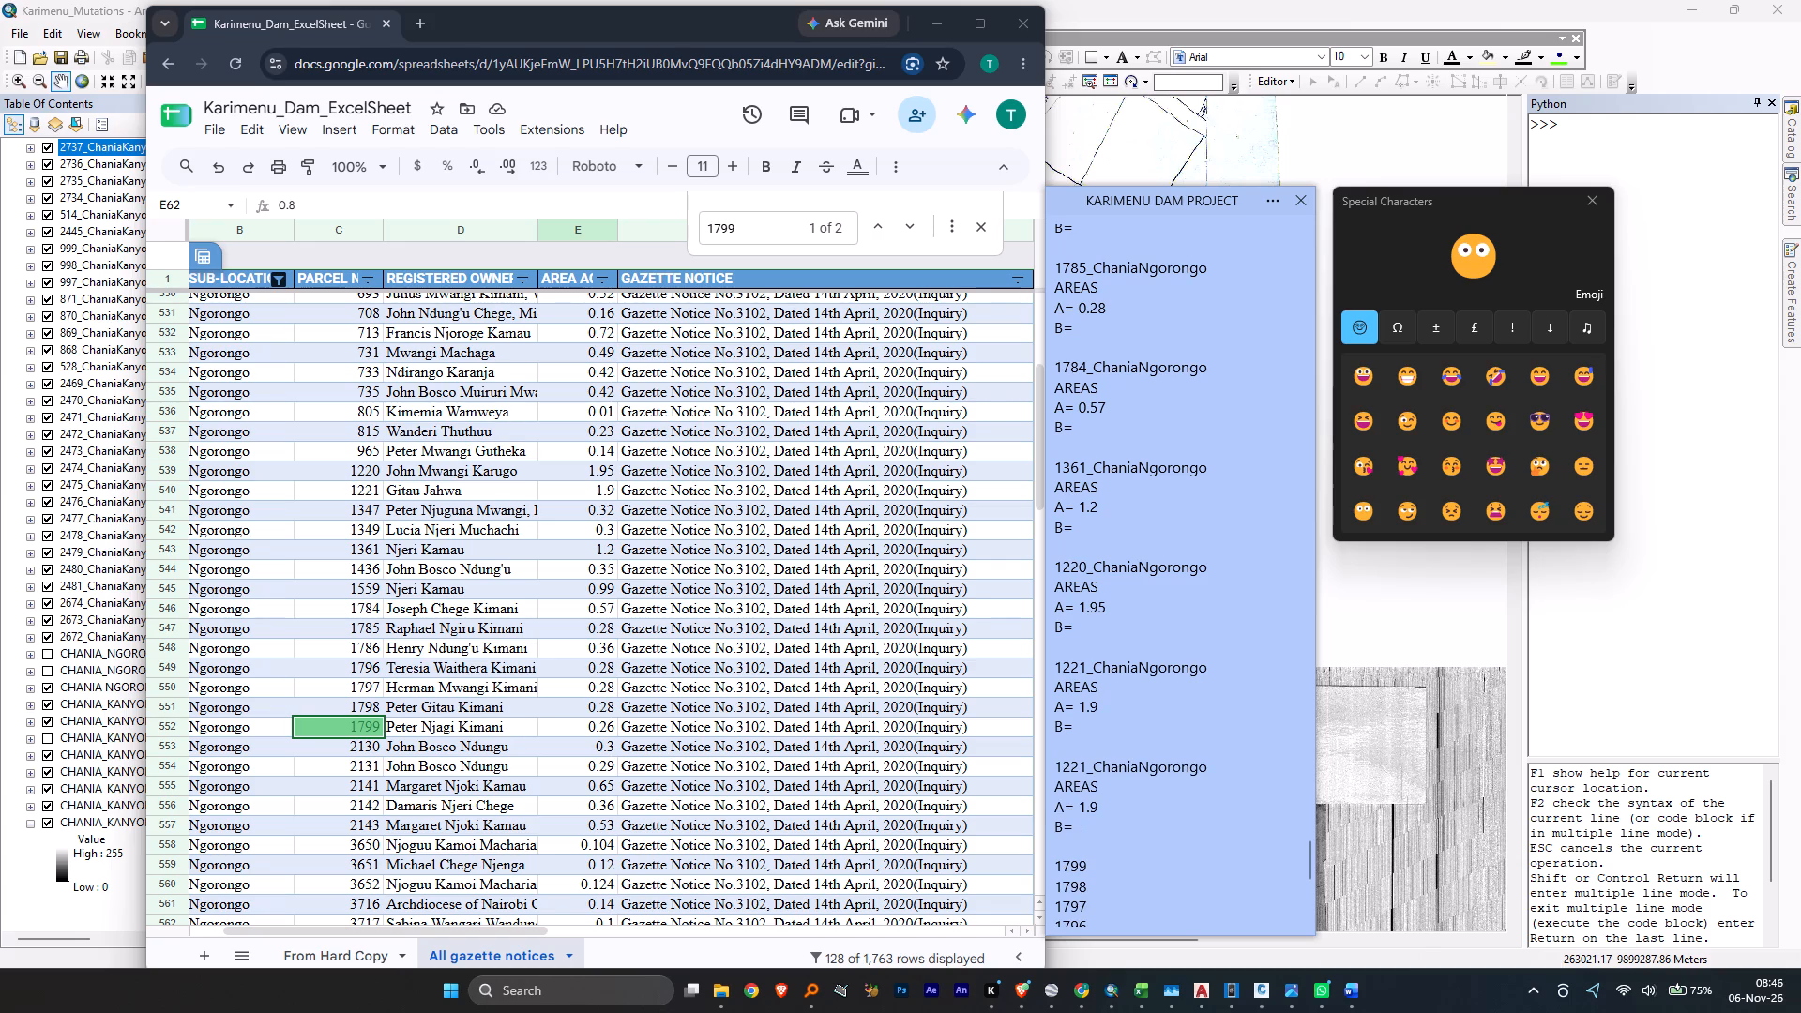
# Rename the lower of the two 1221_ChaniaNgorongo blocks as 1799_ChaniaNgorongo and set its A area to 0.26.
pyautogui.click(1087, 764)
pyautogui.press('BackSpace')
pyautogui.press('BackSpace')
pyautogui.press('BackSpace')
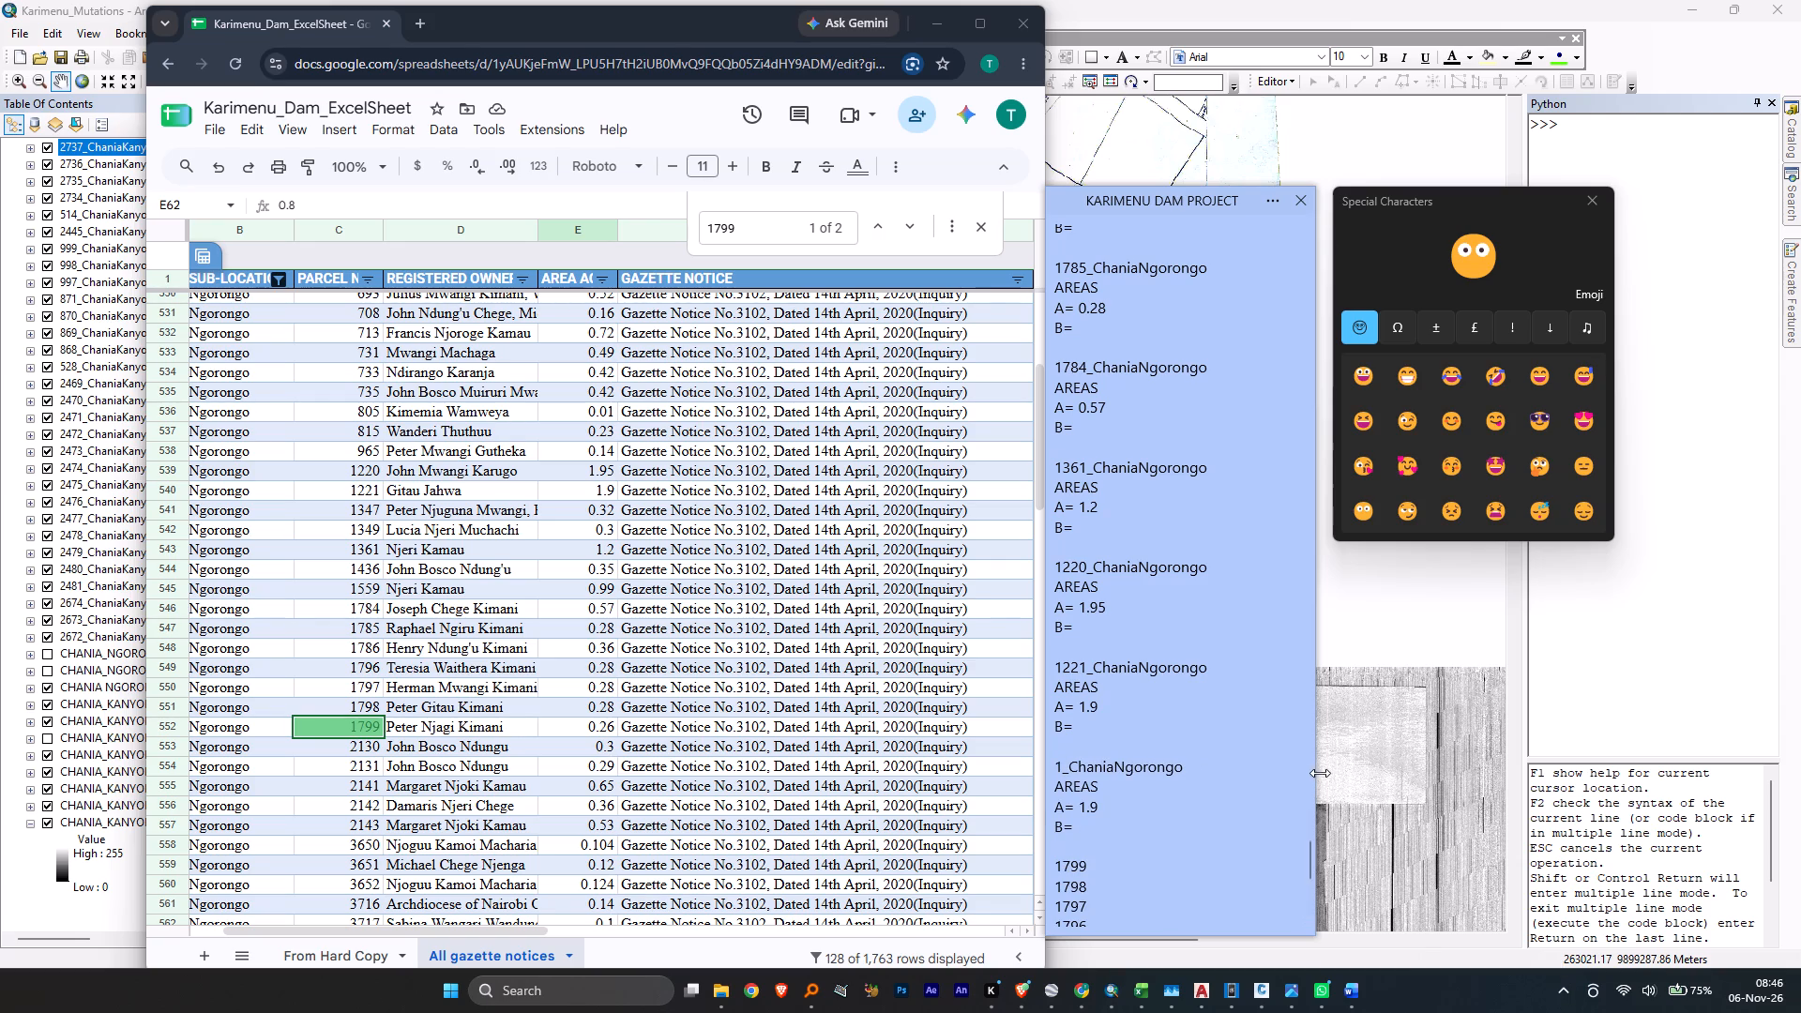
pyautogui.press('7')
pyautogui.write('99')
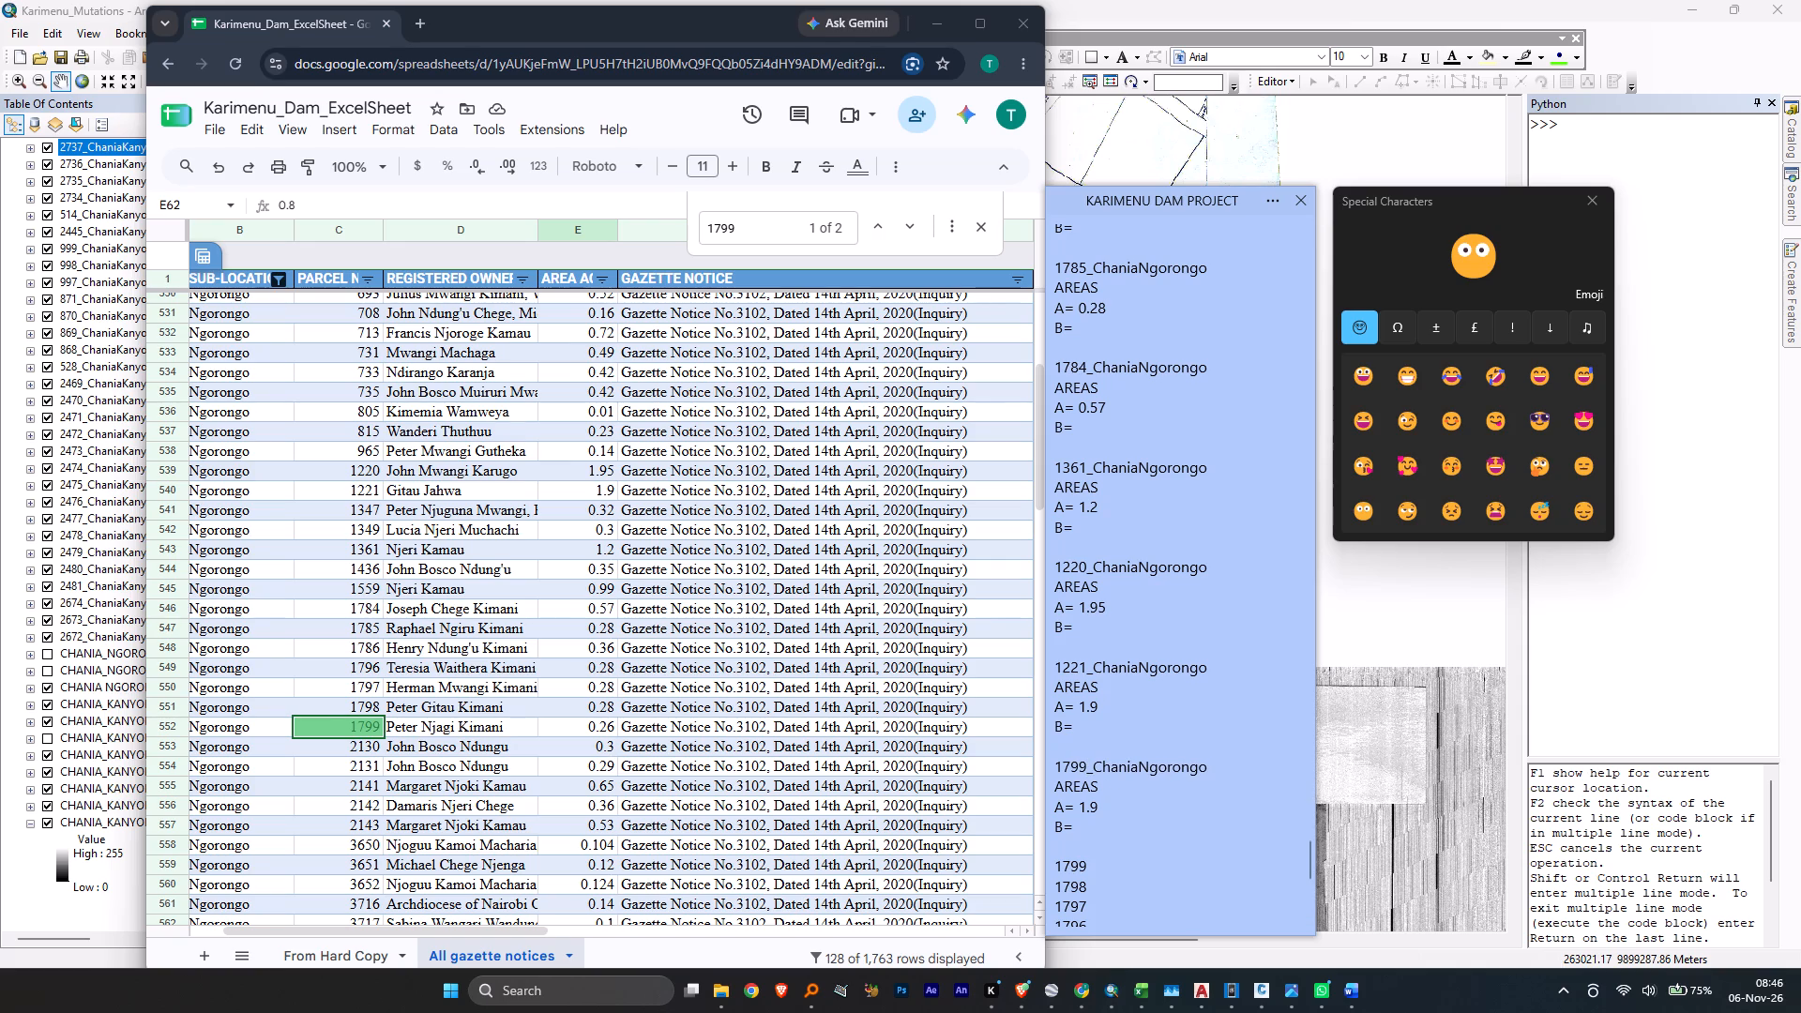
pyautogui.click(1105, 806)
pyautogui.press('BackSpace')
pyautogui.press('BackSpace')
pyautogui.press('BackSpace')
pyautogui.write('0.')
pyautogui.write('26')
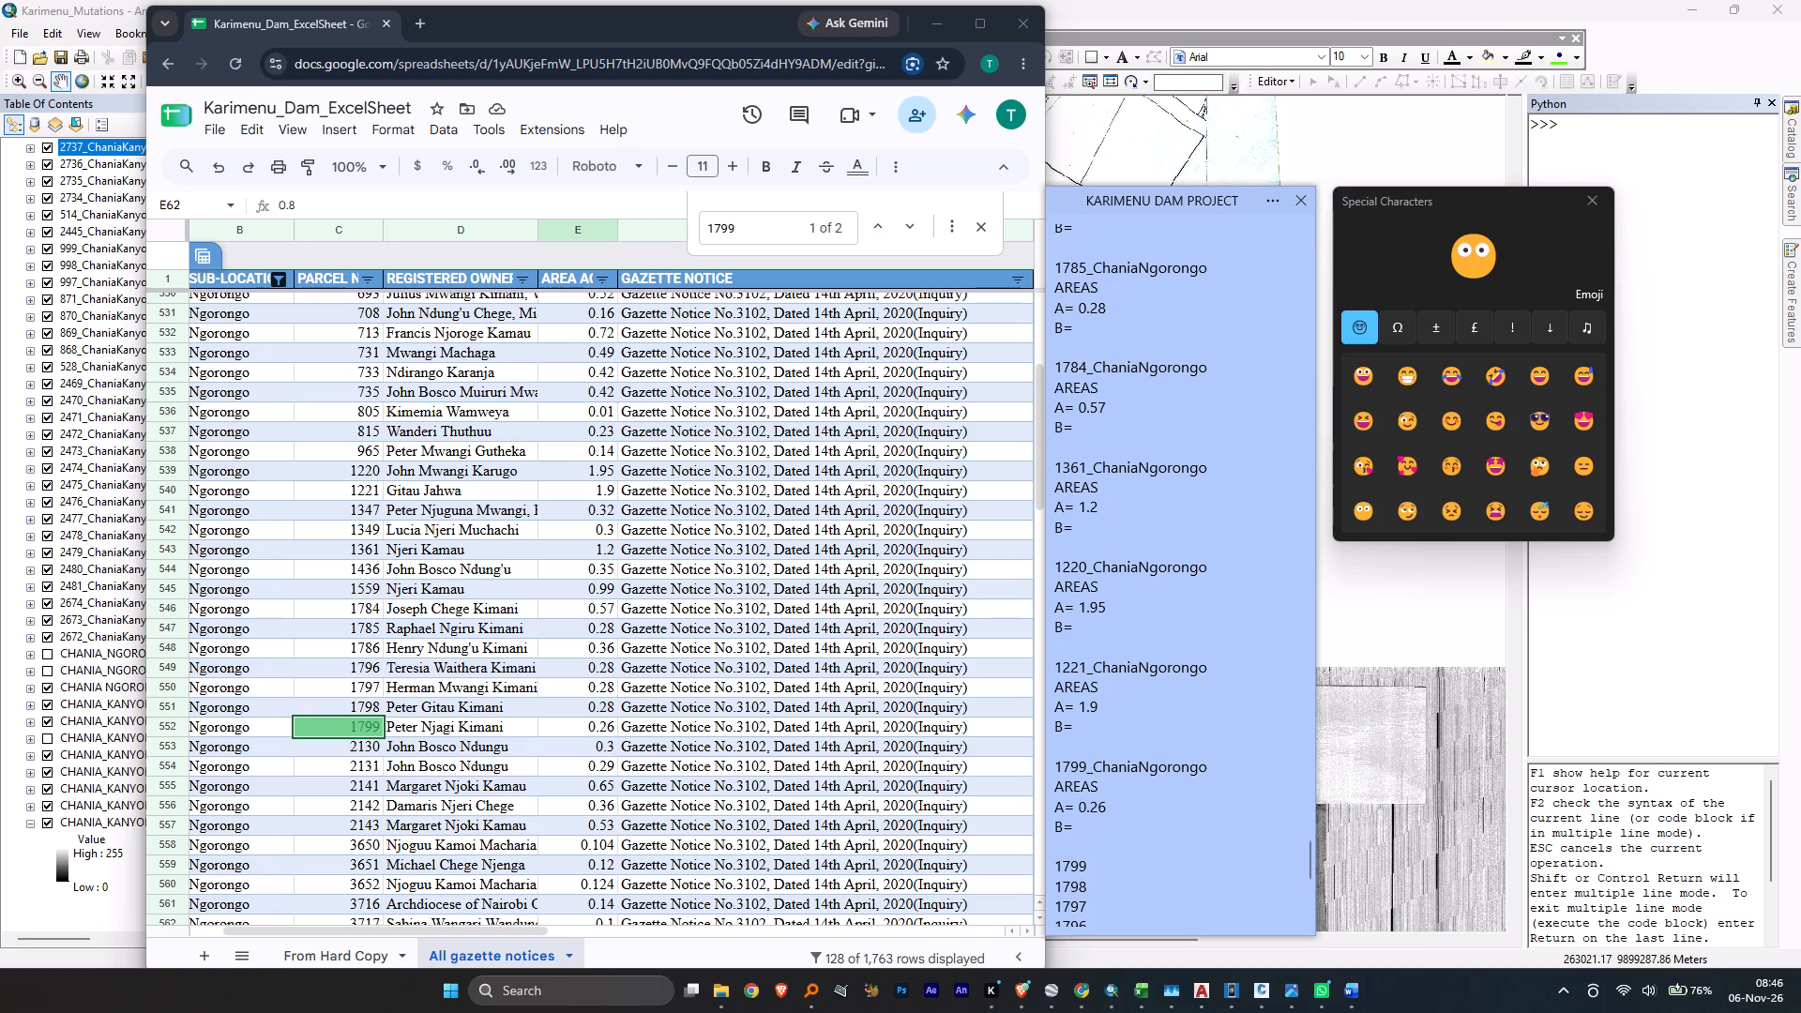
# Remove the completed parcel number 1799 and its empty line from the top of the pending parcel list.
pyautogui.click(1093, 837)
pyautogui.scroll(-1, 1176, 797)
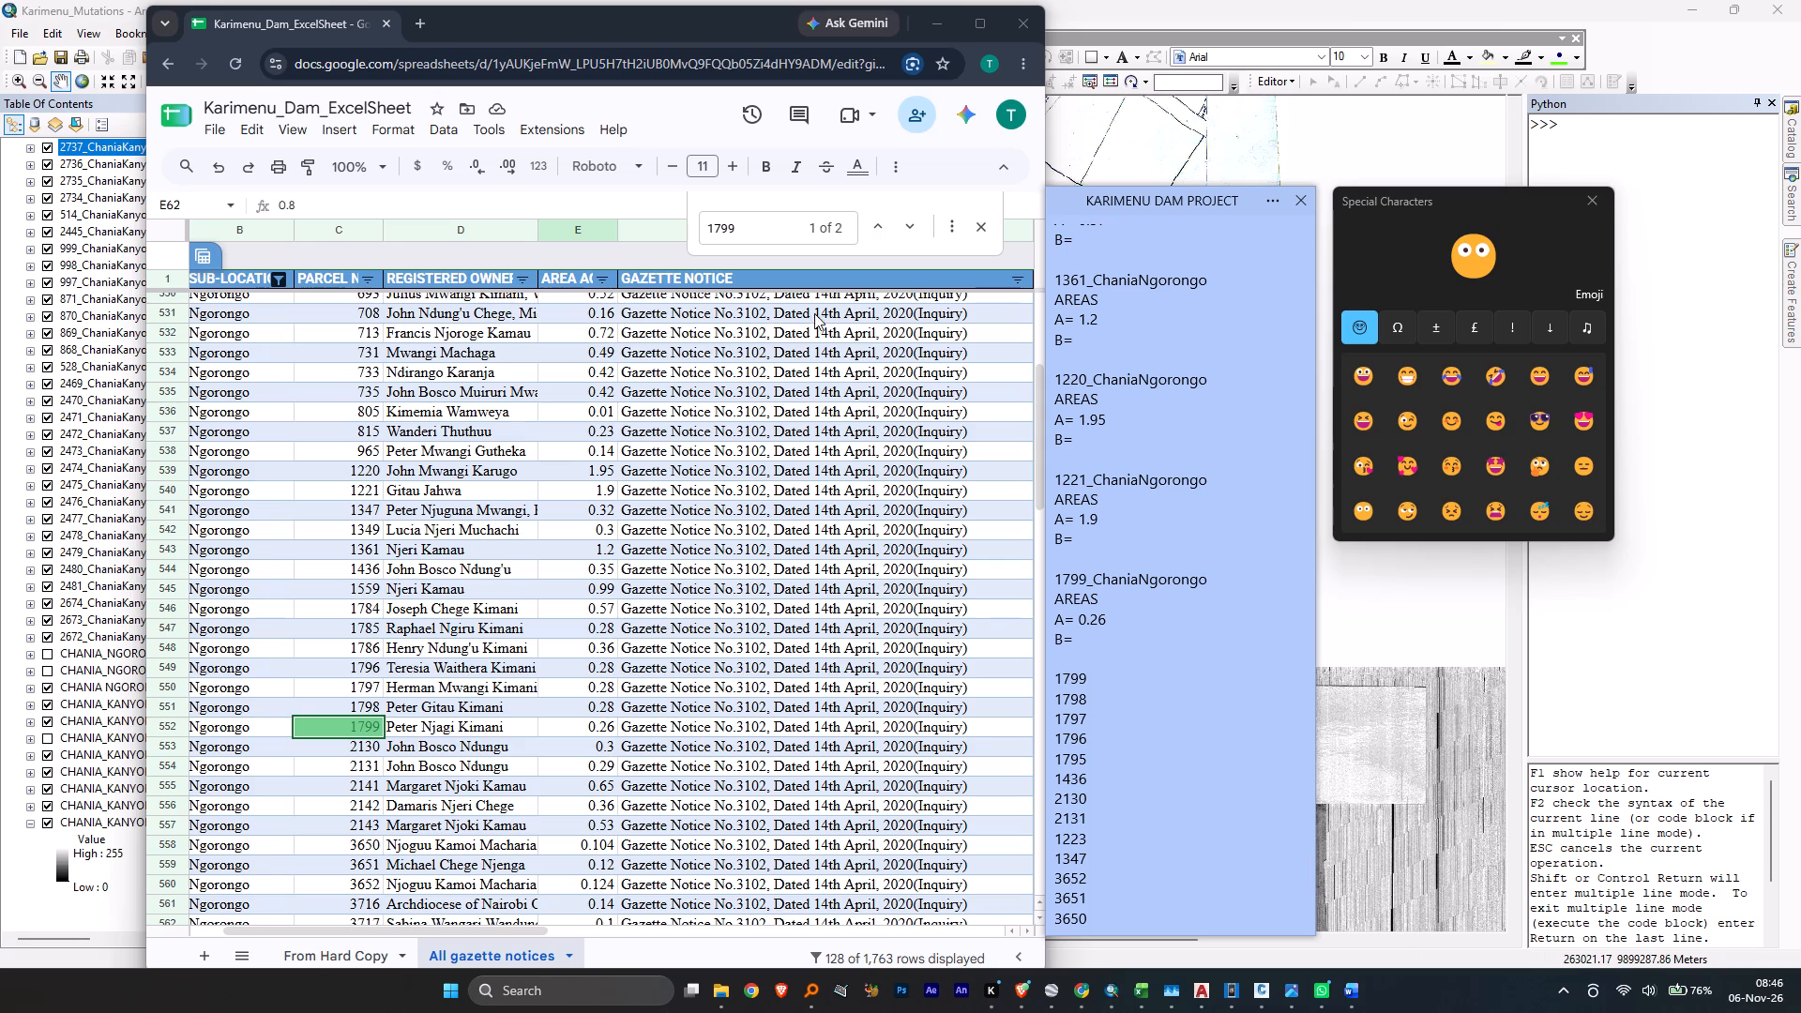
pyautogui.click(1095, 674)
pyautogui.press('BackSpace')
pyautogui.press('BackSpace')
pyautogui.press('BackSpace')
pyautogui.press('BackSpace')
pyautogui.press('BackSpace')
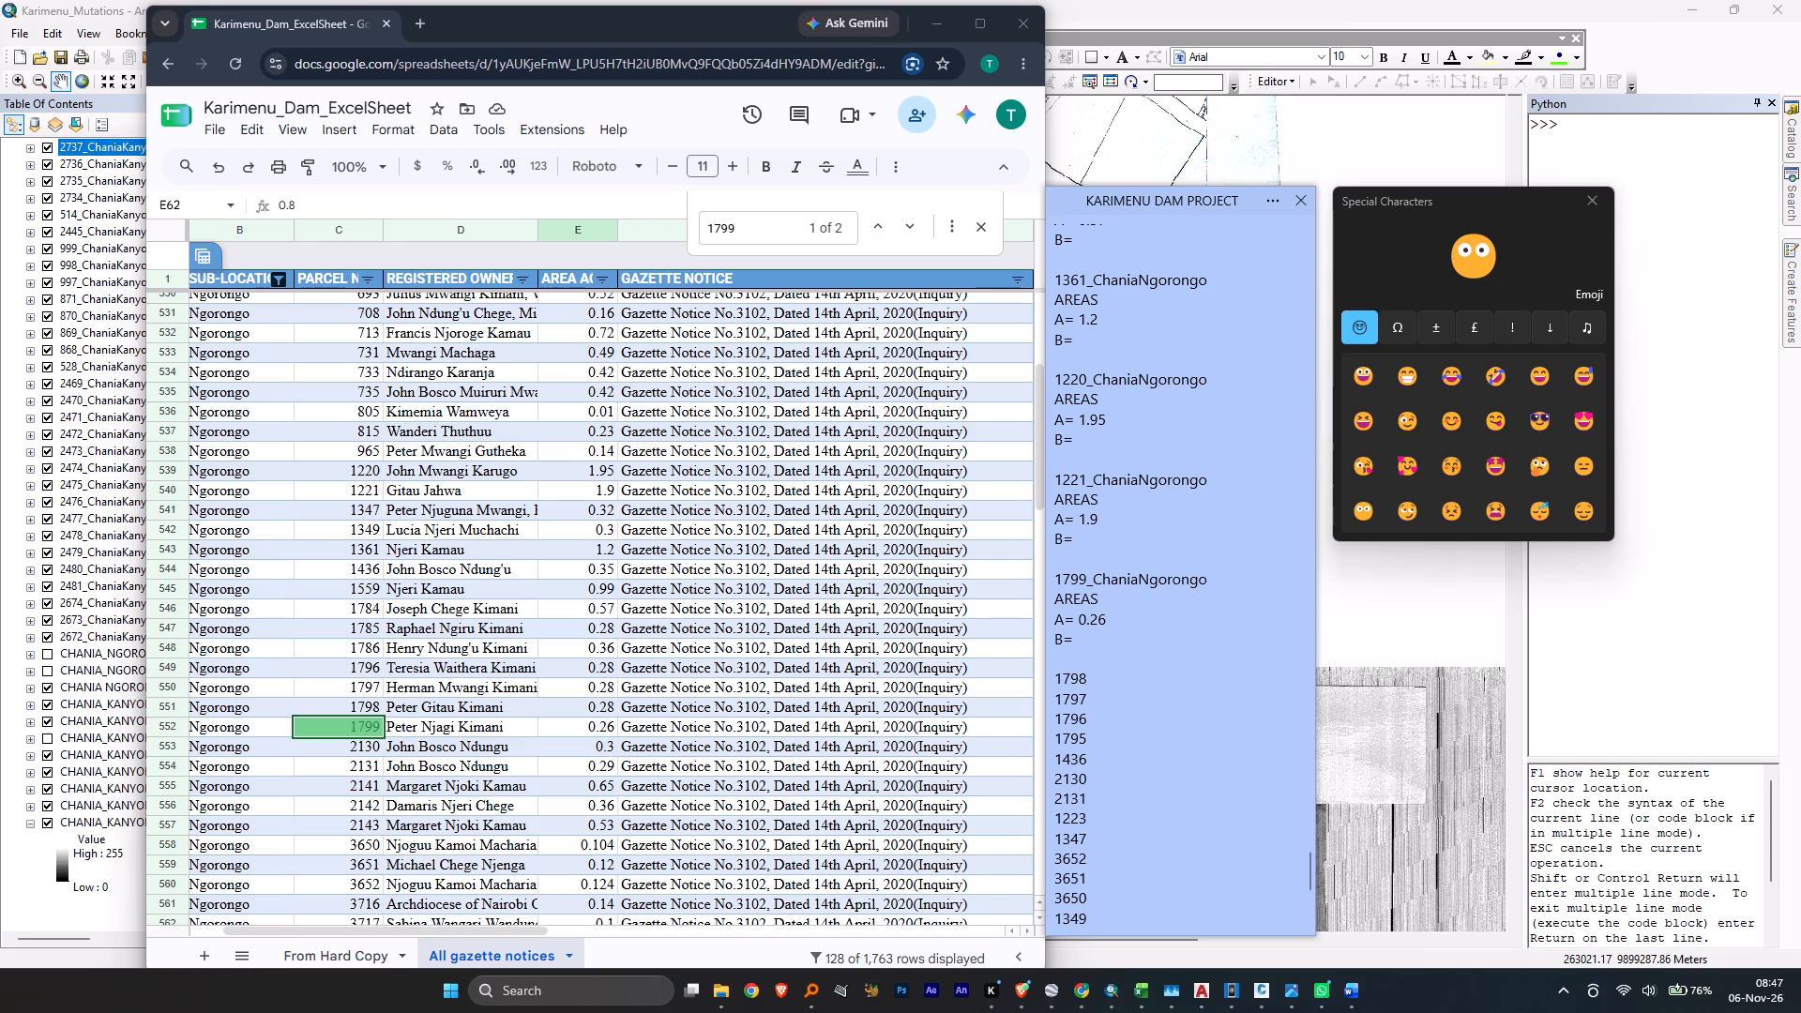
# Duplicate the 1799_ChaniaNgorongo areas block just above the pending parcel numbers and rename the copy as 1798_ChaniaNgorongo.
pyautogui.moveTo(1063, 658); pyautogui.dragTo(1052, 582)
pyautogui.hotkey('ctrl', 'c')
pyautogui.click(1083, 660)
pyautogui.press('Return')
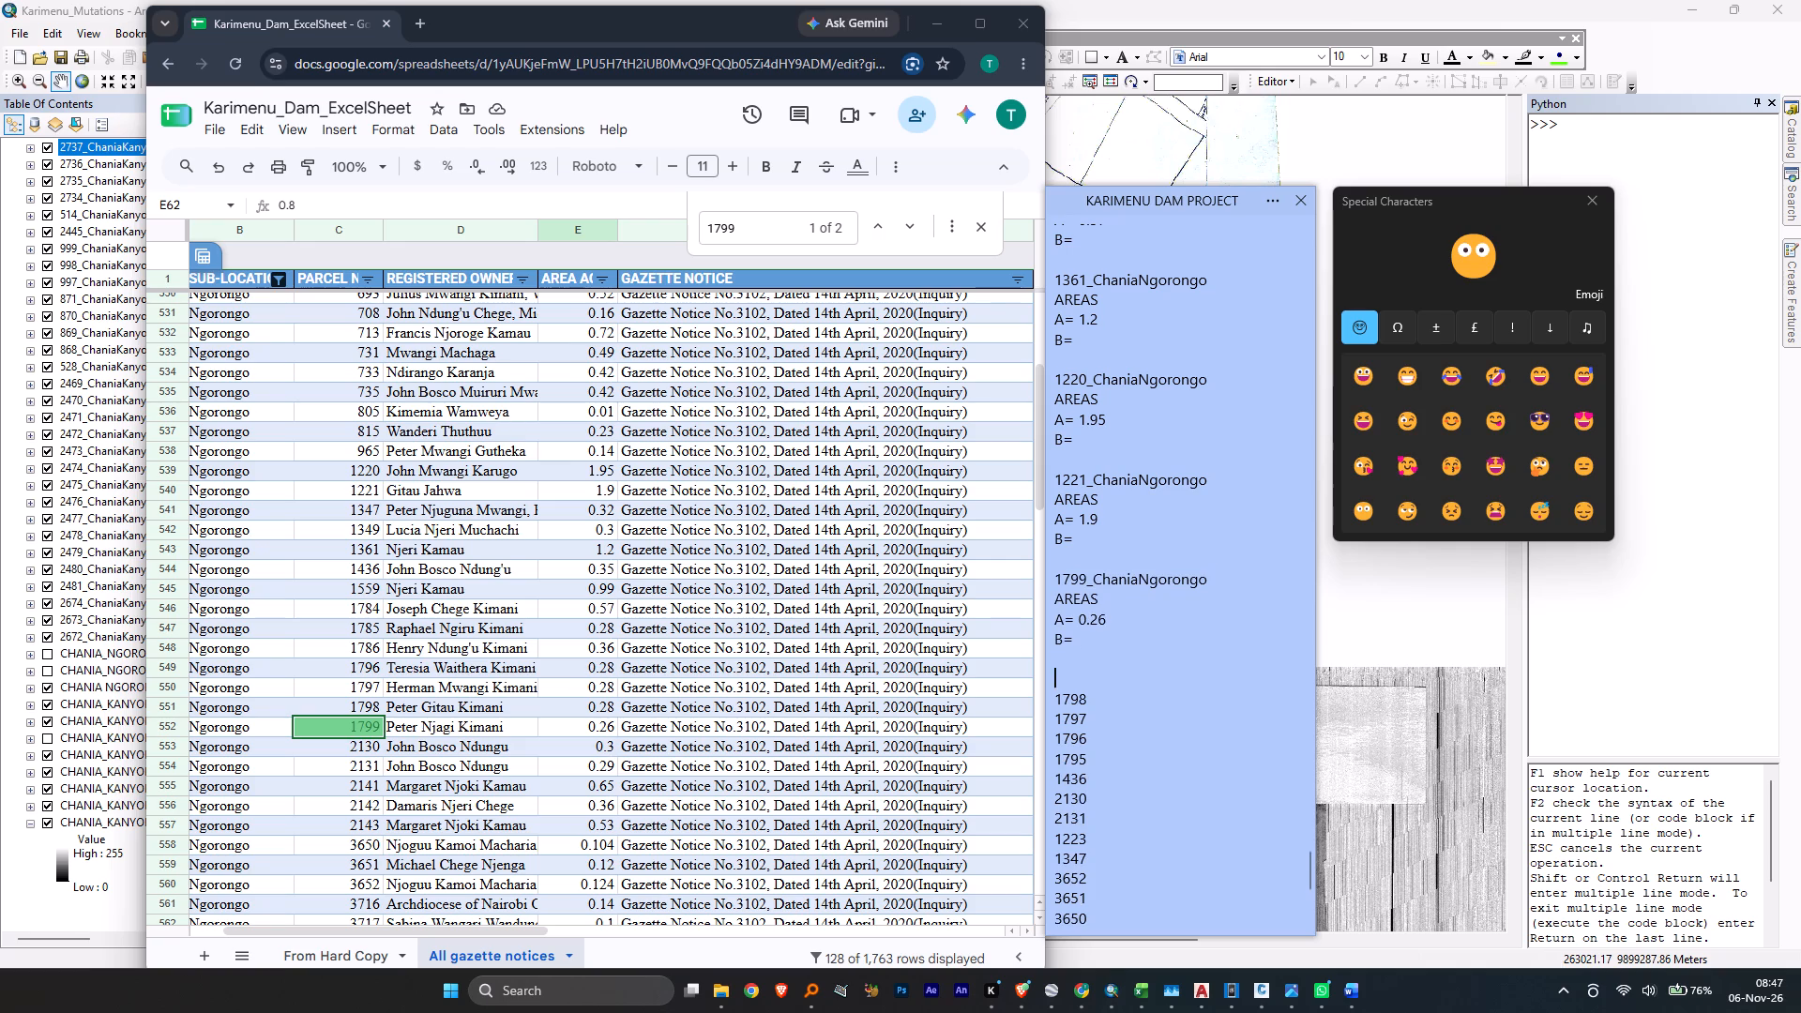
pyautogui.hotkey('ctrl', 'v')
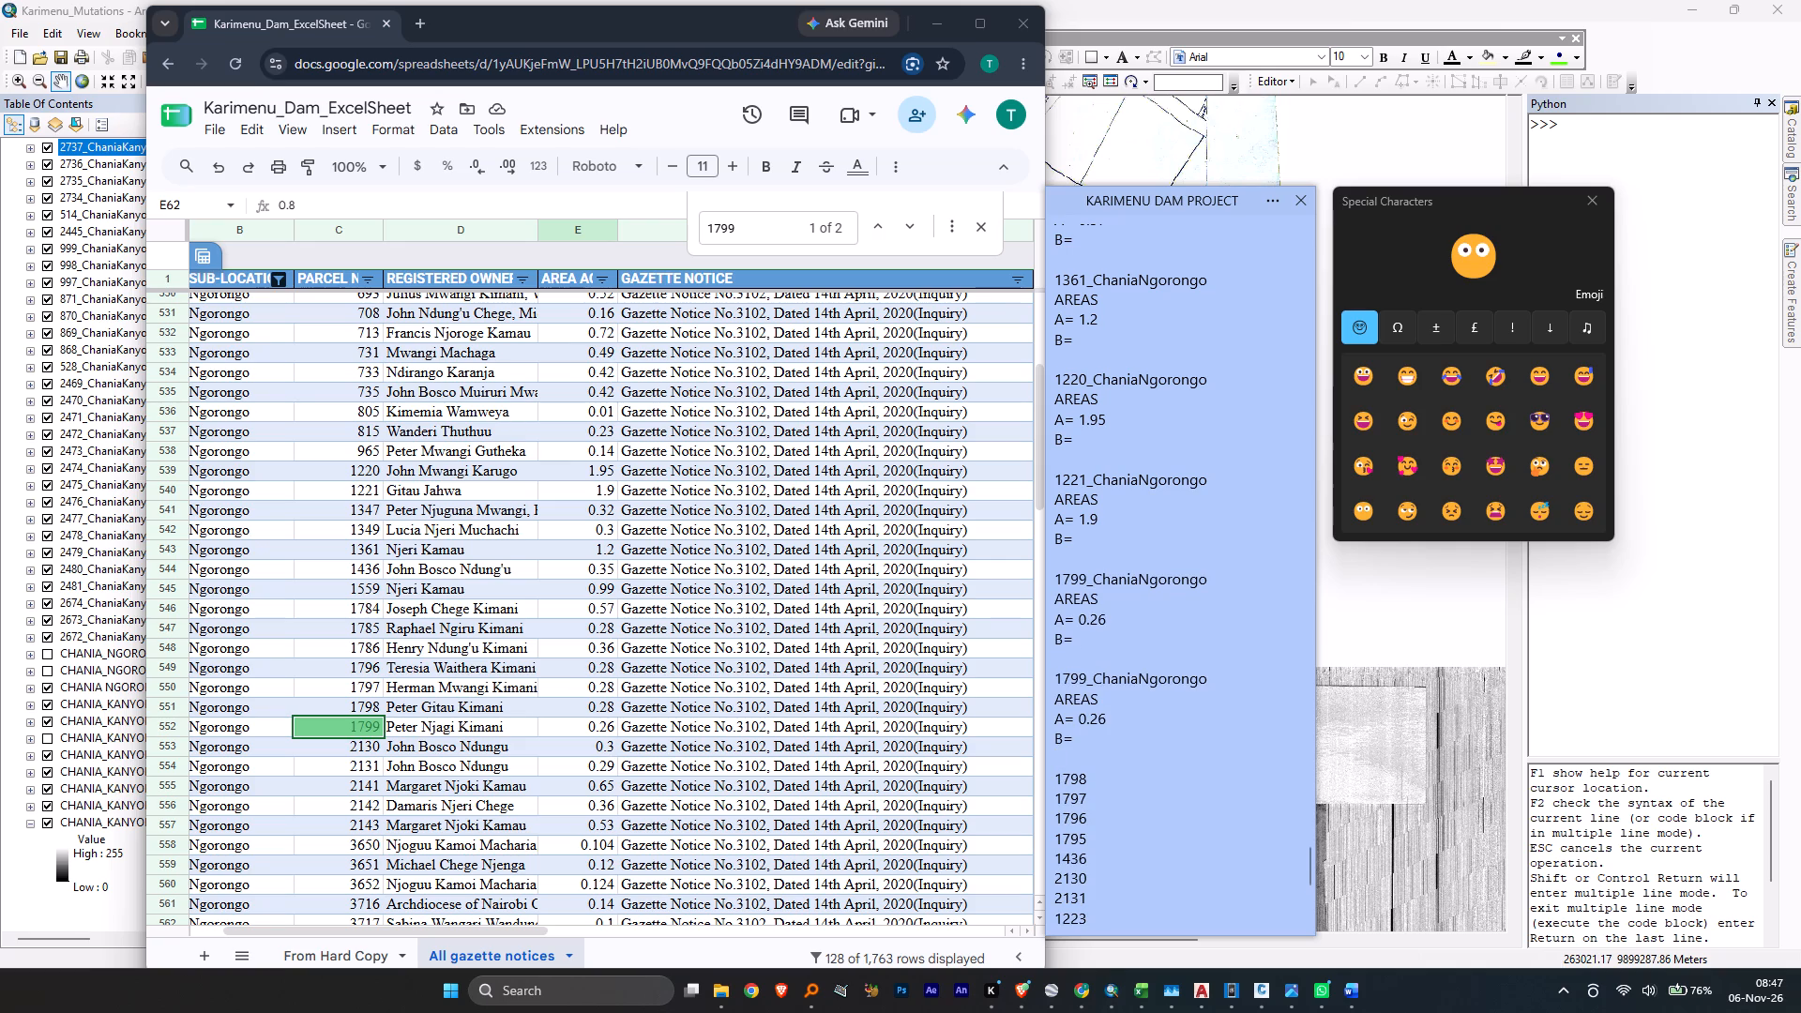
pyautogui.click(1089, 681)
pyautogui.press('BackSpace')
pyautogui.press('8')
# Remove the completed parcel number 1798 from the top of the pending parcel list in the note.
pyautogui.click(1092, 775)
pyautogui.press('BackSpace')
pyautogui.press('BackSpace')
pyautogui.press('BackSpace')
pyautogui.press('BackSpace')
# Set the A area in the note's 1798_ChaniaNgorongo block to 0.28, the spreadsheet area for parcel 1798.
pyautogui.click(1111, 718)
pyautogui.press('BackSpace')
pyautogui.press('8')
# Paste another copy of the 1799_ChaniaNgorongo areas block below the 1798_ChaniaNgorongo block and rename it as 1797_ChaniaNgorongo.
pyautogui.click(1119, 770)
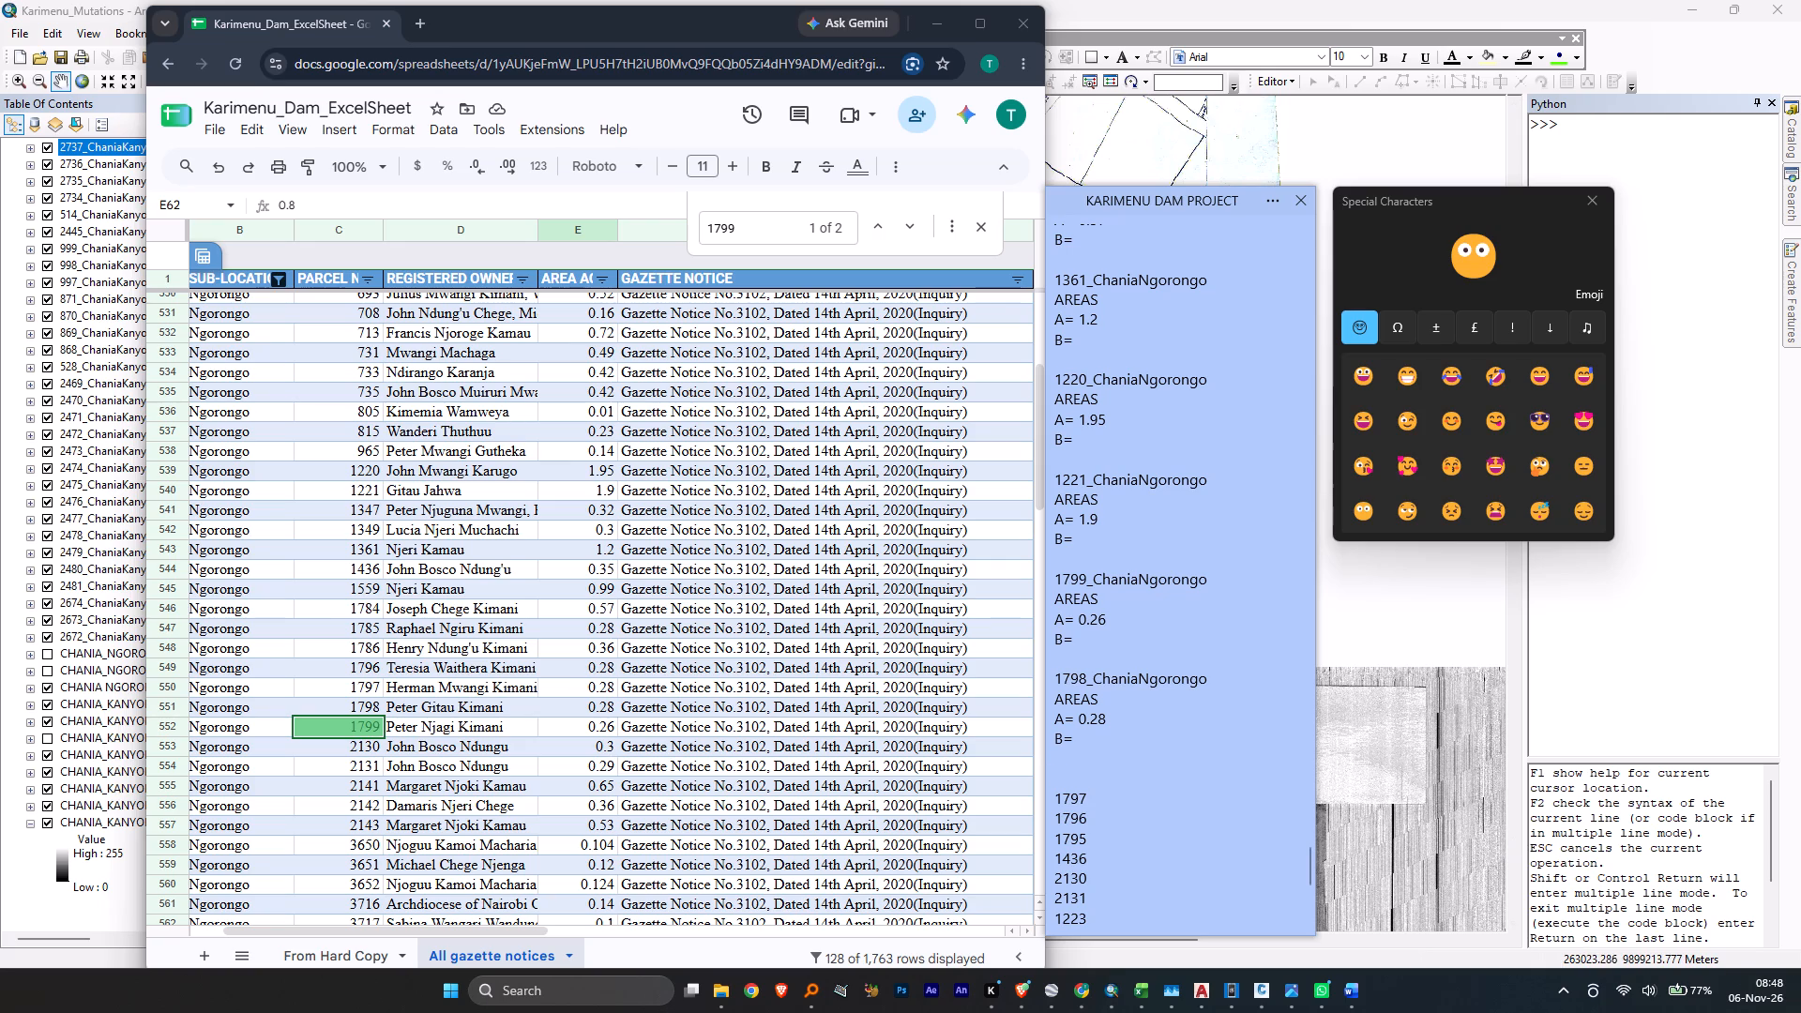
pyautogui.hotkey('ctrl', 'v')
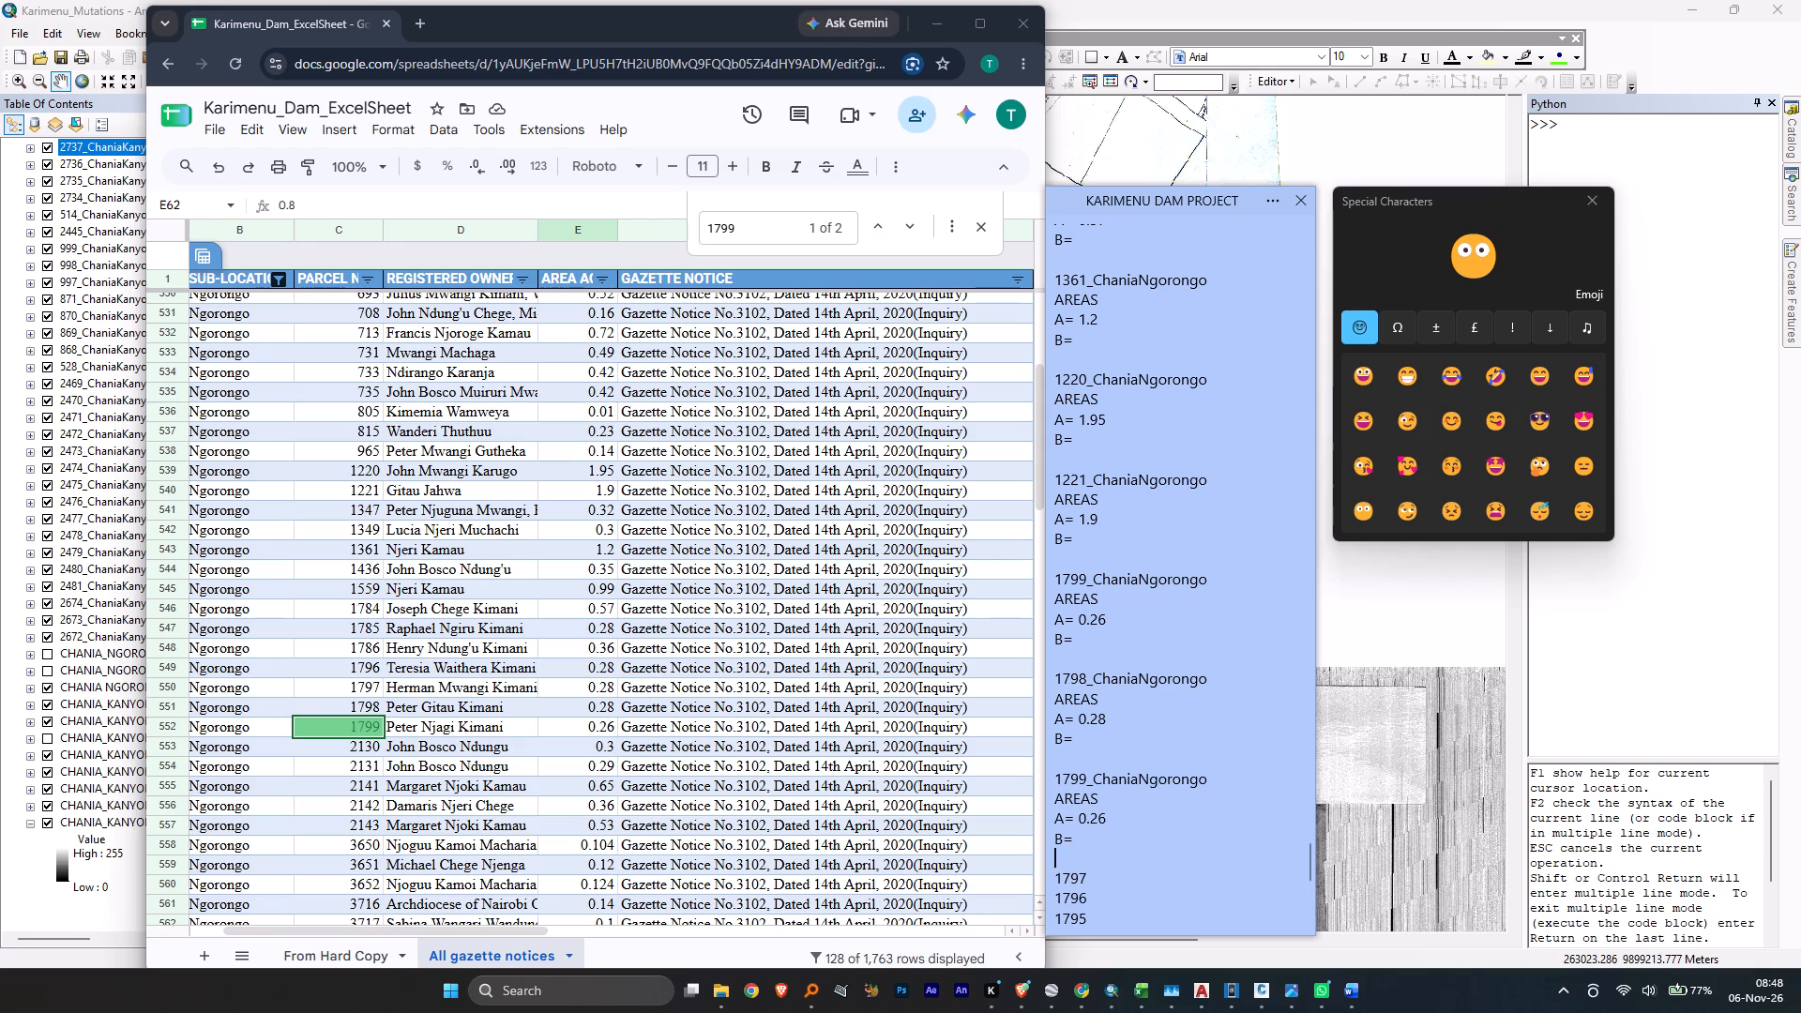
pyautogui.click(1086, 780)
pyautogui.press('BackSpace')
pyautogui.press('7')
# Set the A area in the note's 1797_ChaniaNgorongo block to 0.28, the spreadsheet area for parcel 1797.
pyautogui.click(1117, 819)
pyautogui.press('BackSpace')
pyautogui.press('8')
# Remove the completed parcel number 1797 from the top of the pending parcel list in the note.
pyautogui.scroll(-1, 1097, 795)
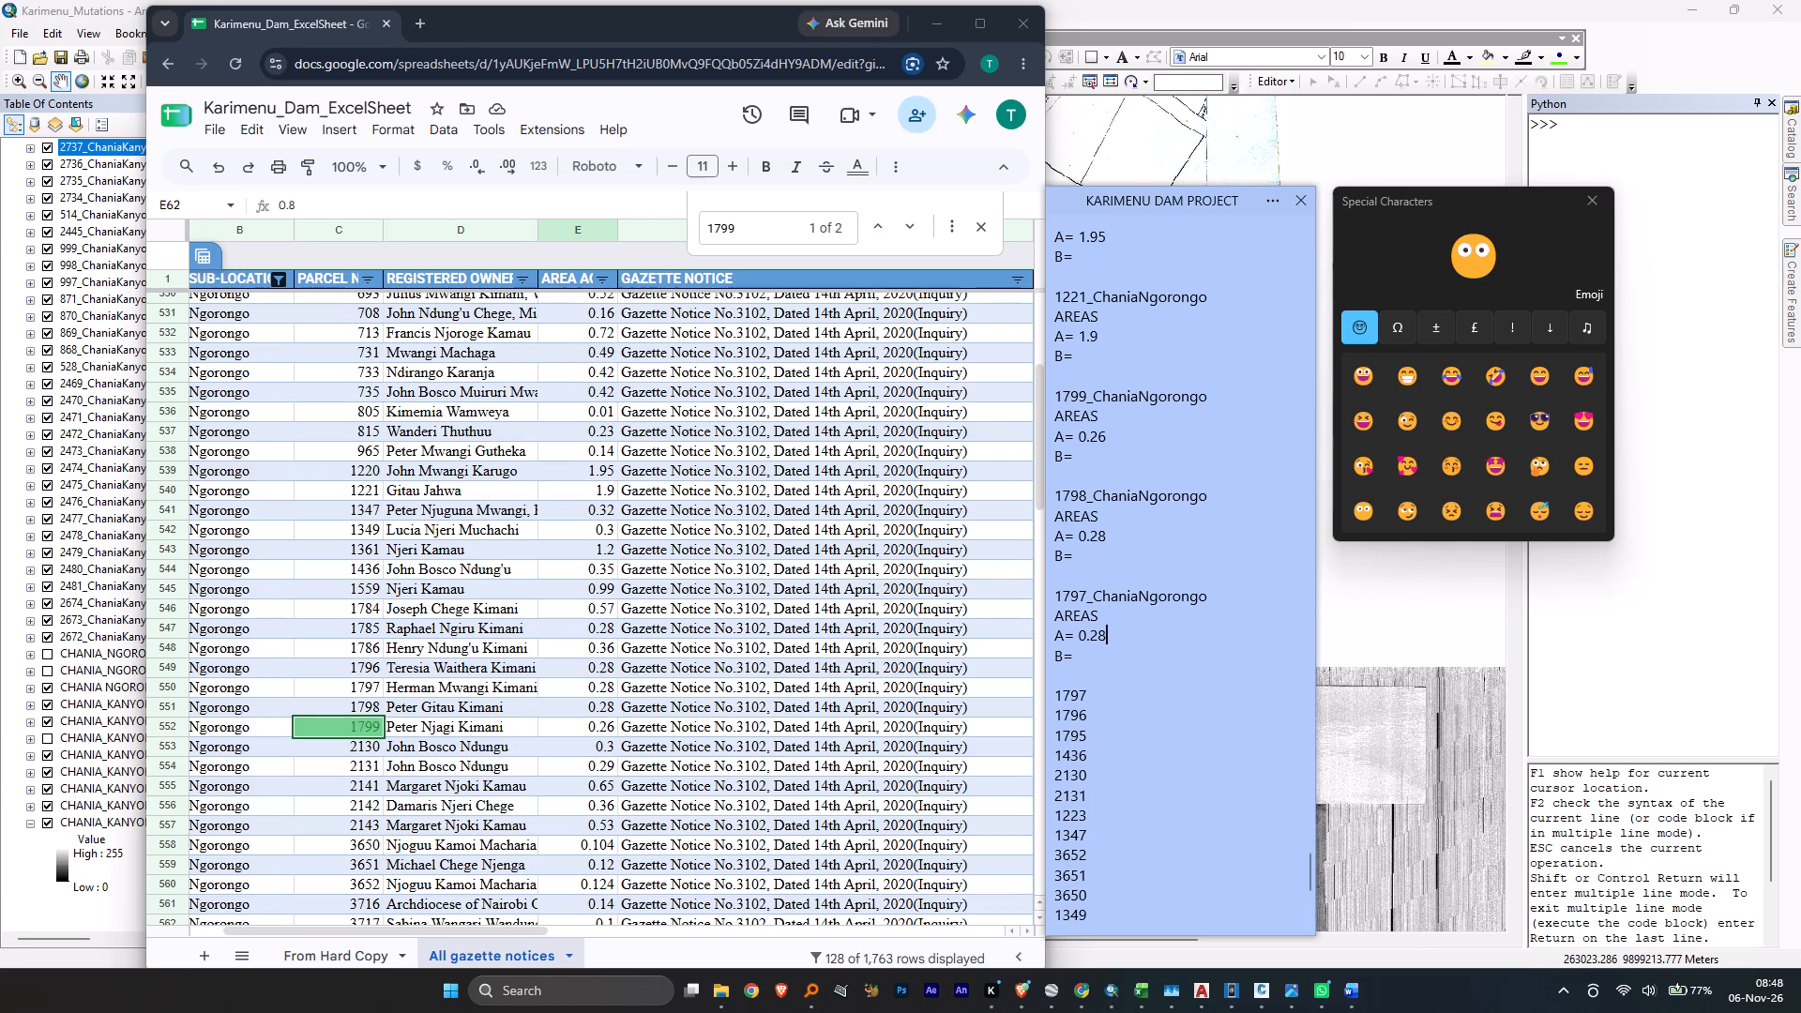
pyautogui.click(1103, 689)
pyautogui.press('BackSpace')
pyautogui.press('BackSpace')
pyautogui.press('BackSpace')
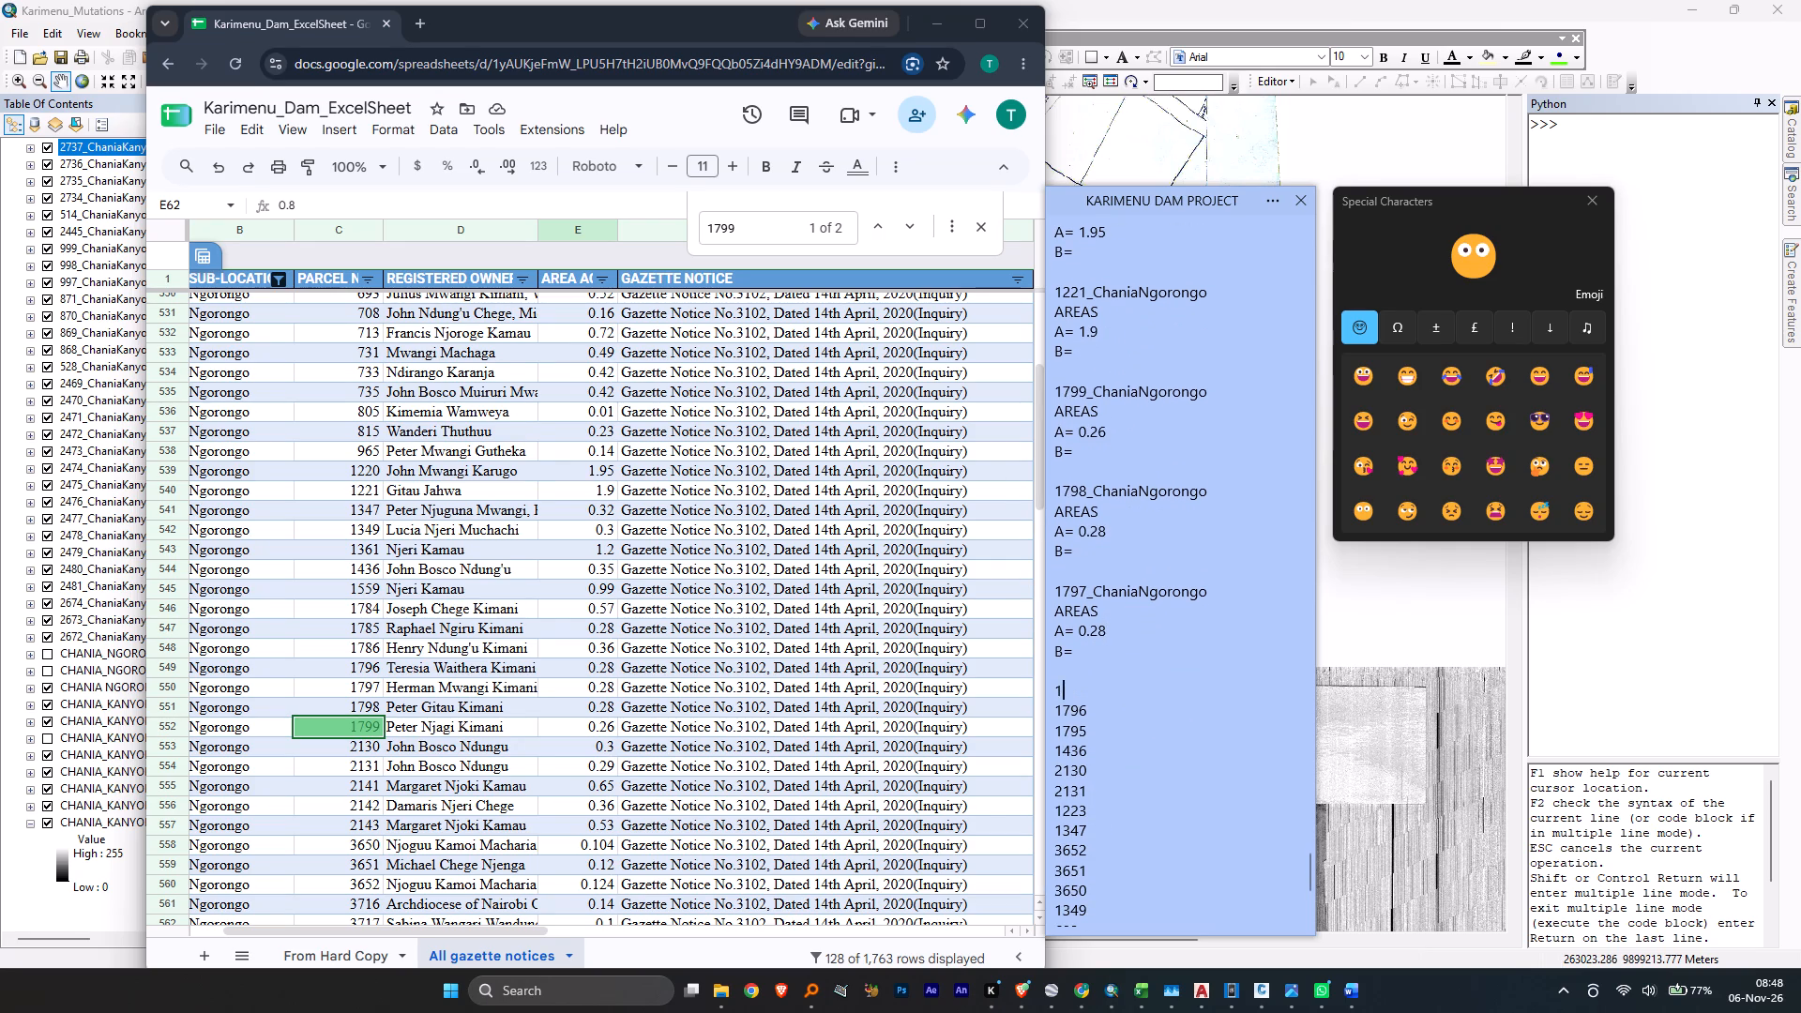
pyautogui.press('BackSpace')
pyautogui.press('BackSpace')
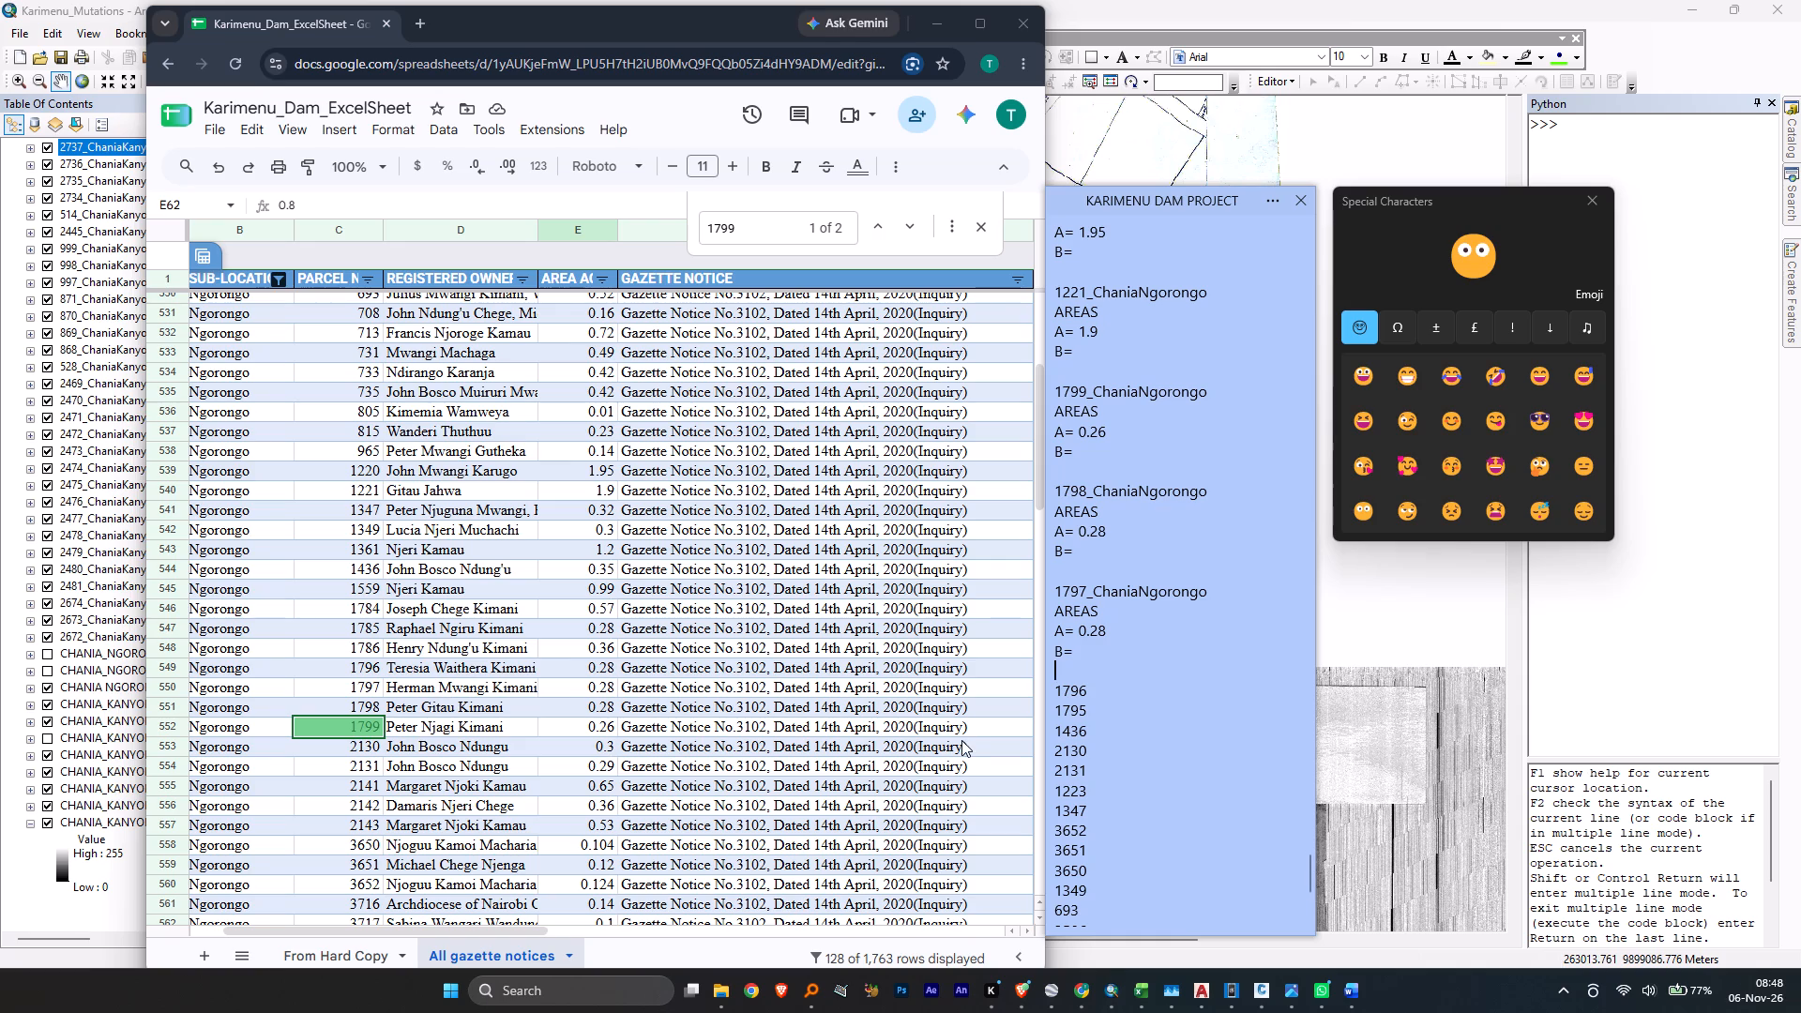
# Paste another copy of the 1799_ChaniaNgorongo areas block below the 1797_ChaniaNgorongo block and rename it as 1796_ChaniaNgorongo.
pyautogui.press('Return')
pyautogui.hotkey('ctrl', 'v')
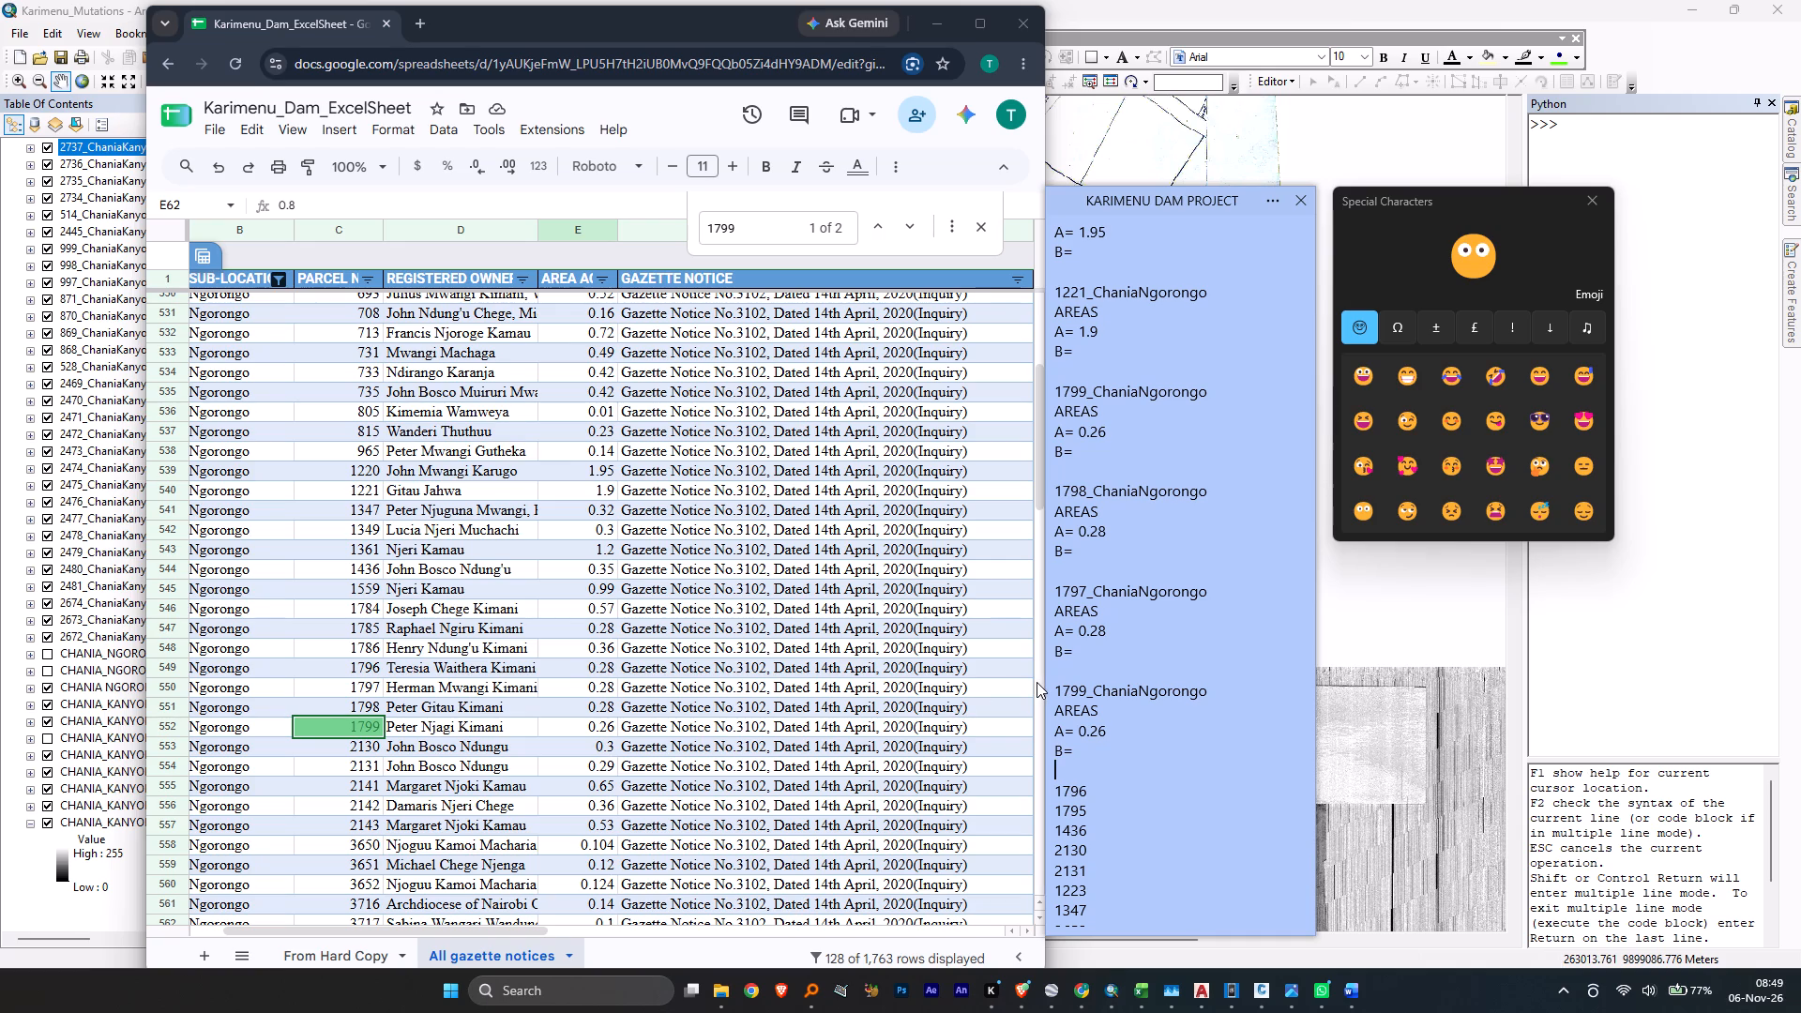
pyautogui.click(1087, 691)
pyautogui.press('BackSpace')
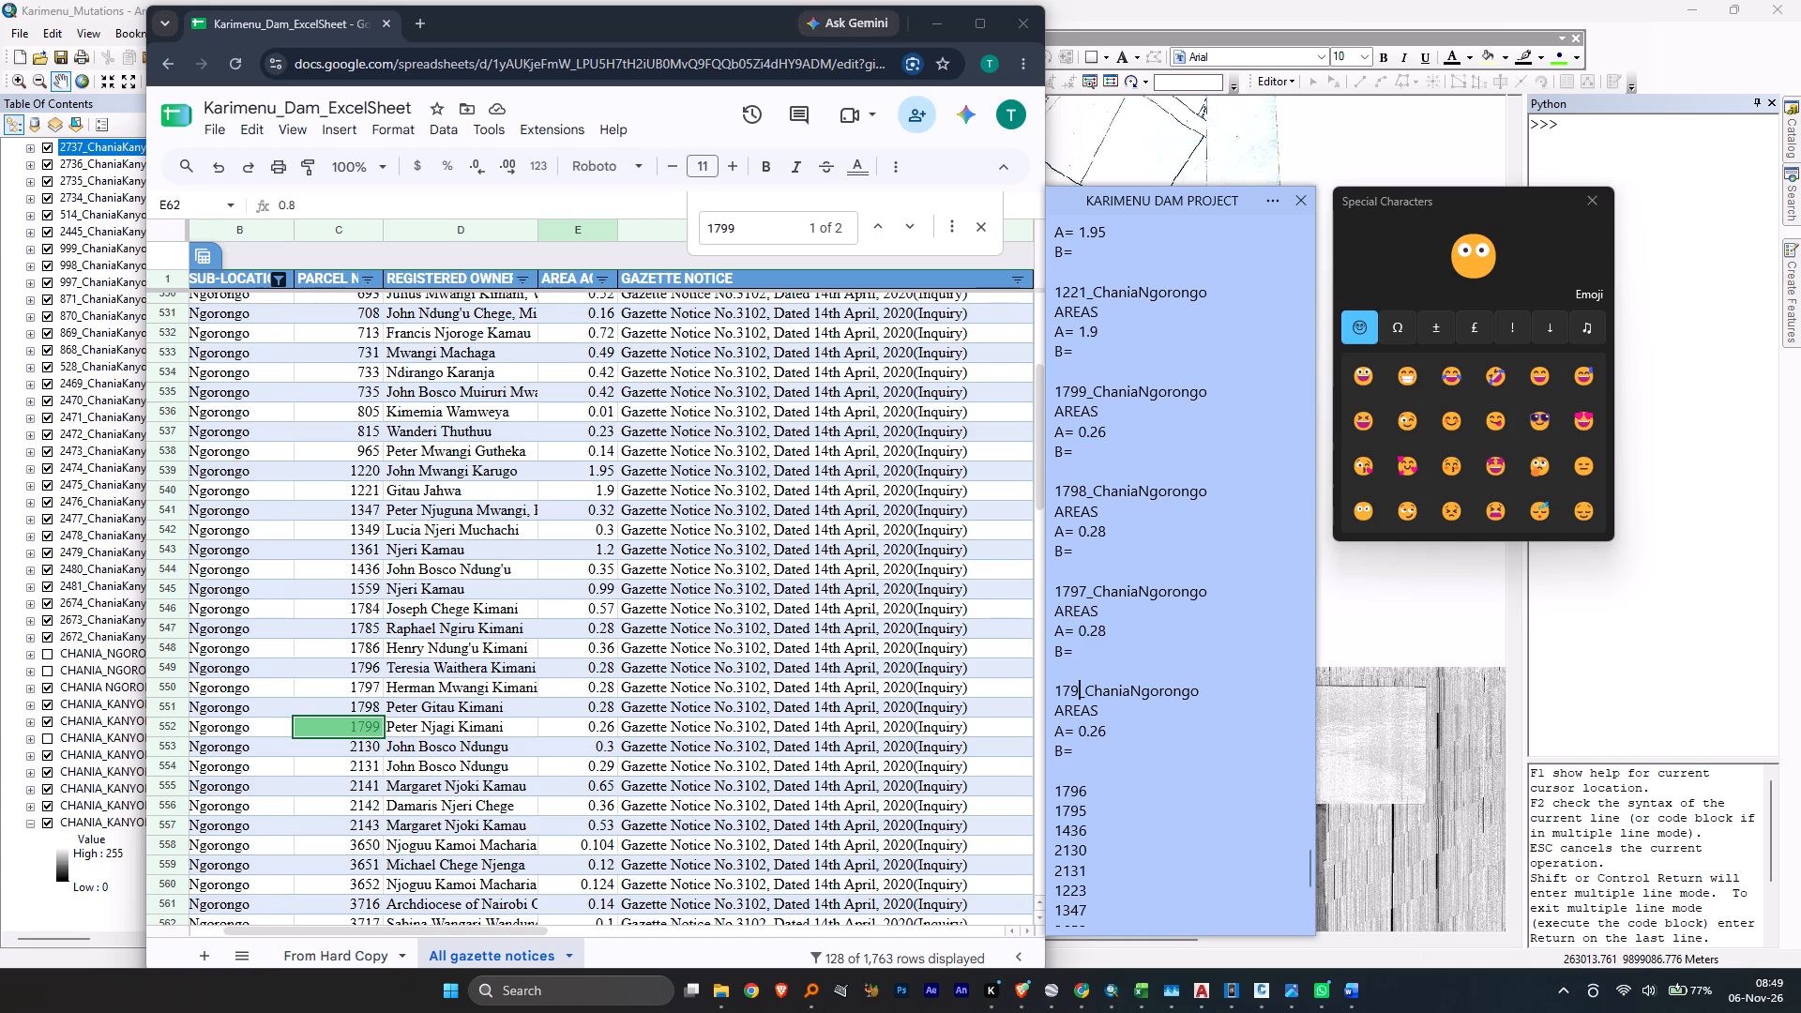
pyautogui.press('6')
# Set the A area in the note's 1796_ChaniaNgorongo block to 0.28, the spreadsheet area for parcel 1796.
pyautogui.click(1111, 734)
pyautogui.press('BackSpace')
pyautogui.press('8')
# Remove the completed parcel number 1796 from the top of the pending parcel list in the note.
pyautogui.click(1133, 794)
pyautogui.press('BackSpace')
pyautogui.press('BackSpace')
pyautogui.press('BackSpace')
pyautogui.press('BackSpace')
pyautogui.press('BackSpace')
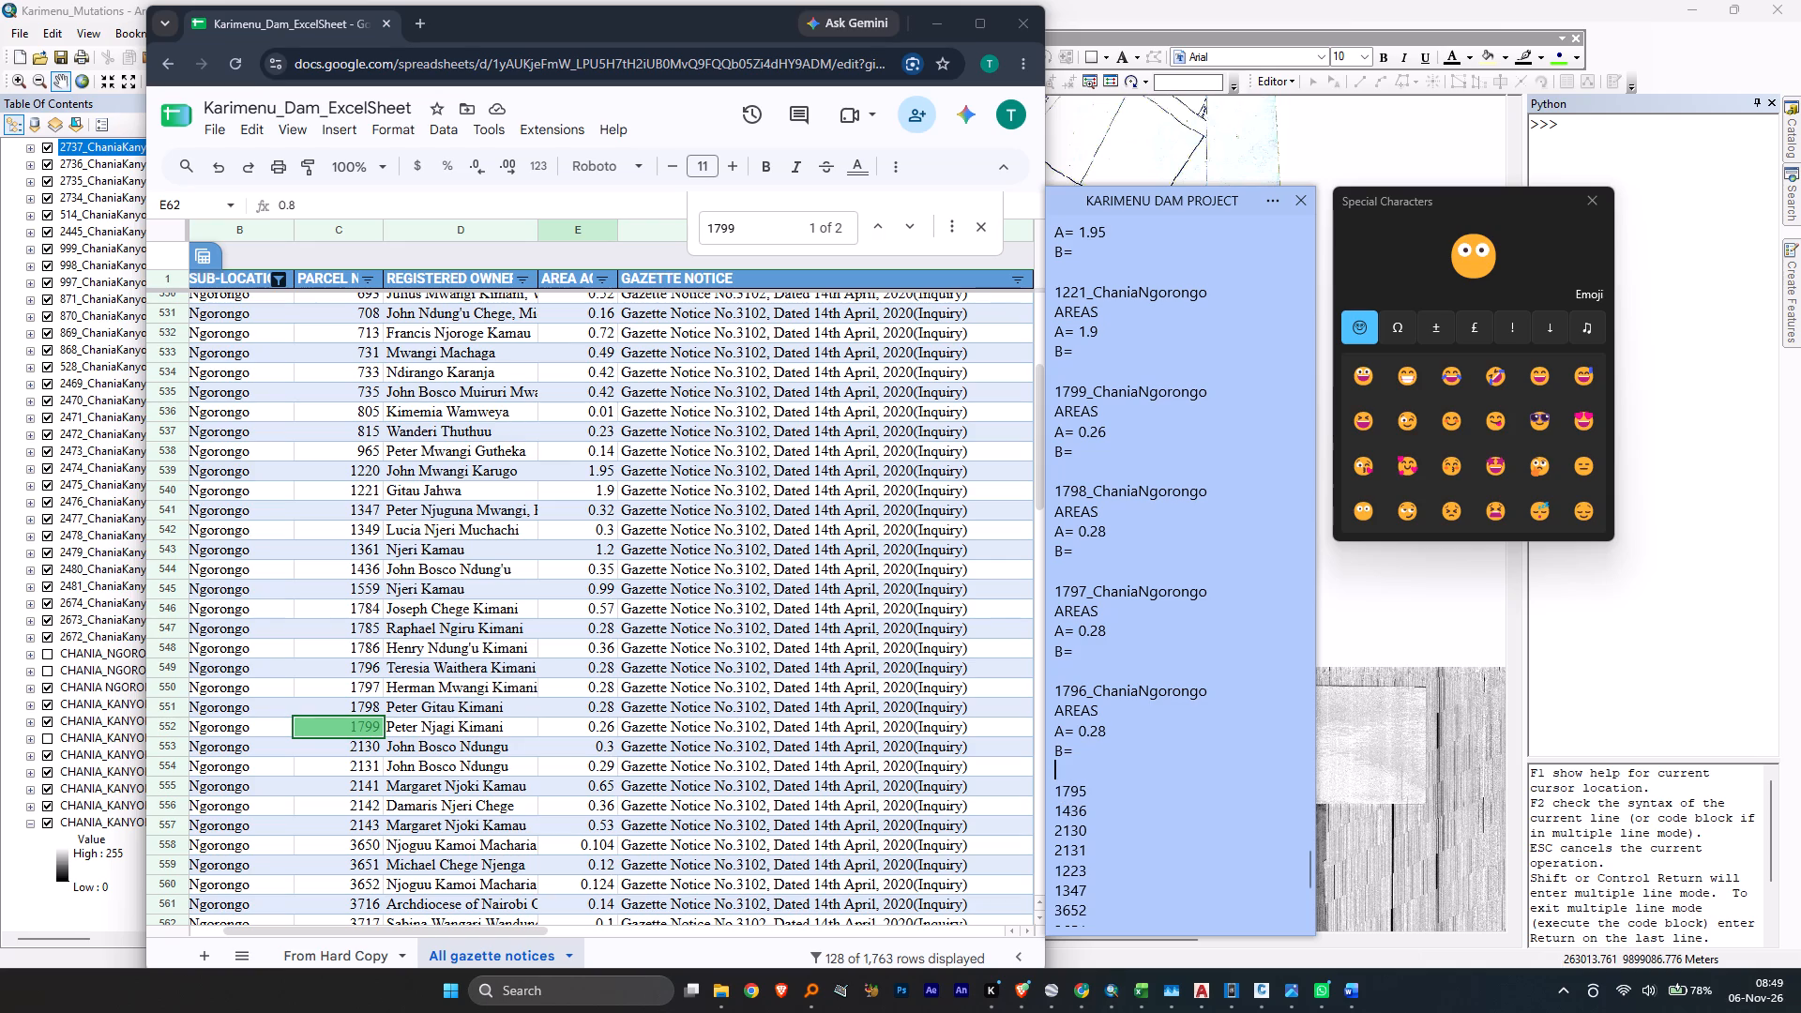
# Duplicate the 1796_ChaniaNgorongo areas block just above the pending parcel numbers and rename the copy as 1795_ChaniaNgorongo.
pyautogui.moveTo(1071, 753); pyautogui.dragTo(1059, 691)
pyautogui.hotkey('ctrl', 'c')
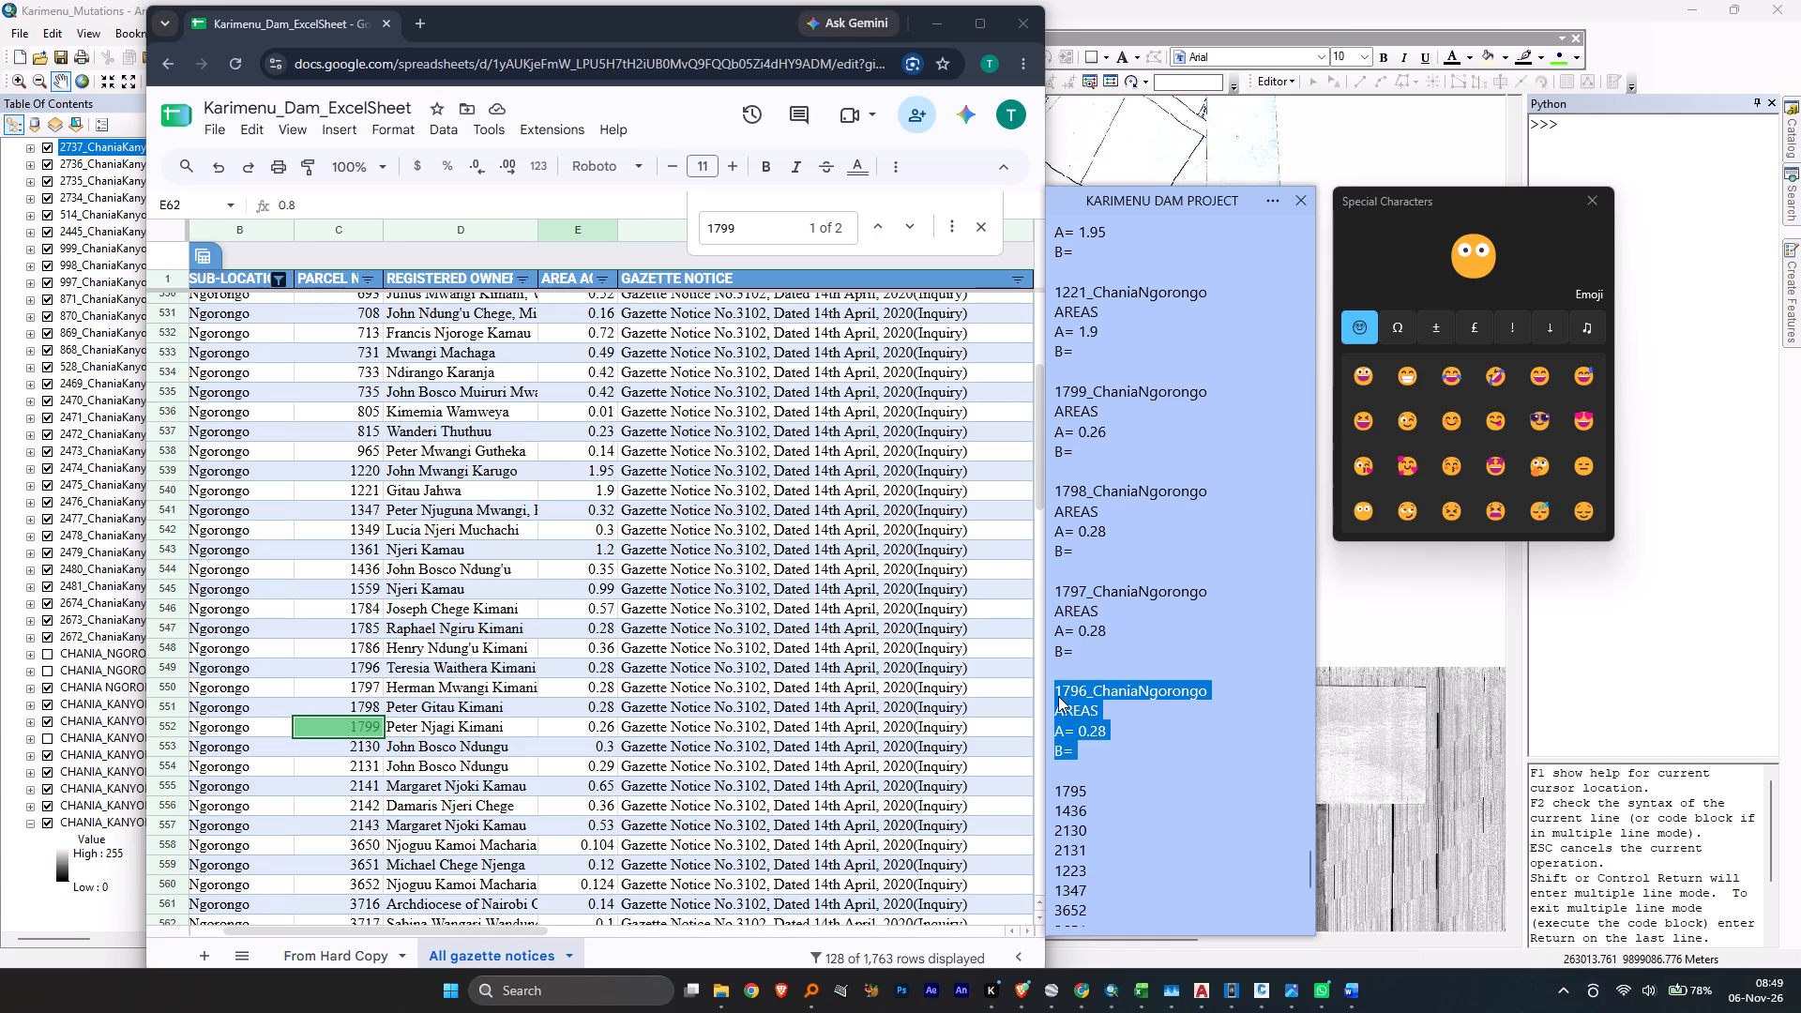
pyautogui.click(1090, 779)
pyautogui.press('Return')
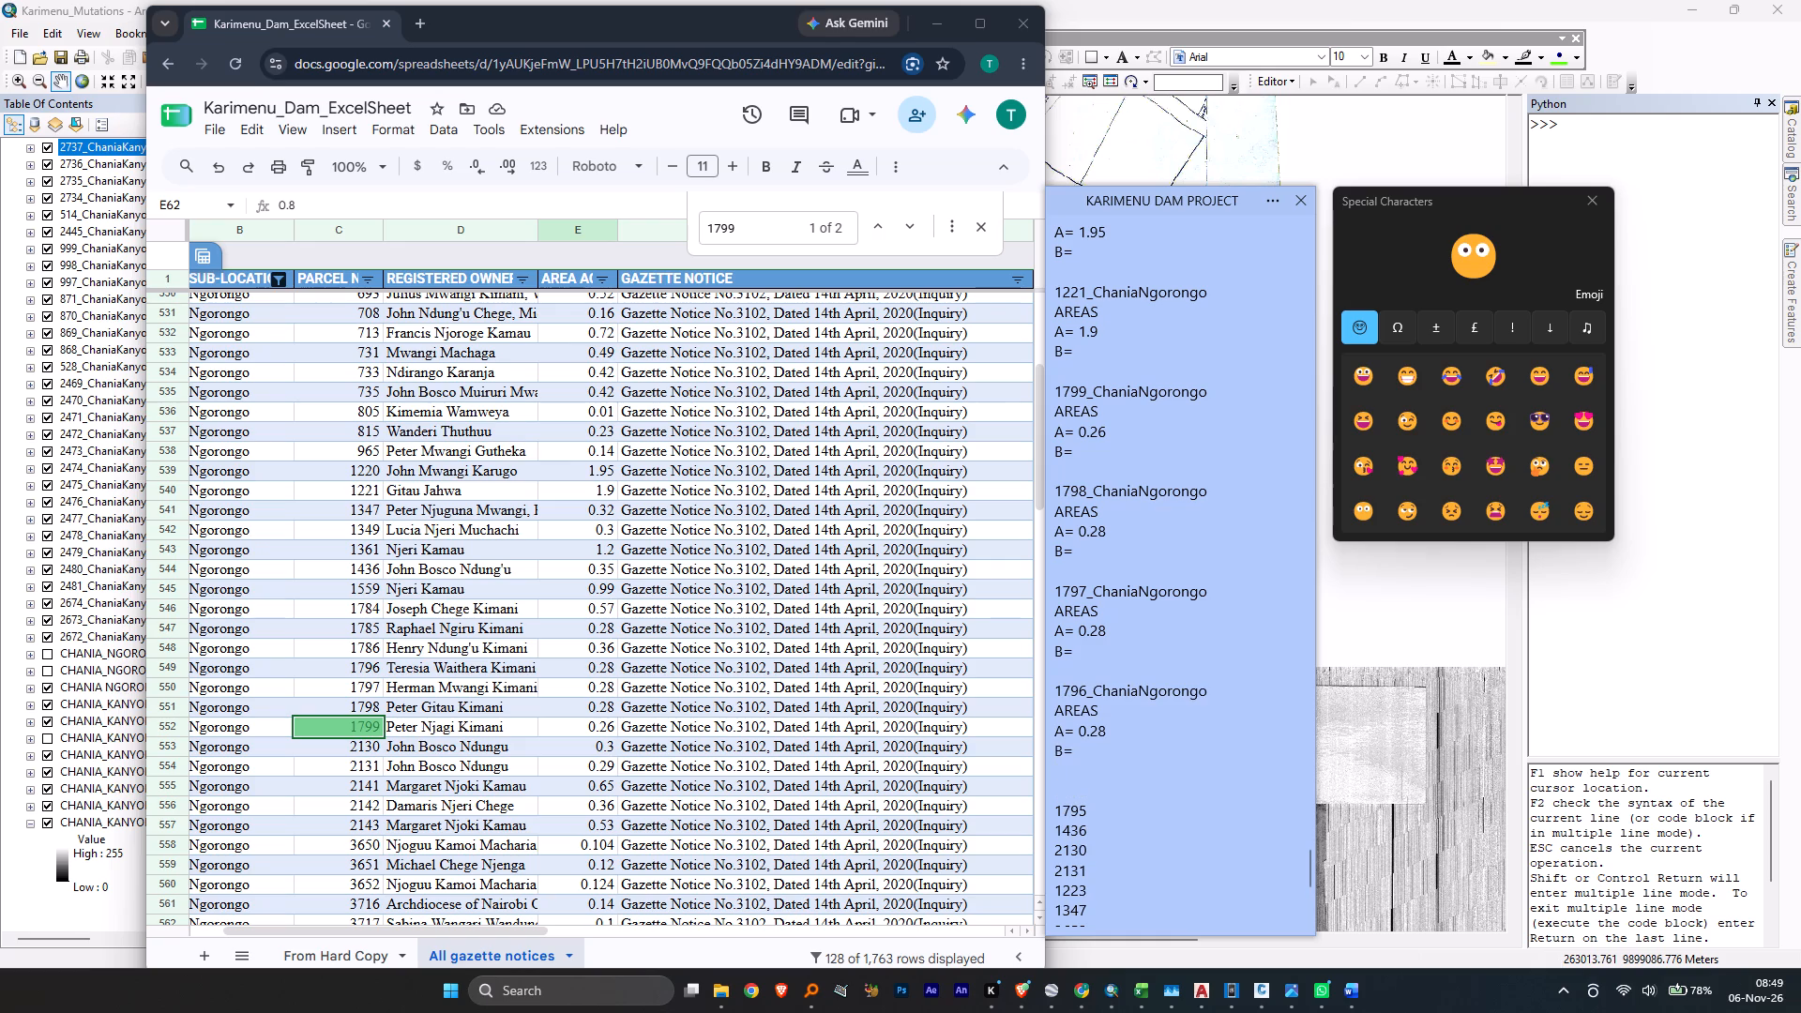
pyautogui.hotkey('ctrl', 'v')
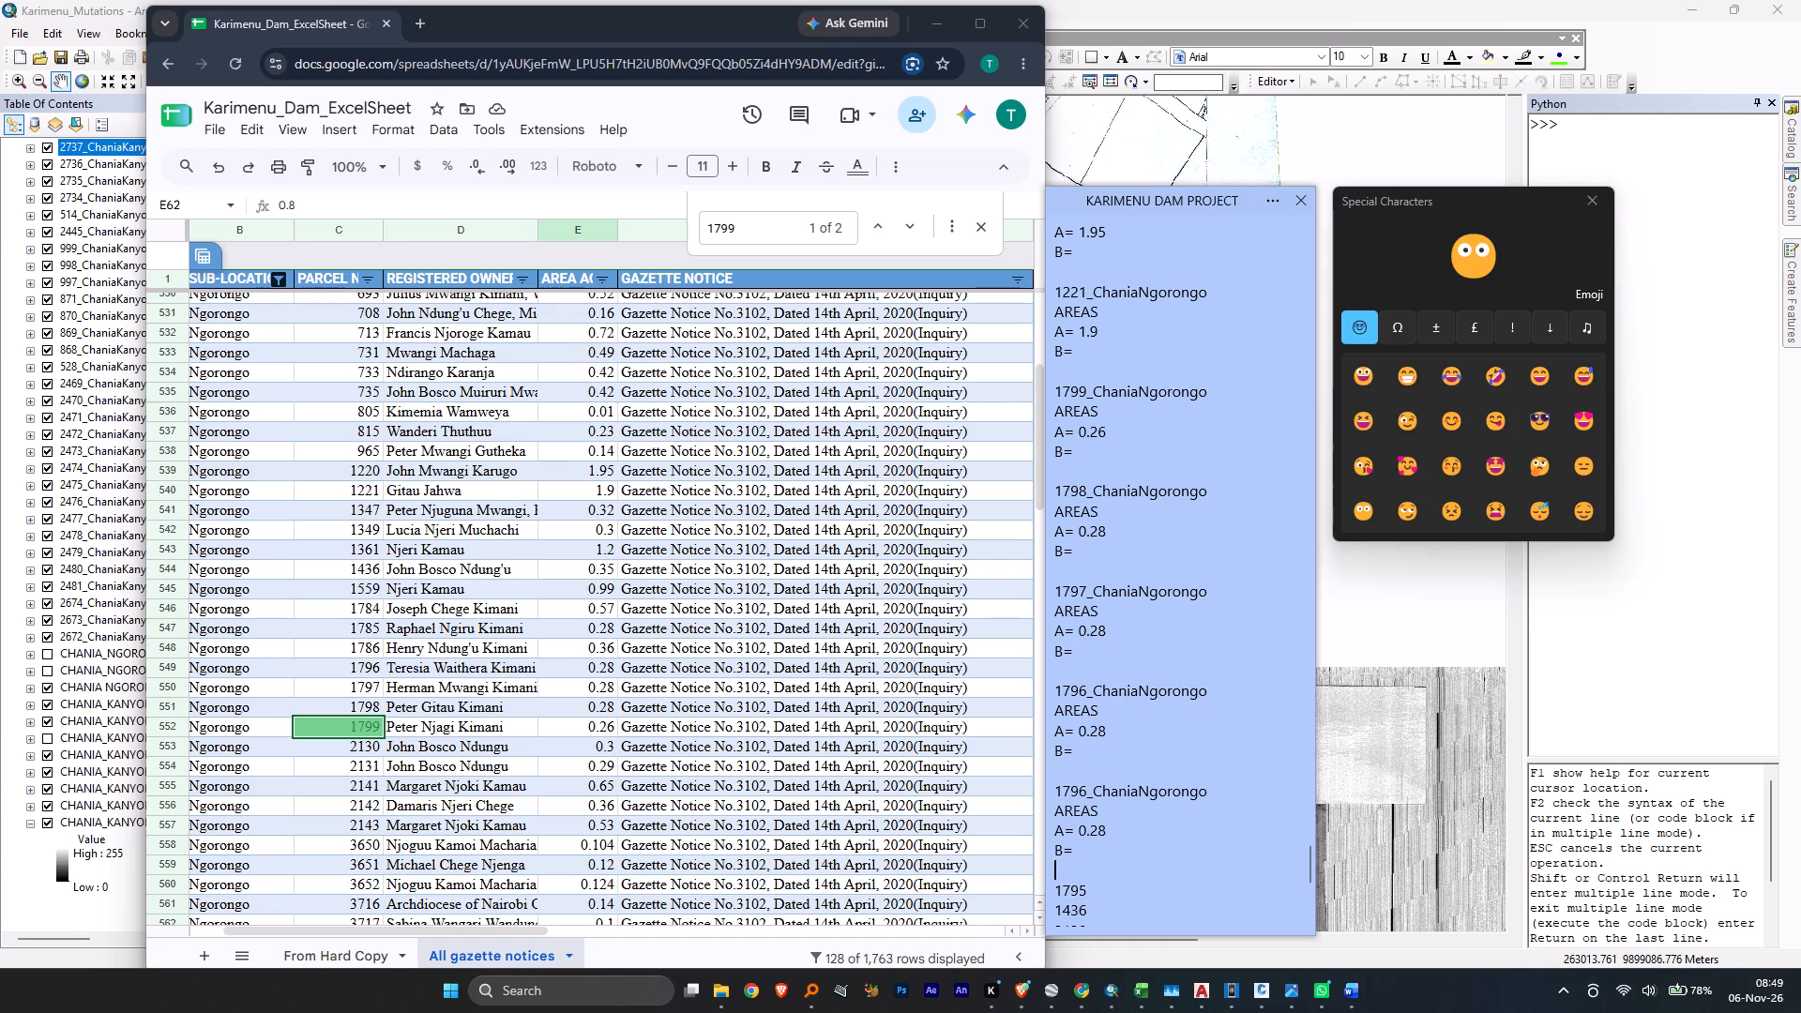
pyautogui.click(1082, 789)
pyautogui.press('Right')
pyautogui.press('BackSpace')
pyautogui.press('5')
# Search the All gazette notices and From Hard Copy sheets for parcel 1795, and strike through the note's whole 1795_ChaniaNgorongo areas block.
pyautogui.scroll(-1, 1147, 827)
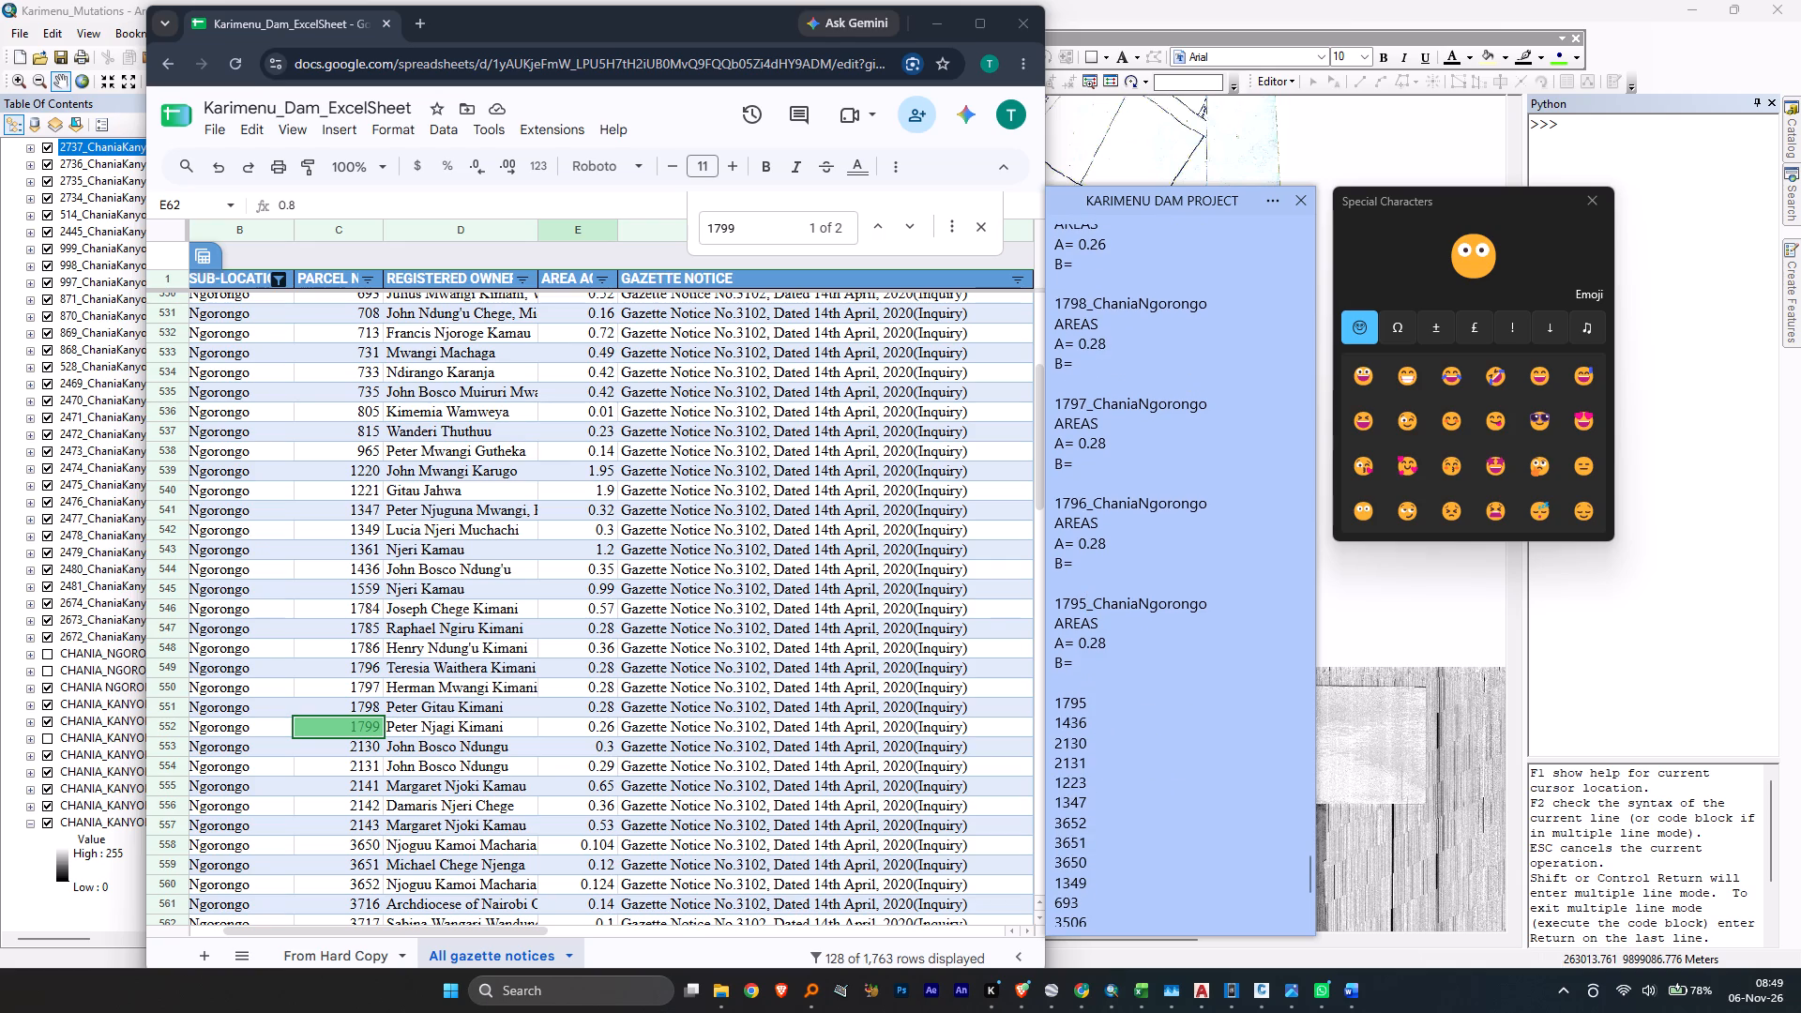
pyautogui.click(747, 219)
pyautogui.press('BackSpace')
pyautogui.press('5')
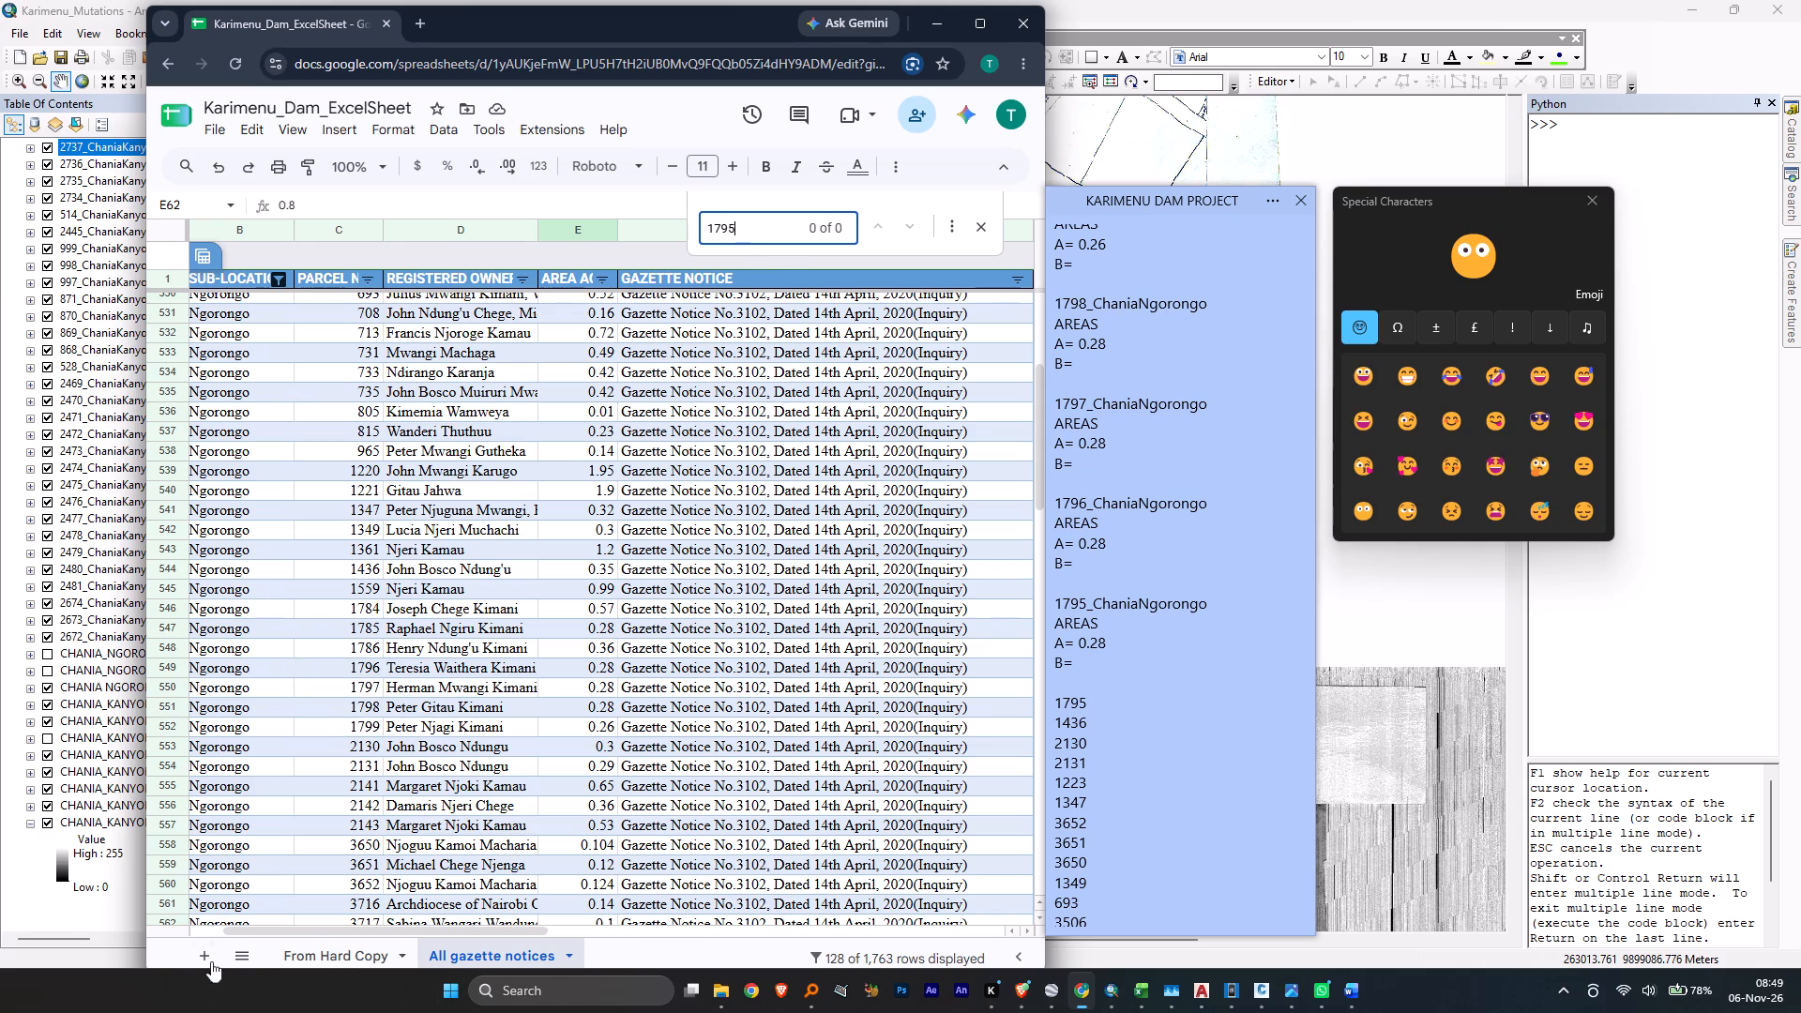
pyautogui.click(329, 950)
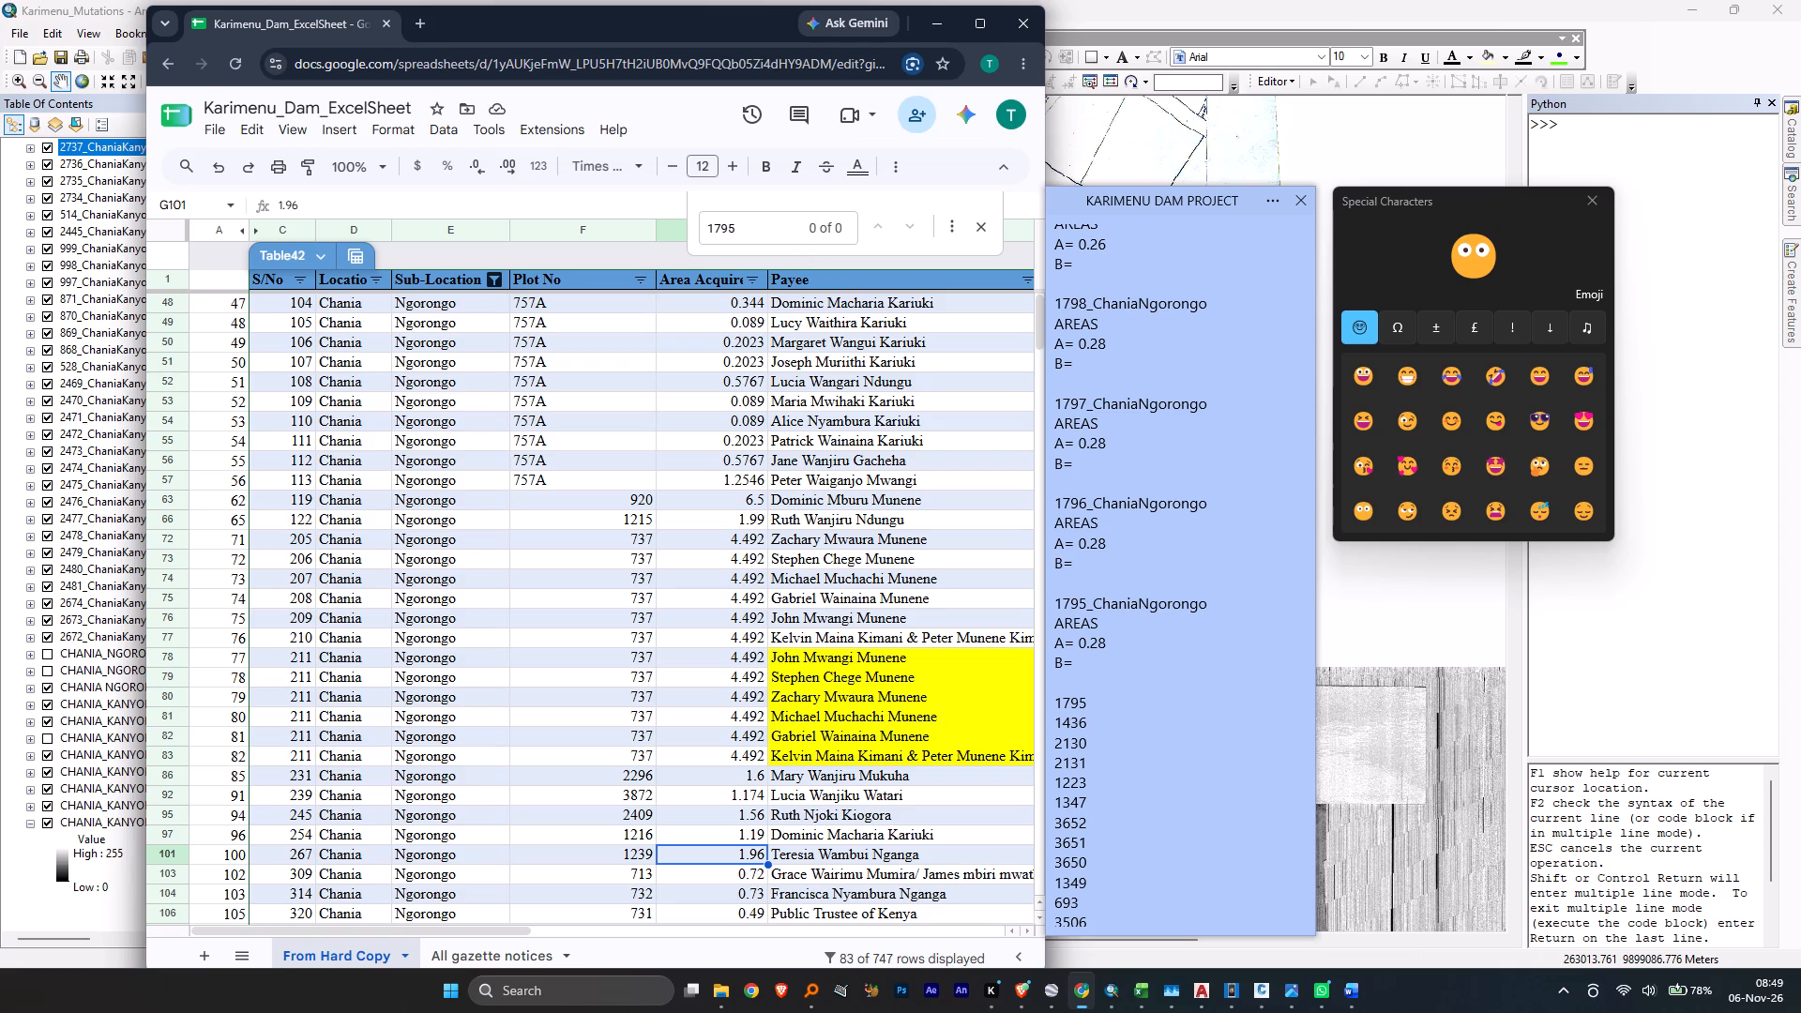
pyautogui.moveTo(1081, 665); pyautogui.dragTo(1052, 606)
pyautogui.rightClick(1086, 635)
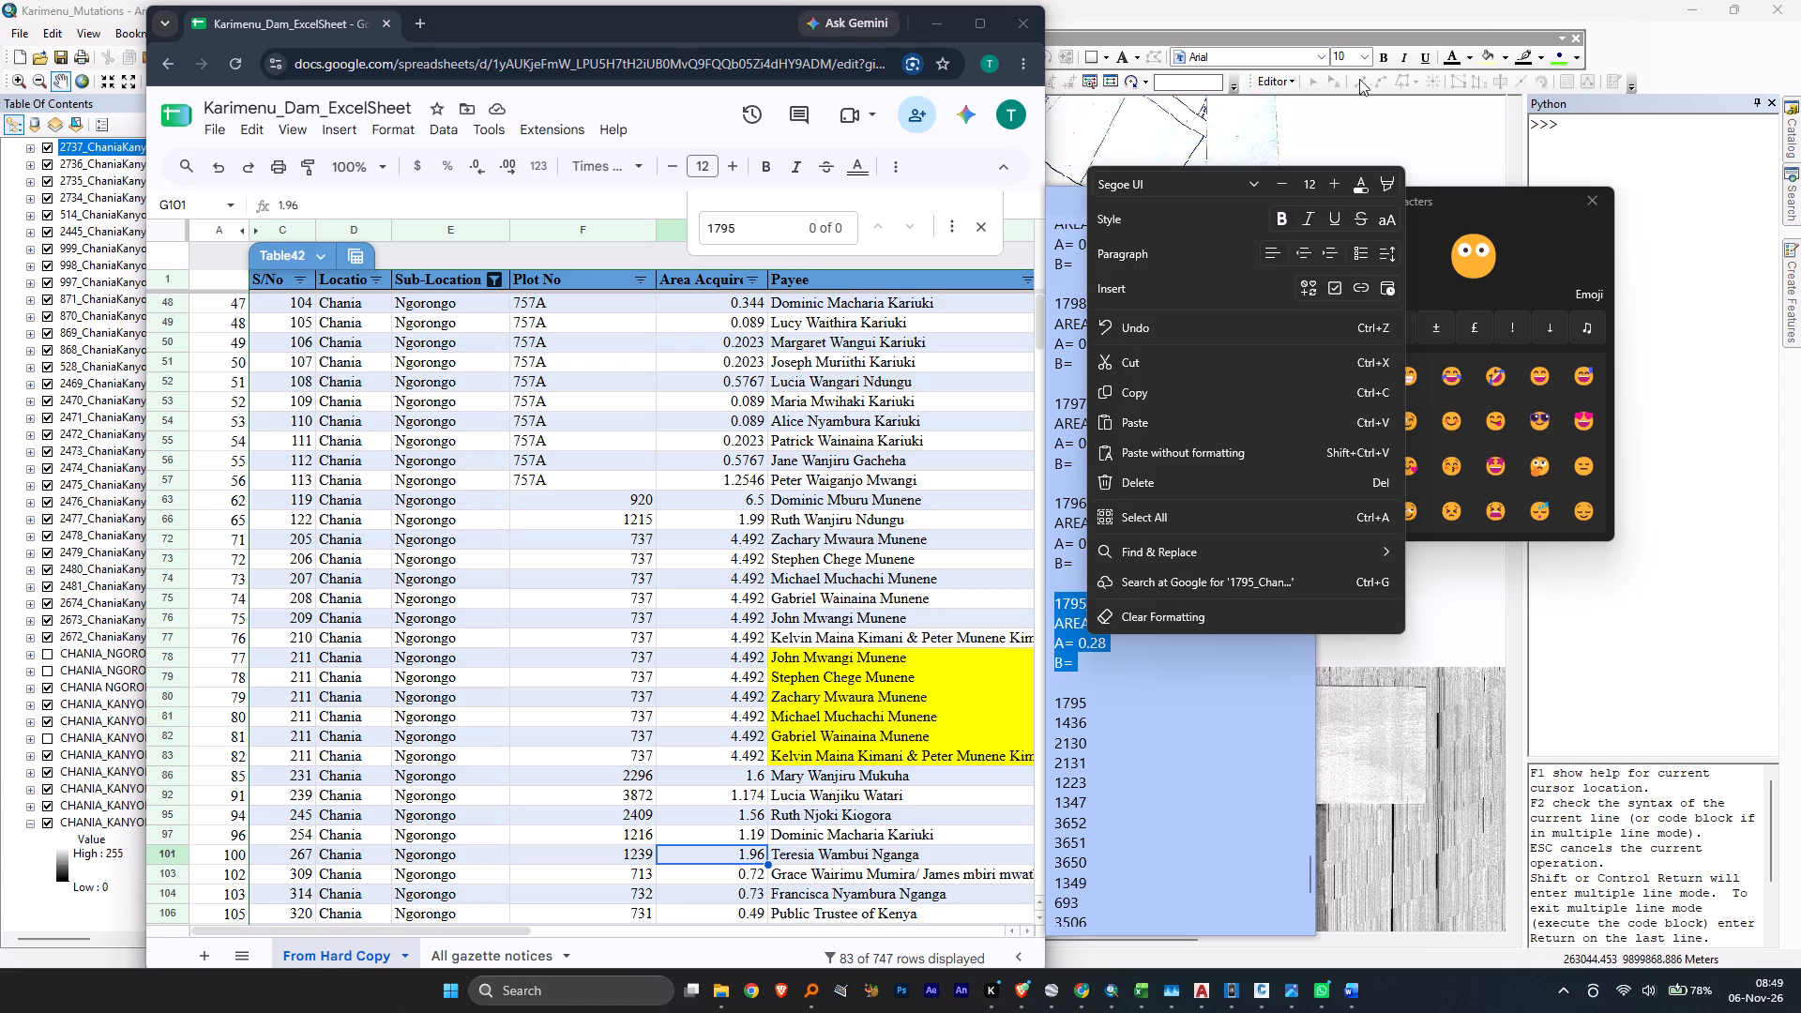
pyautogui.click(1355, 212)
pyautogui.click(1134, 737)
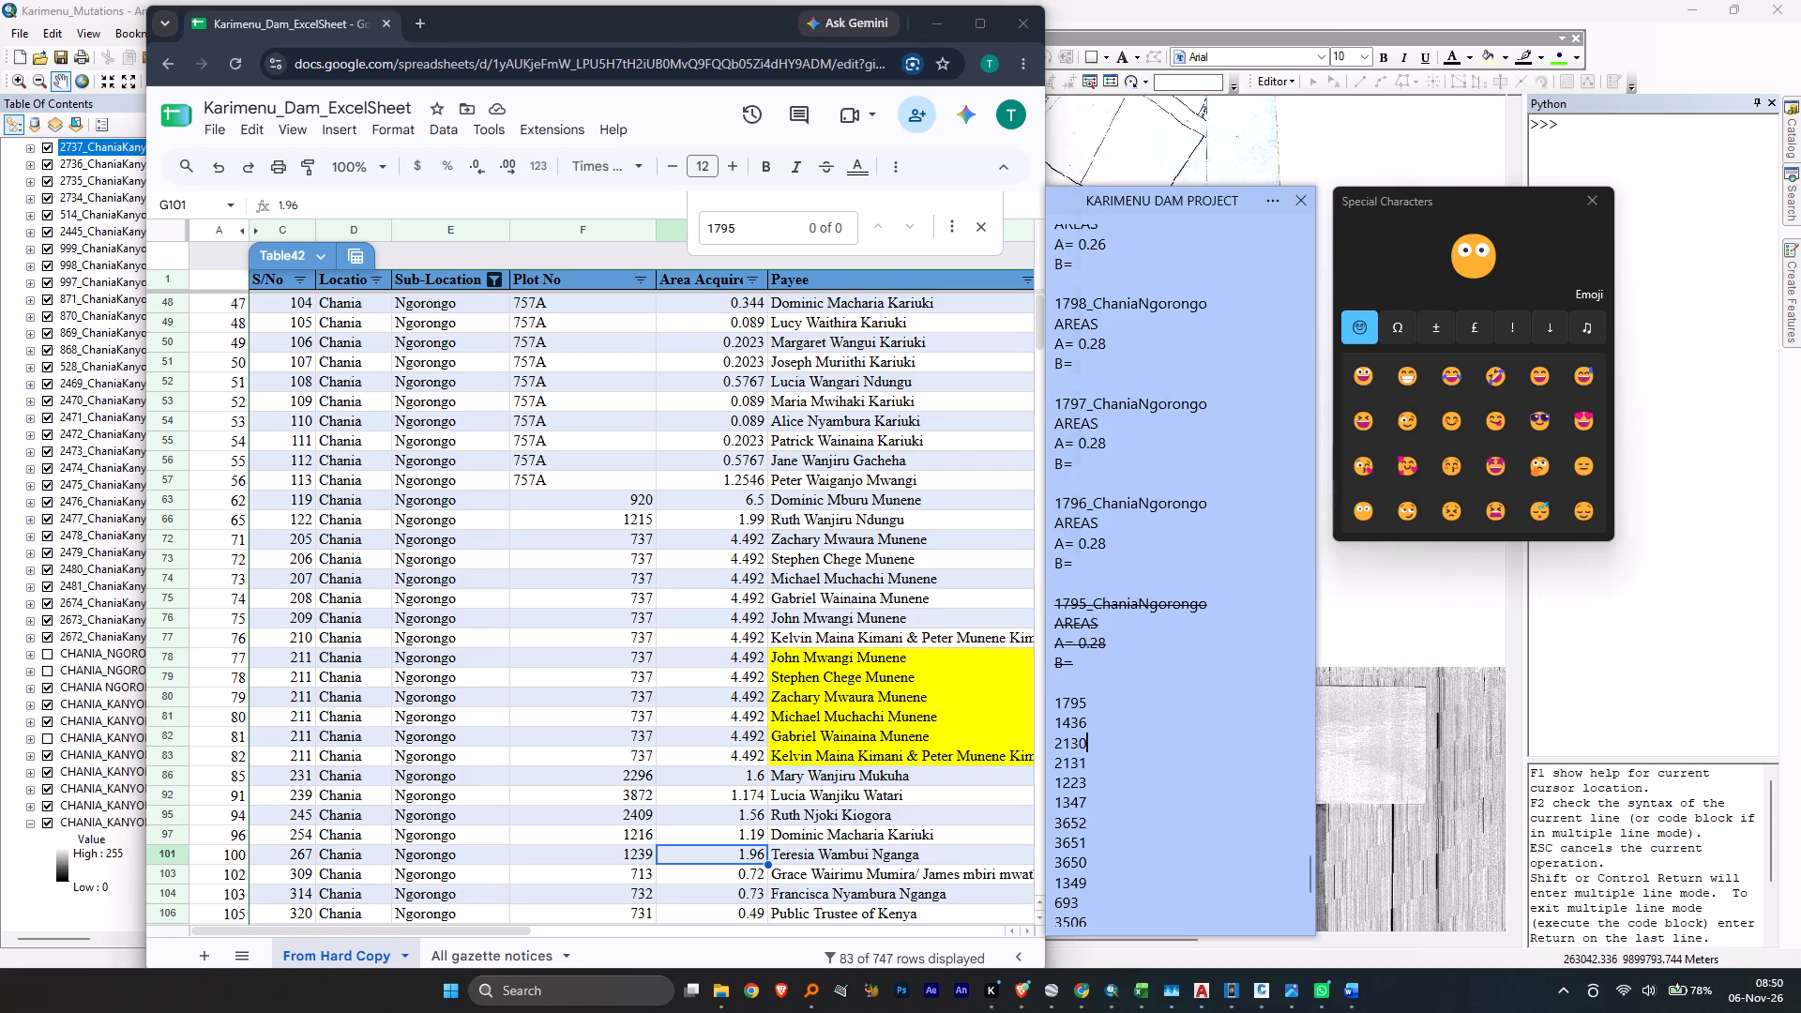
# Remove parcel number 1795 from the top of the pending parcel list in the note.
pyautogui.click(1096, 703)
pyautogui.press('BackSpace')
pyautogui.press('BackSpace')
pyautogui.press('BackSpace')
pyautogui.press('BackSpace')
# Paste a copy of the 1796_ChaniaNgorongo areas block below the struck-through 1795 block and rename it as 1436_ChaniaNgorongo.
pyautogui.hotkey('ctrl', 'v')
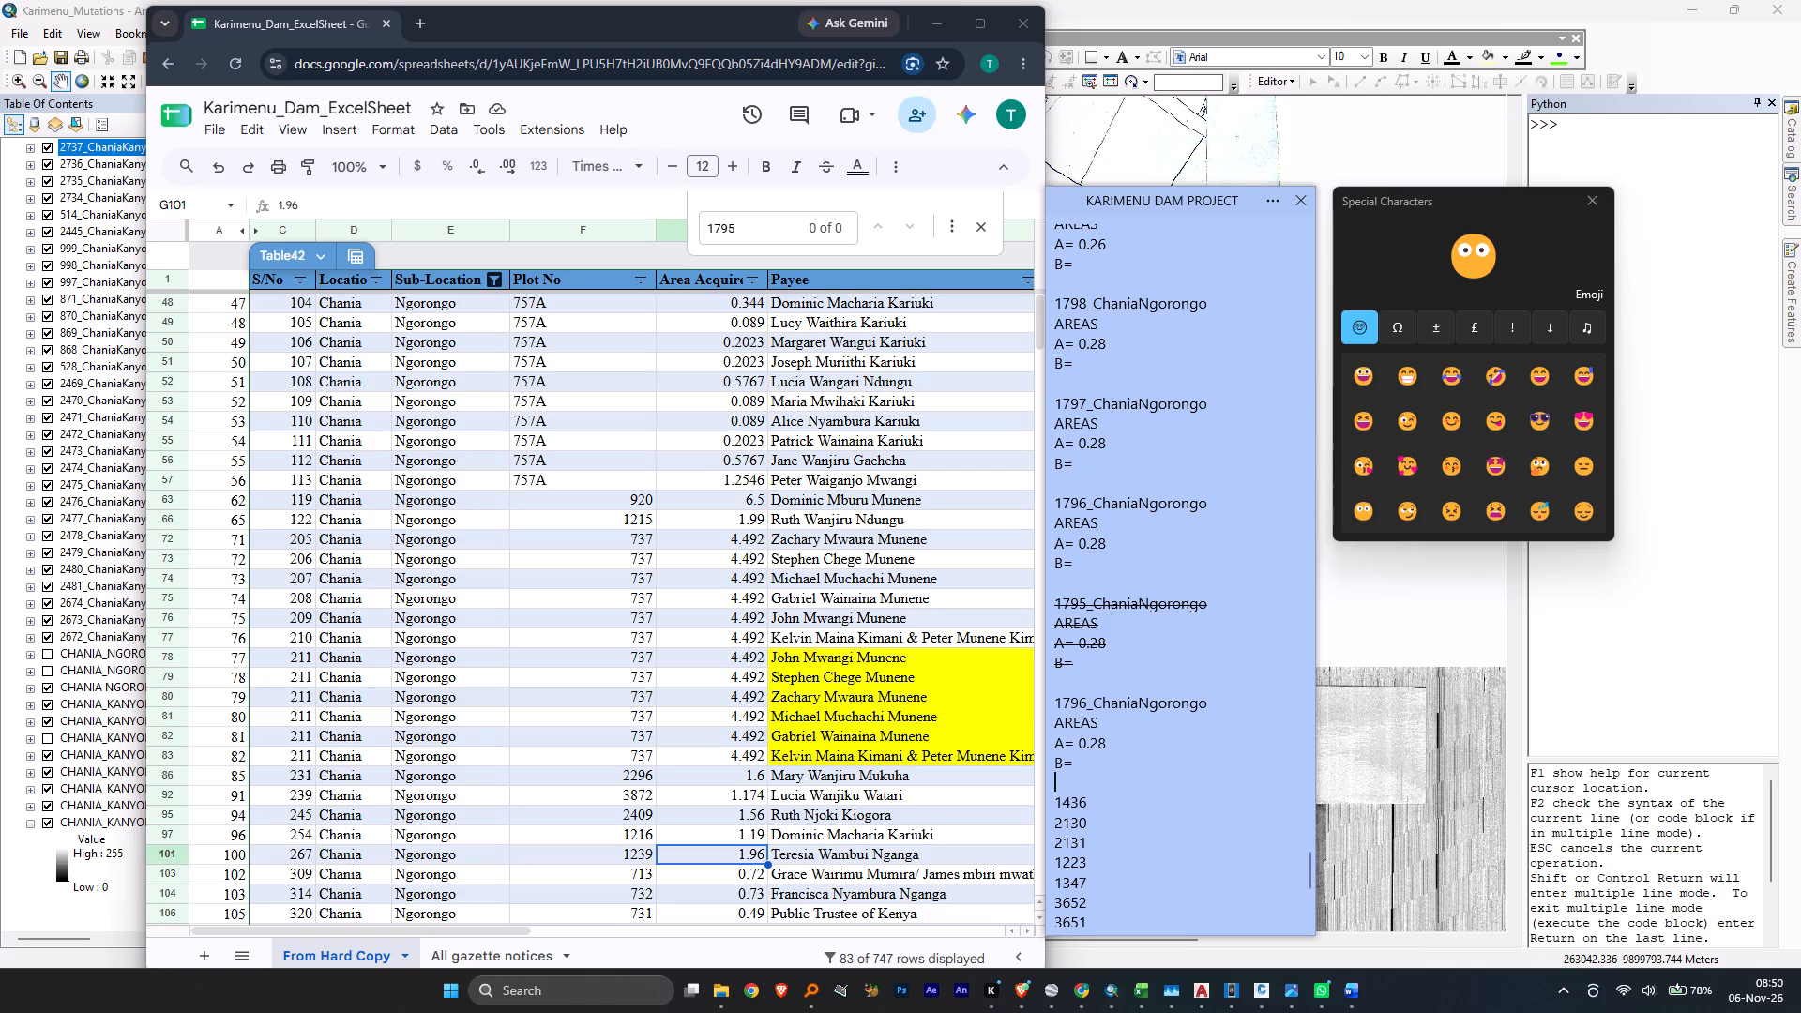
pyautogui.moveTo(1084, 703); pyautogui.dragTo(1065, 699)
pyautogui.moveTo(1065, 699); pyautogui.dragTo(1047, 697)
pyautogui.press('1')
pyautogui.write('43')
pyautogui.press('6')
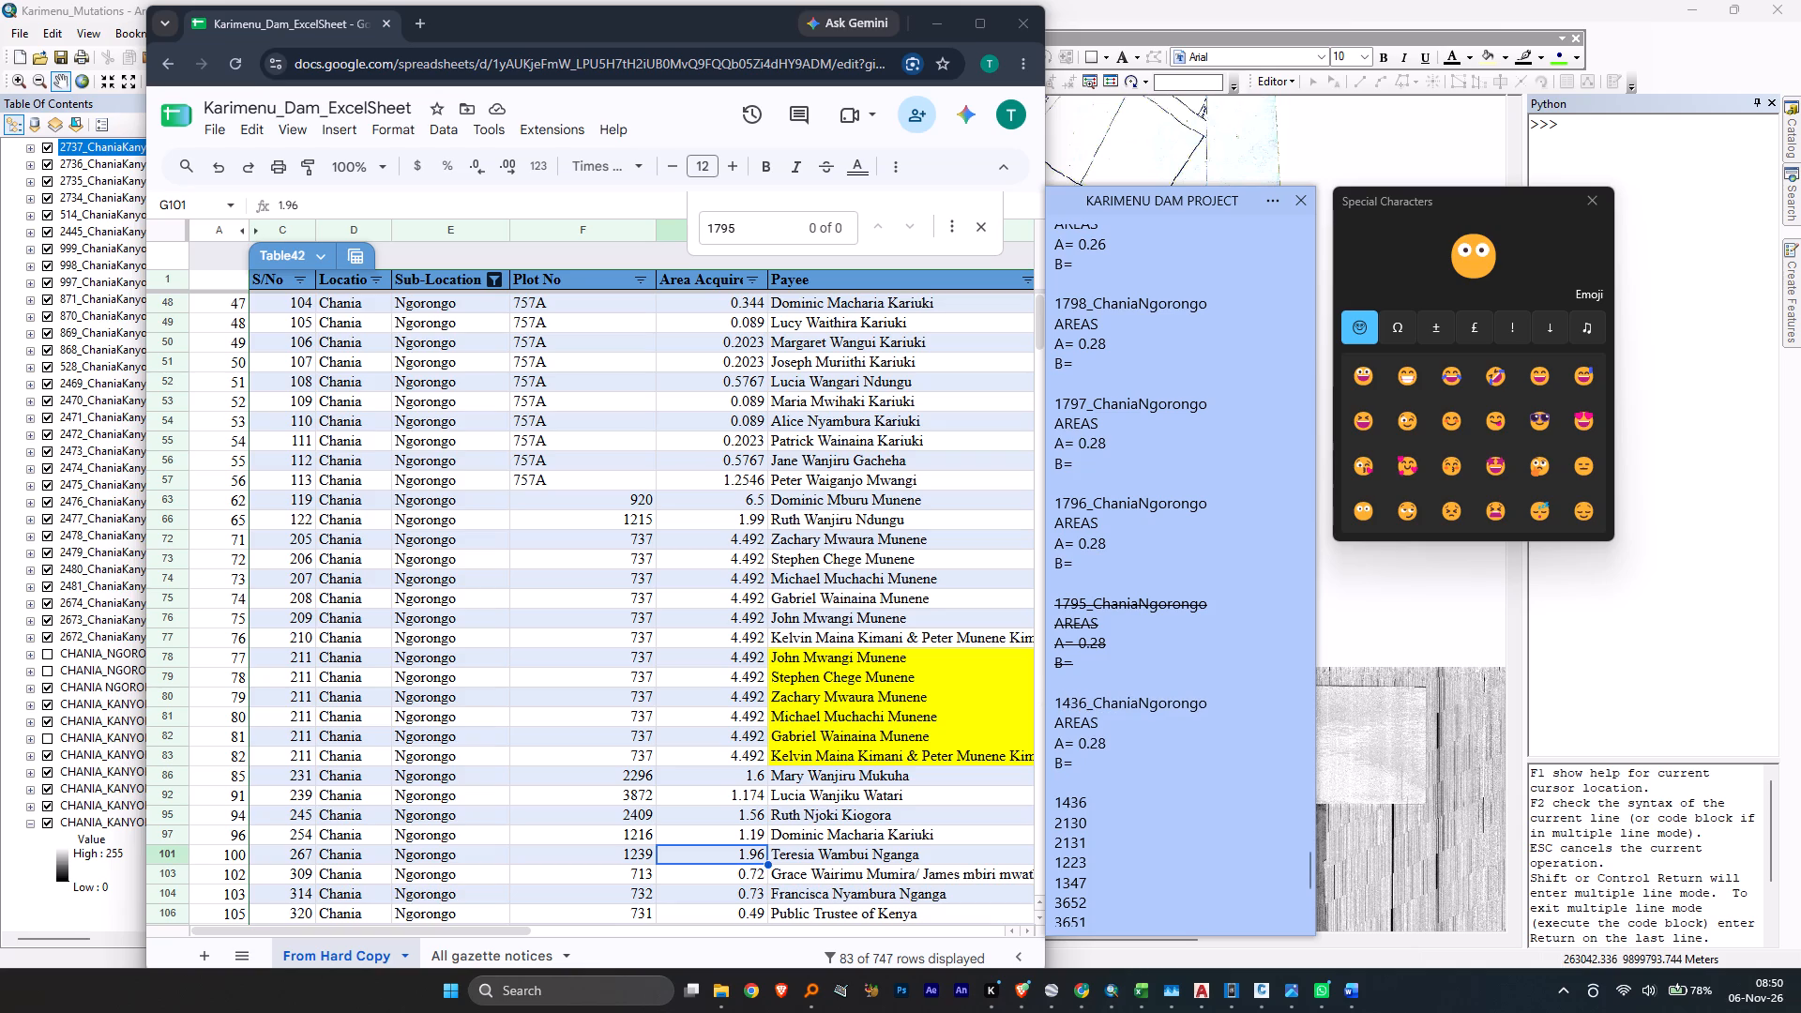
pyautogui.click(1124, 781)
# Look up parcel 1436 in the From Hard Copy sheet and set the A area in the note's 1436_ChaniaNgorongo block to 0.48.
pyautogui.moveTo(749, 226); pyautogui.dragTo(675, 235)
pyautogui.press('1')
pyautogui.press('4')
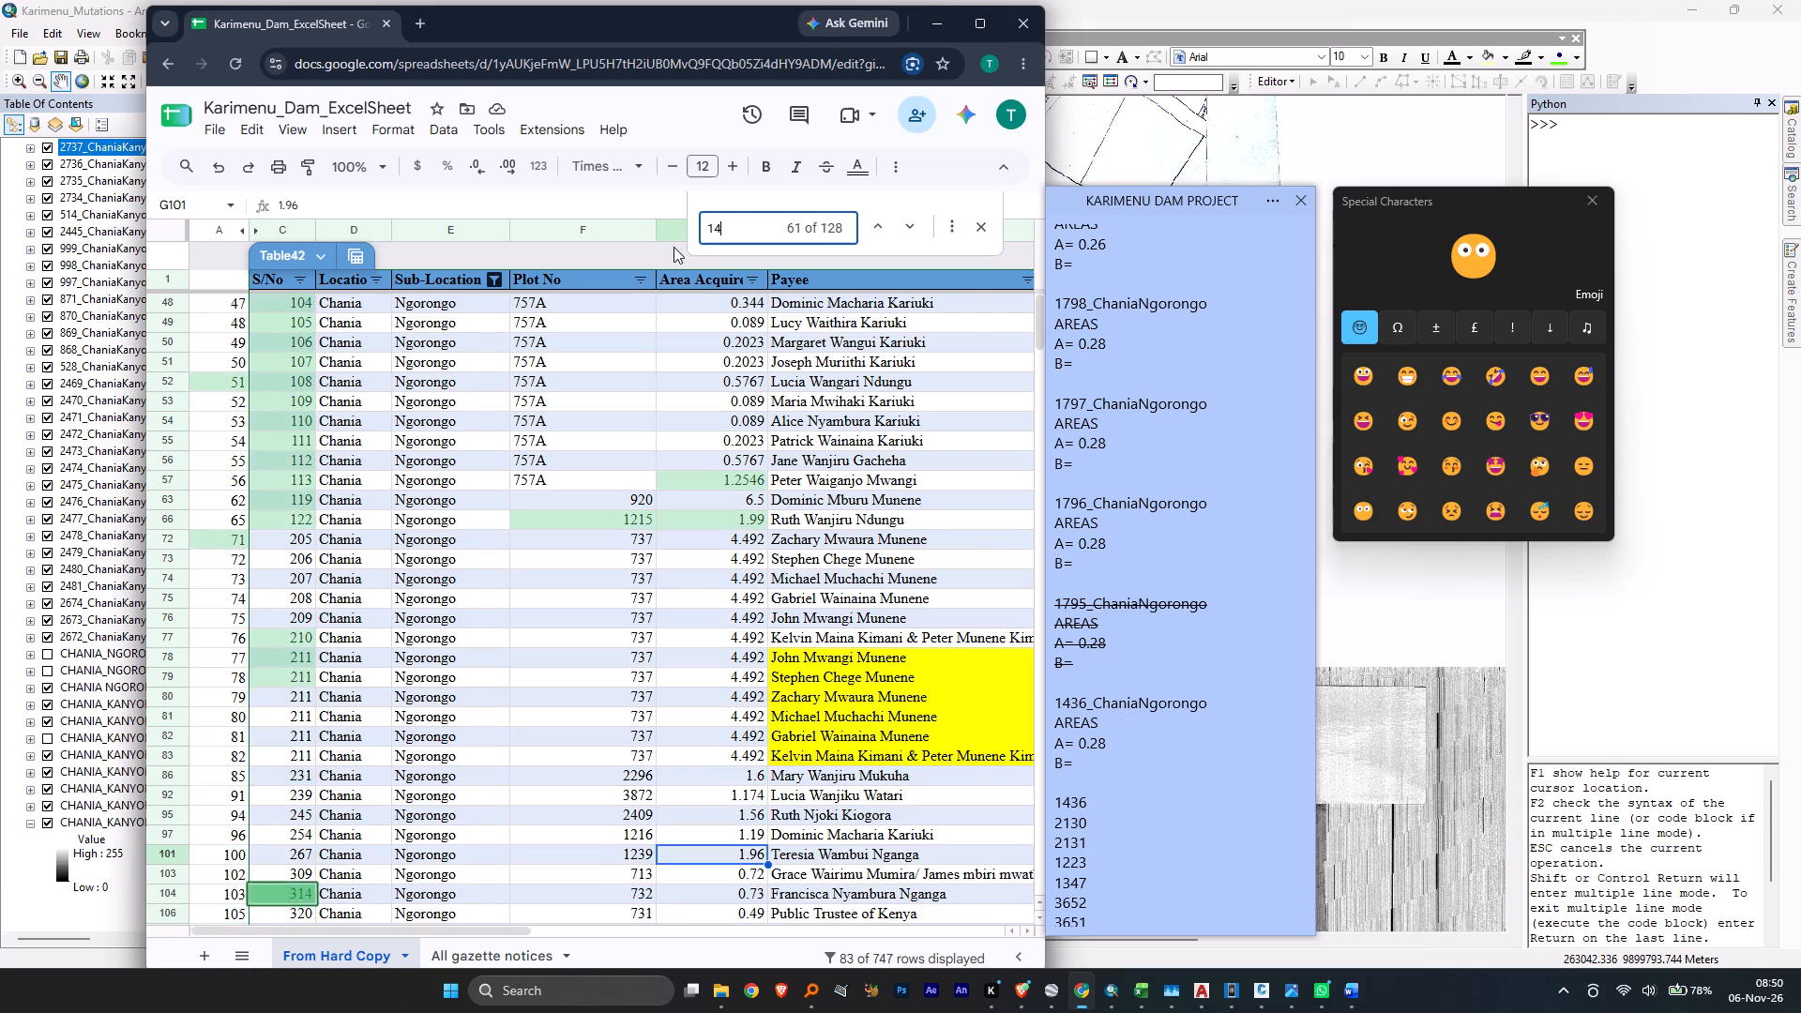
pyautogui.press('3')
pyautogui.press('6')
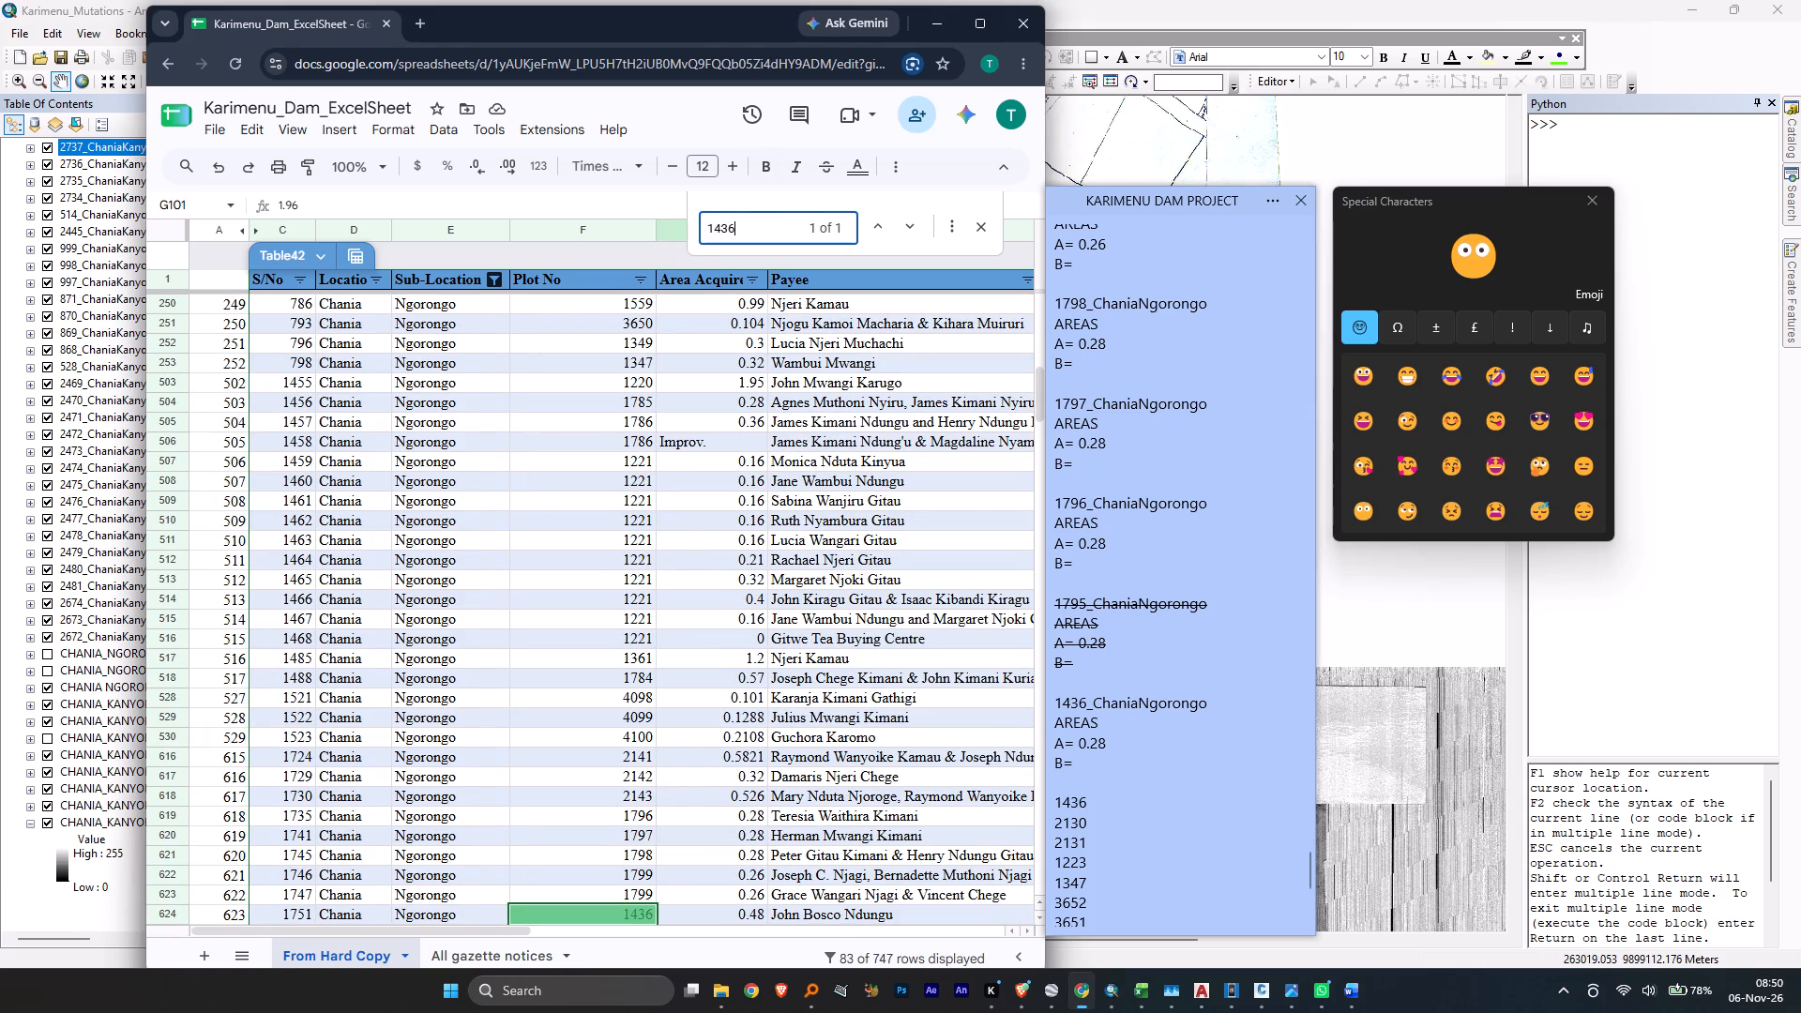
pyautogui.click(1112, 745)
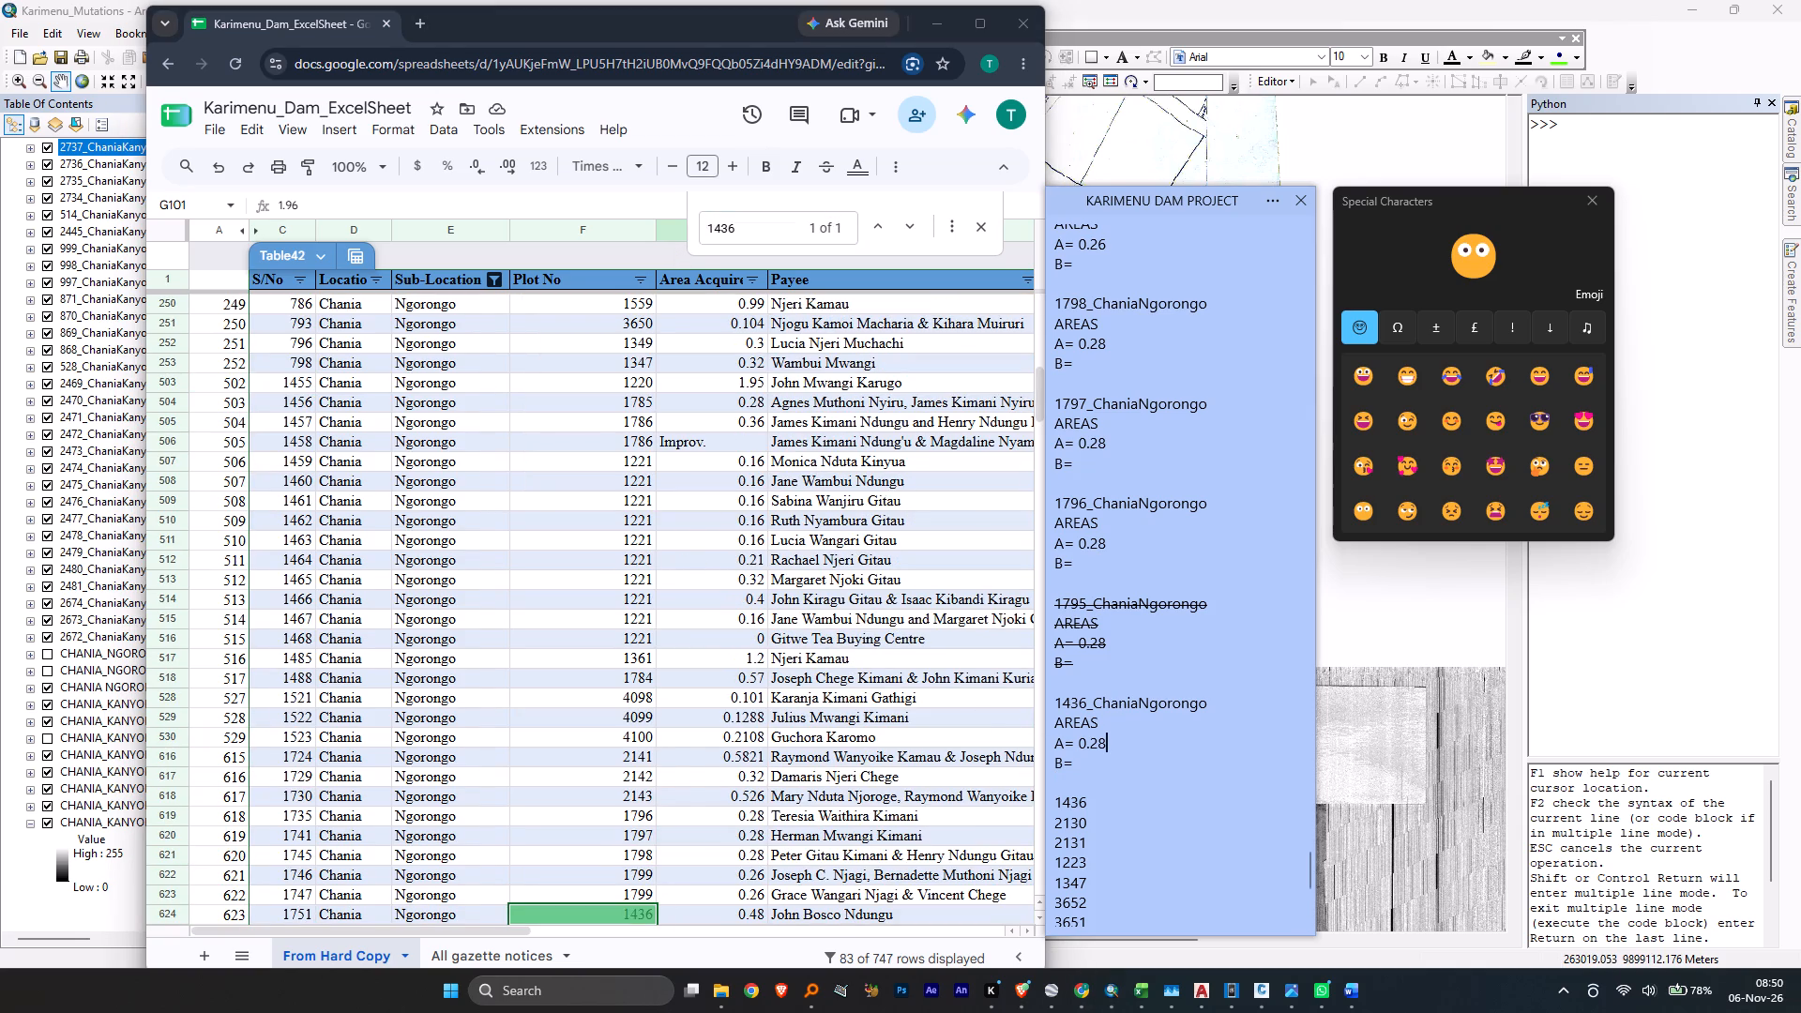
pyautogui.press('BackSpace')
pyautogui.press('BackSpace')
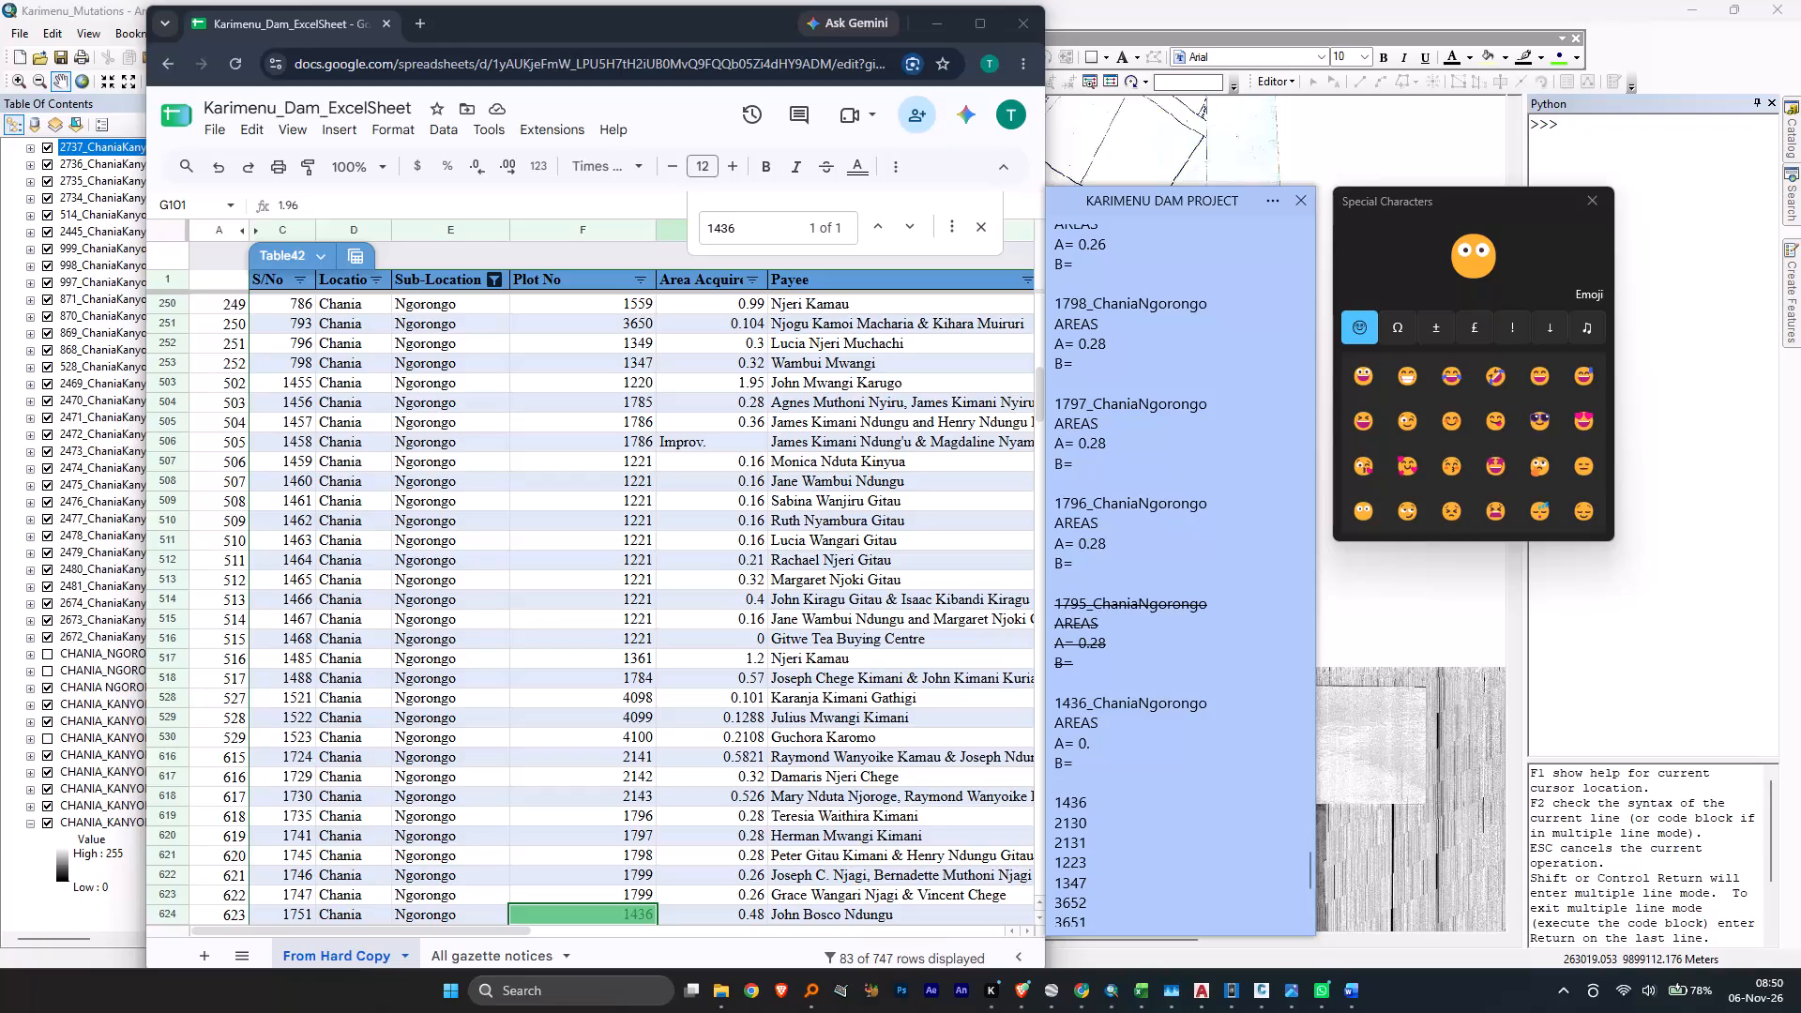
pyautogui.write('48')
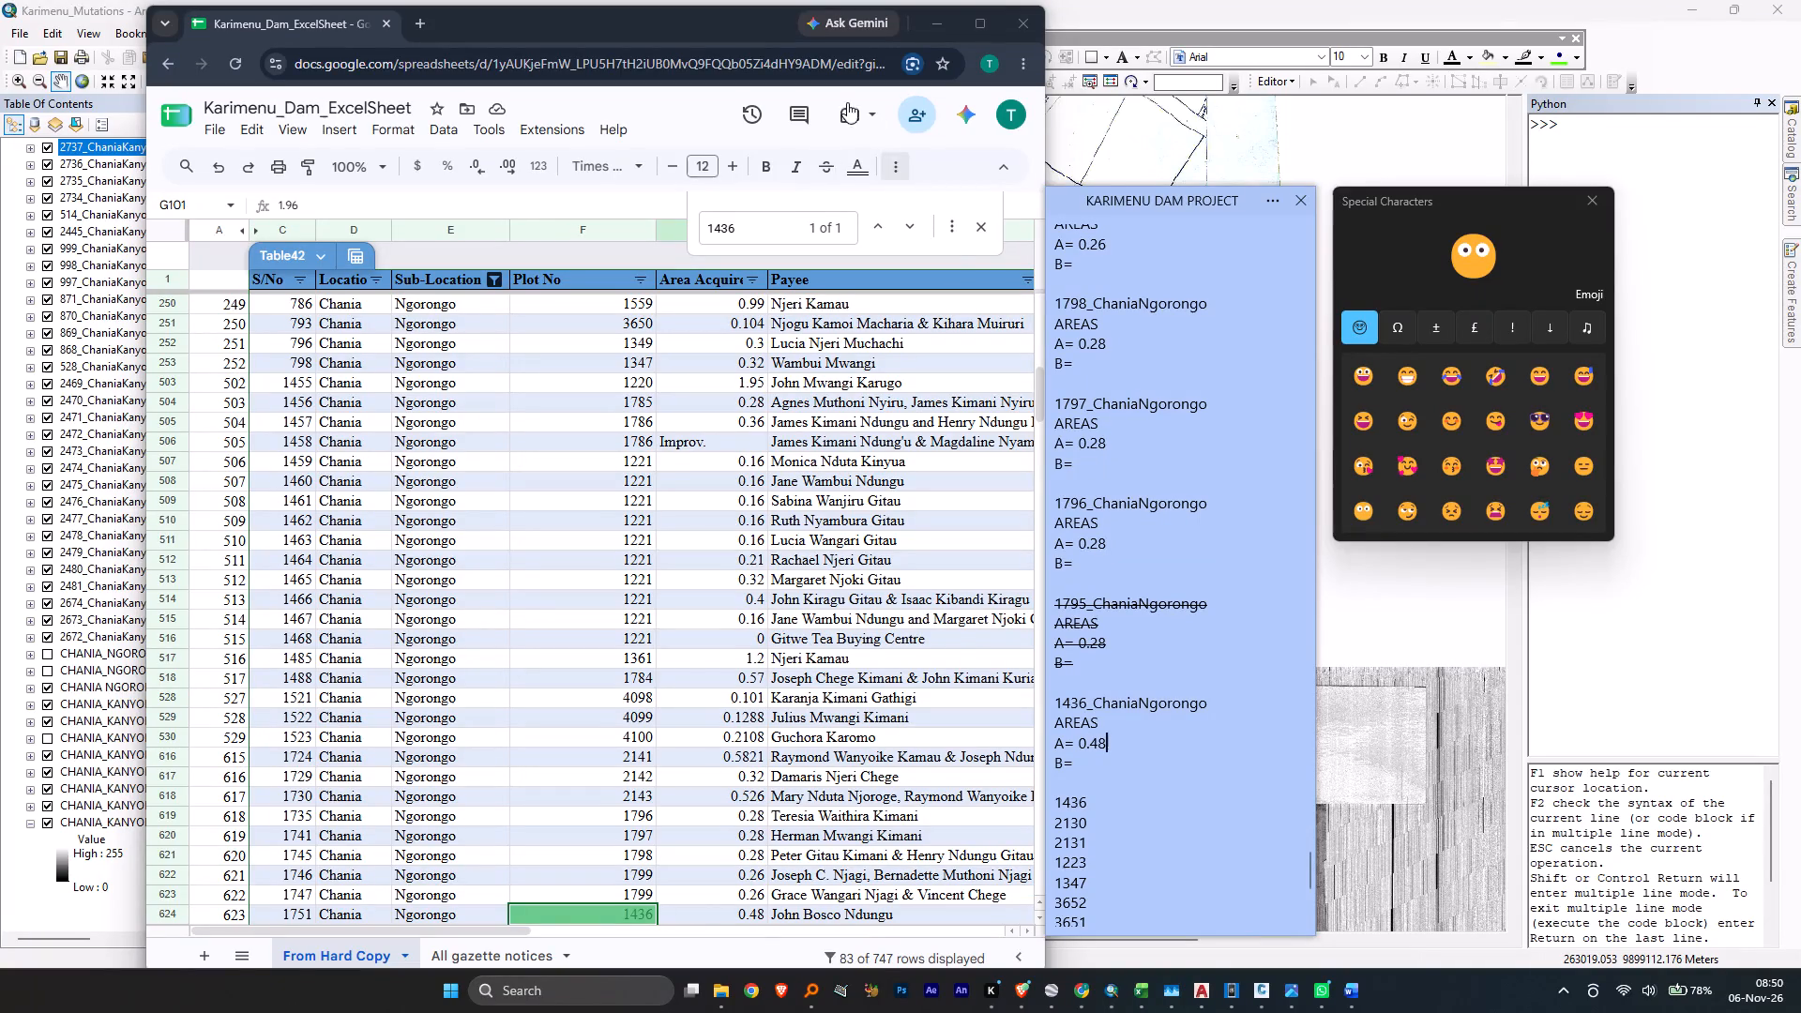
# Check the latest entry for parcel 1436 in the All gazette notices sheet.
pyautogui.click(484, 955)
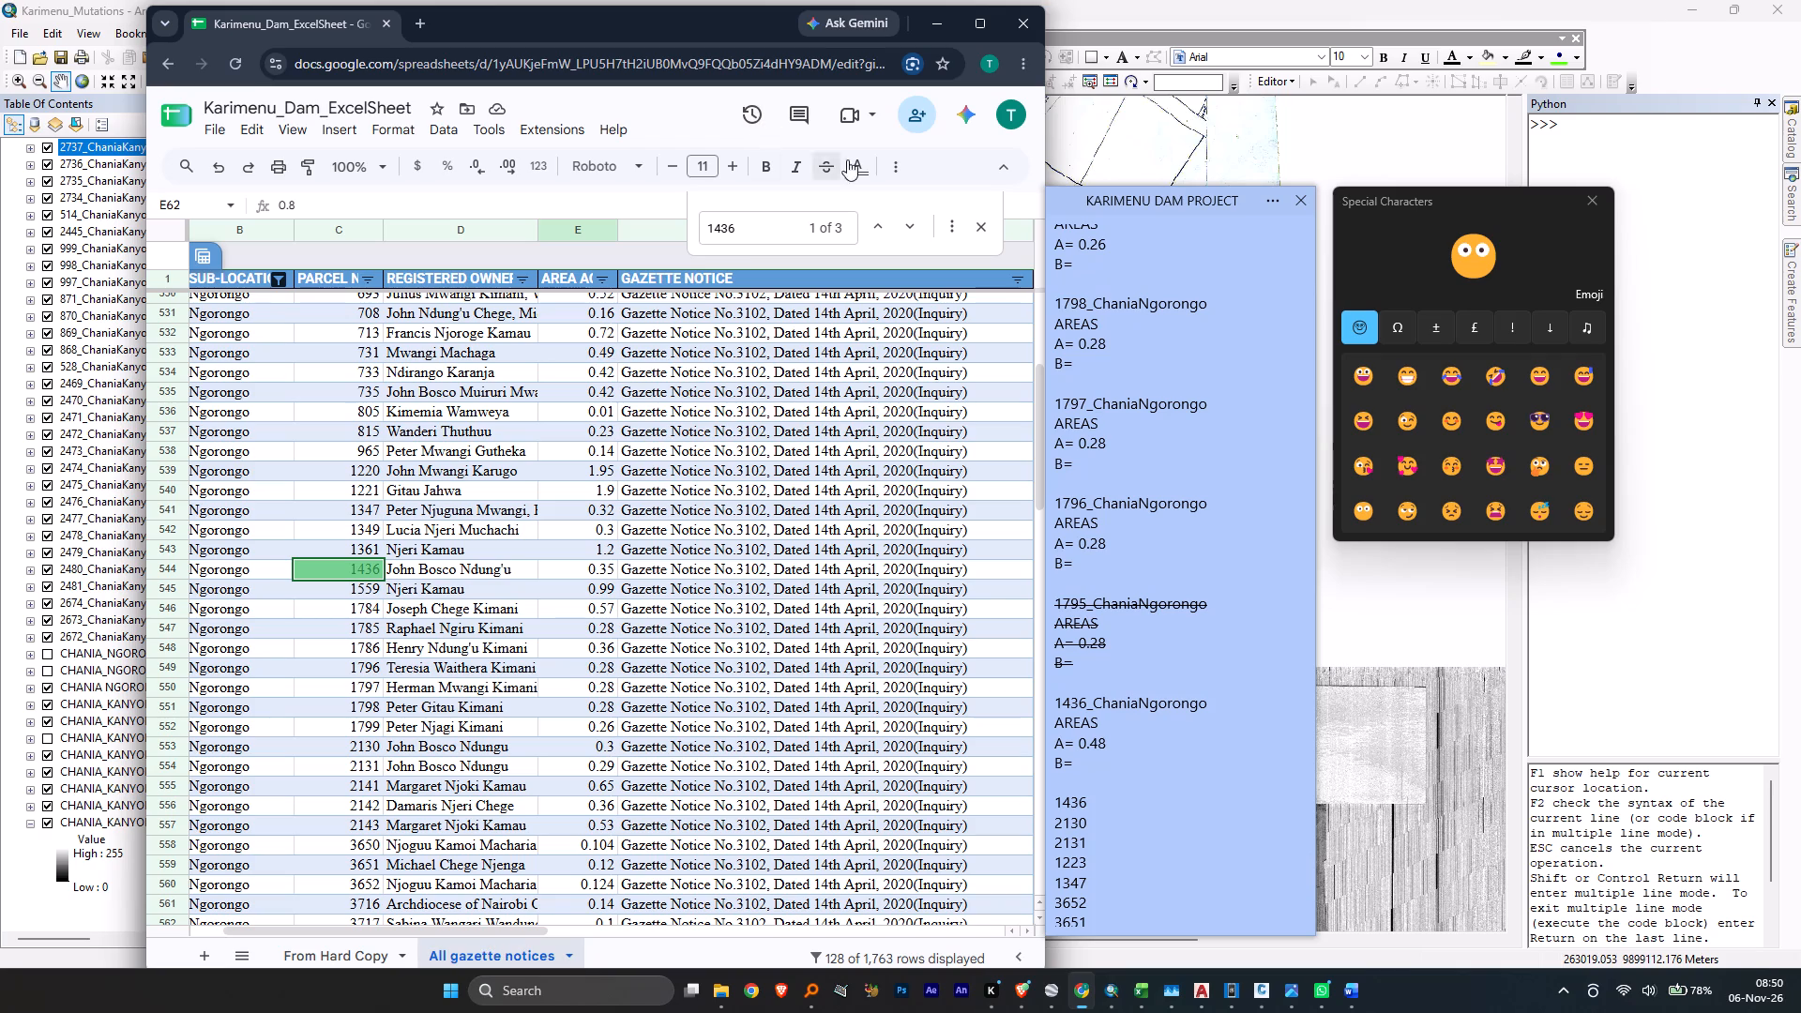
pyautogui.click(881, 227)
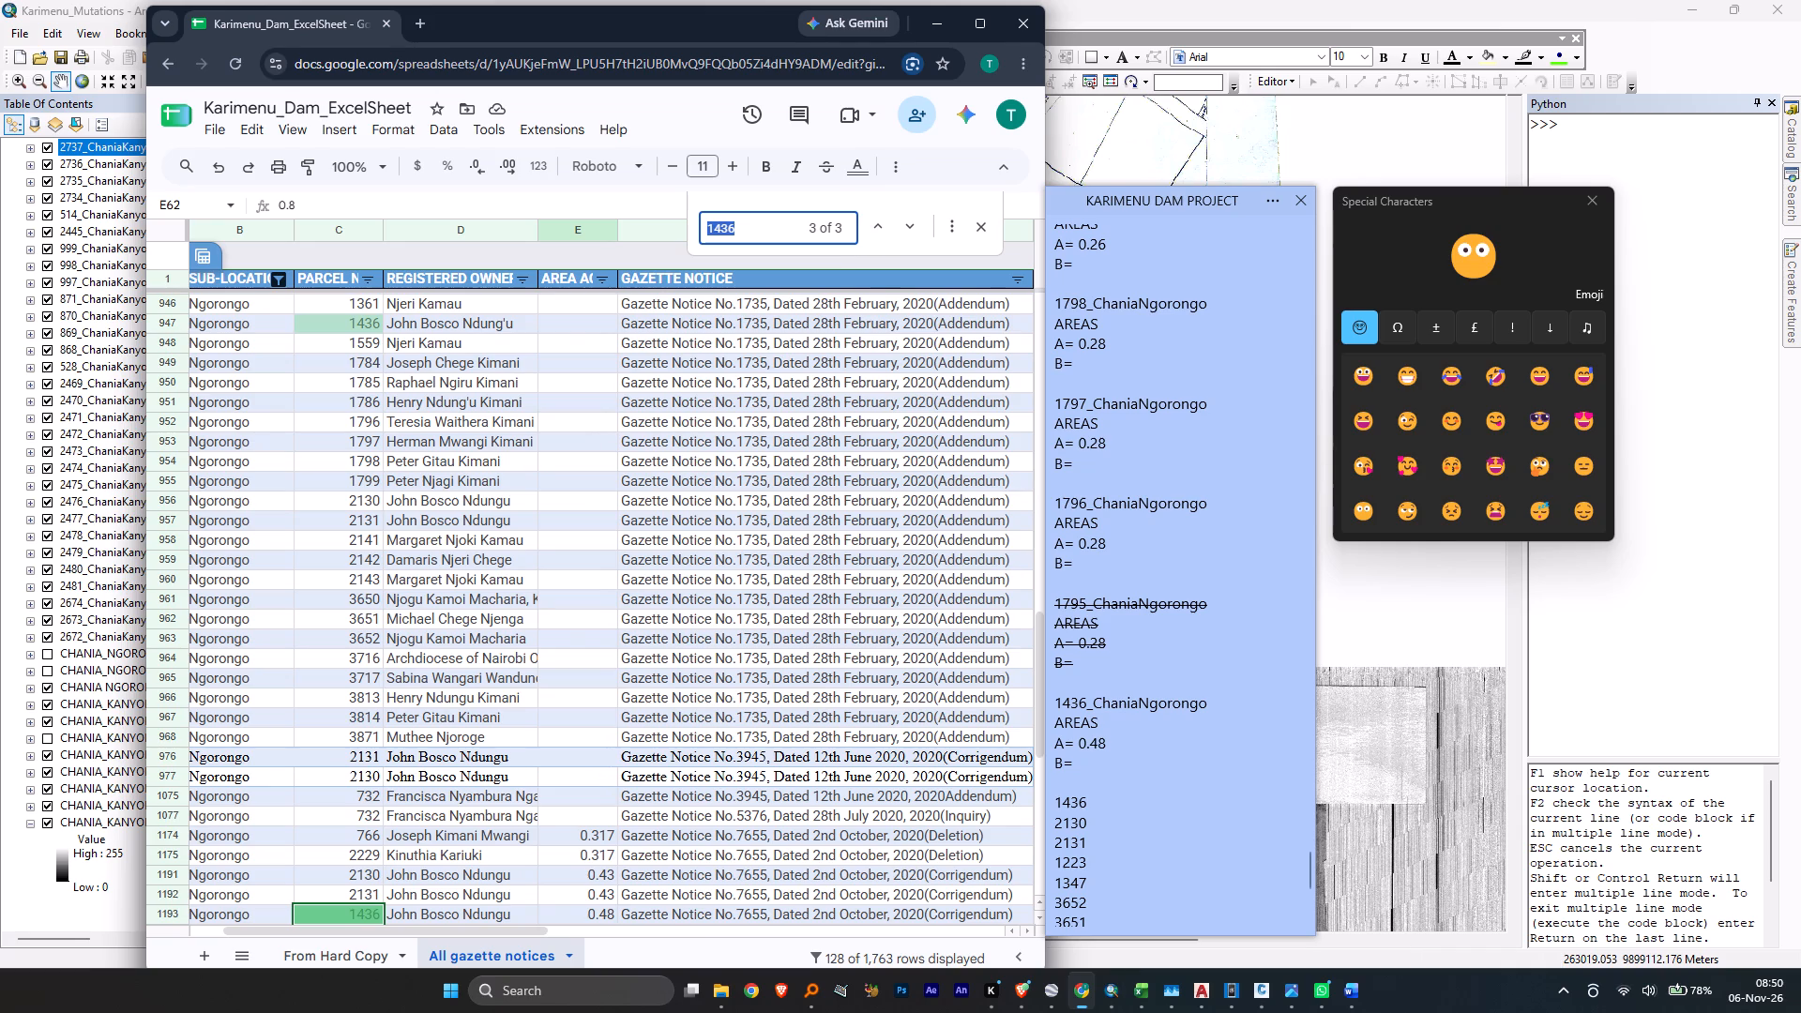
# Remove parcel number 1436 and its line from the top of the pending parcel list in the note.
pyautogui.click(1116, 798)
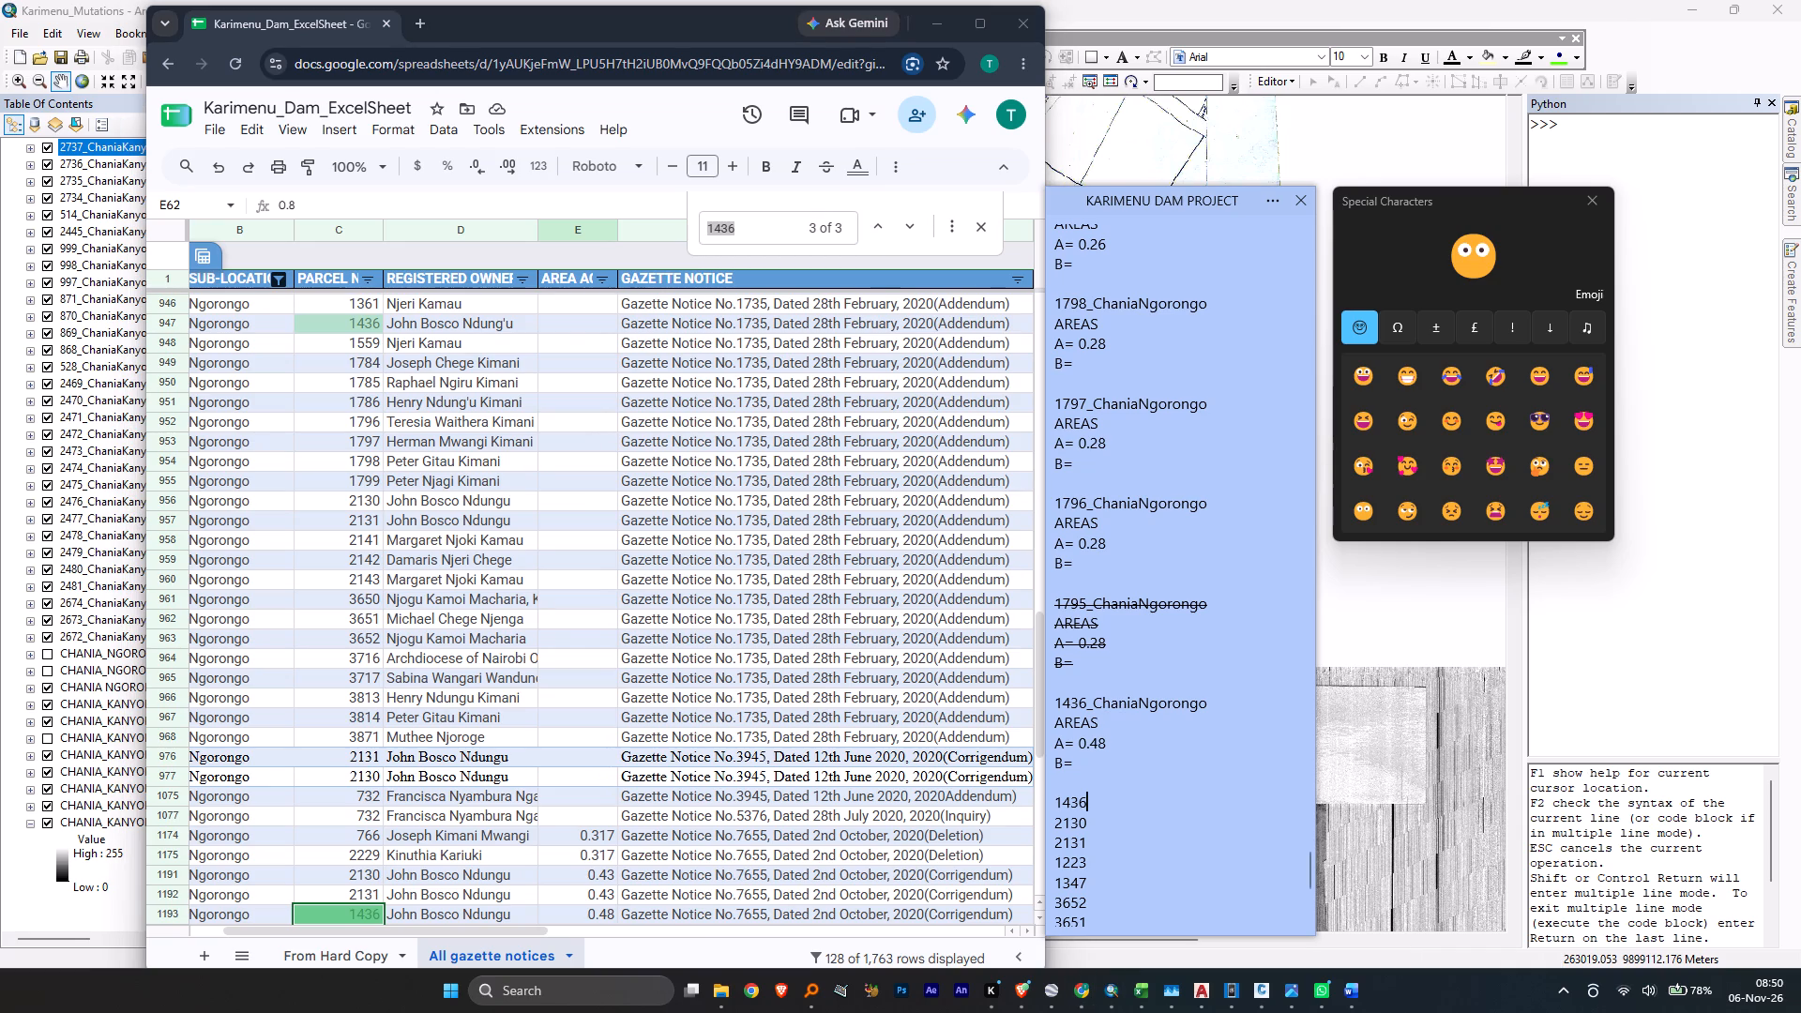
pyautogui.press('BackSpace')
pyautogui.press('BackSpace')
pyautogui.press('BackSpace')
pyautogui.press('BackSpace')
pyautogui.press('BackSpace')
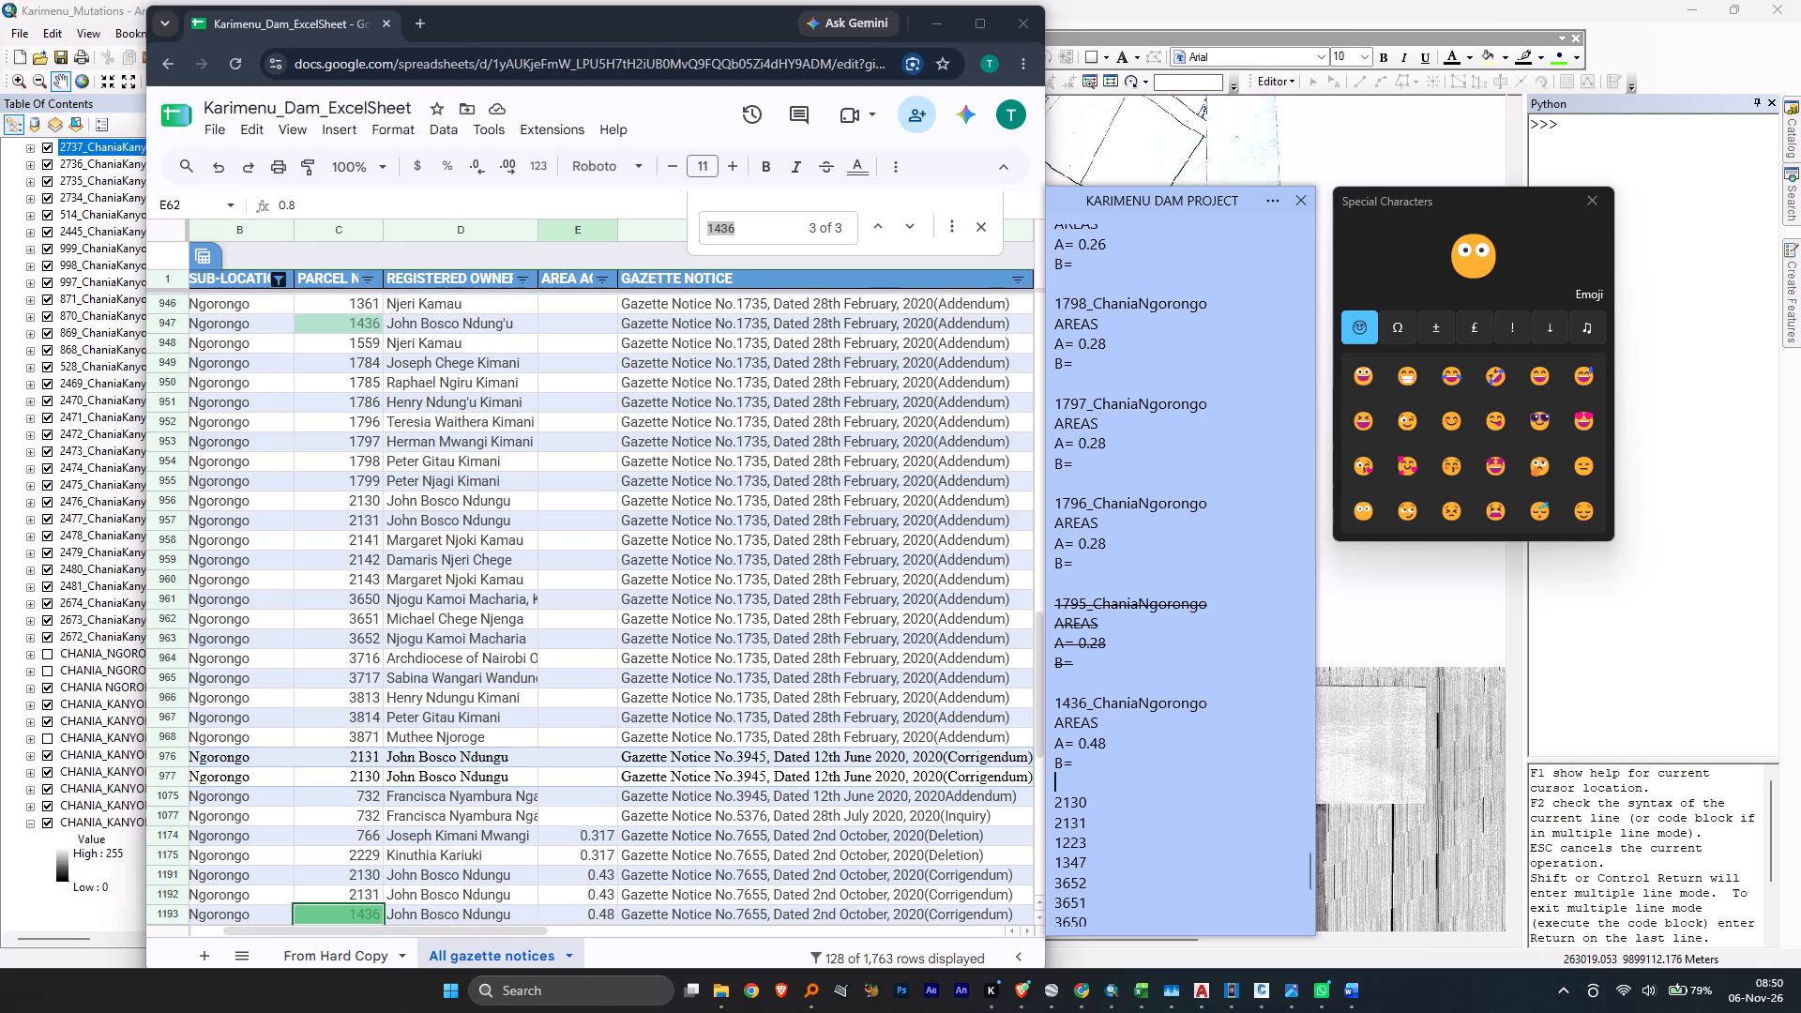
# Paste a copy of the 1796_ChaniaNgorongo areas block below the 1436 block and rename it as 2130_ChaniaNgorongo.
pyautogui.press('Return')
pyautogui.hotkey('ctrl', 'v')
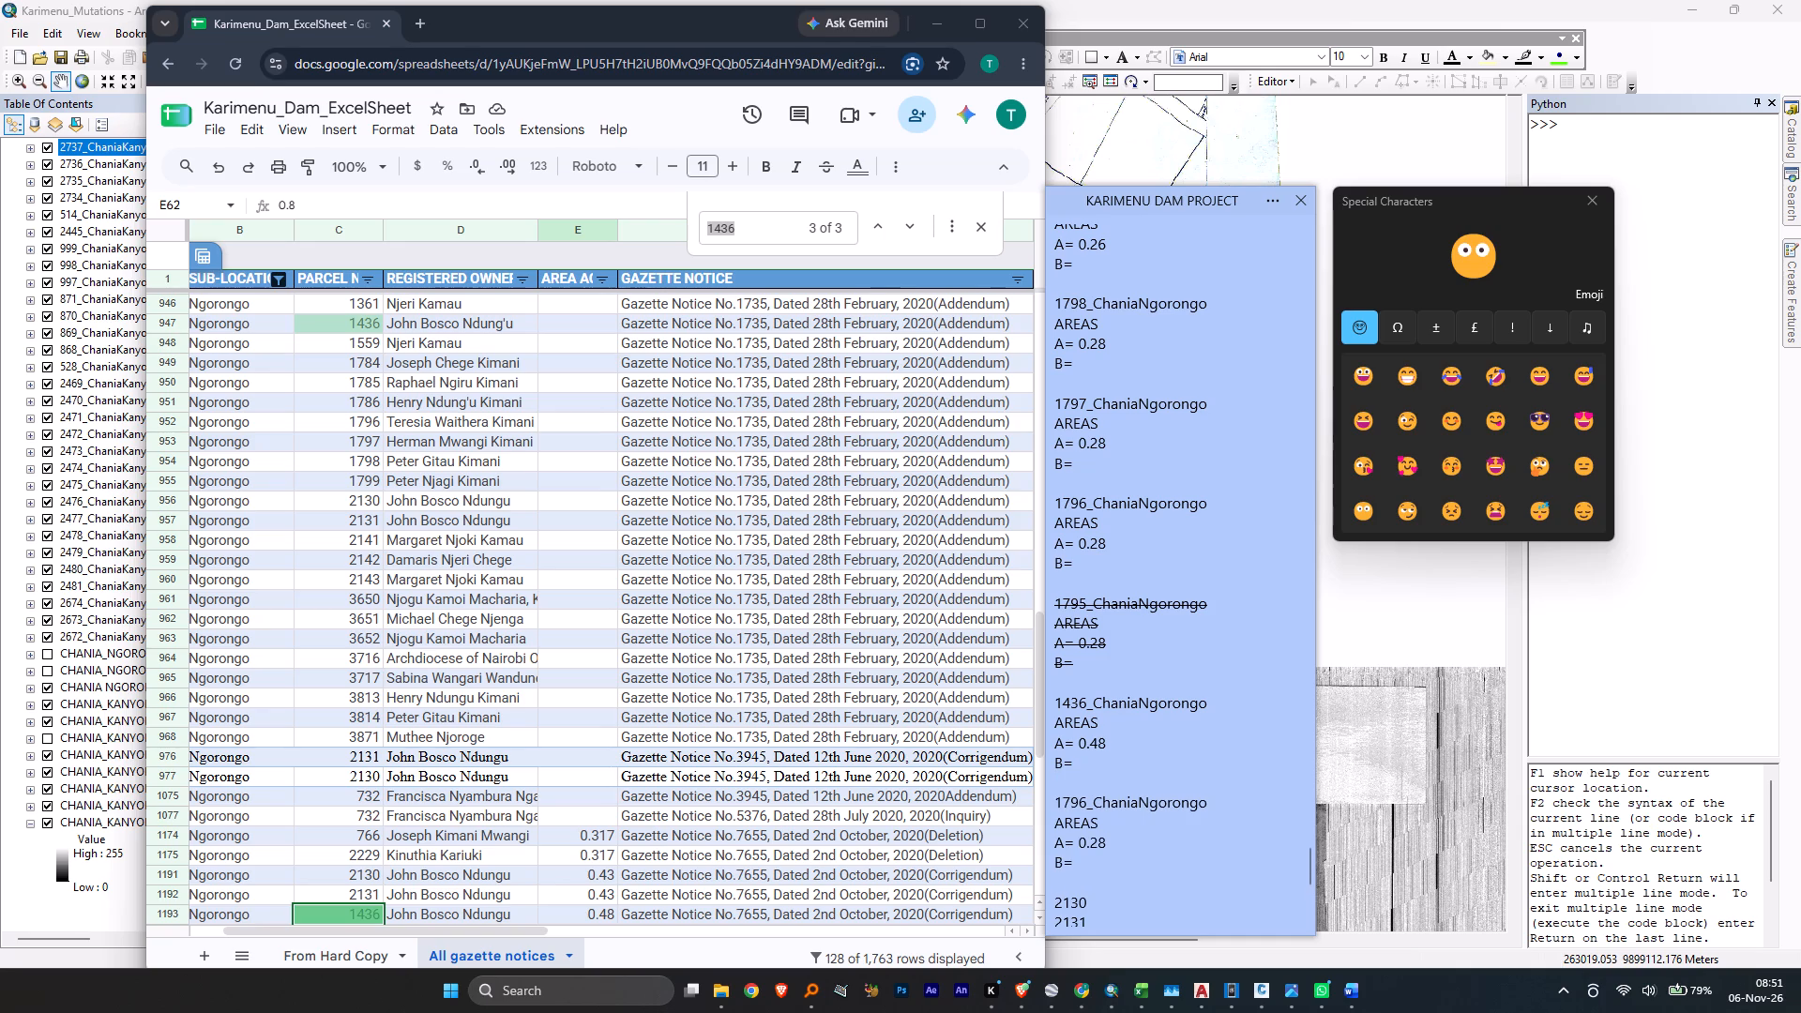
pyautogui.scroll(-1, 1082, 848)
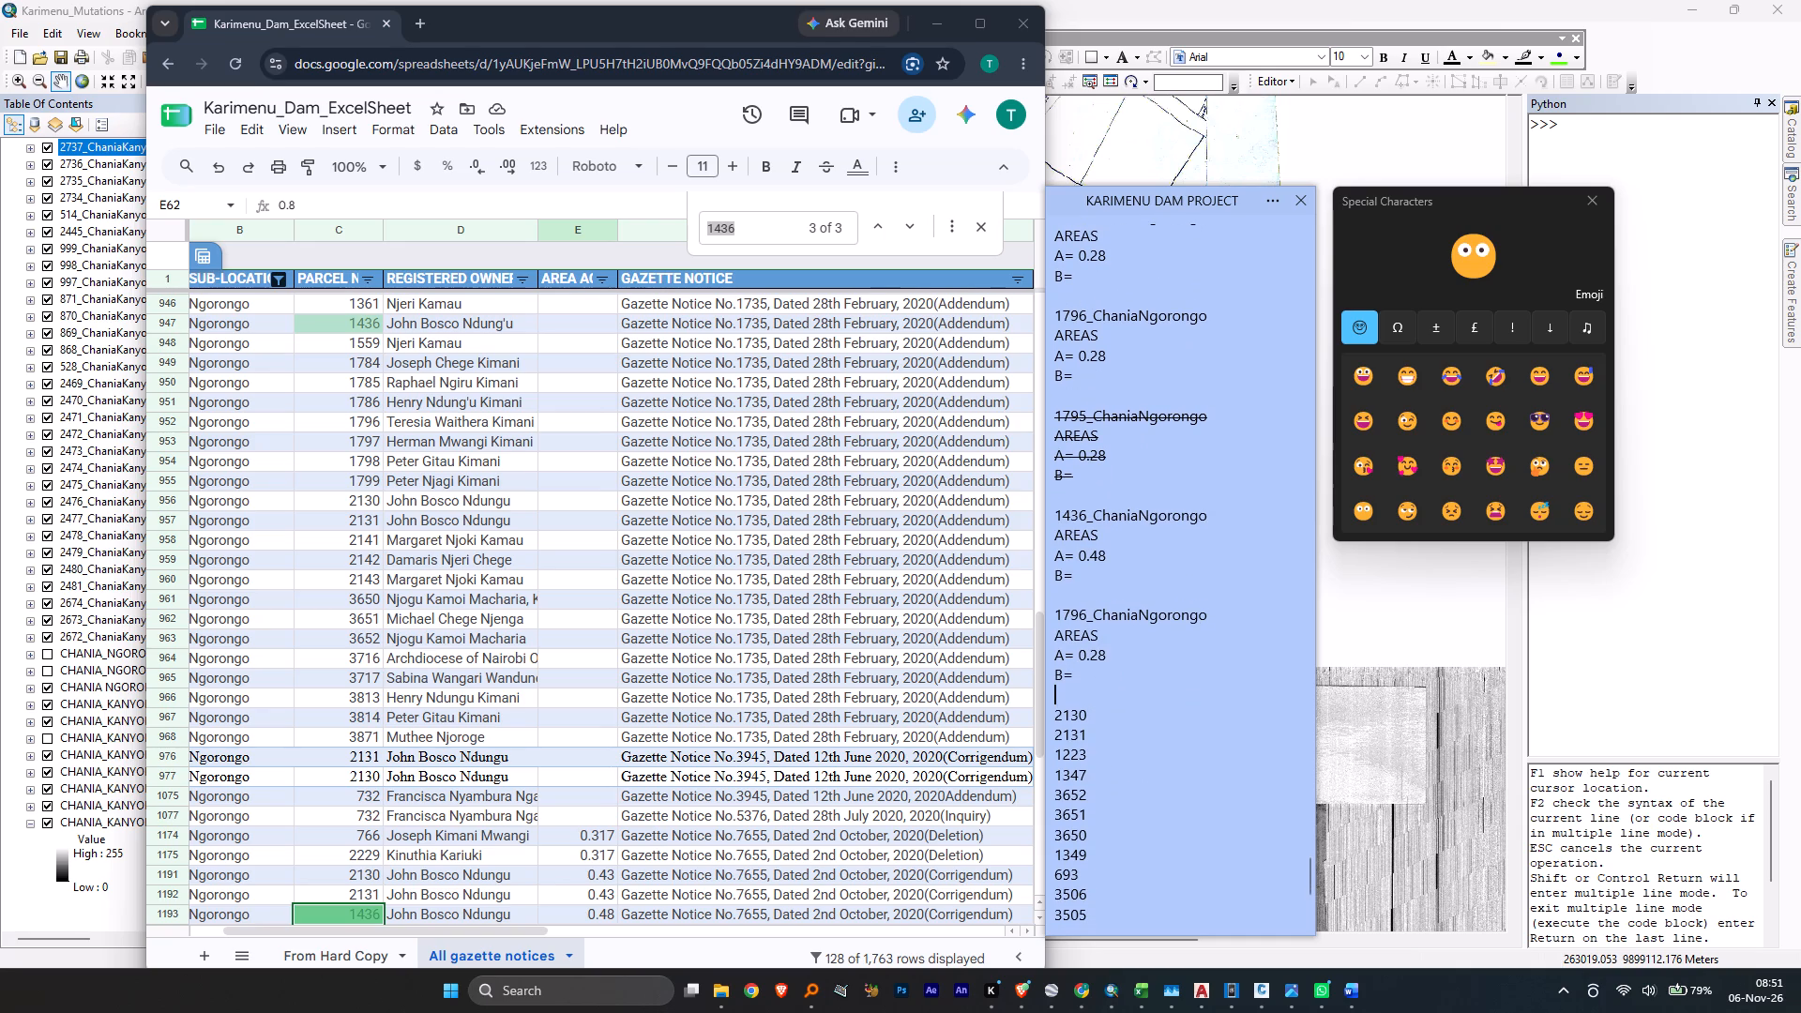
pyautogui.click(1090, 619)
pyautogui.press('Left')
pyautogui.press('BackSpace')
pyautogui.press('BackSpace')
pyautogui.press('BackSpace')
pyautogui.press('BackSpace')
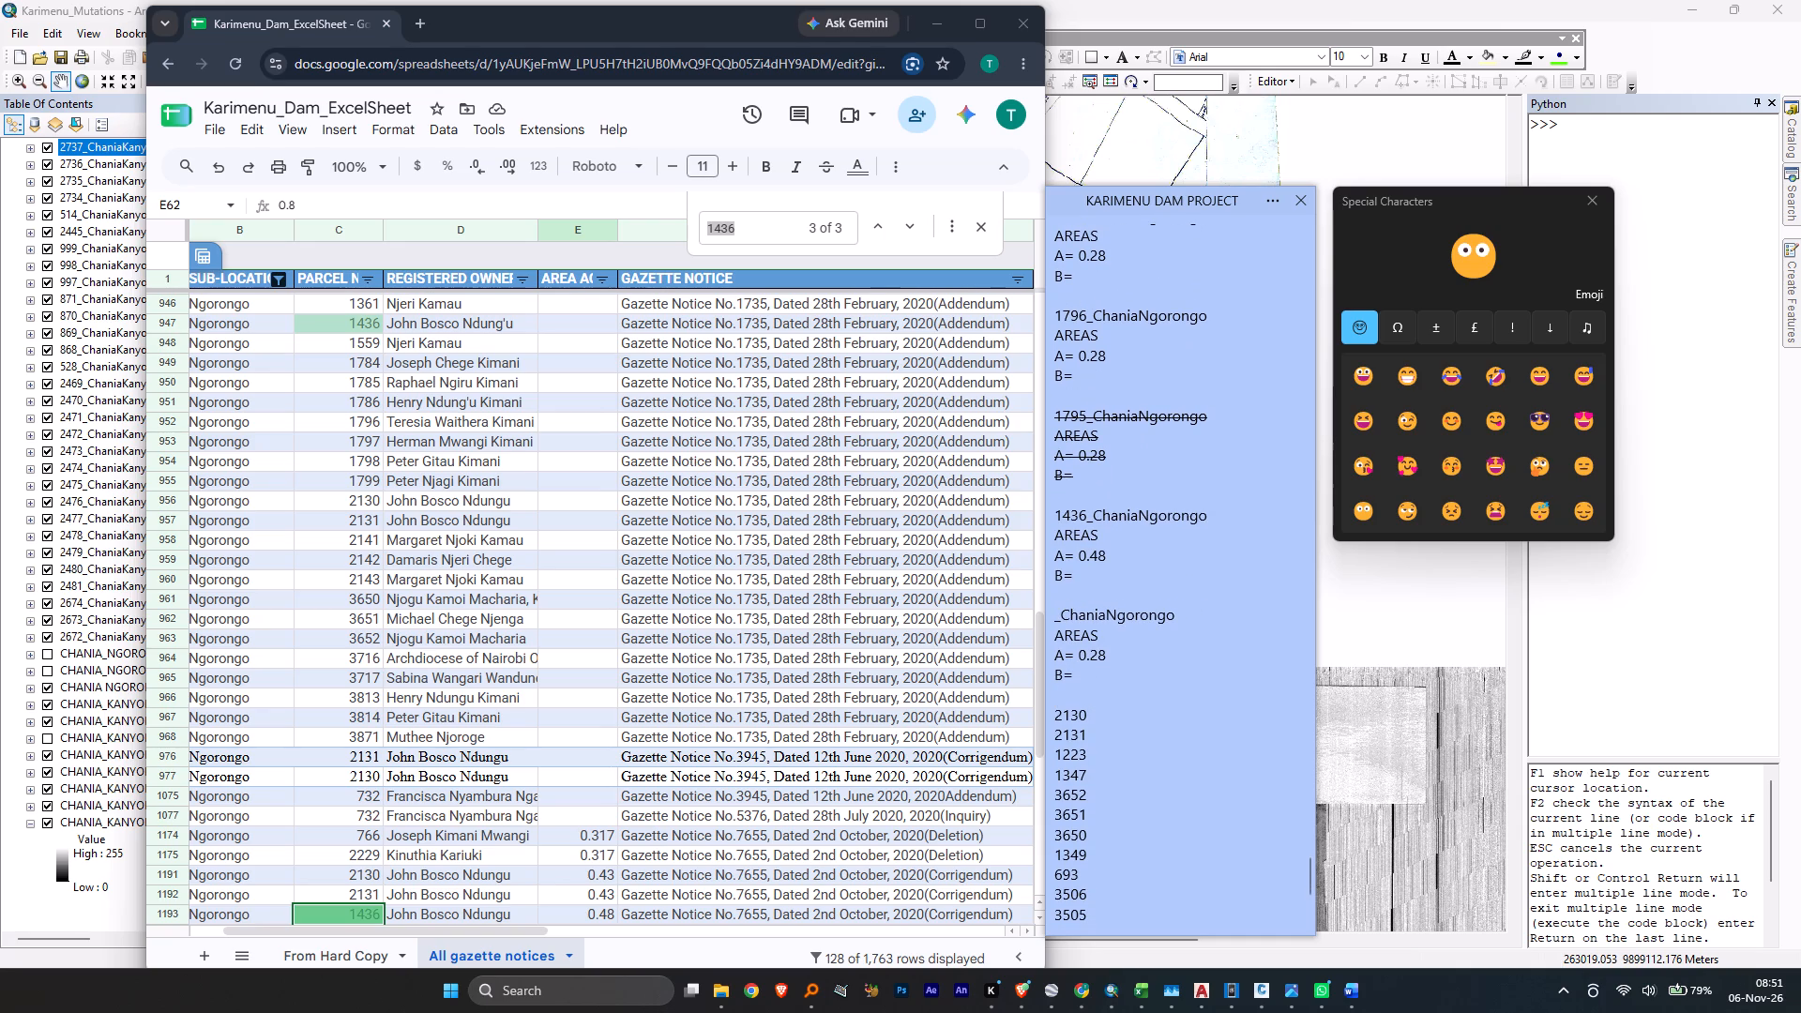
pyautogui.write('21')
pyautogui.write('30')
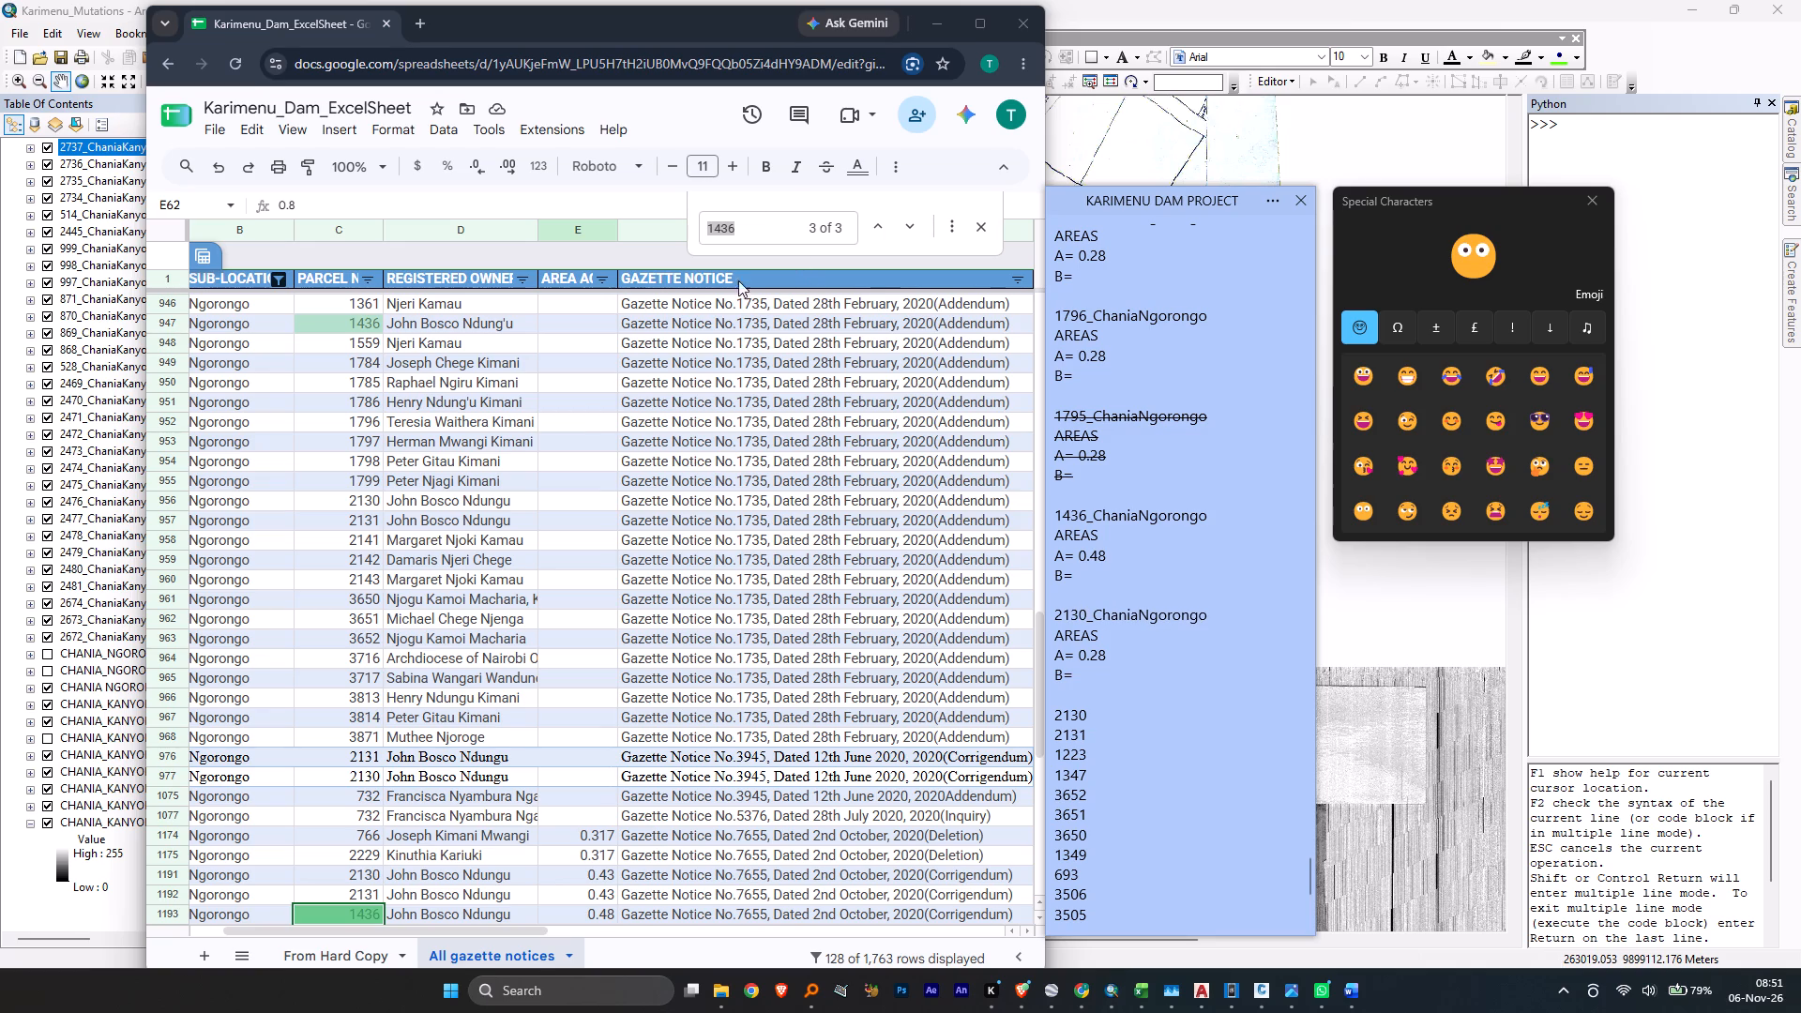
# Look up parcel 2130 in the All gazette notices sheet and set the A area in the note's 2130_ChaniaNgorongo block to 0.3.
pyautogui.click(747, 232)
pyautogui.moveTo(749, 230); pyautogui.dragTo(692, 226)
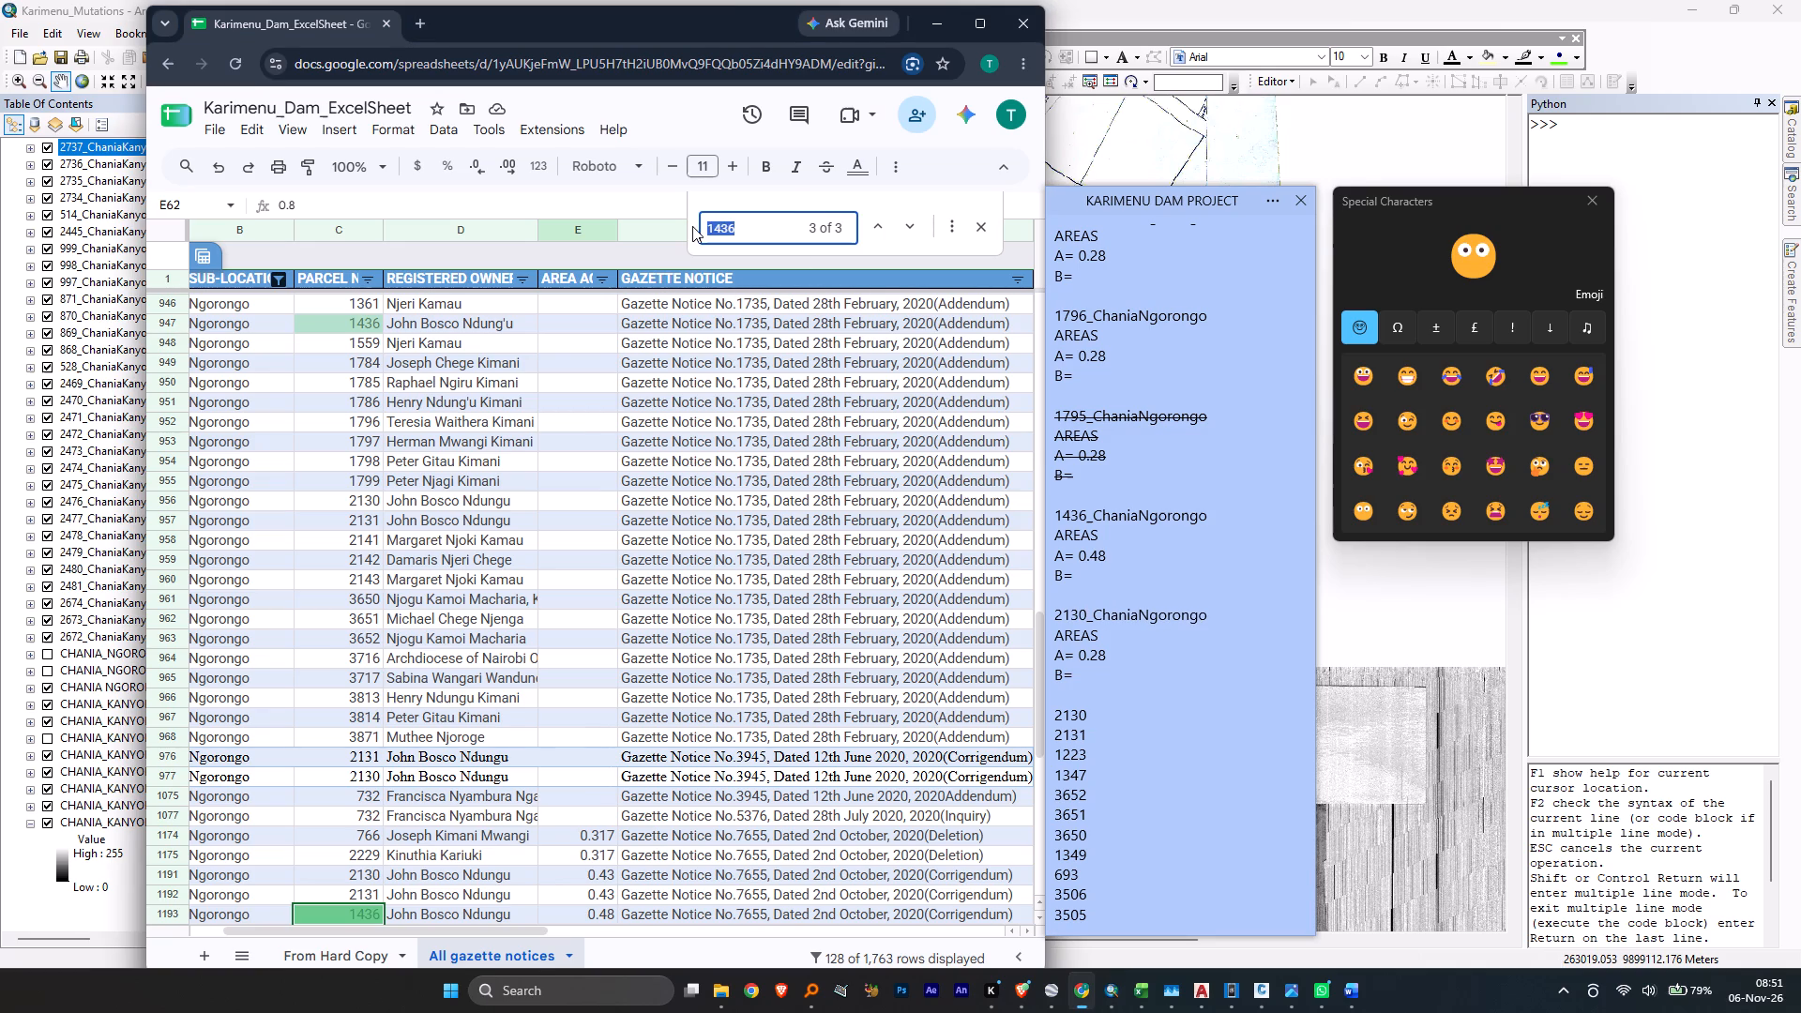
pyautogui.write('213')
pyautogui.press('0')
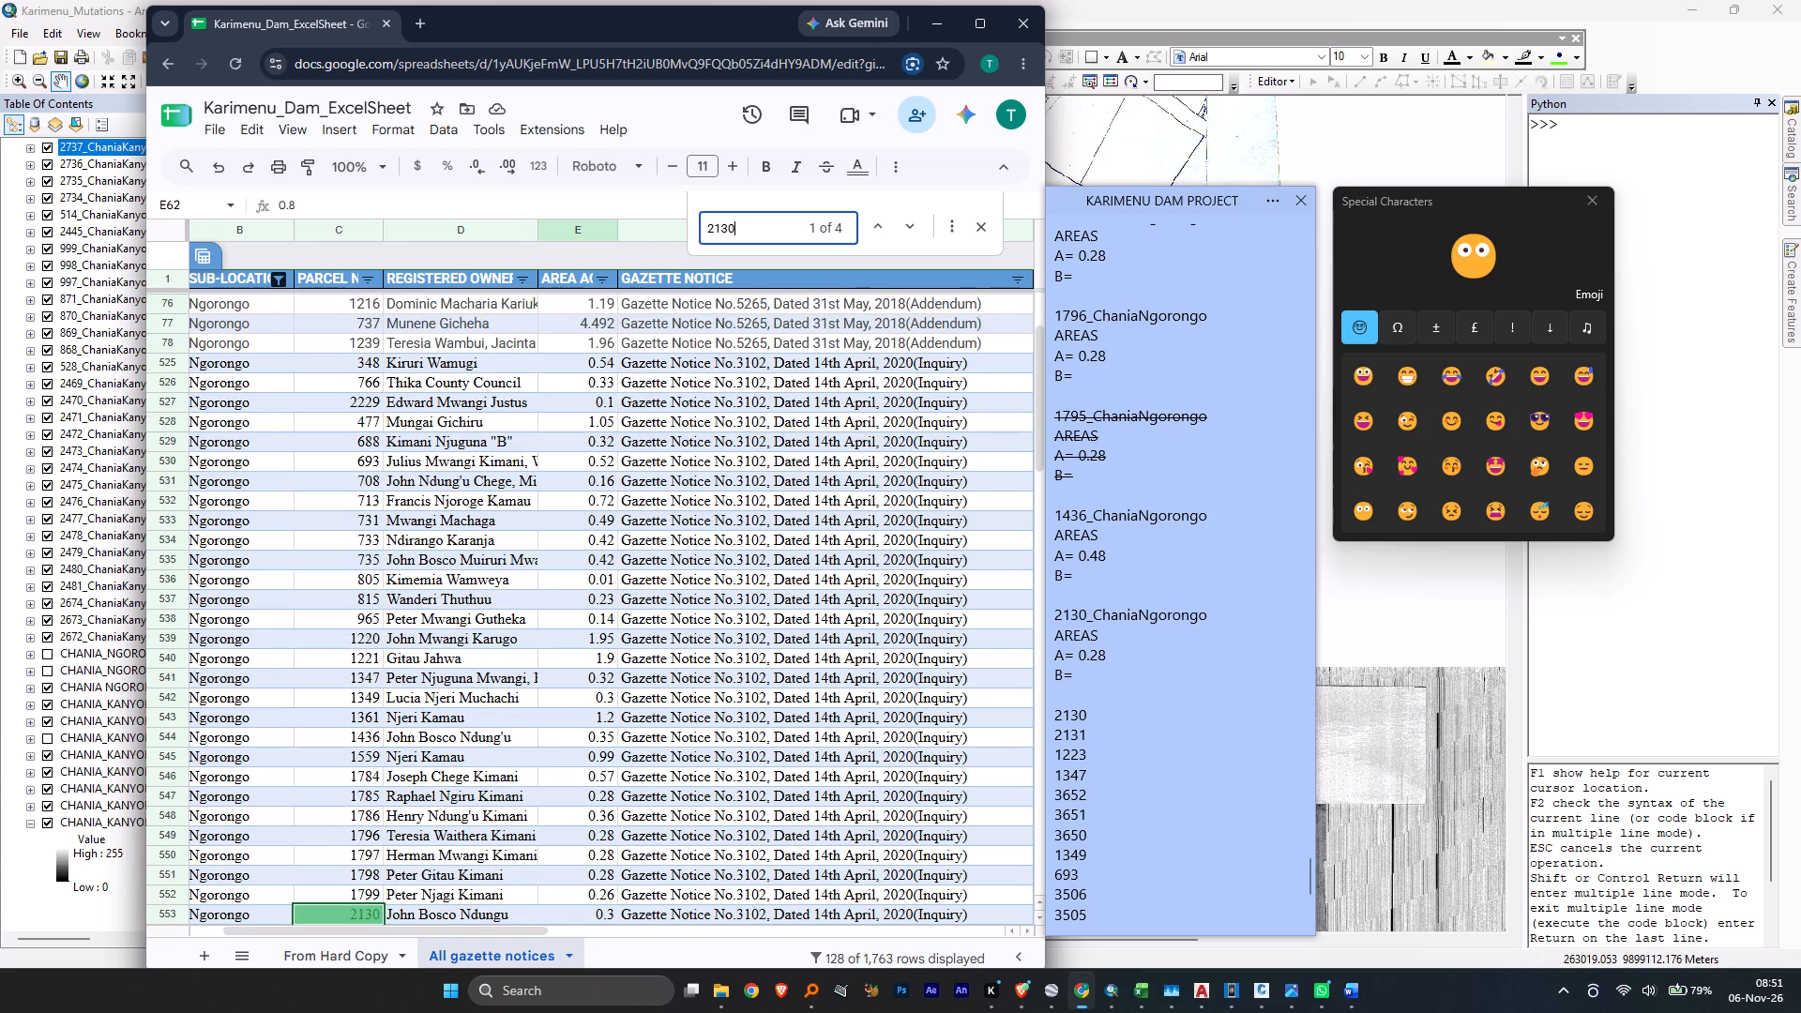
pyautogui.click(1110, 647)
pyautogui.press('BackSpace')
pyautogui.press('BackSpace')
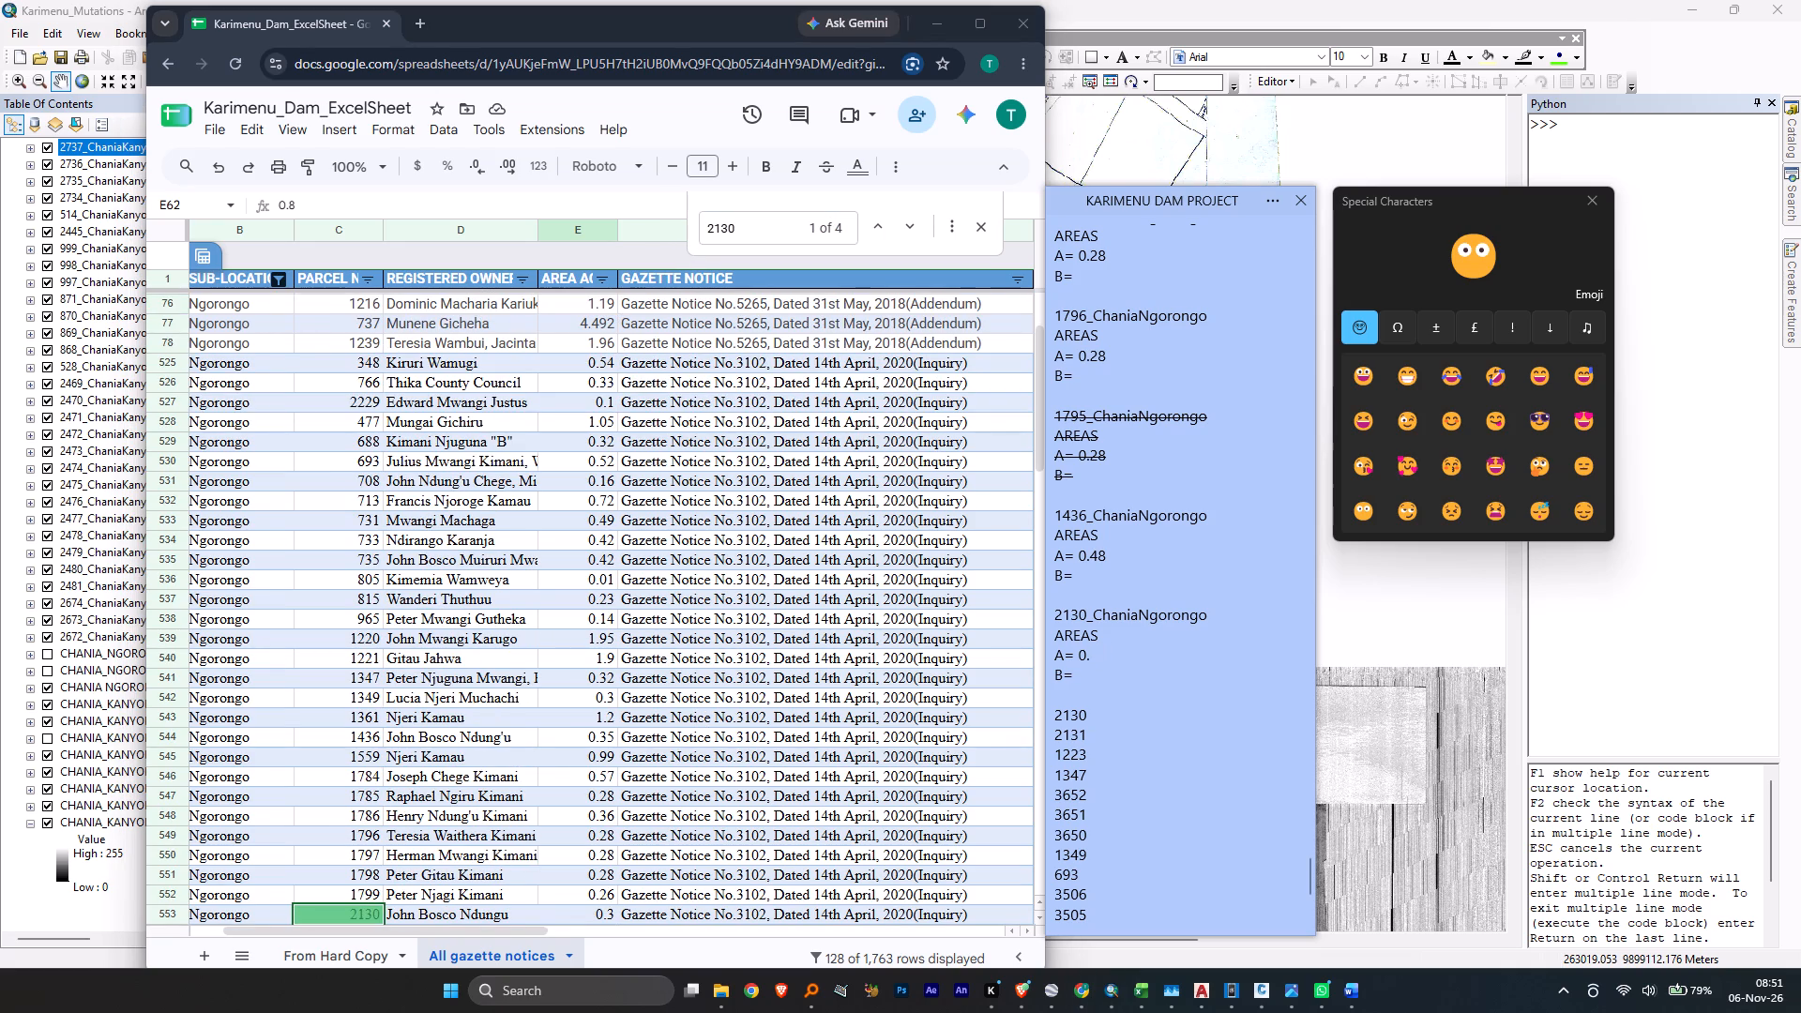
pyautogui.press('3')
# Remove parcel number 2130 and its line from the top of the pending parcel list in the note.
pyautogui.click(1147, 709)
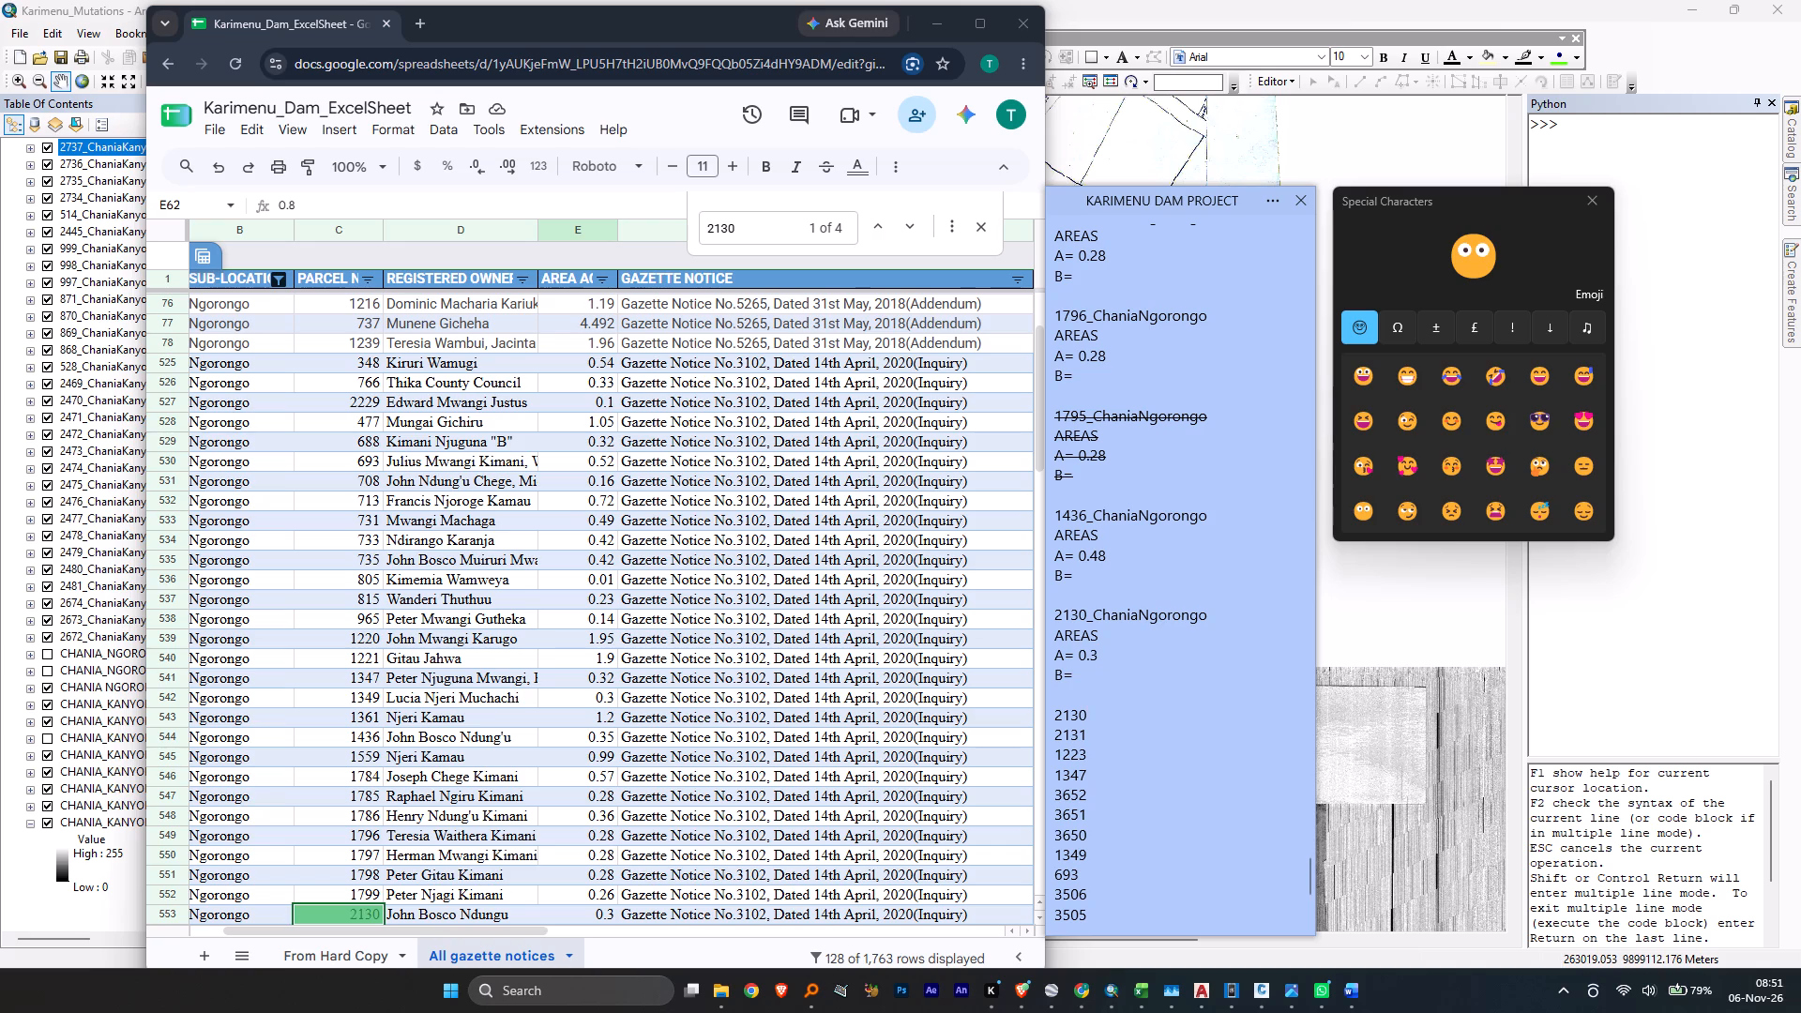
pyautogui.press('BackSpace')
pyautogui.press('BackSpace')
pyautogui.press('BackSpace')
pyautogui.press('BackSpace')
pyautogui.press('BackSpace')
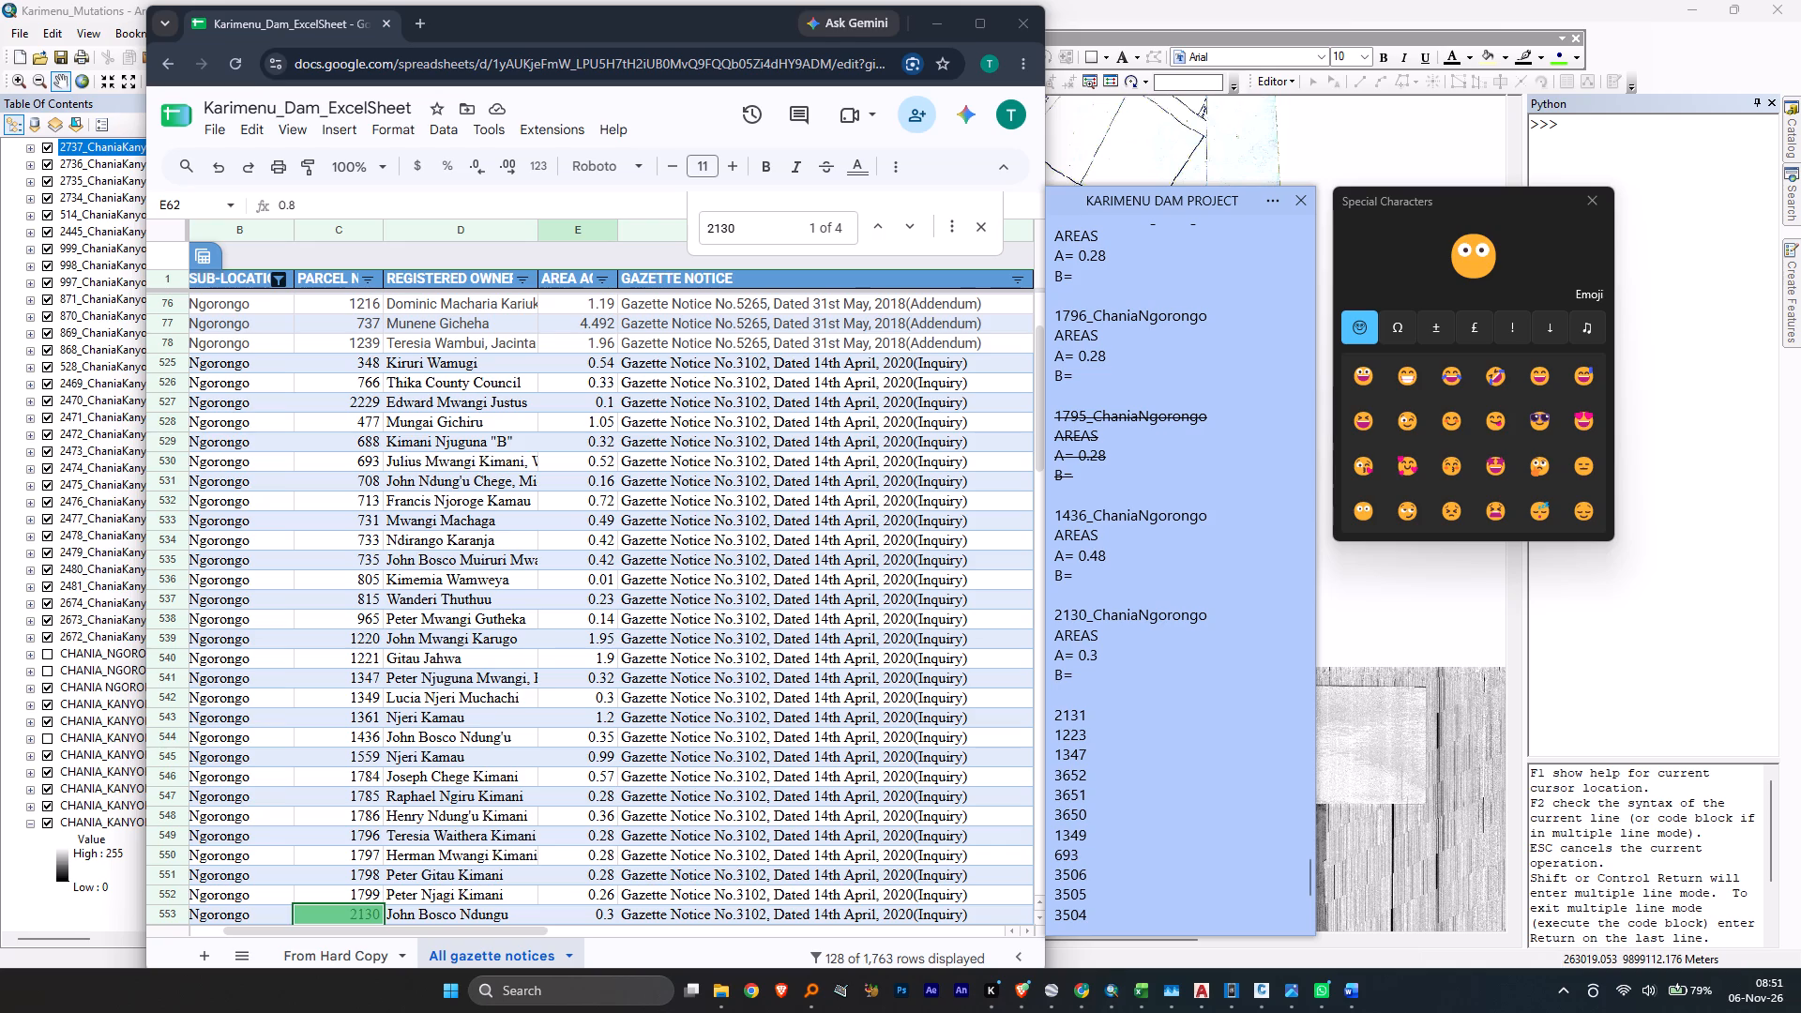
# Paste a copy of the 1796_ChaniaNgorongo areas block below the 2130 block and rename it as 2131_ChaniaNgorongo.
pyautogui.press('Return')
pyautogui.hotkey('ctrl', 'v')
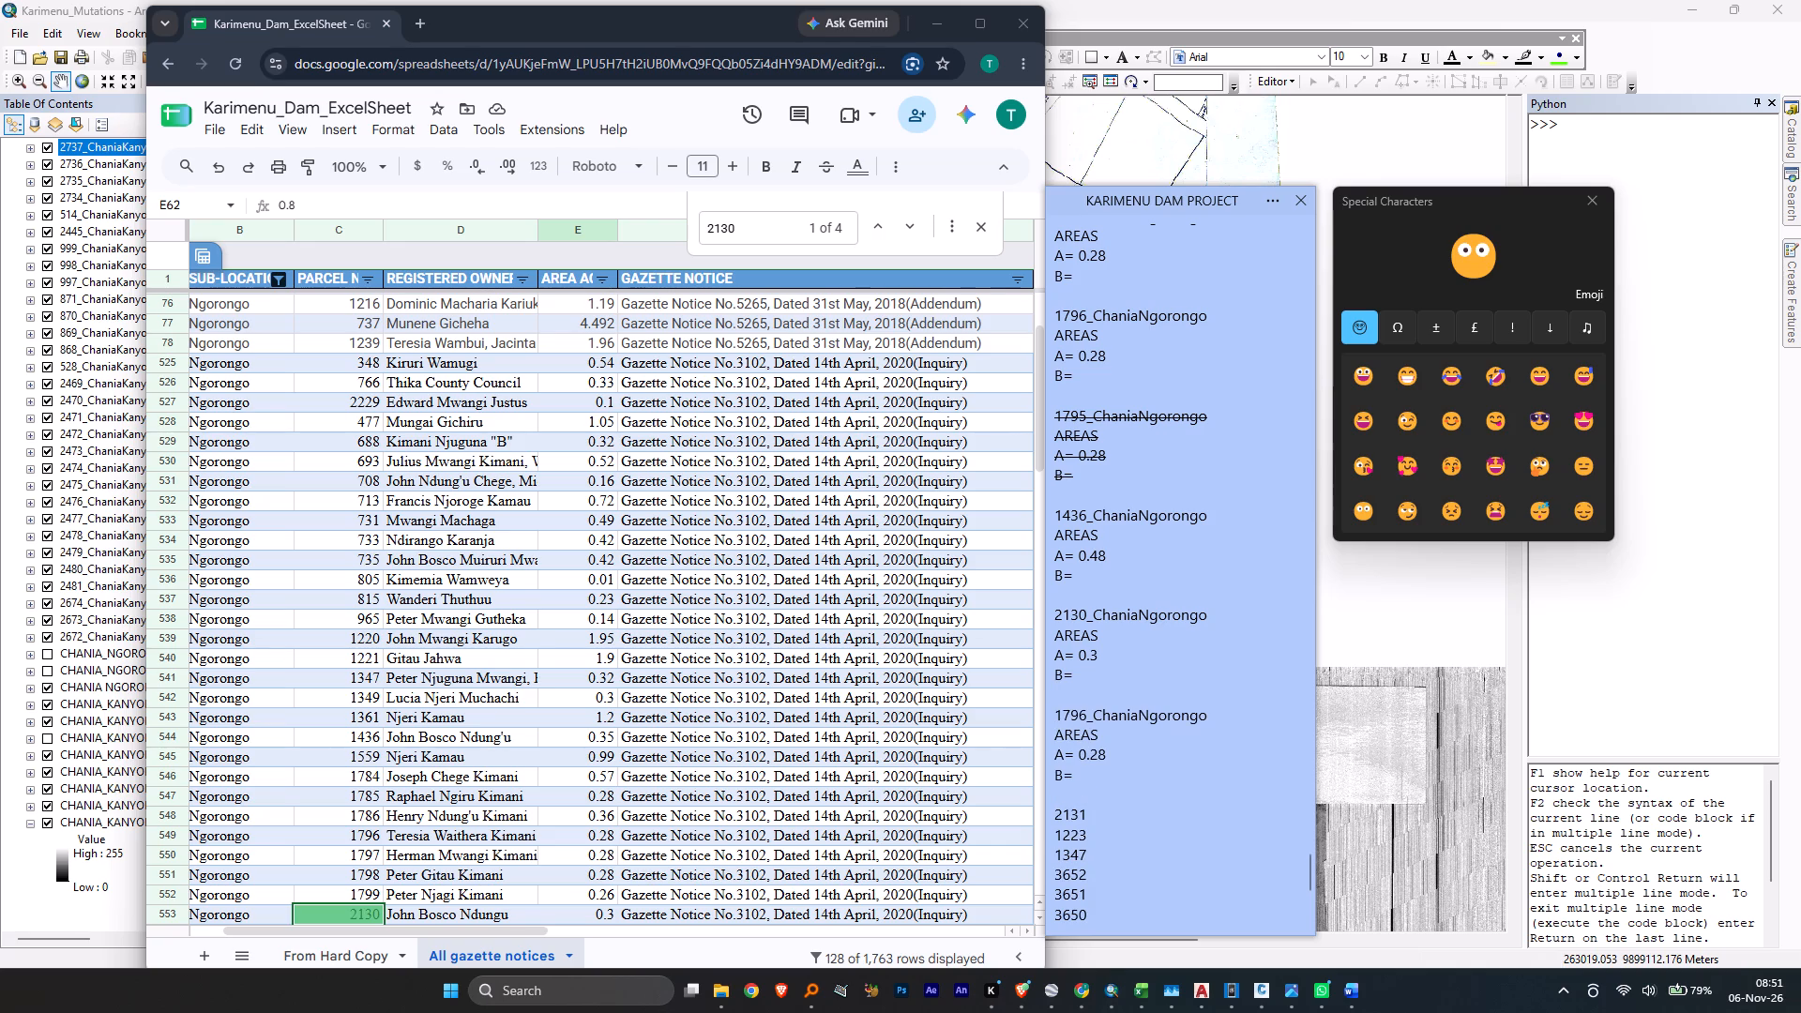
pyautogui.moveTo(1084, 719); pyautogui.dragTo(1057, 718)
pyautogui.moveTo(1057, 718); pyautogui.dragTo(1037, 718)
pyautogui.write('21')
pyautogui.press('3')
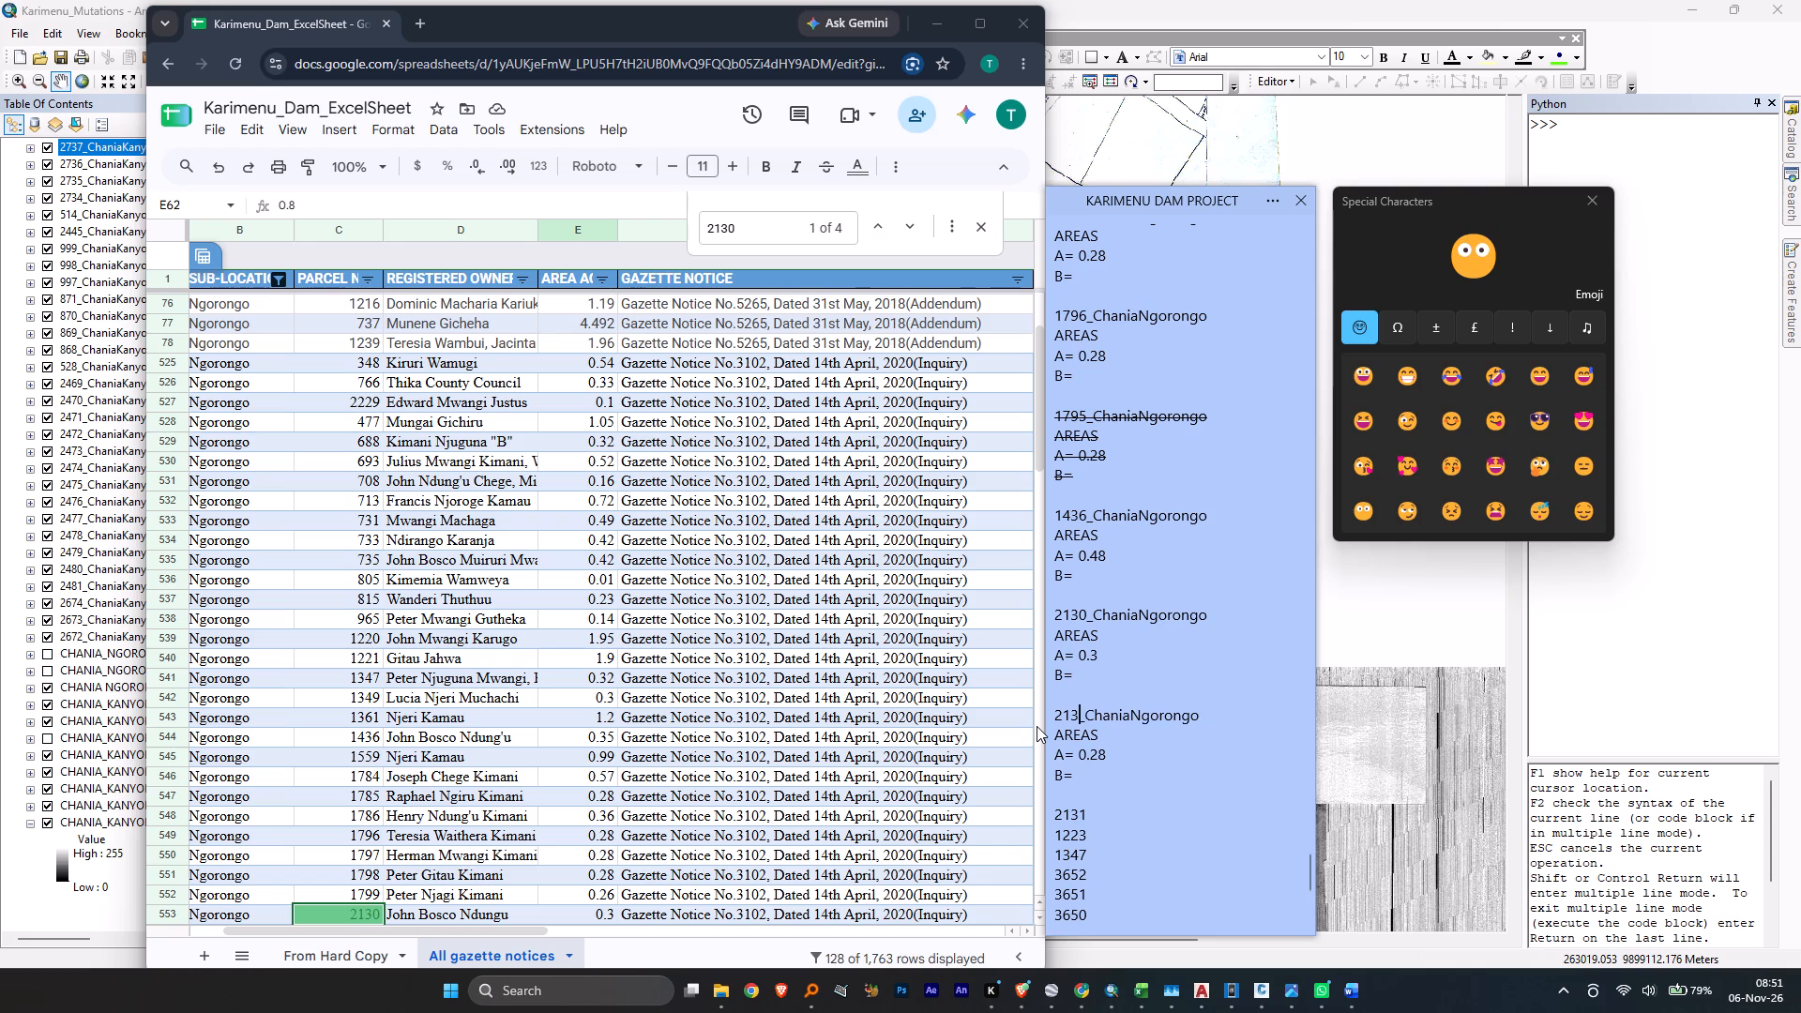
pyautogui.press('1')
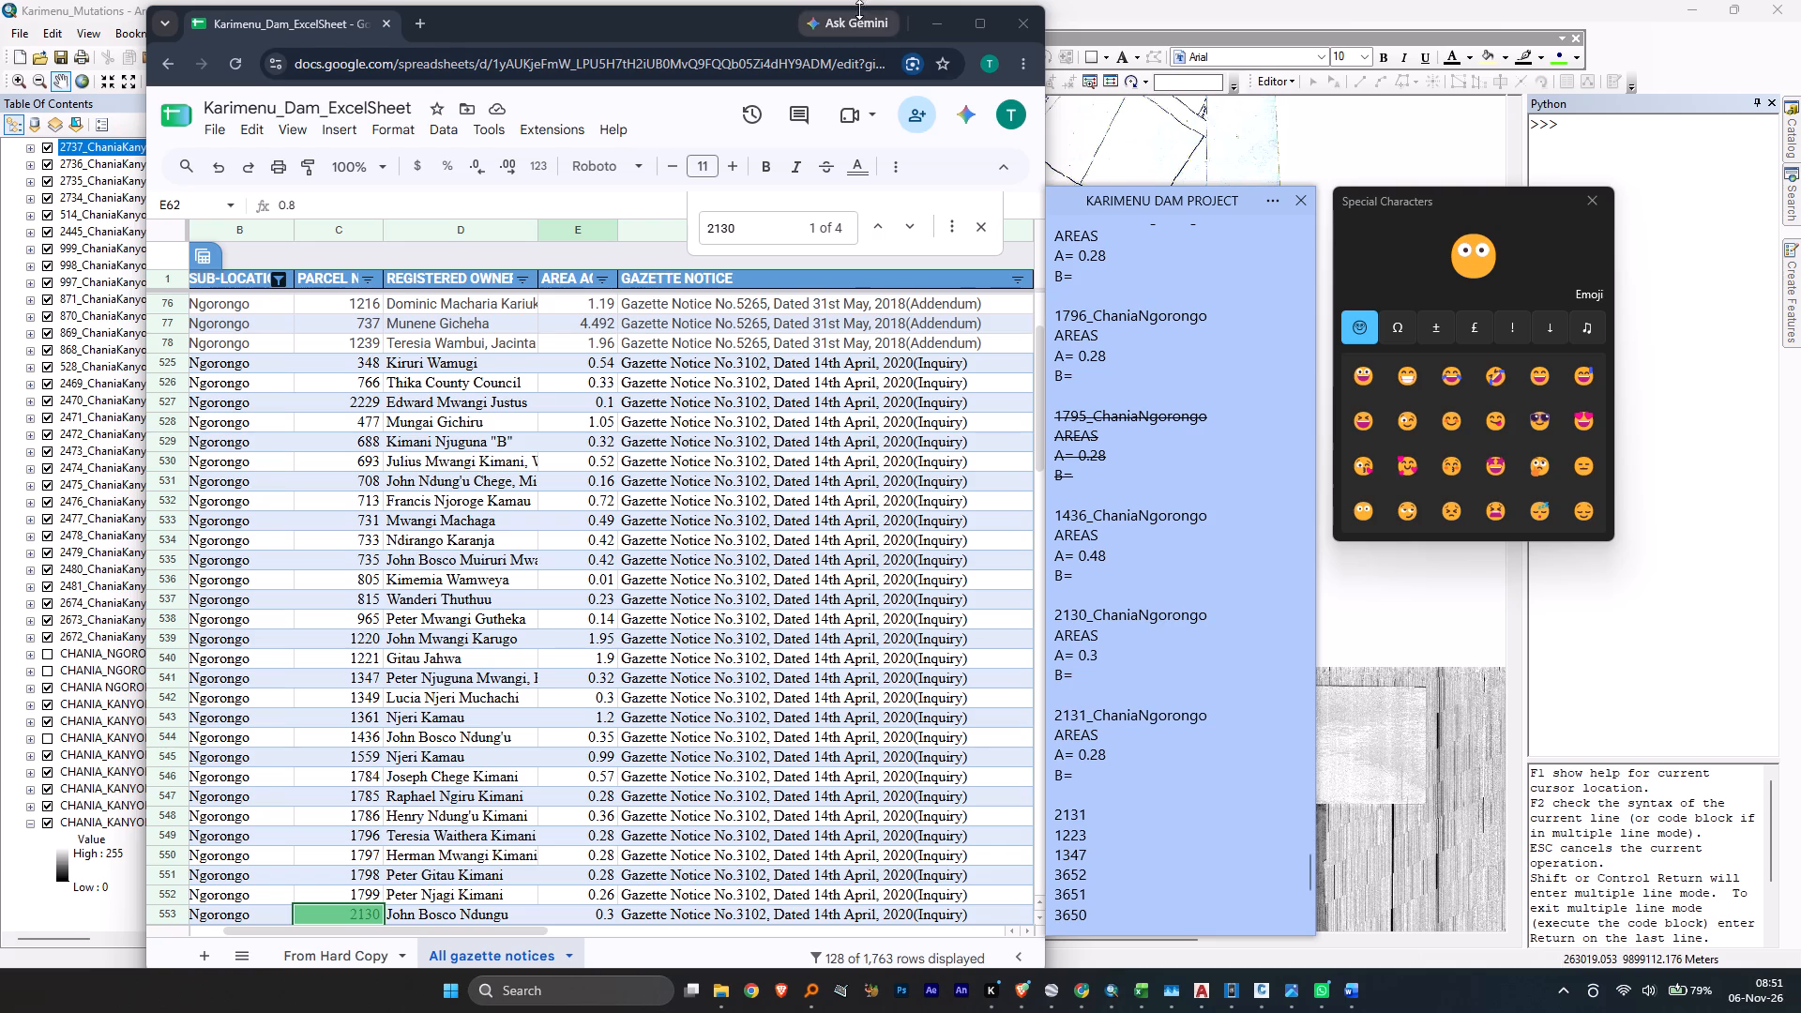
# Look up parcel 2131 in the From Hard Copy and All gazette notices sheets and set the note's 2131_ChaniaNgorongo A area to 0.43.
pyautogui.click(754, 219)
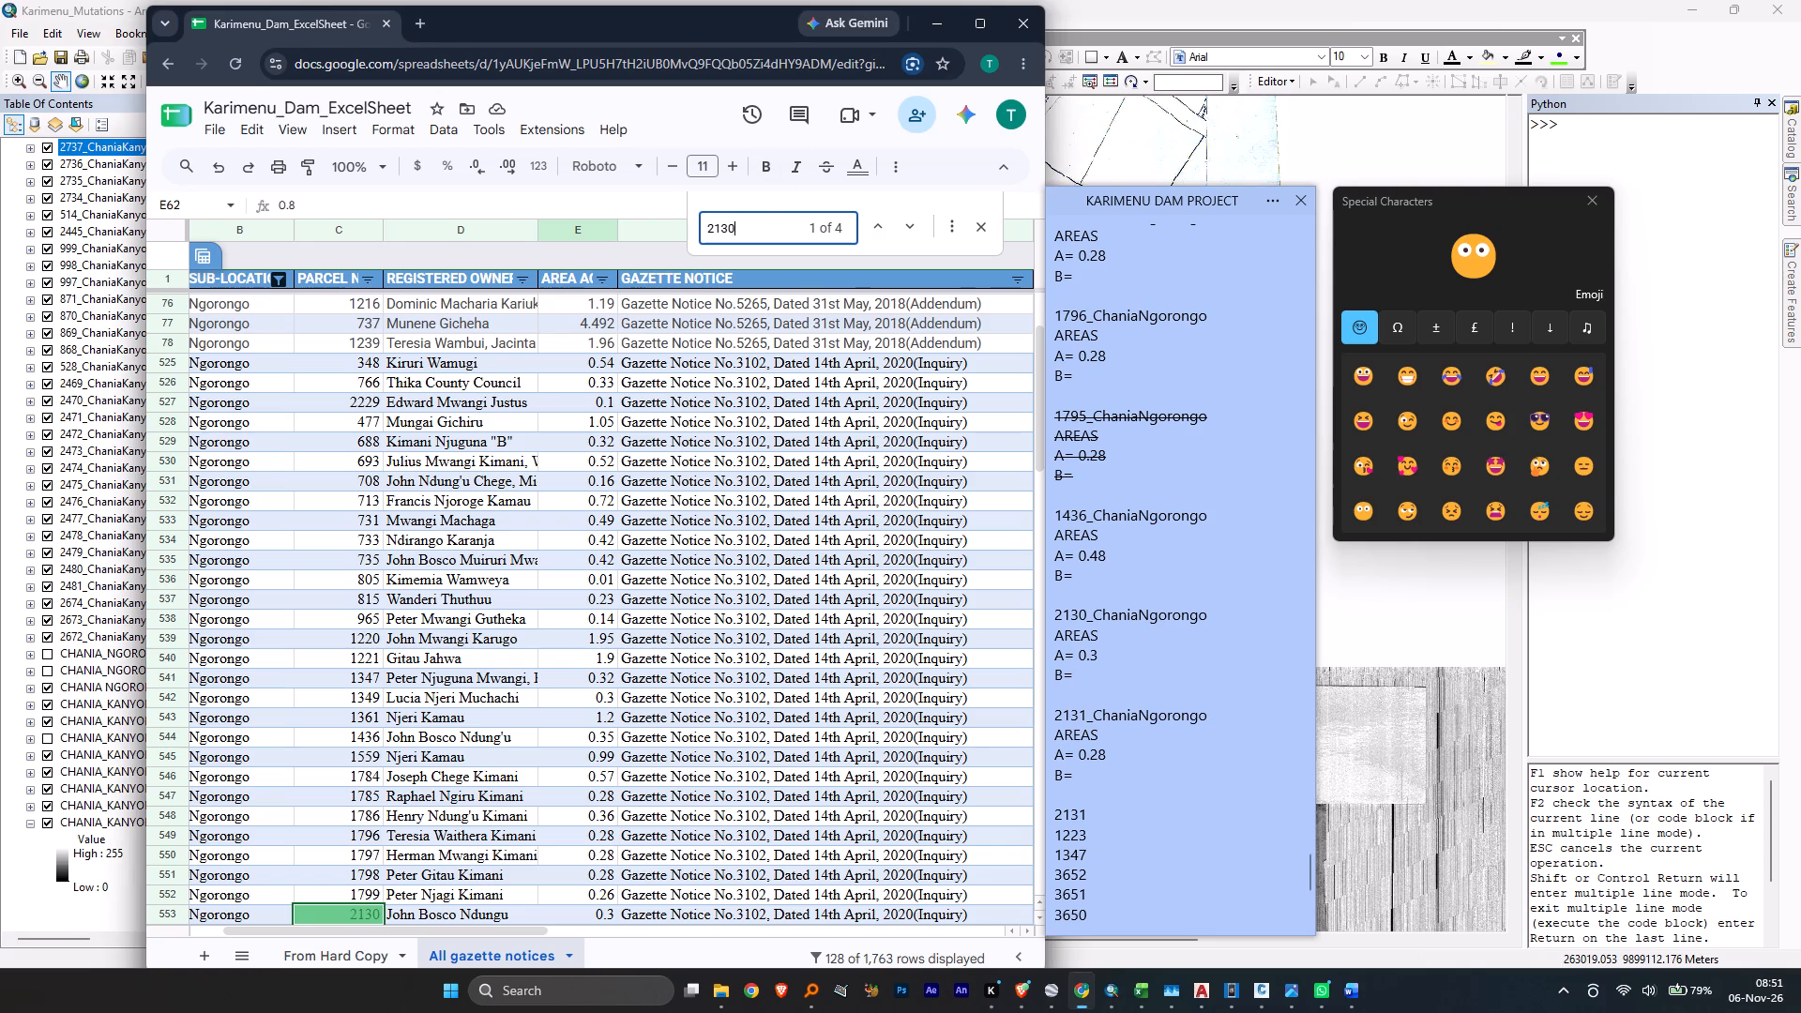
pyautogui.press('BackSpace')
pyautogui.press('1')
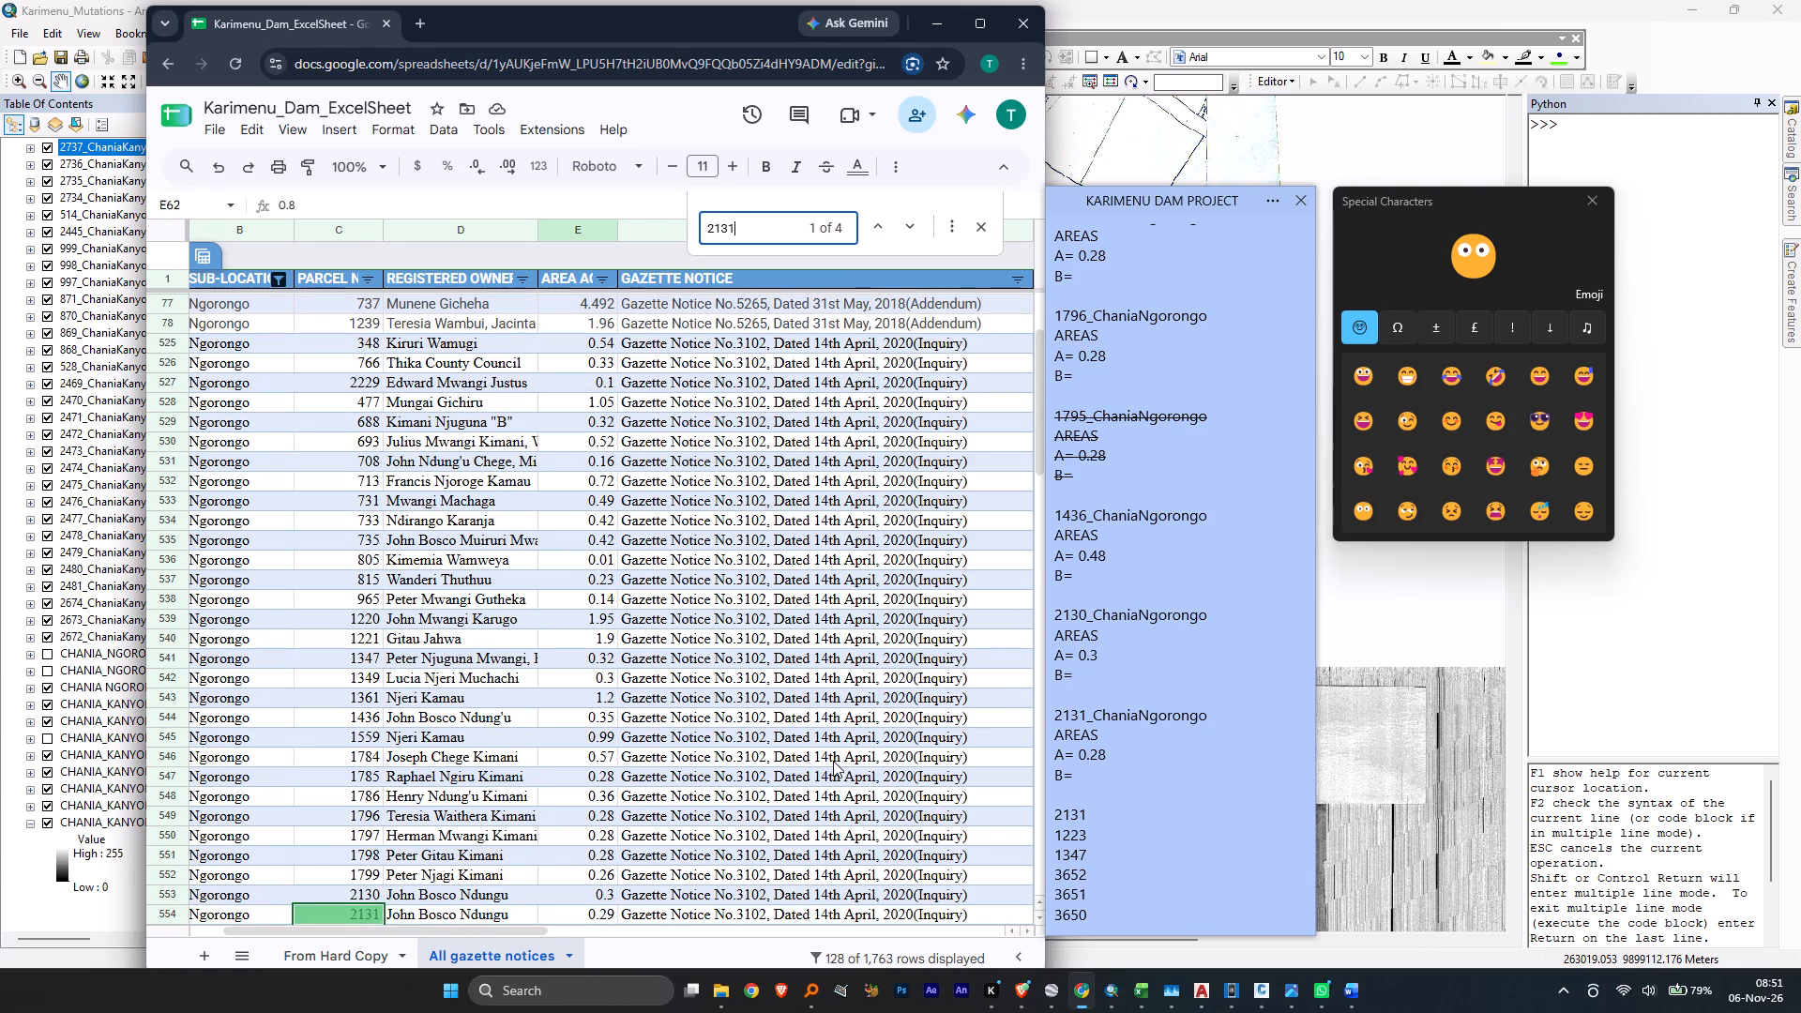
pyautogui.click(317, 952)
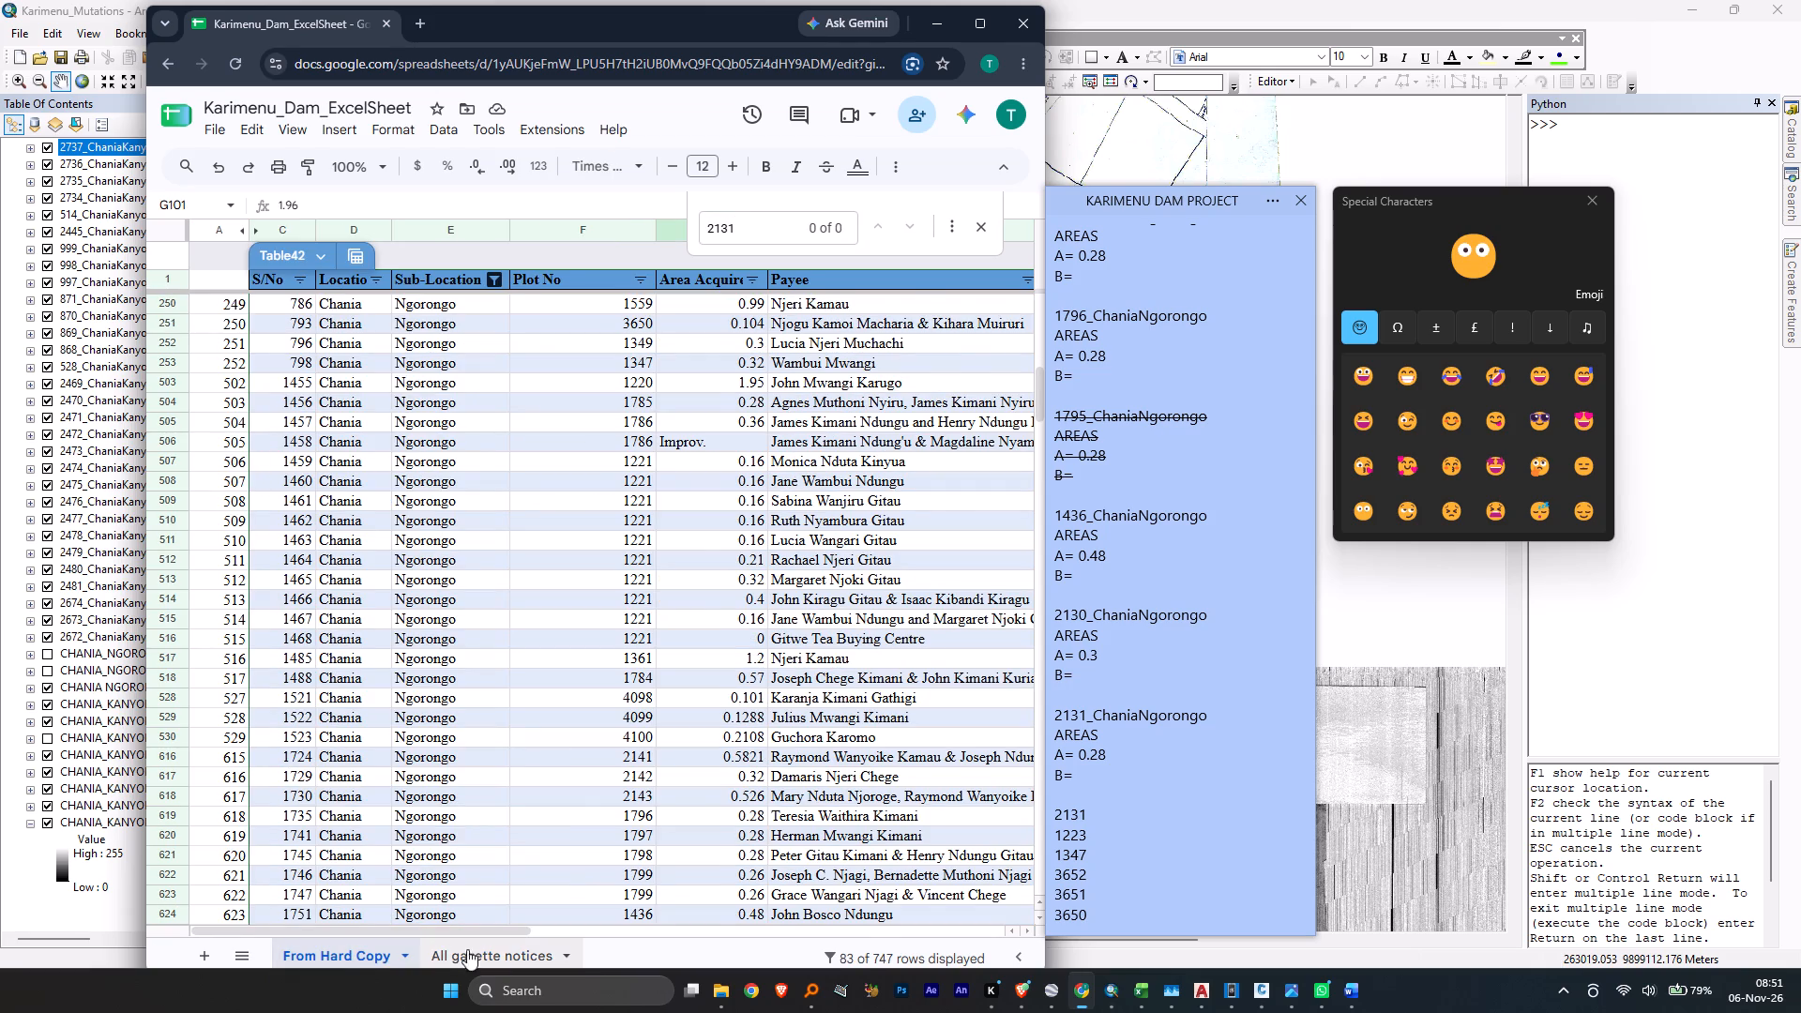
pyautogui.click(499, 954)
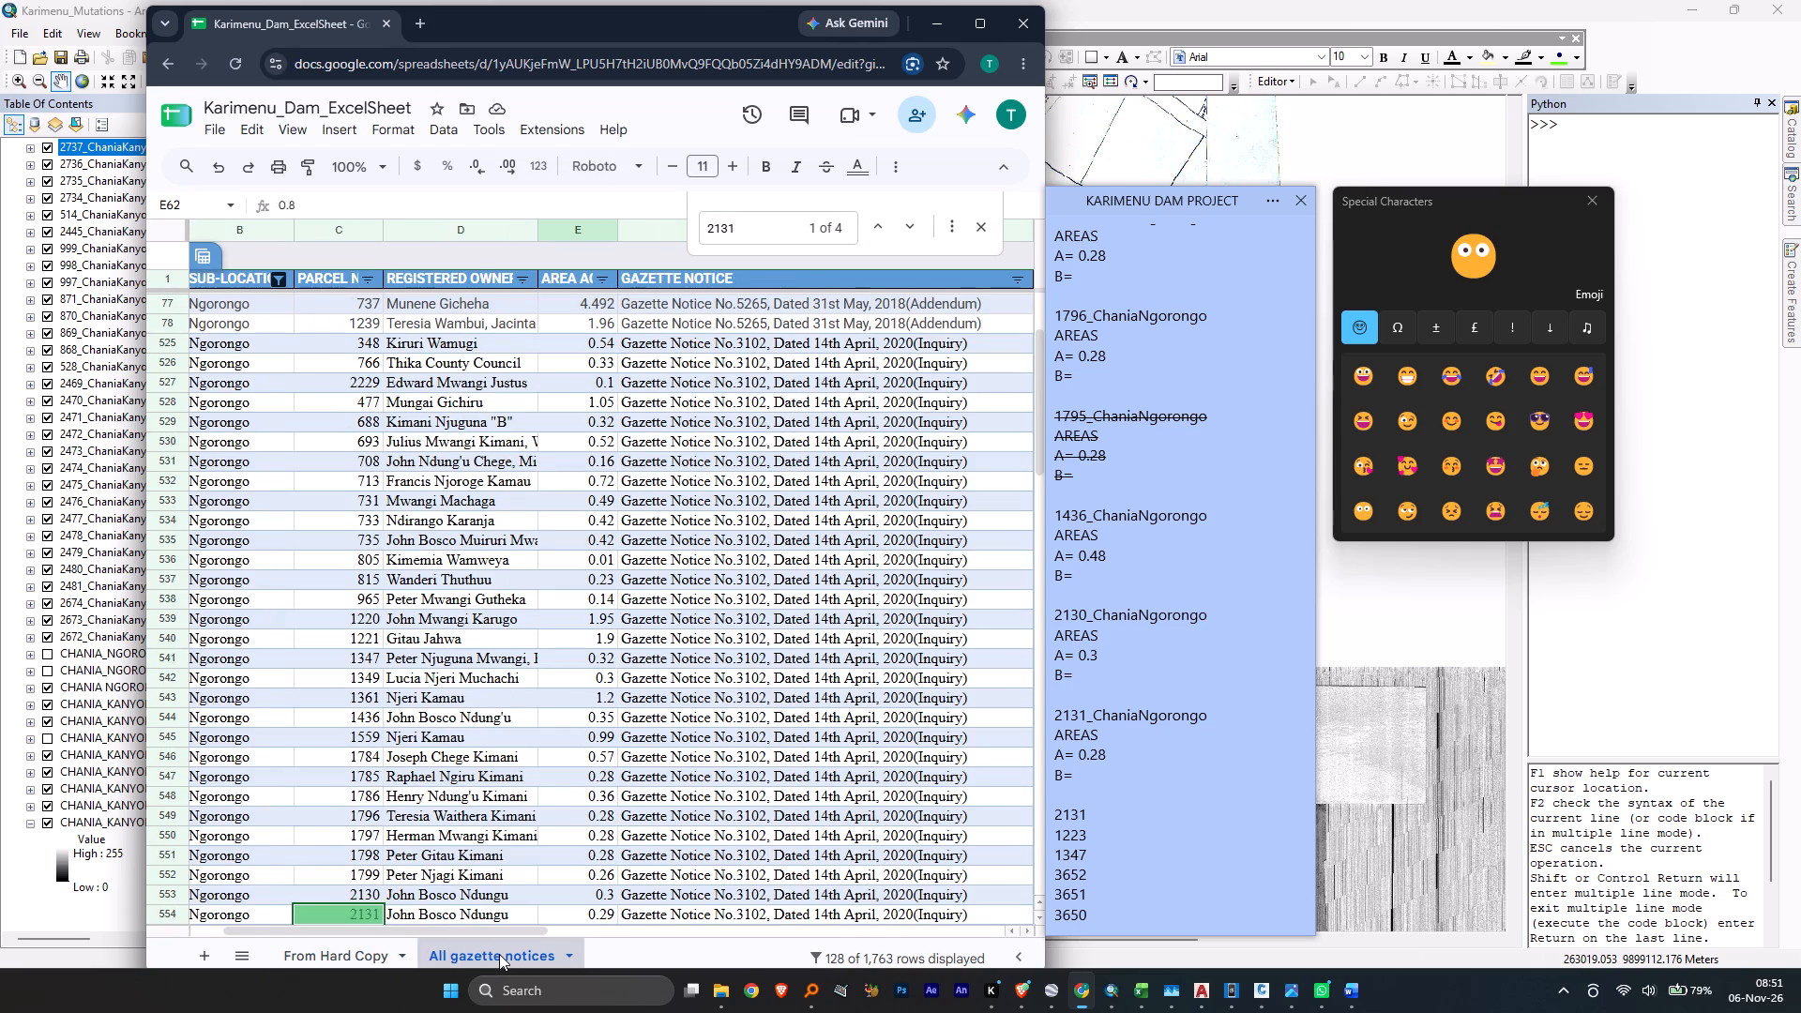
pyautogui.click(885, 223)
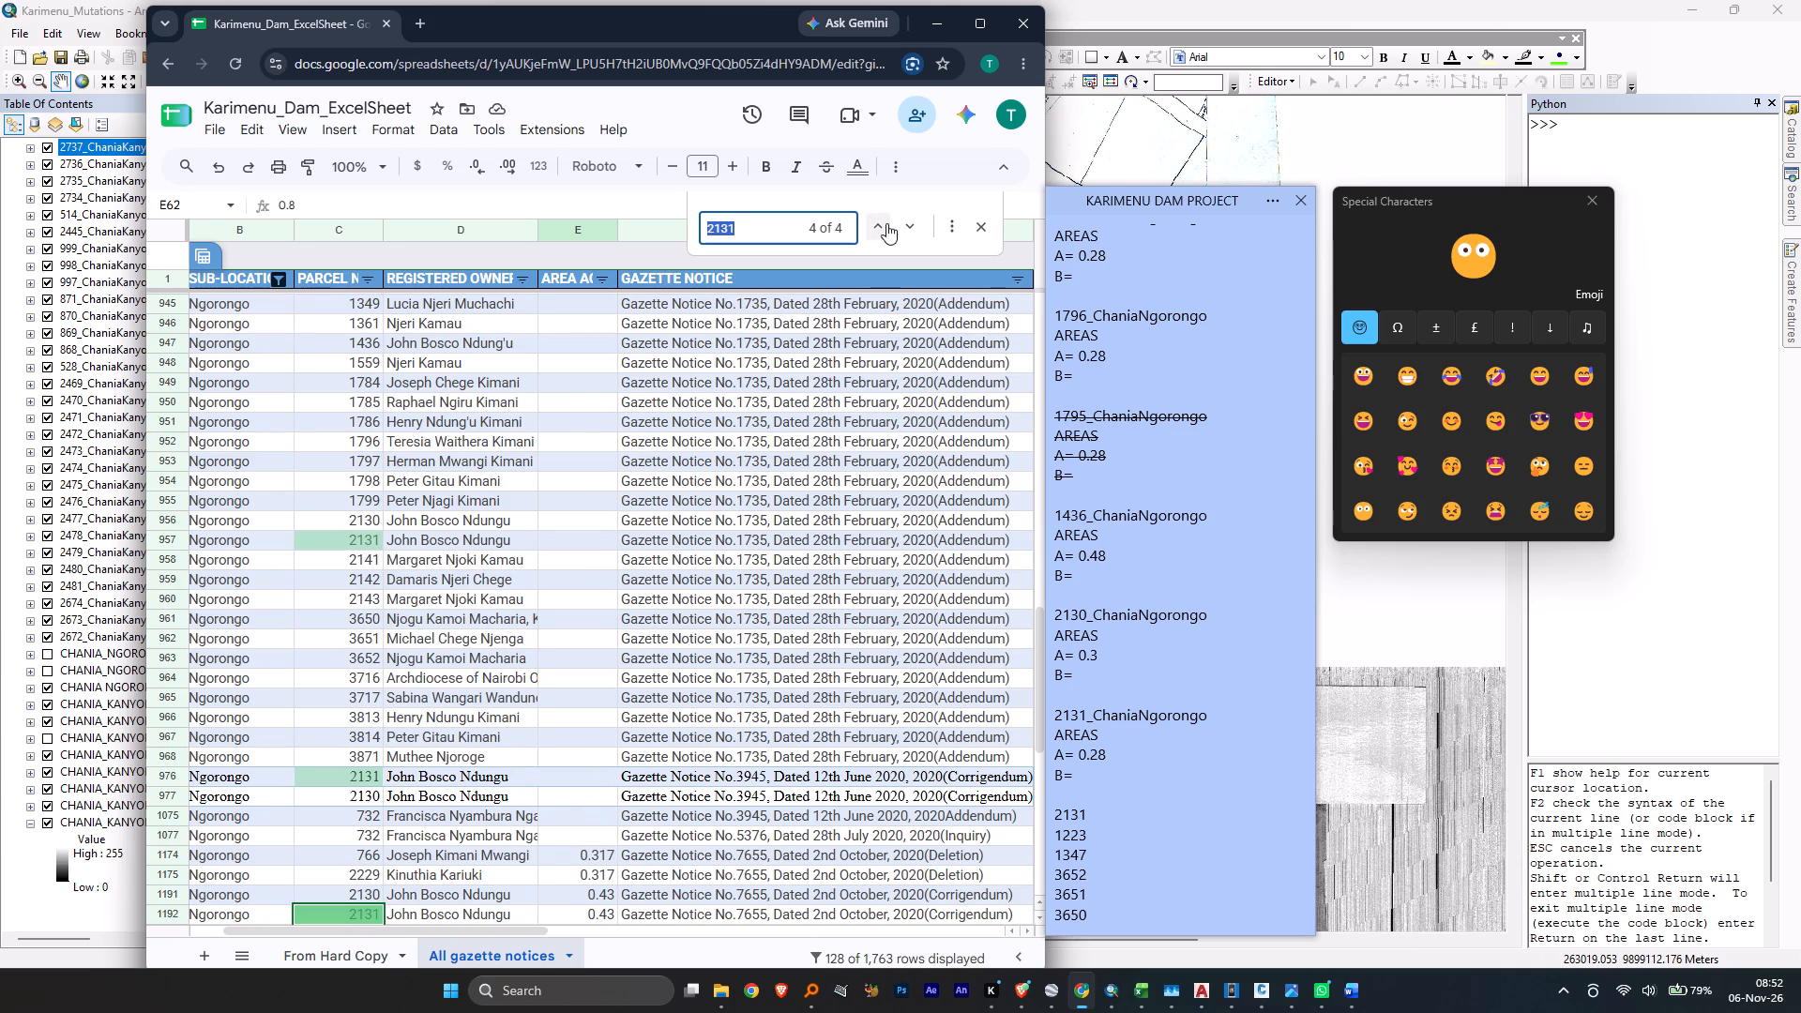
pyautogui.click(900, 222)
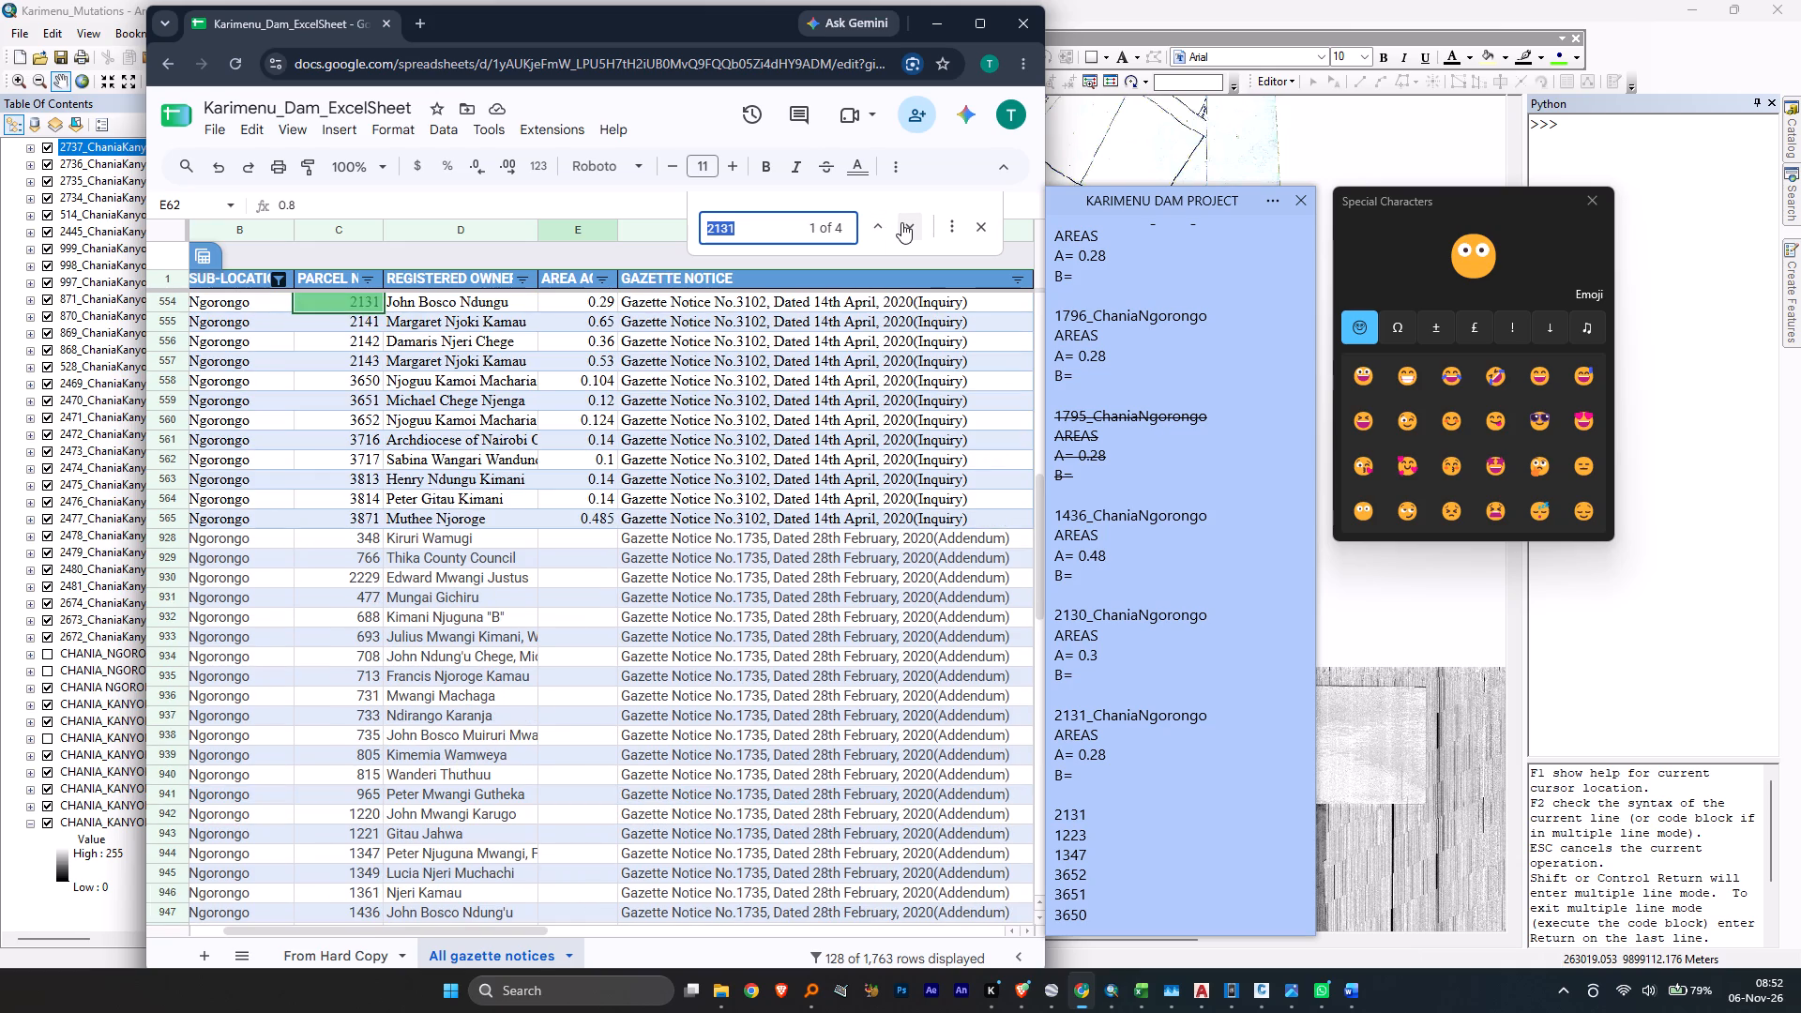
pyautogui.click(876, 223)
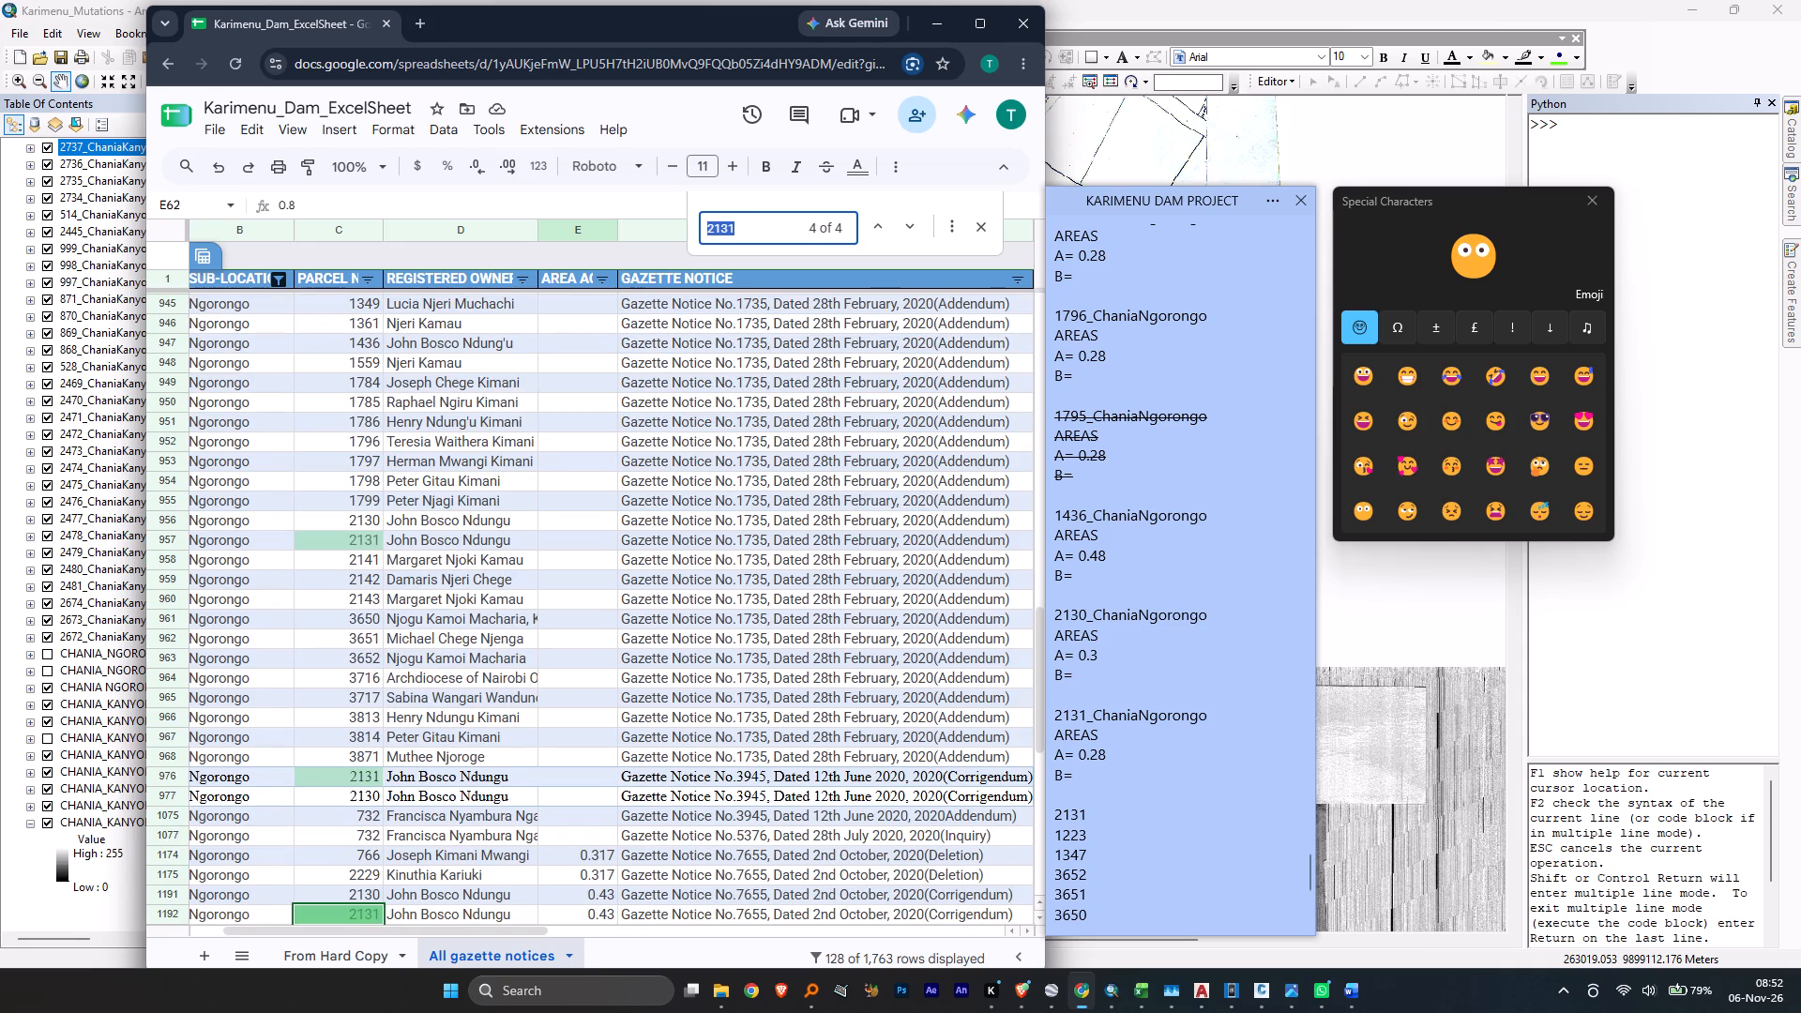
pyautogui.click(1110, 756)
pyautogui.press('BackSpace')
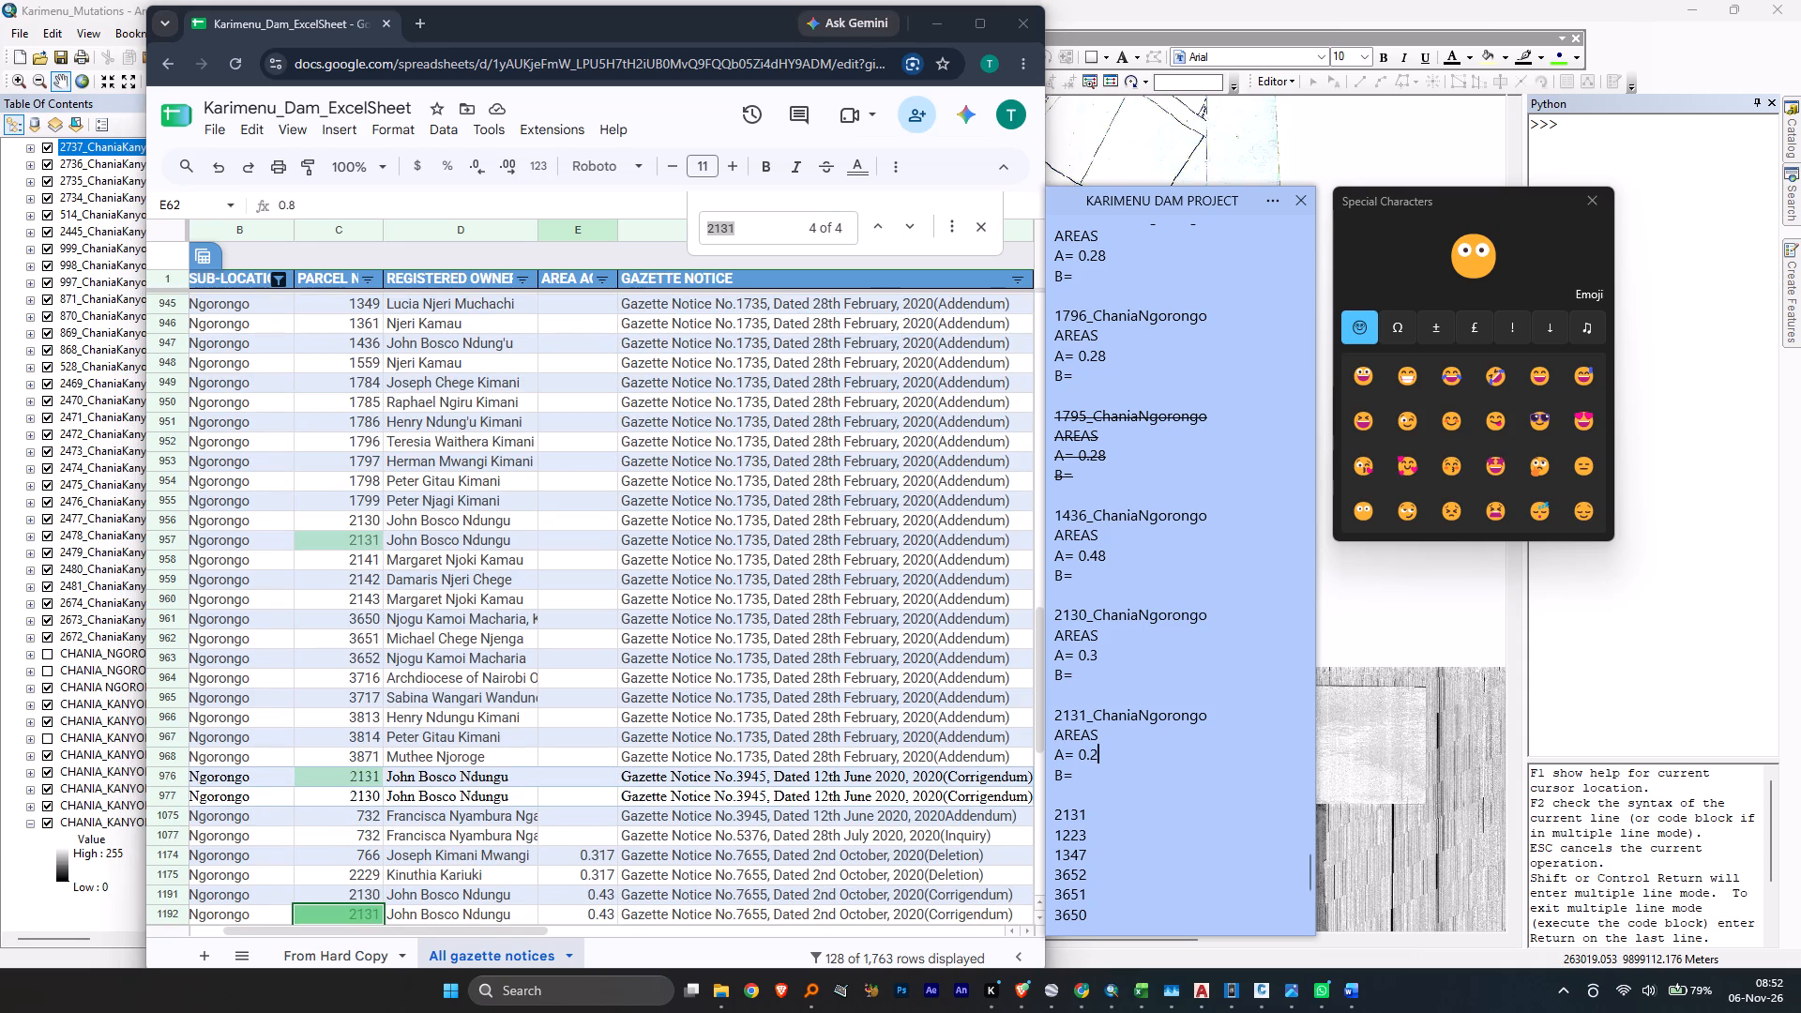
pyautogui.press('BackSpace')
pyautogui.write('43')
# Remove parcel number 2131 and its line from the top of the pending parcel list in the note.
pyautogui.click(1128, 785)
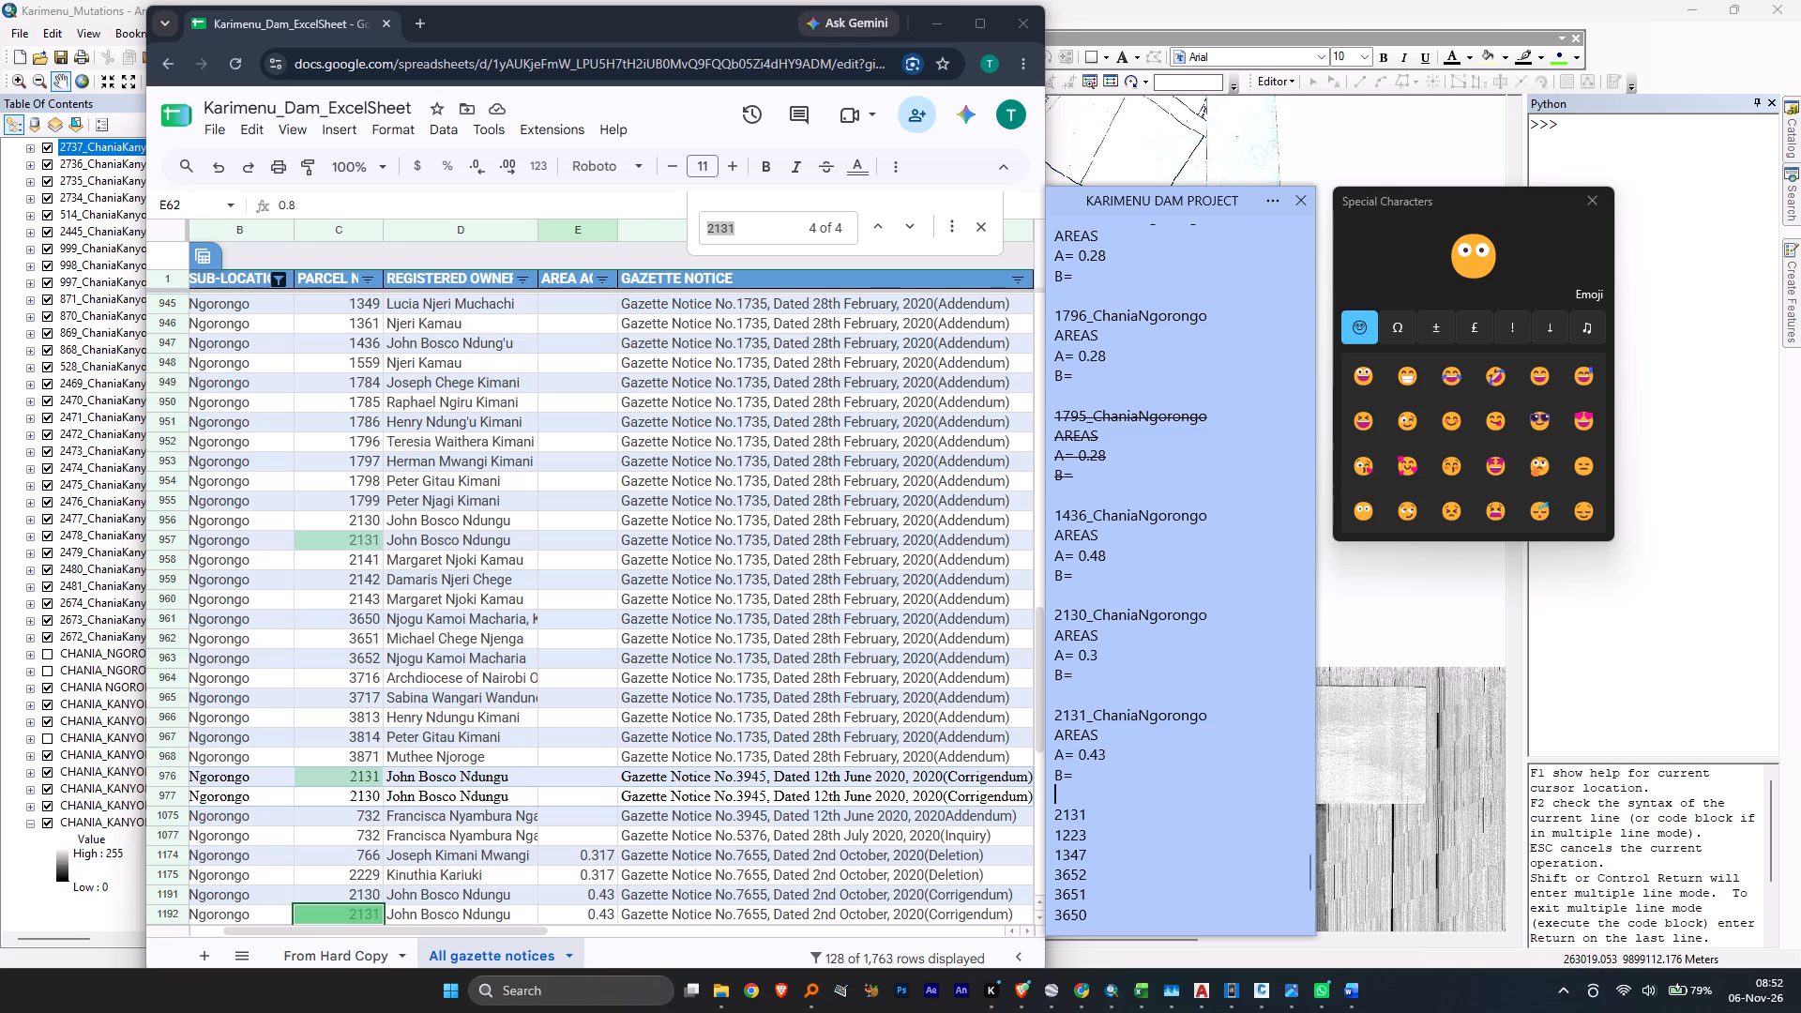
pyautogui.click(1095, 813)
pyautogui.press('BackSpace')
pyautogui.press('BackSpace')
pyautogui.press('BackSpace')
pyautogui.press('BackSpace')
pyautogui.press('BackSpace')
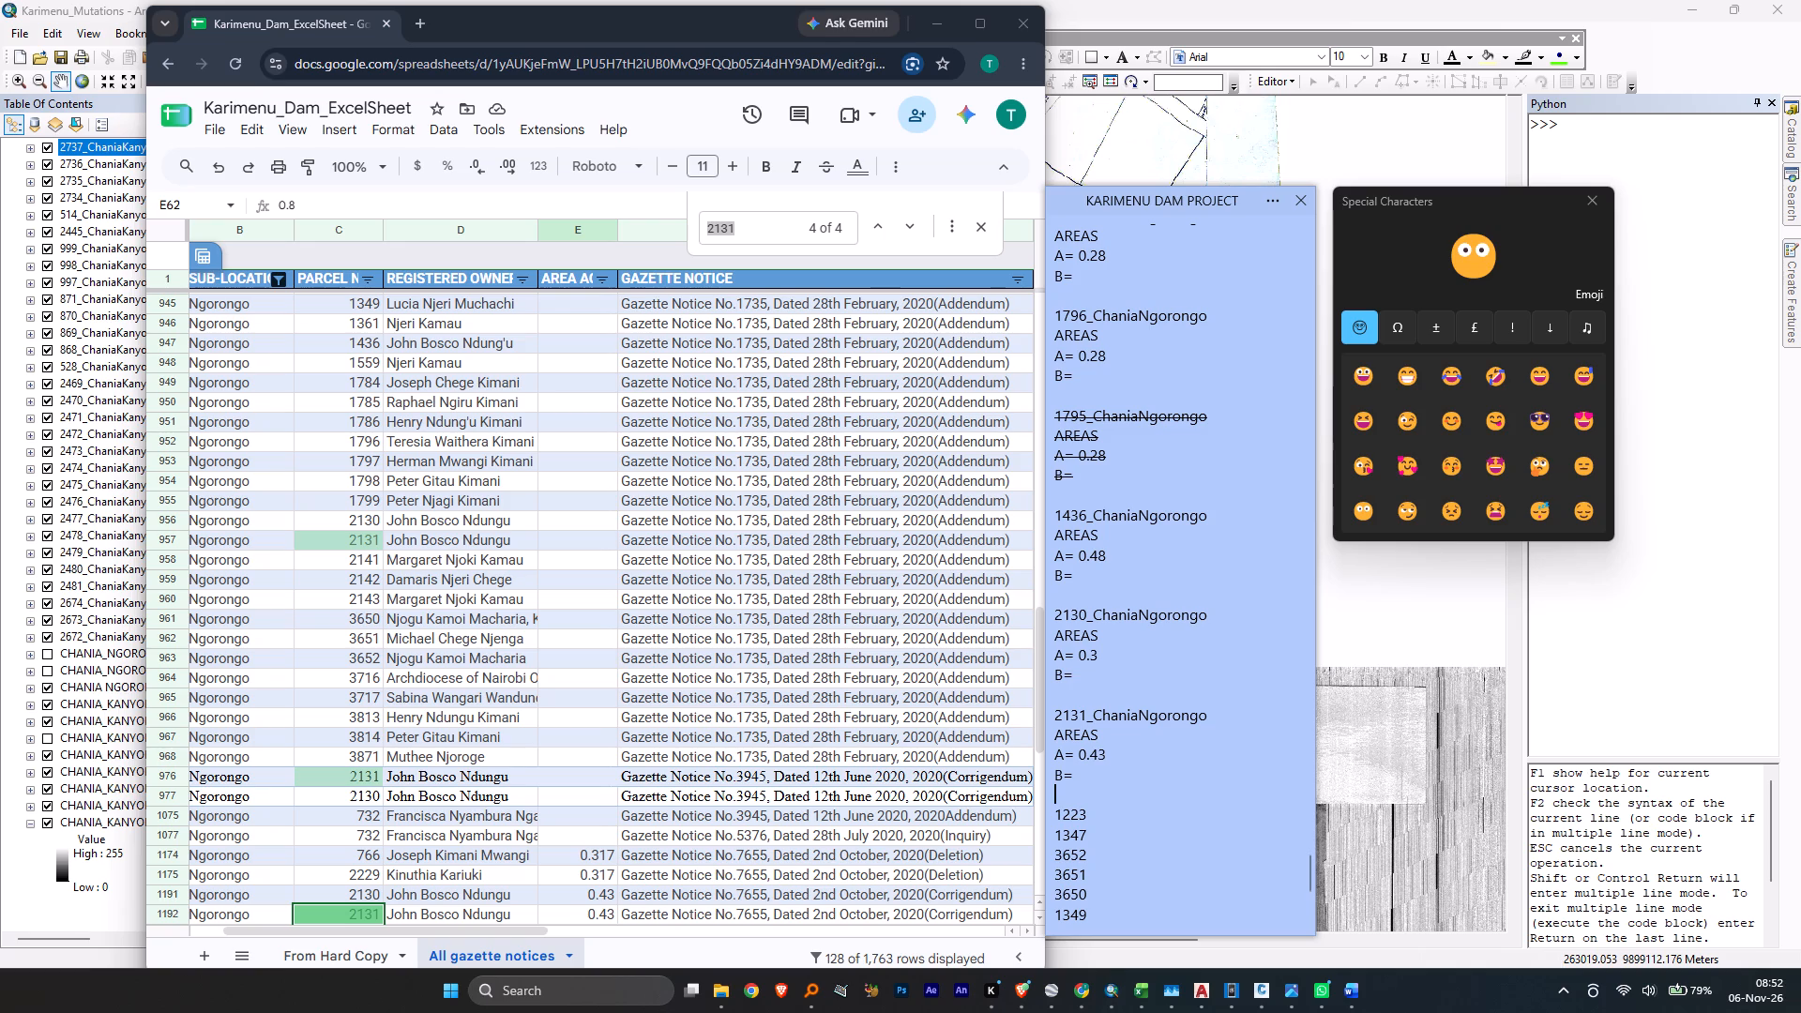
# Search the All gazette notices and From Hard Copy sheets for parcel 1223.
pyautogui.click(745, 225)
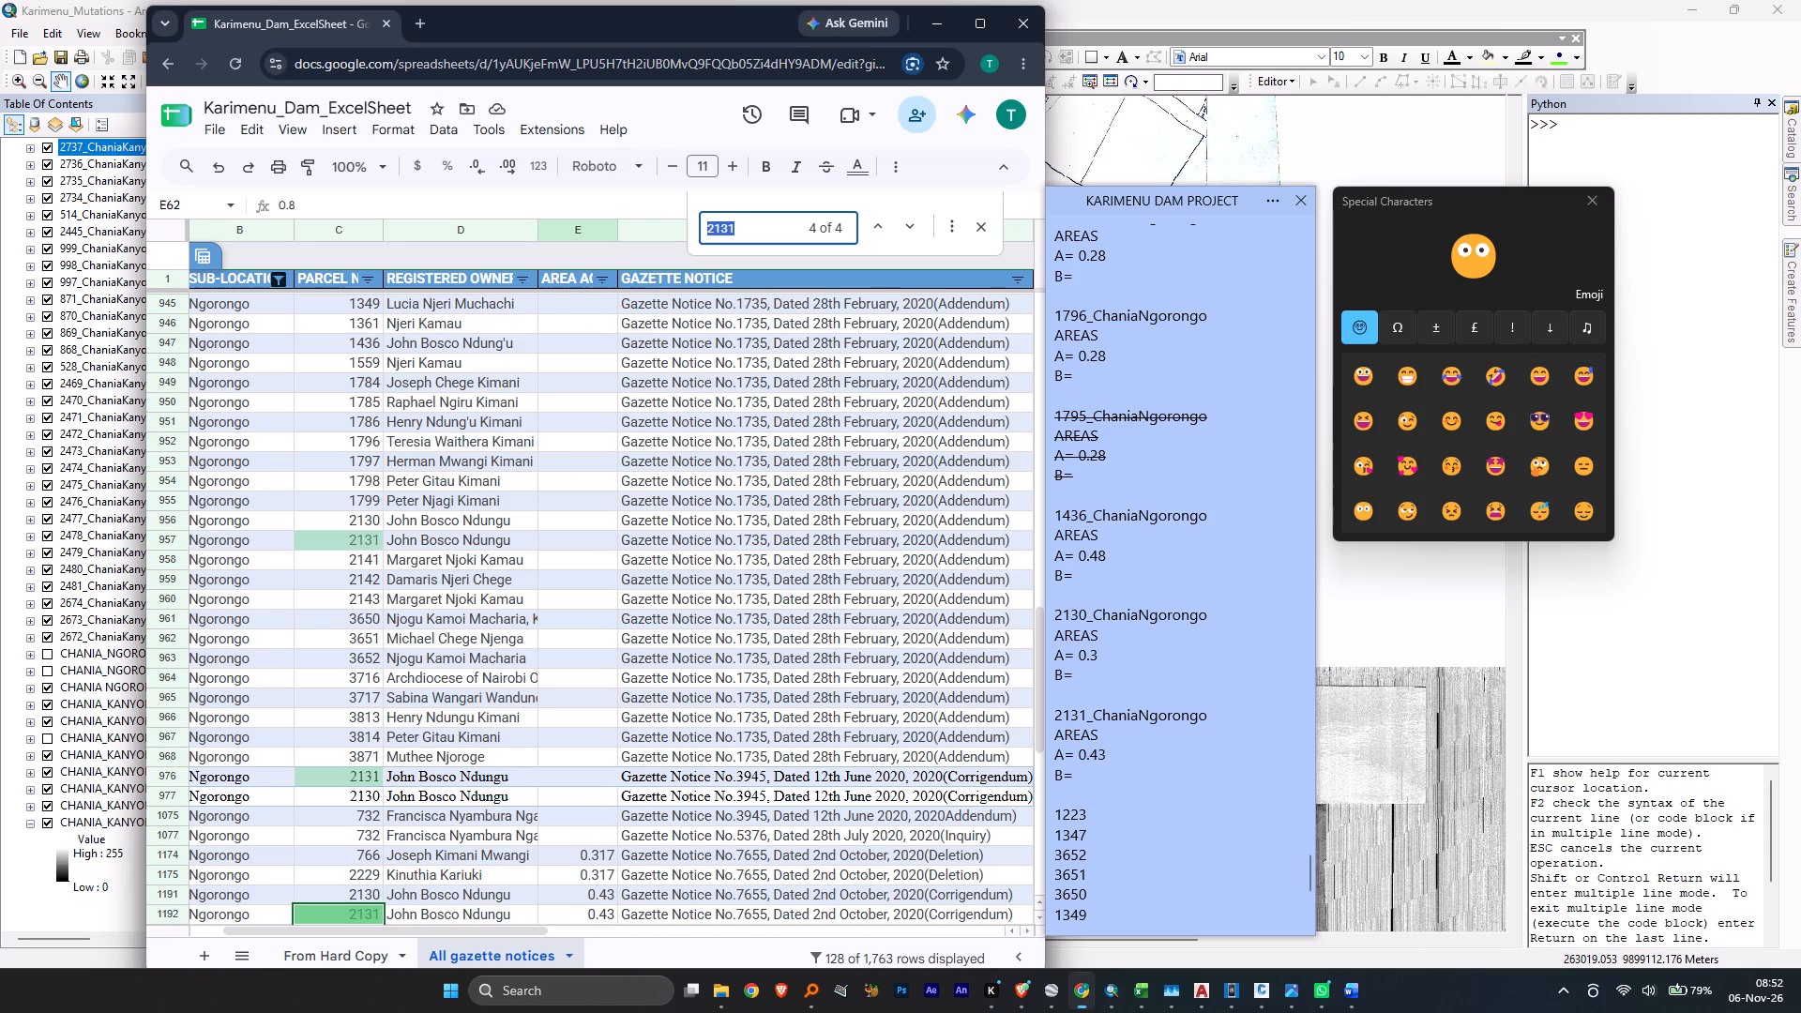
pyautogui.moveTo(749, 227); pyautogui.dragTo(662, 245)
pyautogui.write('12')
pyautogui.press('2')
pyautogui.press('3')
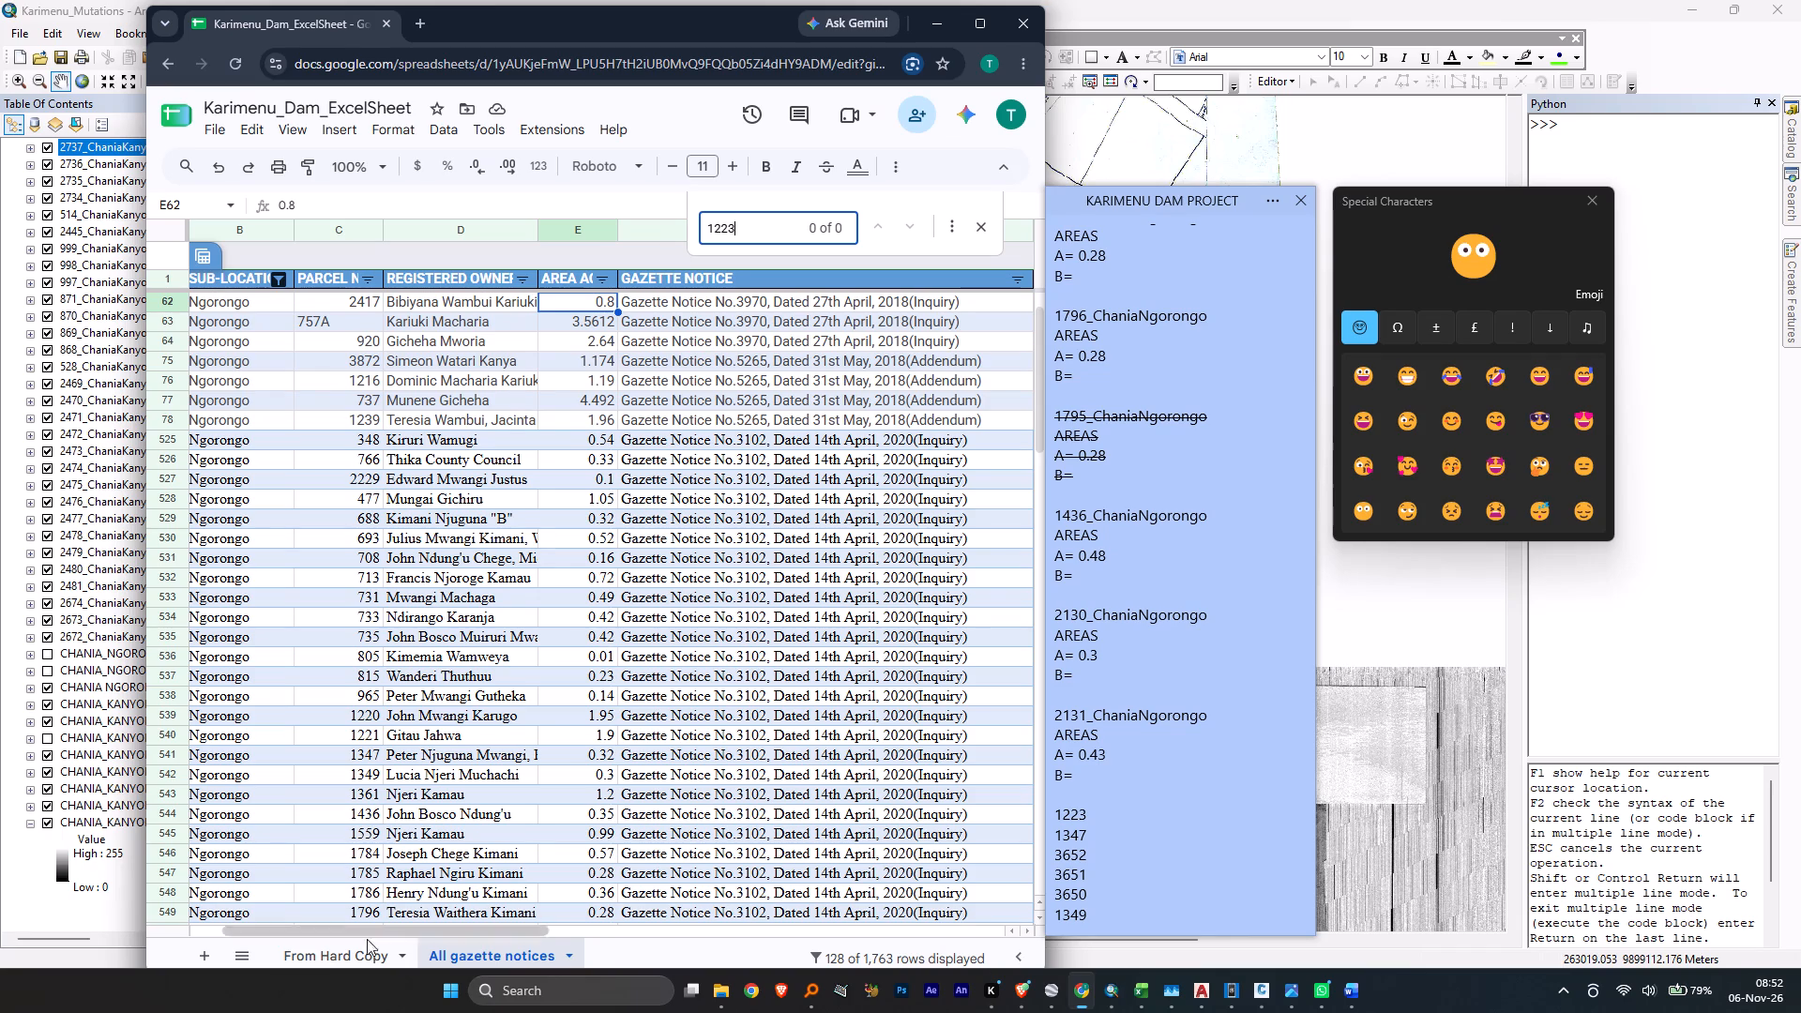
pyautogui.click(337, 950)
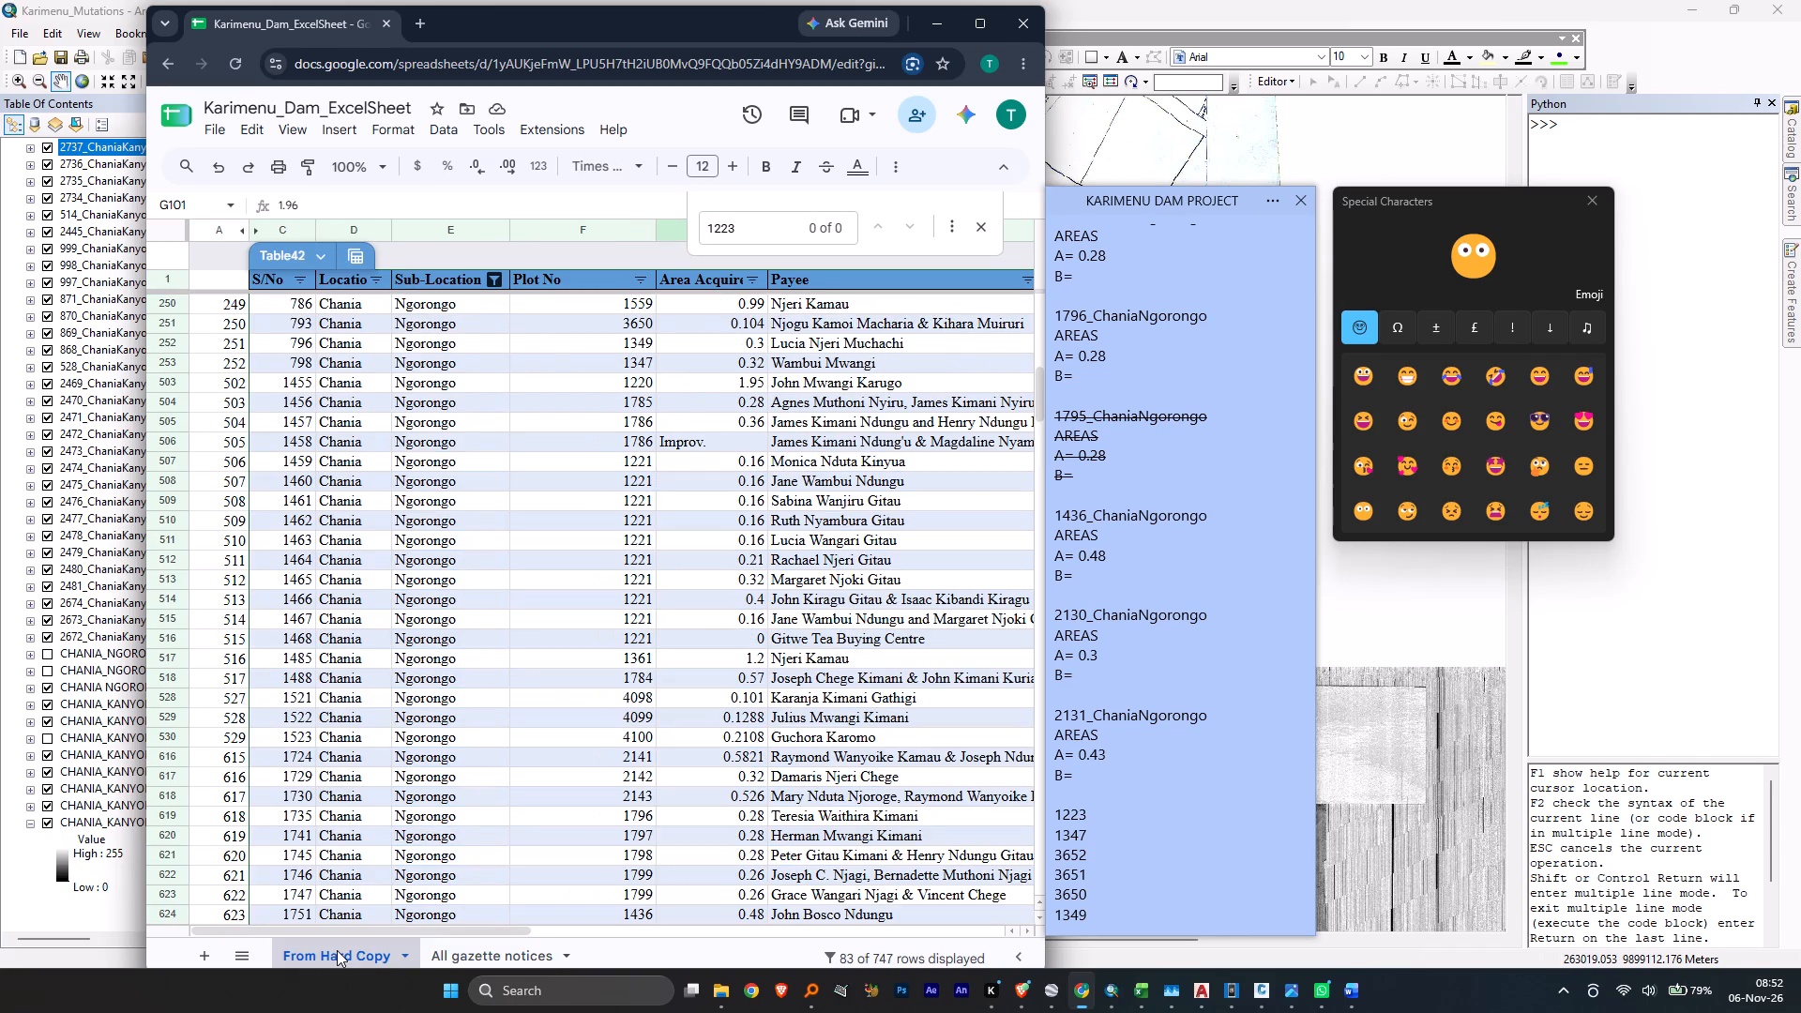
# Paste a copy of the 1796_ChaniaNgorongo areas block below the 2131 block in the note and rename it as 1223_ChaniaNgorongo.
pyautogui.click(479, 956)
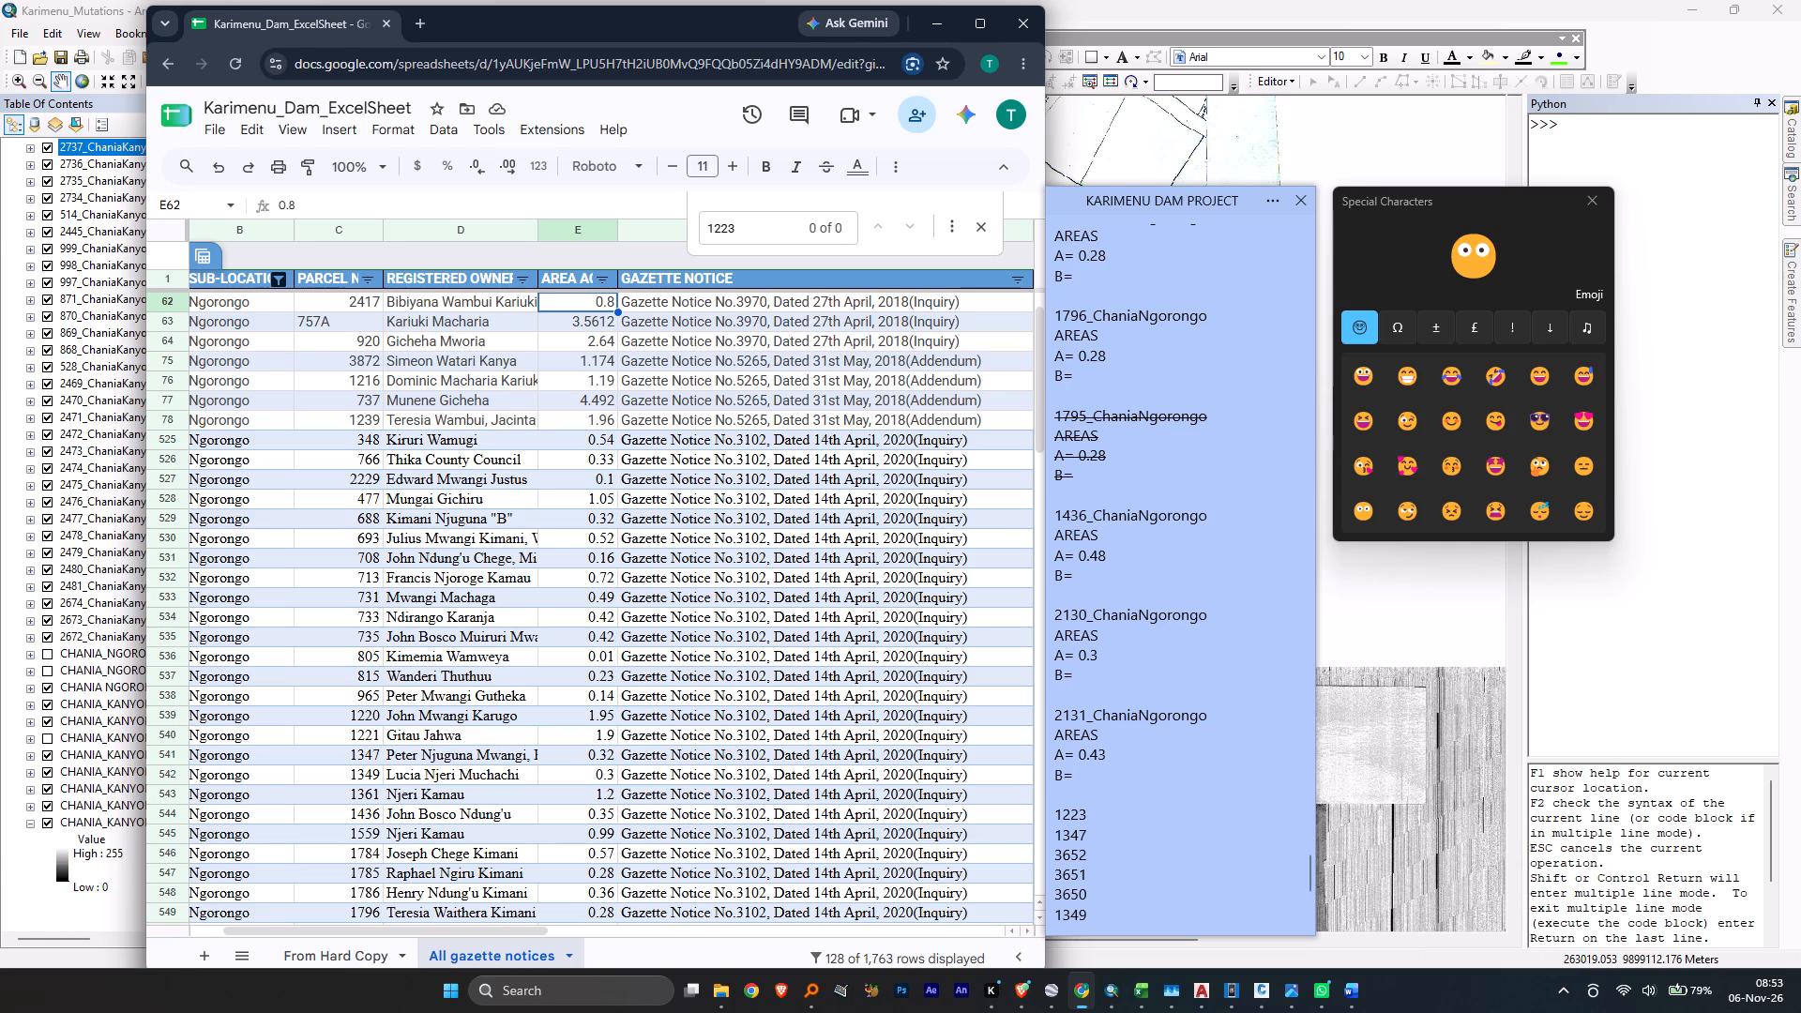
pyautogui.moveTo(1080, 780); pyautogui.dragTo(1052, 711)
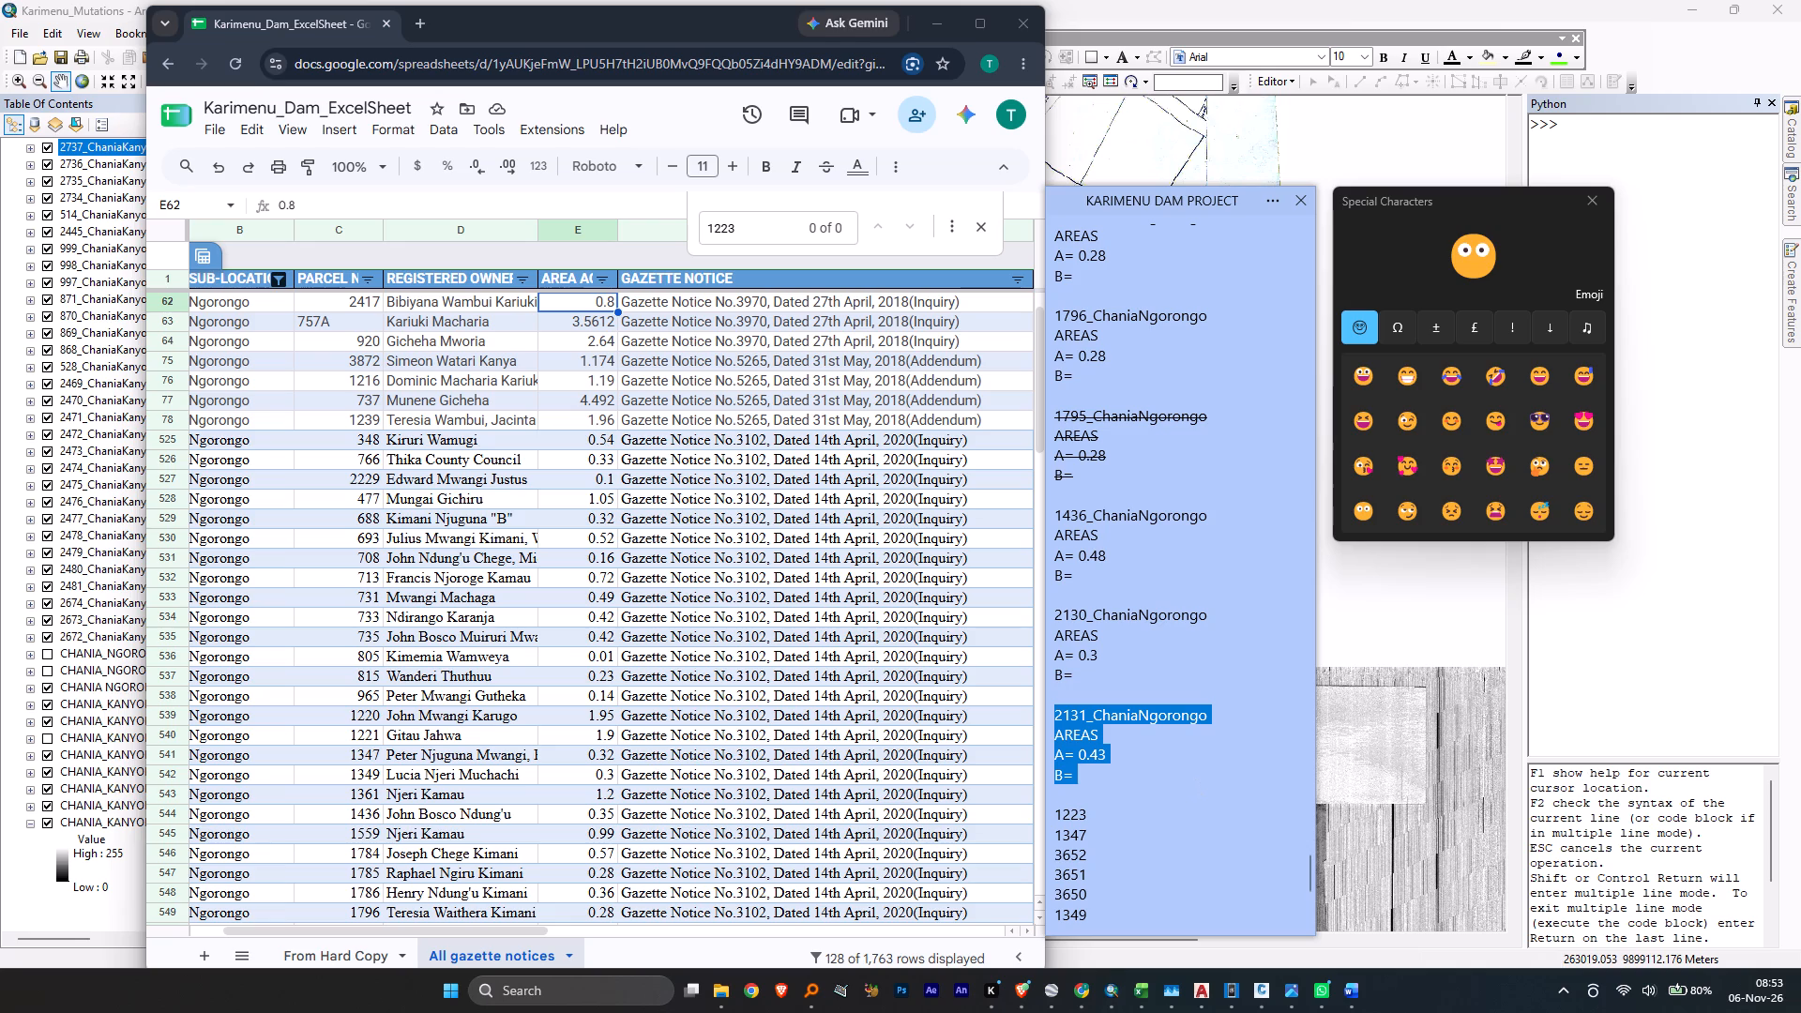
pyautogui.click(1111, 800)
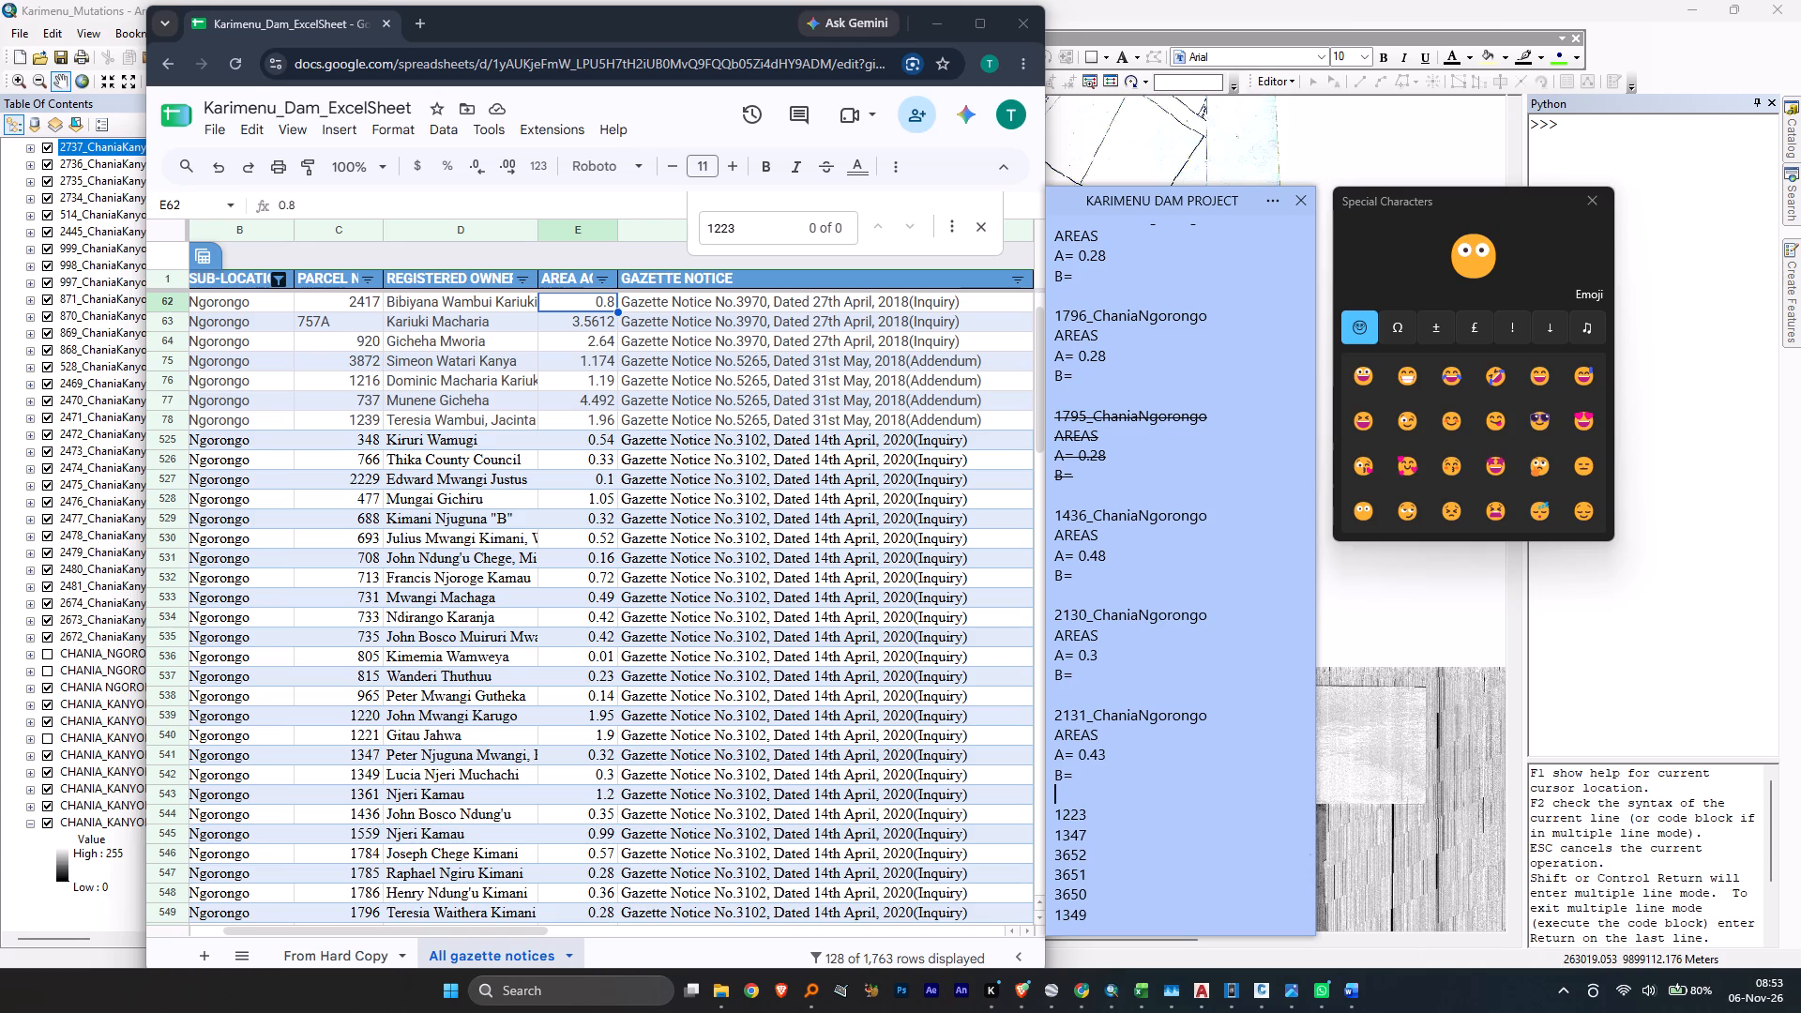
pyautogui.press('Return')
pyautogui.hotkey('ctrl', 'v')
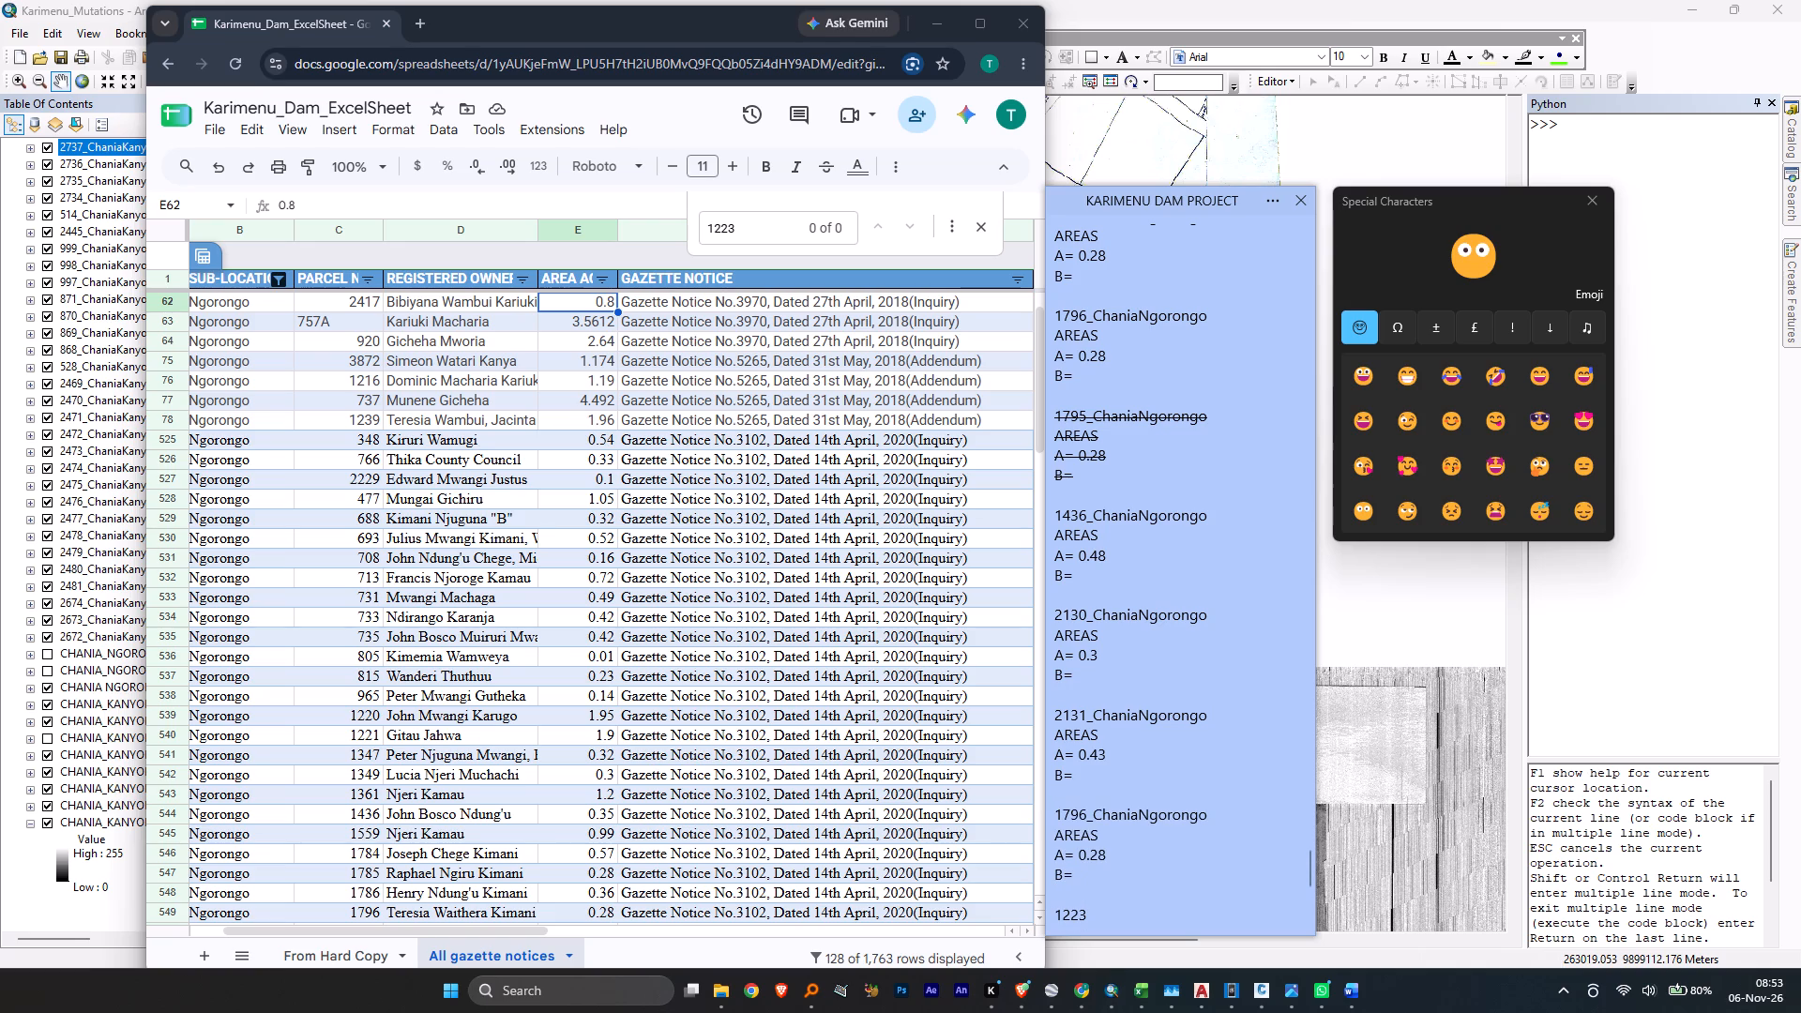
pyautogui.scroll(-1, 1090, 822)
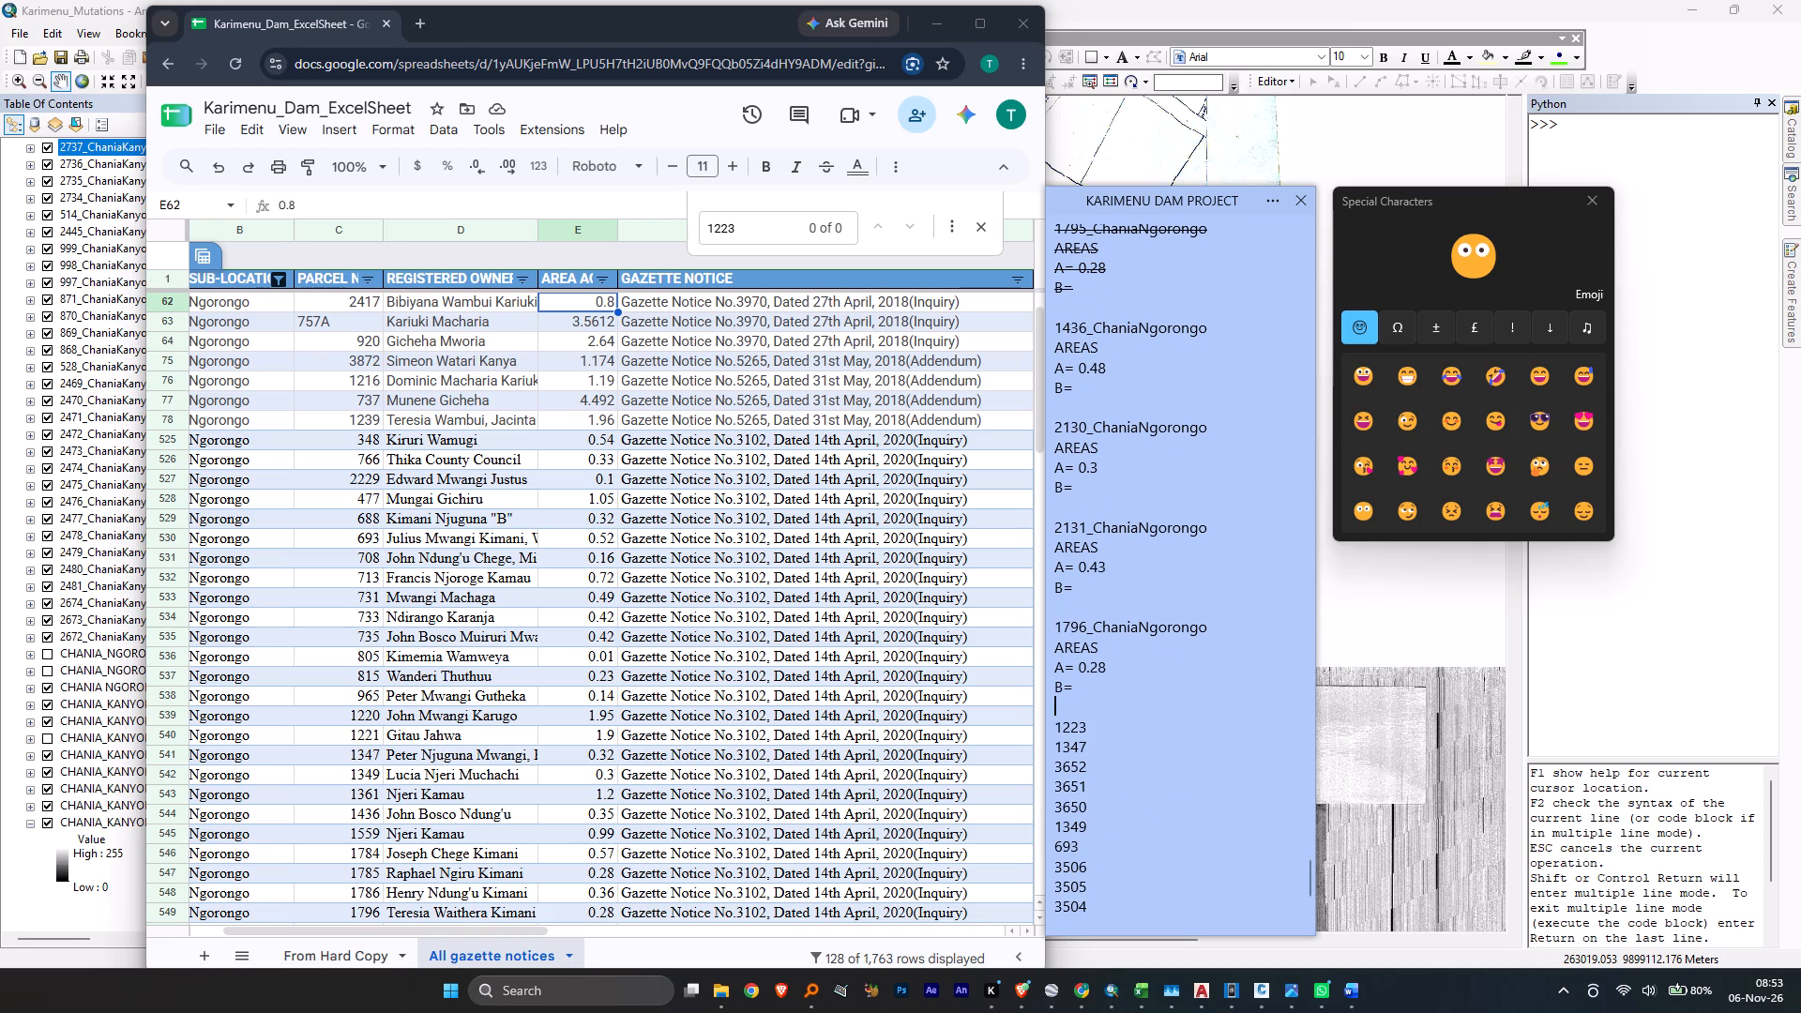
pyautogui.moveTo(1085, 627); pyautogui.dragTo(1045, 625)
pyautogui.press('1')
pyautogui.write('223')
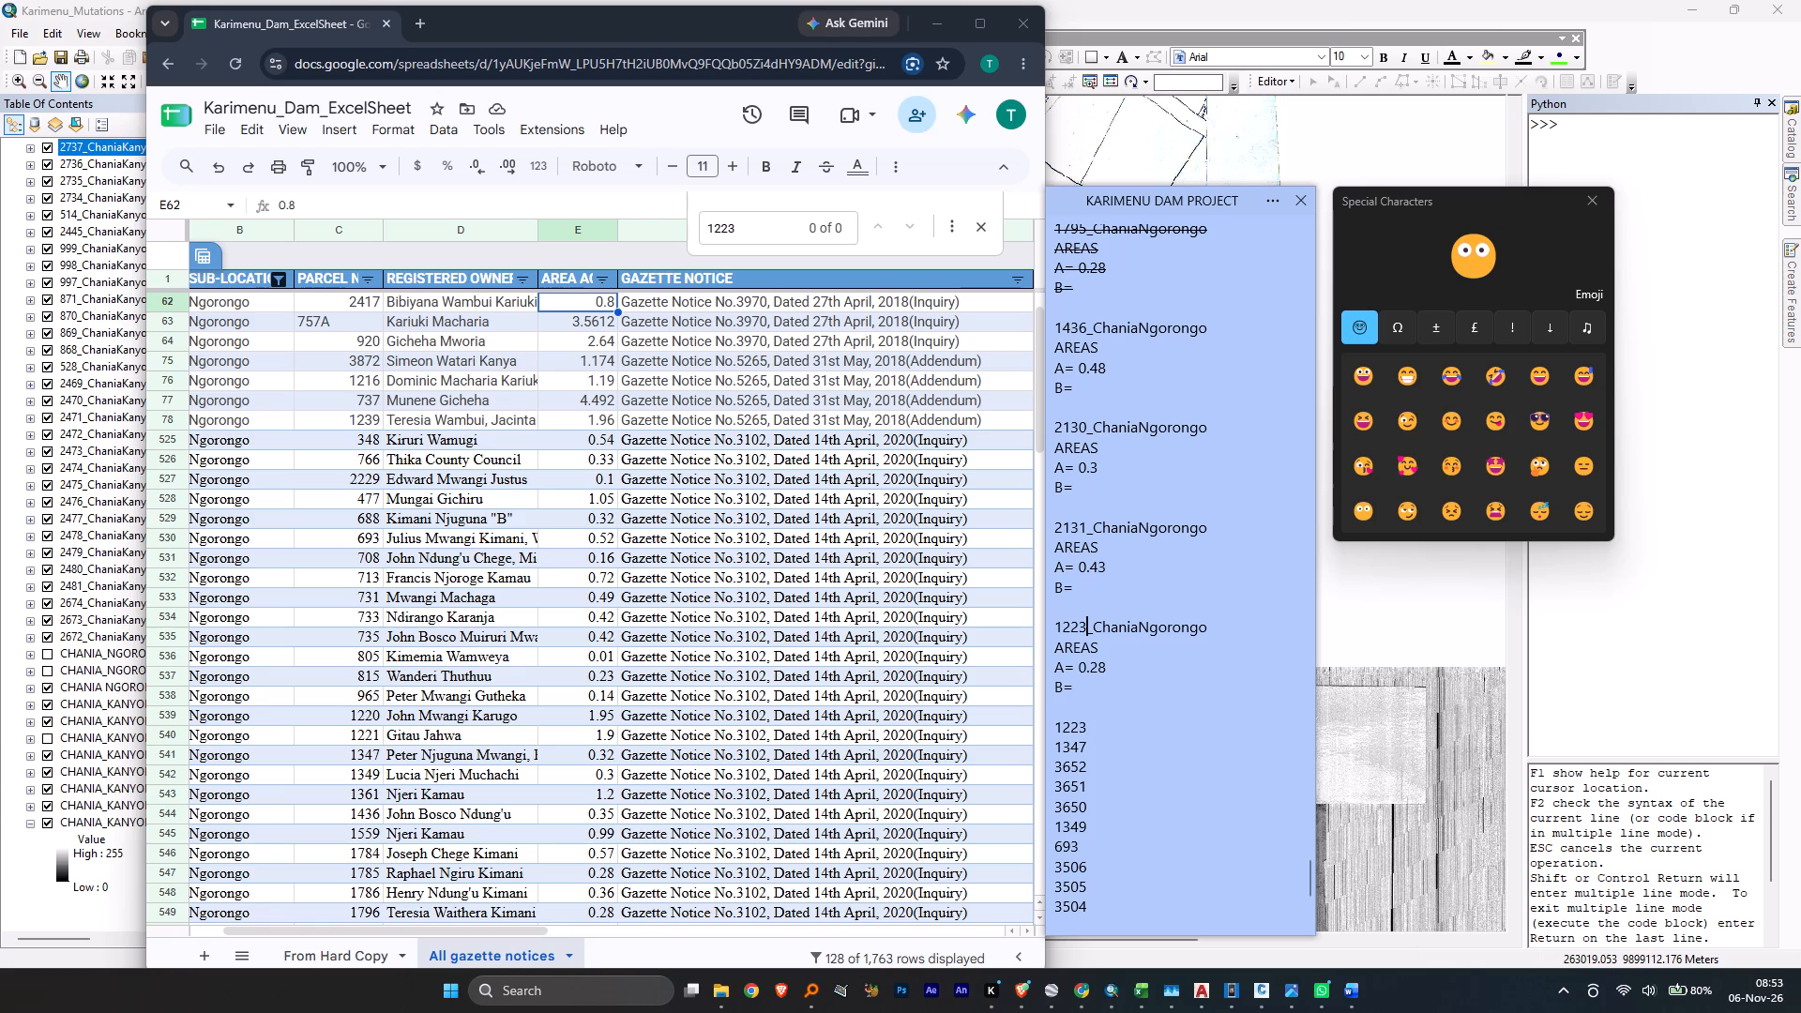
# Clear the A area value in the note's 1223_ChaniaNgorongo block and strike through the whole block.
pyautogui.click(1122, 725)
pyautogui.click(1119, 671)
pyautogui.press('BackSpace')
pyautogui.press('BackSpace')
pyautogui.press('BackSpace')
pyautogui.press('BackSpace')
pyautogui.press('BackSpace')
pyautogui.moveTo(1074, 689); pyautogui.dragTo(1051, 633)
pyautogui.rightClick(1090, 643)
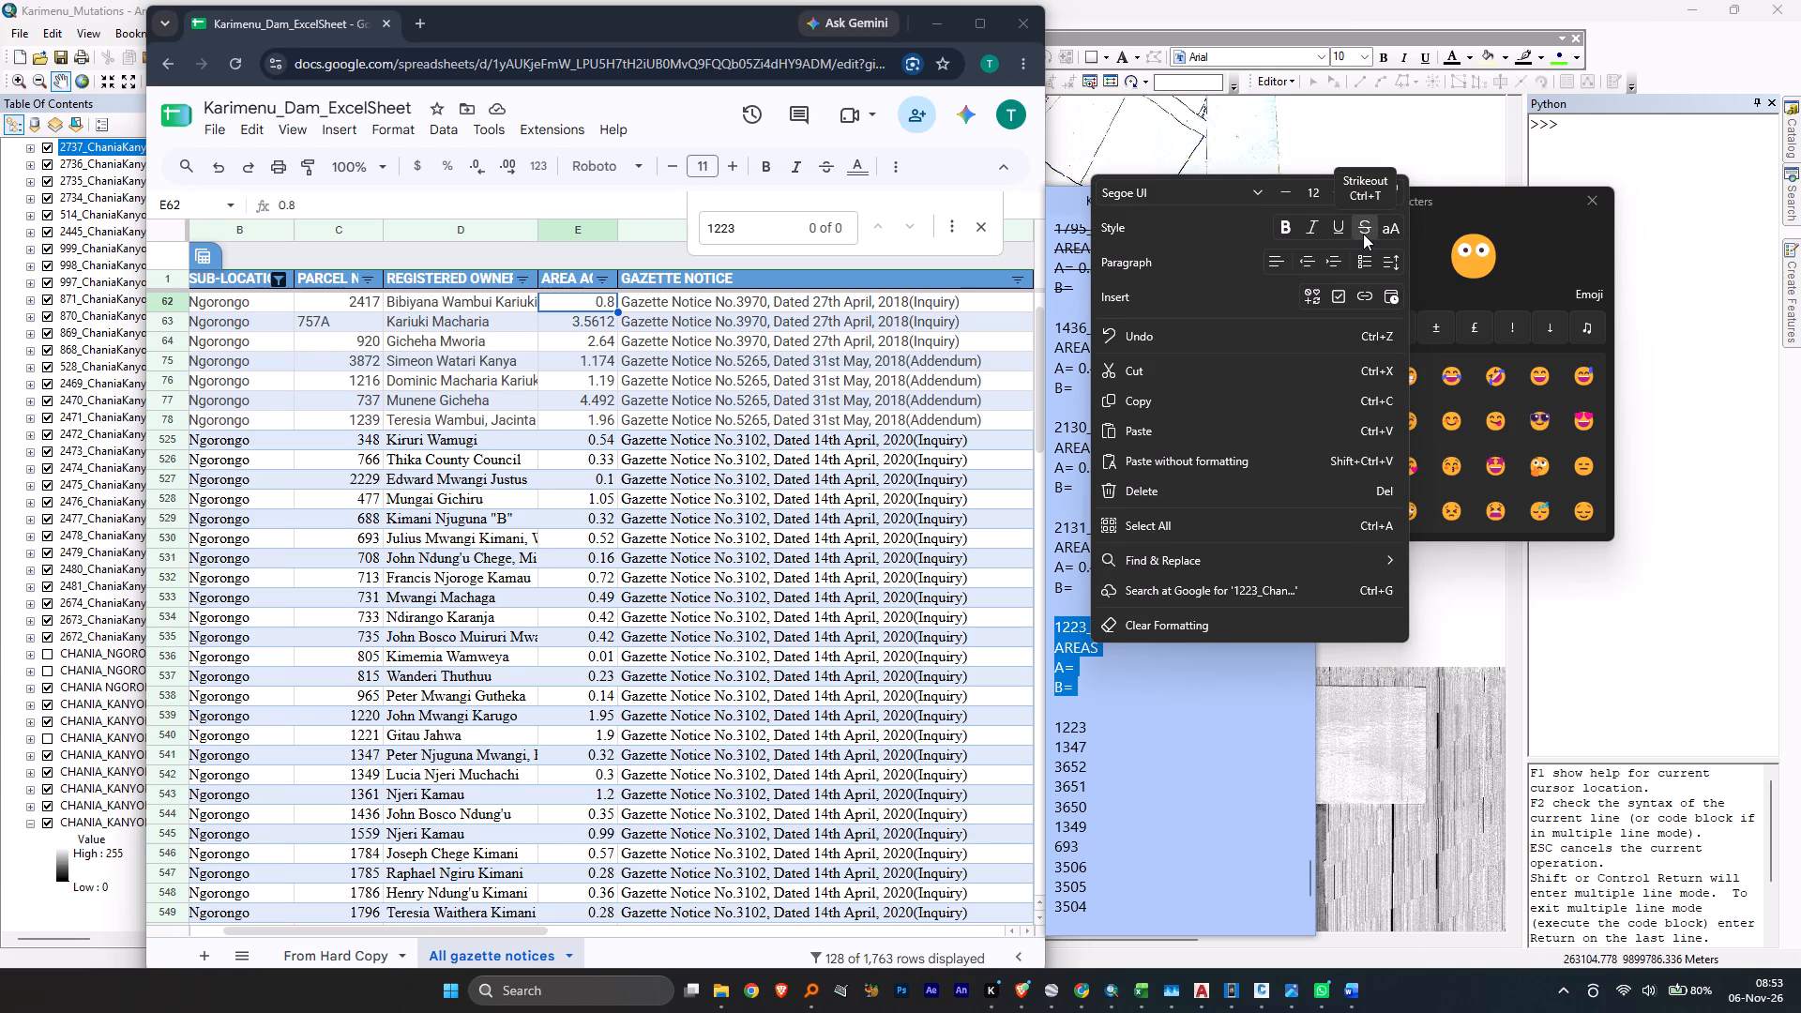
pyautogui.click(1363, 234)
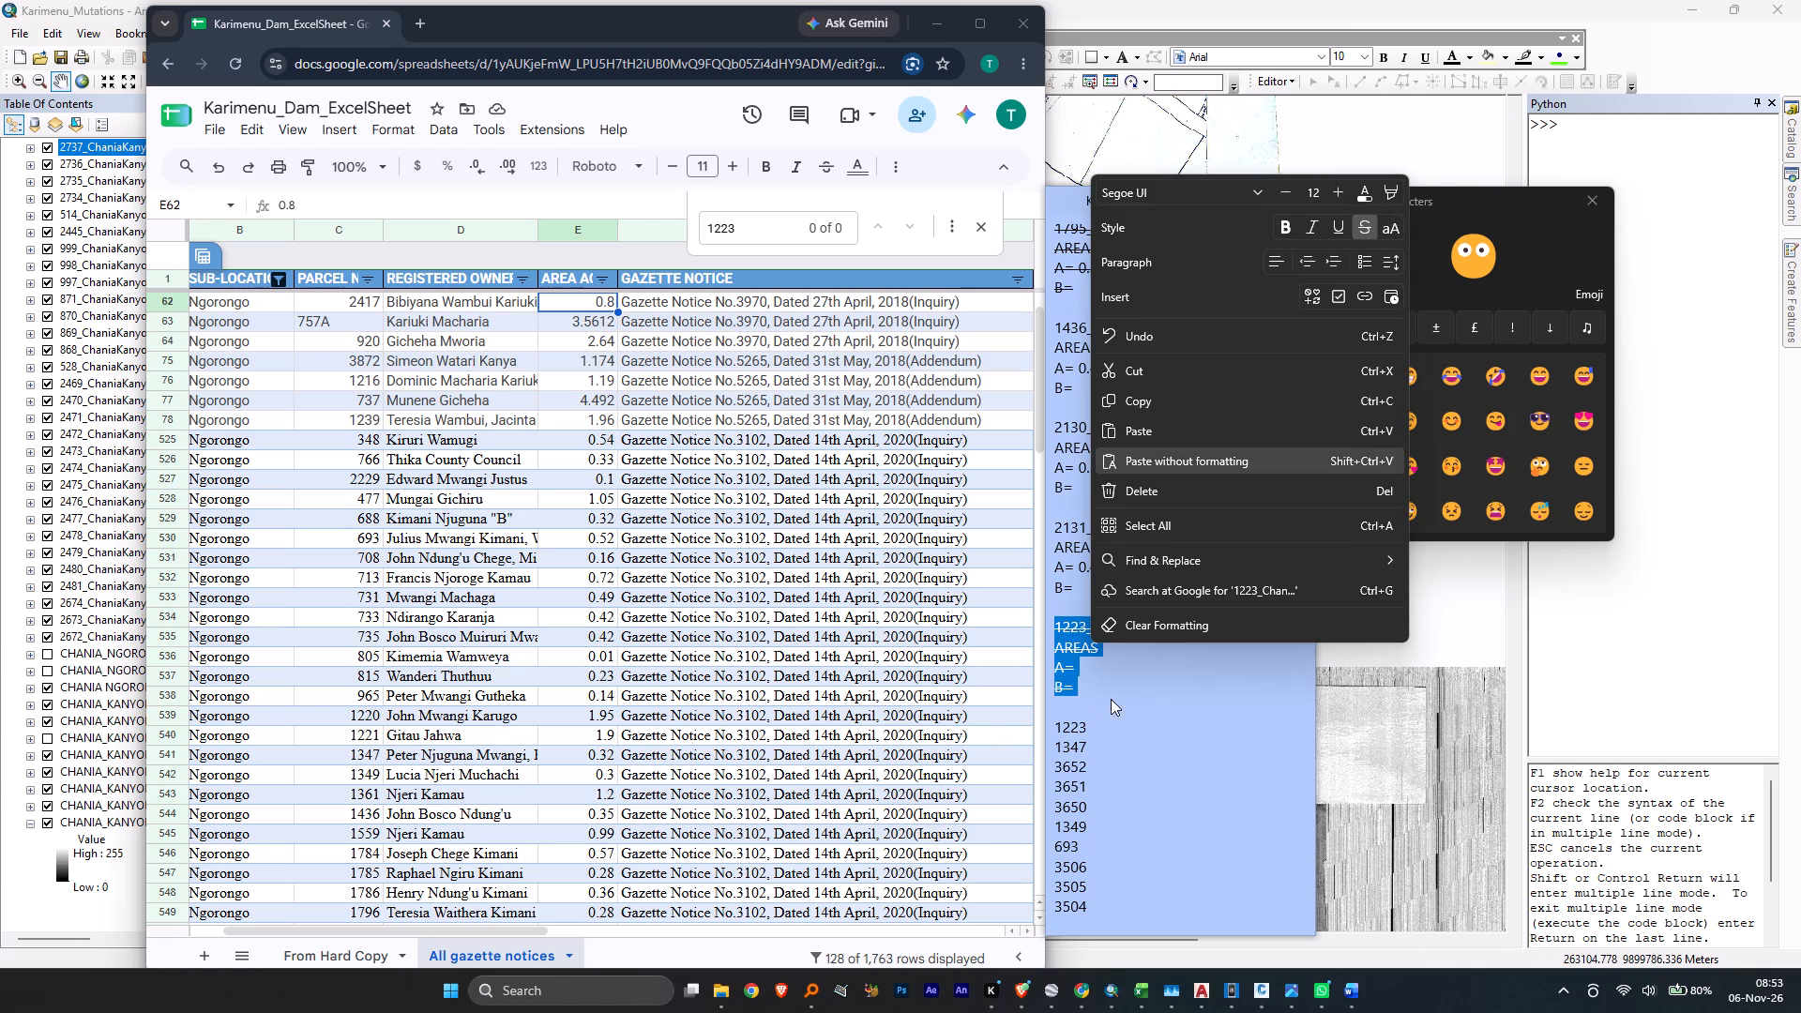
pyautogui.click(1119, 696)
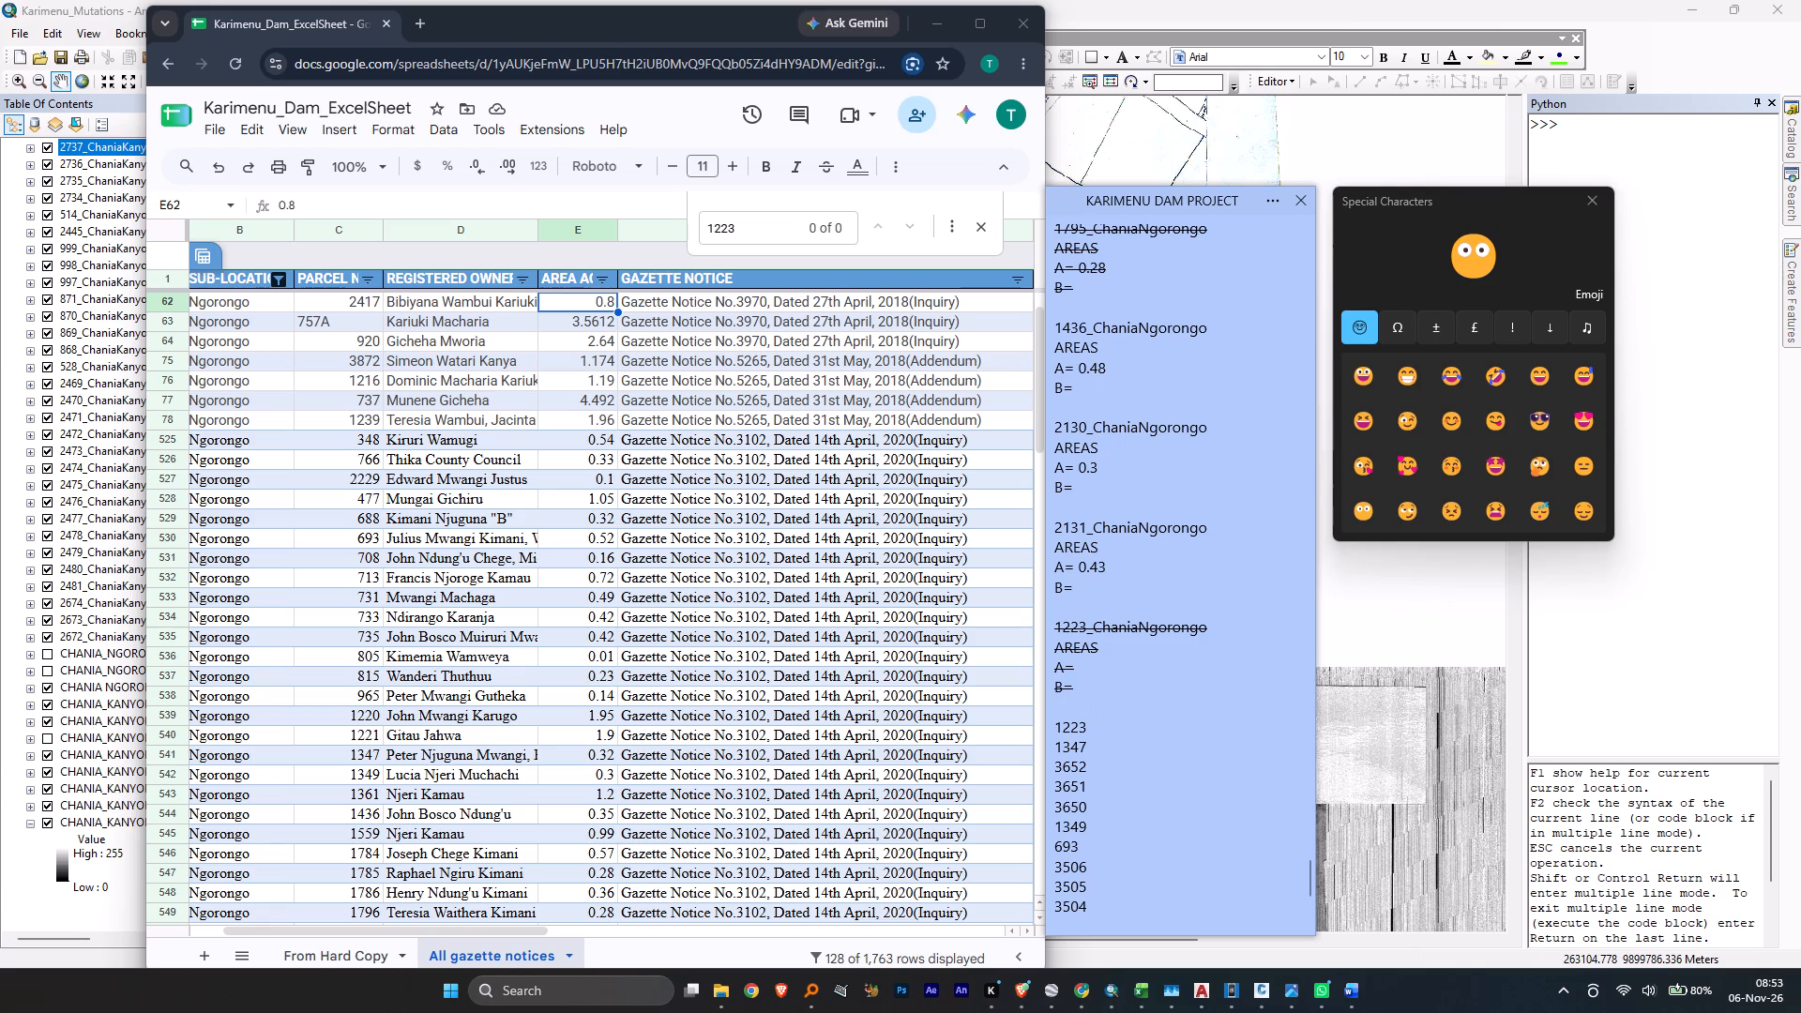
# Remove parcel number 1223 and its line from the top of the pending parcel list in the note.
pyautogui.click(1096, 728)
pyautogui.press('BackSpace')
pyautogui.press('BackSpace')
pyautogui.press('BackSpace')
pyautogui.press('BackSpace')
pyautogui.press('BackSpace')
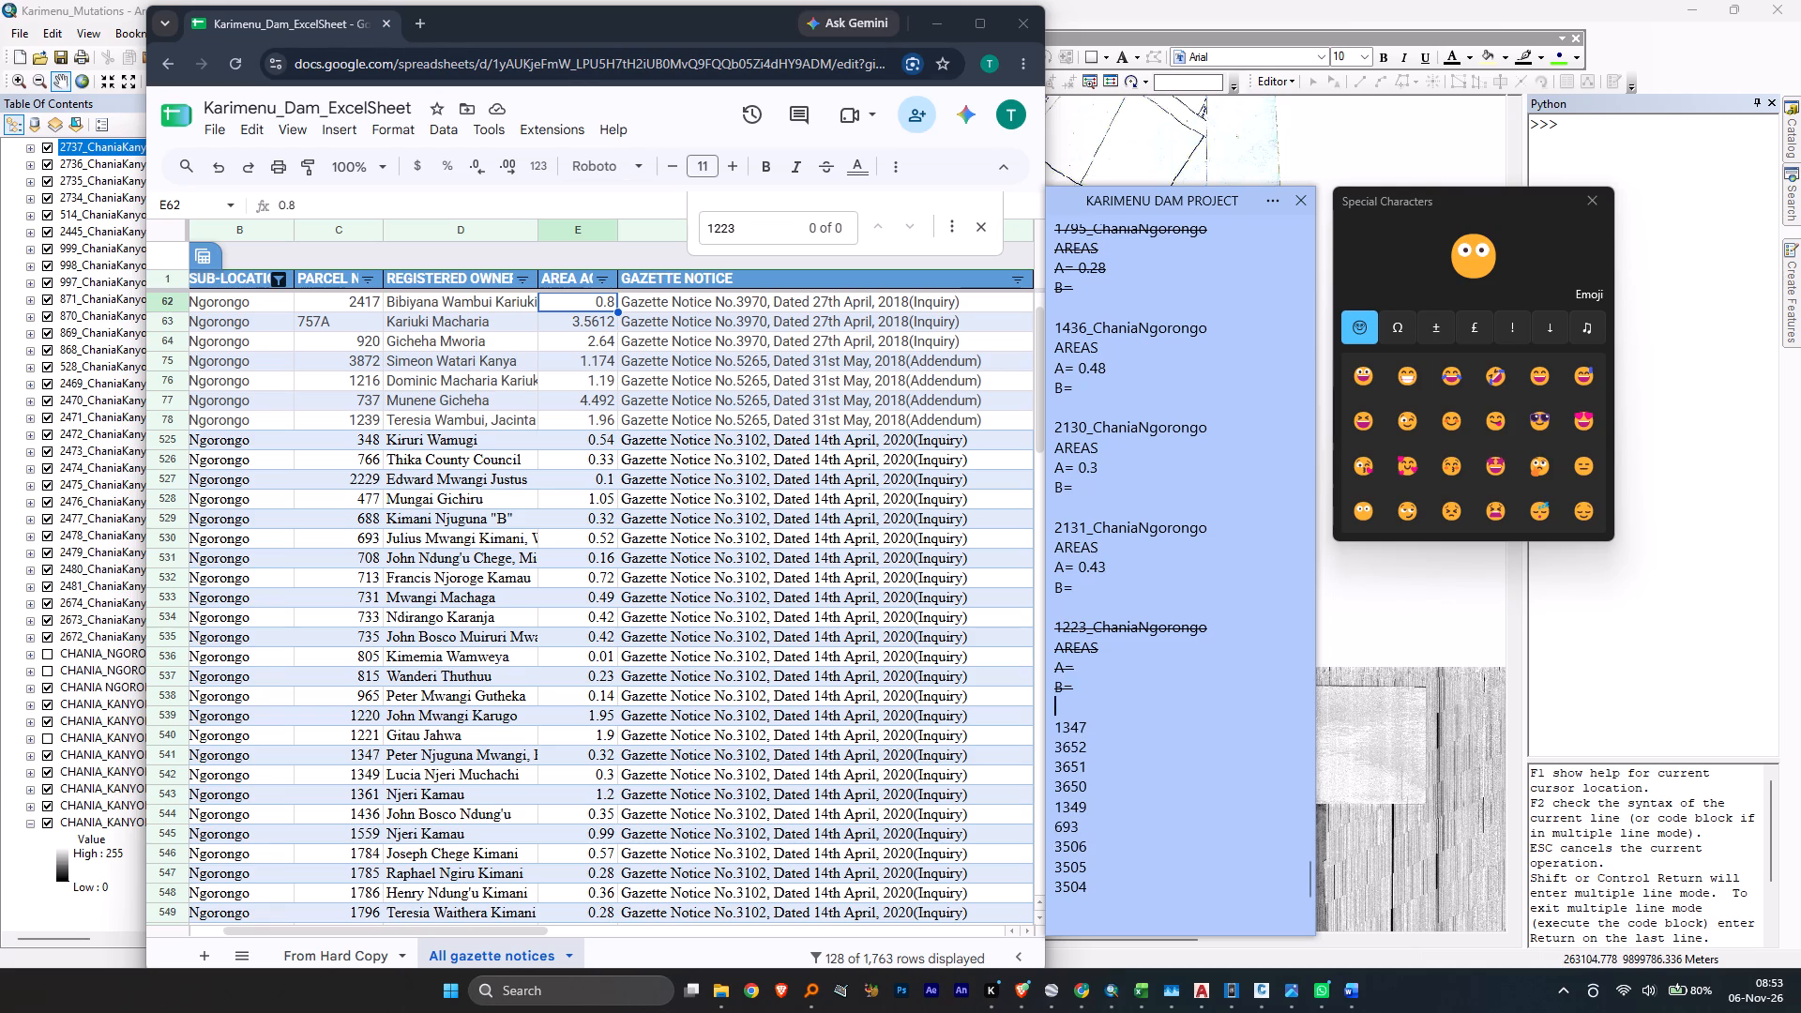
# Search the All gazette notices sheet for parcel 1347.
pyautogui.click(763, 229)
pyautogui.moveTo(759, 229); pyautogui.dragTo(680, 227)
pyautogui.press('1')
pyautogui.press('3')
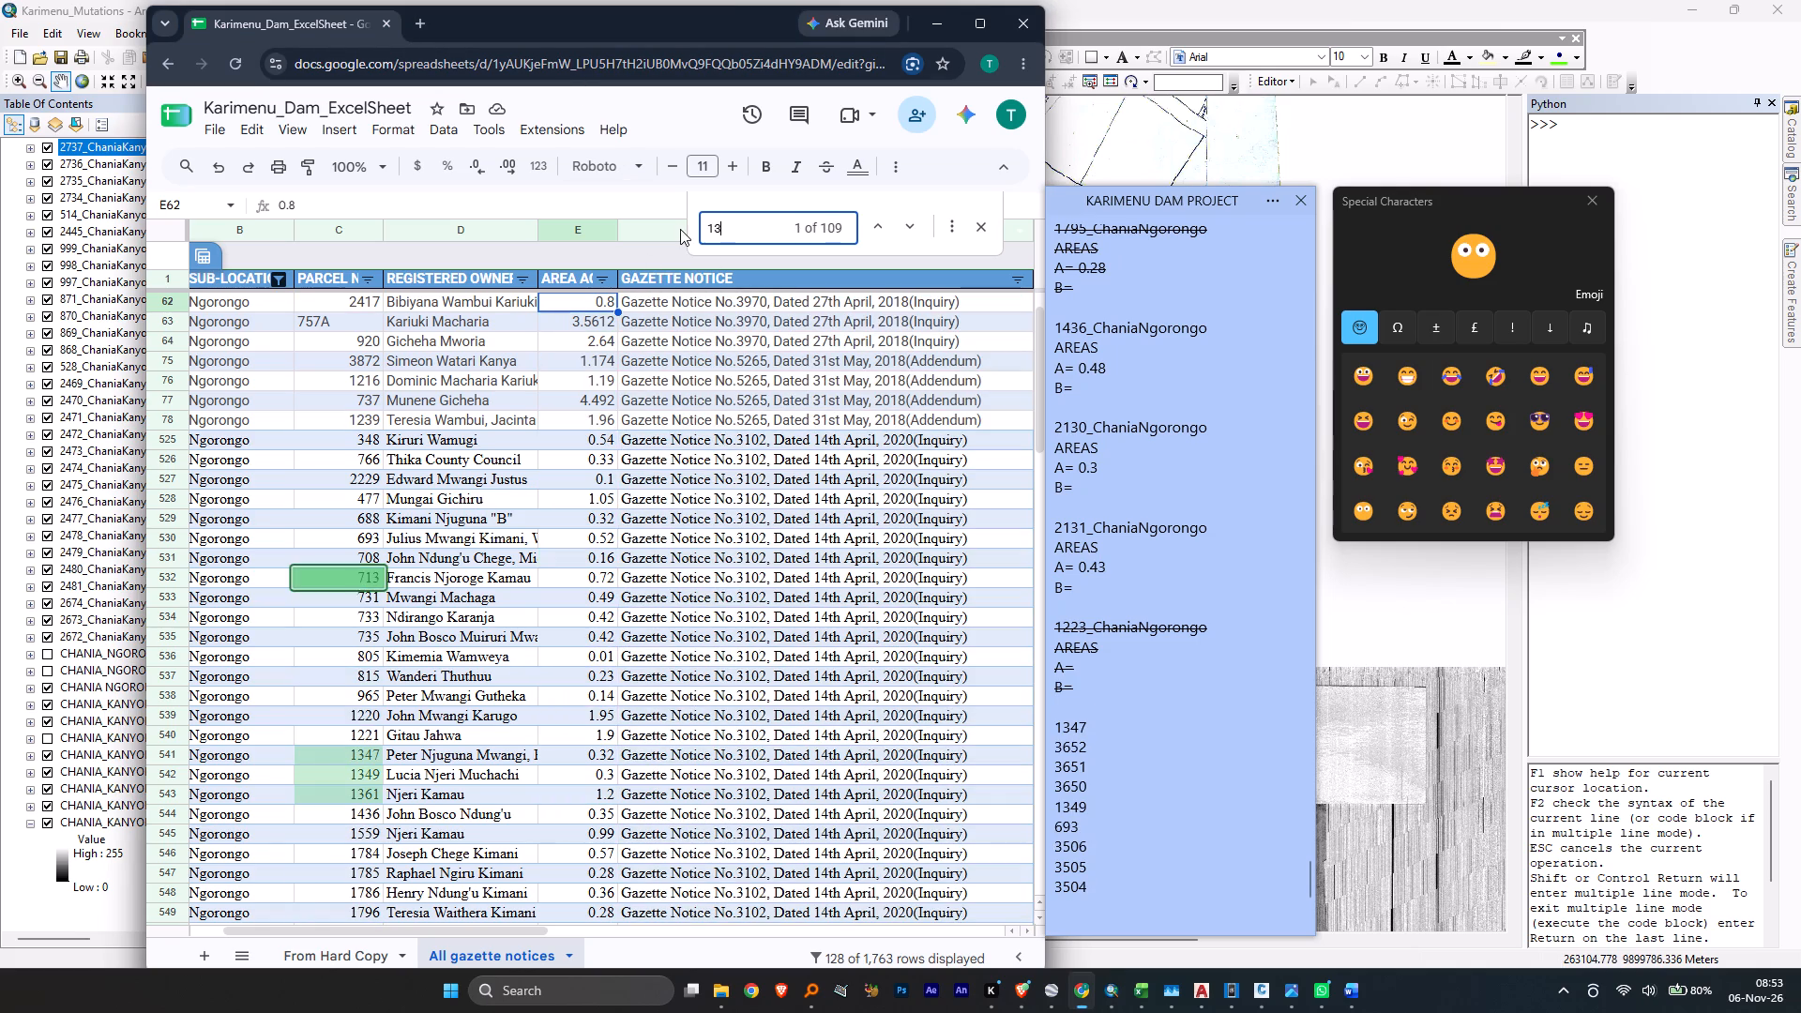
pyautogui.write('47')
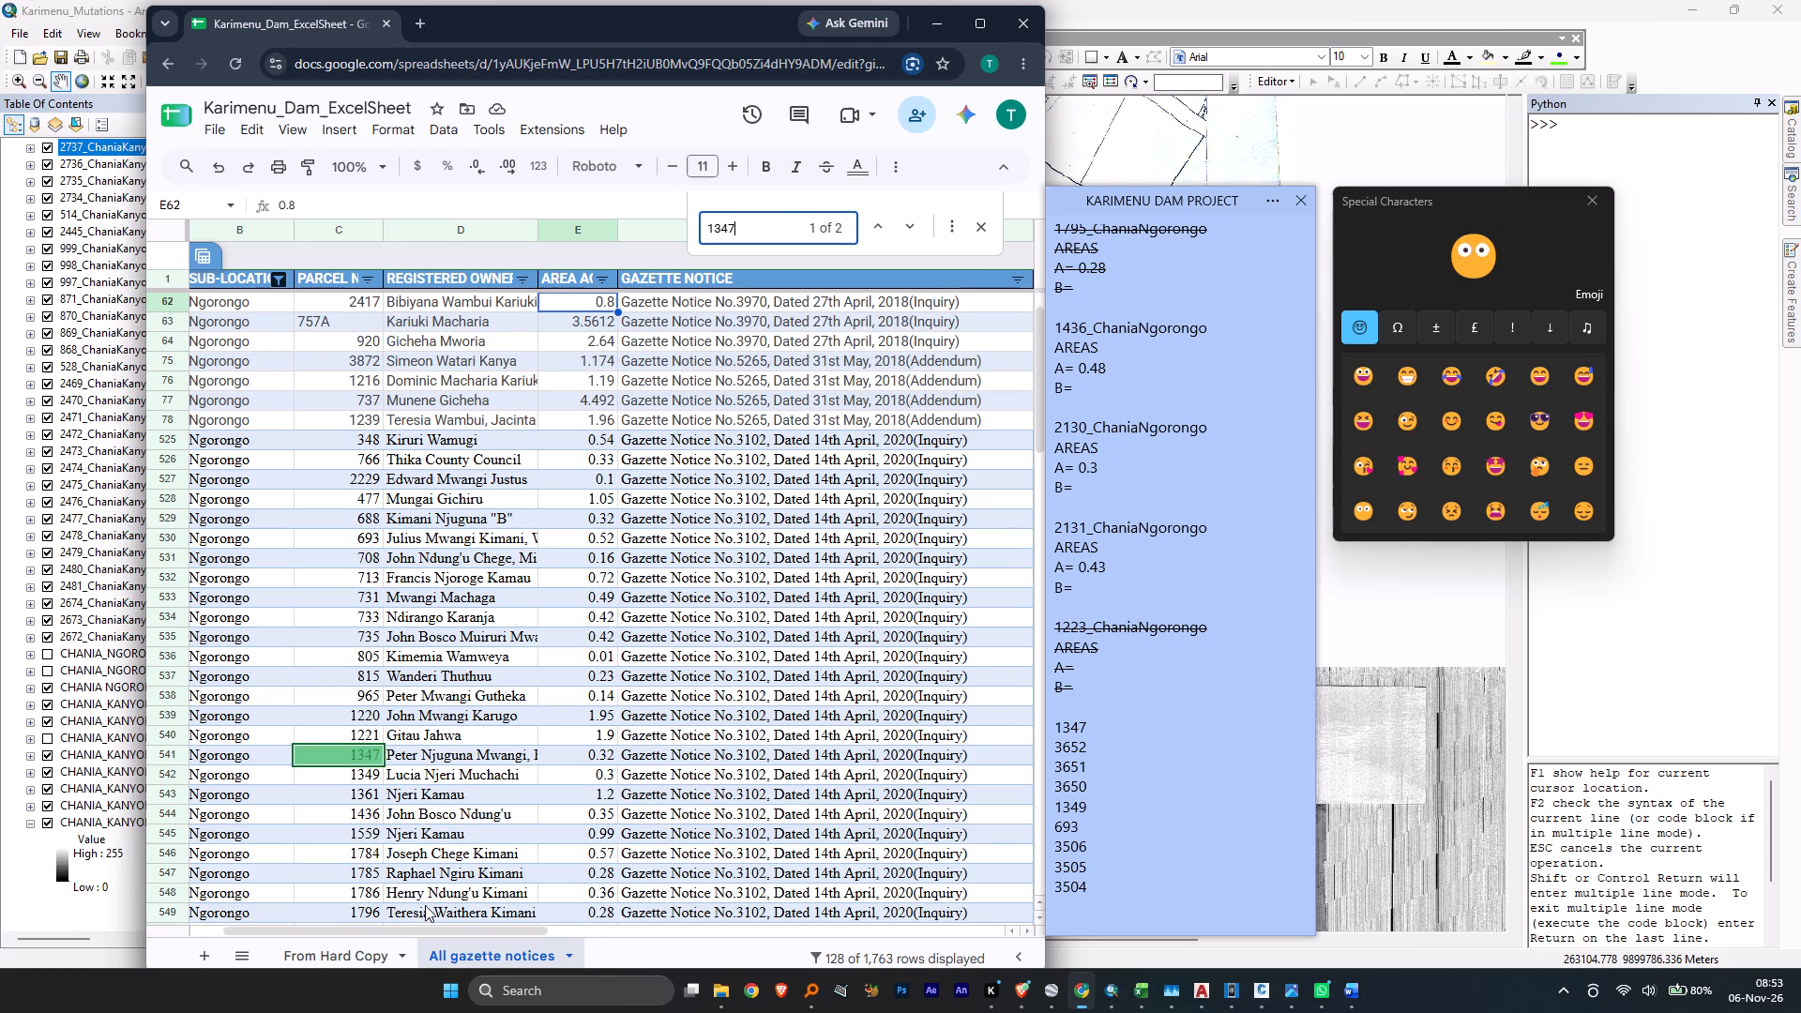
# Paste a copy of the 1796_ChaniaNgorongo areas block below the struck-through 1223 block and rename it as 1347_ChaniaNgorongo.
pyautogui.click(1082, 715)
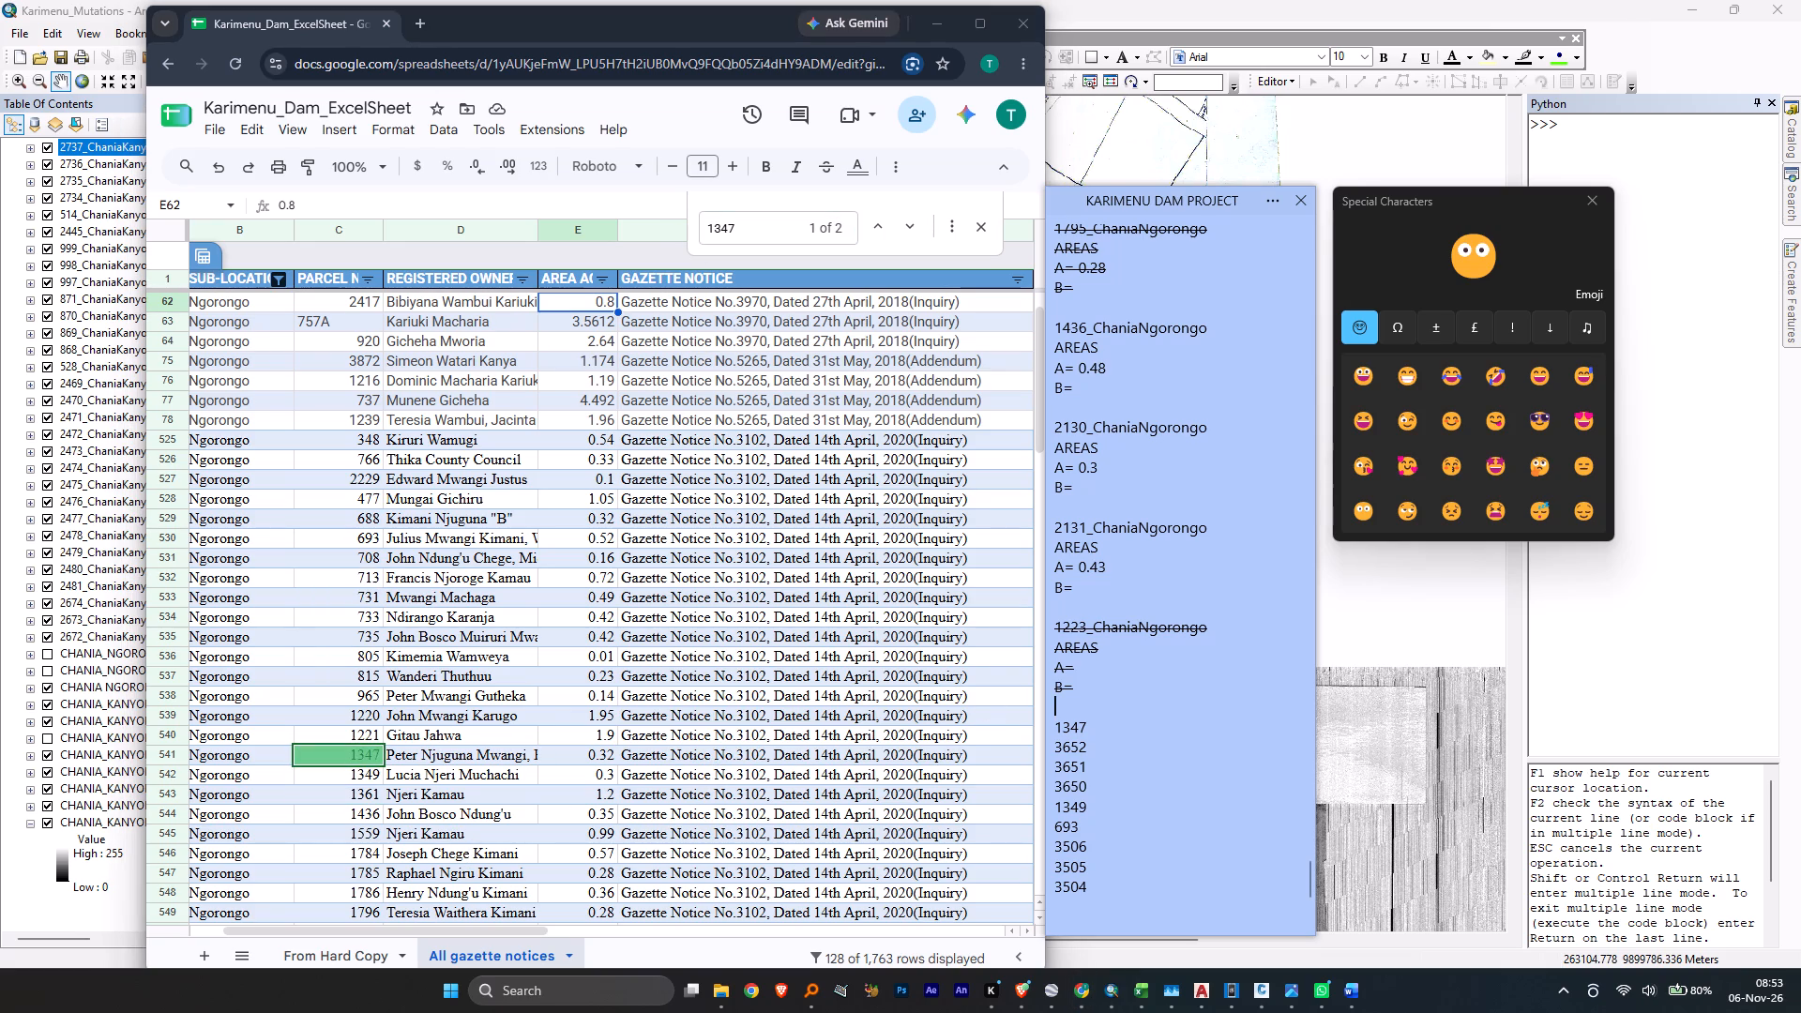
pyautogui.press('Return')
pyautogui.hotkey('ctrl', 'v')
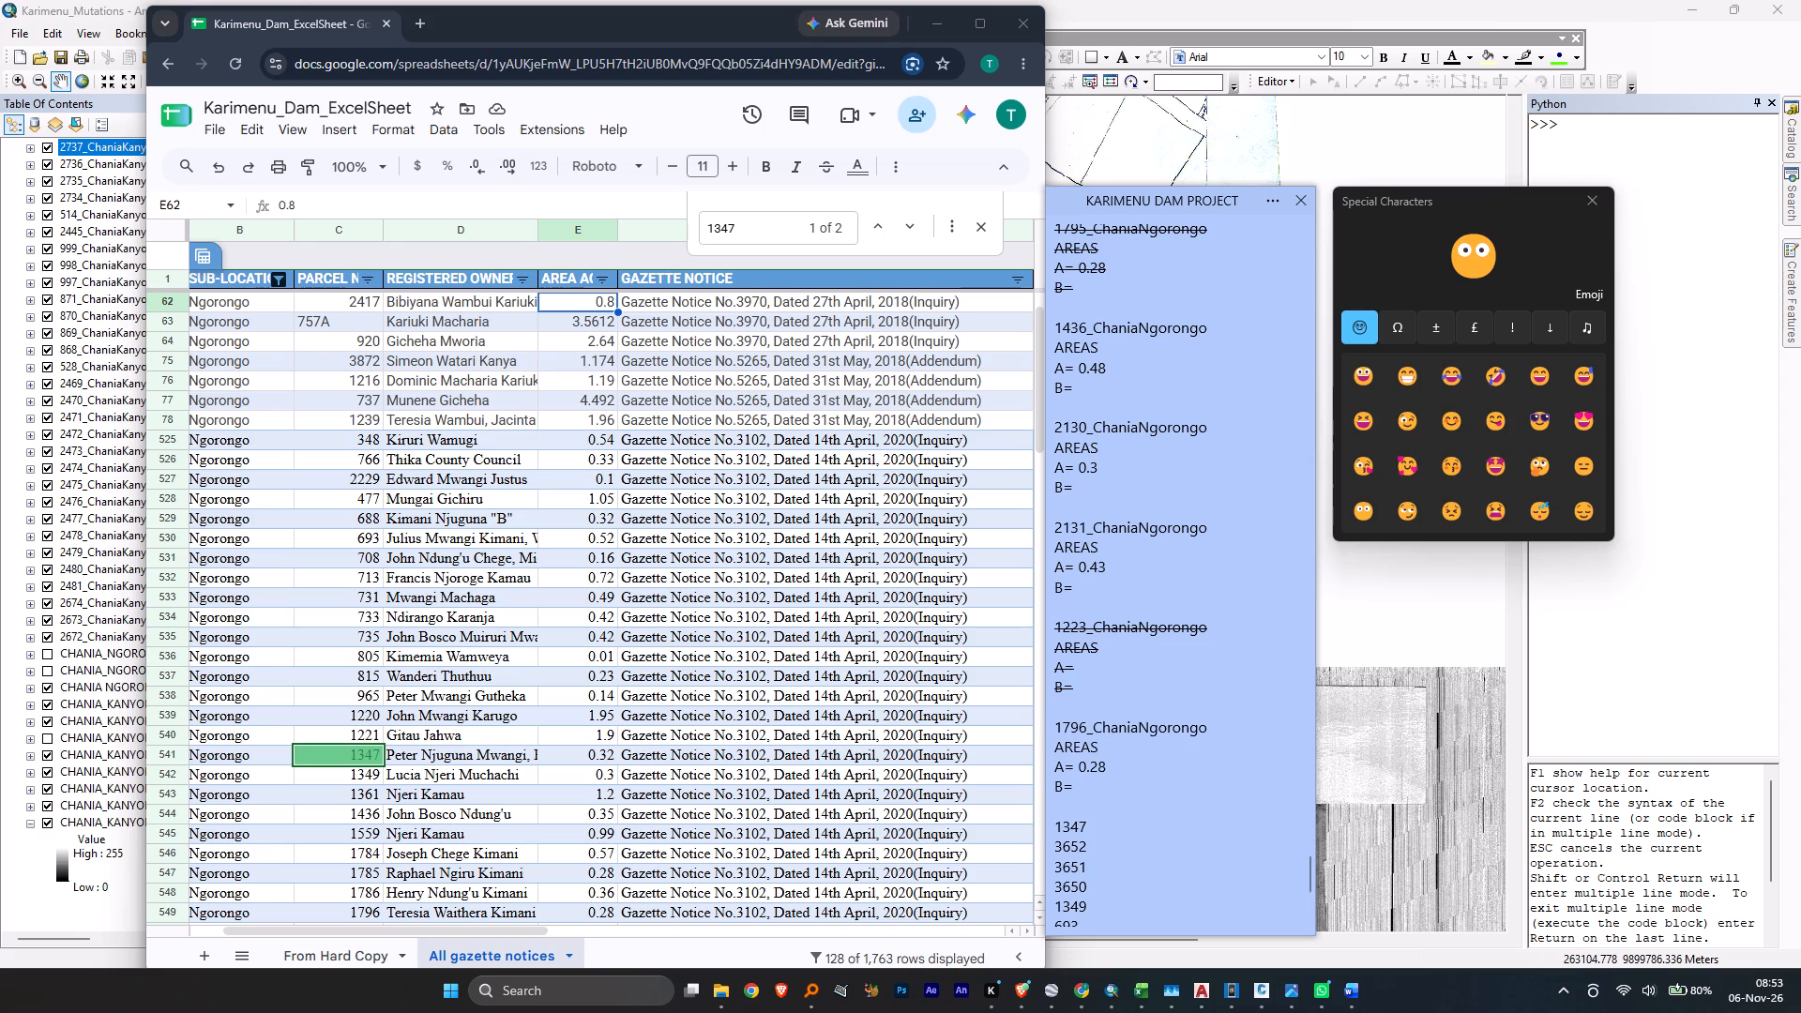
pyautogui.moveTo(1085, 726); pyautogui.dragTo(1041, 731)
pyautogui.moveTo(1041, 731); pyautogui.dragTo(1037, 731)
pyautogui.press('1')
pyautogui.press('3')
pyautogui.press('4')
pyautogui.press('7')
# Set the A area in the note's 1347_ChaniaNgorongo block to 0.32.
pyautogui.click(1108, 768)
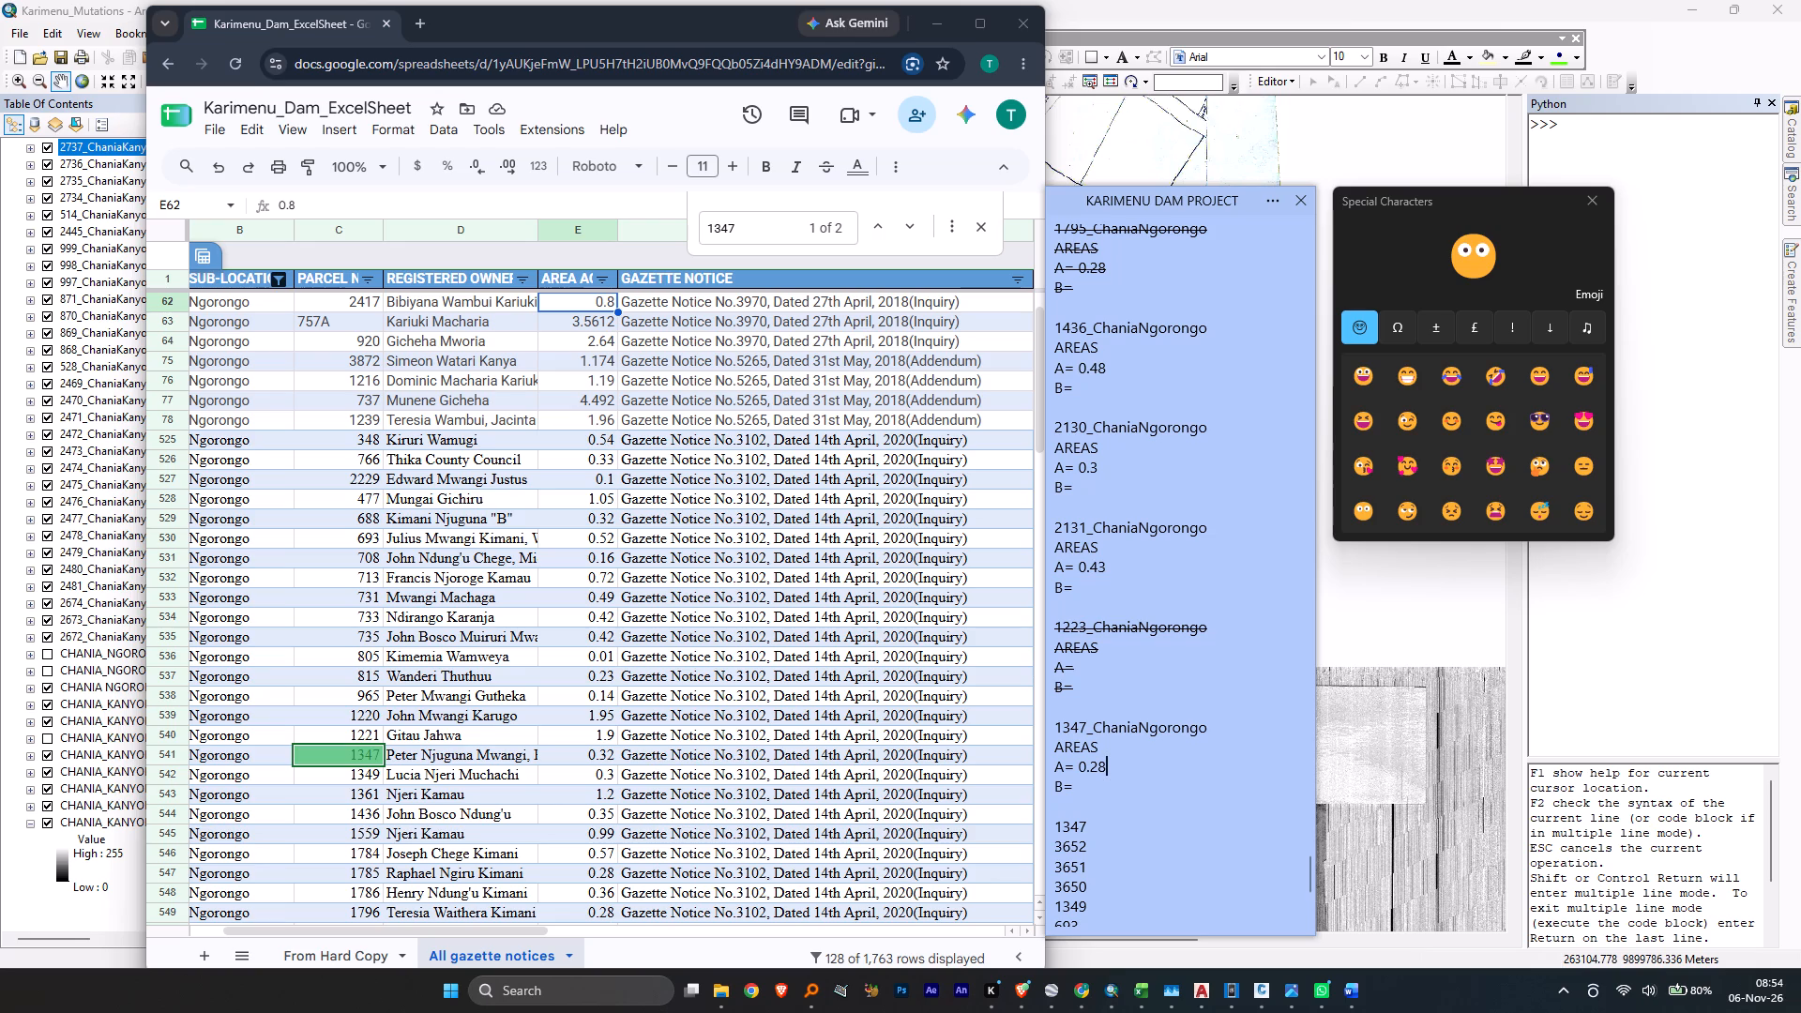
pyautogui.press('BackSpace')
pyautogui.press('BackSpace')
pyautogui.write('32')
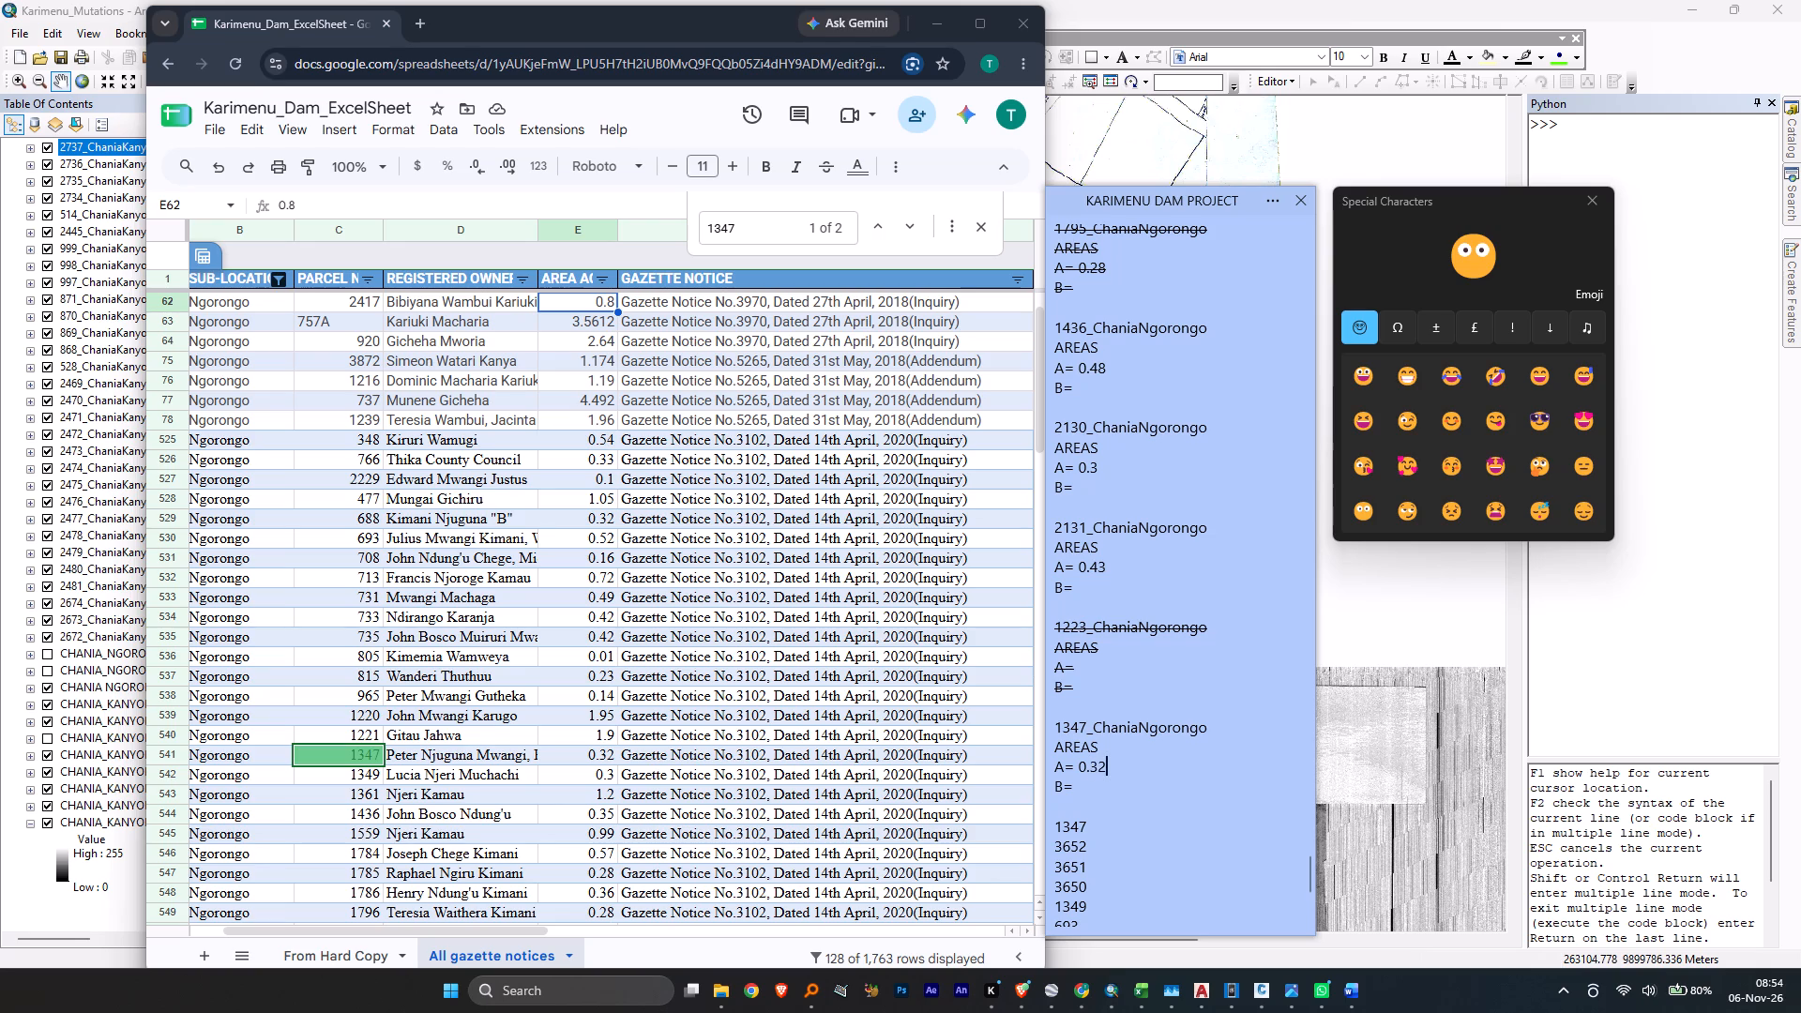
pyautogui.click(1107, 821)
pyautogui.press('BackSpace')
pyautogui.press('BackSpace')
pyautogui.press('BackSpace')
pyautogui.press('BackSpace')
pyautogui.press('BackSpace')
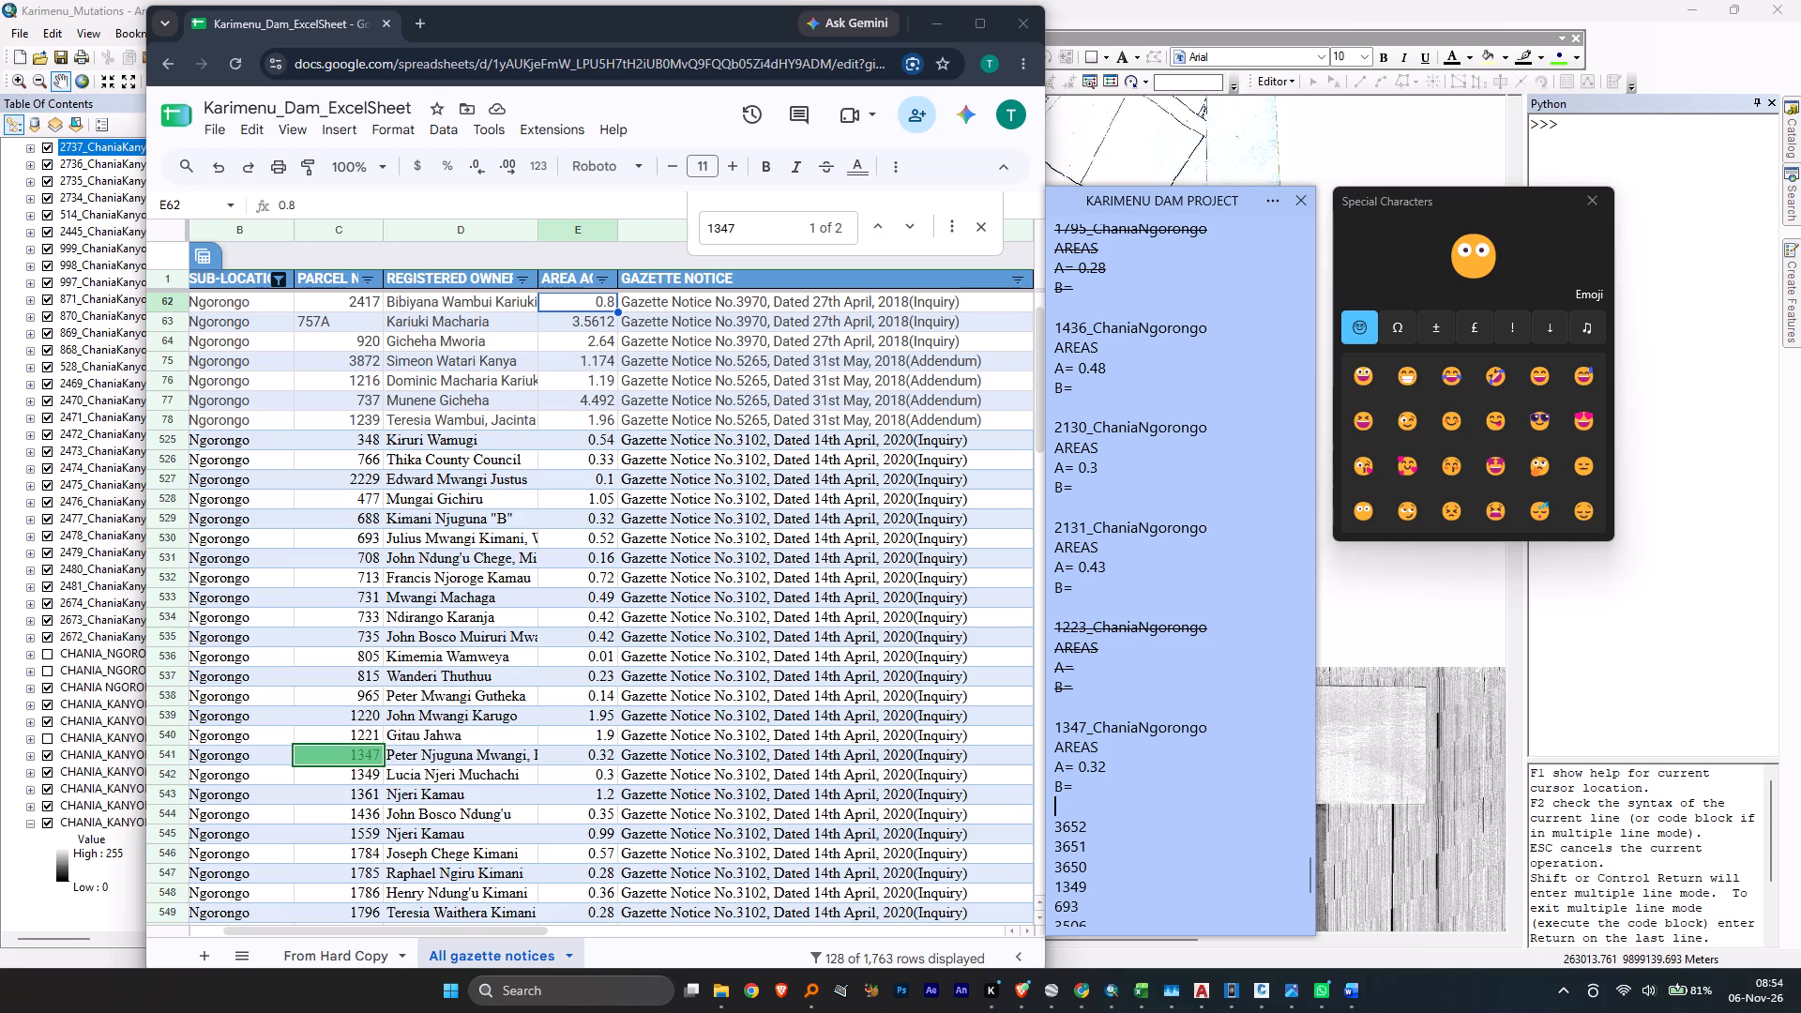
# Paste a copy of the 1796_ChaniaNgorongo areas block below the 1347 block and rename it as 3652_ChaniaNgorongo.
pyautogui.press('Return')
pyautogui.hotkey('ctrl', 'v')
pyautogui.scroll(-1, 1137, 758)
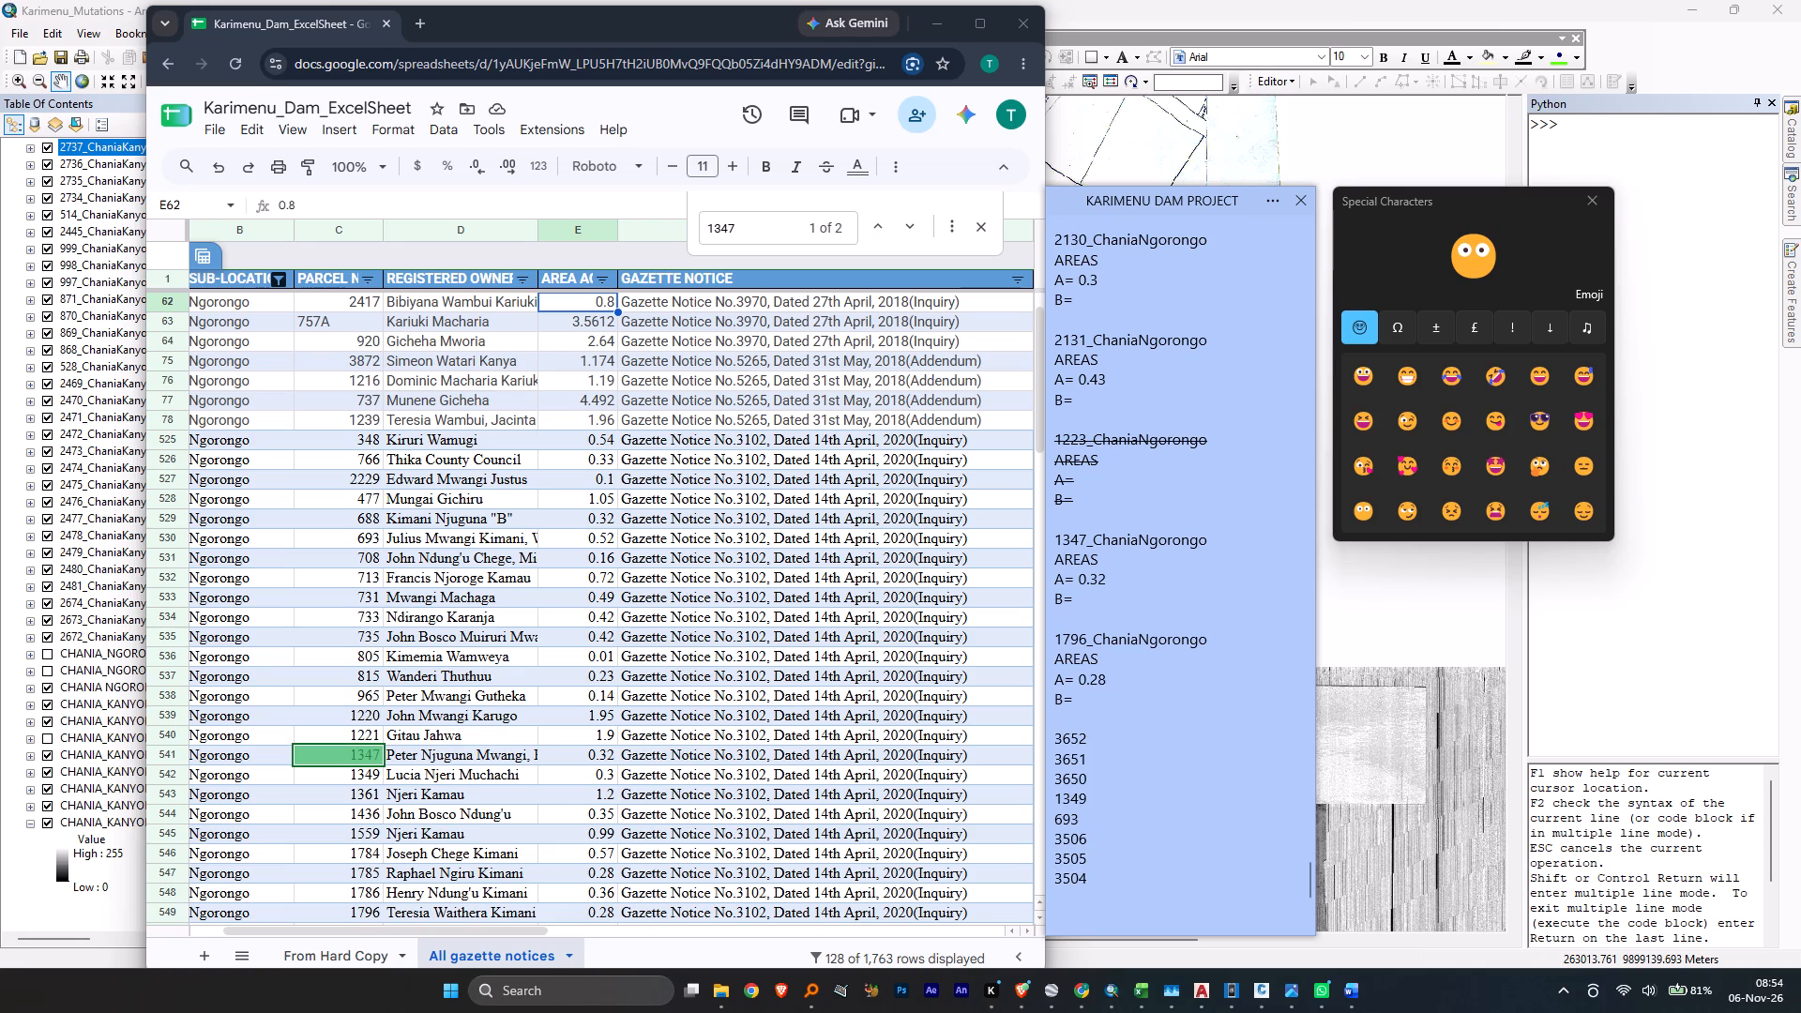
pyautogui.moveTo(1084, 639); pyautogui.dragTo(1054, 643)
pyautogui.write('36')
pyautogui.press('5')
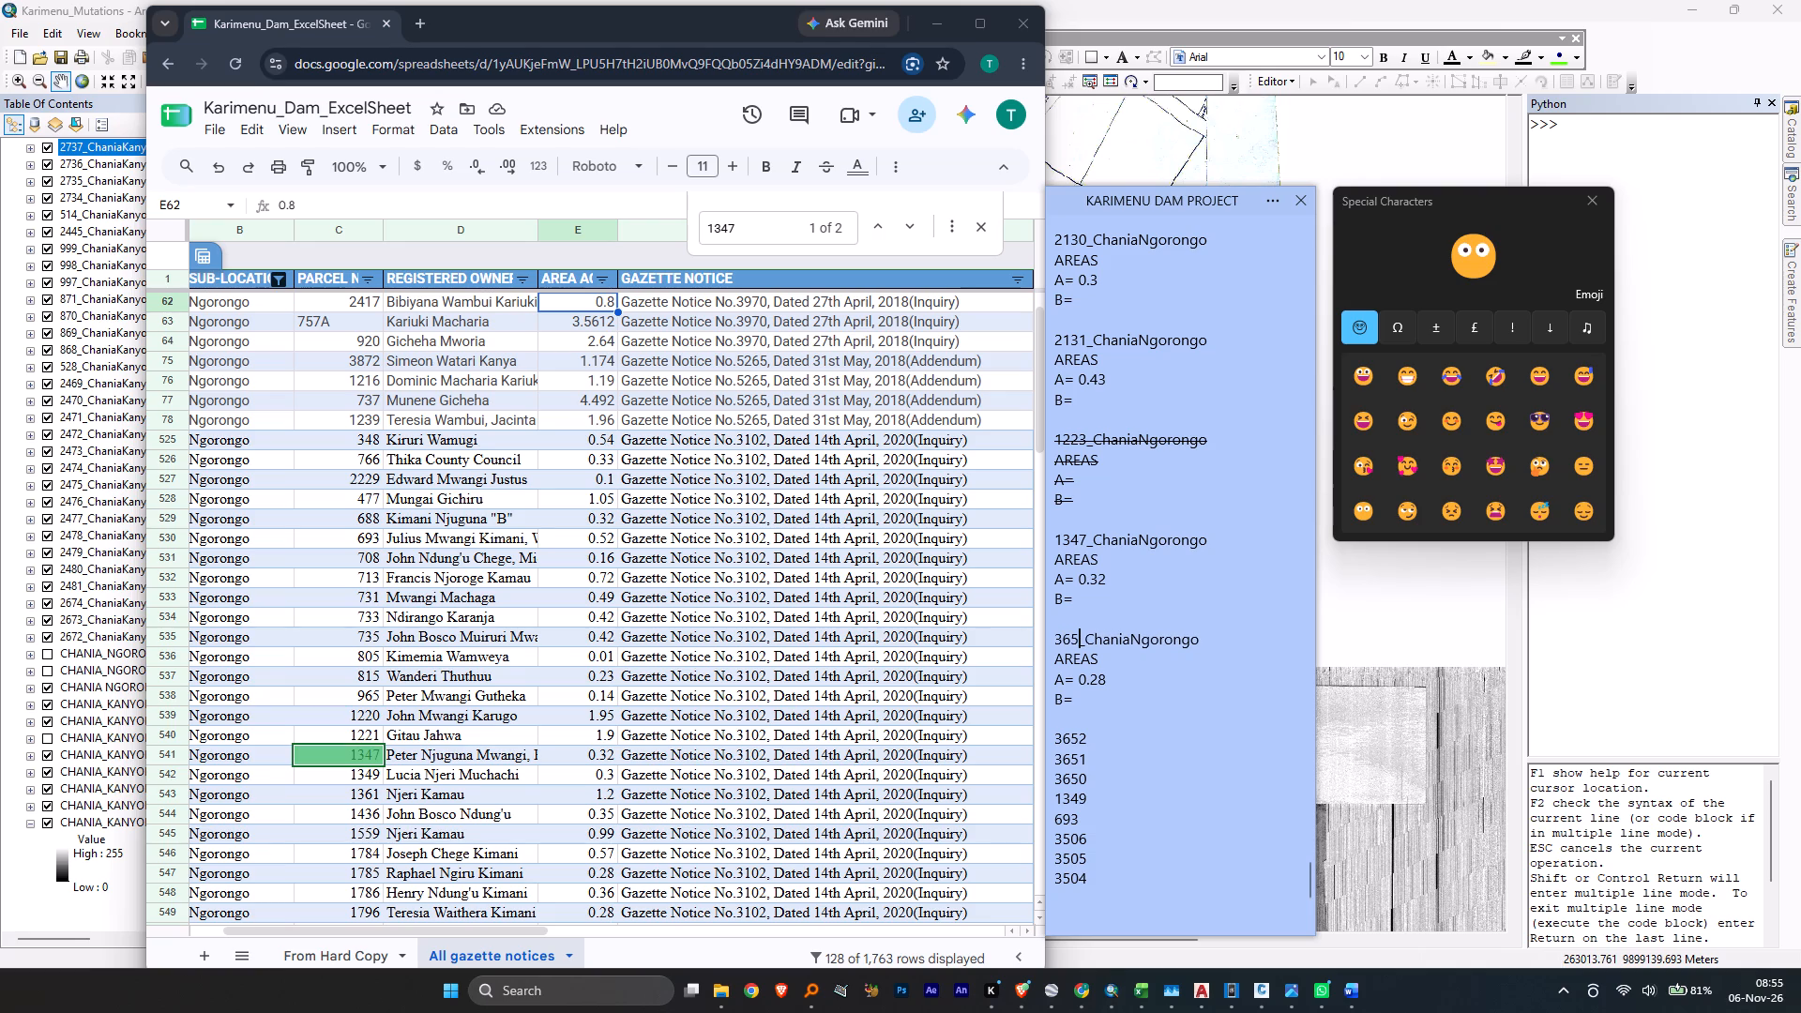
pyautogui.press('2')
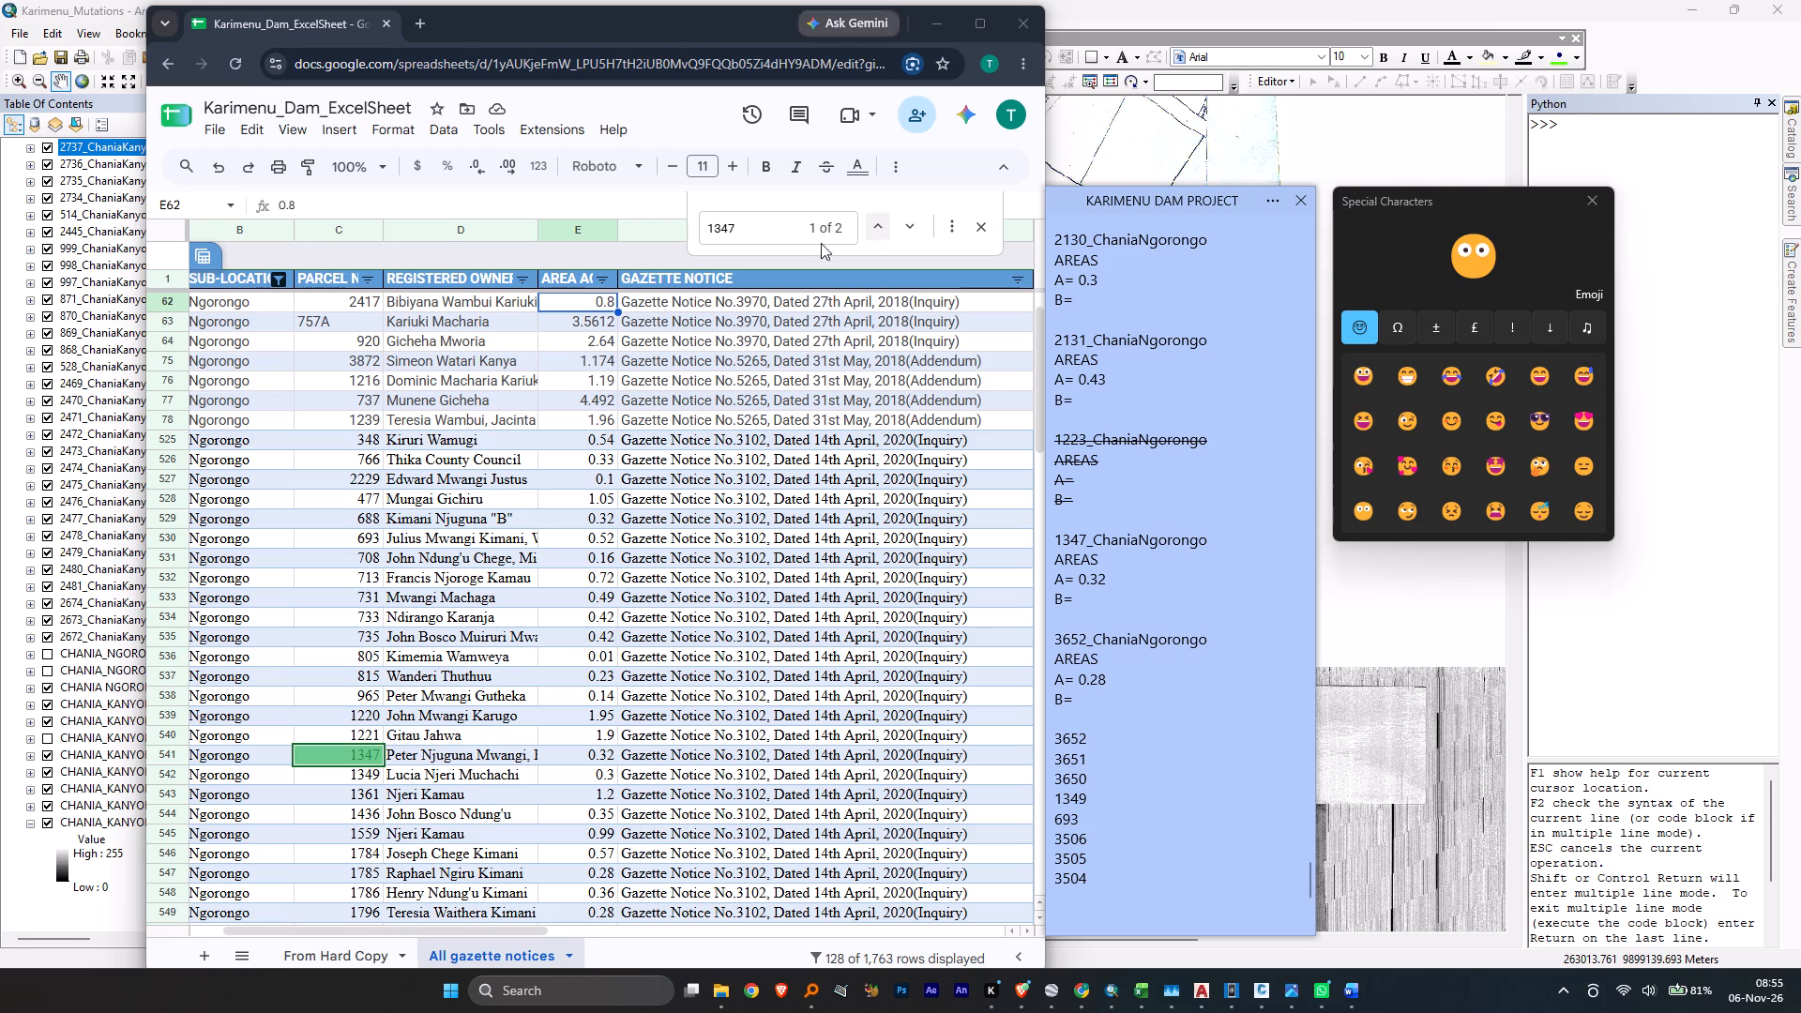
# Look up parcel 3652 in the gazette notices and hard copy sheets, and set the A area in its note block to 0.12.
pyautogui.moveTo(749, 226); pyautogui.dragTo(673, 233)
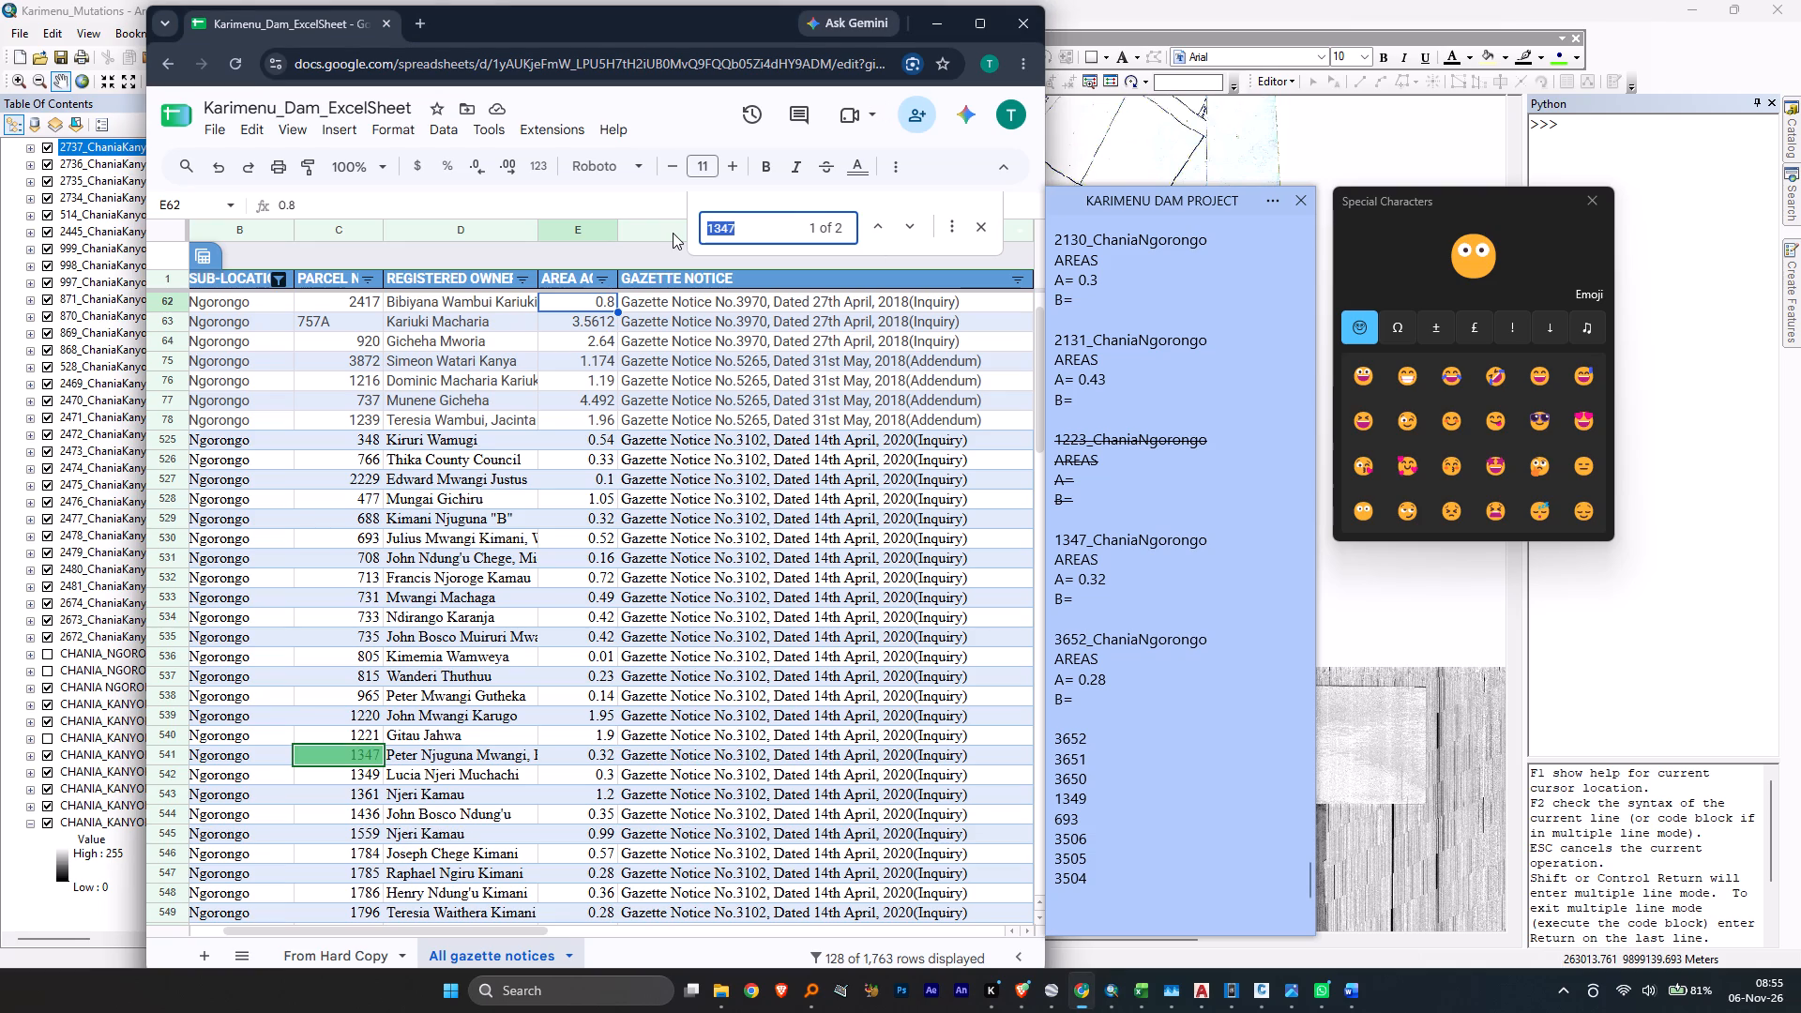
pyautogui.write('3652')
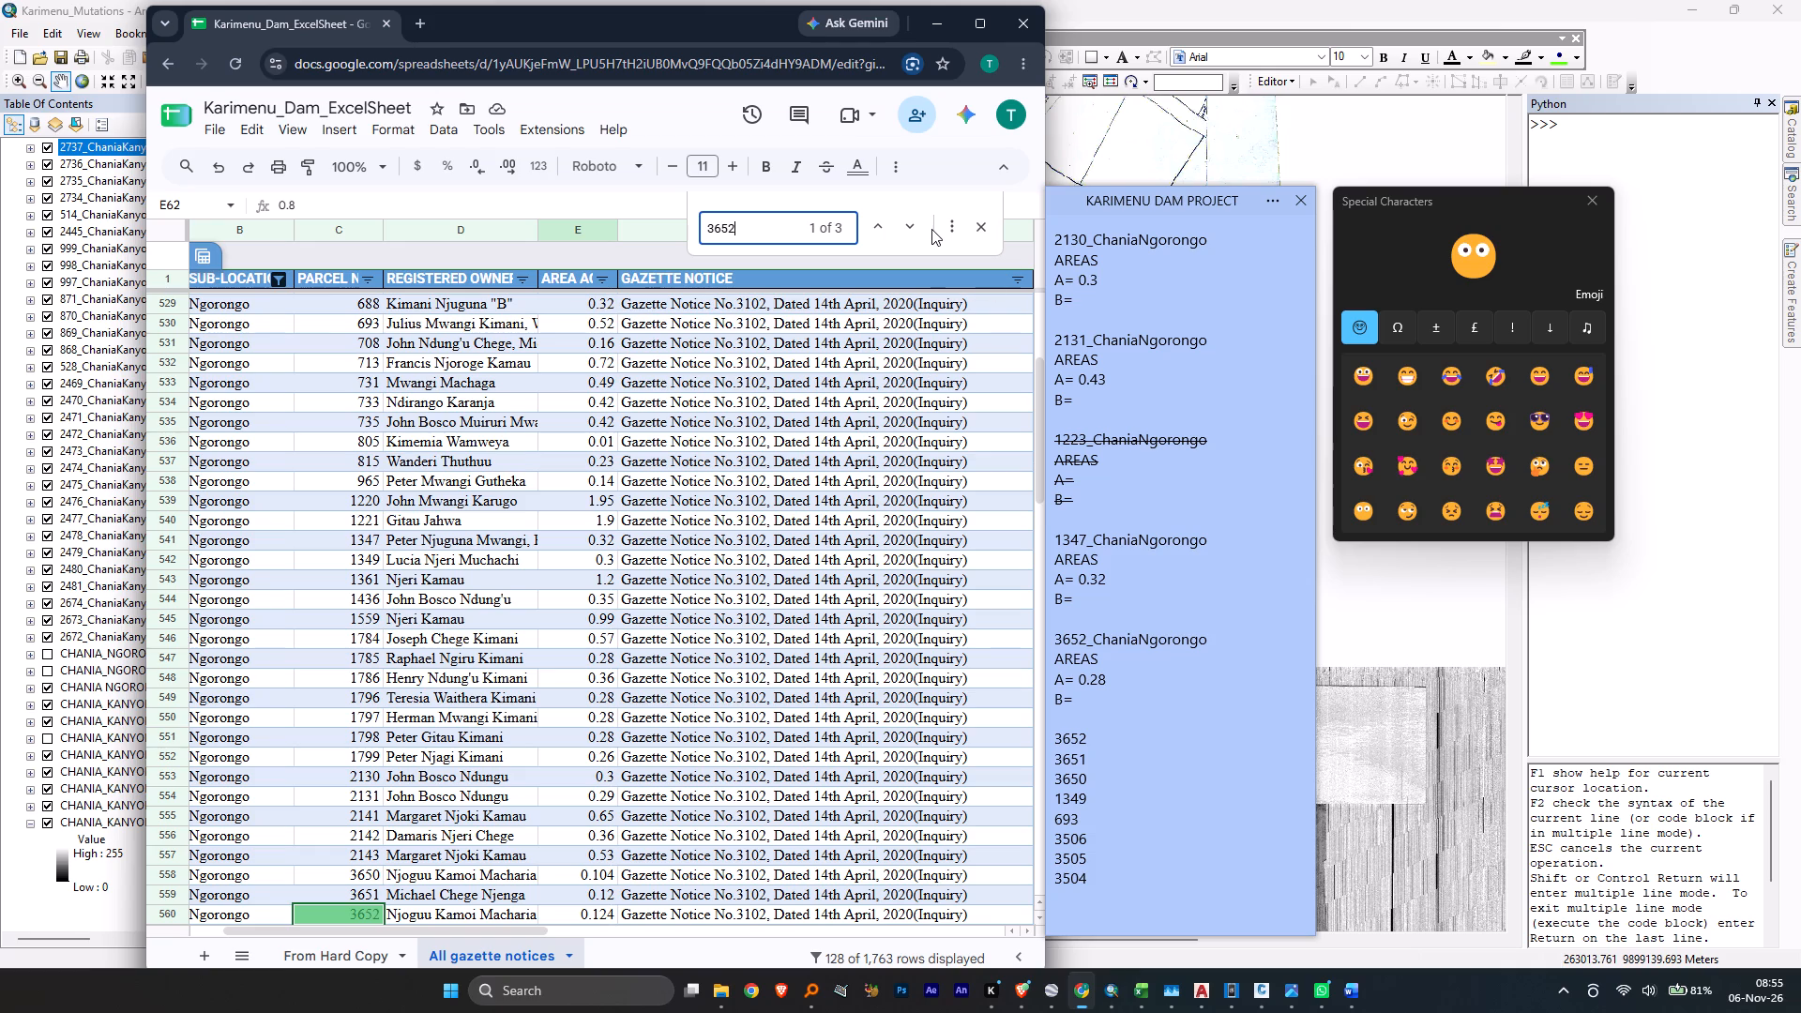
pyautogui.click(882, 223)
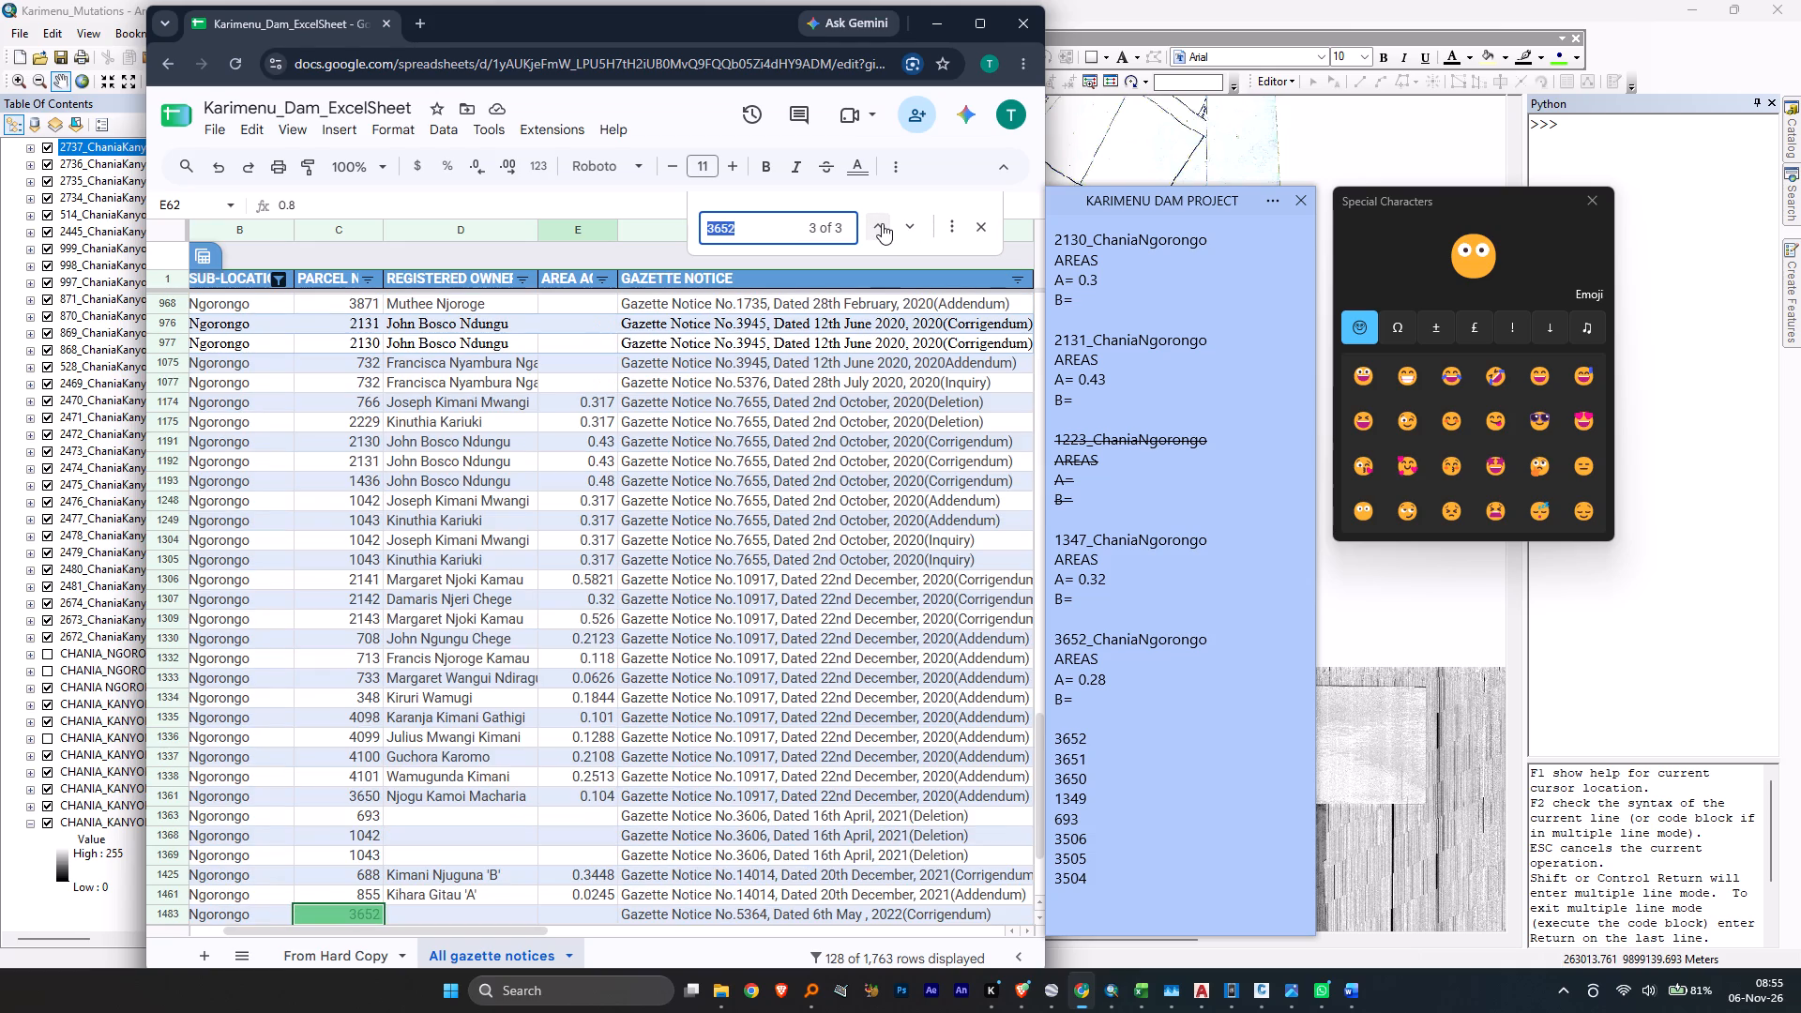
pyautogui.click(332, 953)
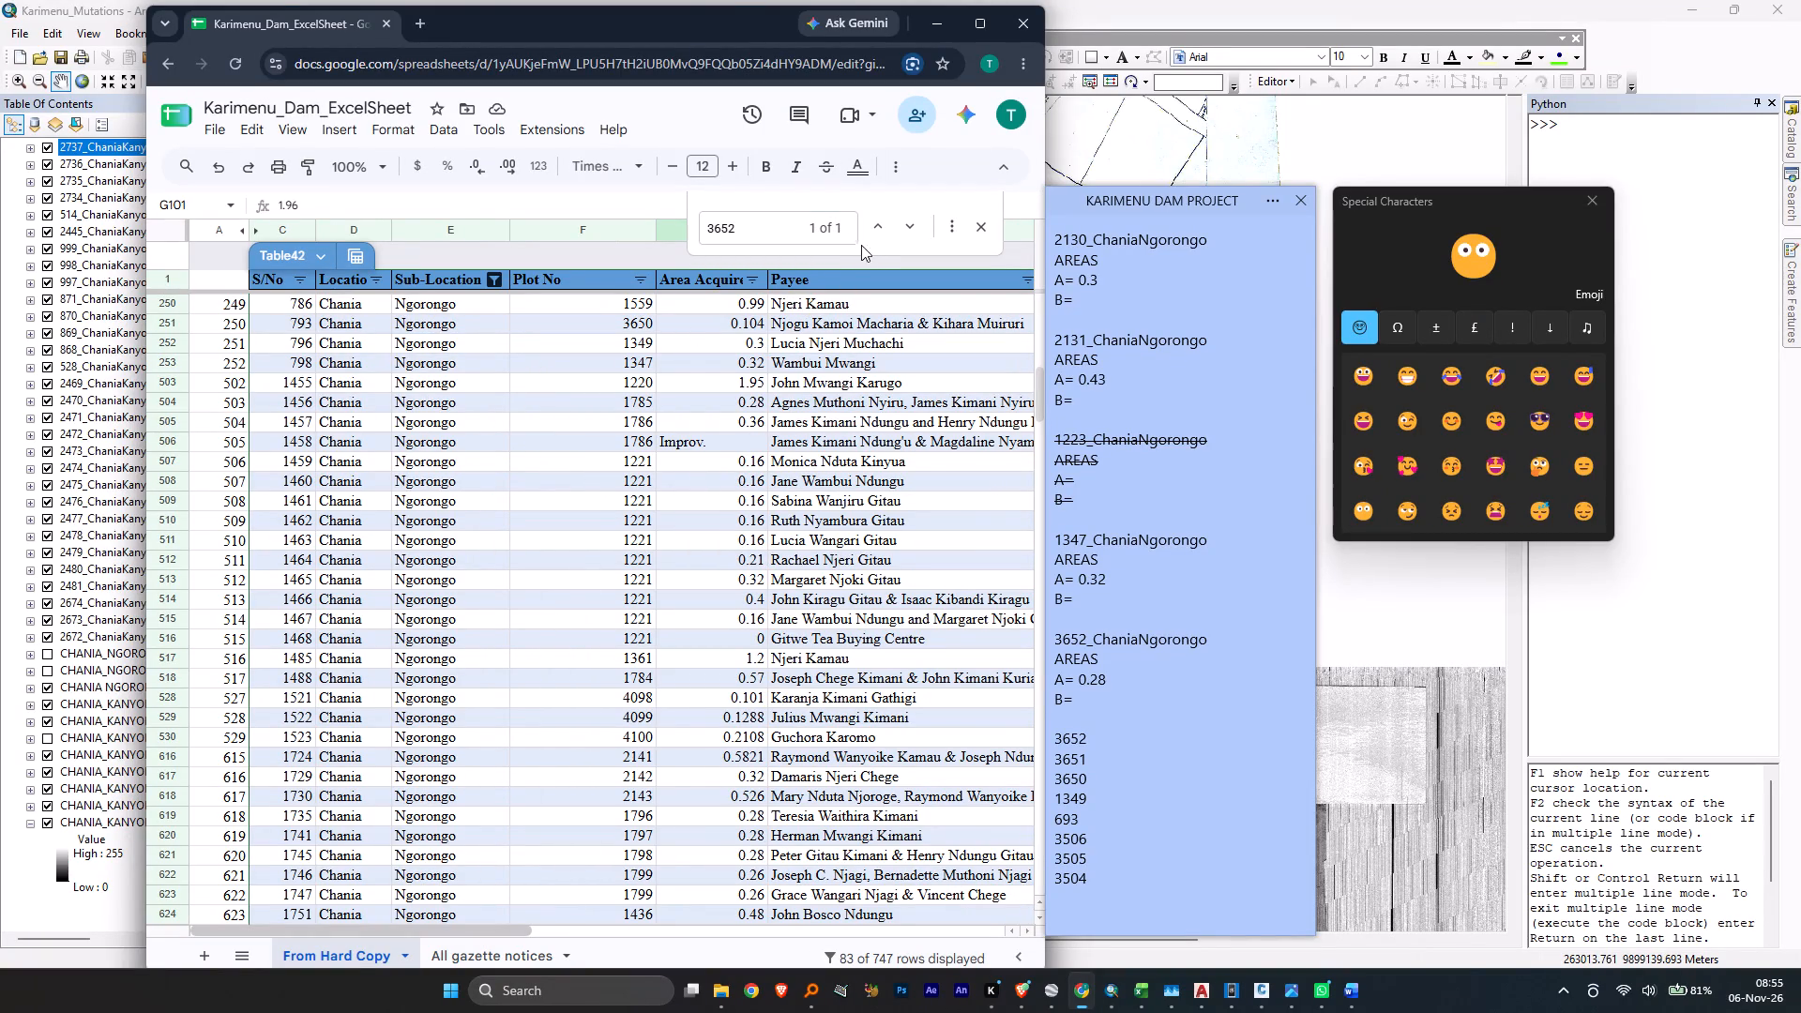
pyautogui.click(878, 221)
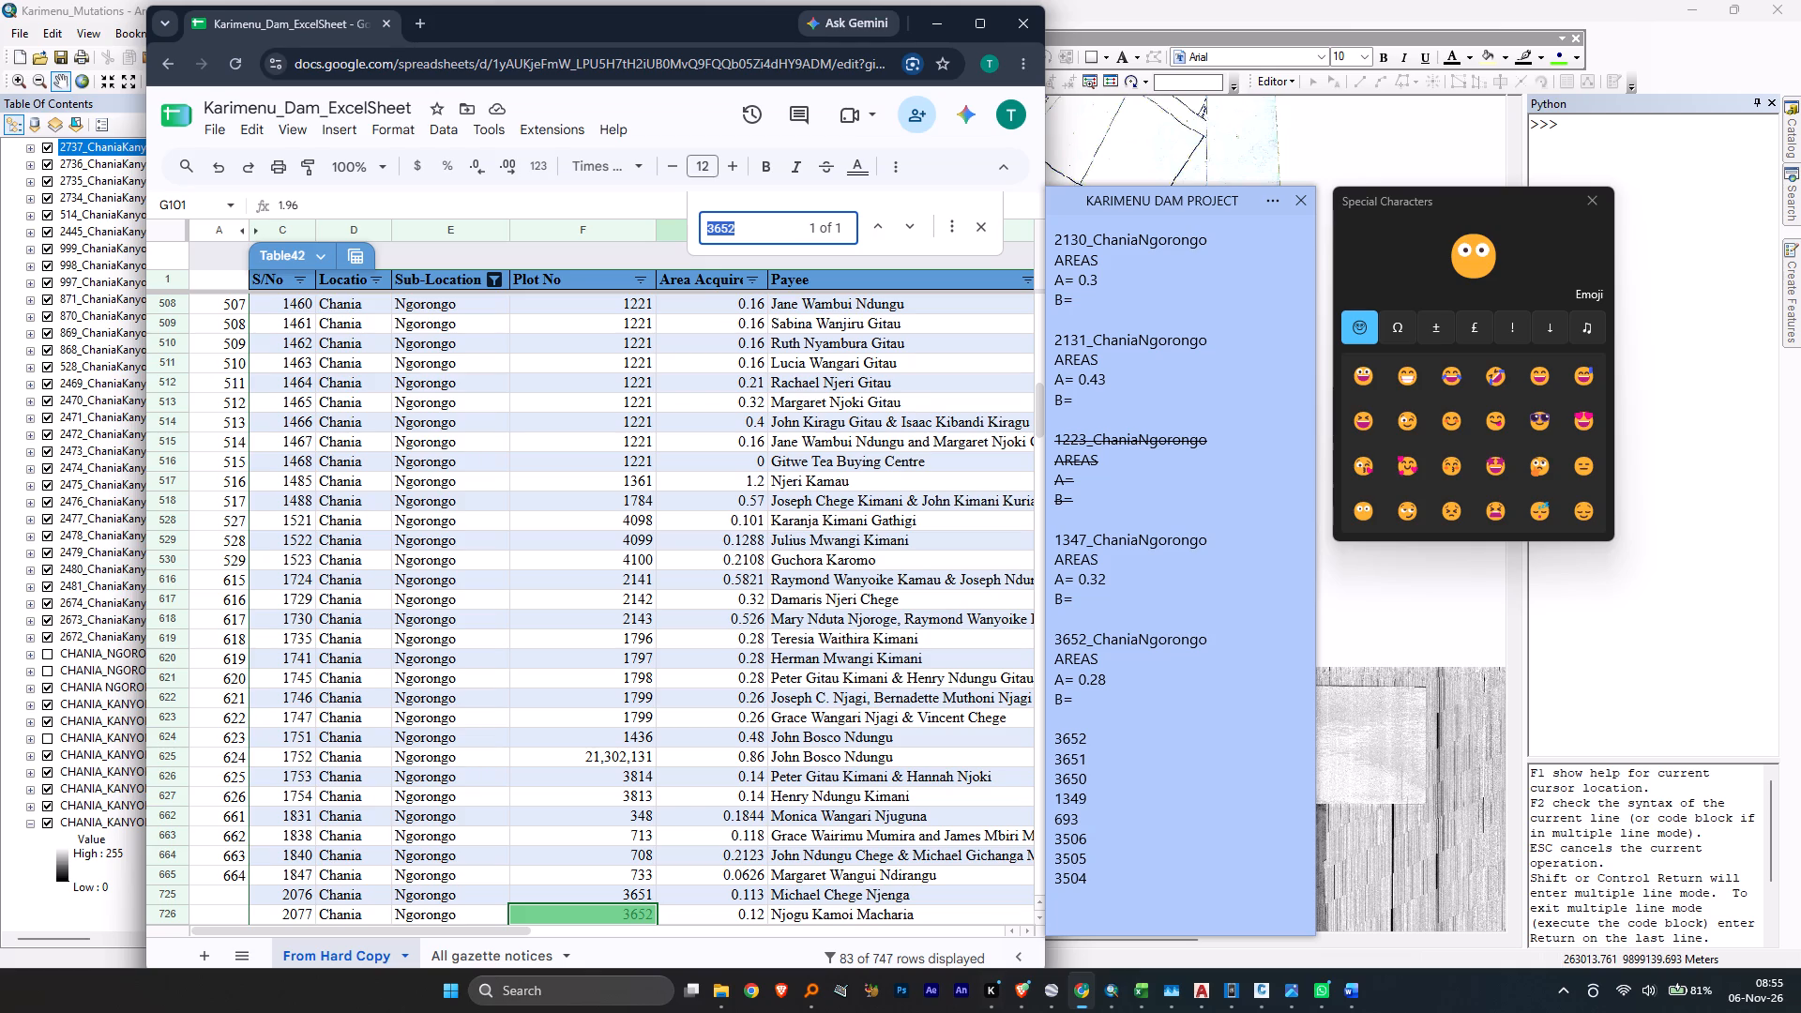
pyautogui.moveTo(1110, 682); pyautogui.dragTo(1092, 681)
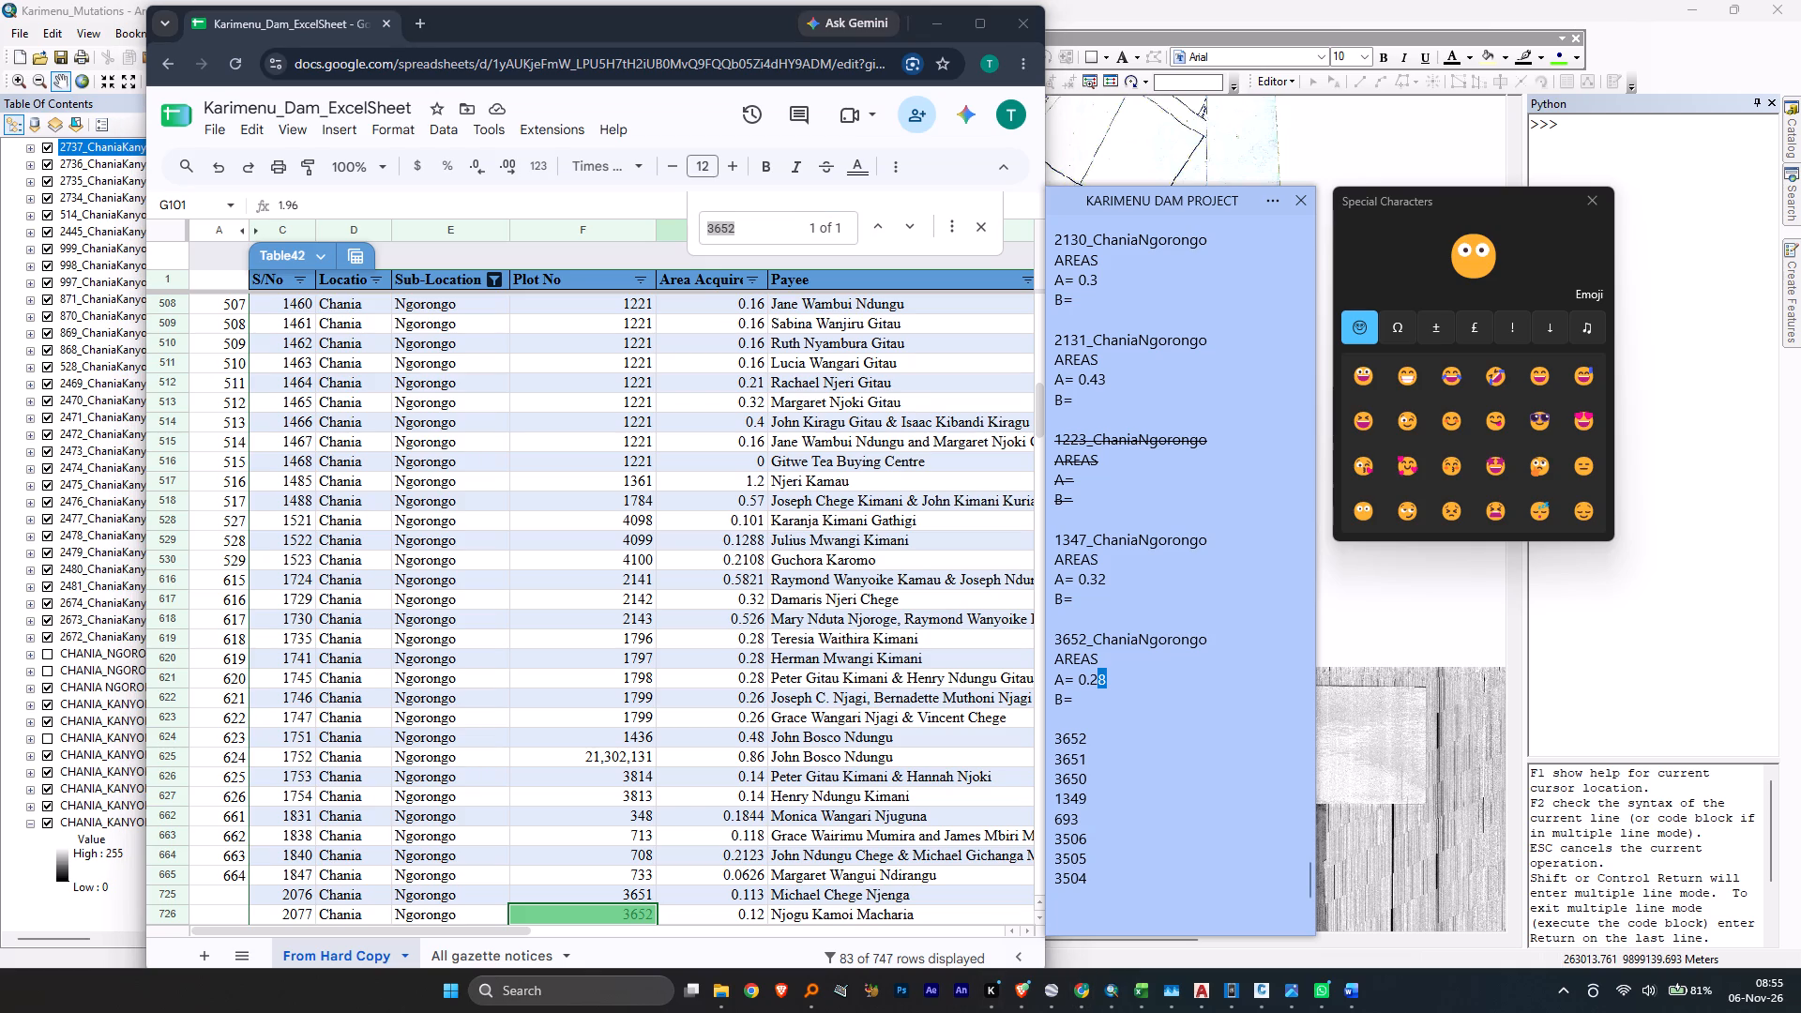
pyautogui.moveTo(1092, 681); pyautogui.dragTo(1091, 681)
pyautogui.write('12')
# Review parcel 3652's entries in the All gazette notices sheet and replace the A value in its note block with Corrigendum.
pyautogui.click(507, 965)
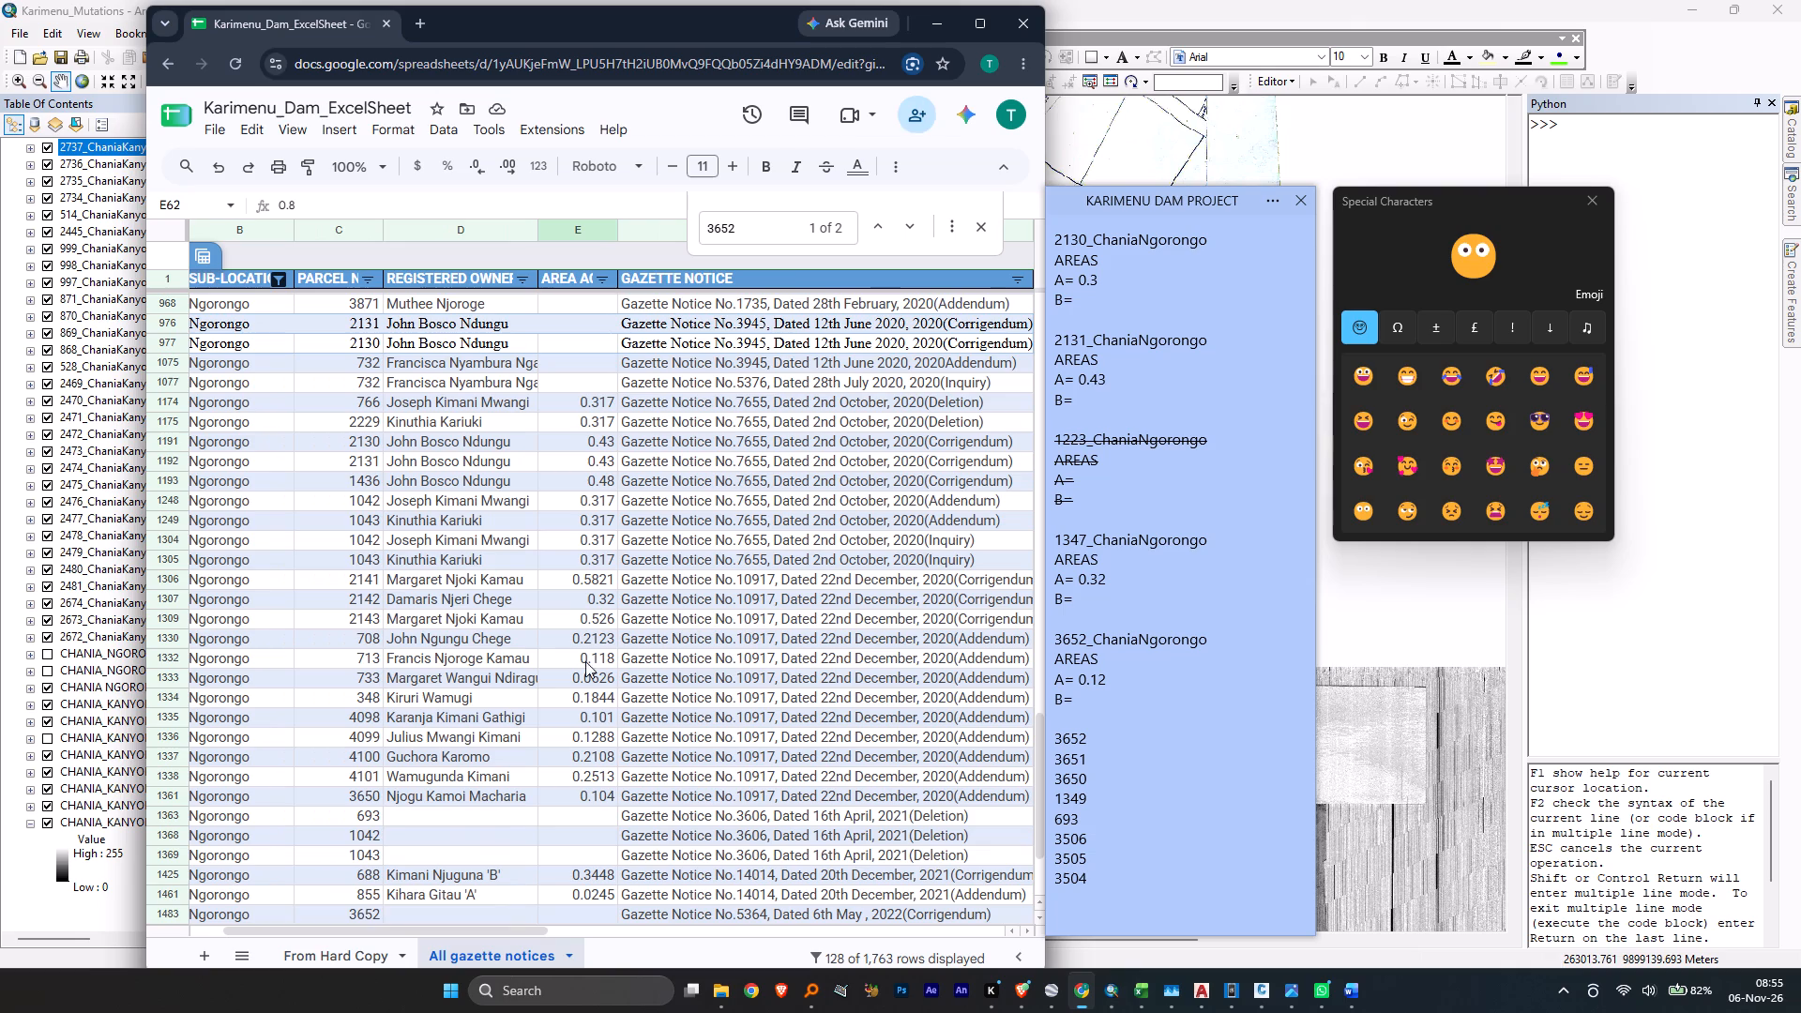
pyautogui.click(879, 221)
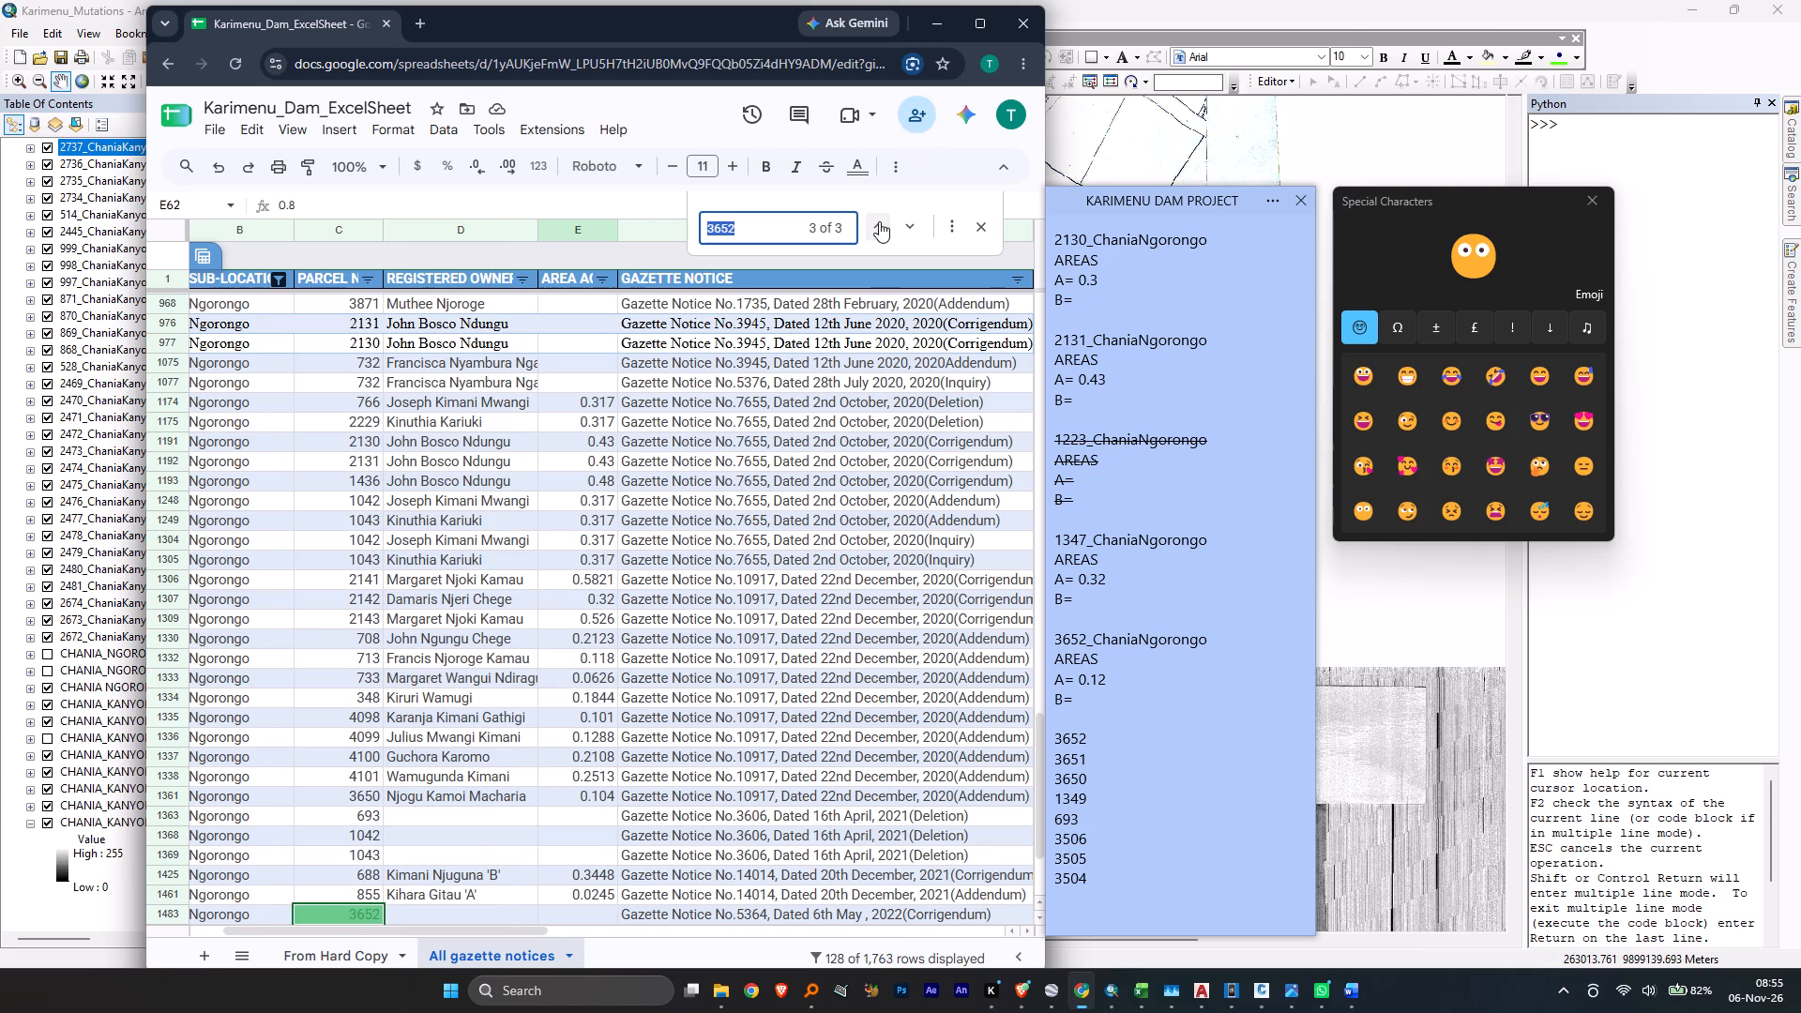
pyautogui.click(879, 221)
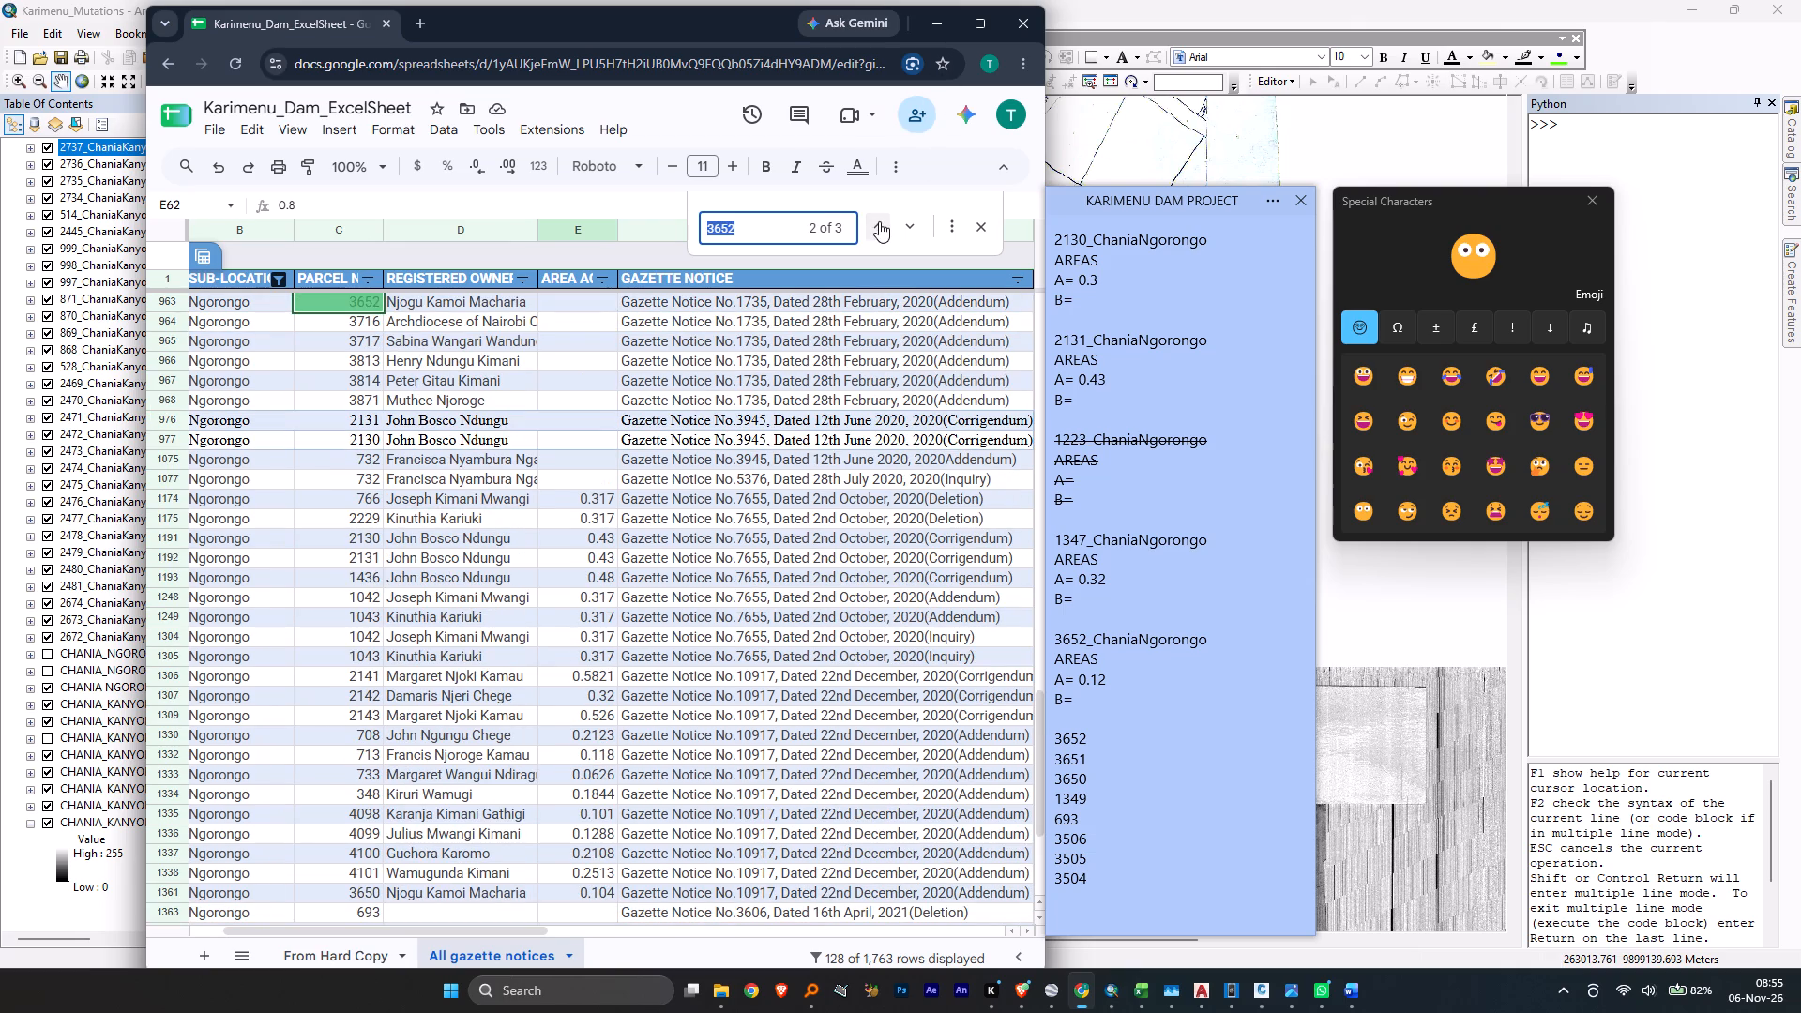
pyautogui.click(879, 221)
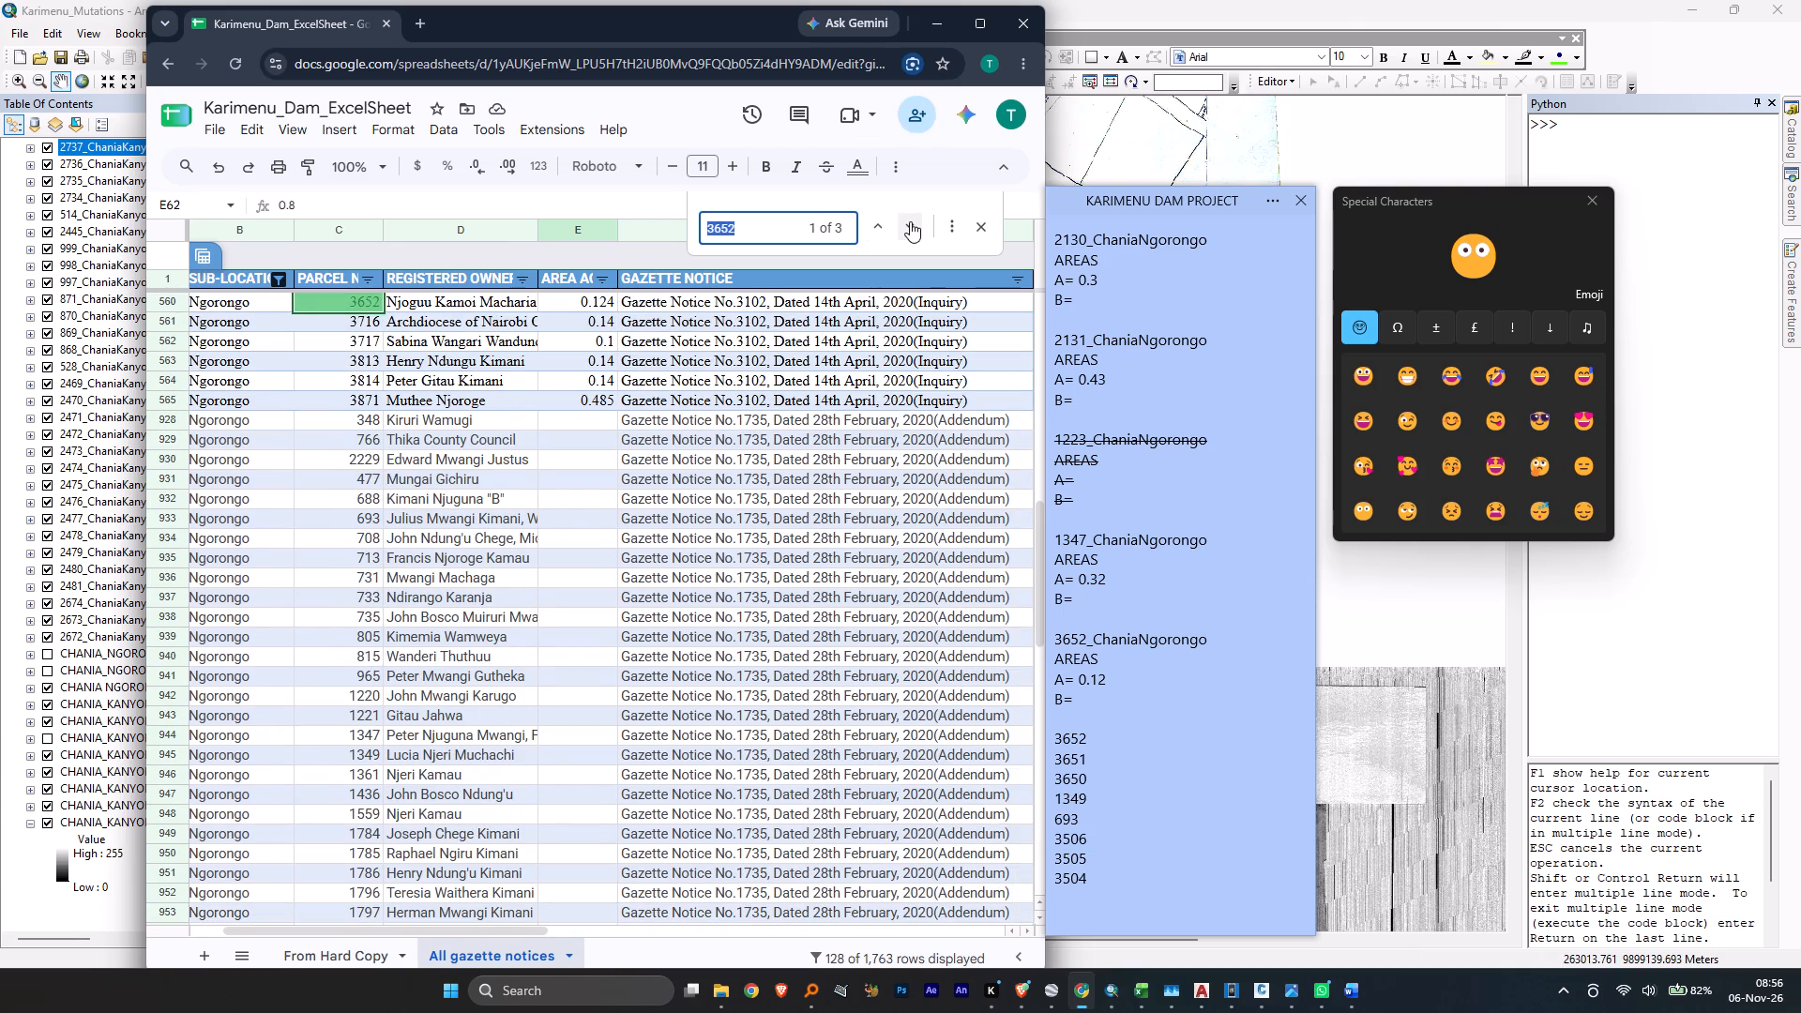
pyautogui.click(910, 221)
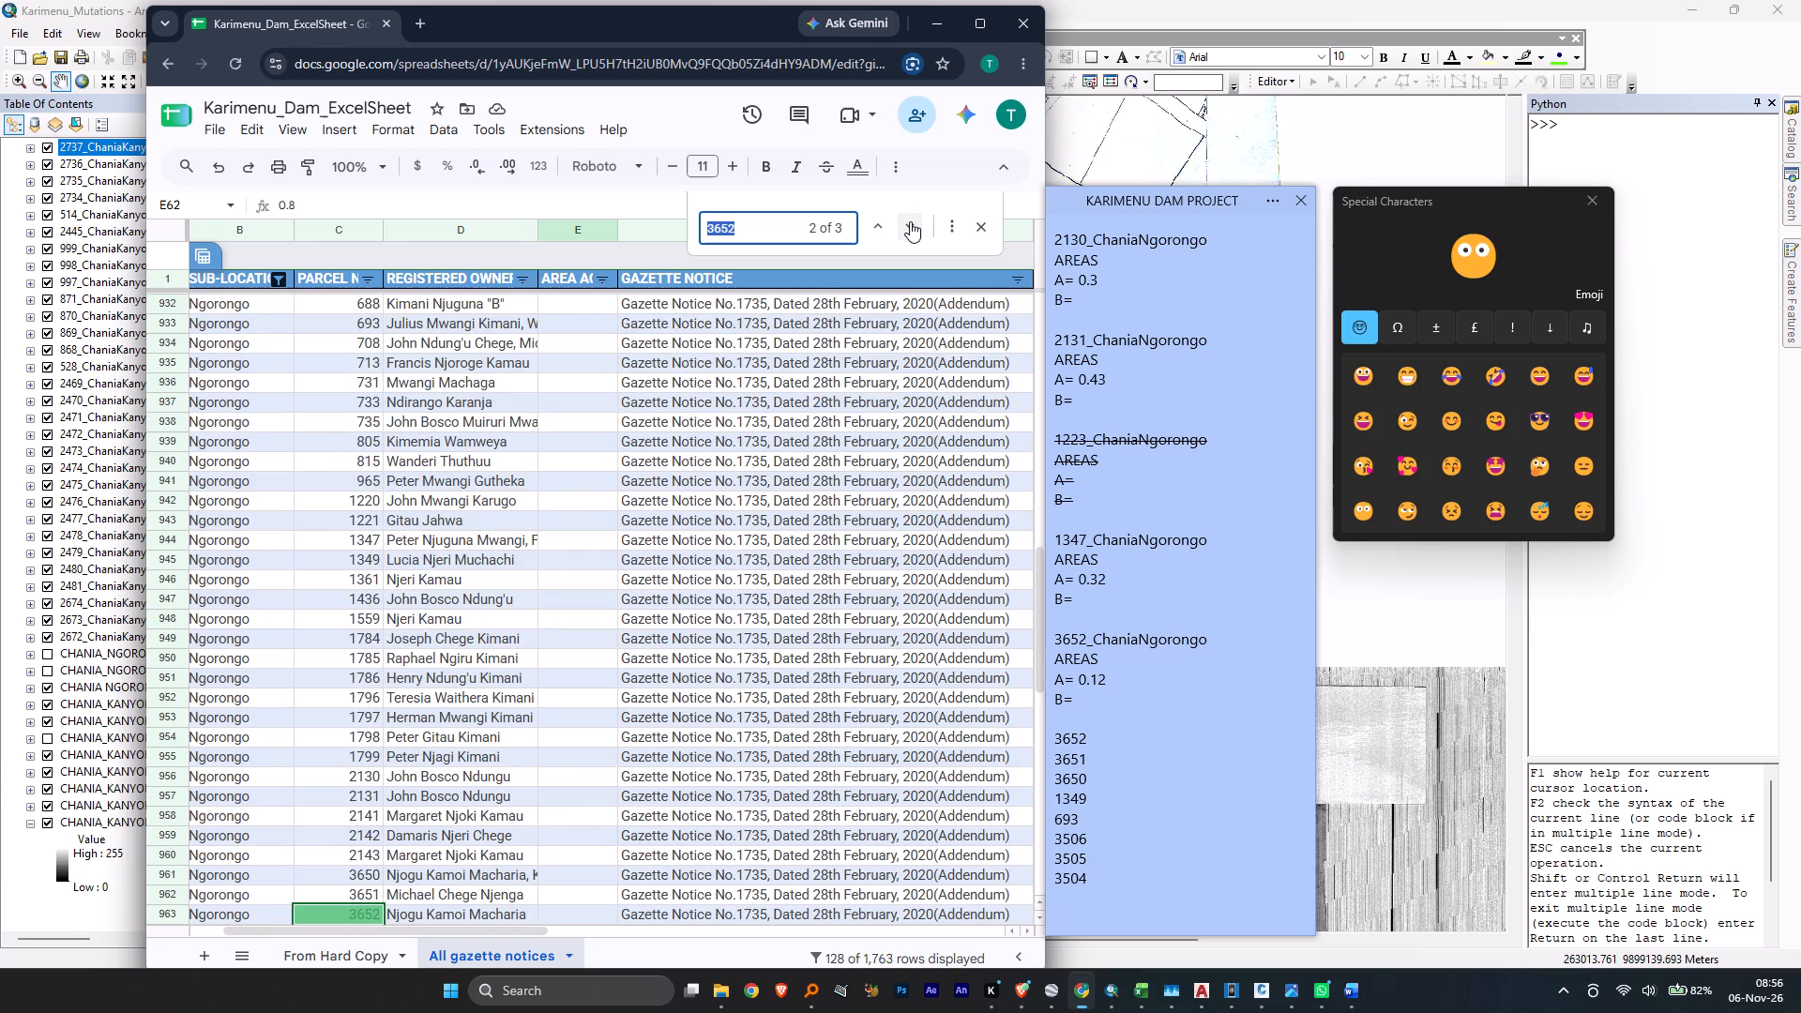
pyautogui.click(880, 225)
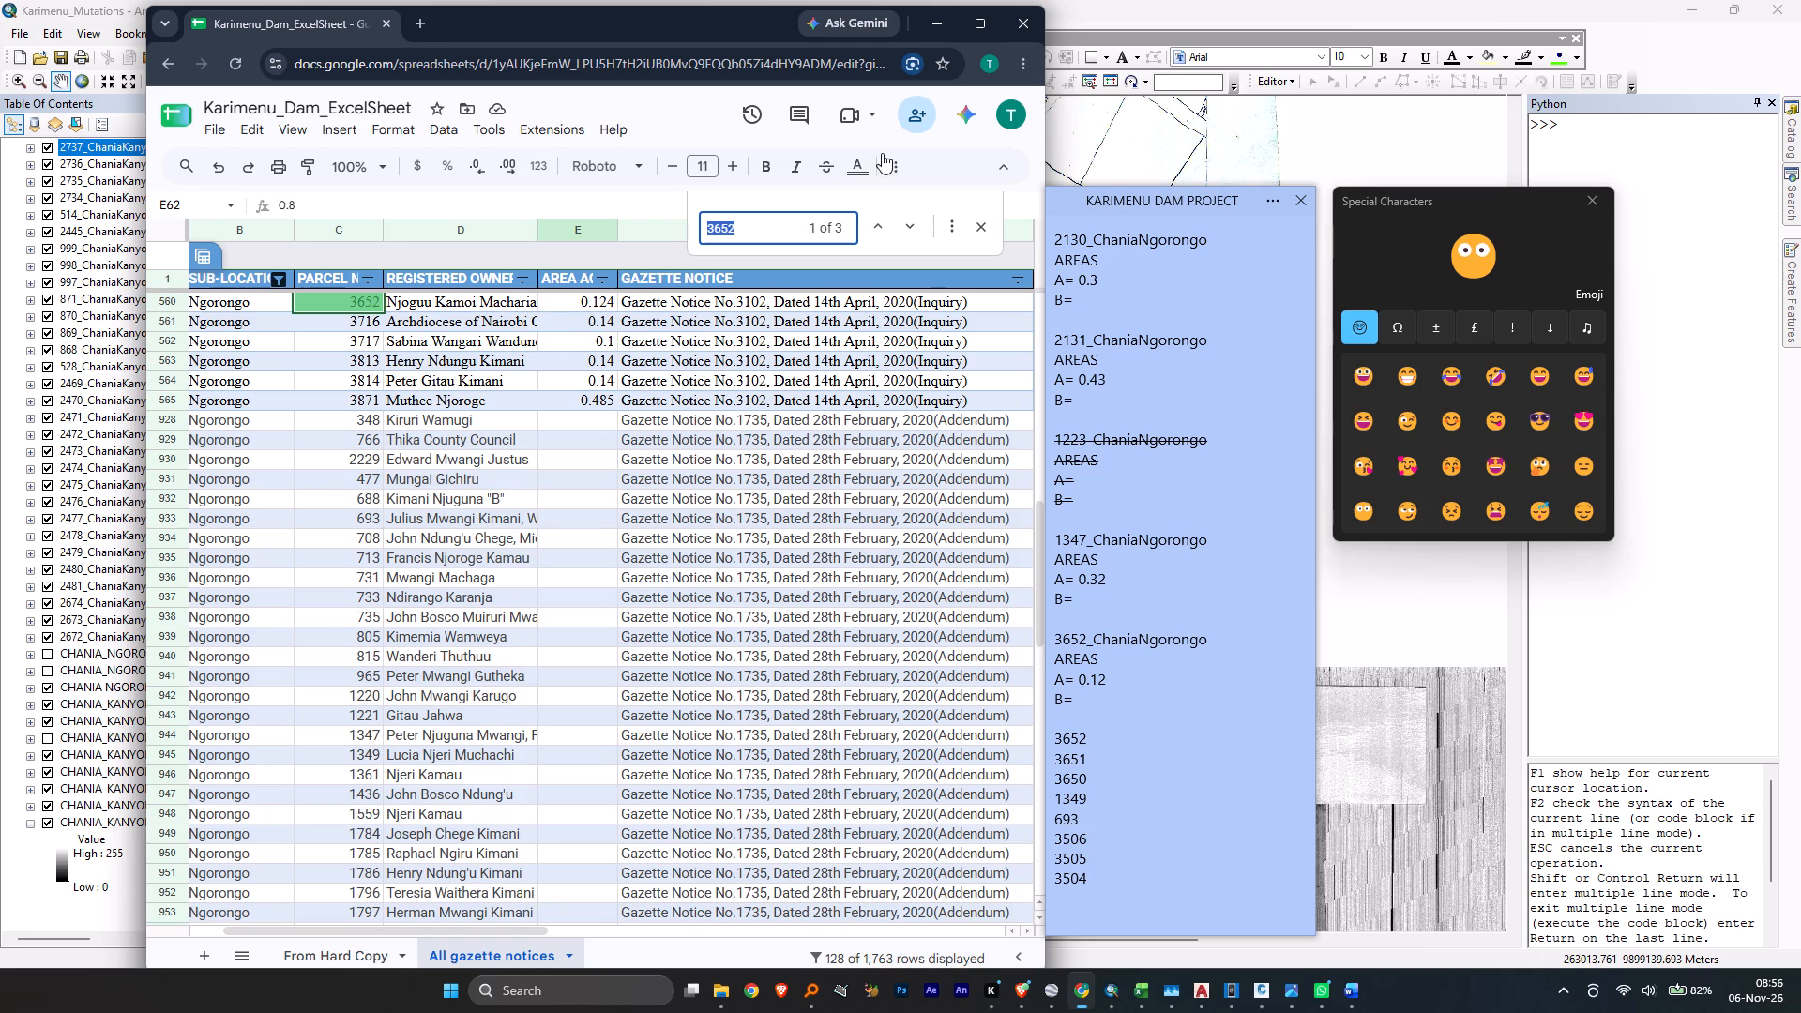
pyautogui.click(1123, 683)
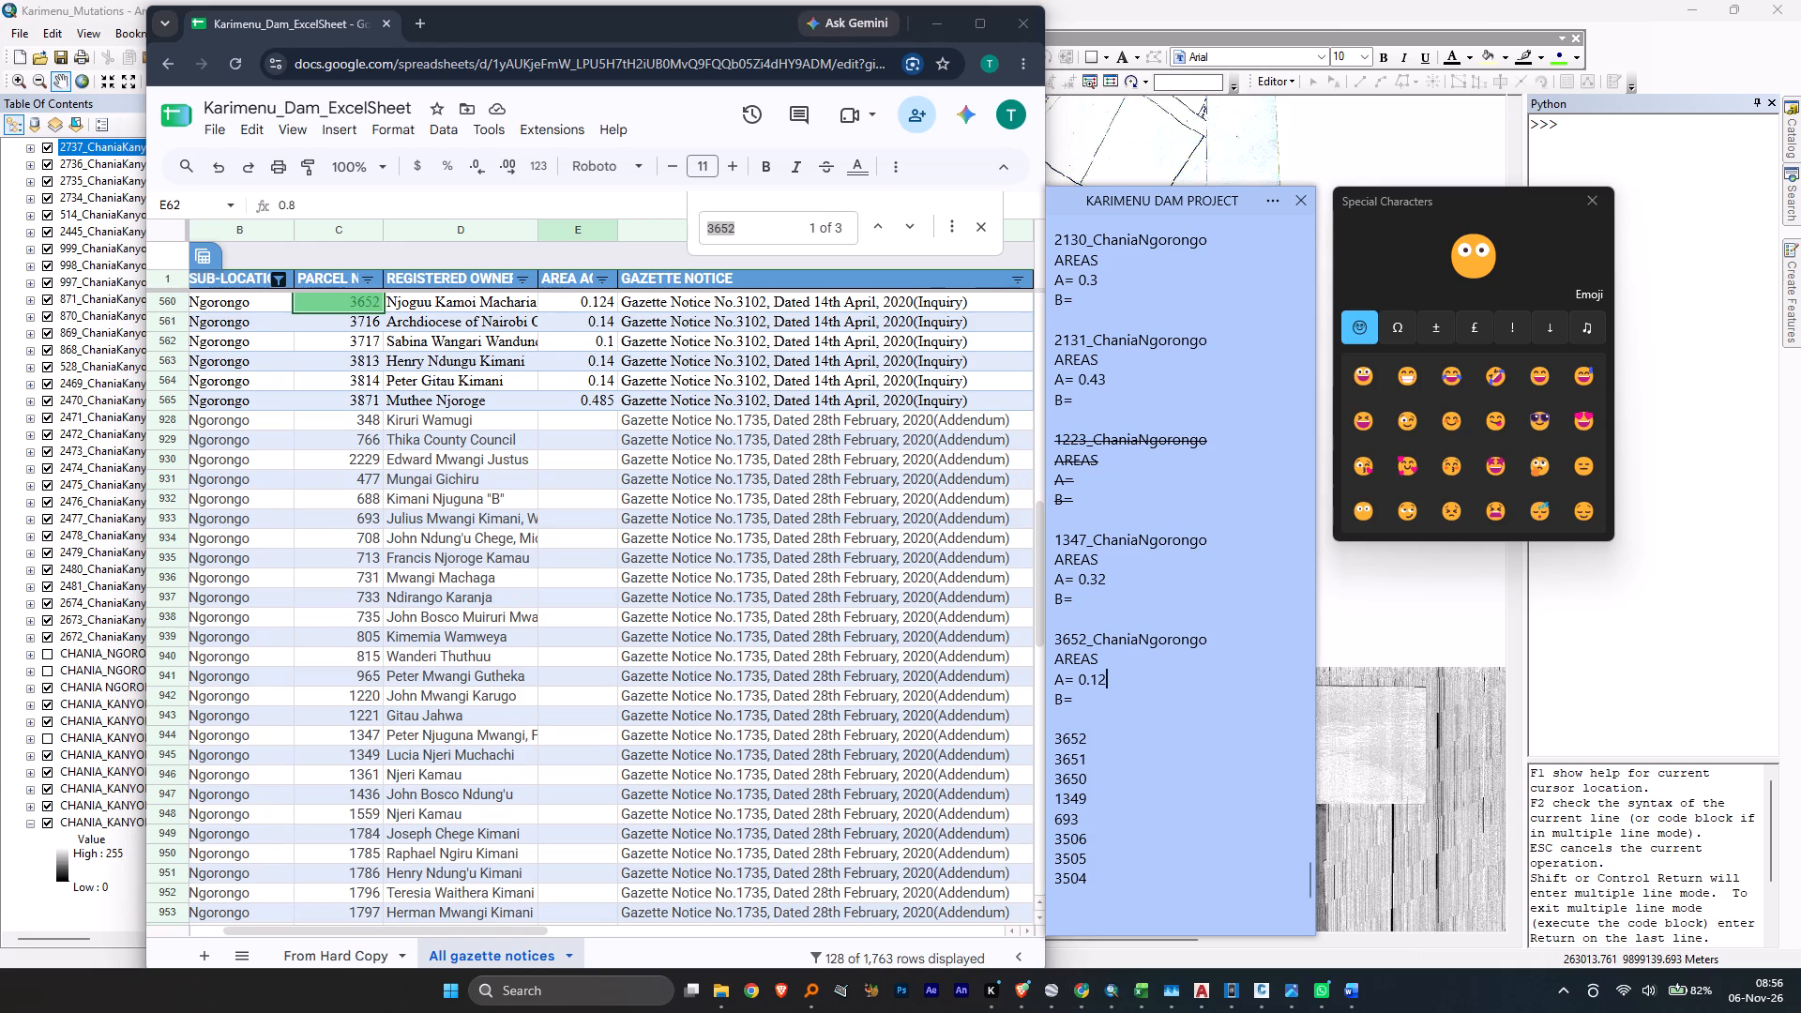
pyautogui.press('BackSpace')
pyautogui.press('BackSpace')
pyautogui.press('BackSpace')
pyautogui.press('BackSpace')
pyautogui.press('BackSpace')
pyautogui.click(1087, 678)
pyautogui.hotkey('shift', 'c')
pyautogui.write('orrigendum')
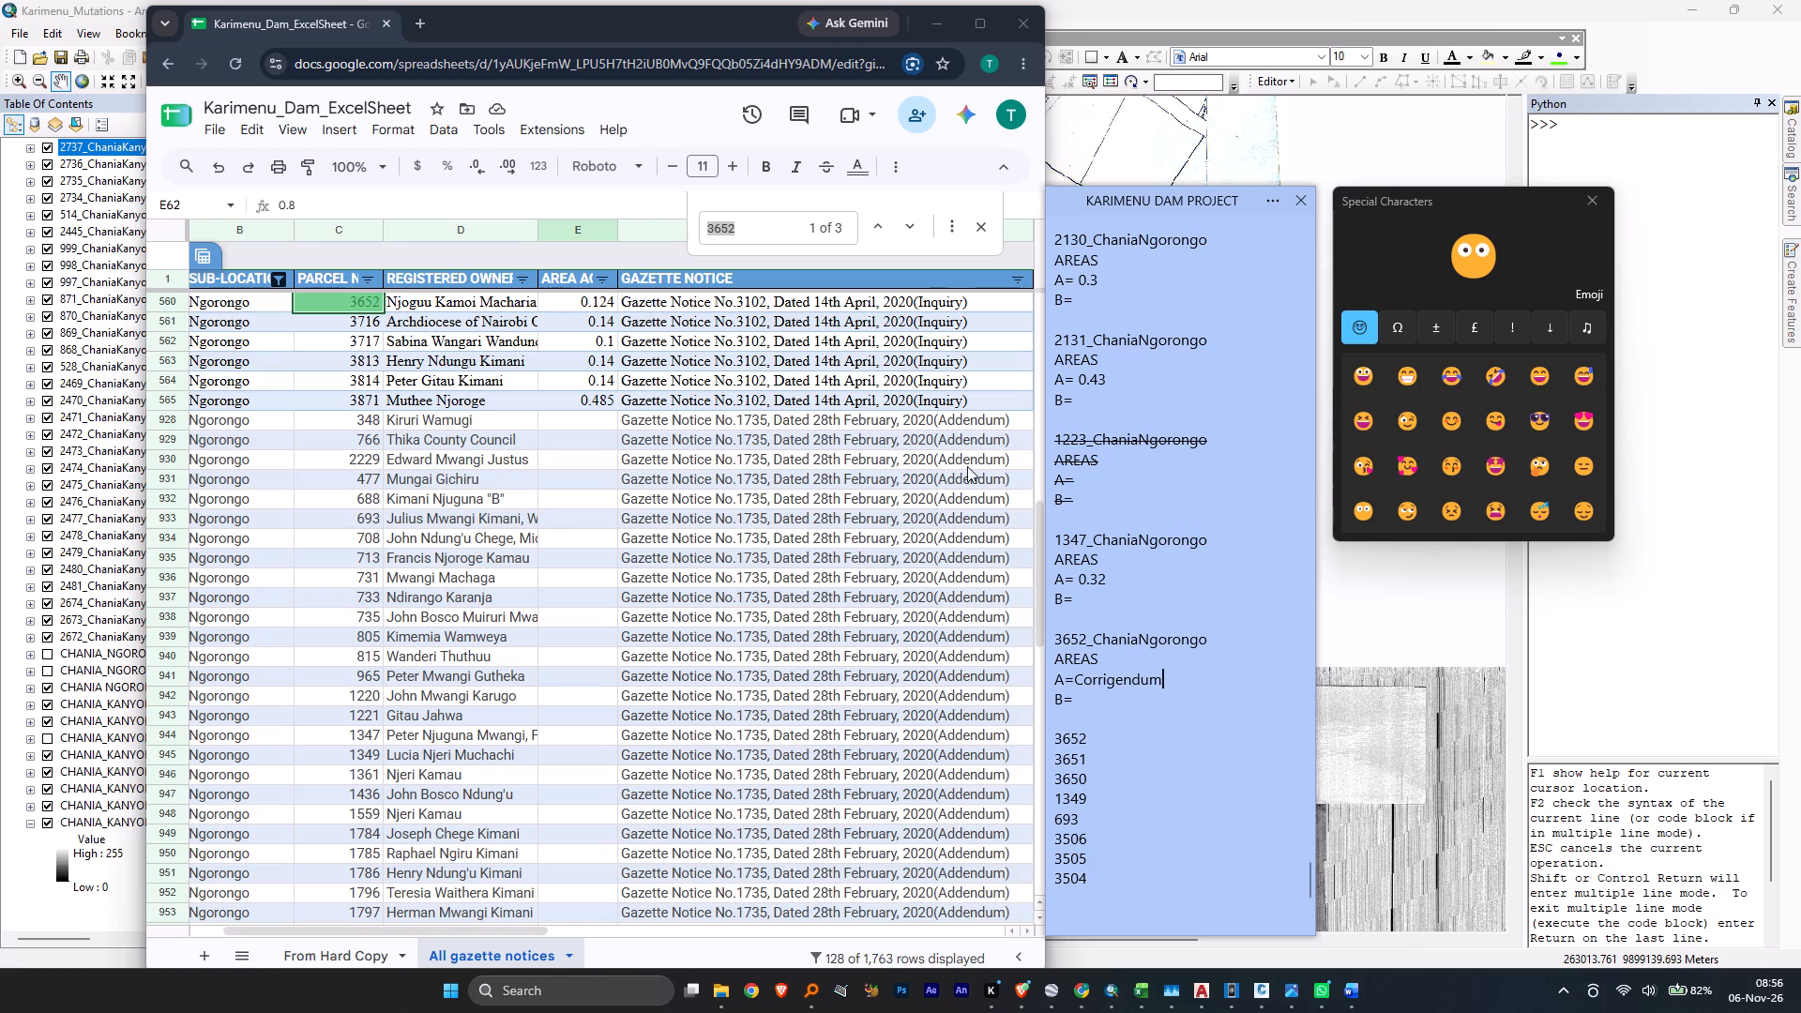
# Remove parcel number 3652 and its line from the top of the pending parcel list in the note.
pyautogui.click(1097, 733)
pyautogui.press('BackSpace')
pyautogui.press('BackSpace')
pyautogui.press('BackSpace')
pyautogui.press('BackSpace')
pyautogui.press('BackSpace')
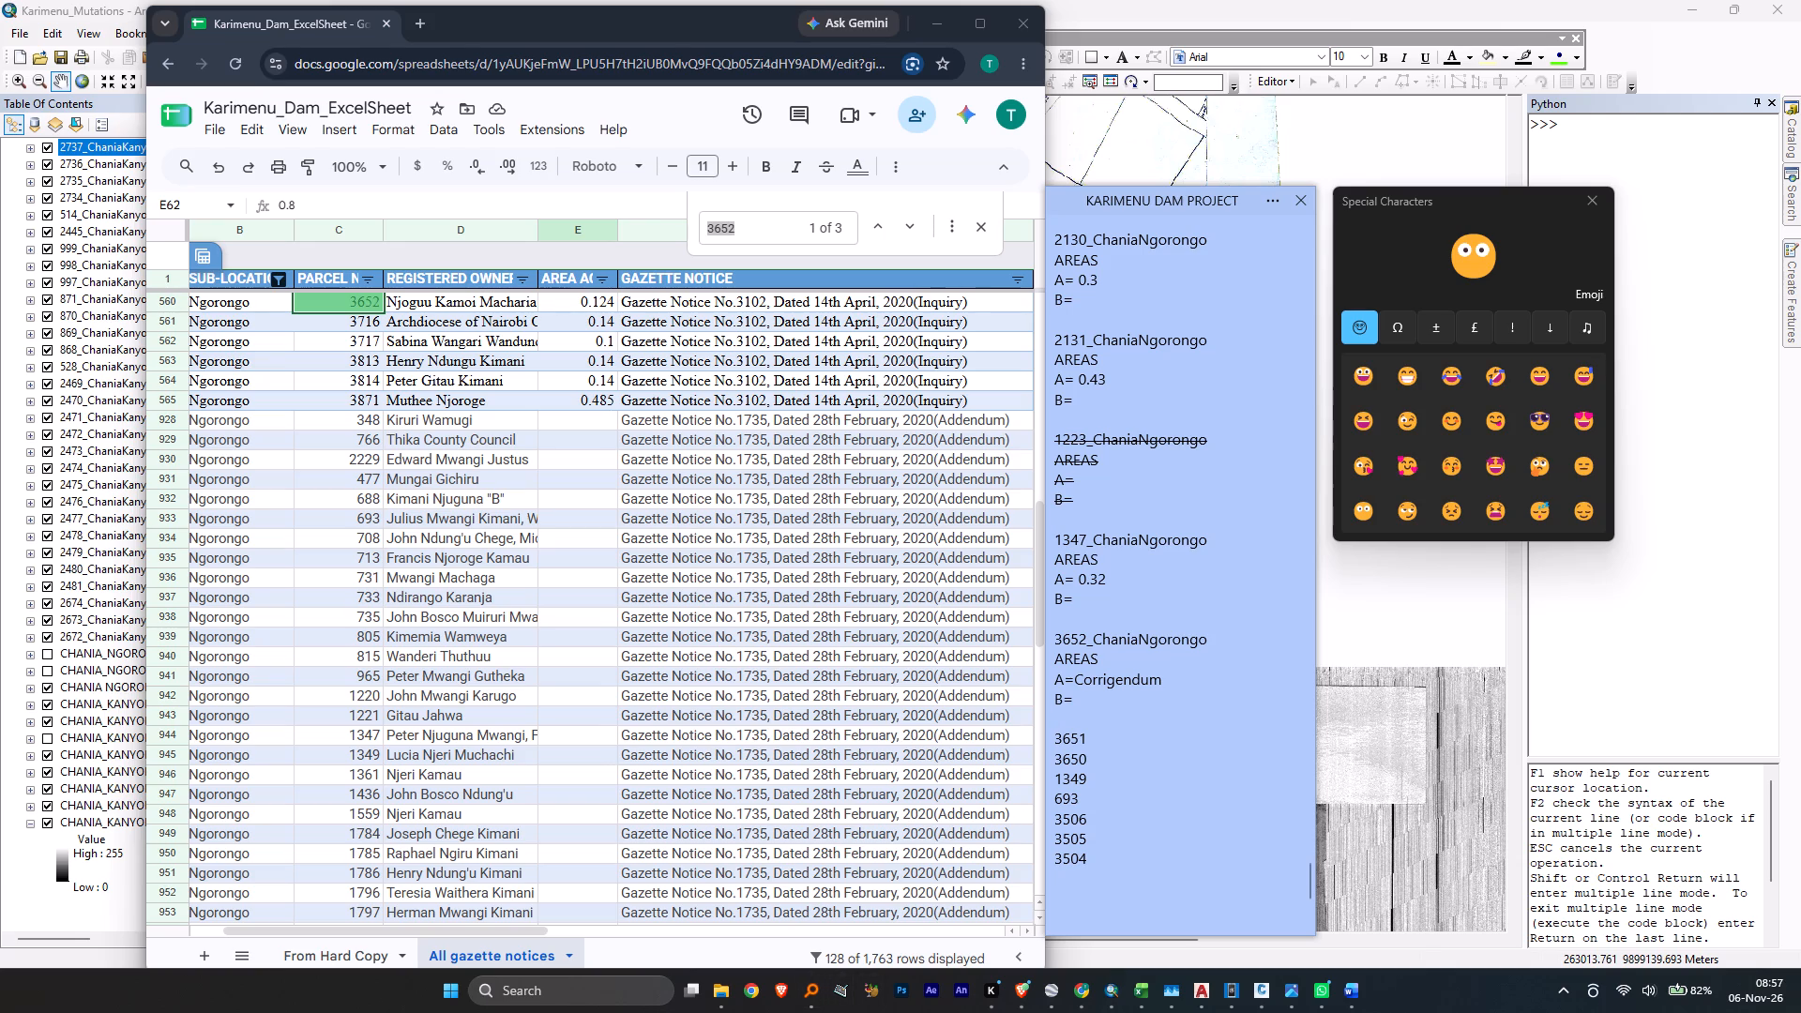
# Paste a copy of the 3652_ChaniaNgorongo areas block below the original and rename it as 3651_ChaniaNgorongo.
pyautogui.press('Return')
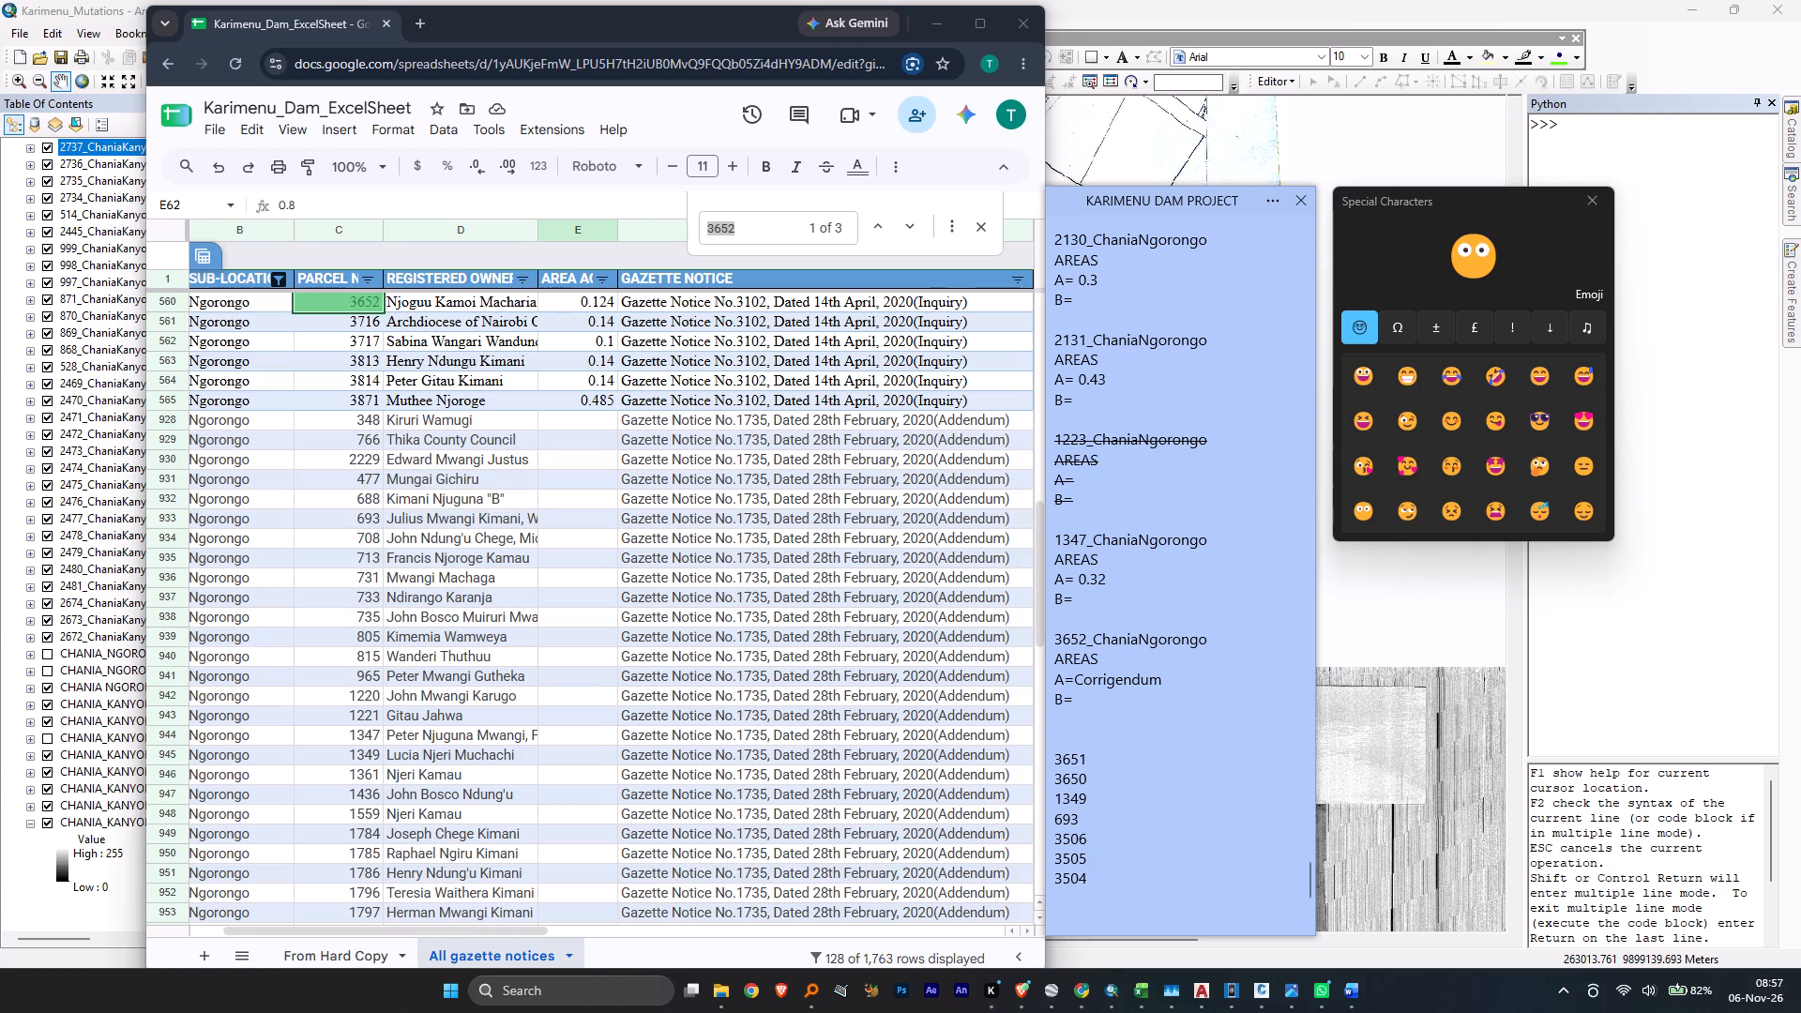
pyautogui.moveTo(1077, 705); pyautogui.dragTo(1056, 644)
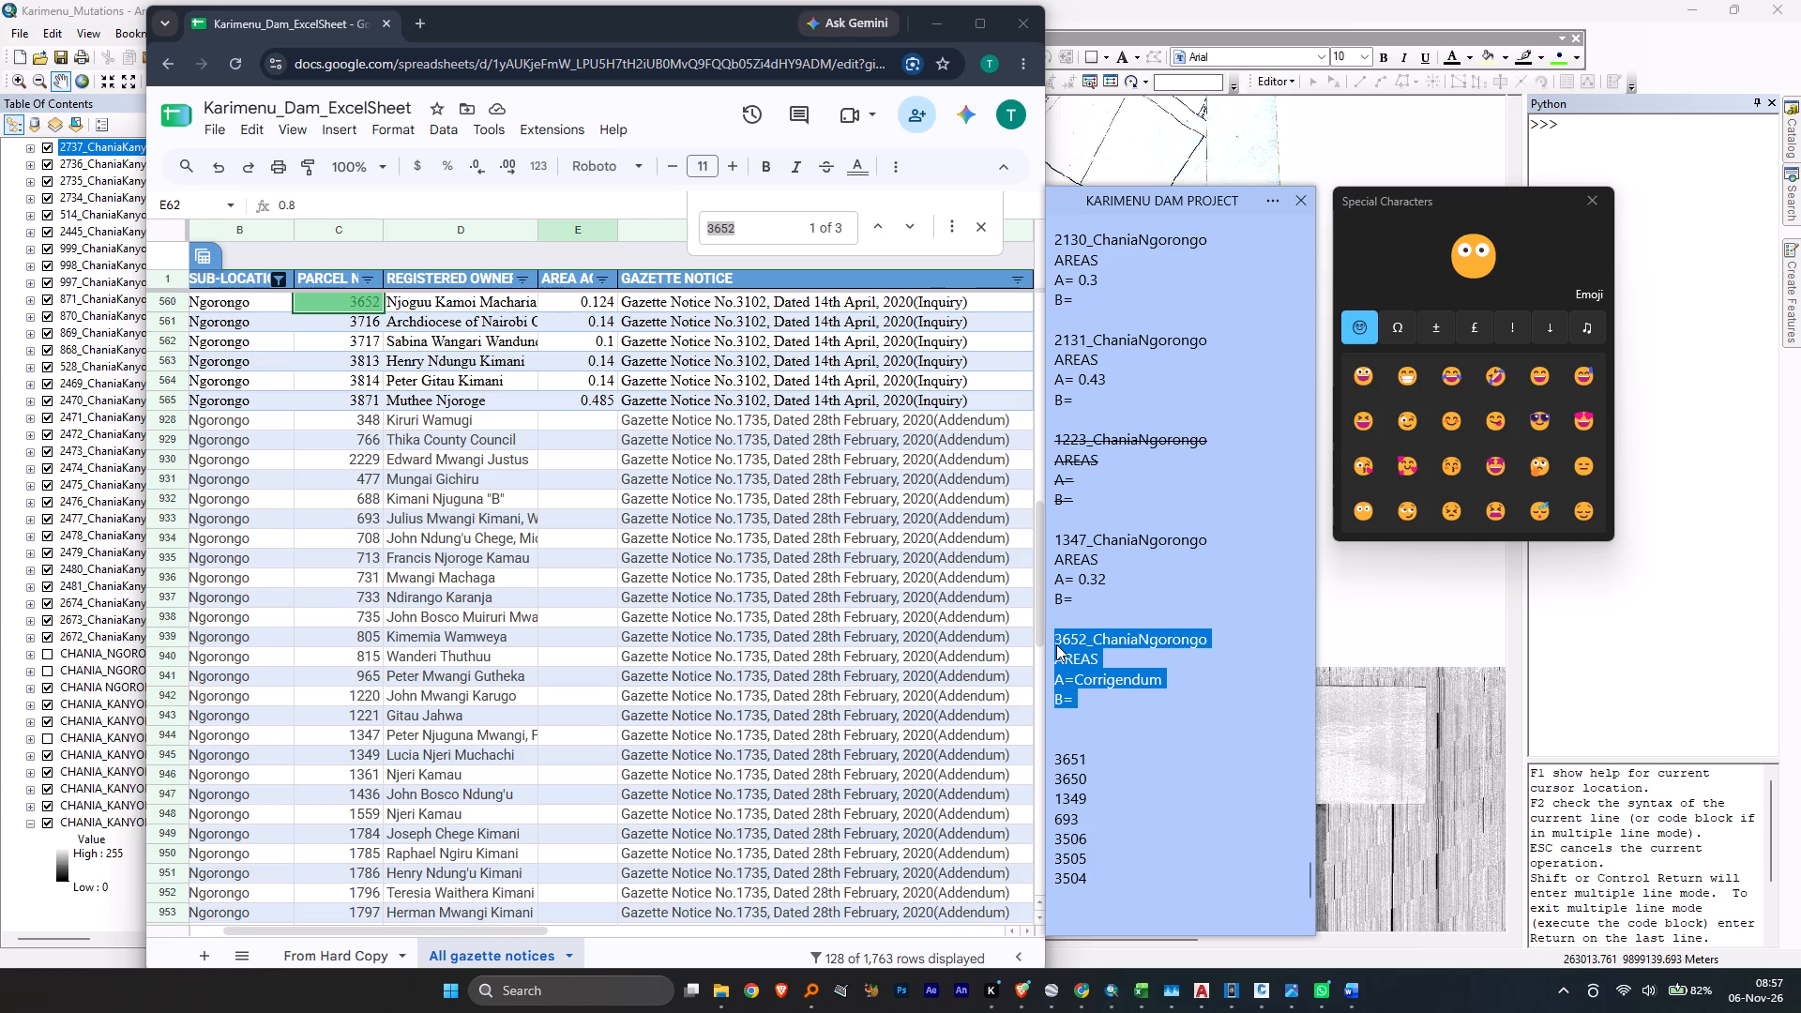
pyautogui.hotkey('ctrl', 'c')
pyautogui.click(1089, 745)
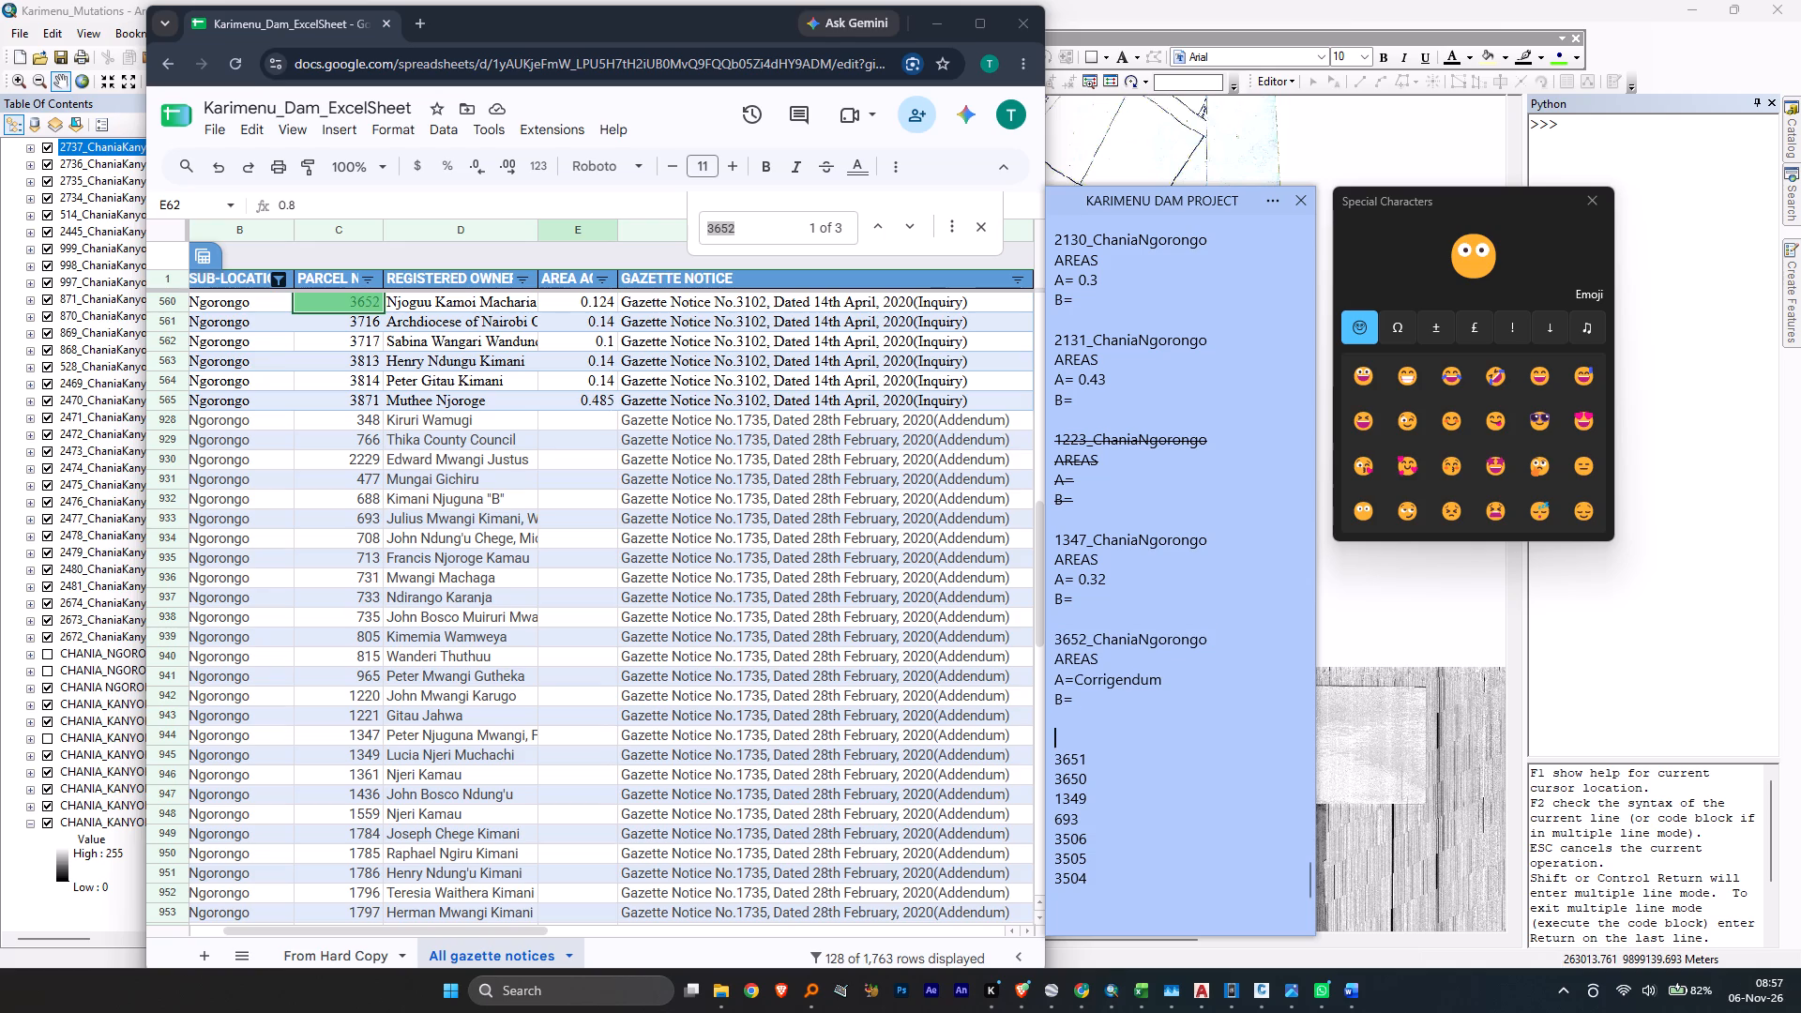
pyautogui.hotkey('ctrl', 'v')
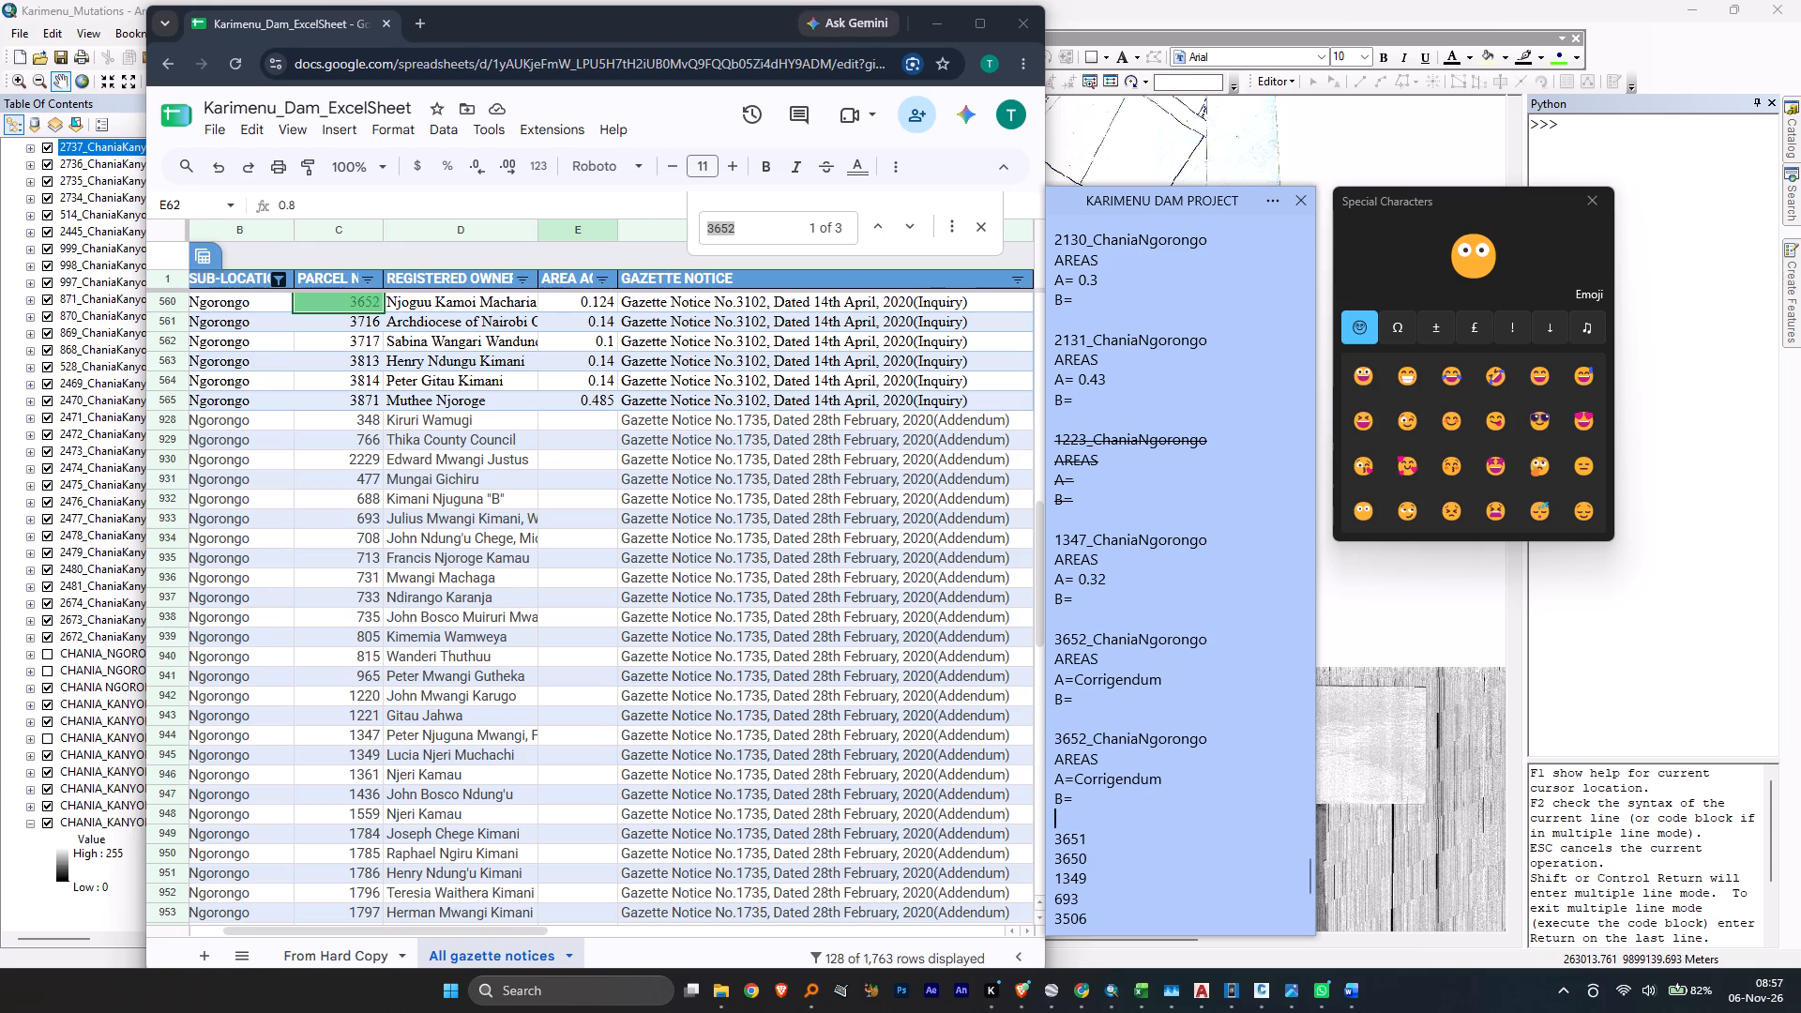
pyautogui.click(1086, 739)
pyautogui.press('BackSpace')
pyautogui.press('1')
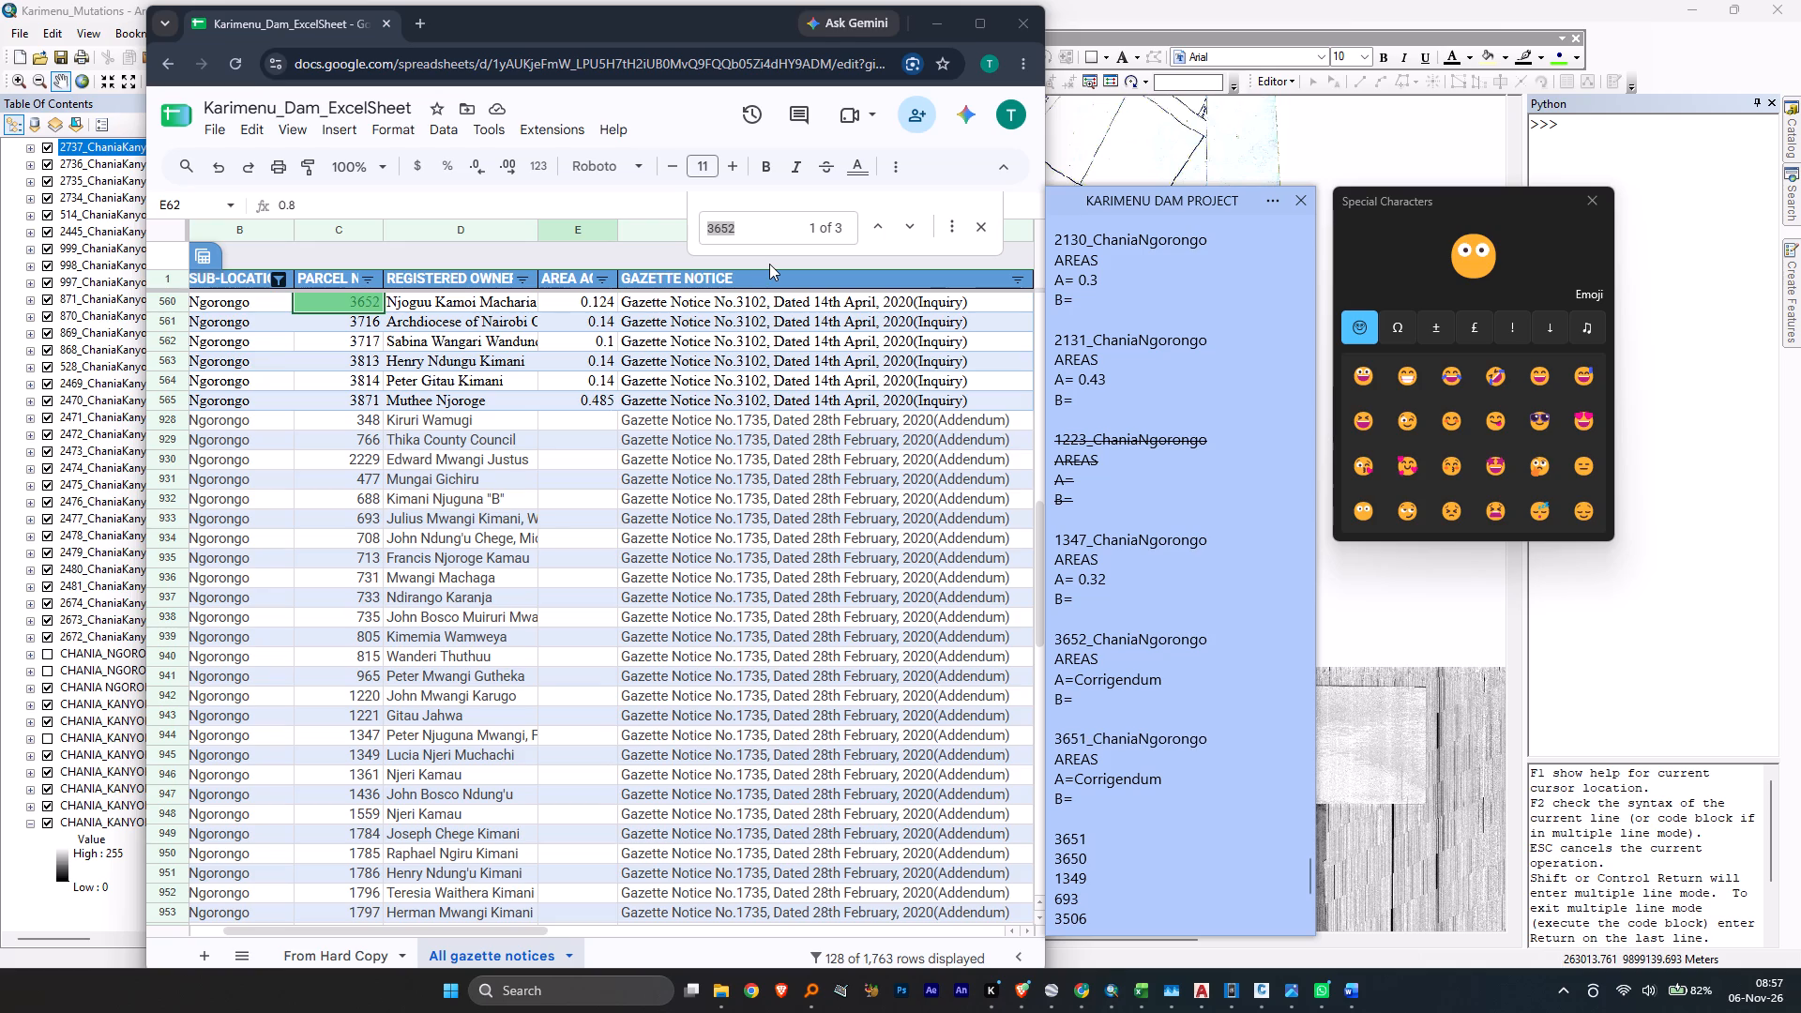
# Search the All gazette notices sheet for parcel 3651 and check its last gazette notice entry.
pyautogui.click(744, 227)
pyautogui.press('BackSpace')
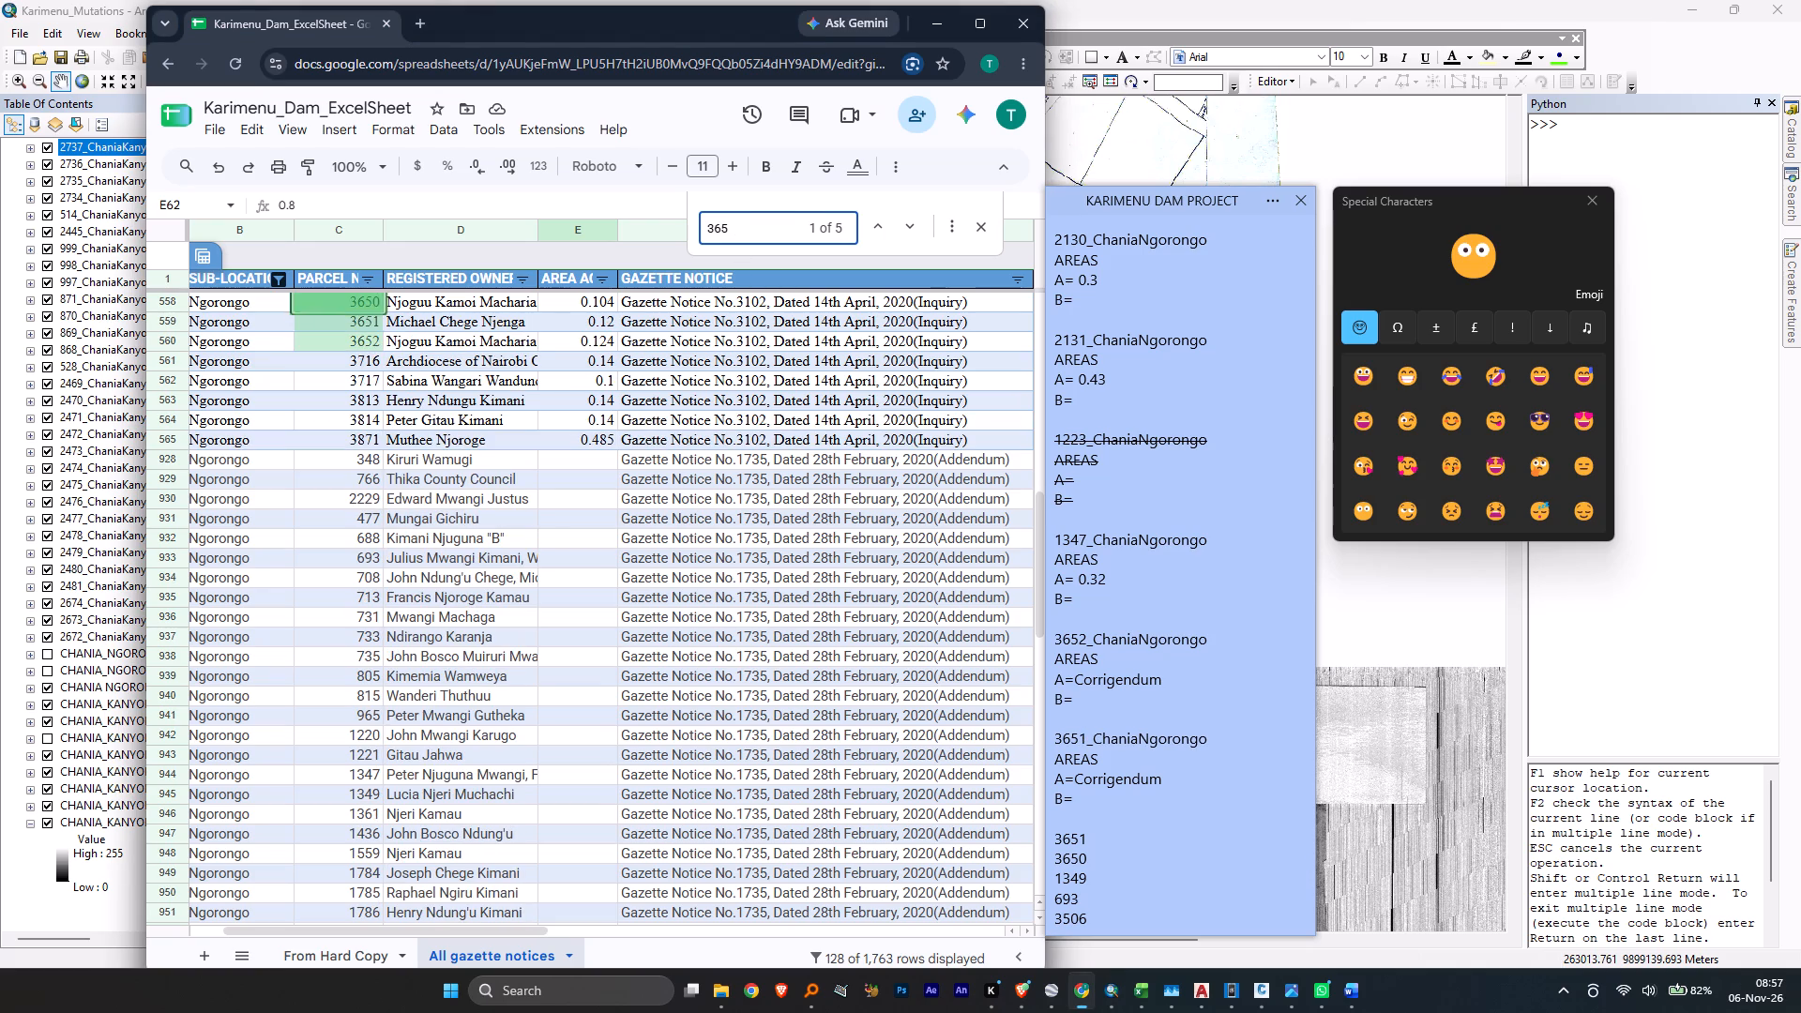
pyautogui.press('1')
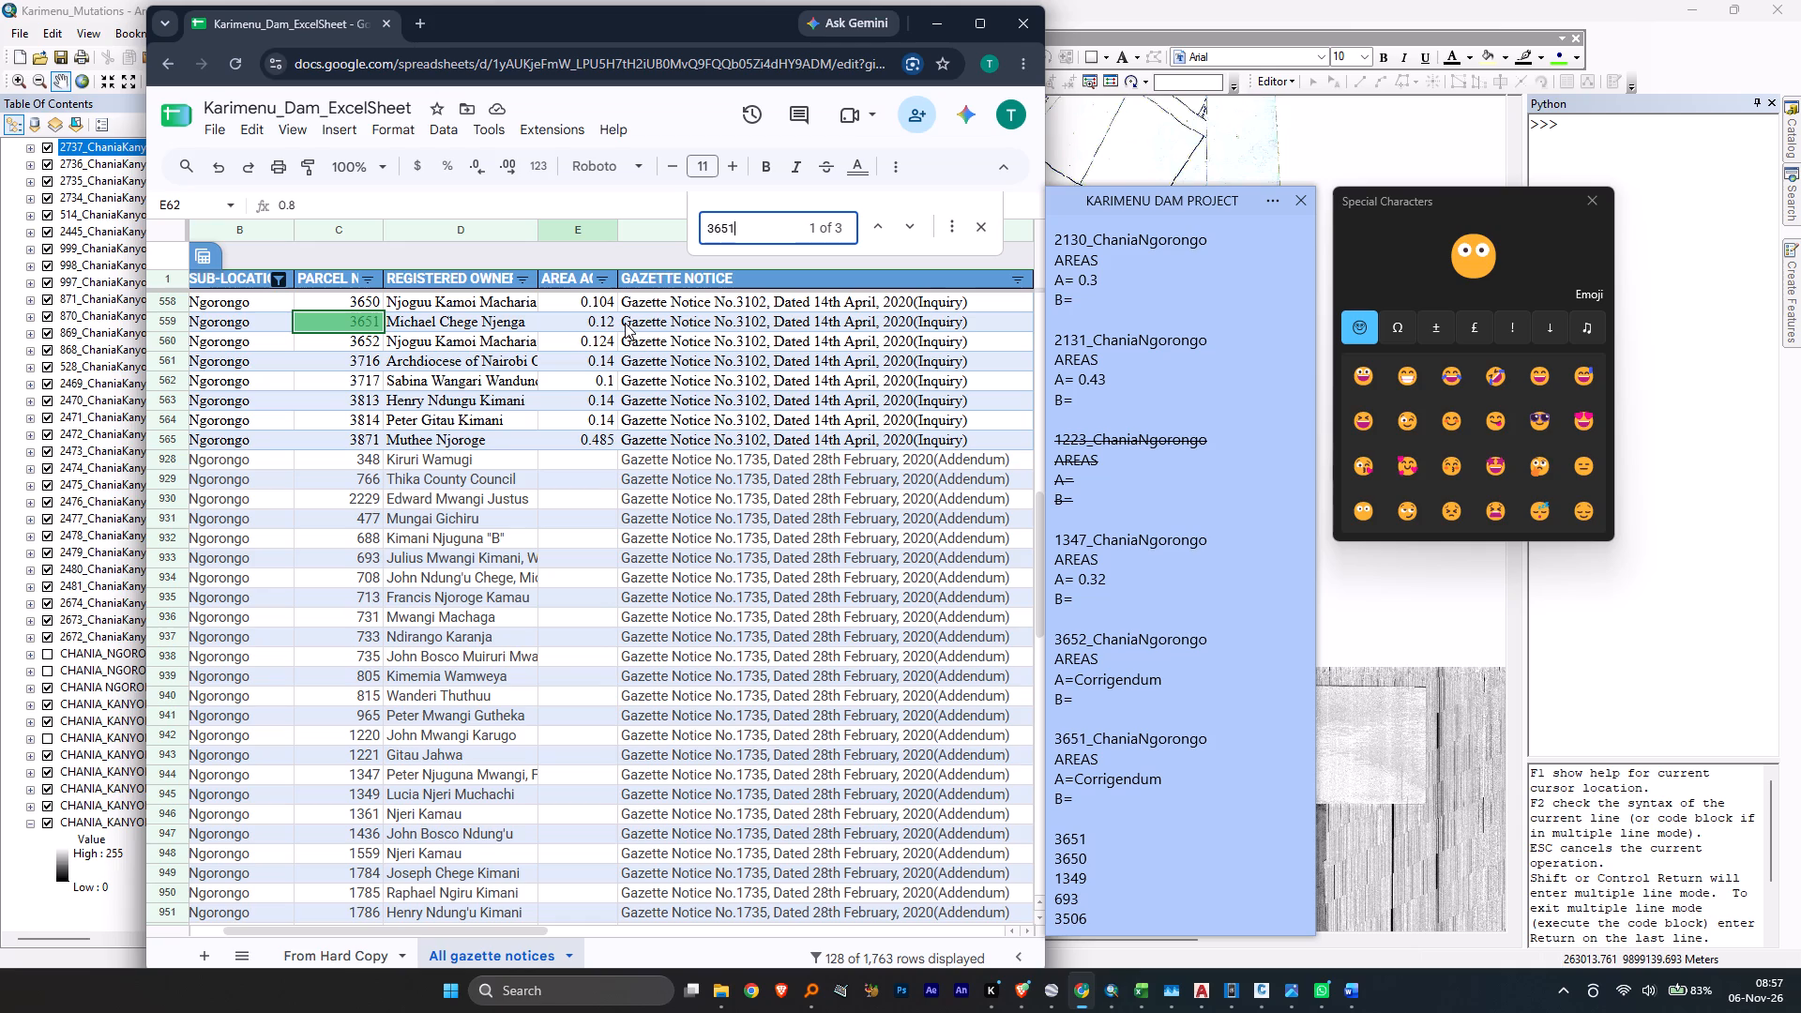
pyautogui.click(872, 225)
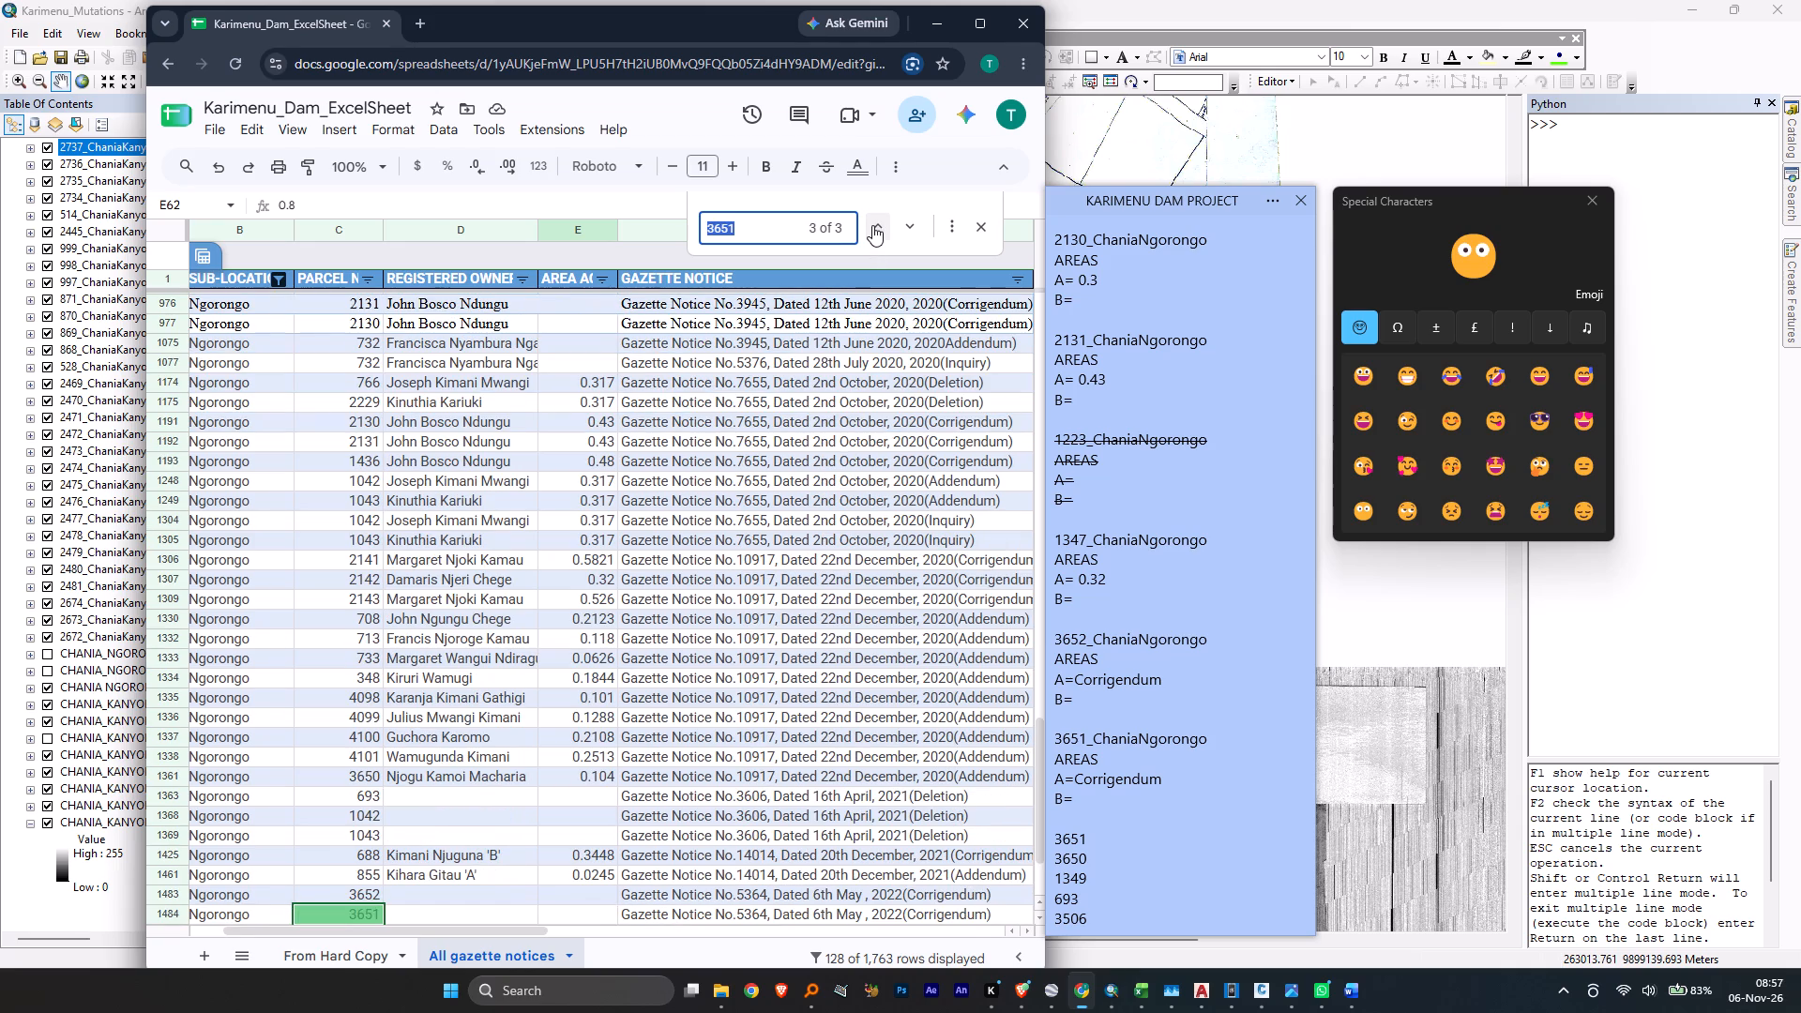
# Remove parcel number 3651 and its line from the top of the pending parcel list in the note.
pyautogui.scroll(-1, 1091, 701)
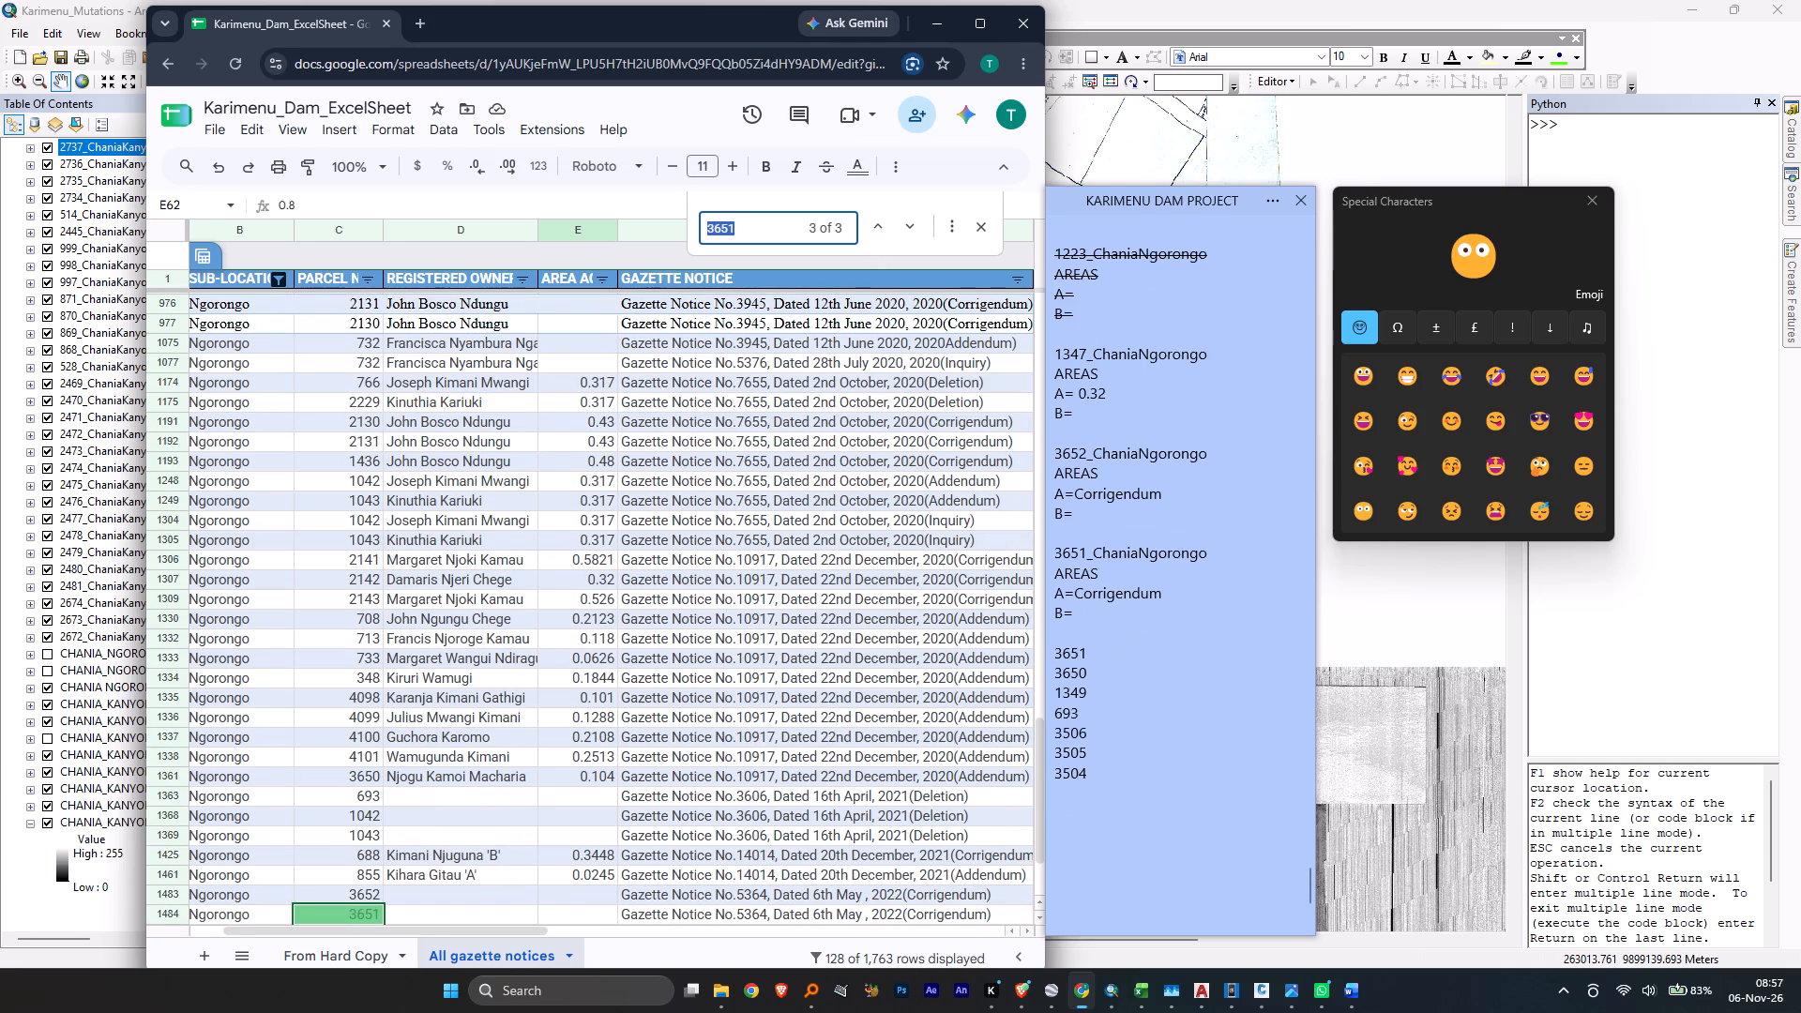
pyautogui.click(1097, 650)
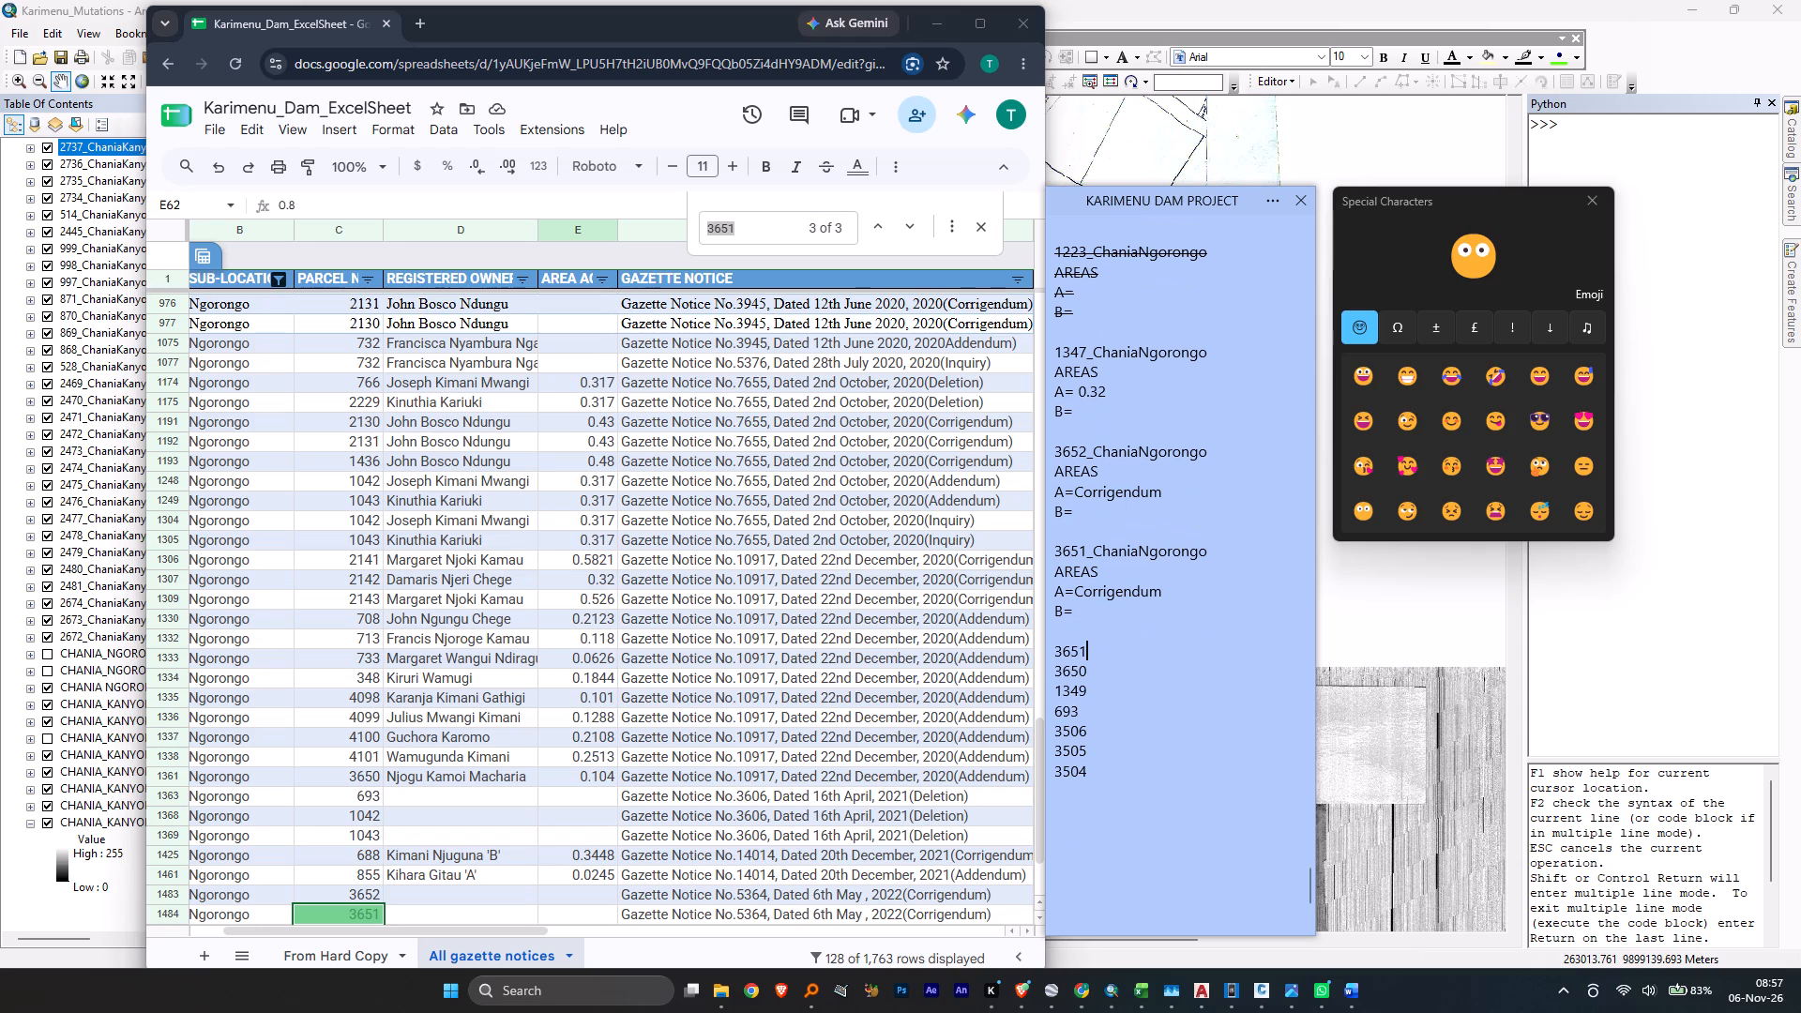
pyautogui.press('BackSpace')
pyautogui.press('BackSpace')
pyautogui.press('BackSpace')
pyautogui.press('BackSpace')
pyautogui.press('BackSpace')
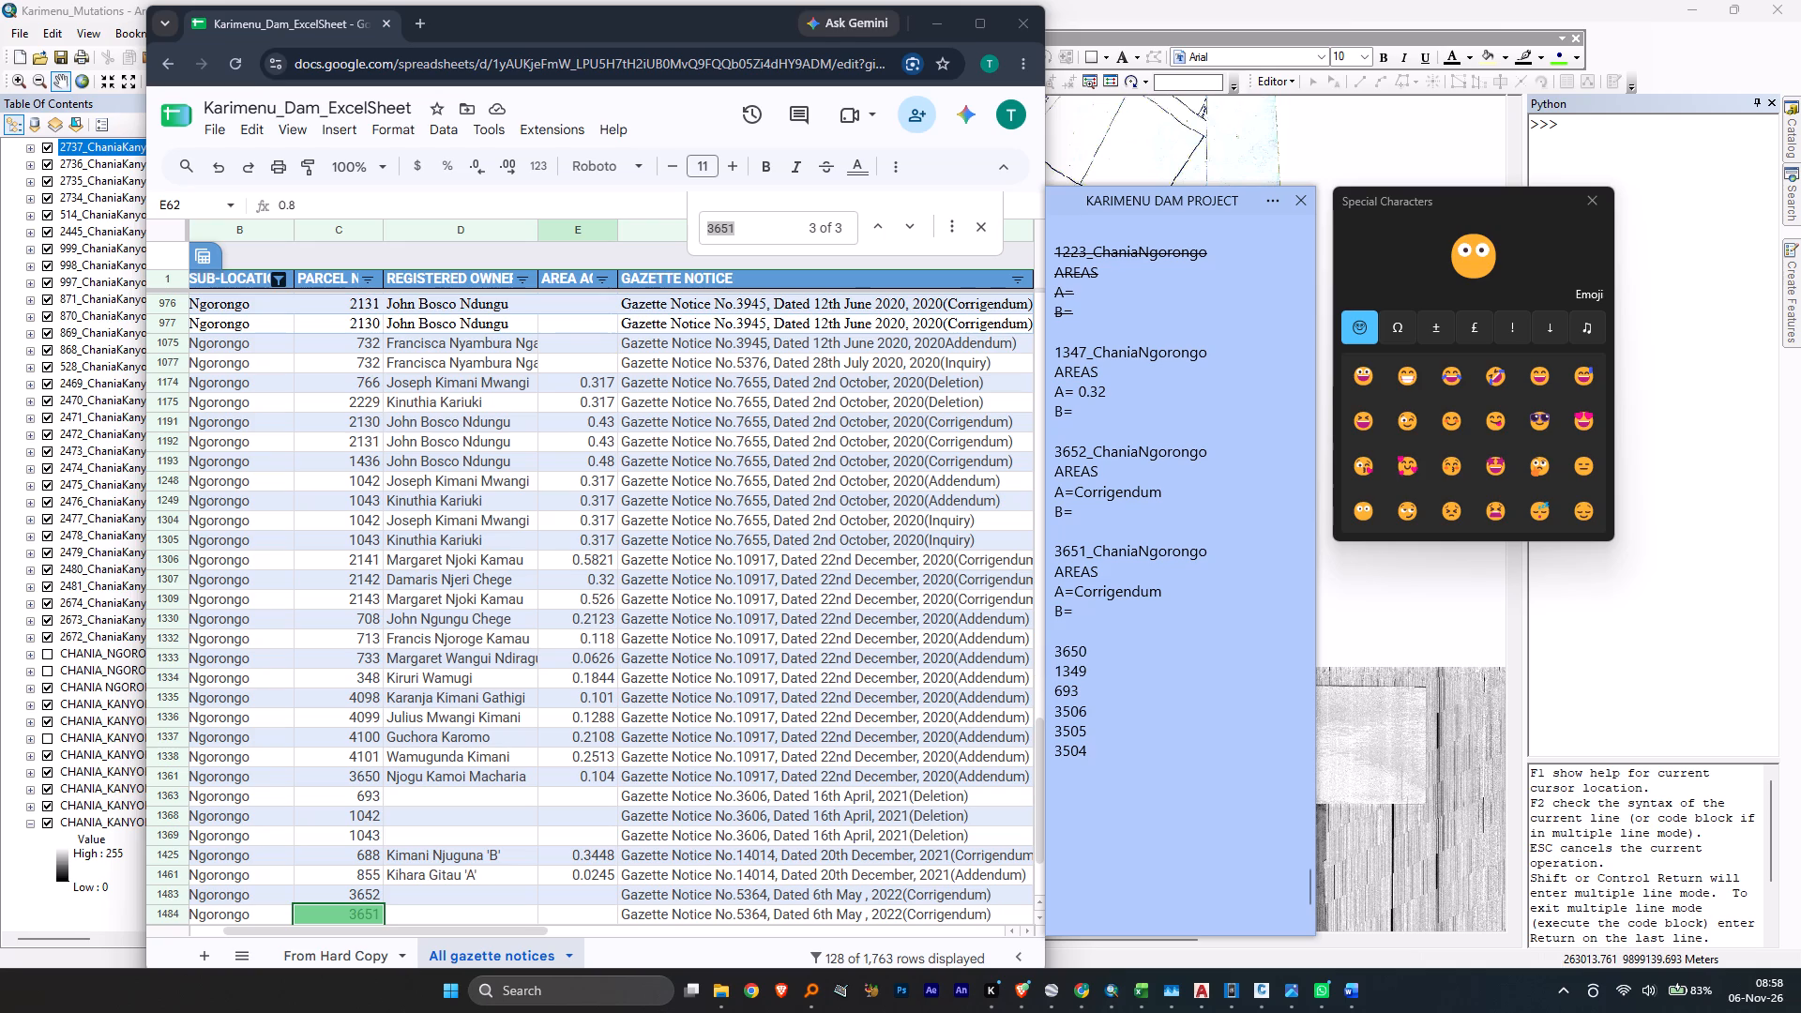
# Paste another copy of the 3652_ChaniaNgorongo areas block below the 3651 block and rename it as 3650_ChaniaNgorongo.
pyautogui.press('Return')
pyautogui.hotkey('ctrl', 'v')
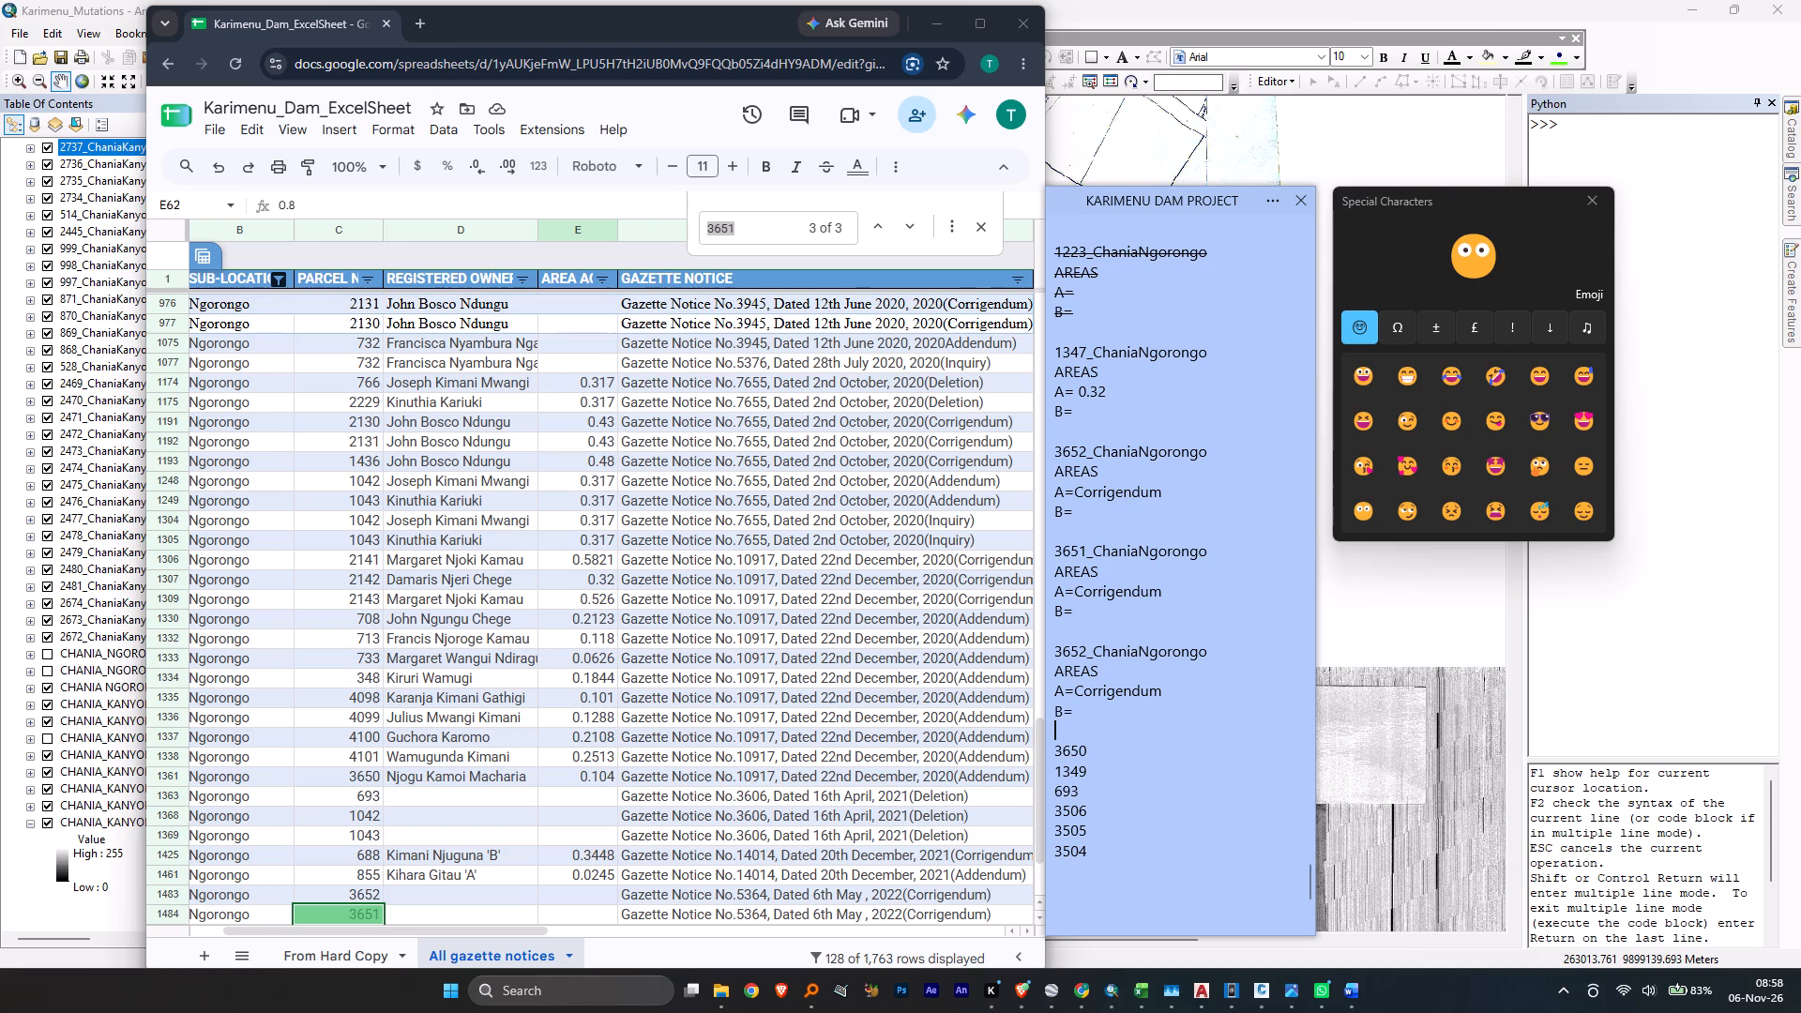
pyautogui.click(1088, 651)
pyautogui.press('BackSpace')
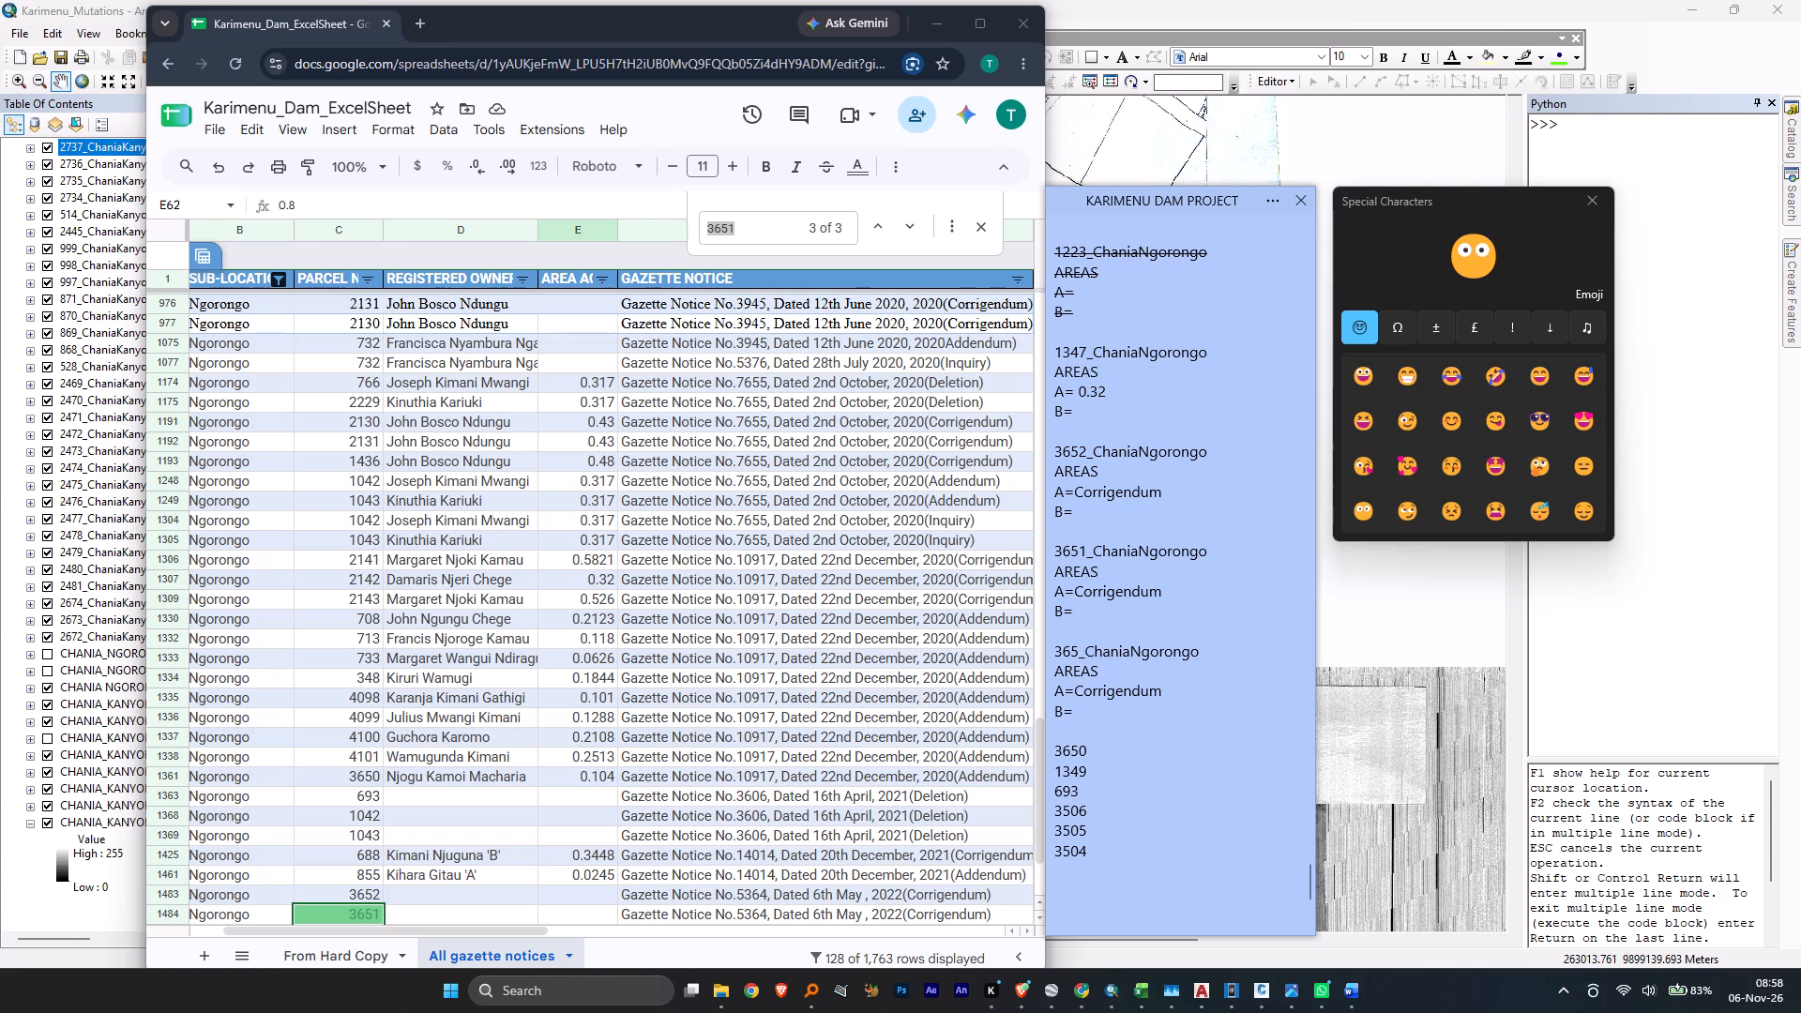
pyautogui.press('0')
# Search the All gazette notices sheet for parcel 3650 and check each of its gazette notice entries.
pyautogui.click(743, 229)
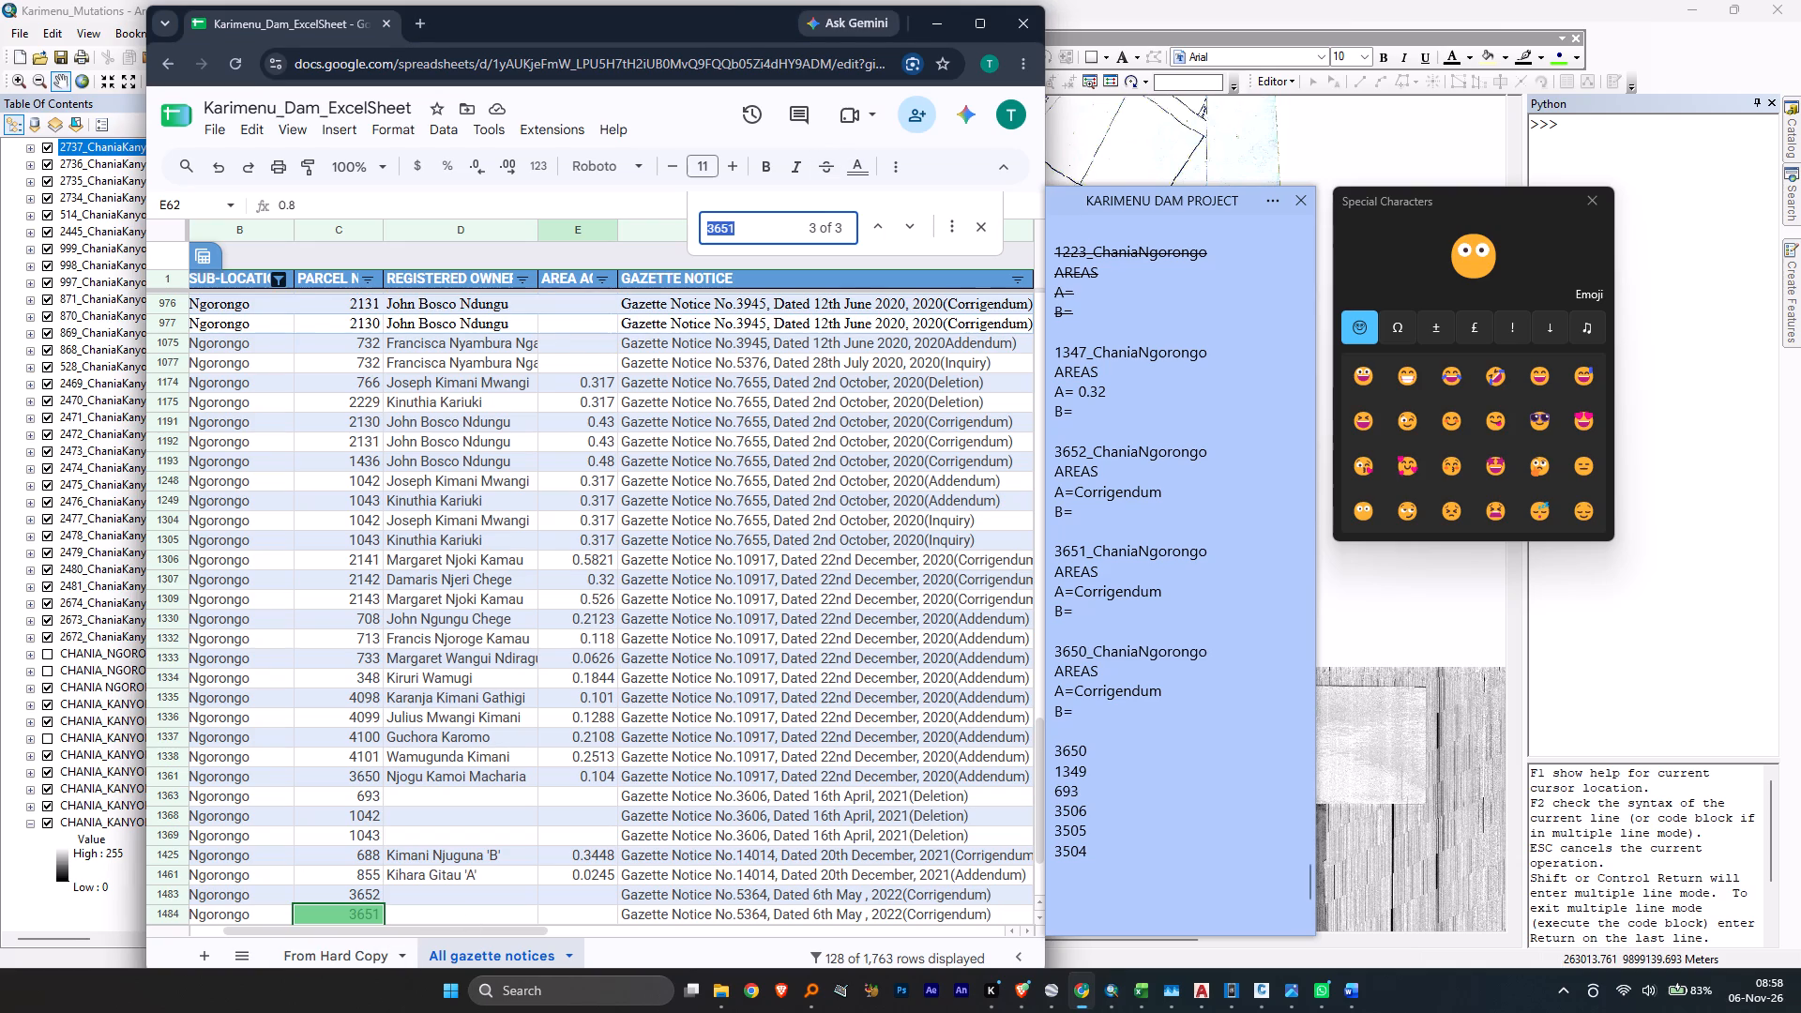
pyautogui.click(749, 224)
pyautogui.press('BackSpace')
pyautogui.press('0')
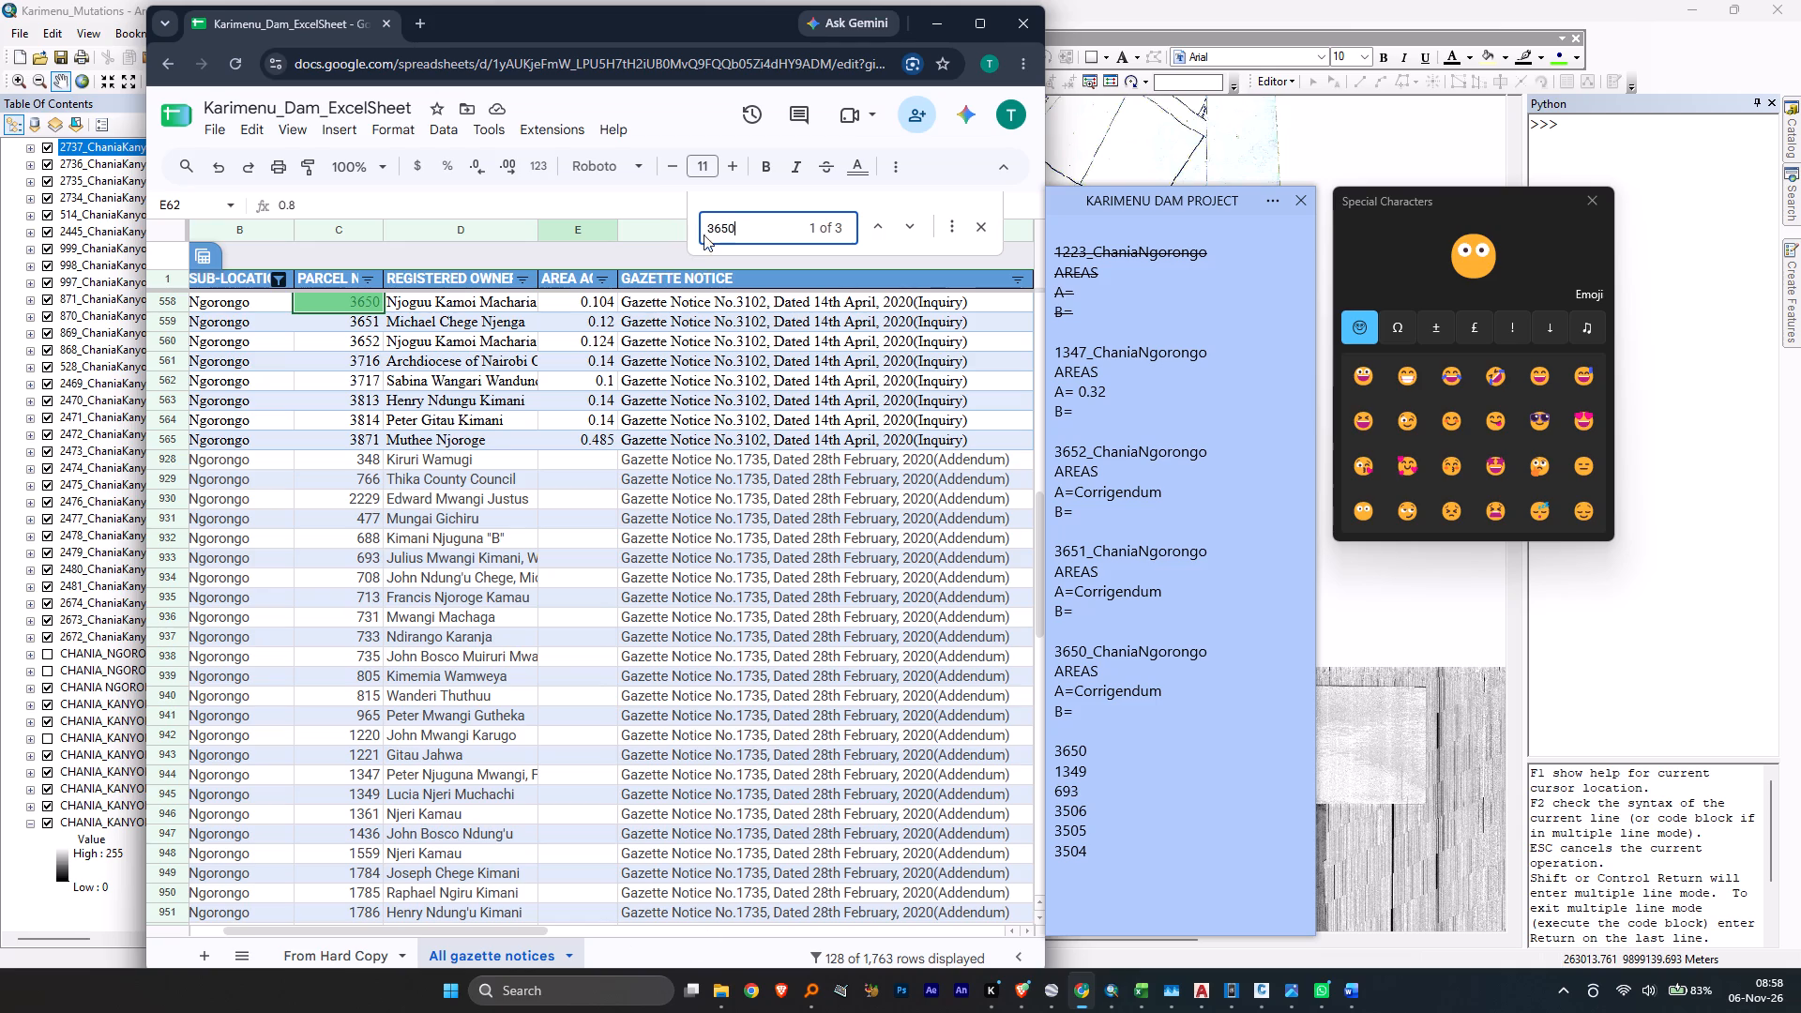
pyautogui.click(873, 222)
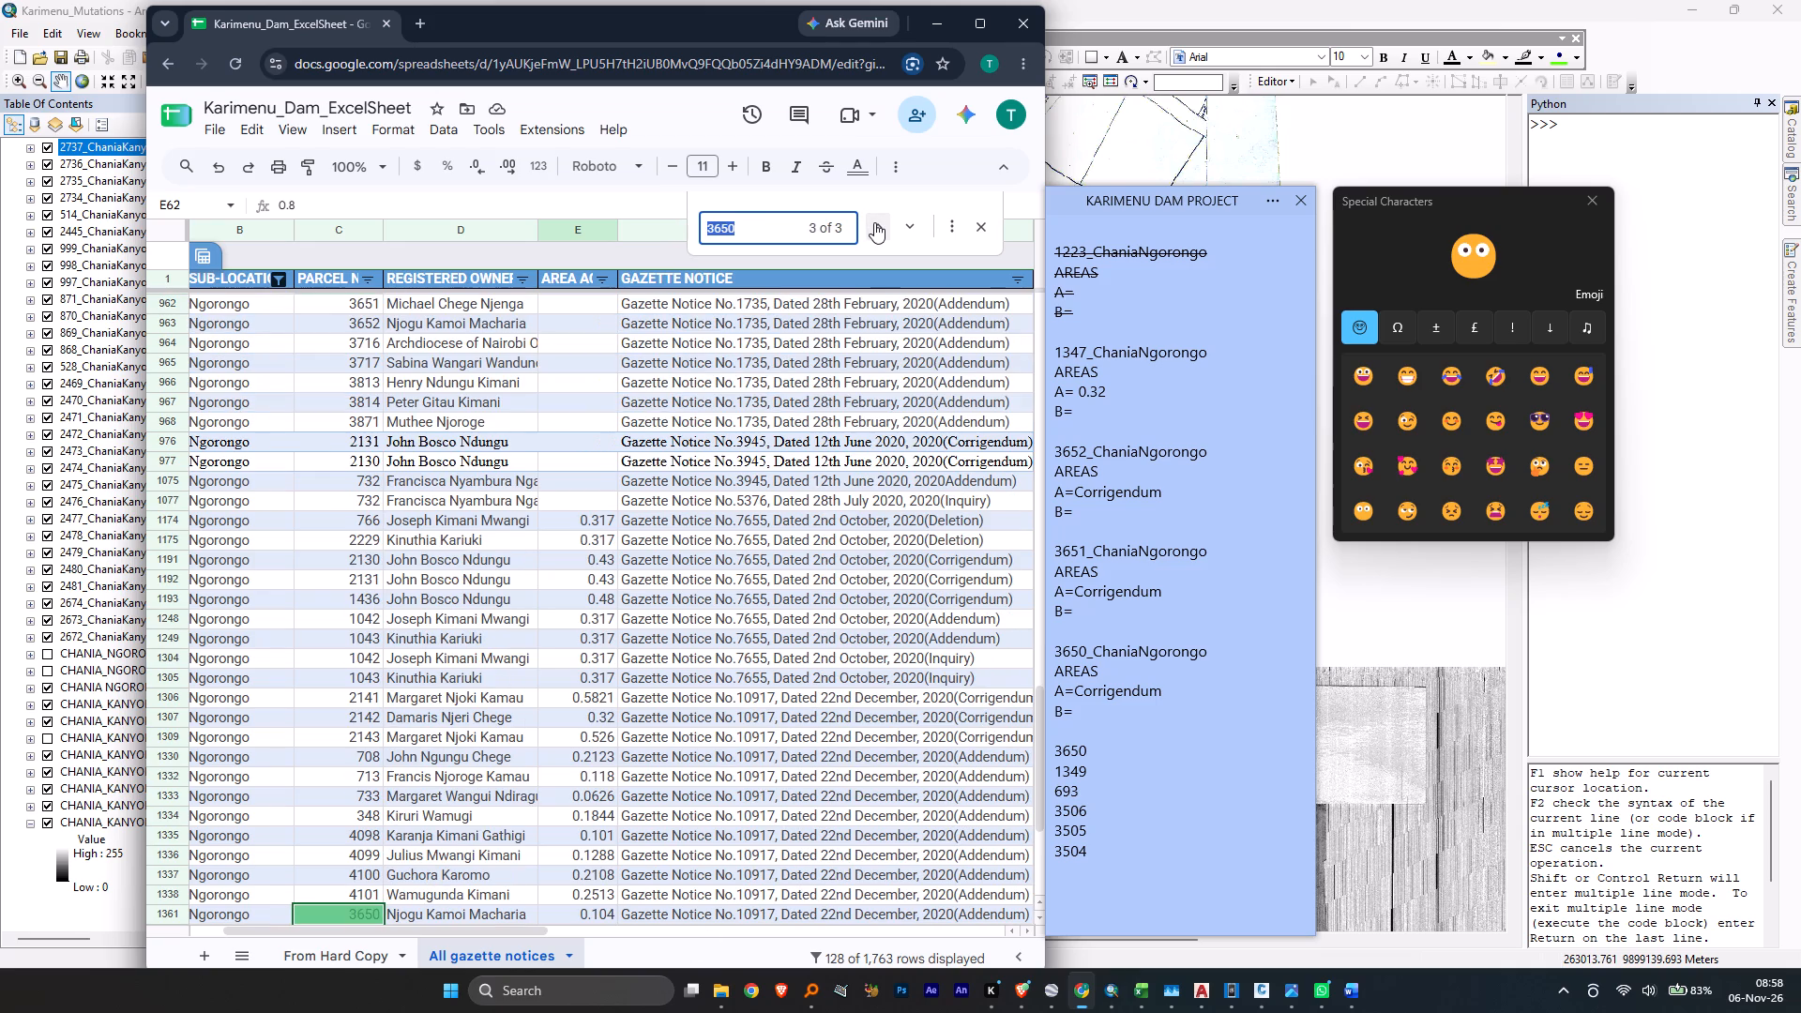
pyautogui.click(874, 222)
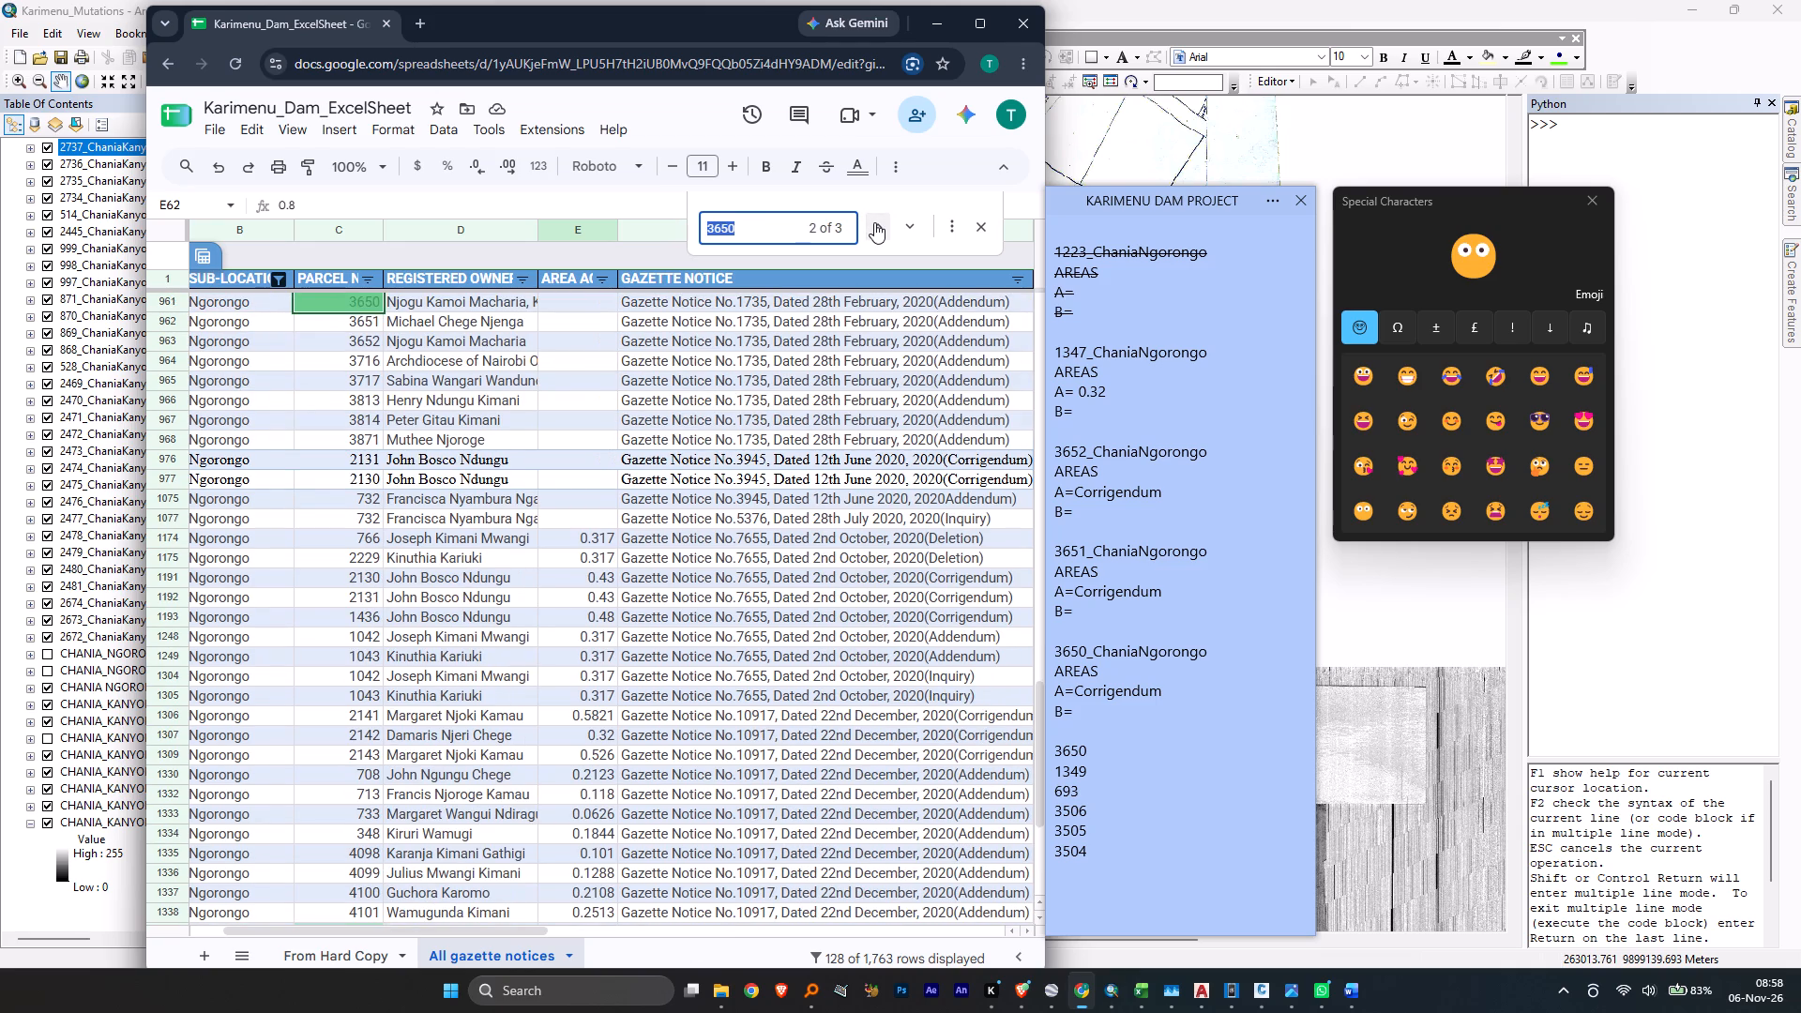
pyautogui.click(874, 222)
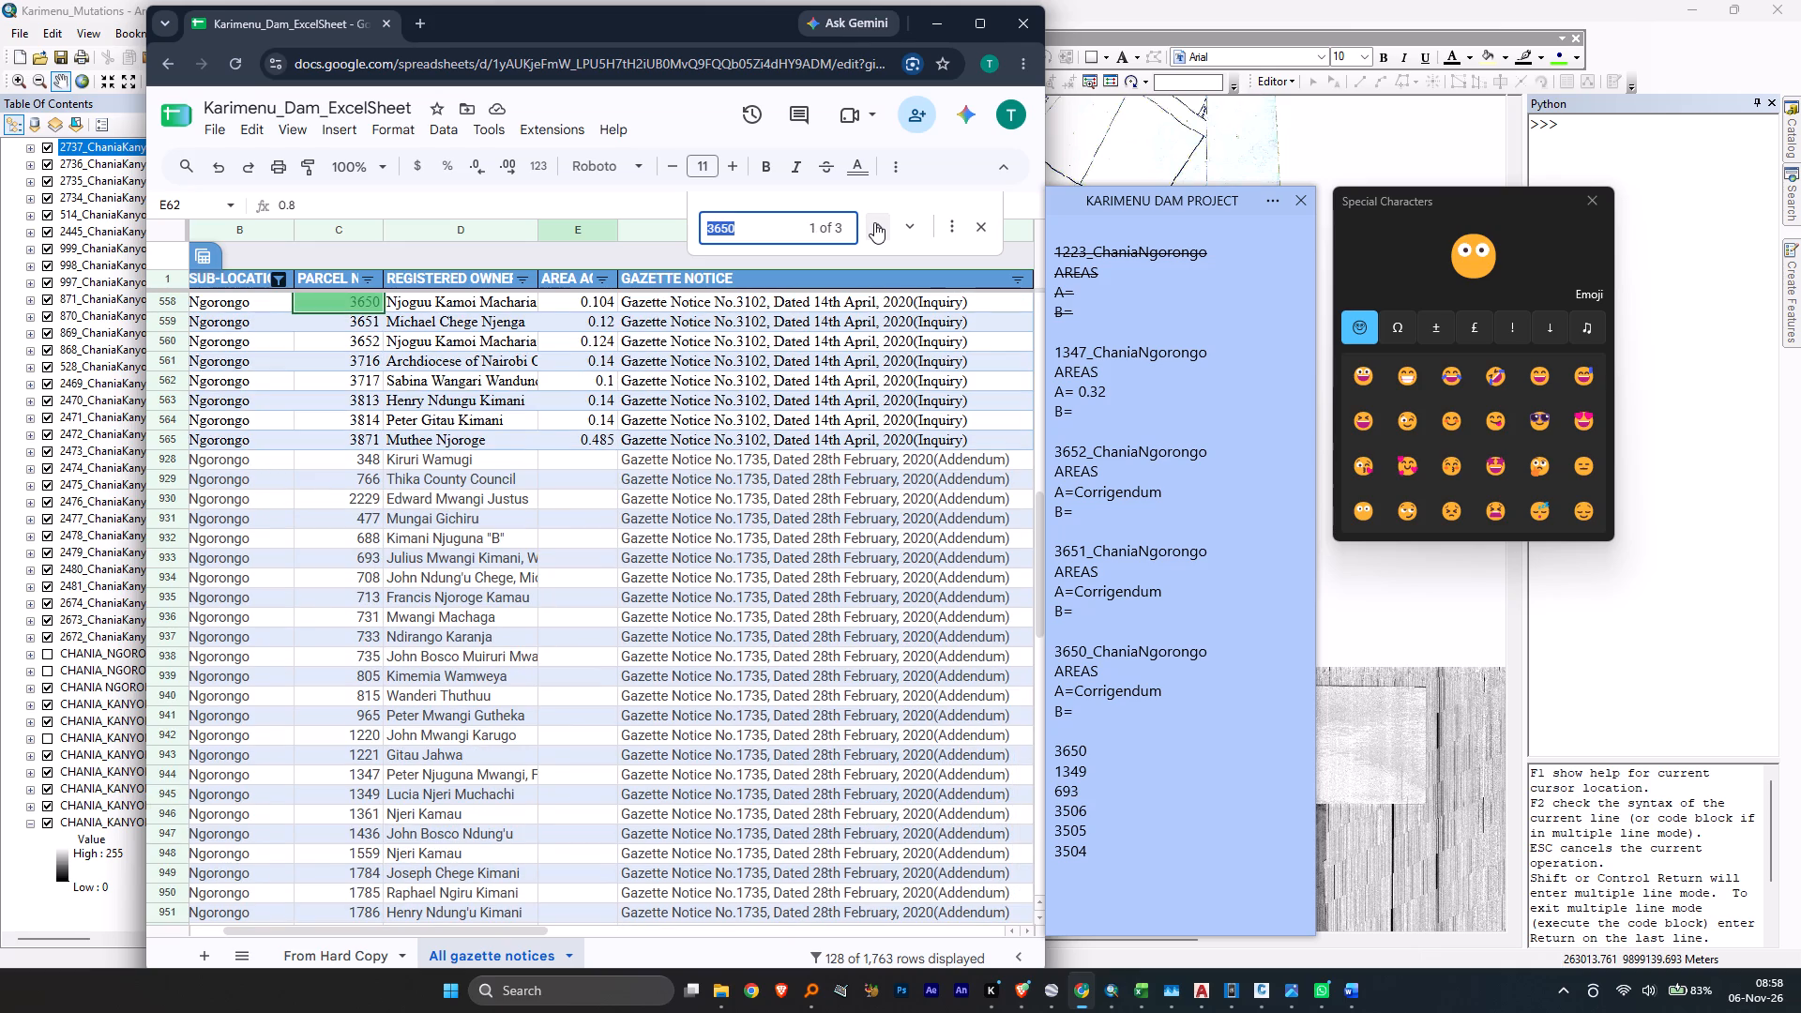
# Find plot 3650 in the From Hard Copy sheet and check its acquired area.
pyautogui.click(348, 946)
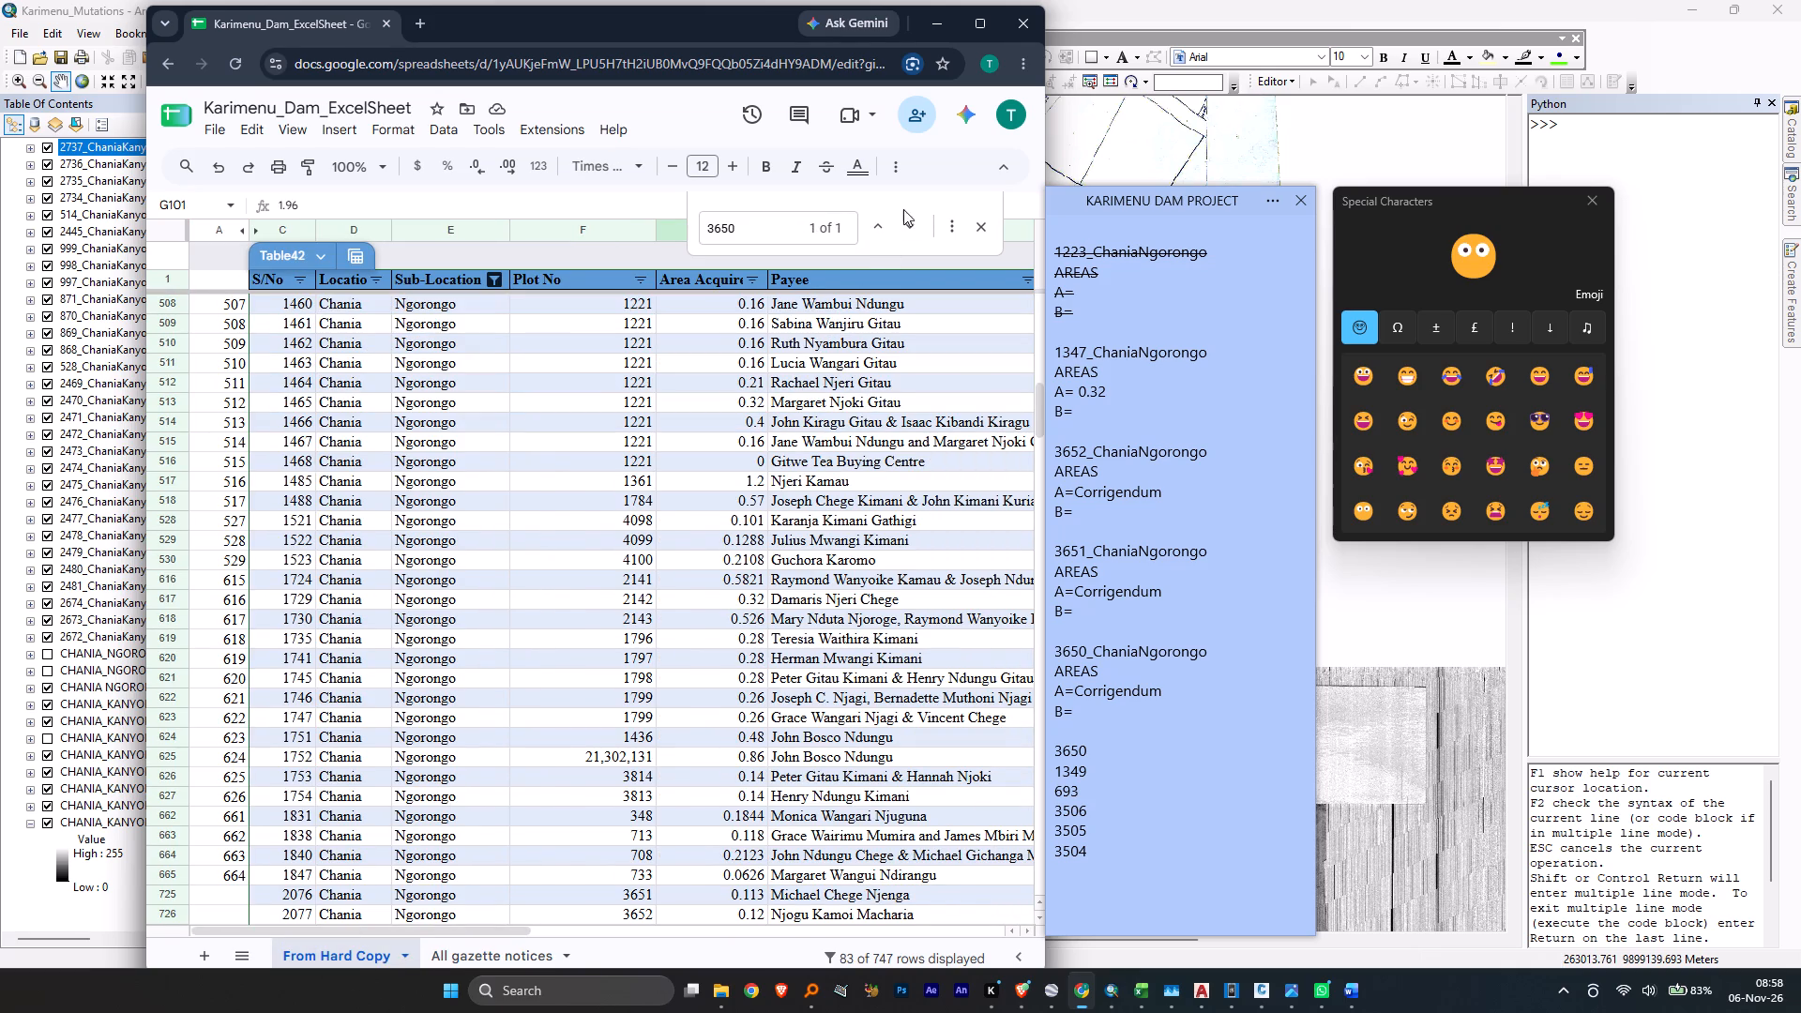
pyautogui.click(877, 219)
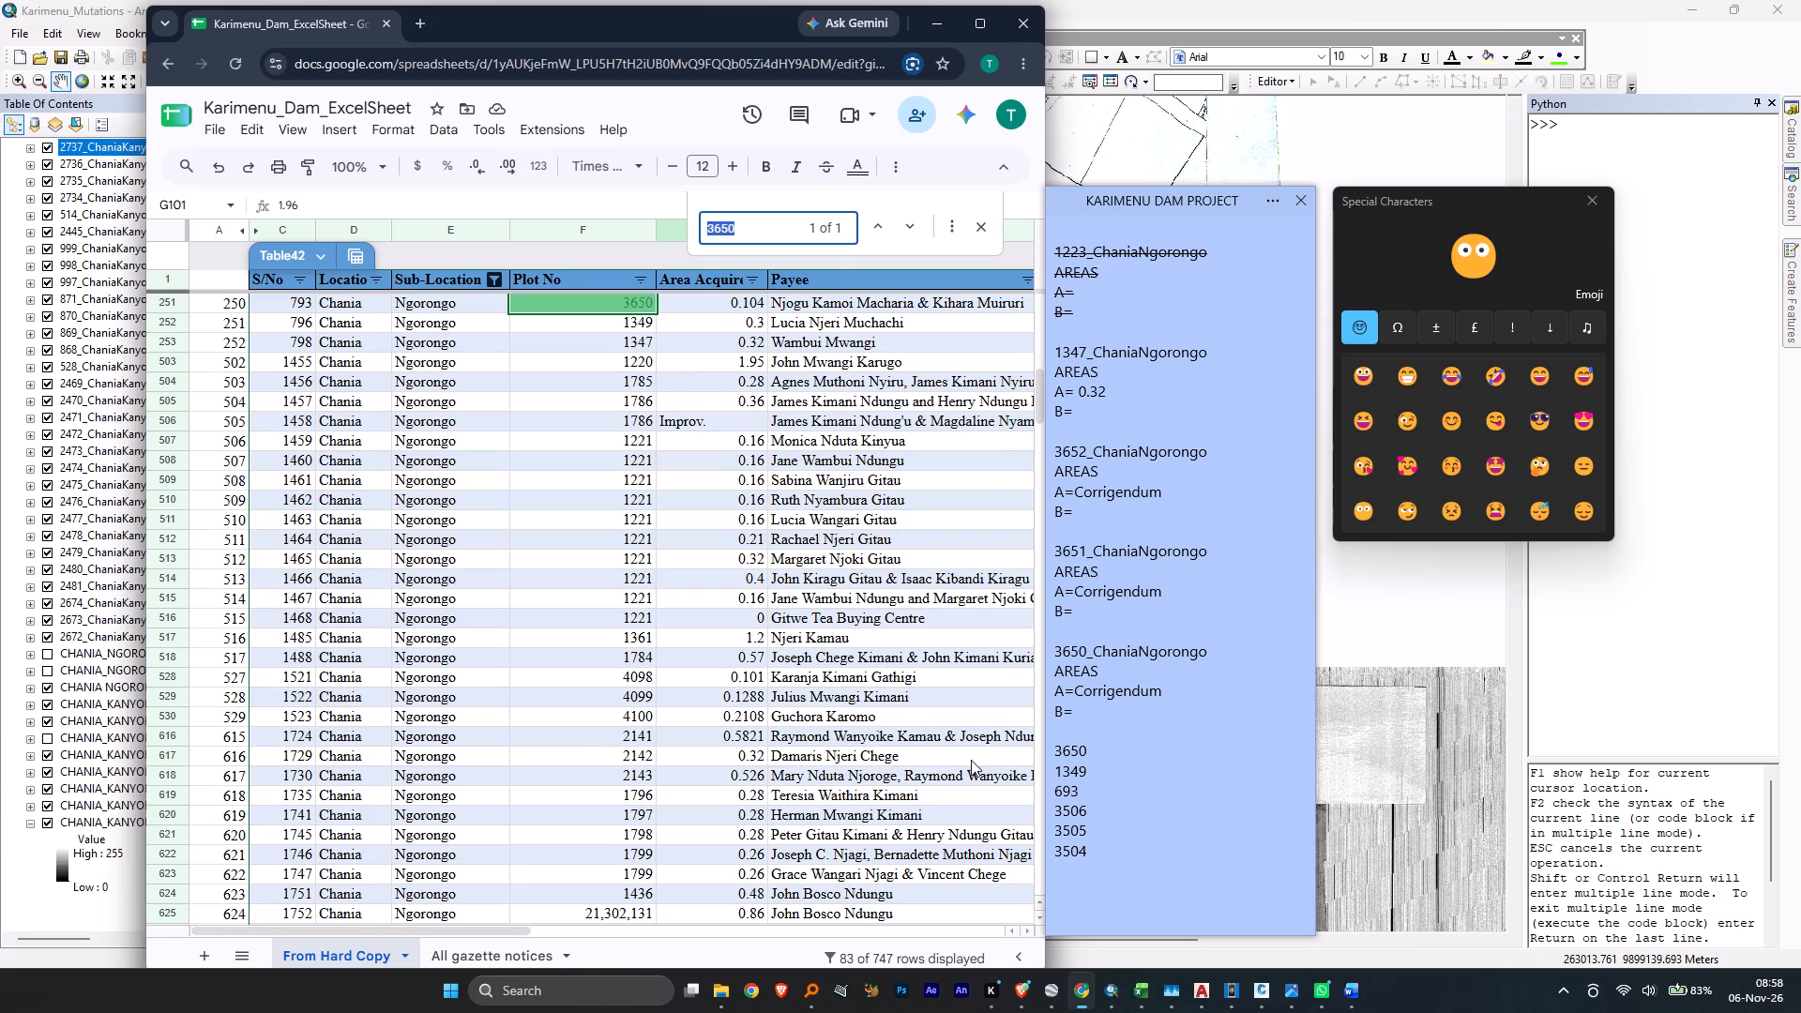
# Clear Corrigendum from the A= line of the 3650_ChaniaNgorongo block in the note.
pyautogui.click(1165, 692)
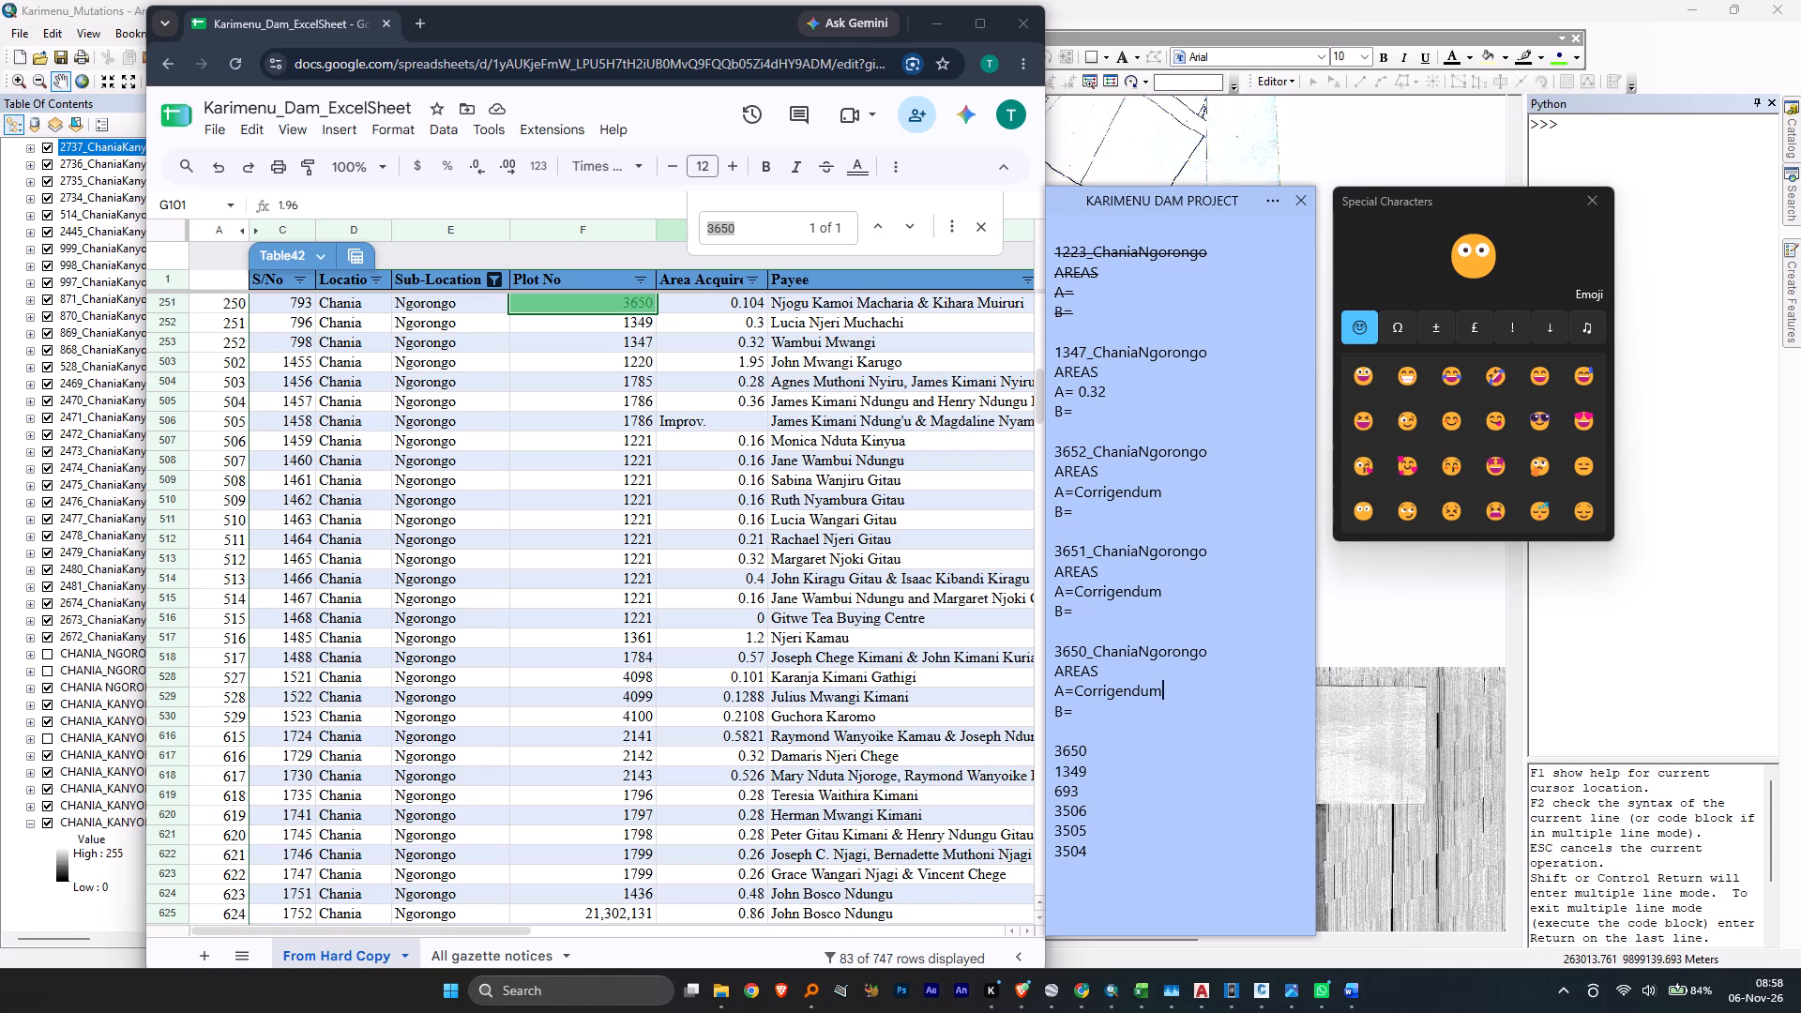
pyautogui.press('BackSpace')
pyautogui.press('BackSpace')
pyautogui.press('BackSpace')
pyautogui.press('BackSpace')
pyautogui.press('BackSpace')
pyautogui.press('BackSpace')
pyautogui.press('BackSpace')
pyautogui.press('BackSpace')
pyautogui.press('BackSpace')
pyautogui.press('BackSpace')
pyautogui.press('BackSpace')
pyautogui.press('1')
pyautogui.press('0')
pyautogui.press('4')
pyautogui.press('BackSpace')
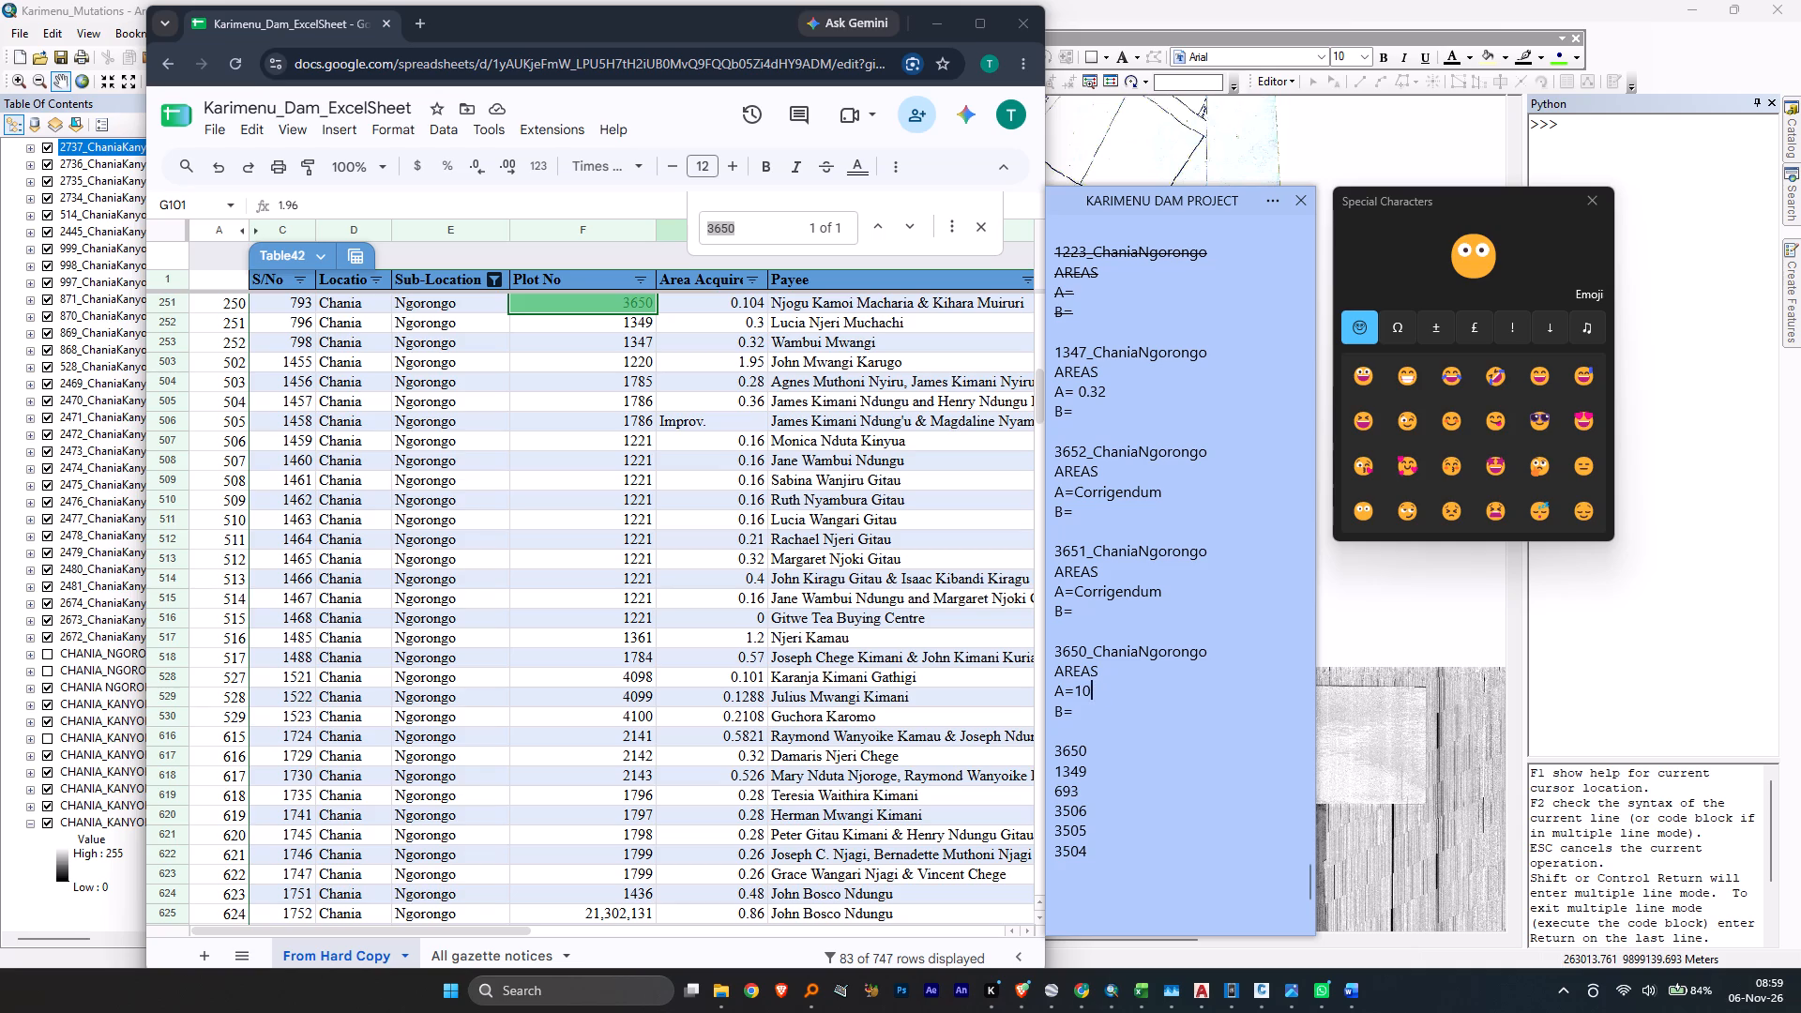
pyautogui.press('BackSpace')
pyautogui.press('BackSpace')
# Check how area A is written in the earlier blocks and enter 0.104 as area A of the 3650_ChaniaNgorongo block.
pyautogui.scroll(1, 1110, 554)
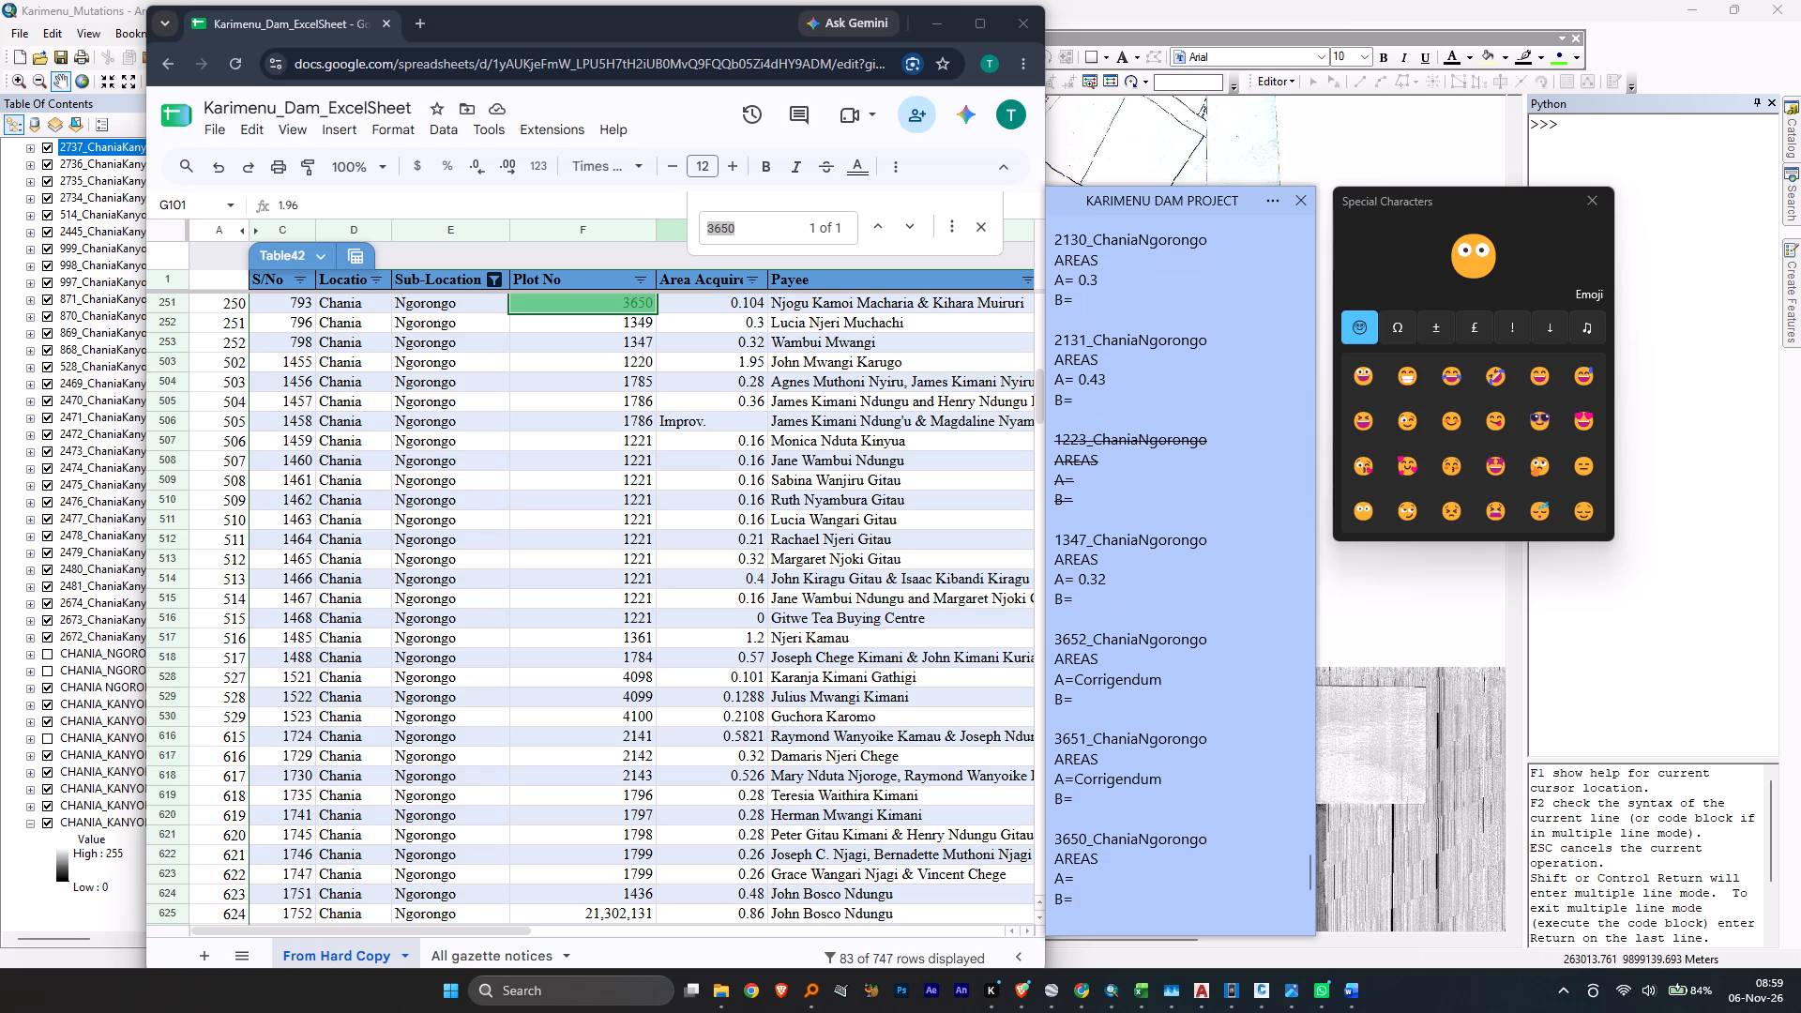
pyautogui.moveTo(1107, 379); pyautogui.dragTo(1082, 386)
pyautogui.click(1162, 835)
pyautogui.scroll(-1, 1167, 759)
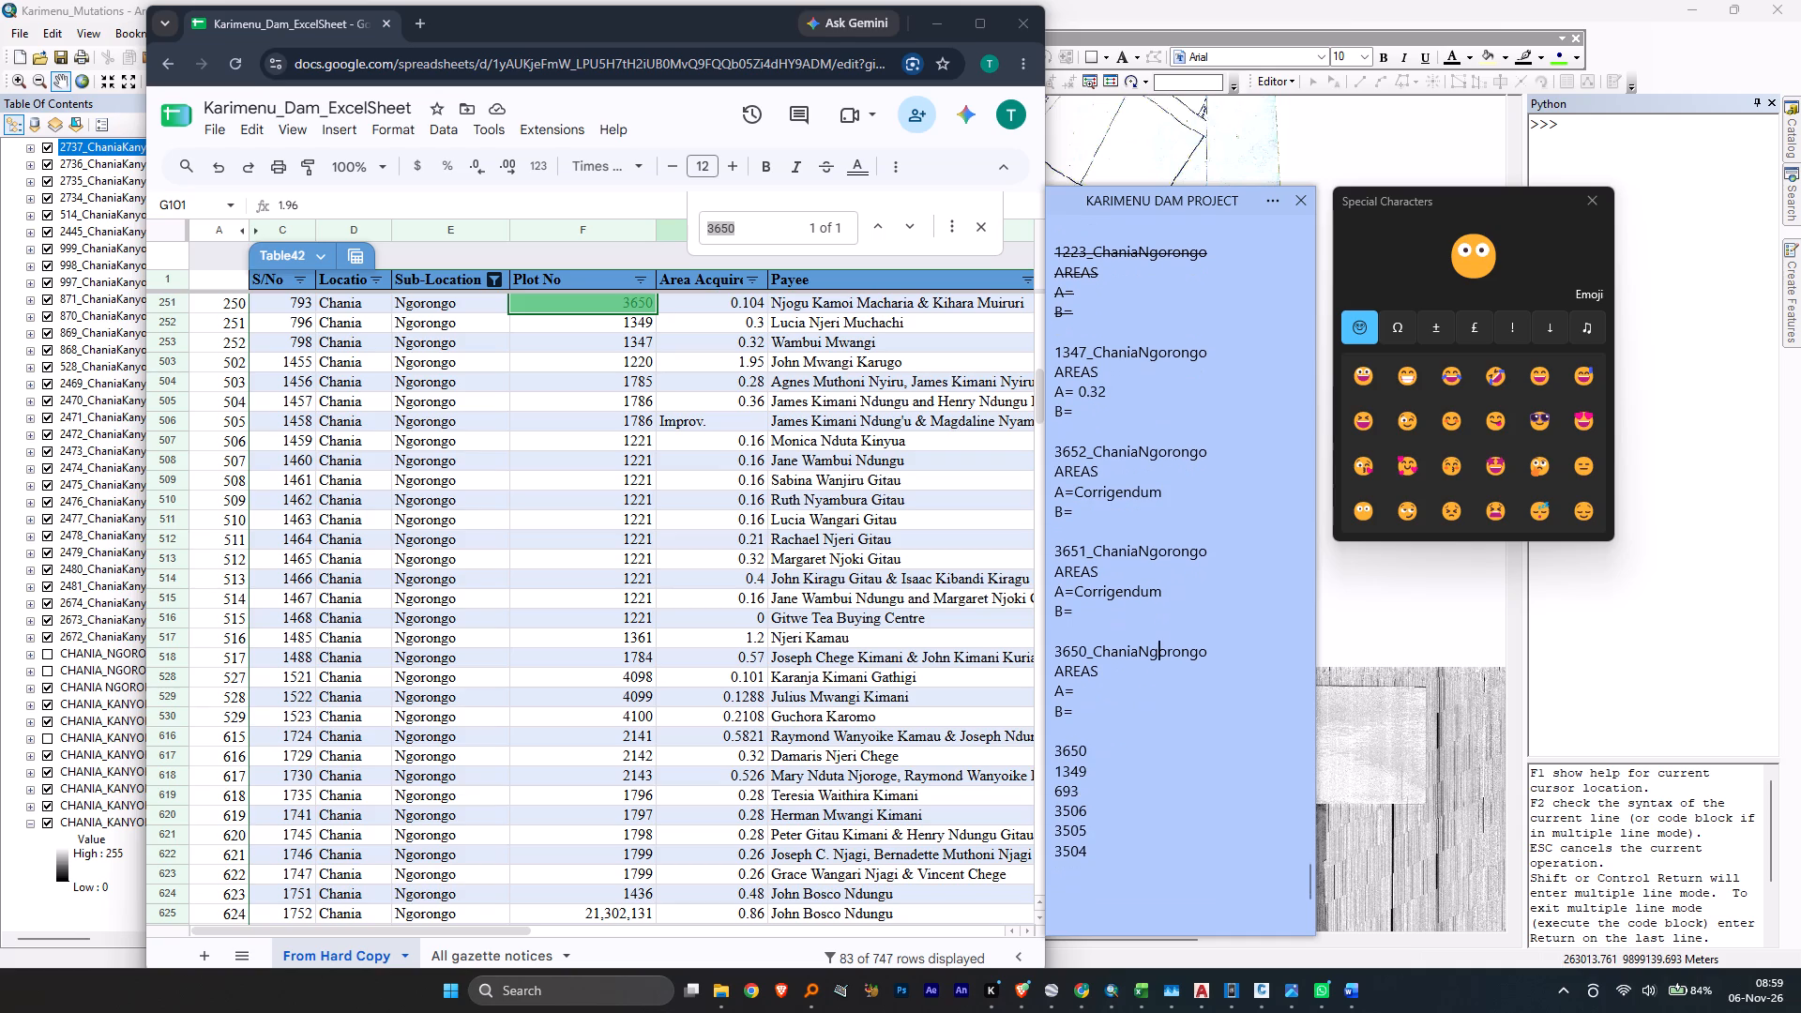
pyautogui.click(1088, 683)
pyautogui.press('space')
pyautogui.write('0')
pyautogui.press('.')
pyautogui.write('10')
pyautogui.press('4')
# Remove parcel number 3650 from the top of the pending parcel list in the note.
pyautogui.click(1102, 748)
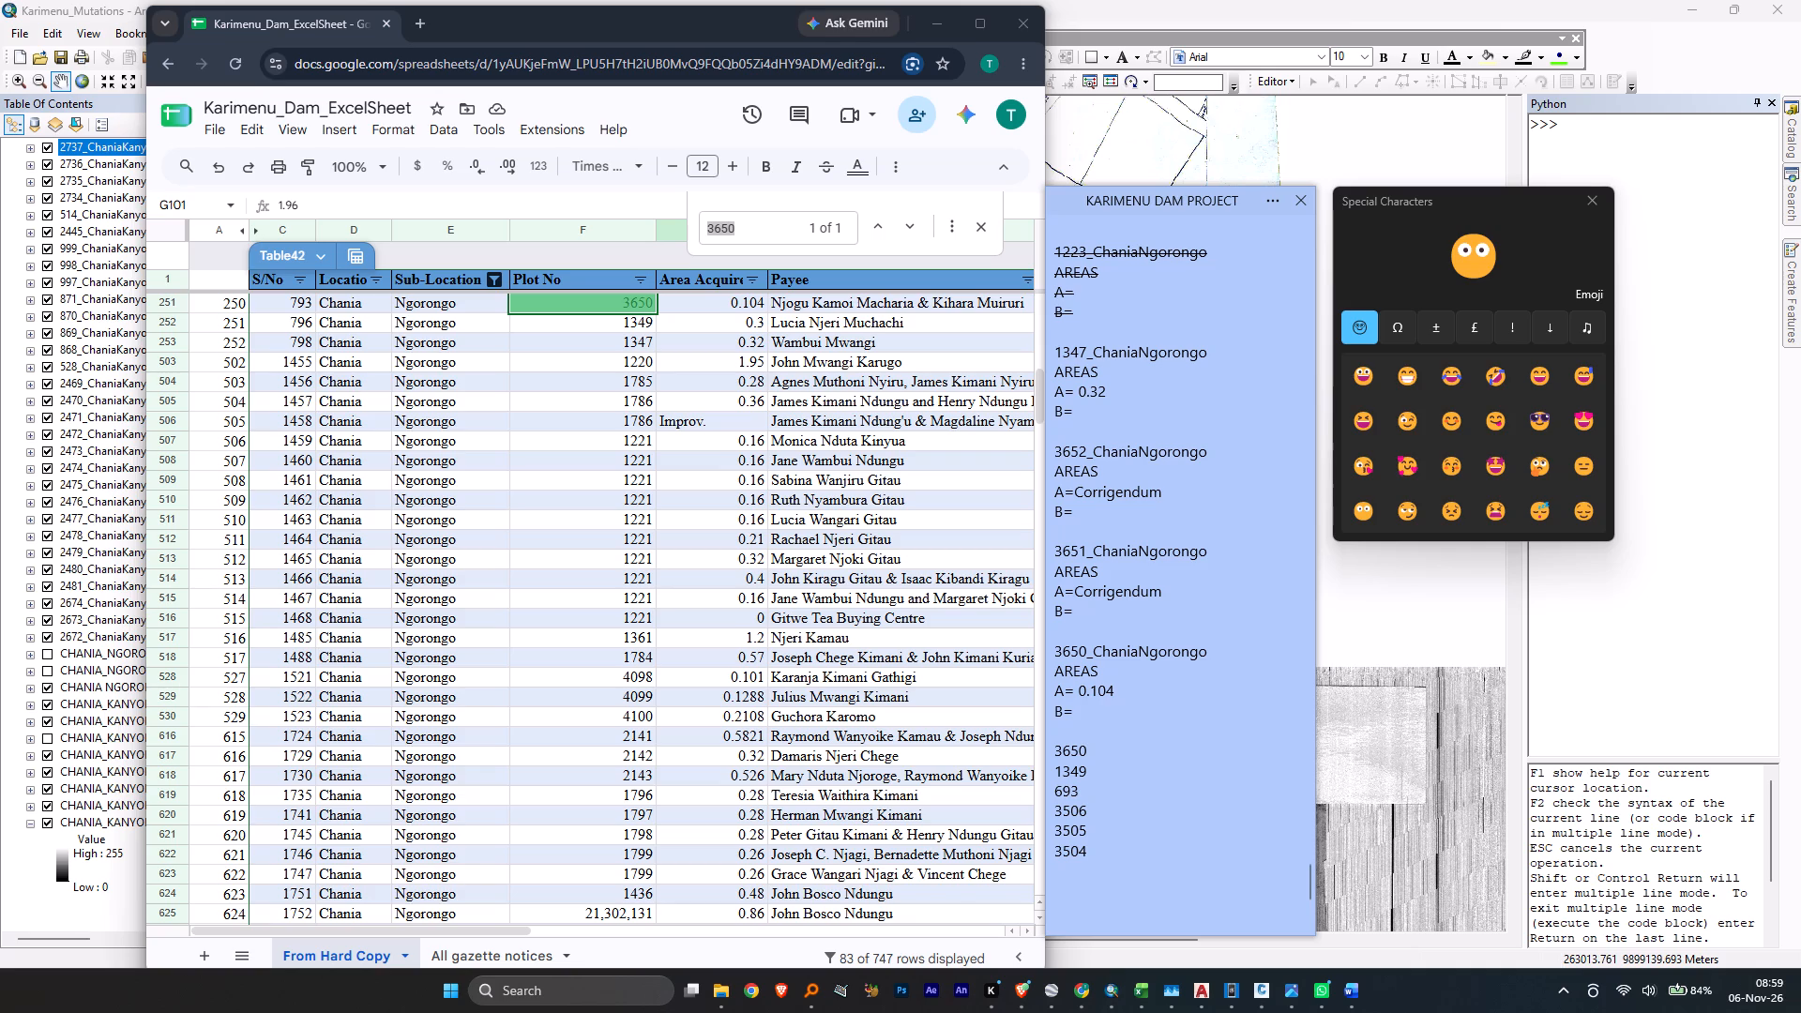
pyautogui.press('BackSpace')
pyautogui.press('BackSpace')
pyautogui.press('BackSpace')
pyautogui.press('BackSpace')
pyautogui.press('BackSpace')
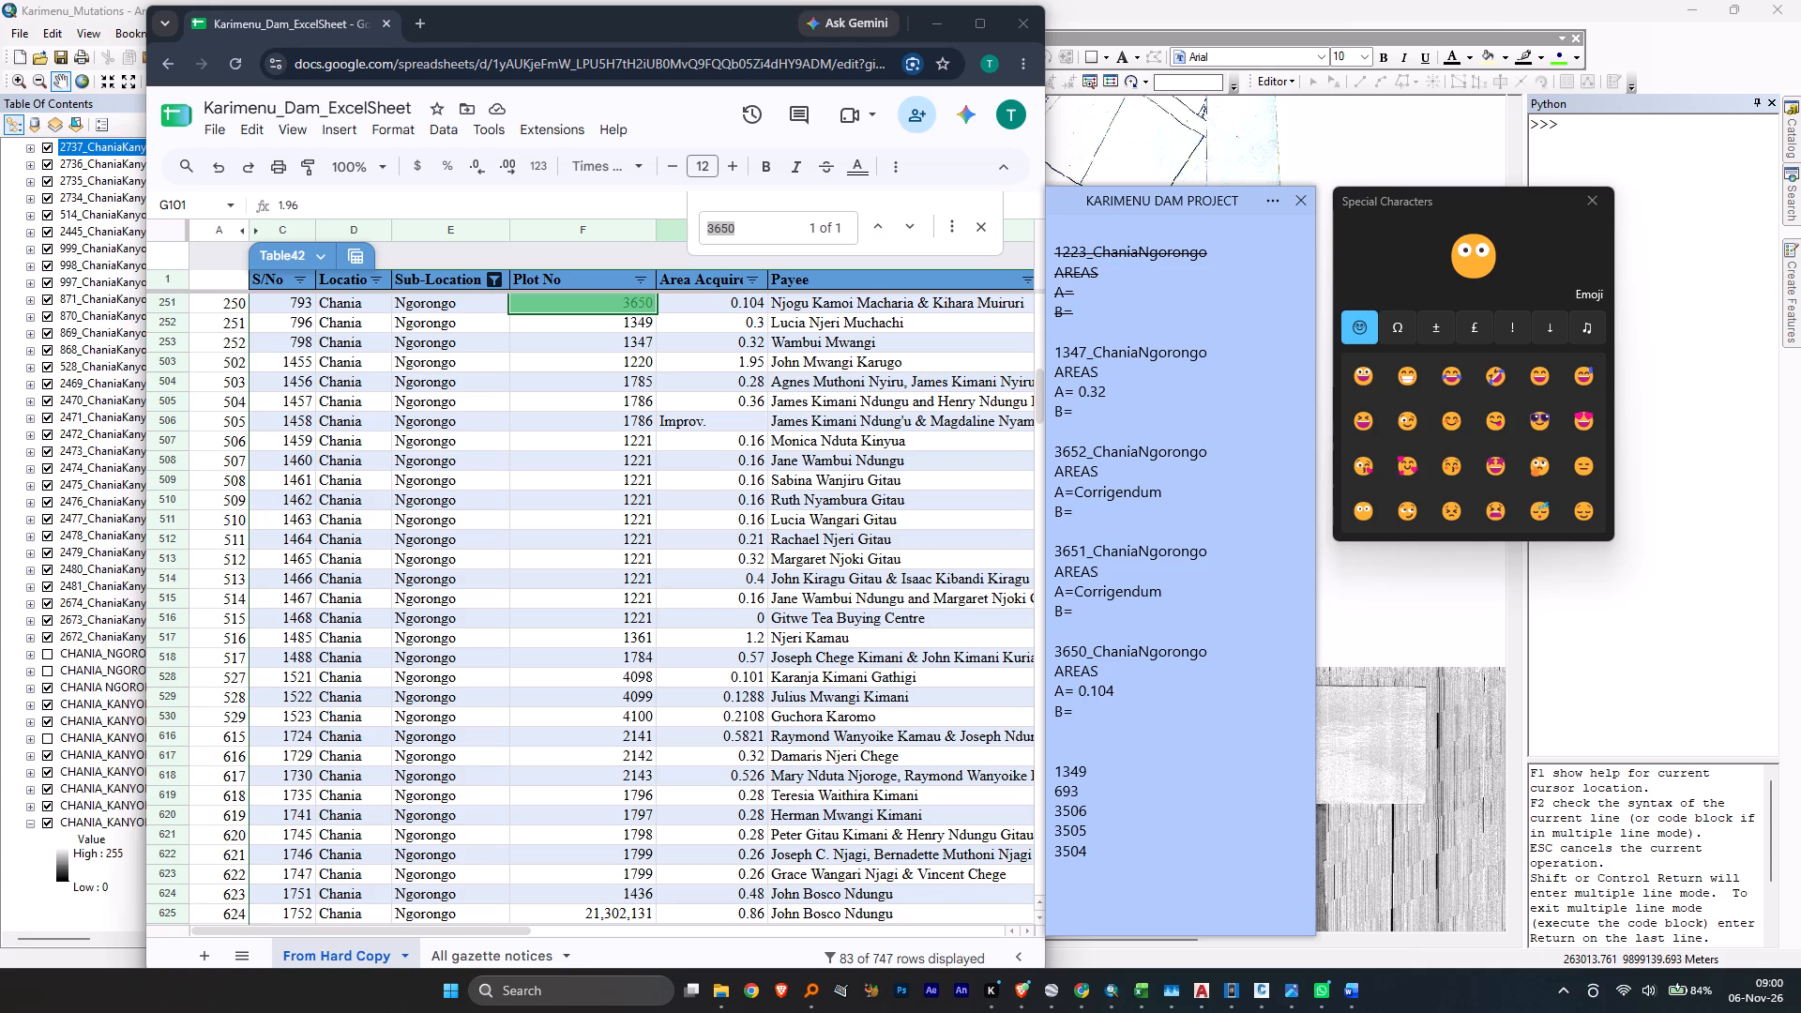
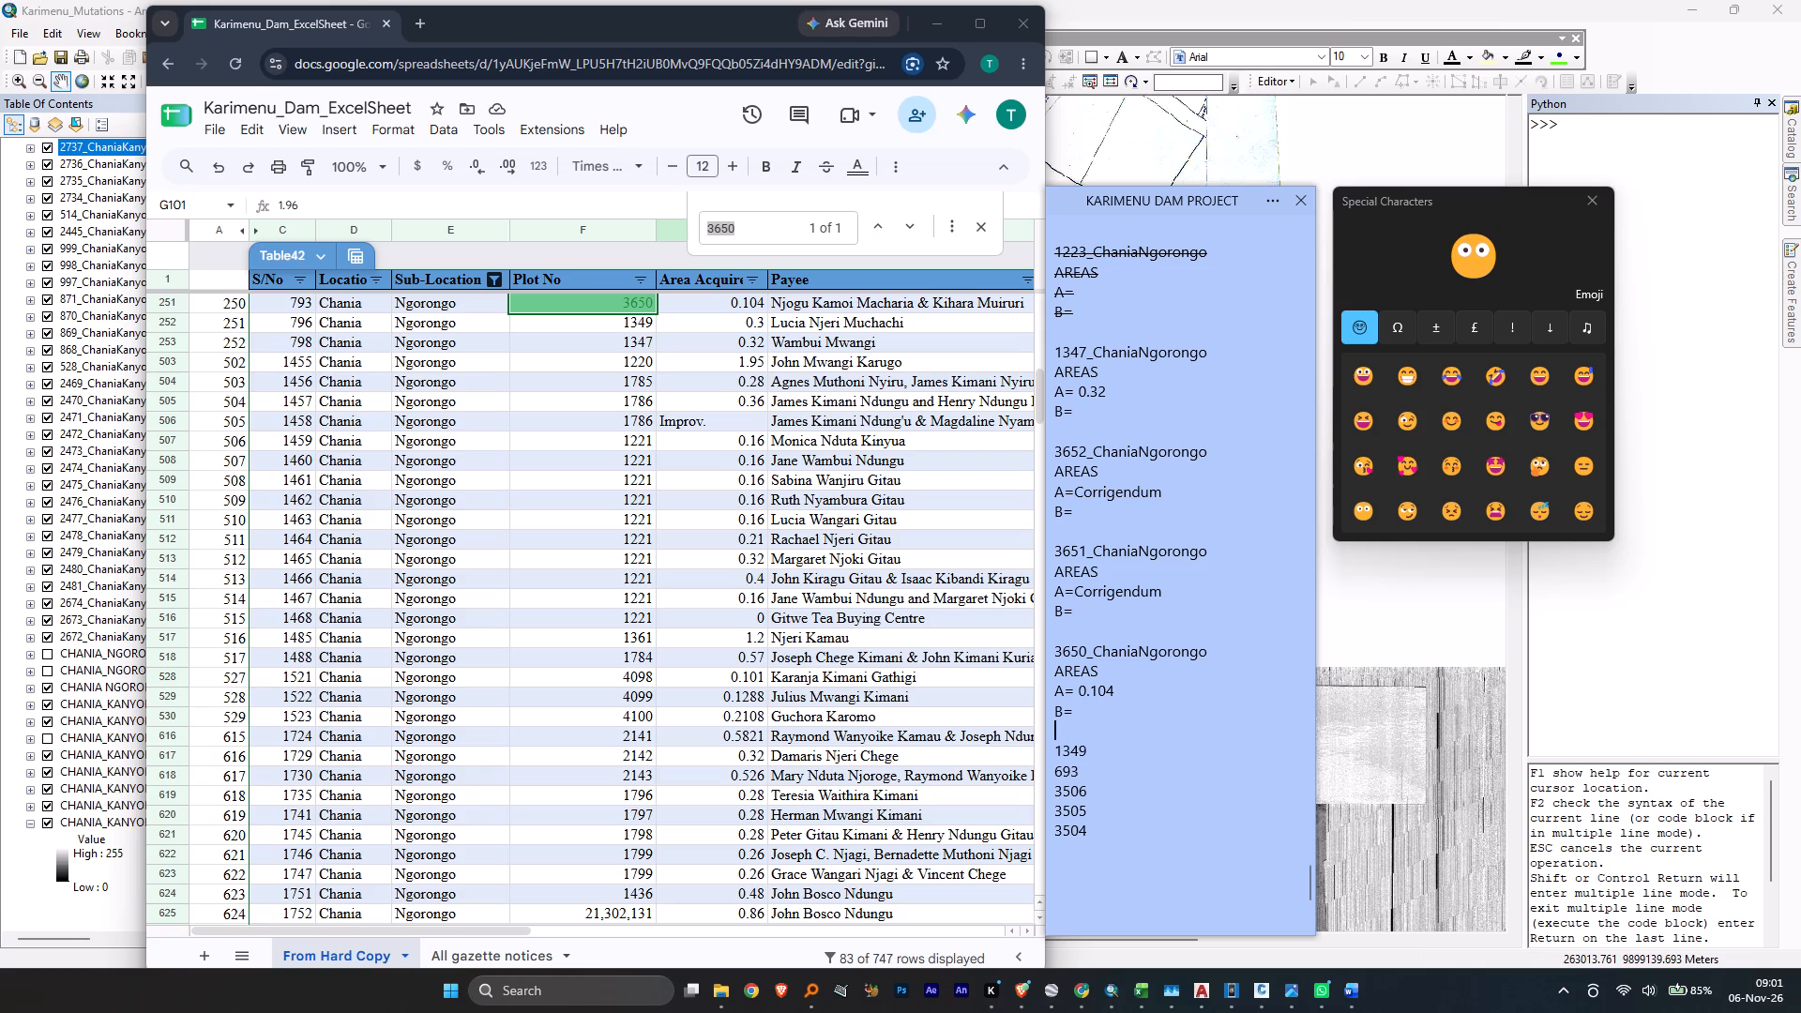
# Paste the Corrigendum areas block below the 3650_ChaniaNgorongo block in the note and head it 1349_ChaniaNgorongo.
pyautogui.press('Return')
pyautogui.hotkey('ctrl', 'v')
pyautogui.moveTo(1085, 750); pyautogui.dragTo(1052, 750)
pyautogui.write('13')
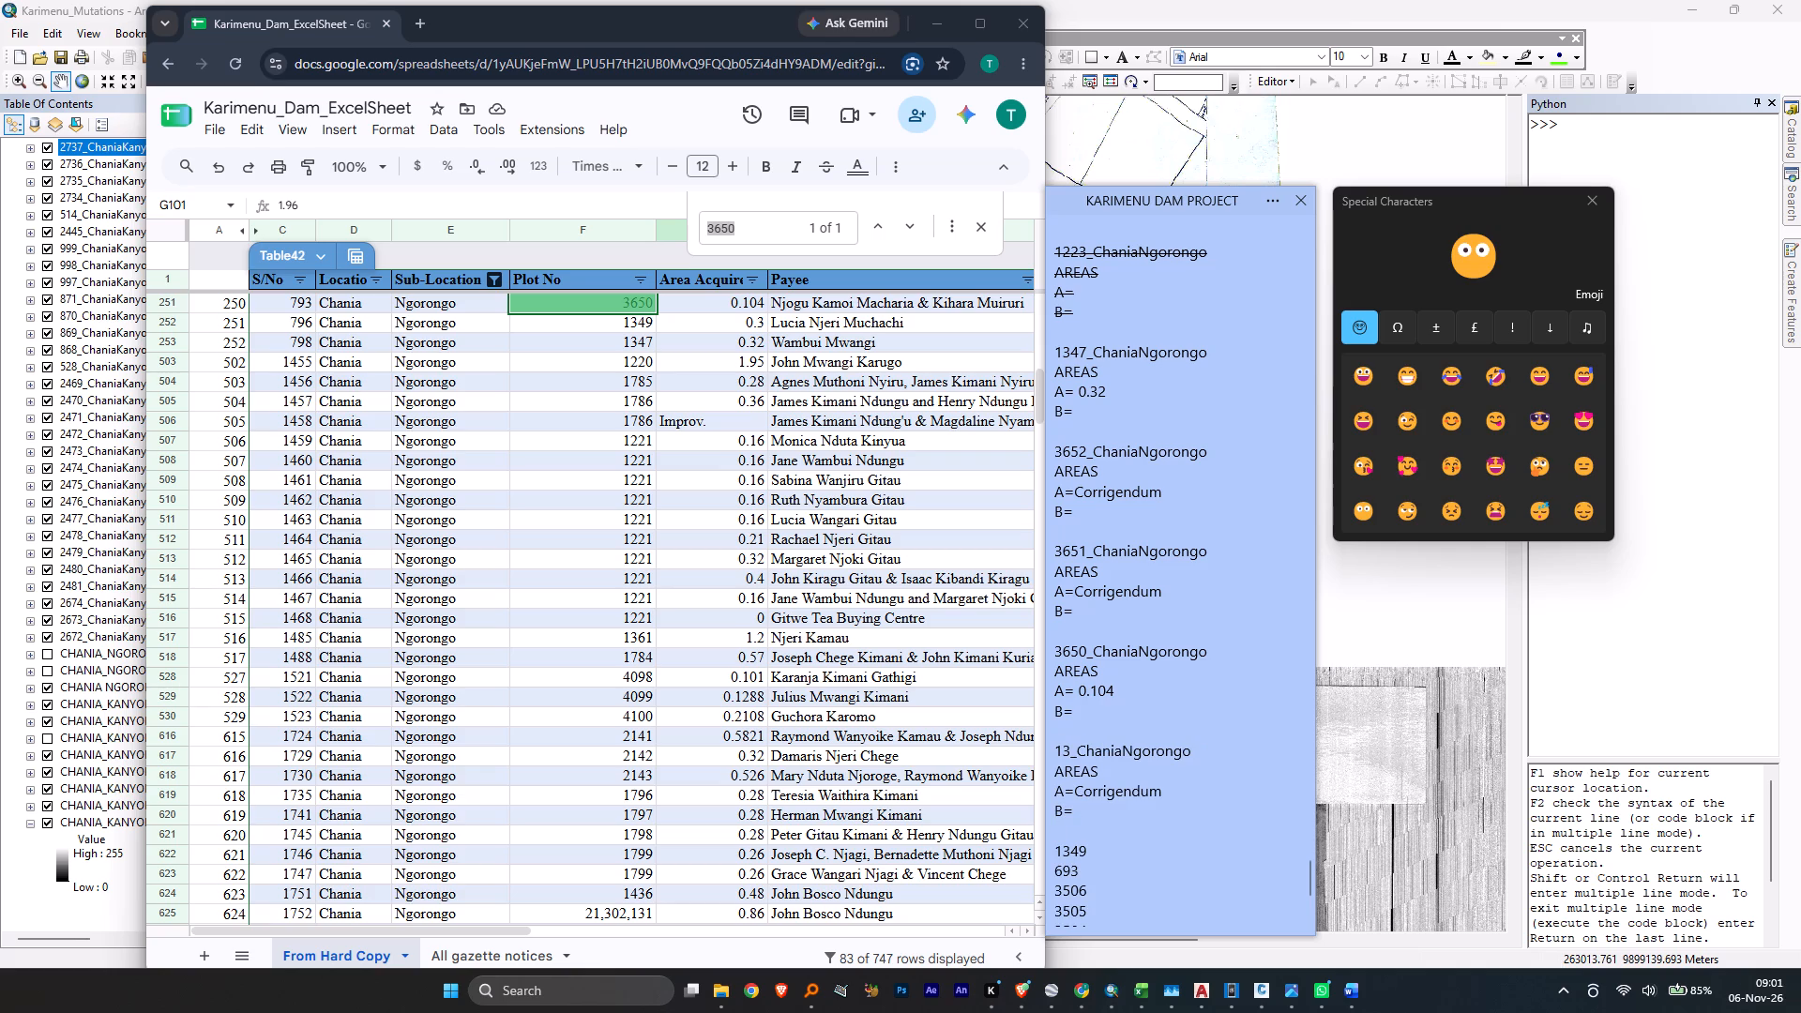
pyautogui.write('49')
# Remove parcel number 1349 from the top of the pending parcel list in the note.
pyautogui.scroll(-1, 1093, 849)
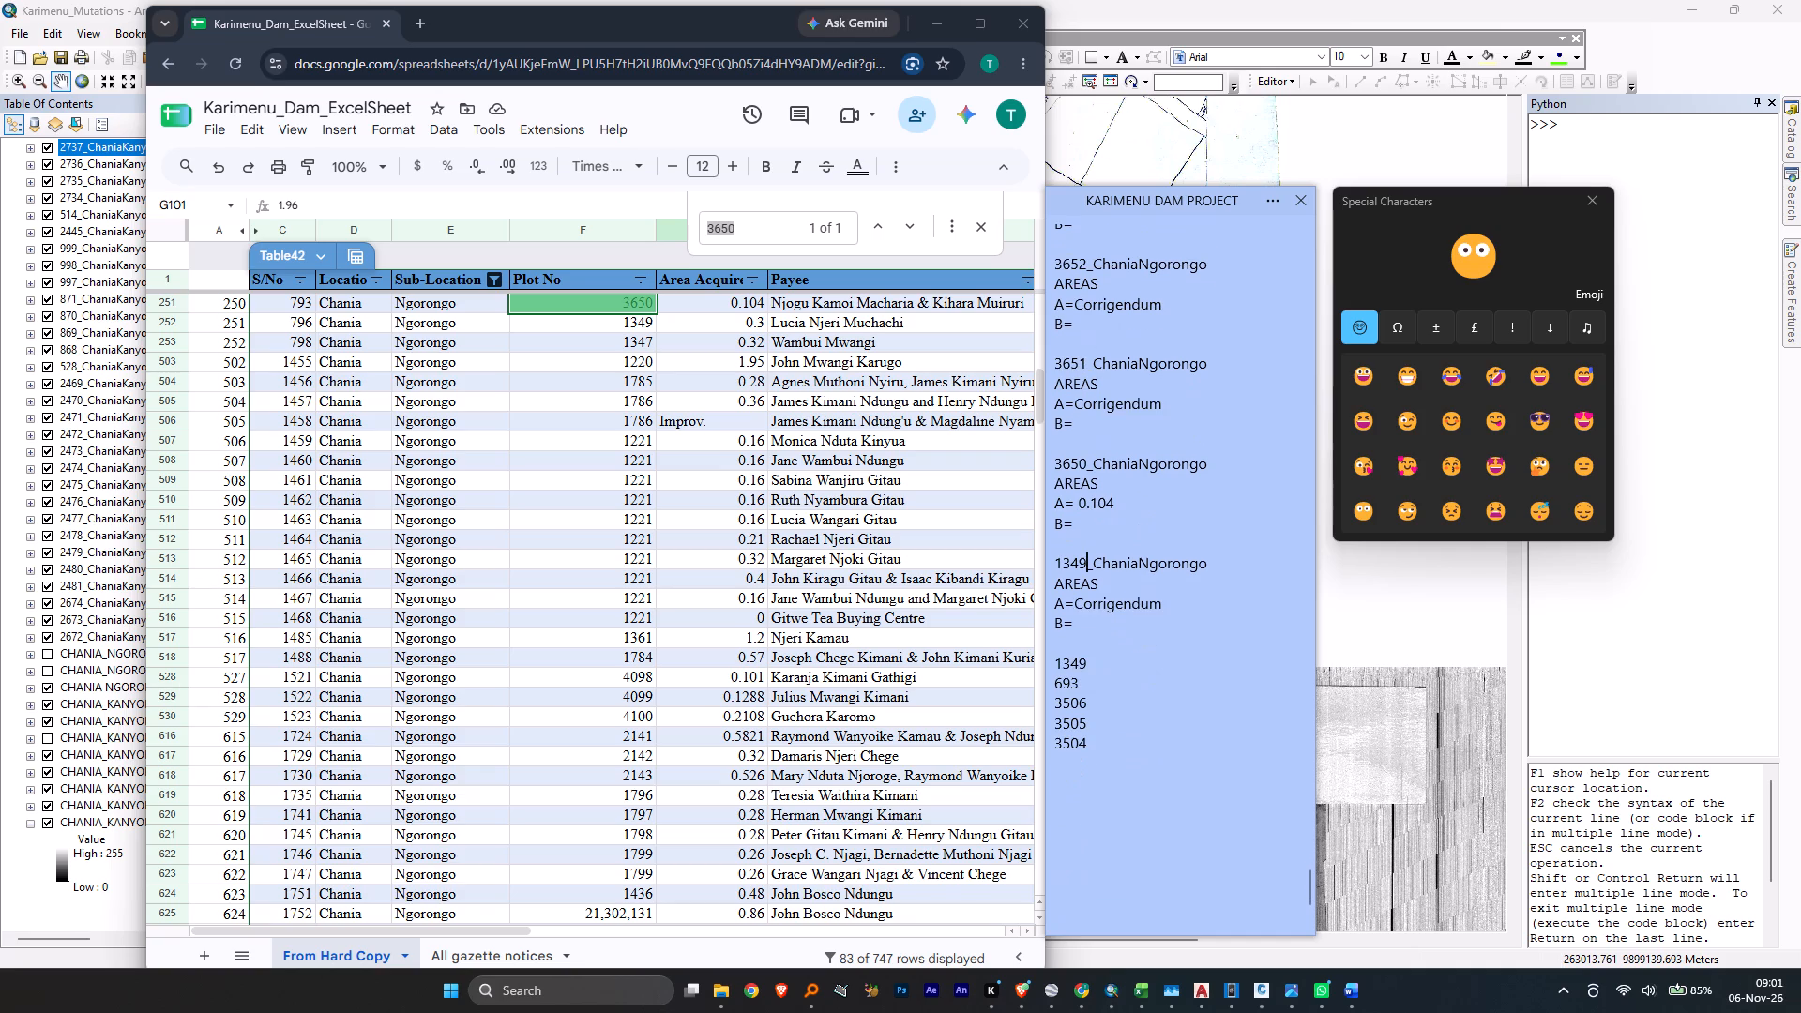
pyautogui.click(1089, 658)
pyautogui.press('BackSpace')
pyautogui.press('BackSpace')
pyautogui.press('BackSpace')
pyautogui.press('BackSpace')
pyautogui.press('BackSpace')
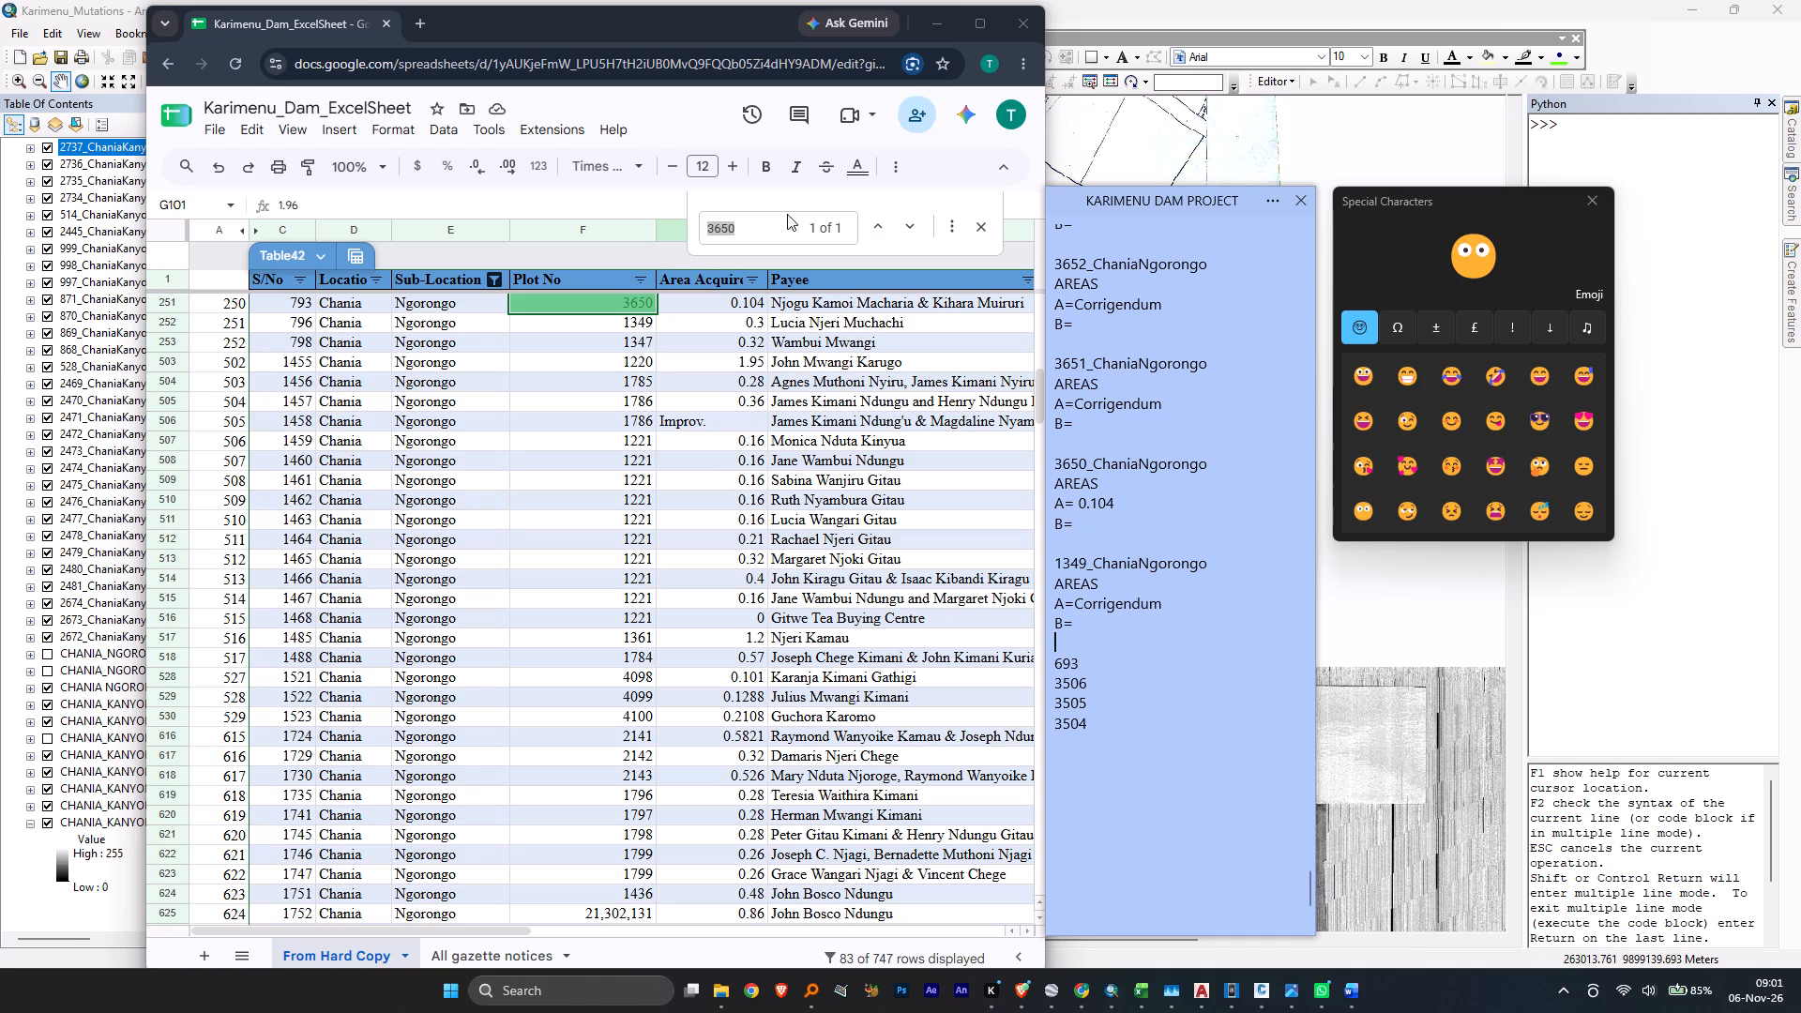
# Find plot 1349 in the From Hard Copy sheet and check its acquired area.
pyautogui.click(766, 229)
pyautogui.moveTo(763, 228); pyautogui.dragTo(688, 229)
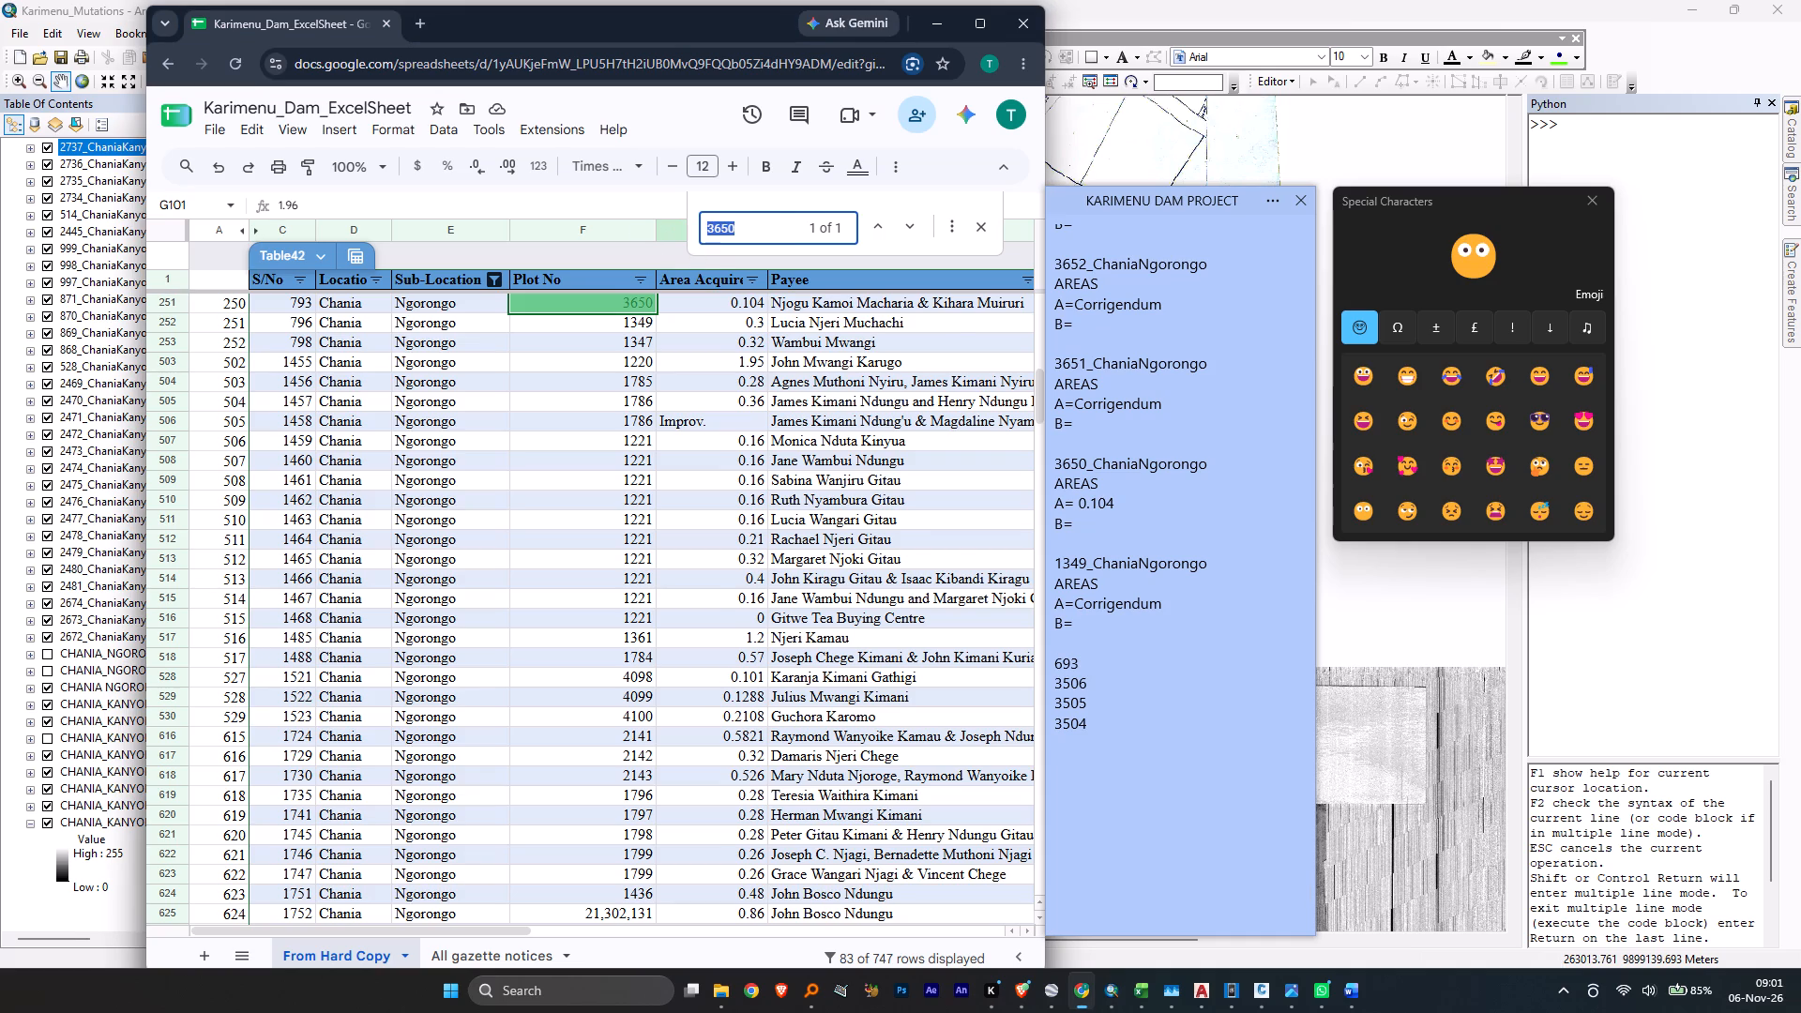
pyautogui.press('1')
pyautogui.press('3')
pyautogui.press('4')
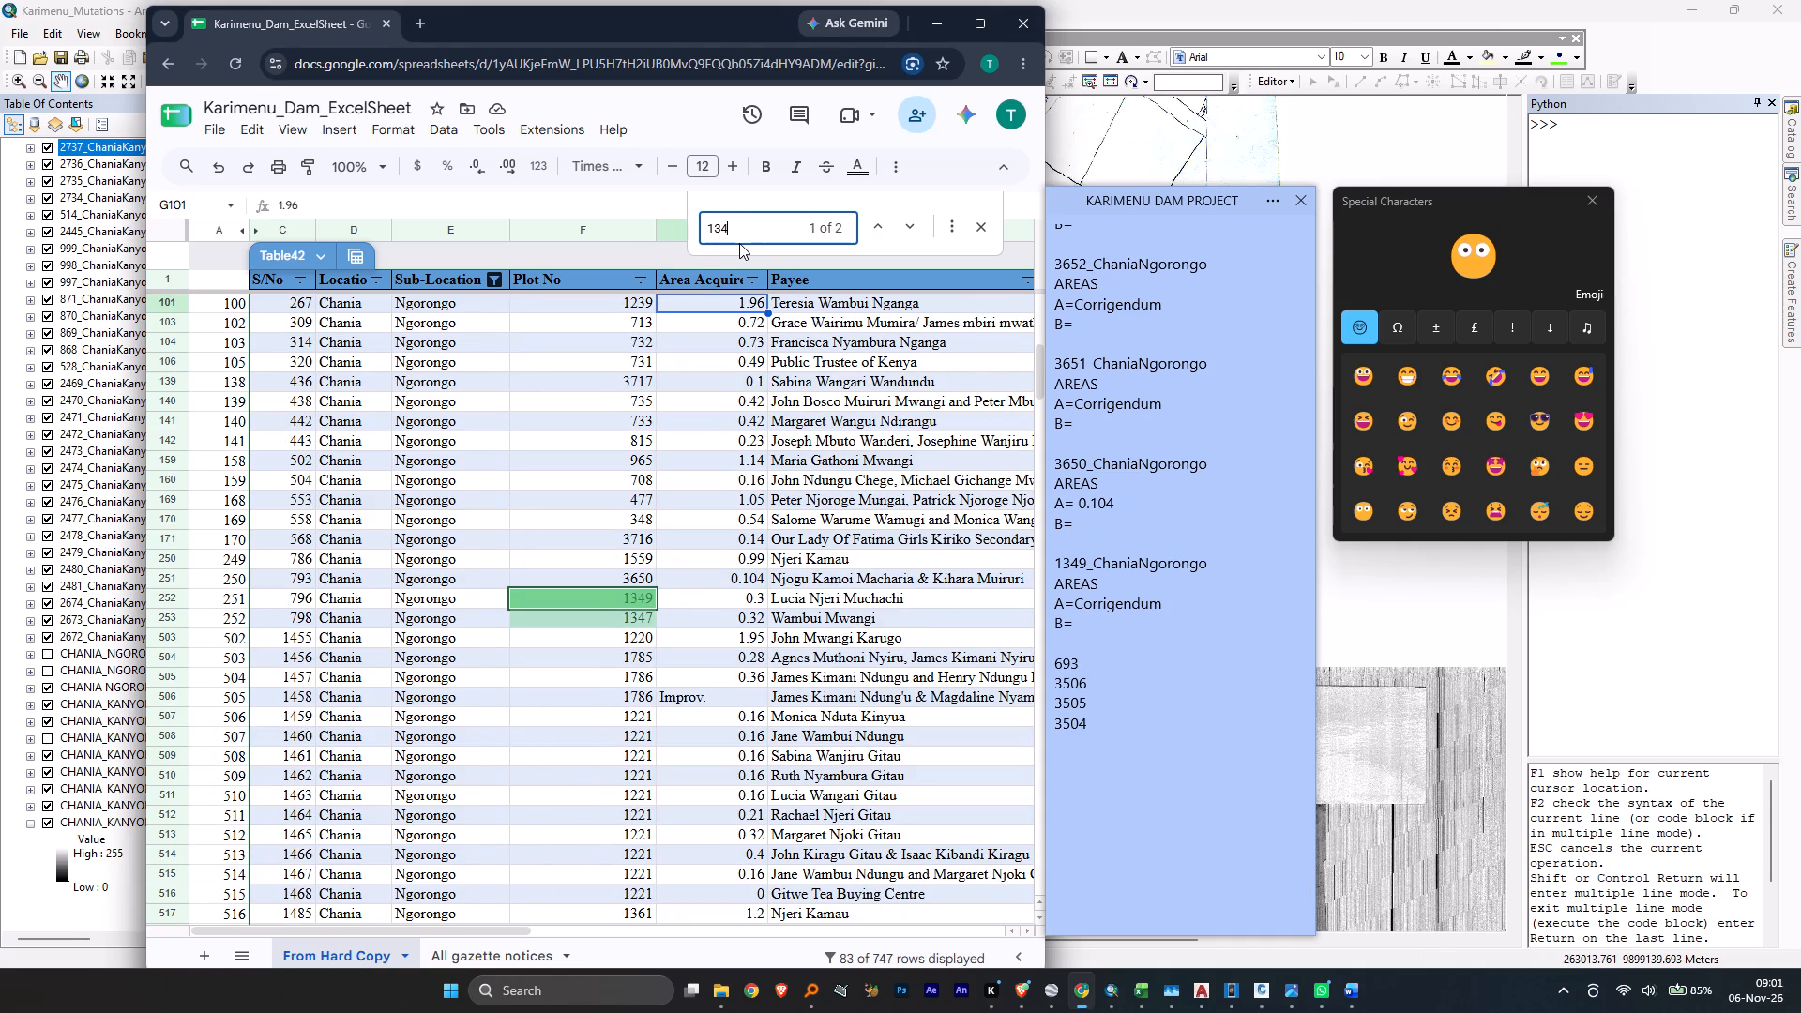
pyautogui.press('9')
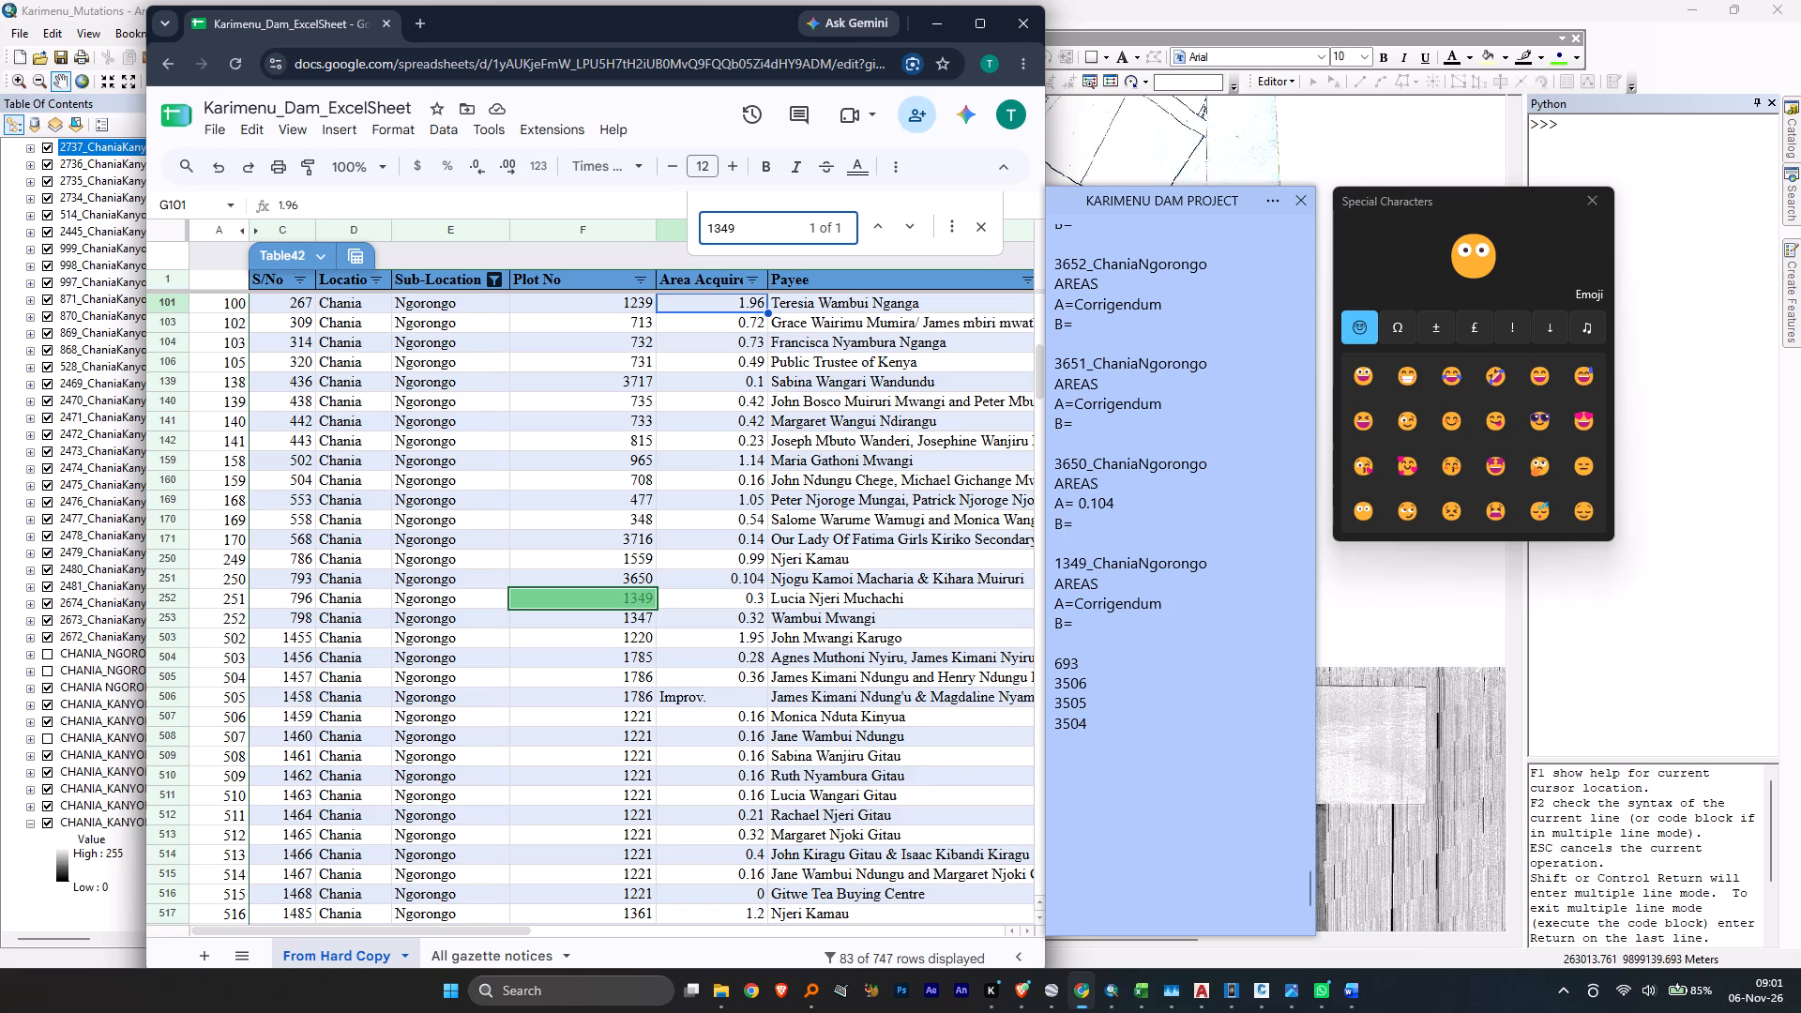
# Replace Corrigendum with 0.3 as area A of the 1349_ChaniaNgorongo block in the note.
pyautogui.click(1166, 602)
pyautogui.press('BackSpace')
pyautogui.press('BackSpace')
pyautogui.press('BackSpace')
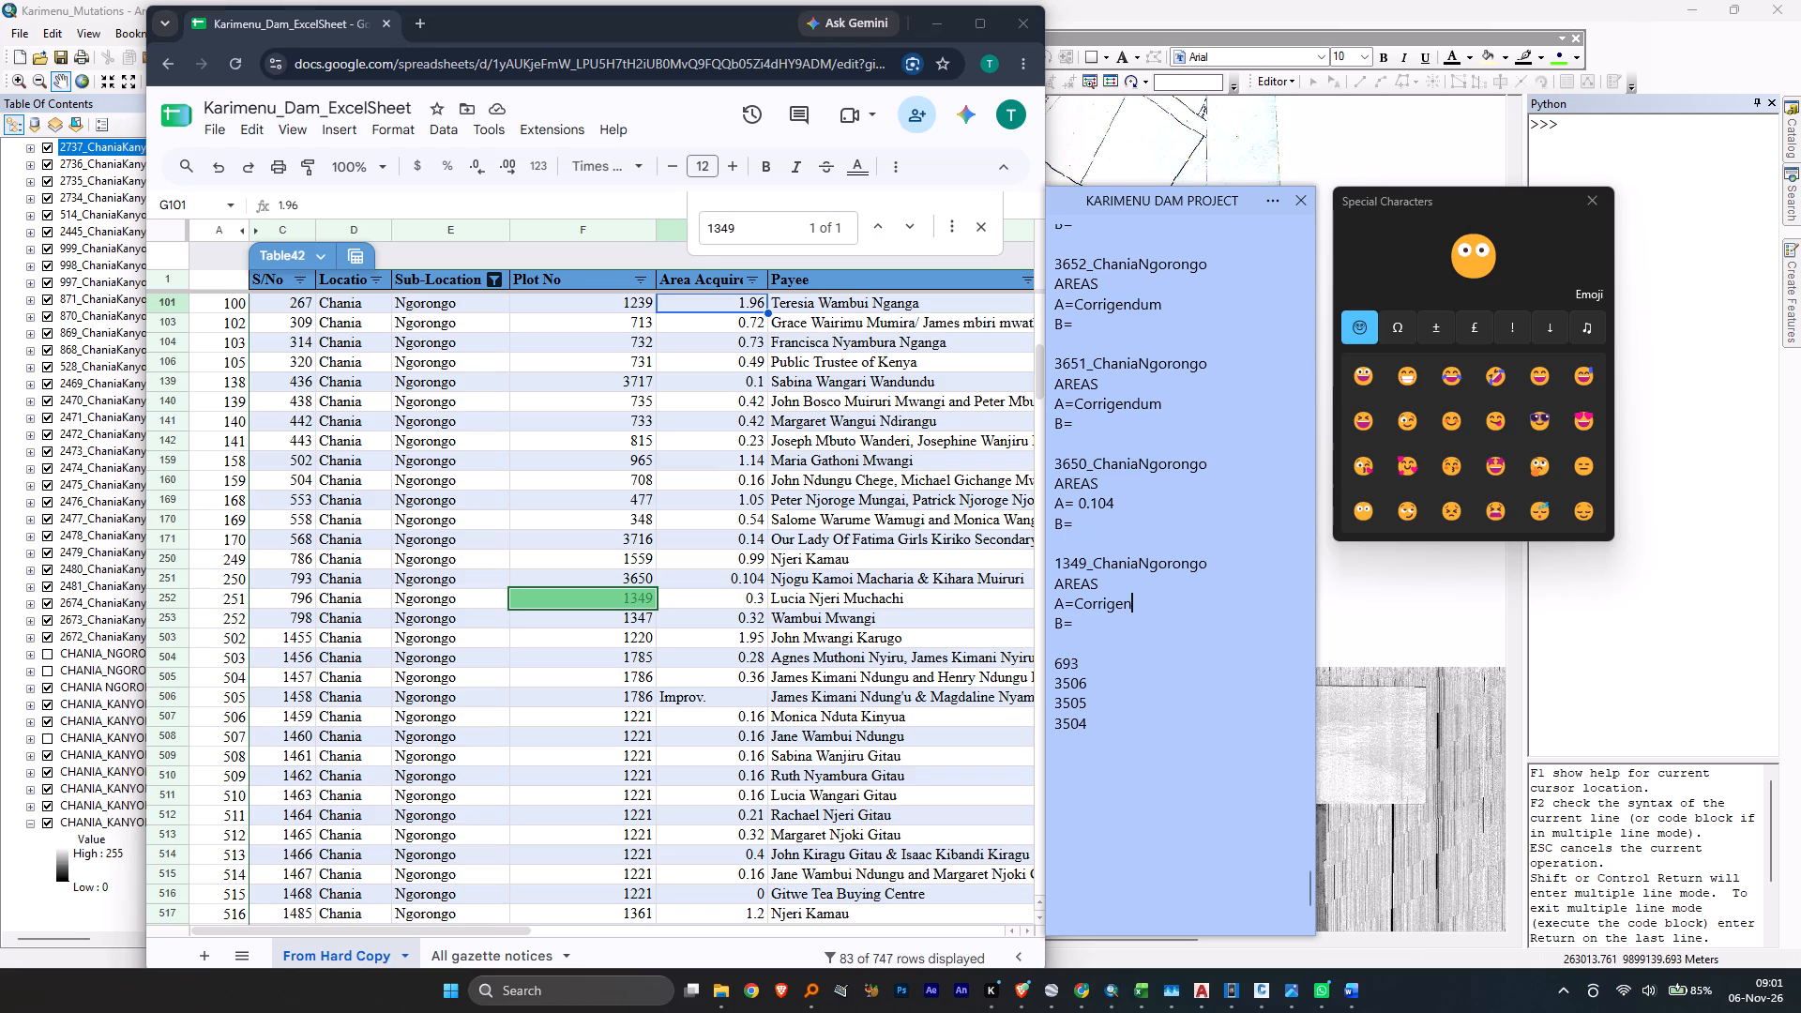
pyautogui.press('BackSpace')
pyautogui.press('BackSpace')
pyautogui.press('BackSpace')
pyautogui.press('BackSpace')
pyautogui.press('BackSpace')
pyautogui.press('BackSpace')
pyautogui.press('BackSpace')
pyautogui.press('BackSpace')
pyautogui.press('0')
pyautogui.press('.')
pyautogui.press('3')
# Paste the Corrigendum areas block below the 1349_ChaniaNgorongo block and head it 693_ChaniaNgorongo.
pyautogui.click(1107, 636)
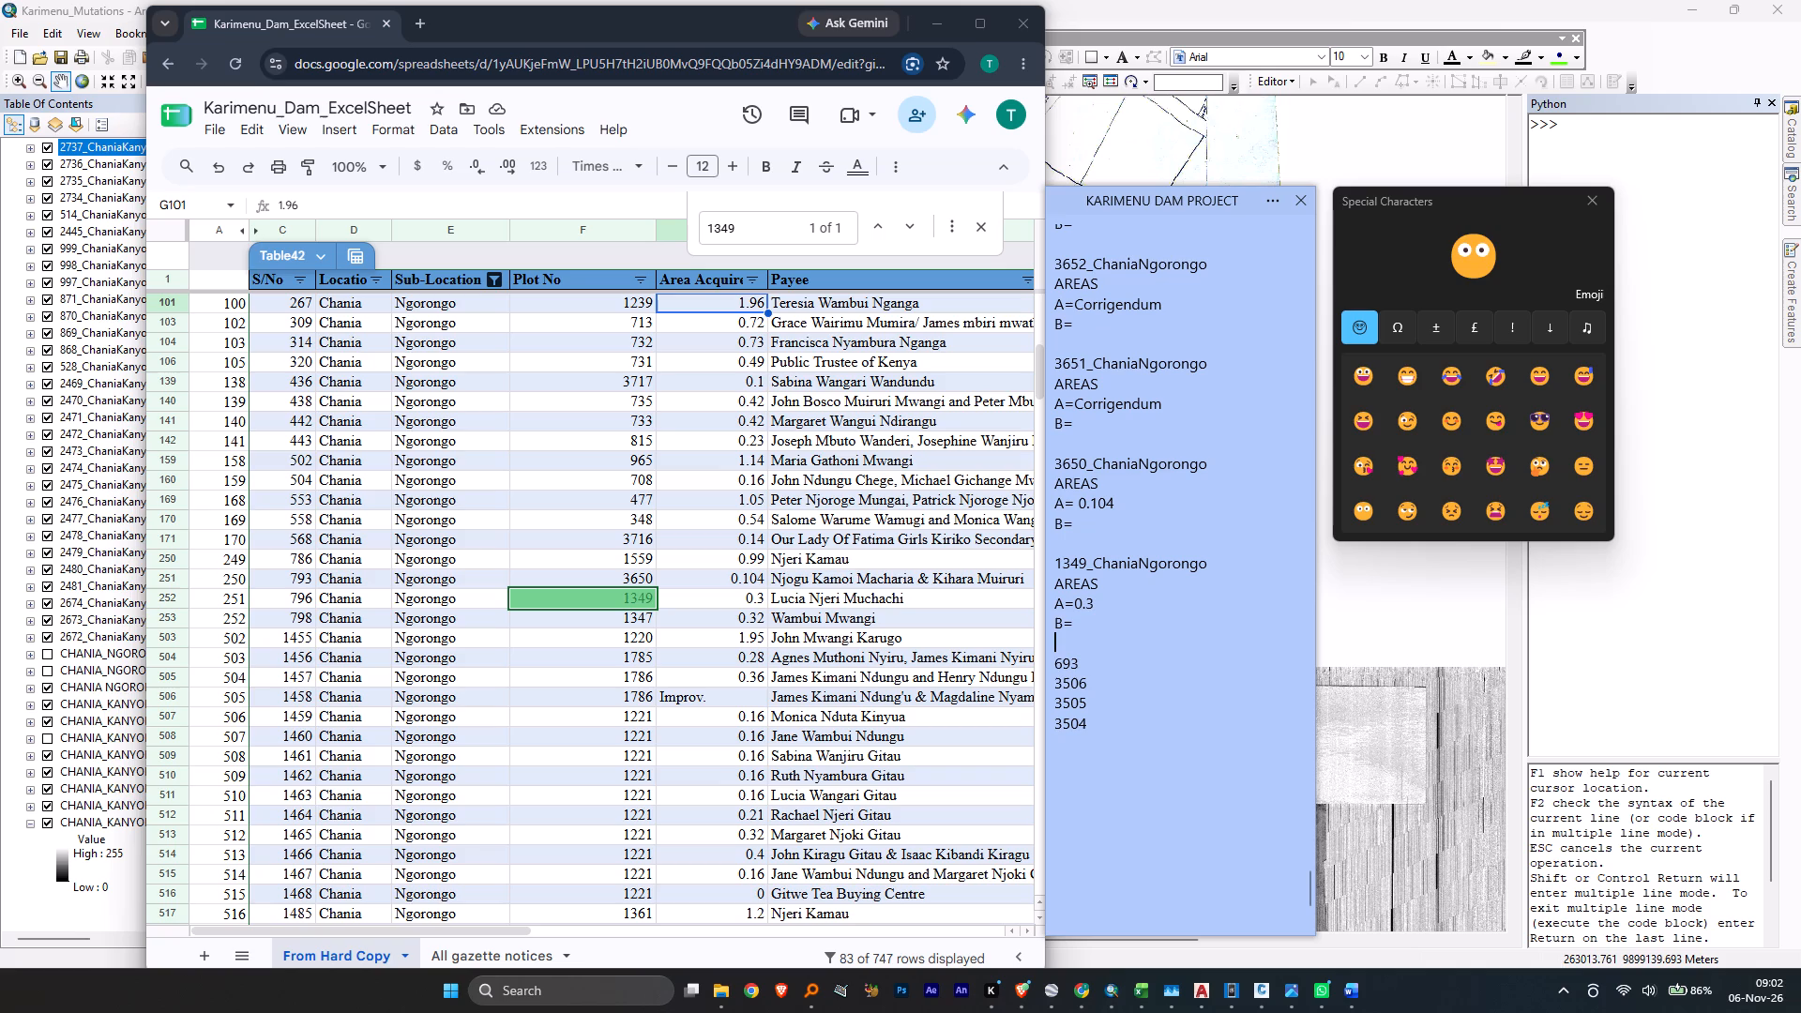
pyautogui.press('Return')
pyautogui.hotkey('ctrl', 'v')
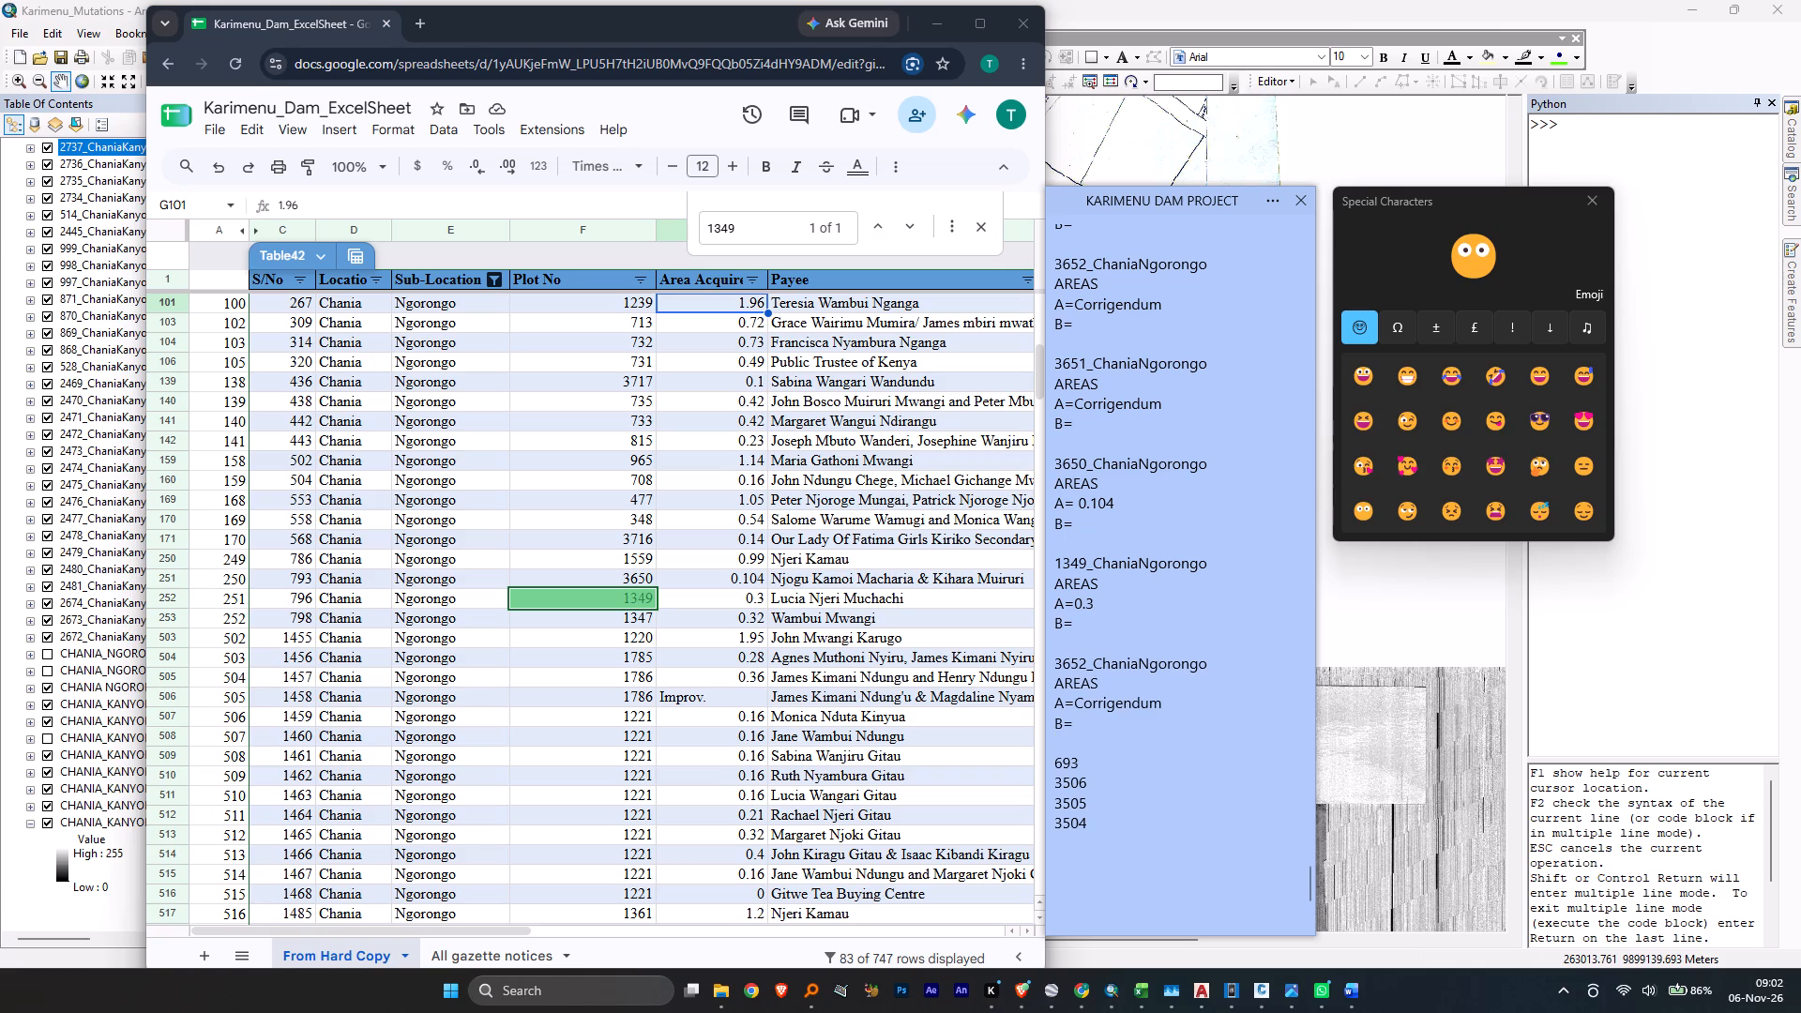
pyautogui.click(1087, 664)
pyautogui.press('BackSpace')
pyautogui.press('BackSpace')
pyautogui.press('BackSpace')
pyautogui.press('BackSpace')
pyautogui.write('69')
pyautogui.press('3')
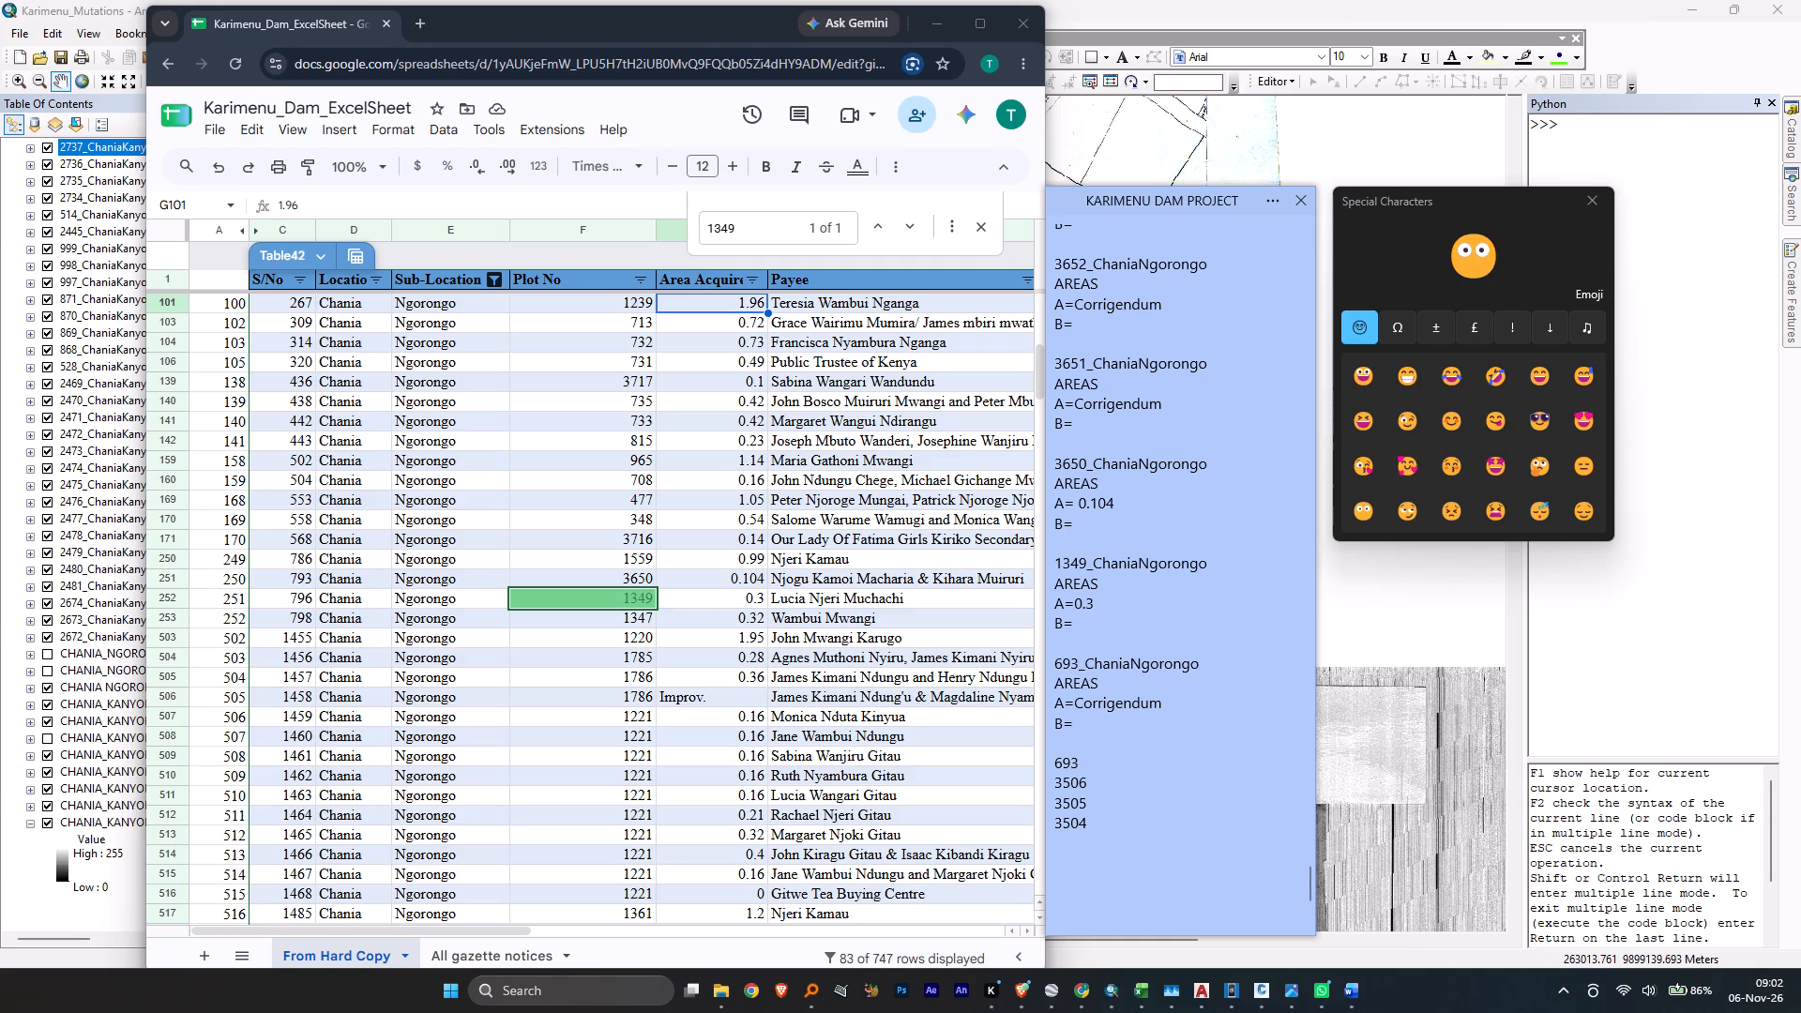
# Search for parcel 693 in the From Hard Copy sheet and in All gazette notices, checking its last gazette entry.
pyautogui.click(755, 222)
pyautogui.press('BackSpace')
pyautogui.press('BackSpace')
pyautogui.press('BackSpace')
pyautogui.press('BackSpace')
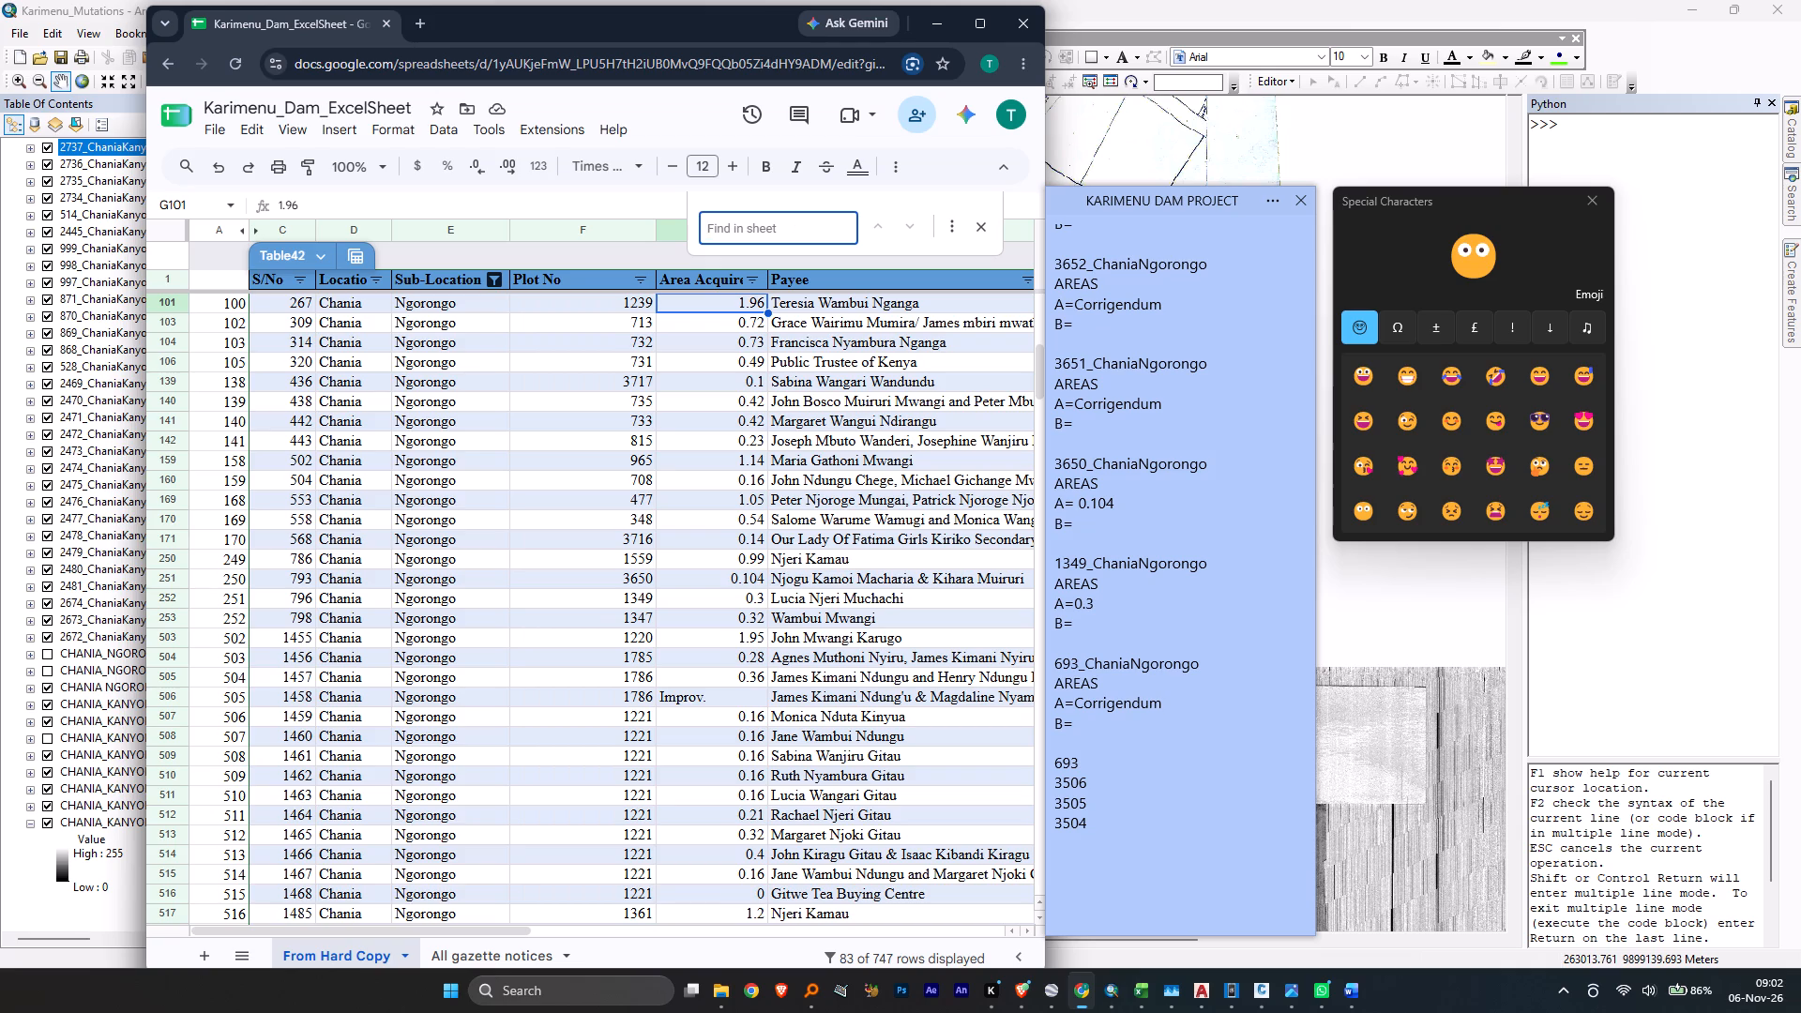
pyautogui.write('69')
pyautogui.press('3')
pyautogui.click(458, 956)
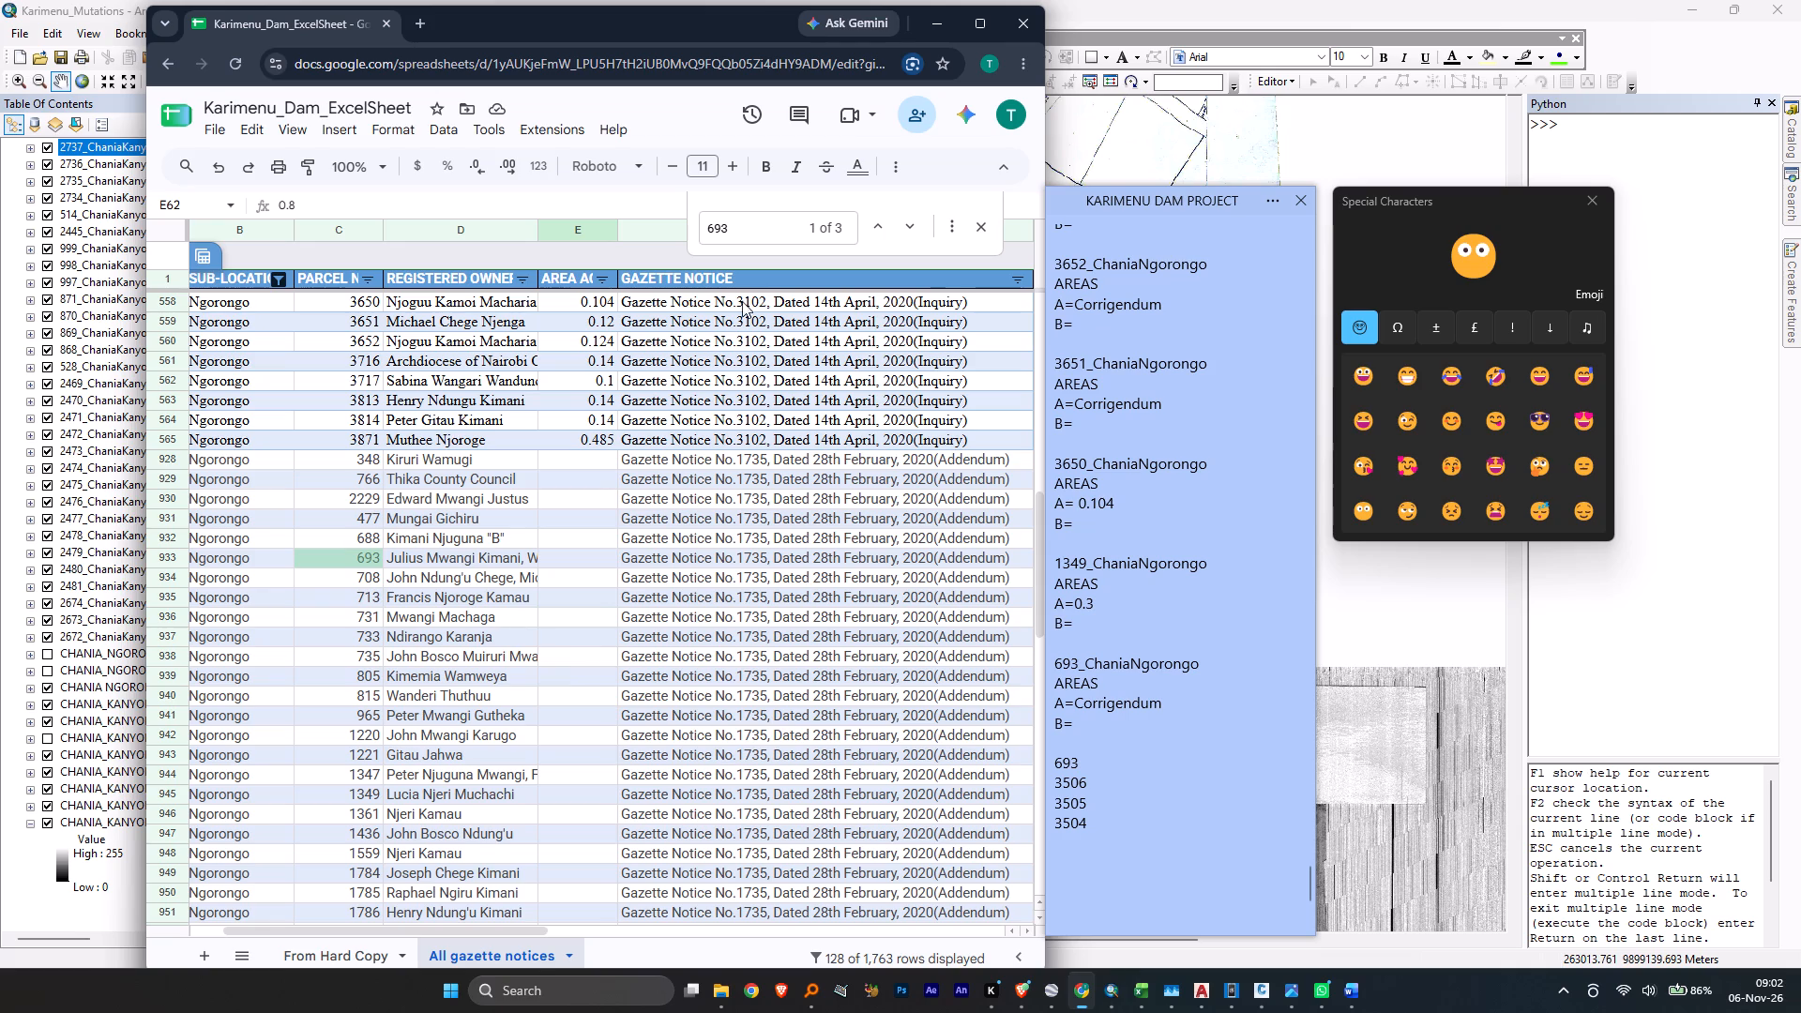
pyautogui.click(886, 229)
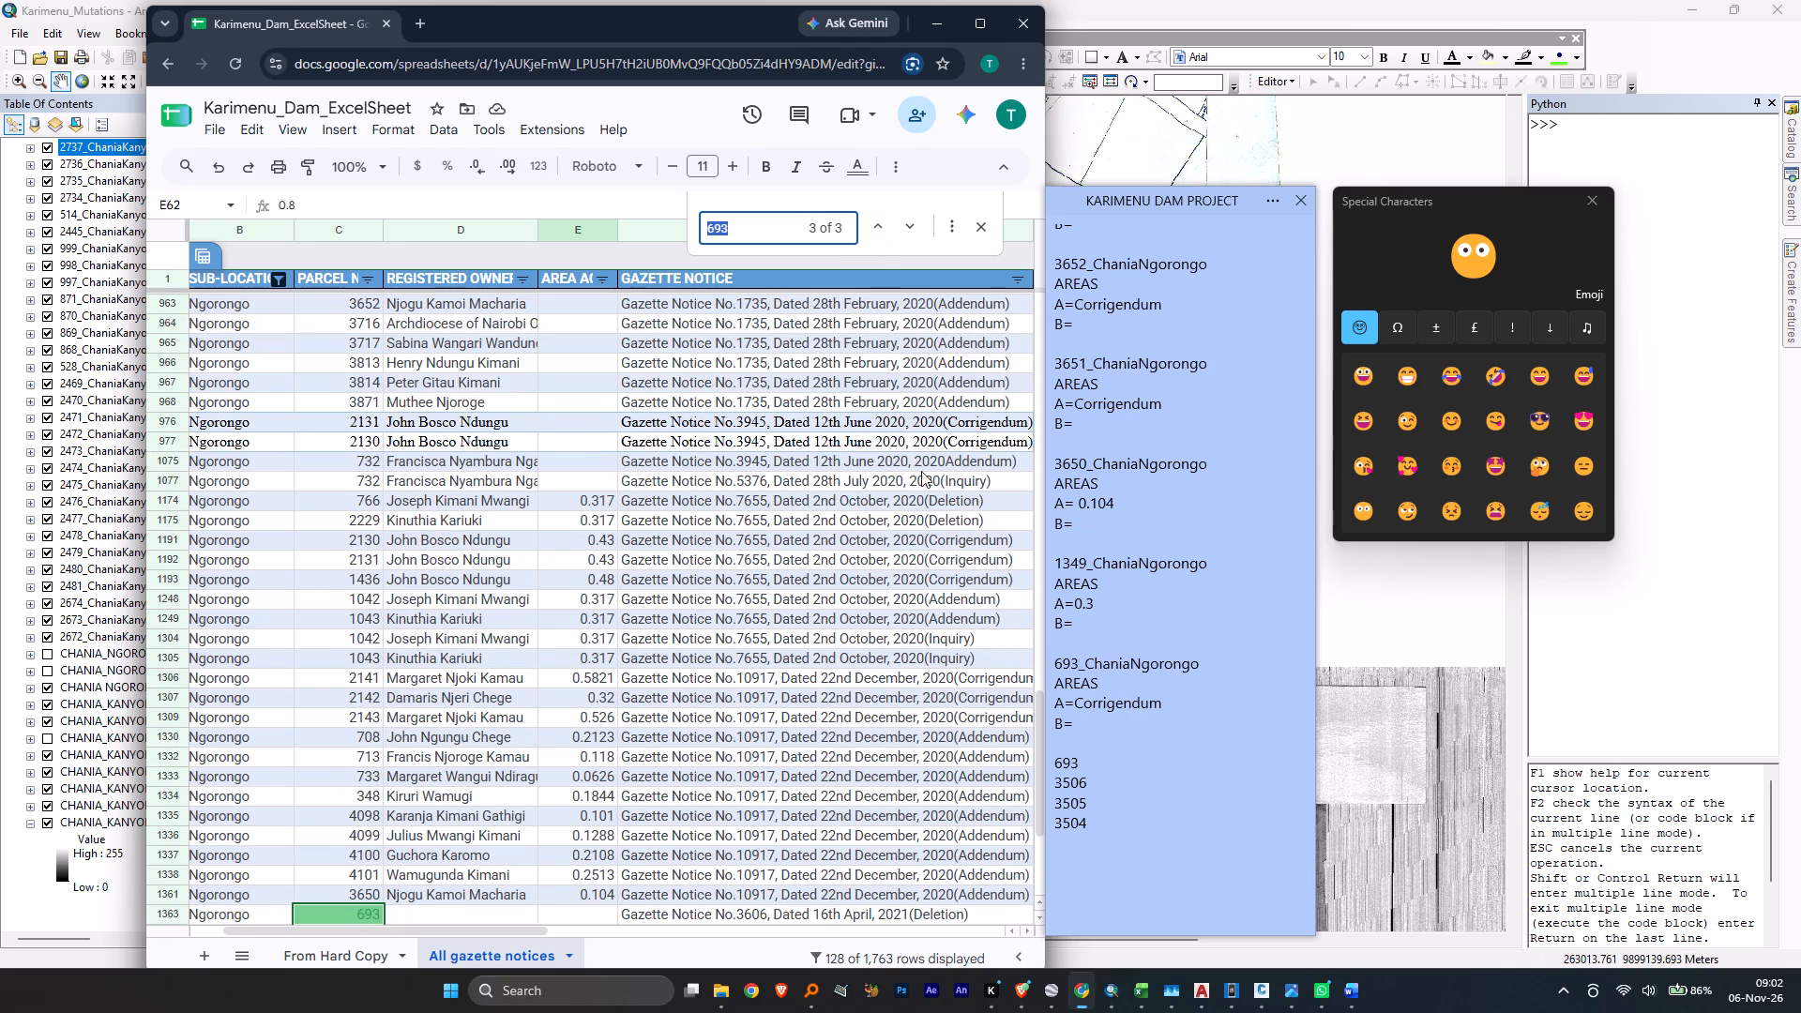
# Strike through the whole 693_ChaniaNgorongo block in the note.
pyautogui.moveTo(1075, 724); pyautogui.dragTo(1057, 654)
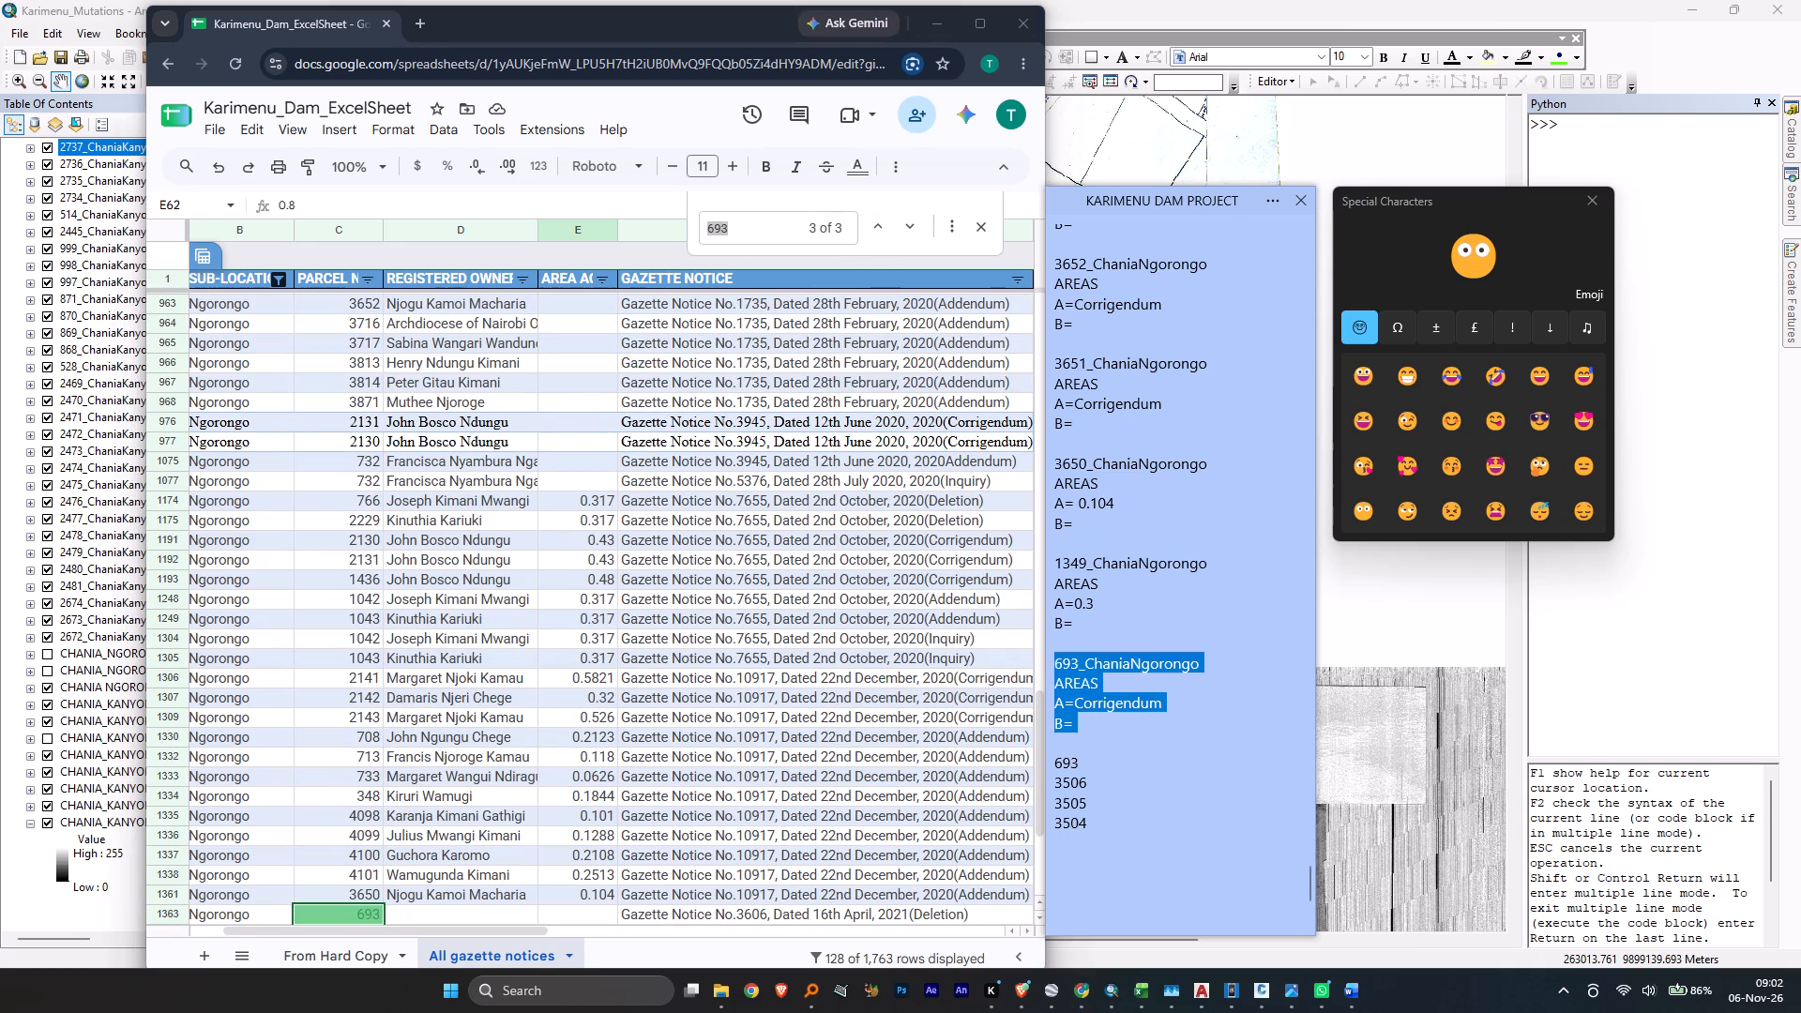
pyautogui.moveTo(1057, 654); pyautogui.dragTo(1055, 656)
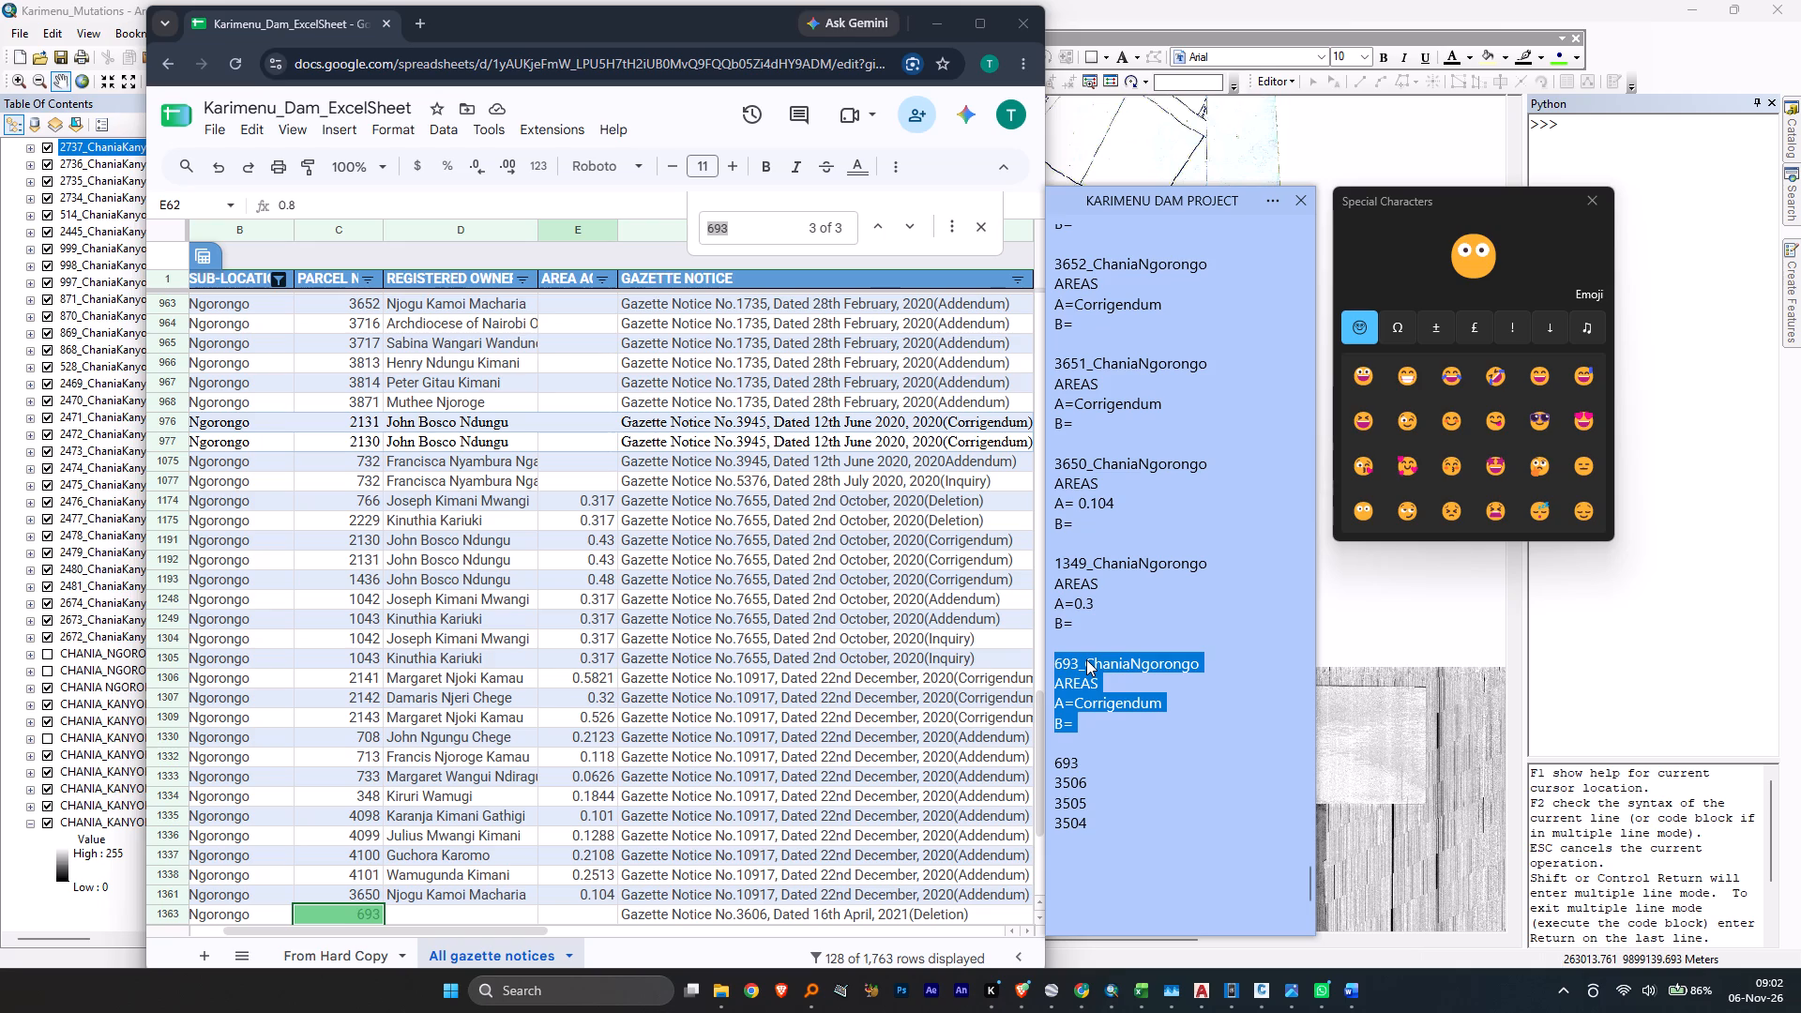
pyautogui.hotkey('ctrl', 't')
pyautogui.click(1147, 742)
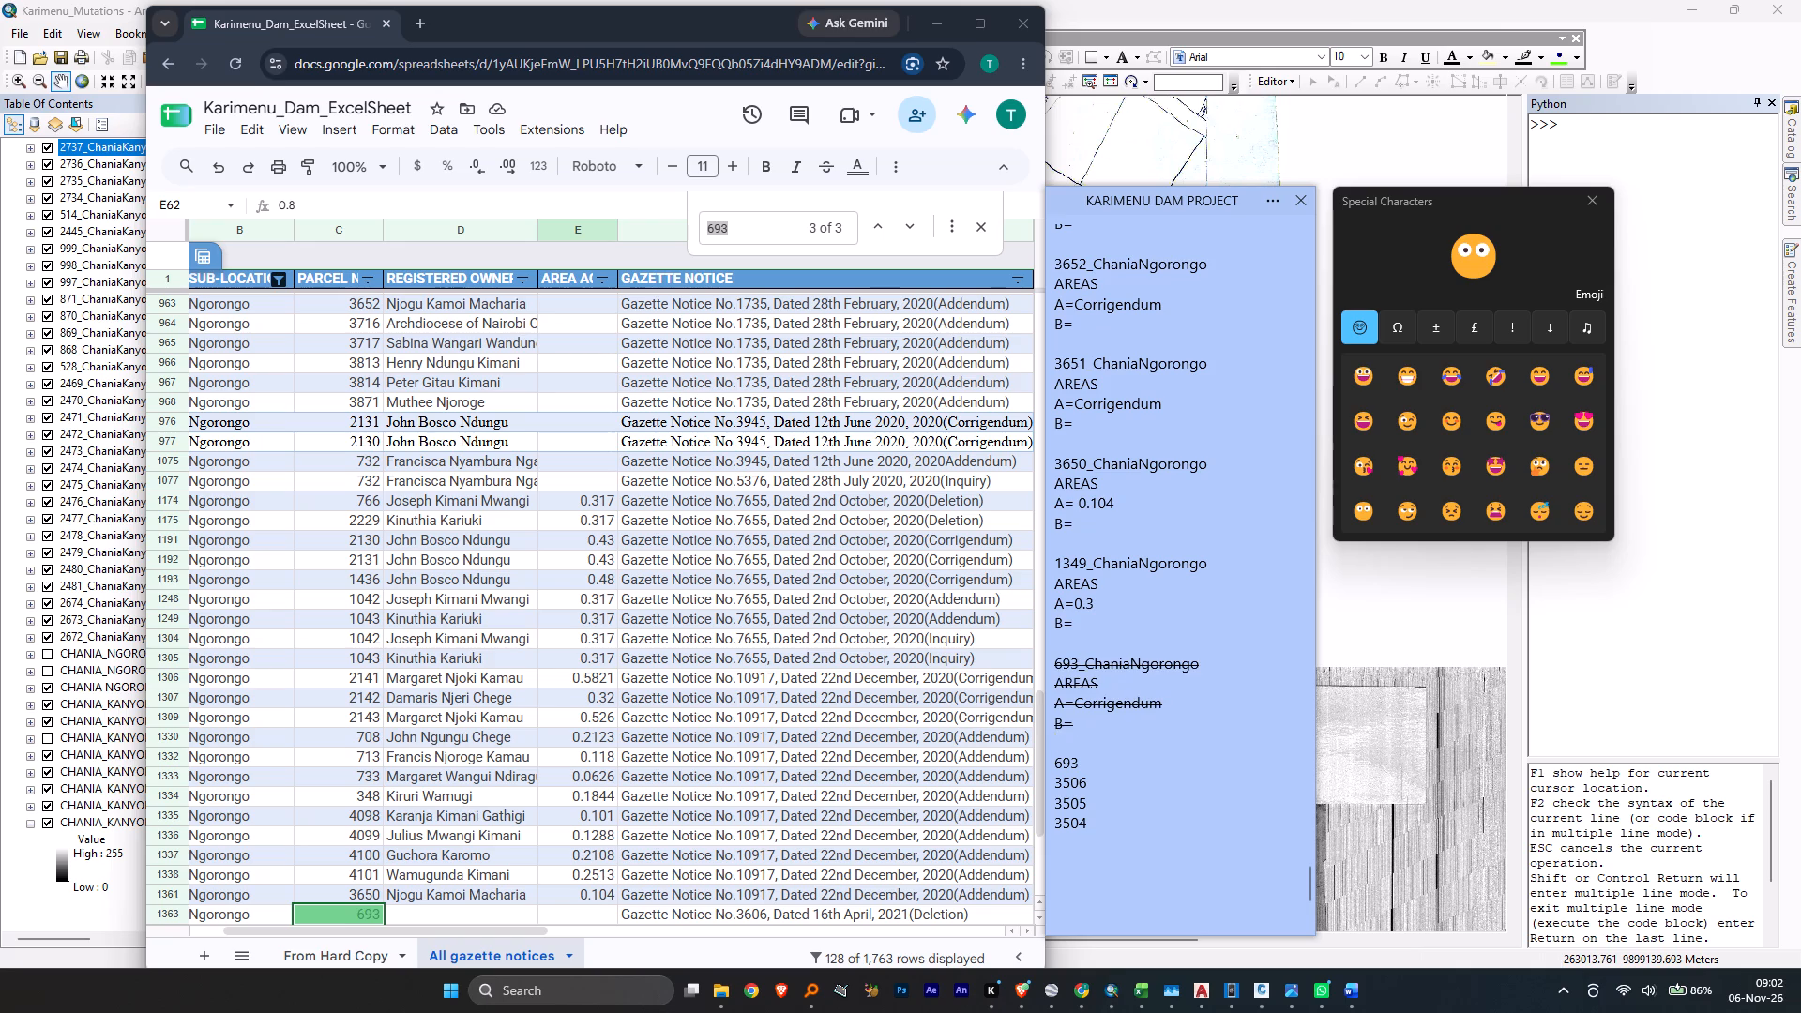
# Remove parcel number 693 from the top of the pending parcel list in the note.
pyautogui.click(1080, 767)
pyautogui.press('BackSpace')
pyautogui.press('BackSpace')
pyautogui.press('BackSpace')
pyautogui.press('BackSpace')
# Paste the Corrigendum areas block below the struck-through 693_ChaniaNgorongo block and head it 3506_ChaniaNgorongo.
pyautogui.press('Return')
pyautogui.hotkey('ctrl', 'v')
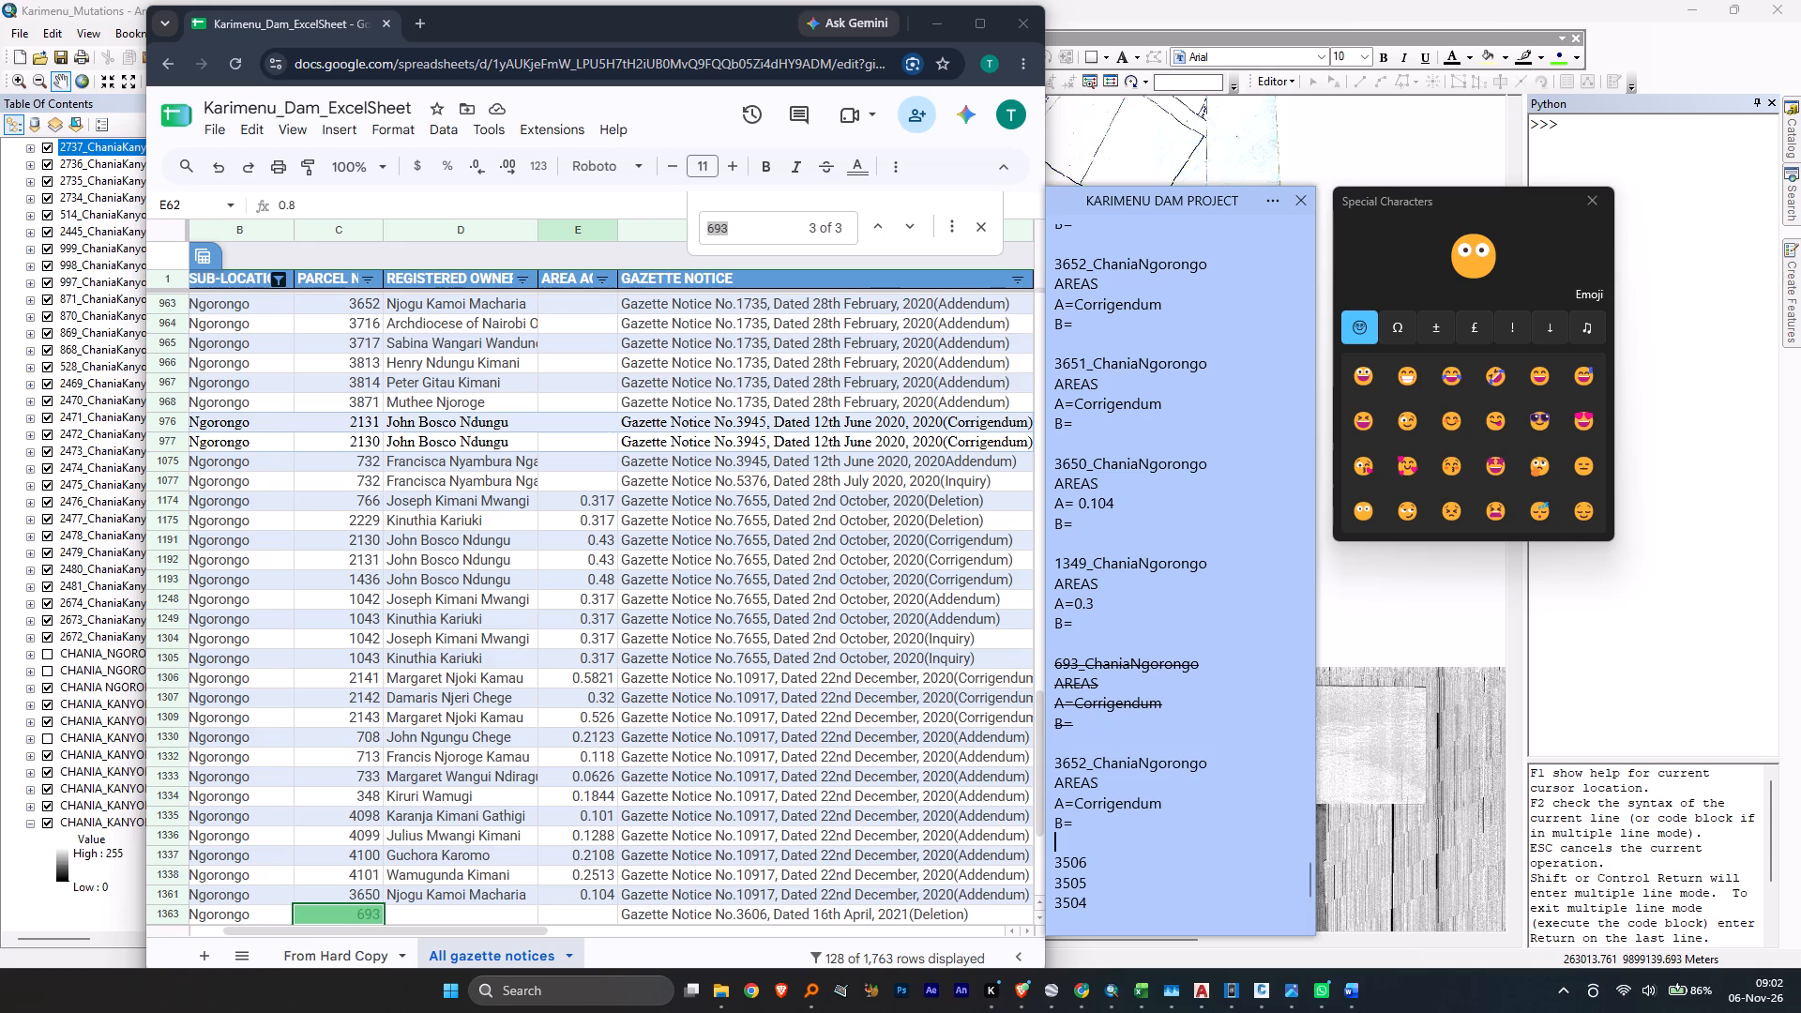
pyautogui.click(1087, 764)
pyautogui.press('BackSpace')
pyautogui.press('BackSpace')
pyautogui.press('BackSpace')
pyautogui.write('50')
pyautogui.press('6')
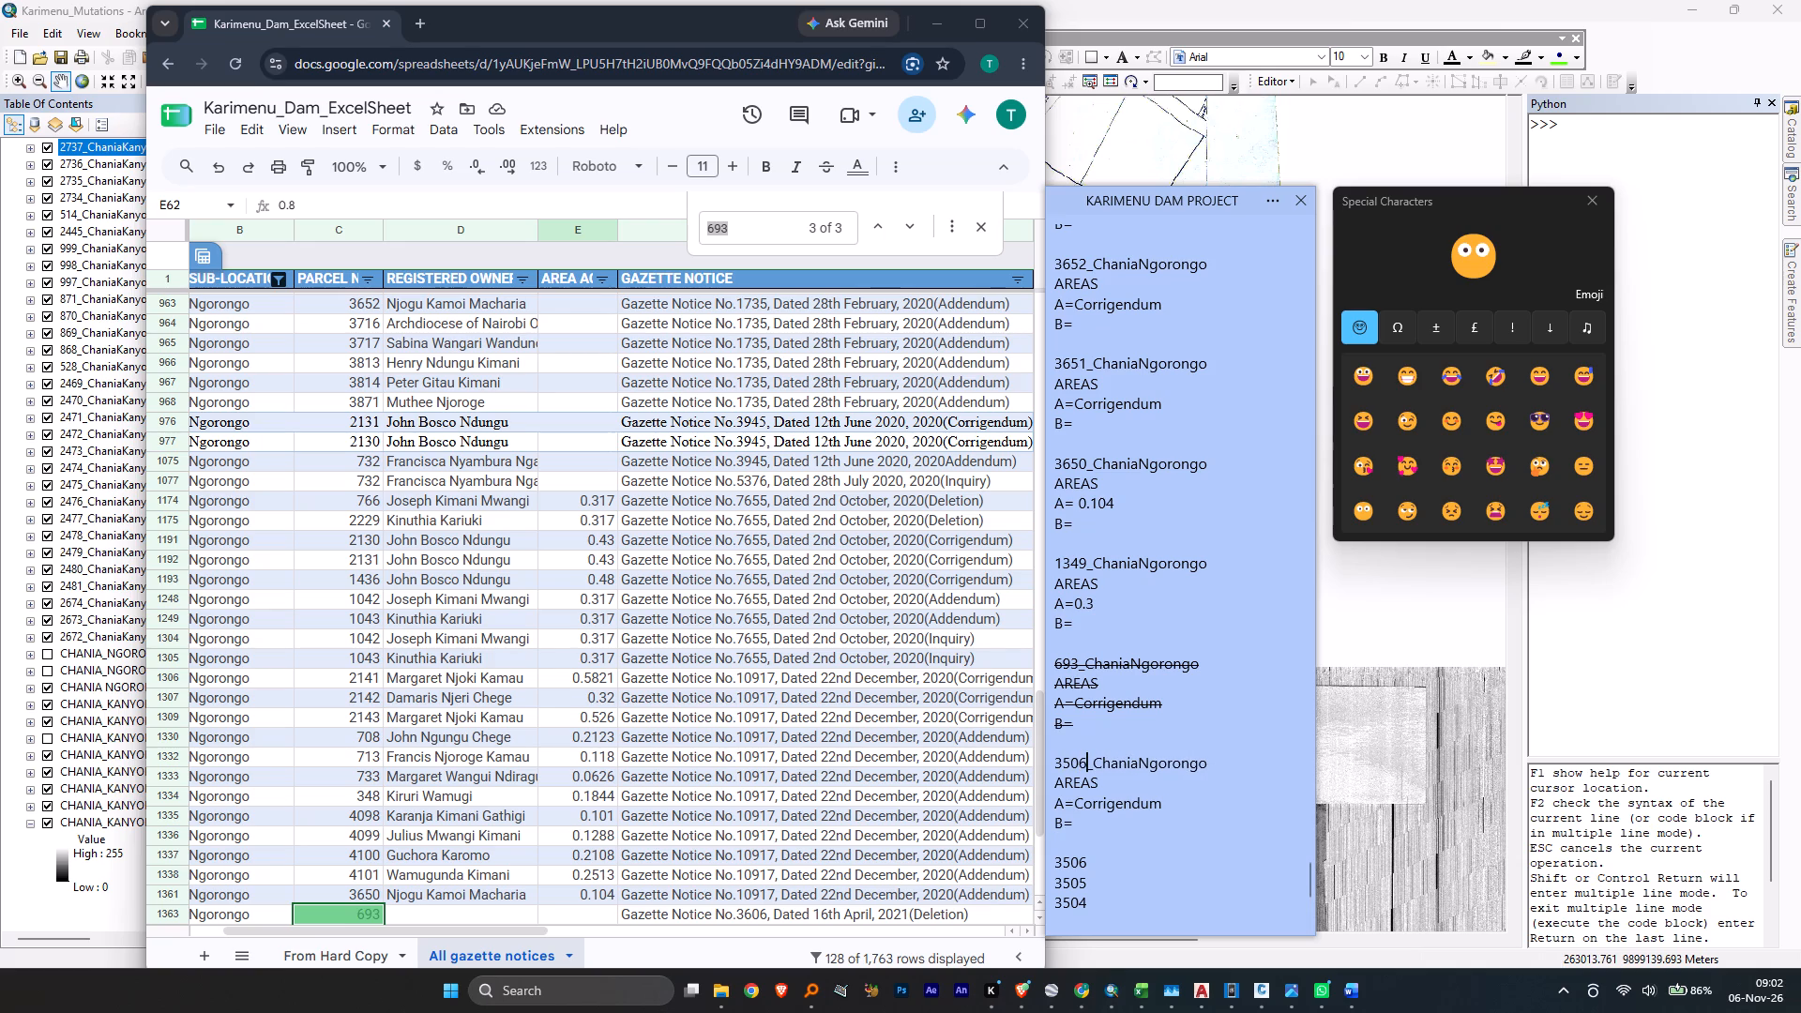
# Search the All gazette notices sheet for parcel 3506.
pyautogui.scroll(-1, 1107, 764)
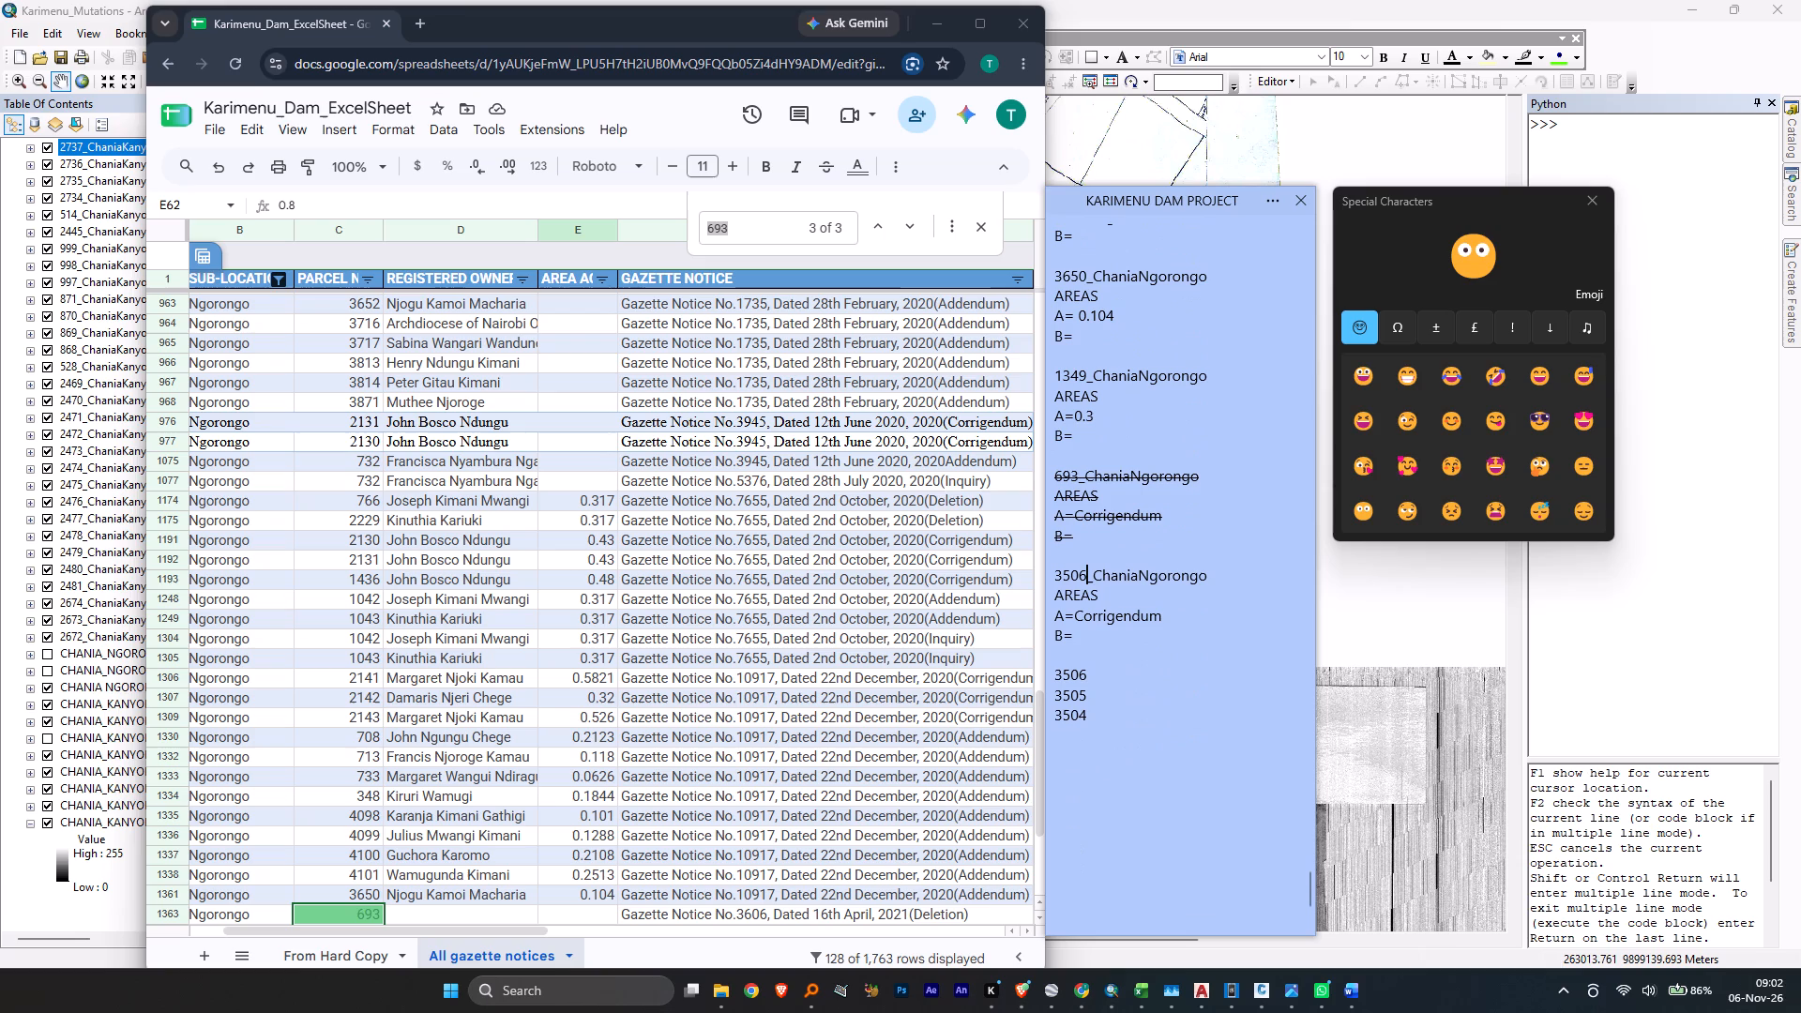
pyautogui.click(748, 229)
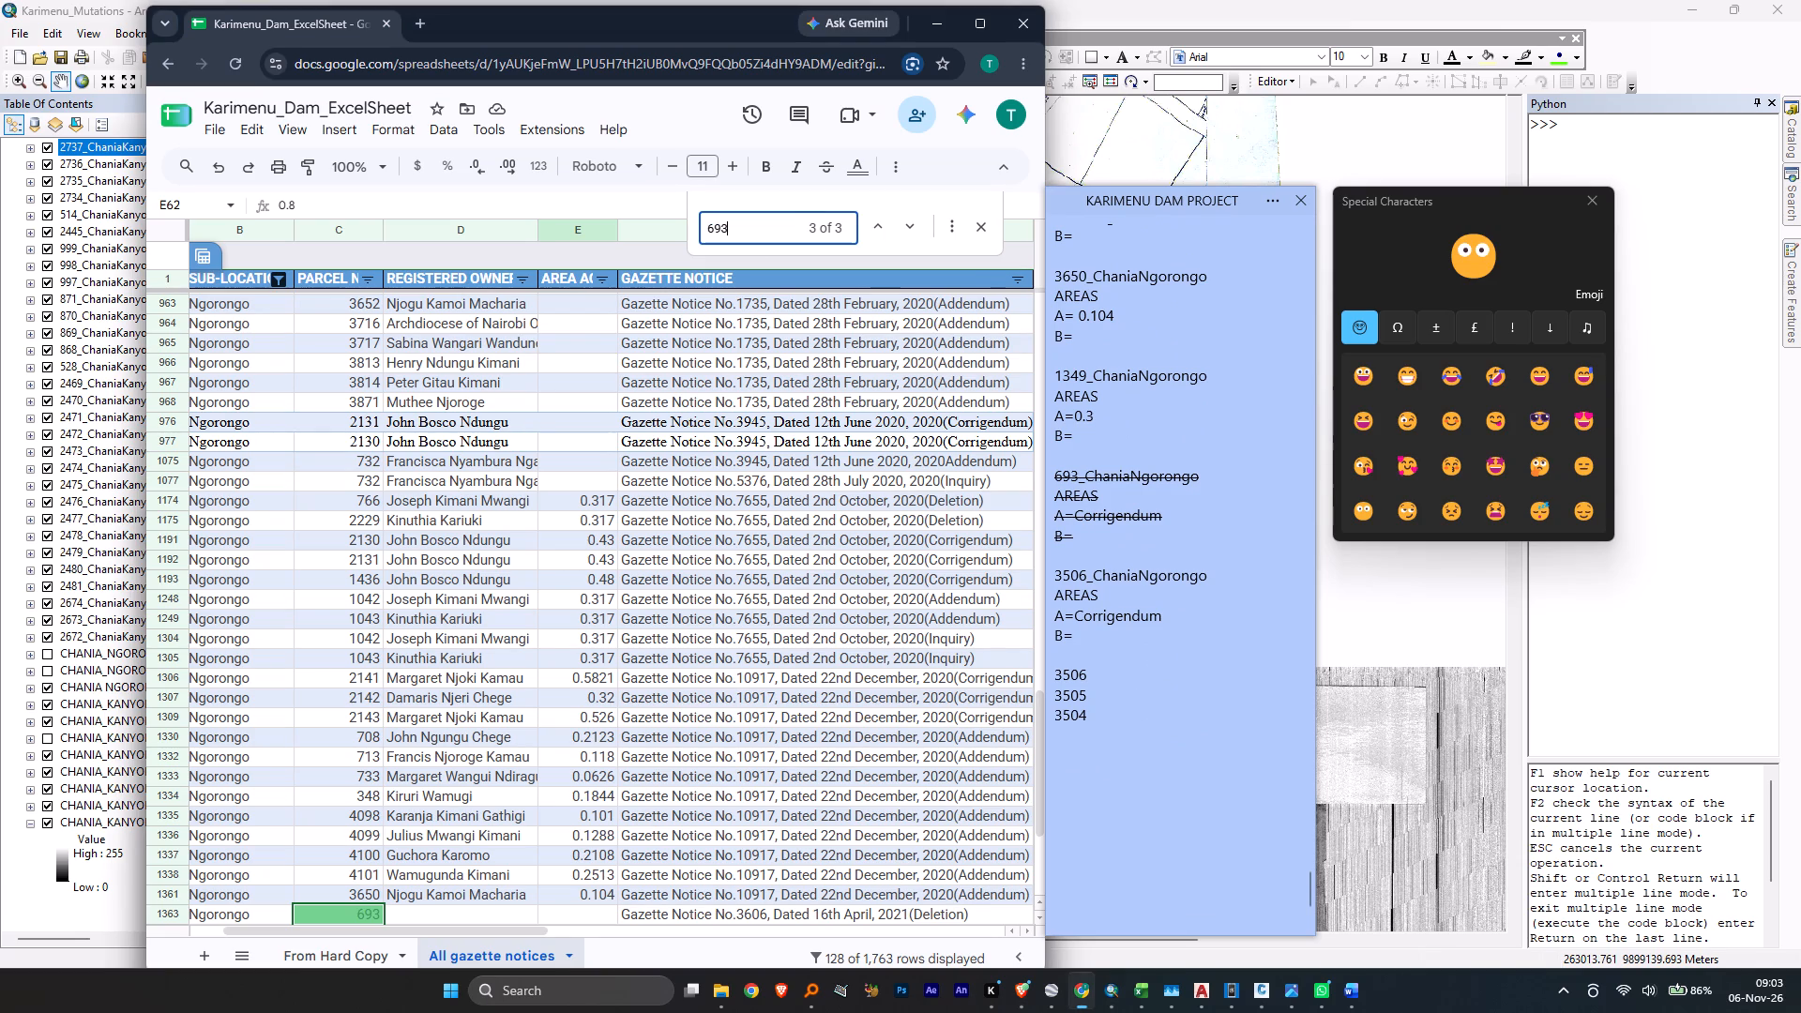
pyautogui.moveTo(748, 229); pyautogui.dragTo(689, 238)
pyautogui.press('3')
pyautogui.press('5')
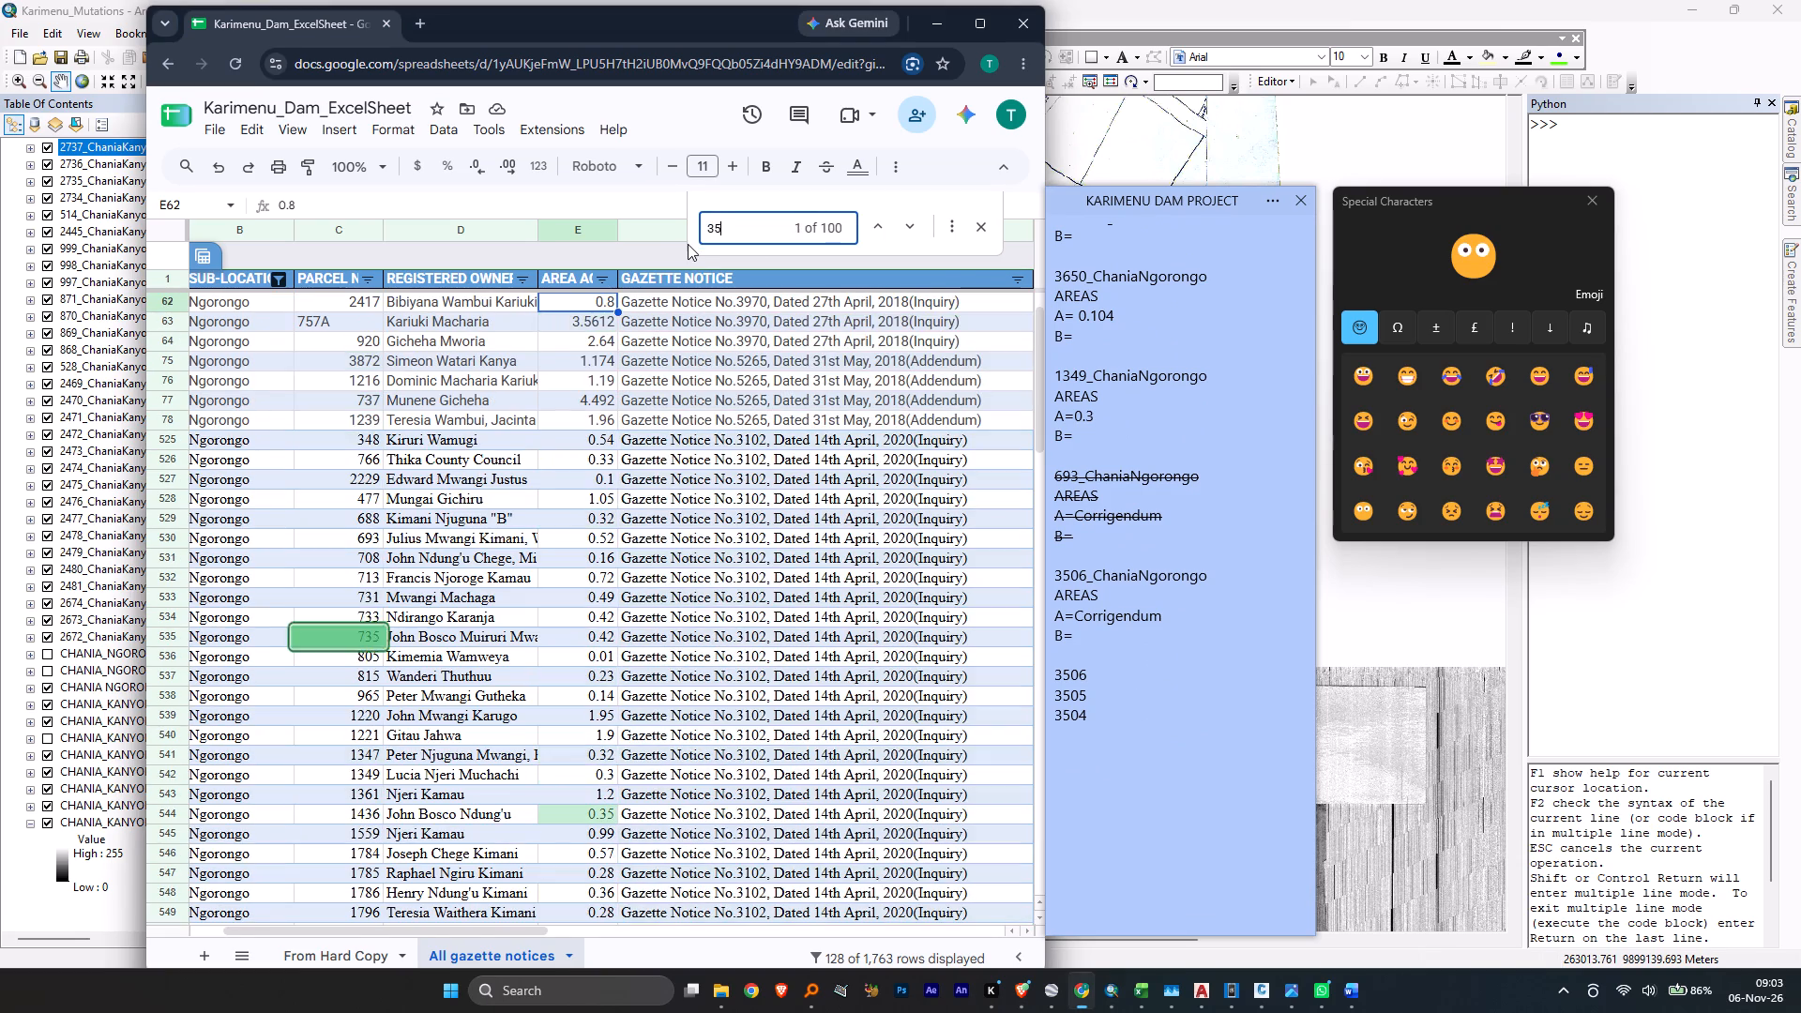
pyautogui.press('0')
pyautogui.press('6')
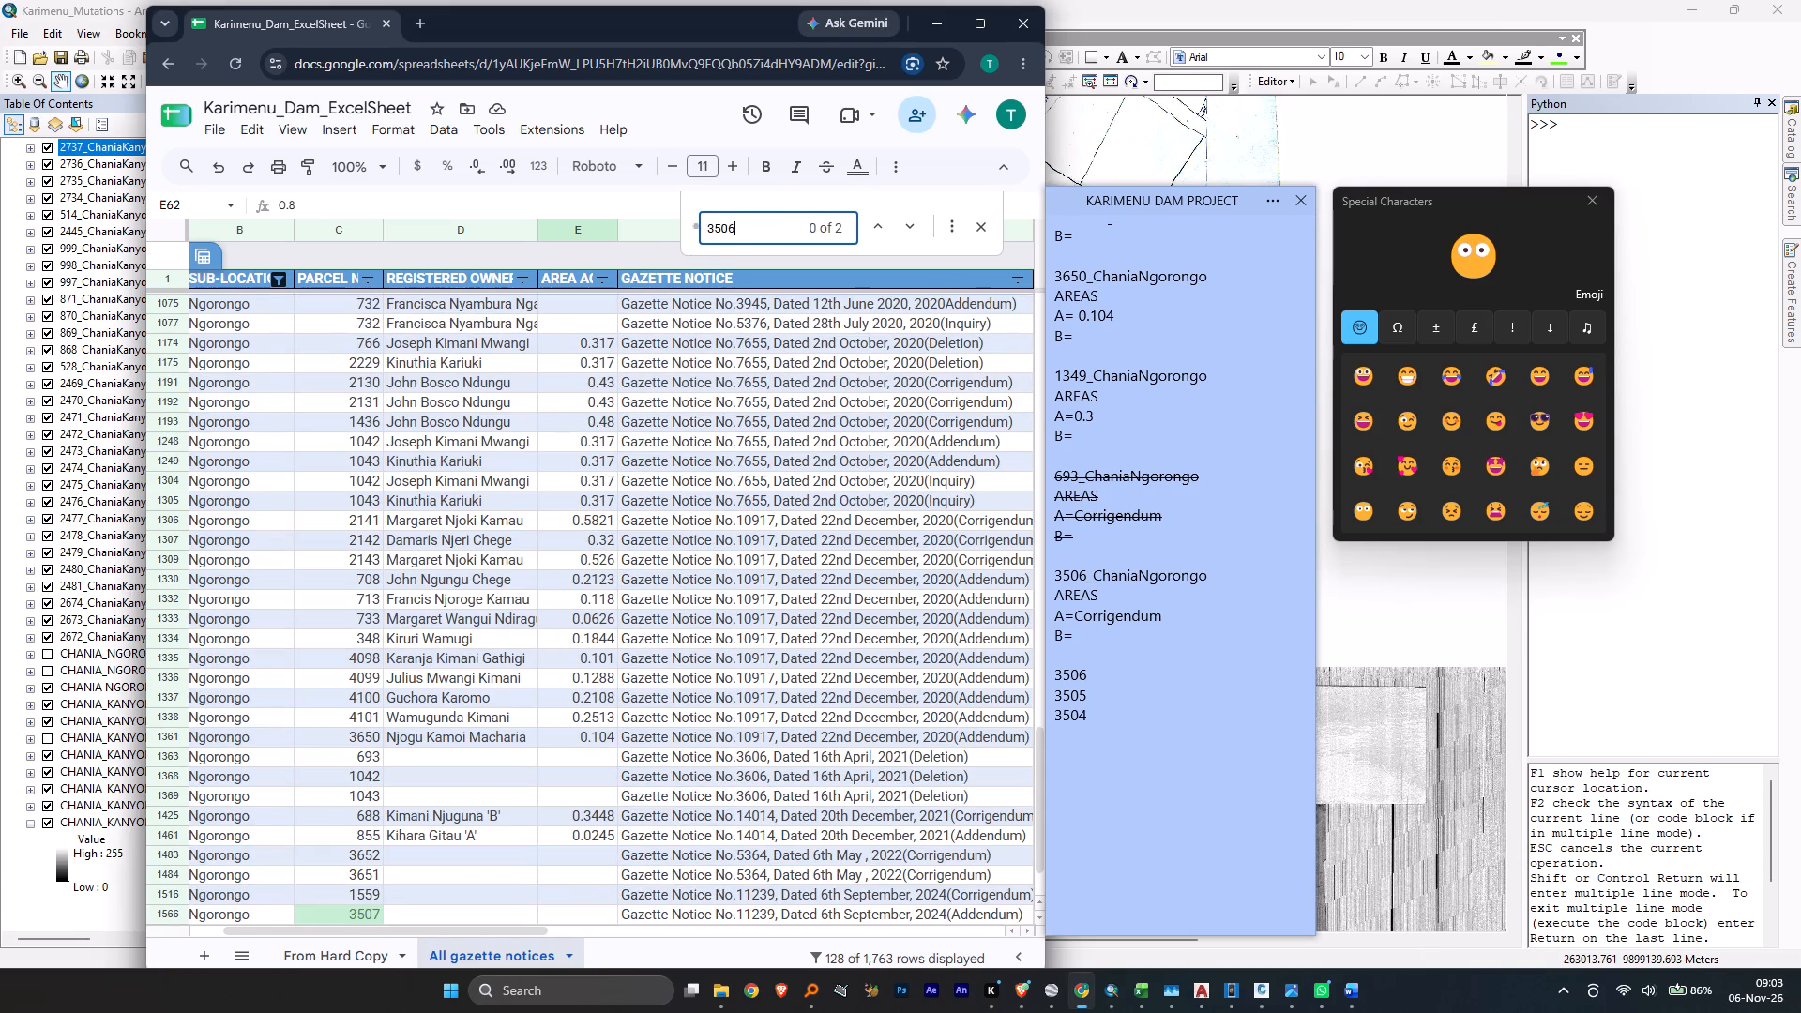
# Check the From Hard Copy sheet for parcel 3506 and return to the All gazette notices sheet.
pyautogui.click(354, 958)
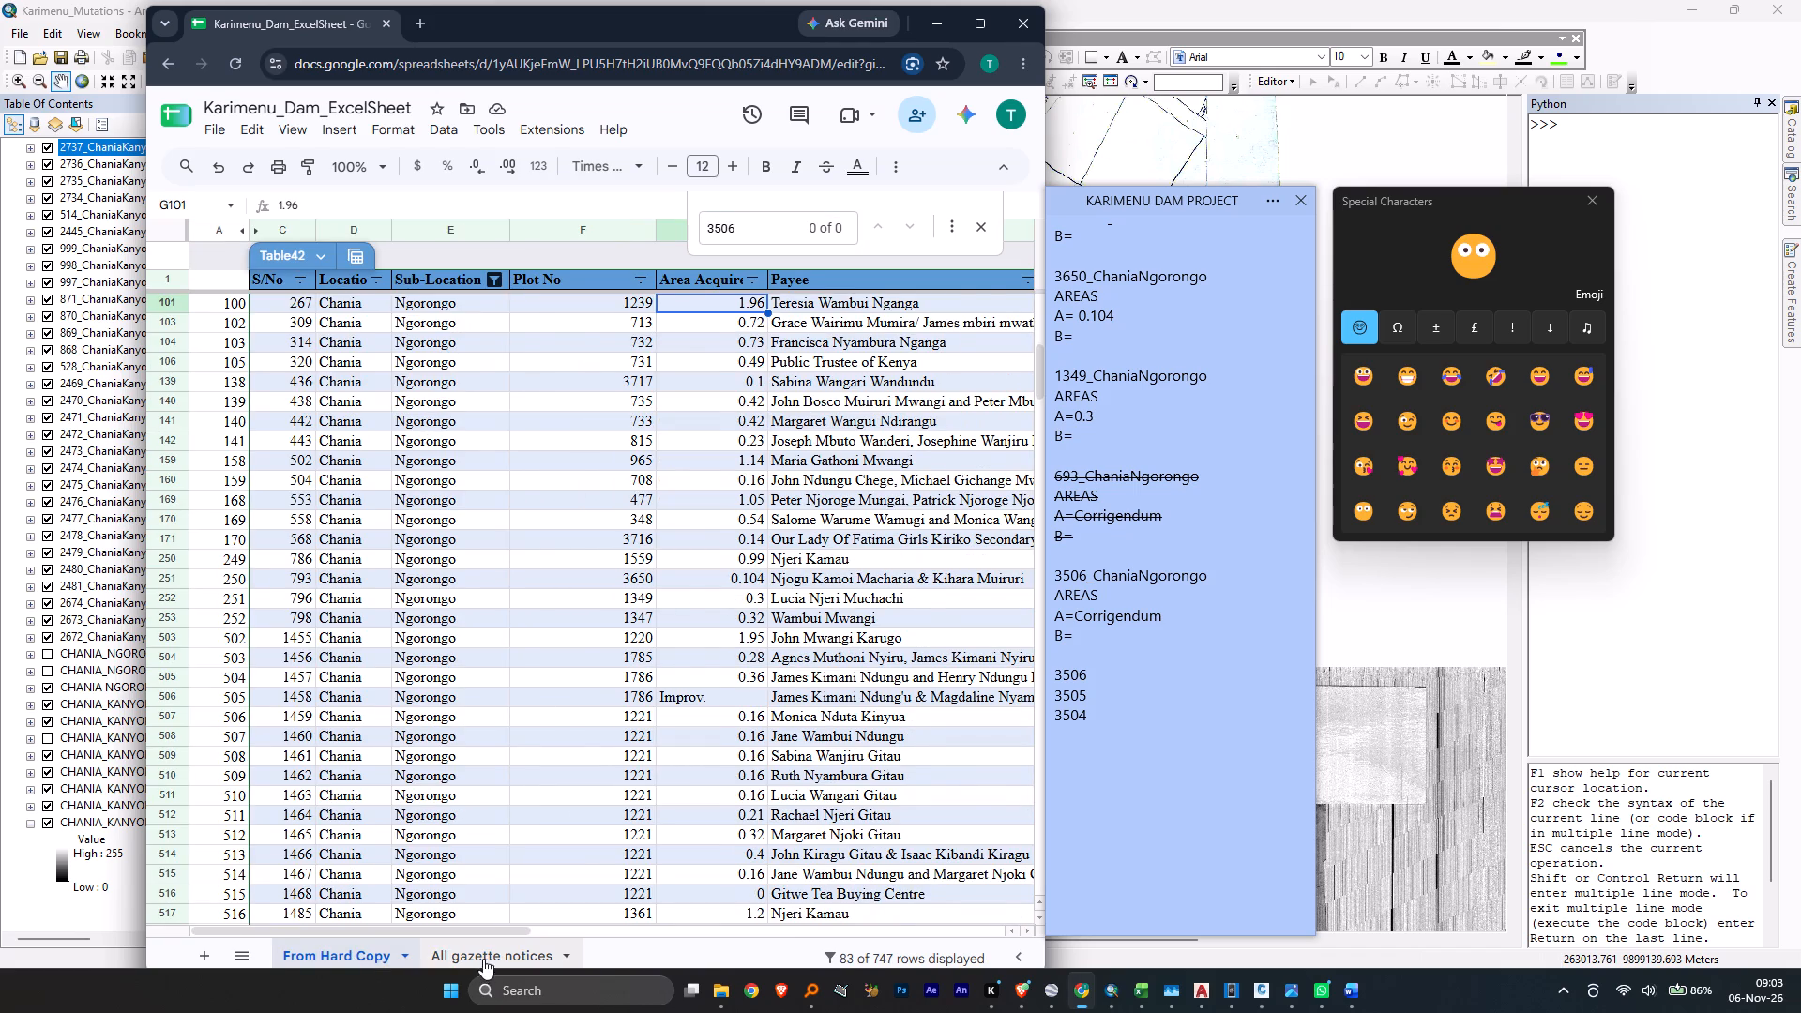
pyautogui.click(483, 959)
# Strike through the whole 3506_ChaniaNgorongo block in the note.
pyautogui.moveTo(1081, 634); pyautogui.dragTo(1063, 600)
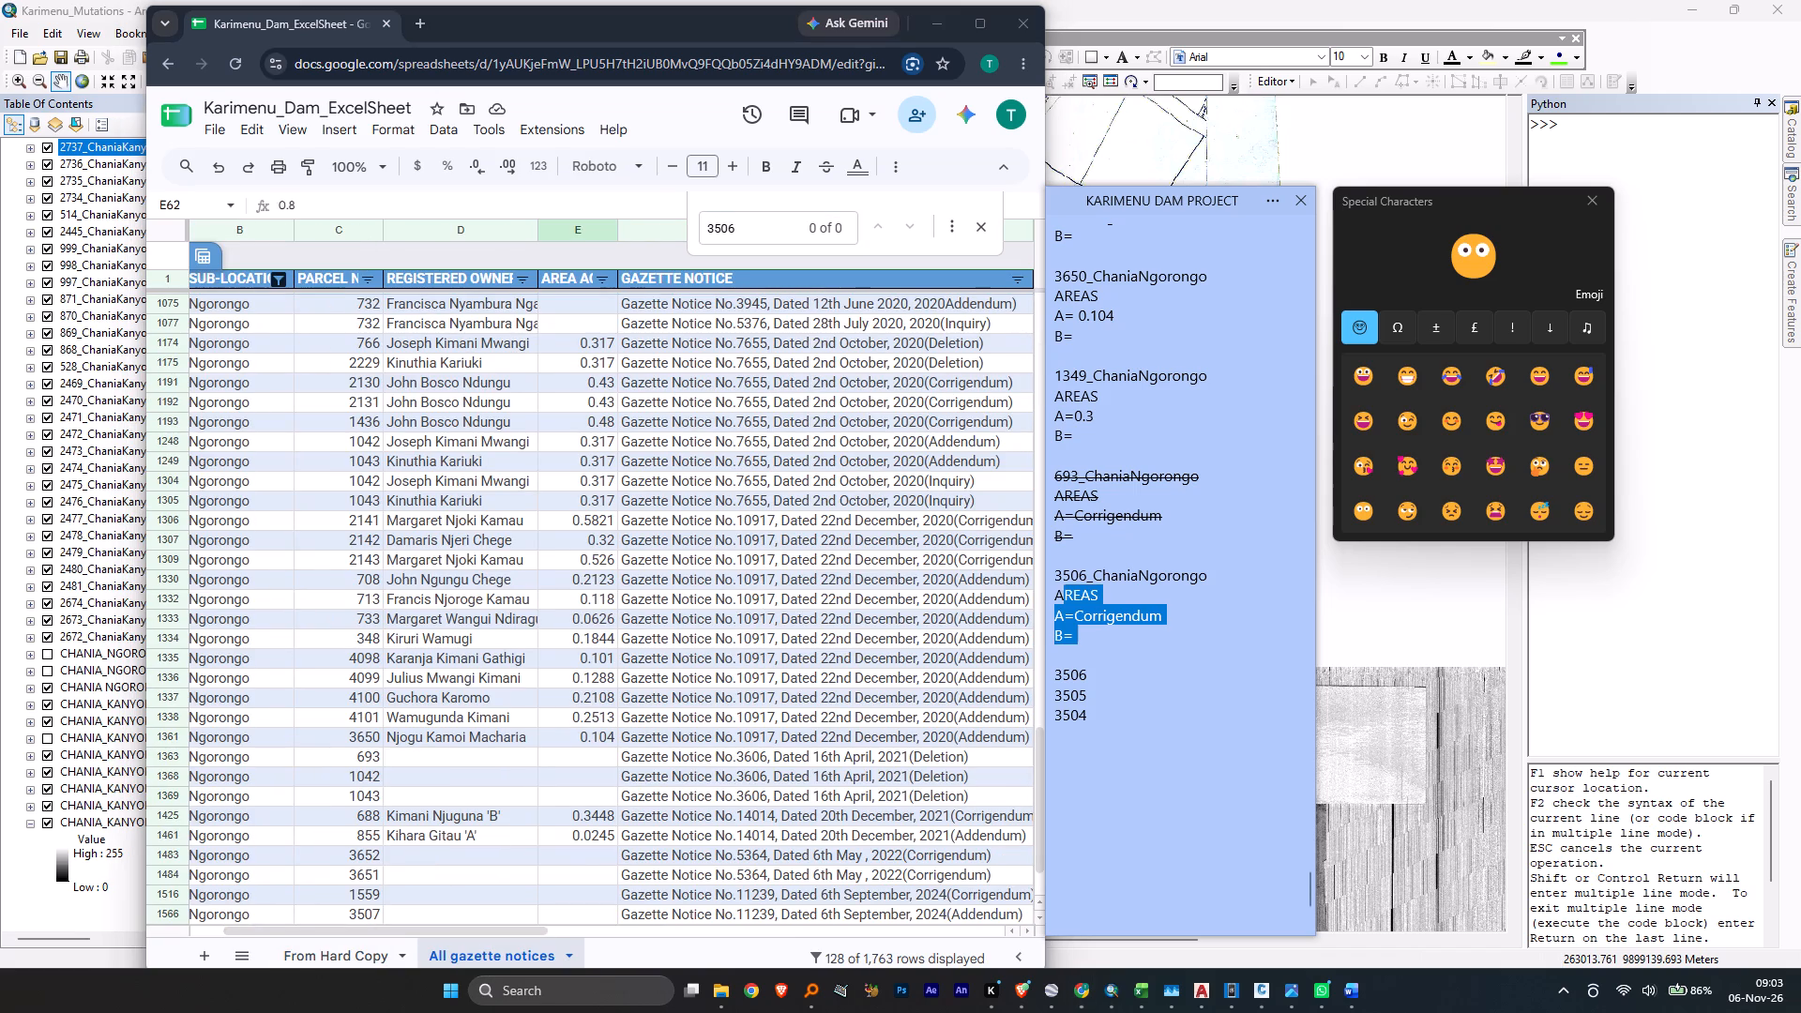
pyautogui.moveTo(1063, 600); pyautogui.dragTo(1052, 580)
pyautogui.hotkey('ctrl', 't')
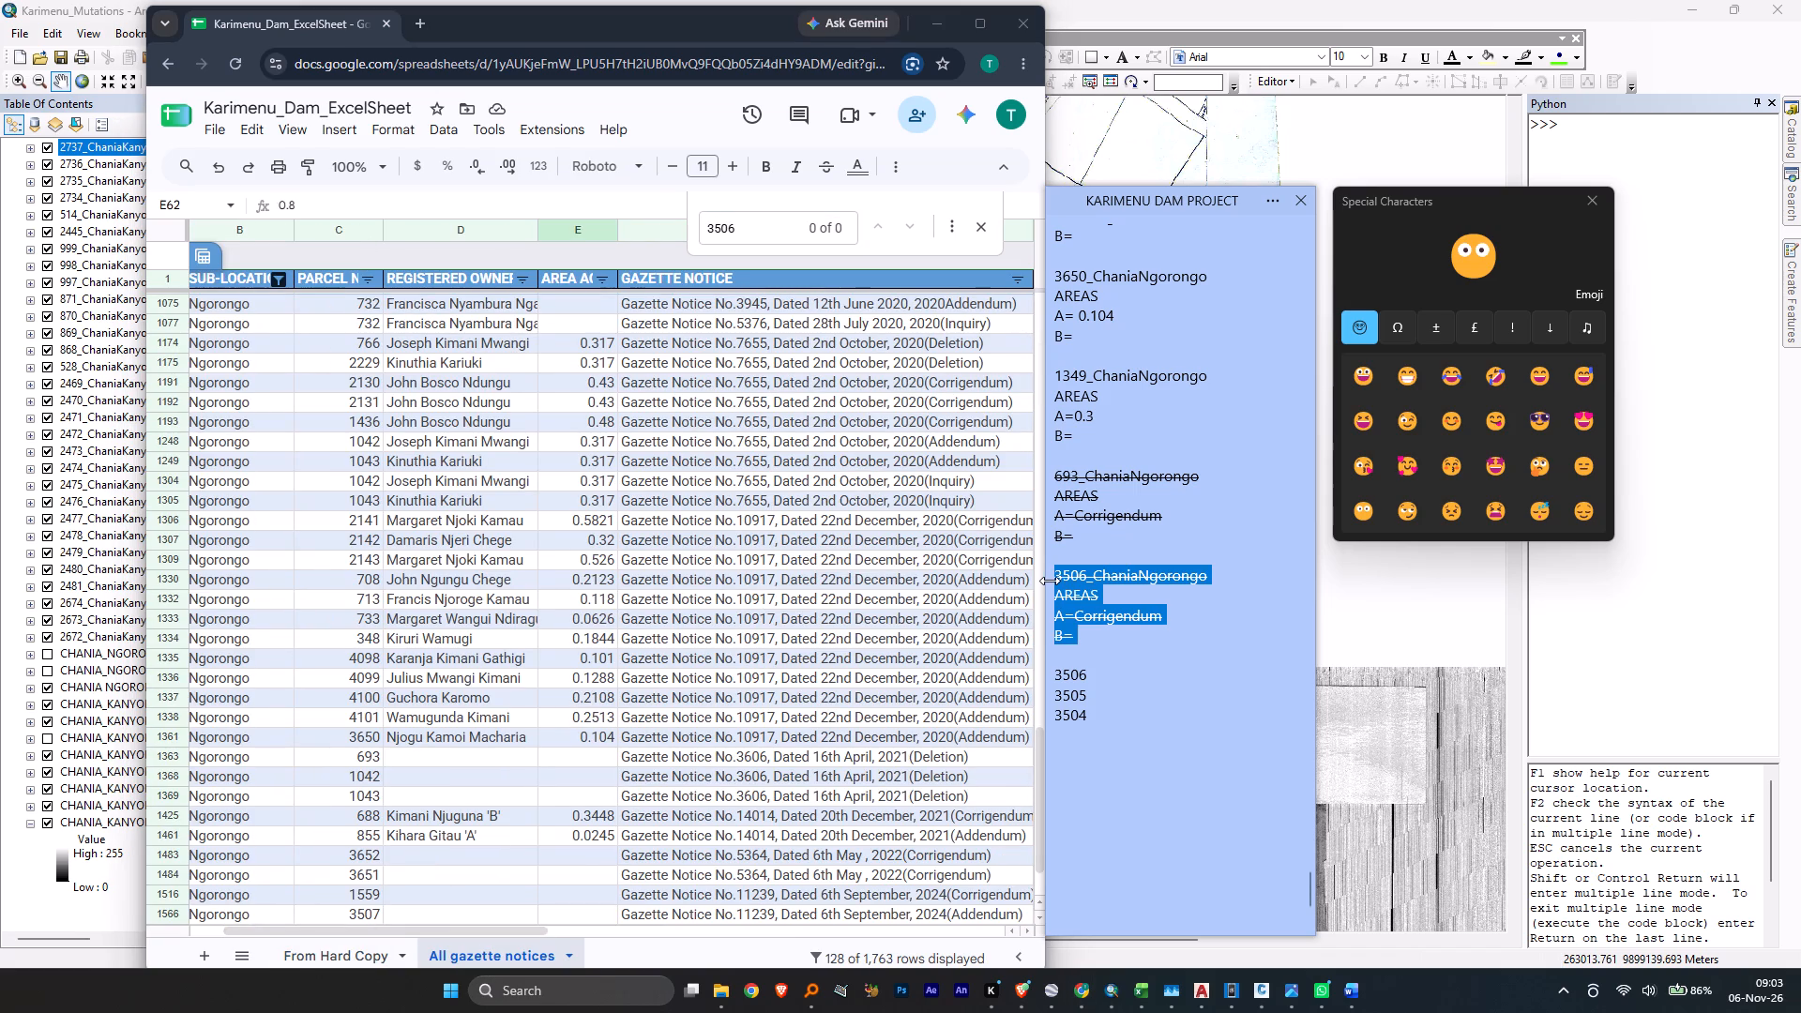
pyautogui.click(1105, 648)
# Remove parcel number 3506 from the top of the pending parcel list in the note.
pyautogui.click(1101, 669)
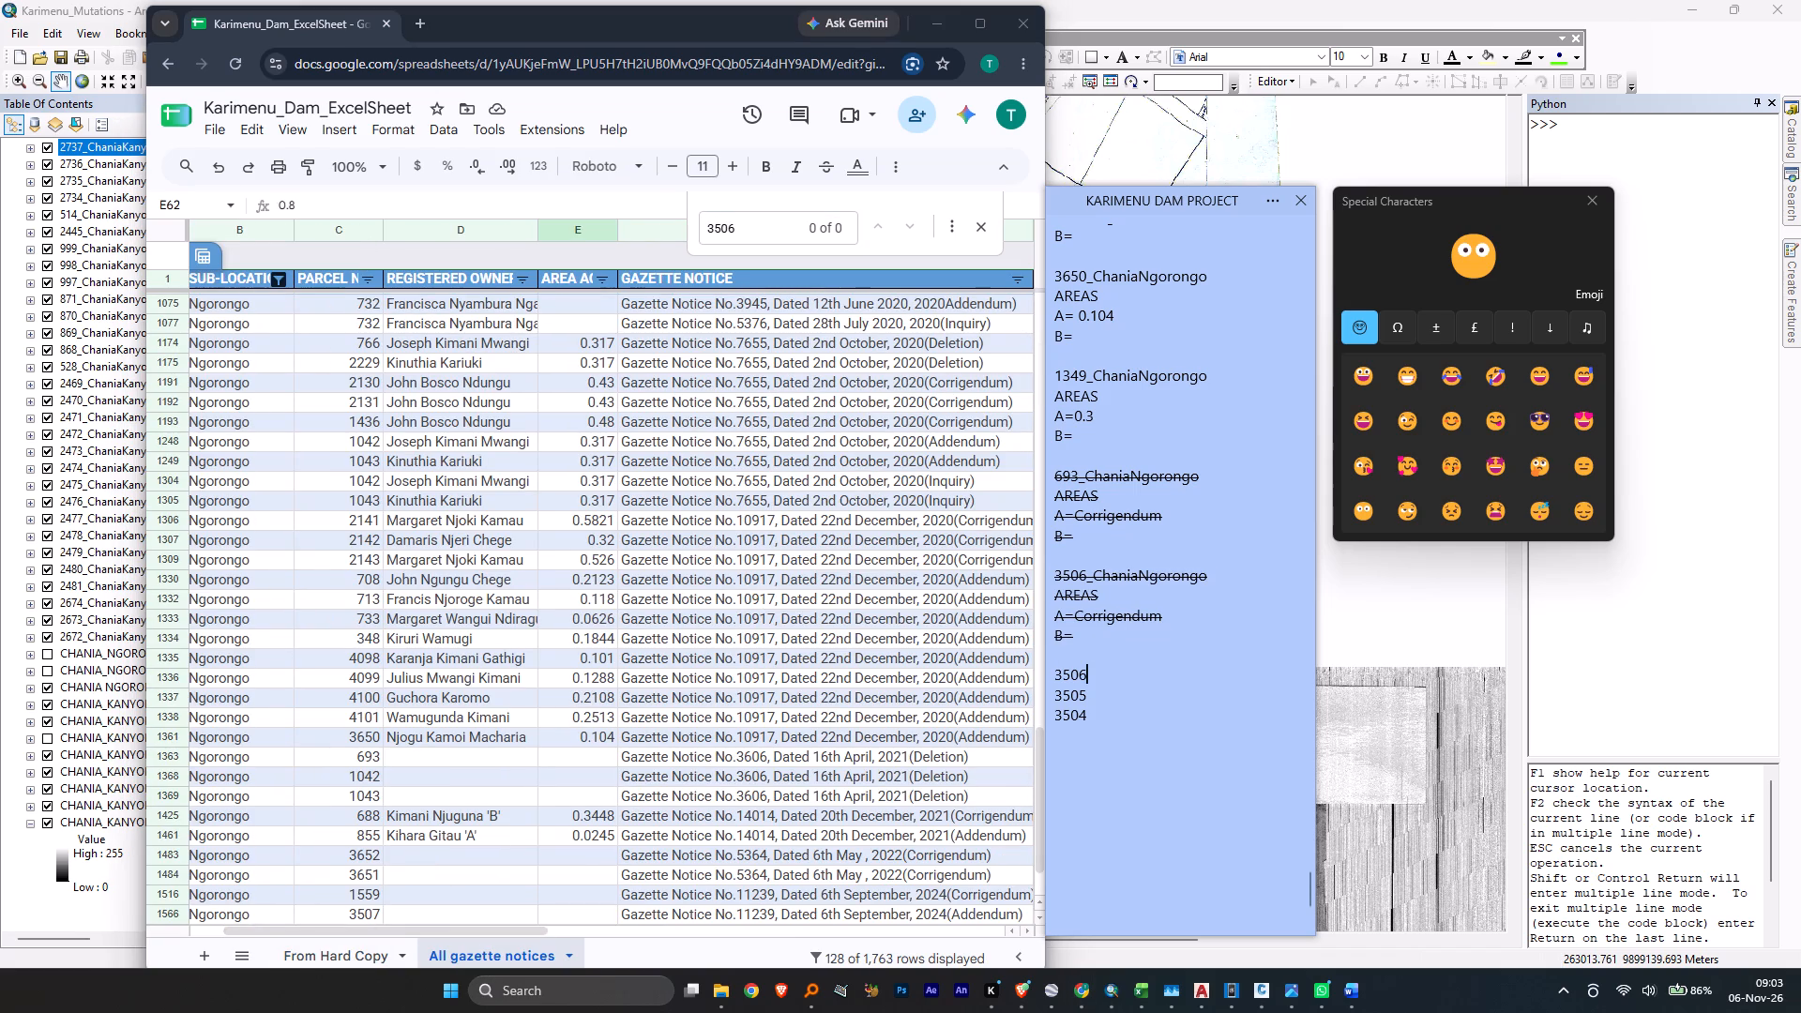
pyautogui.press('BackSpace')
pyautogui.press('BackSpace')
pyautogui.press('BackSpace')
pyautogui.press('BackSpace')
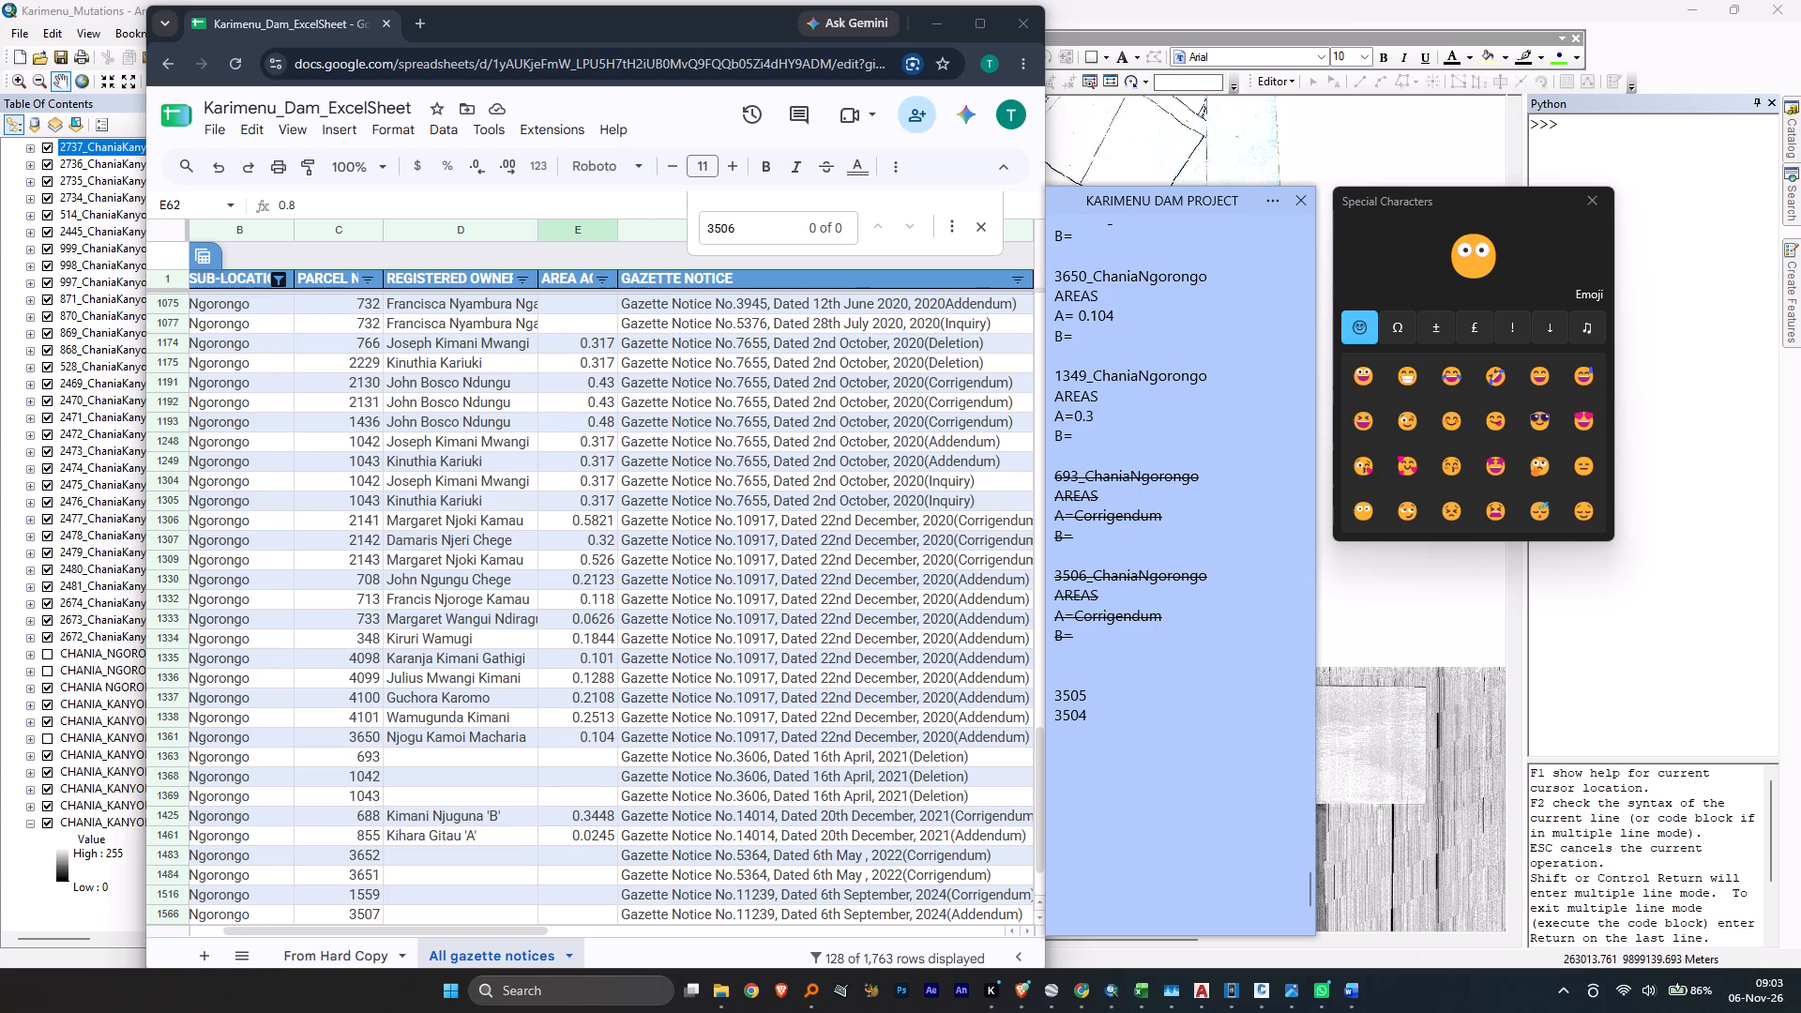
pyautogui.press('BackSpace')
# Paste the Corrigendum areas block below the struck-through 3506_ChaniaNgorongo block and head it 3505_ChaniaNgorongo.
pyautogui.press('Return')
pyautogui.hotkey('ctrl', 'v')
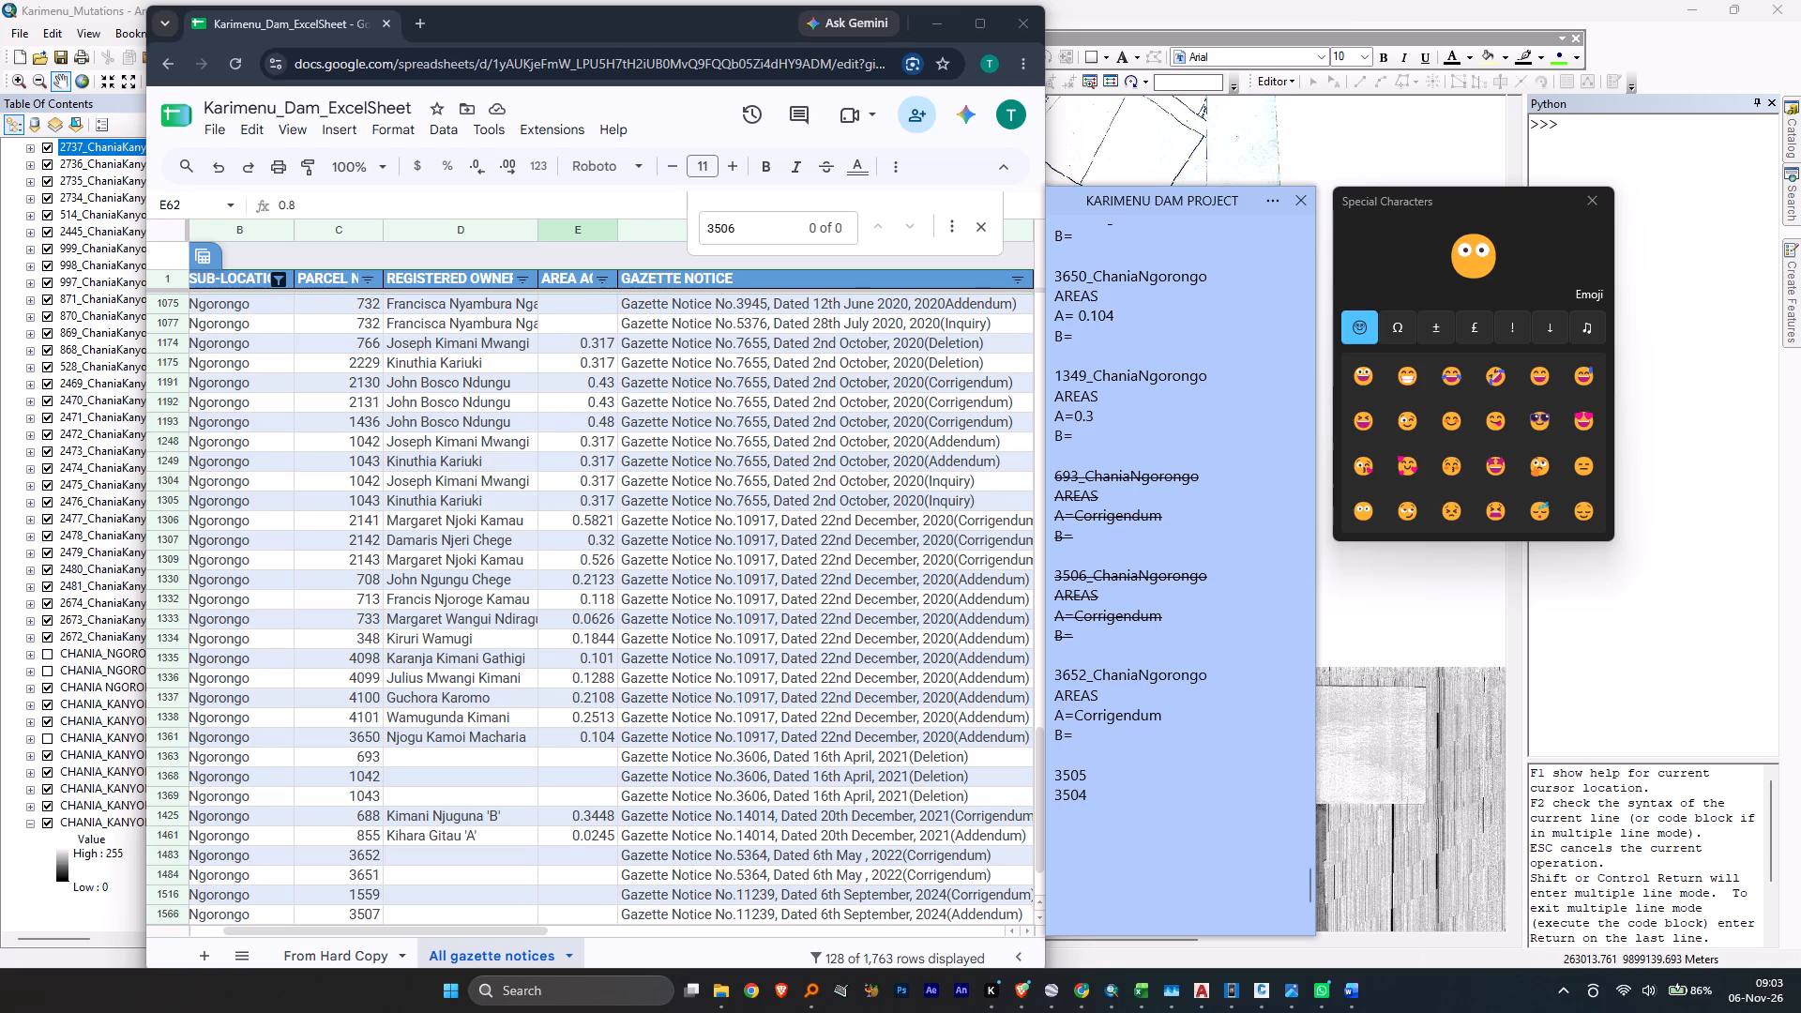
pyautogui.click(1082, 671)
pyautogui.press('Right')
pyautogui.press('BackSpace')
pyautogui.press('BackSpace')
pyautogui.press('BackSpace')
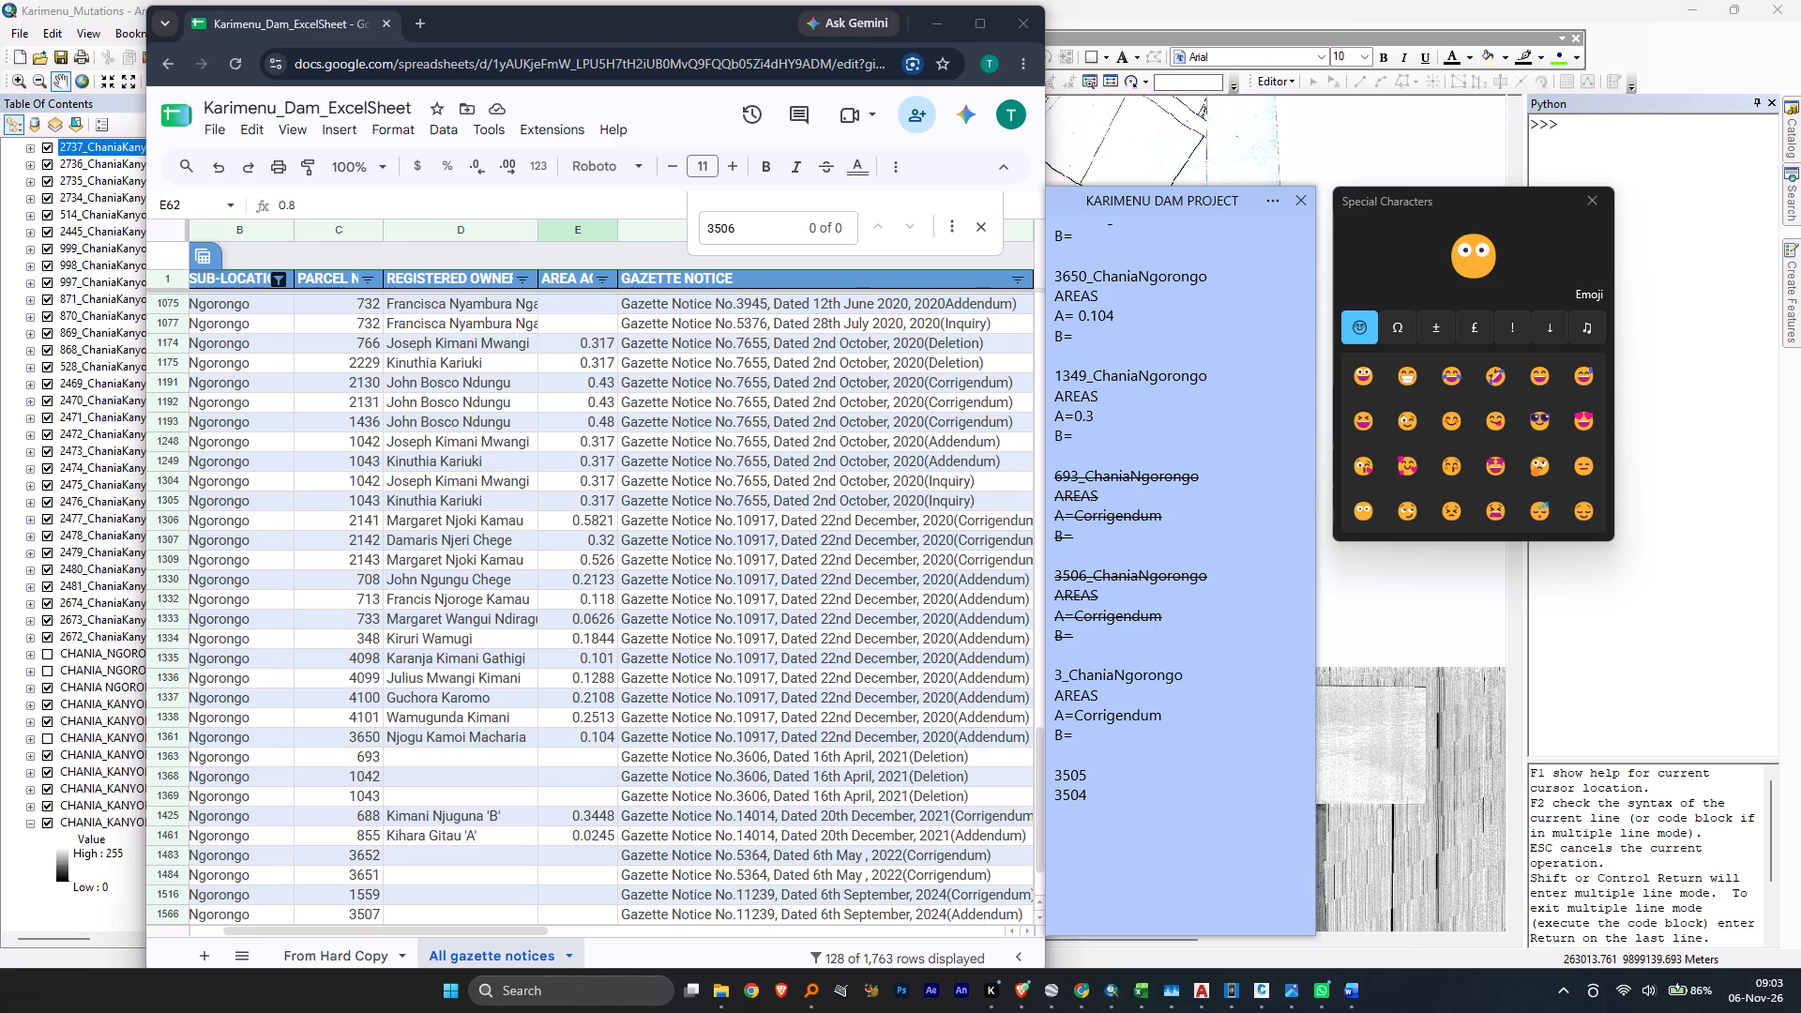
pyautogui.press('5')
pyautogui.write('05')
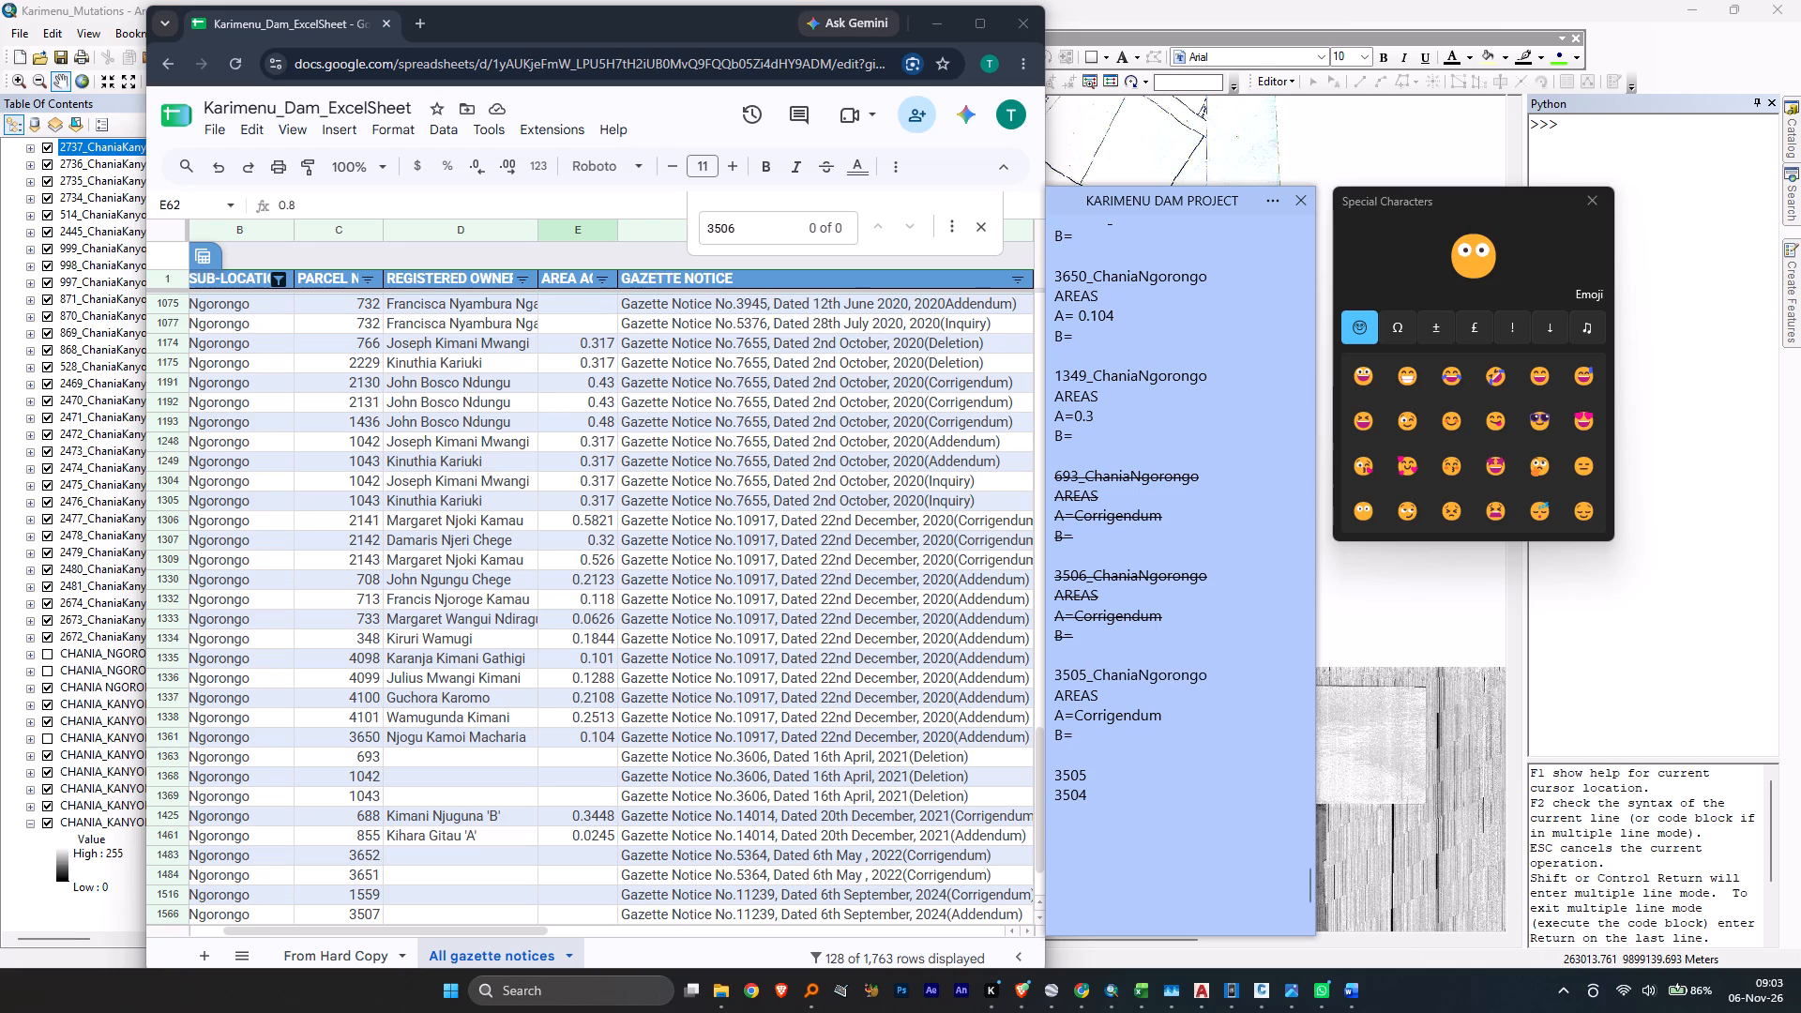
# Remove parcel number 3505 from the pending parcel list in the note.
pyautogui.click(1098, 771)
pyautogui.press('BackSpace')
pyautogui.press('BackSpace')
pyautogui.press('BackSpace')
pyautogui.press('BackSpace')
pyautogui.press('BackSpace')
# Search the All gazette notices and From Hard Copy sheets for parcel 3505.
pyautogui.click(763, 224)
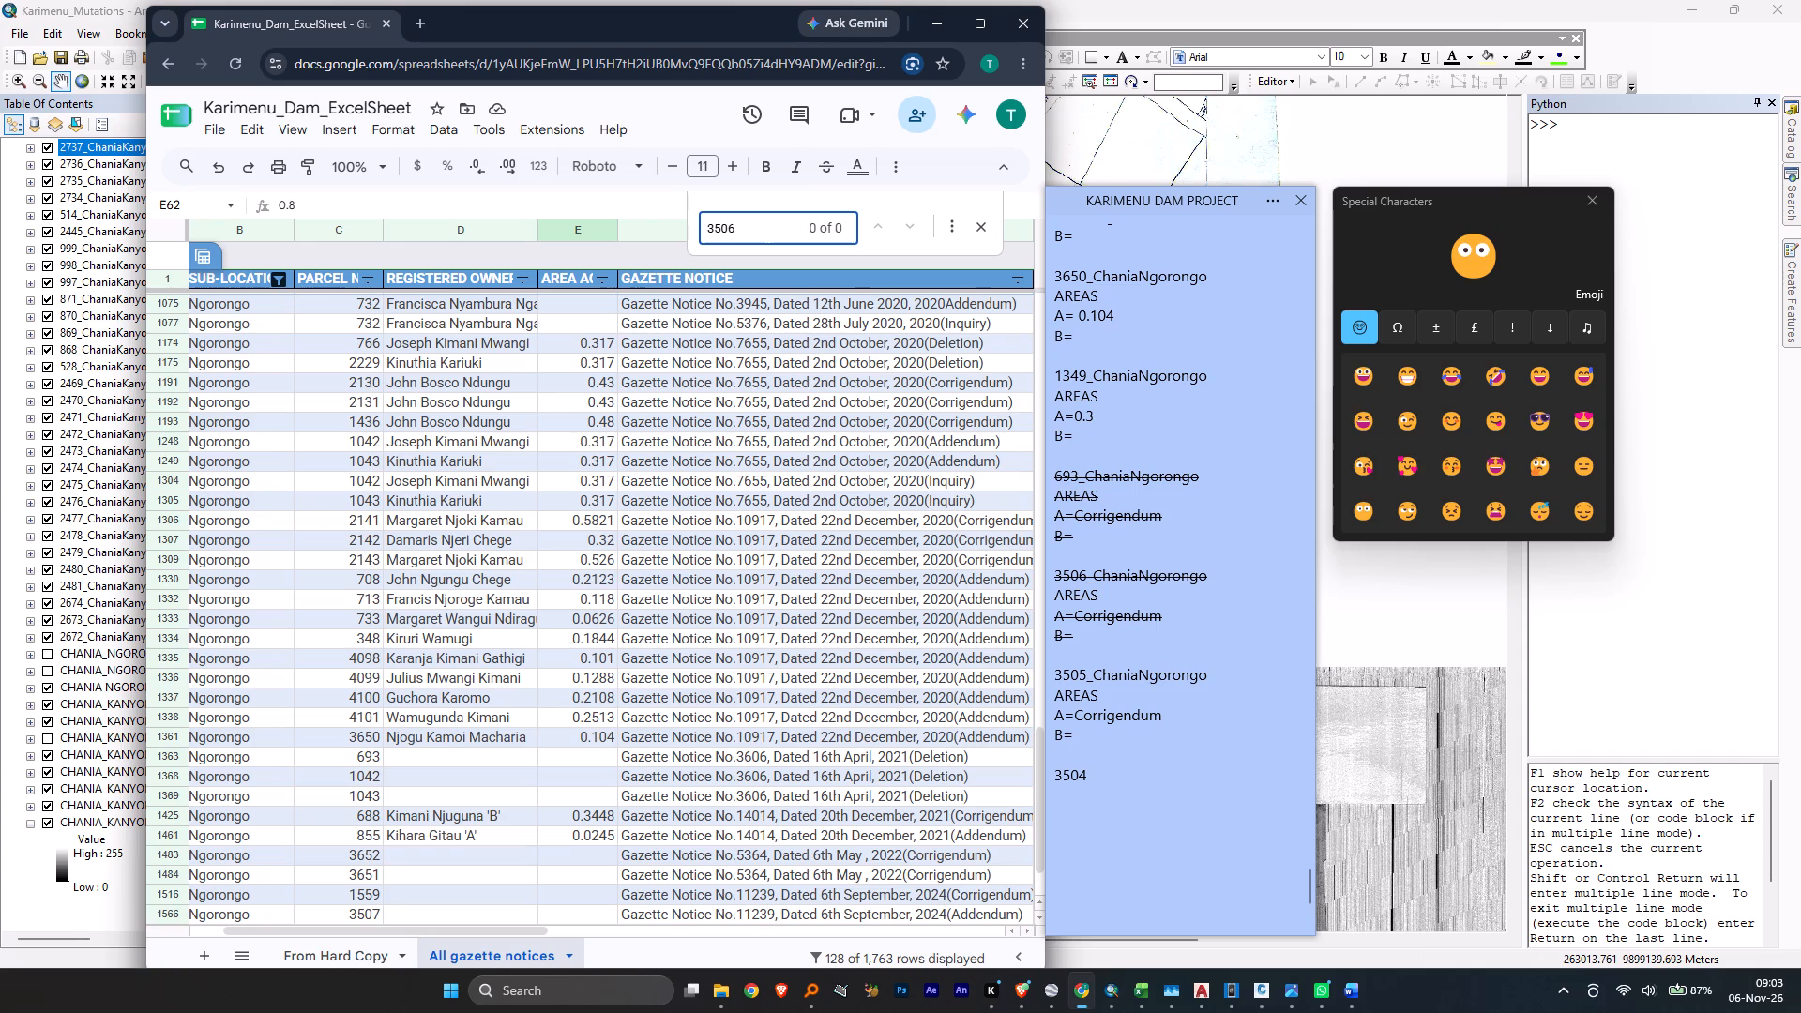
pyautogui.press('BackSpace')
pyautogui.press('5')
pyautogui.click(358, 955)
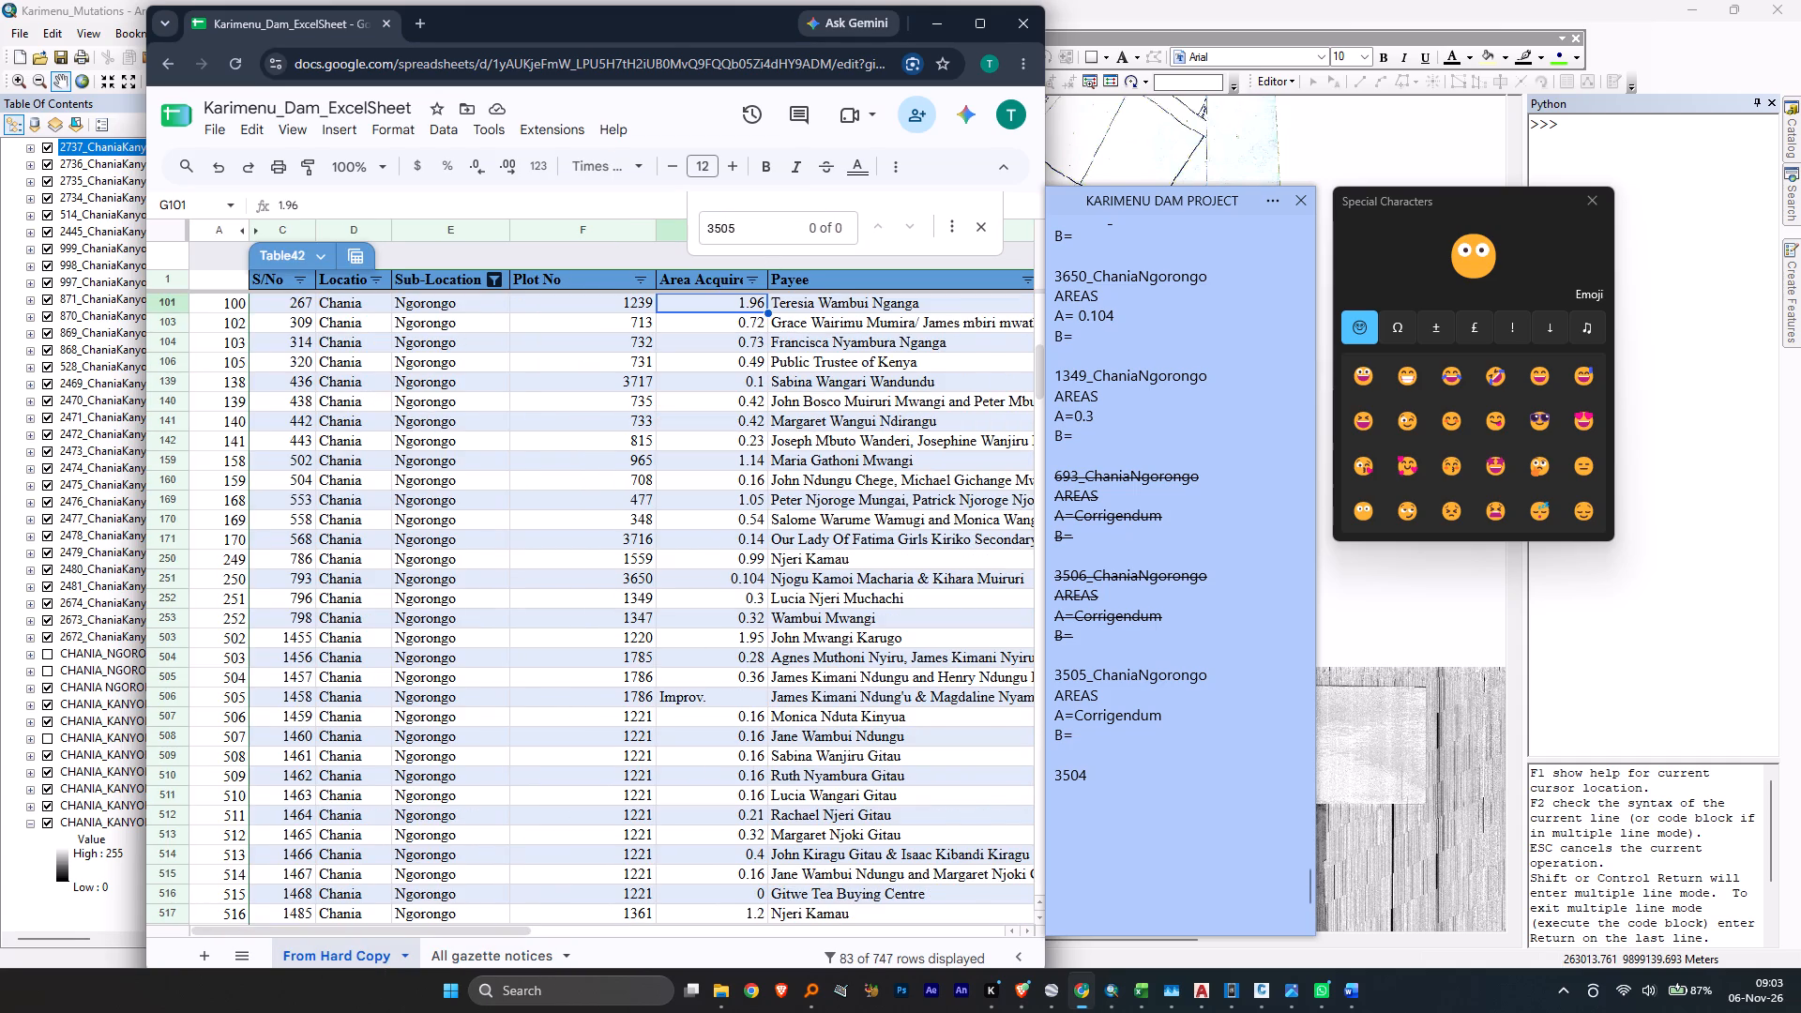
# Strike through the whole 3505_ChaniaNgorongo block in the note.
pyautogui.moveTo(1077, 737); pyautogui.dragTo(1042, 675)
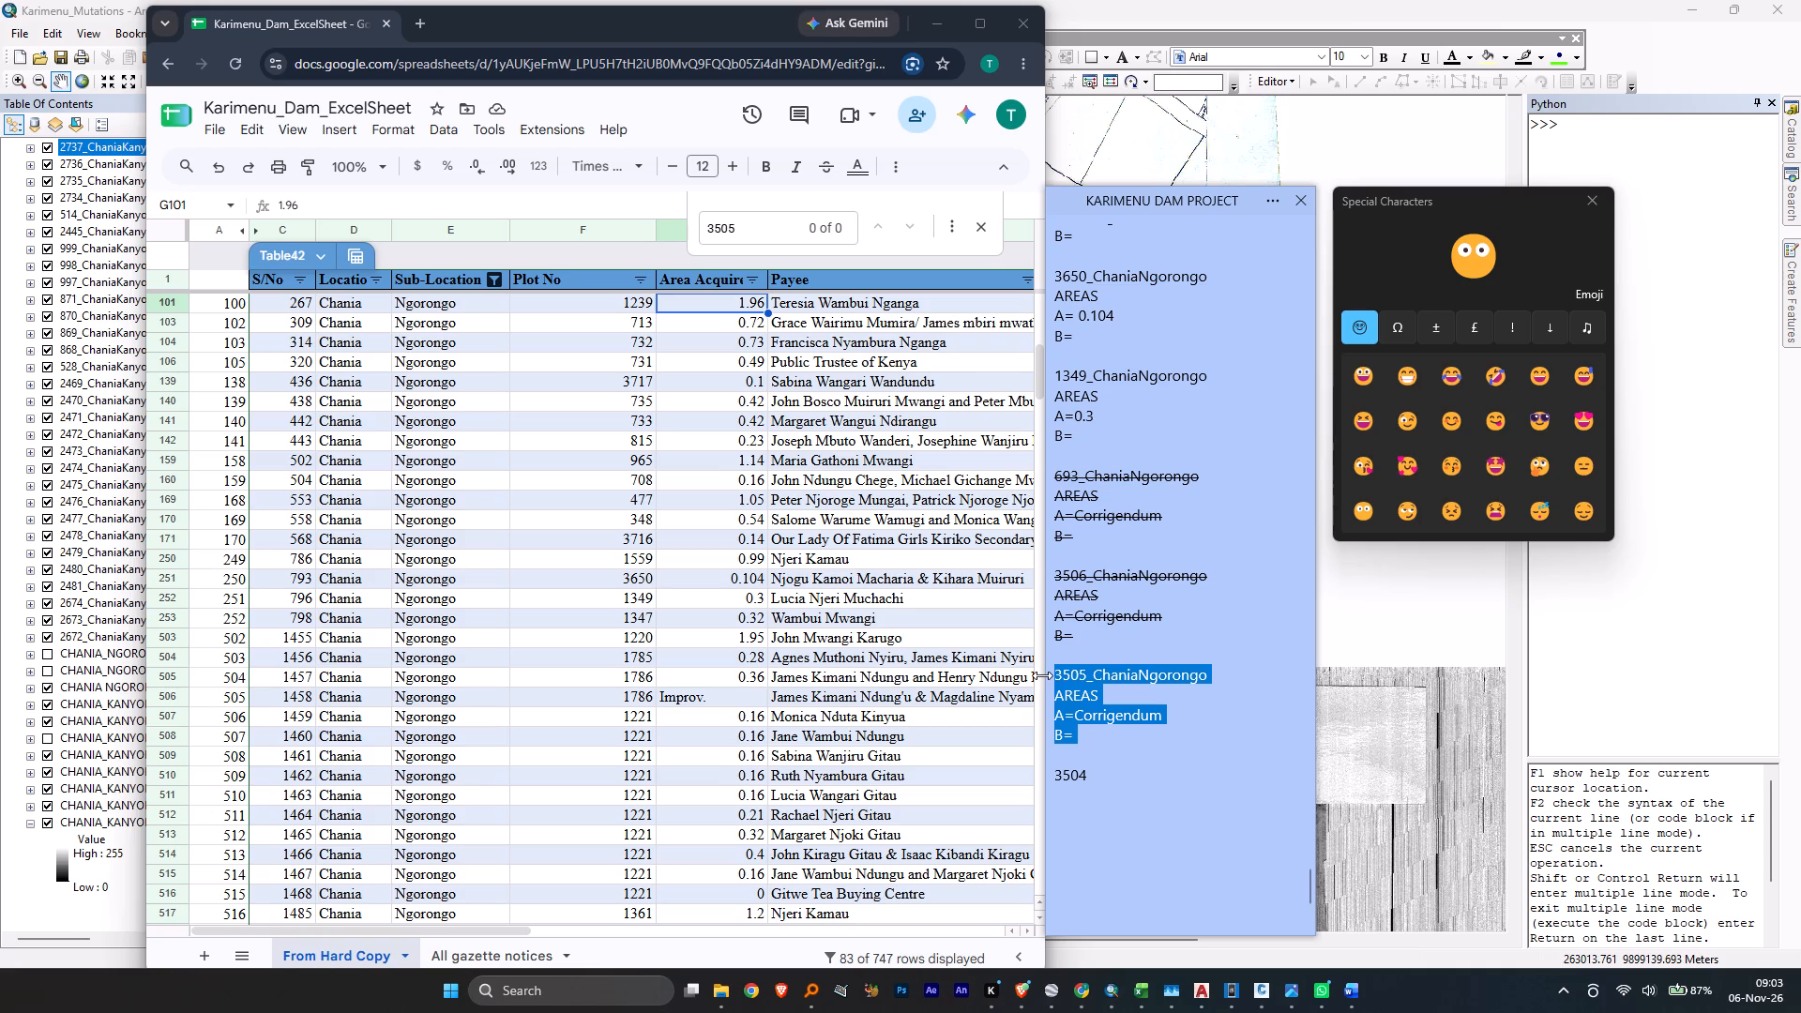
pyautogui.hotkey('ctrl', 't')
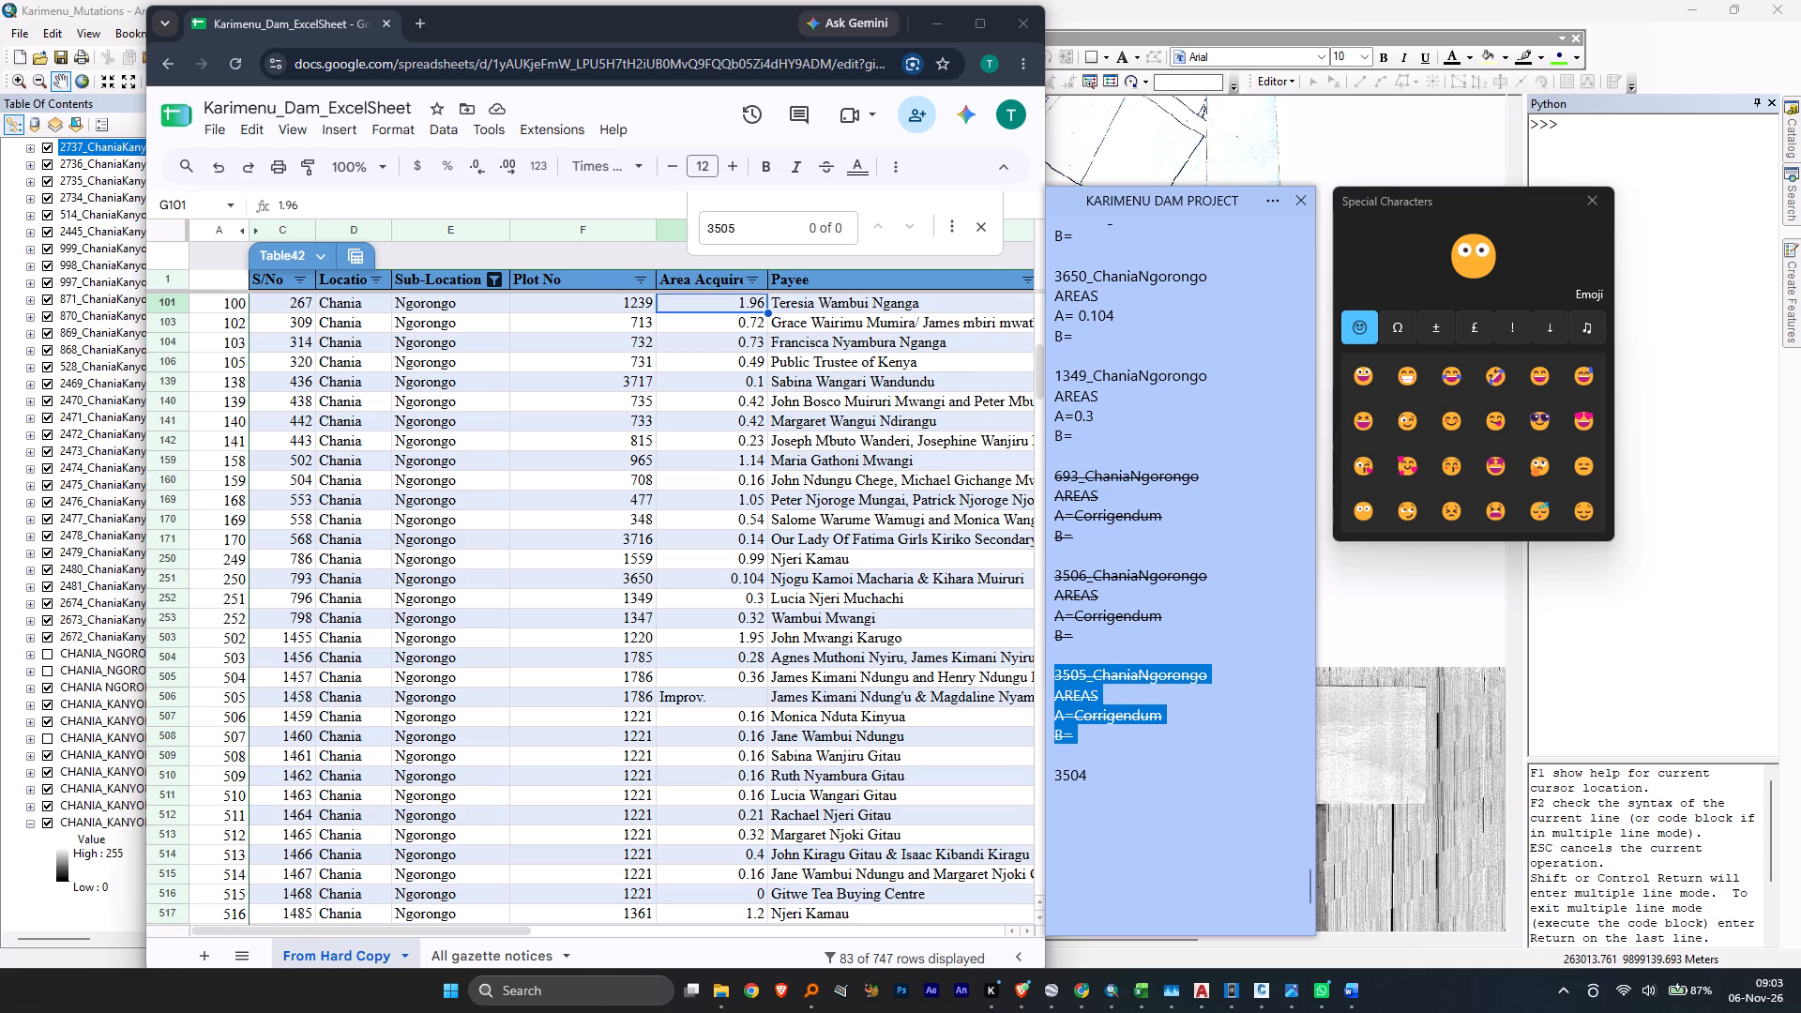
pyautogui.click(1155, 772)
# Search the From Hard Copy and All gazette notices sheets for parcel 3504.
pyautogui.click(734, 223)
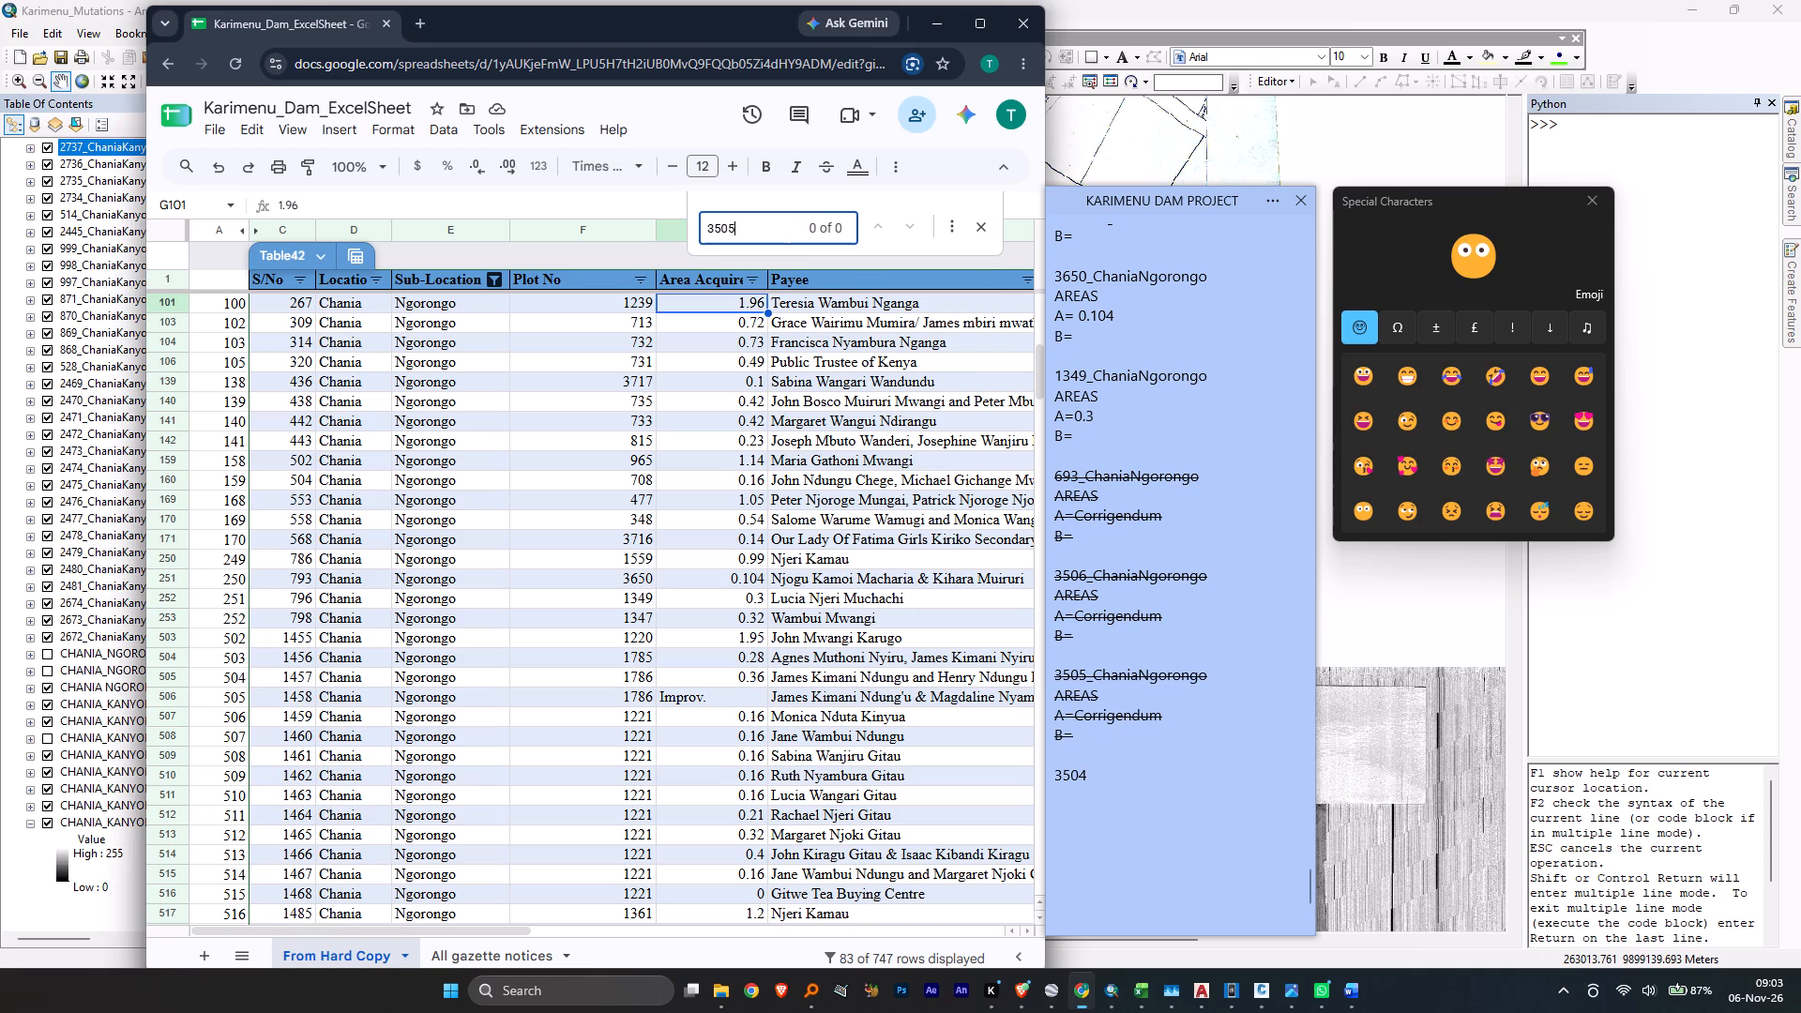
pyautogui.press('BackSpace')
pyautogui.press('4')
pyautogui.click(514, 958)
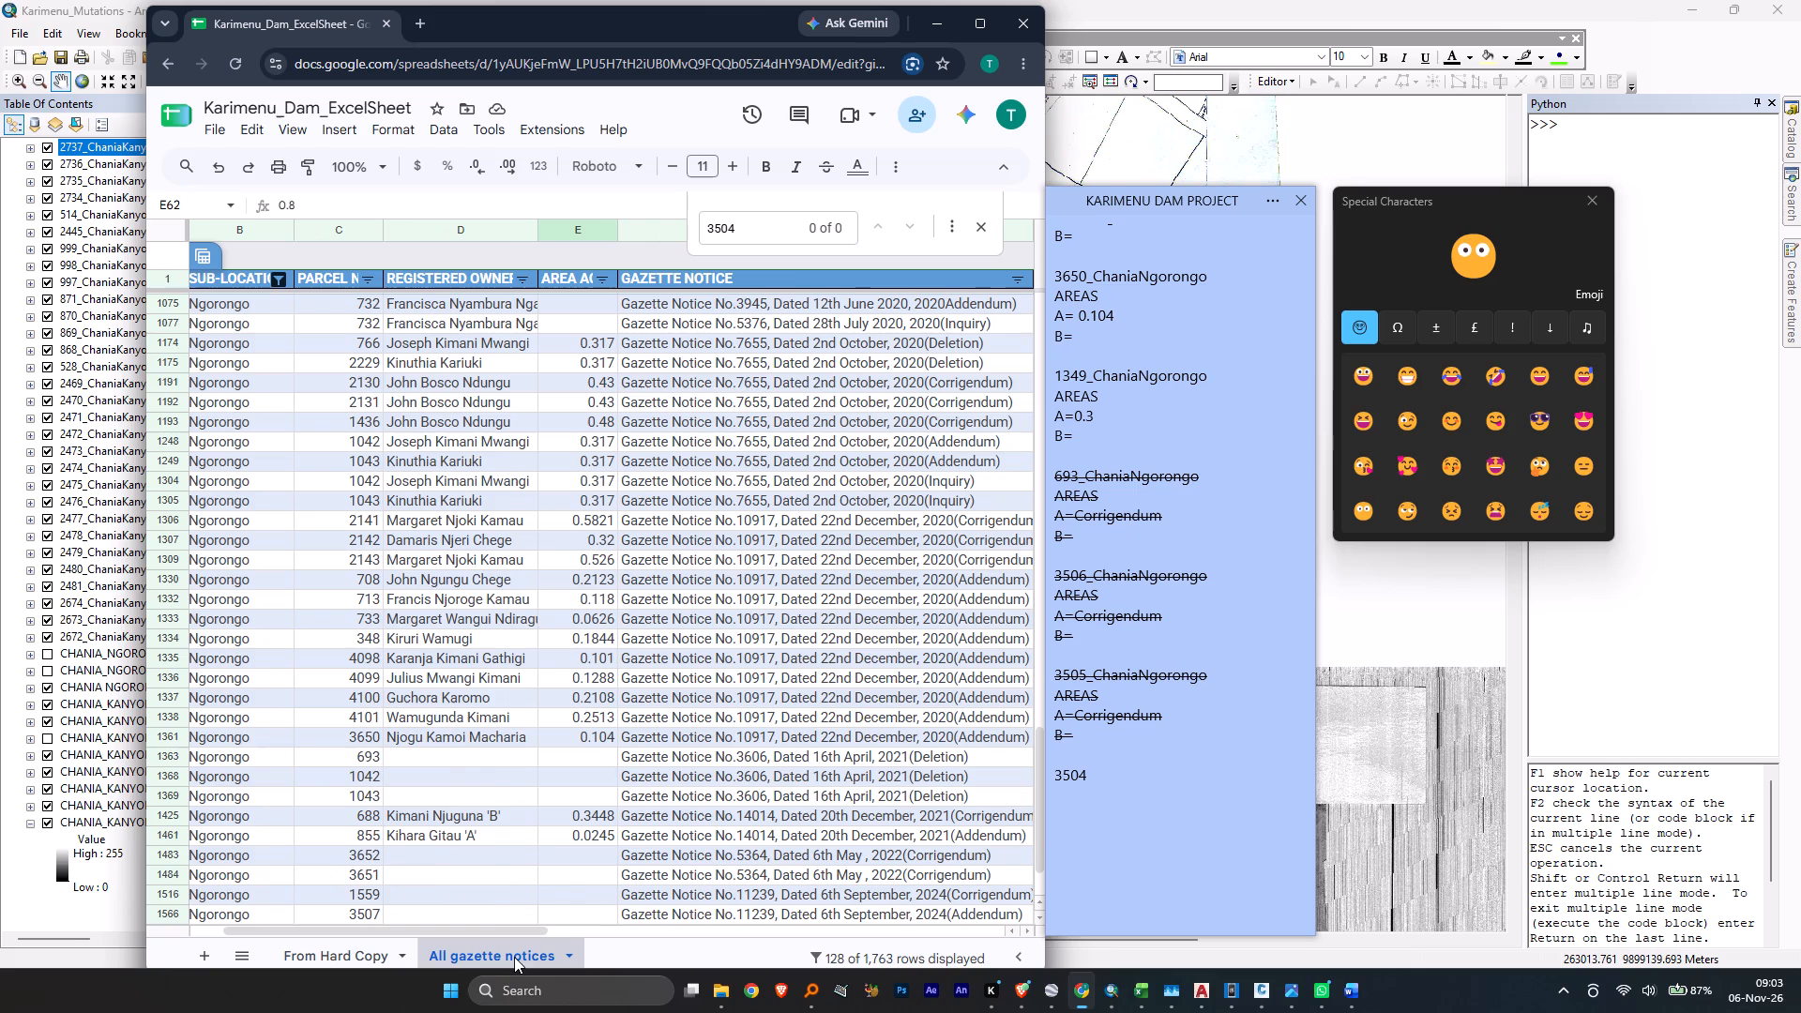
# Paste the Corrigendum areas block below the struck-through 3505_ChaniaNgorongo block and head it 3654_ChaniaNgorongo.
pyautogui.click(1096, 753)
pyautogui.press('Return')
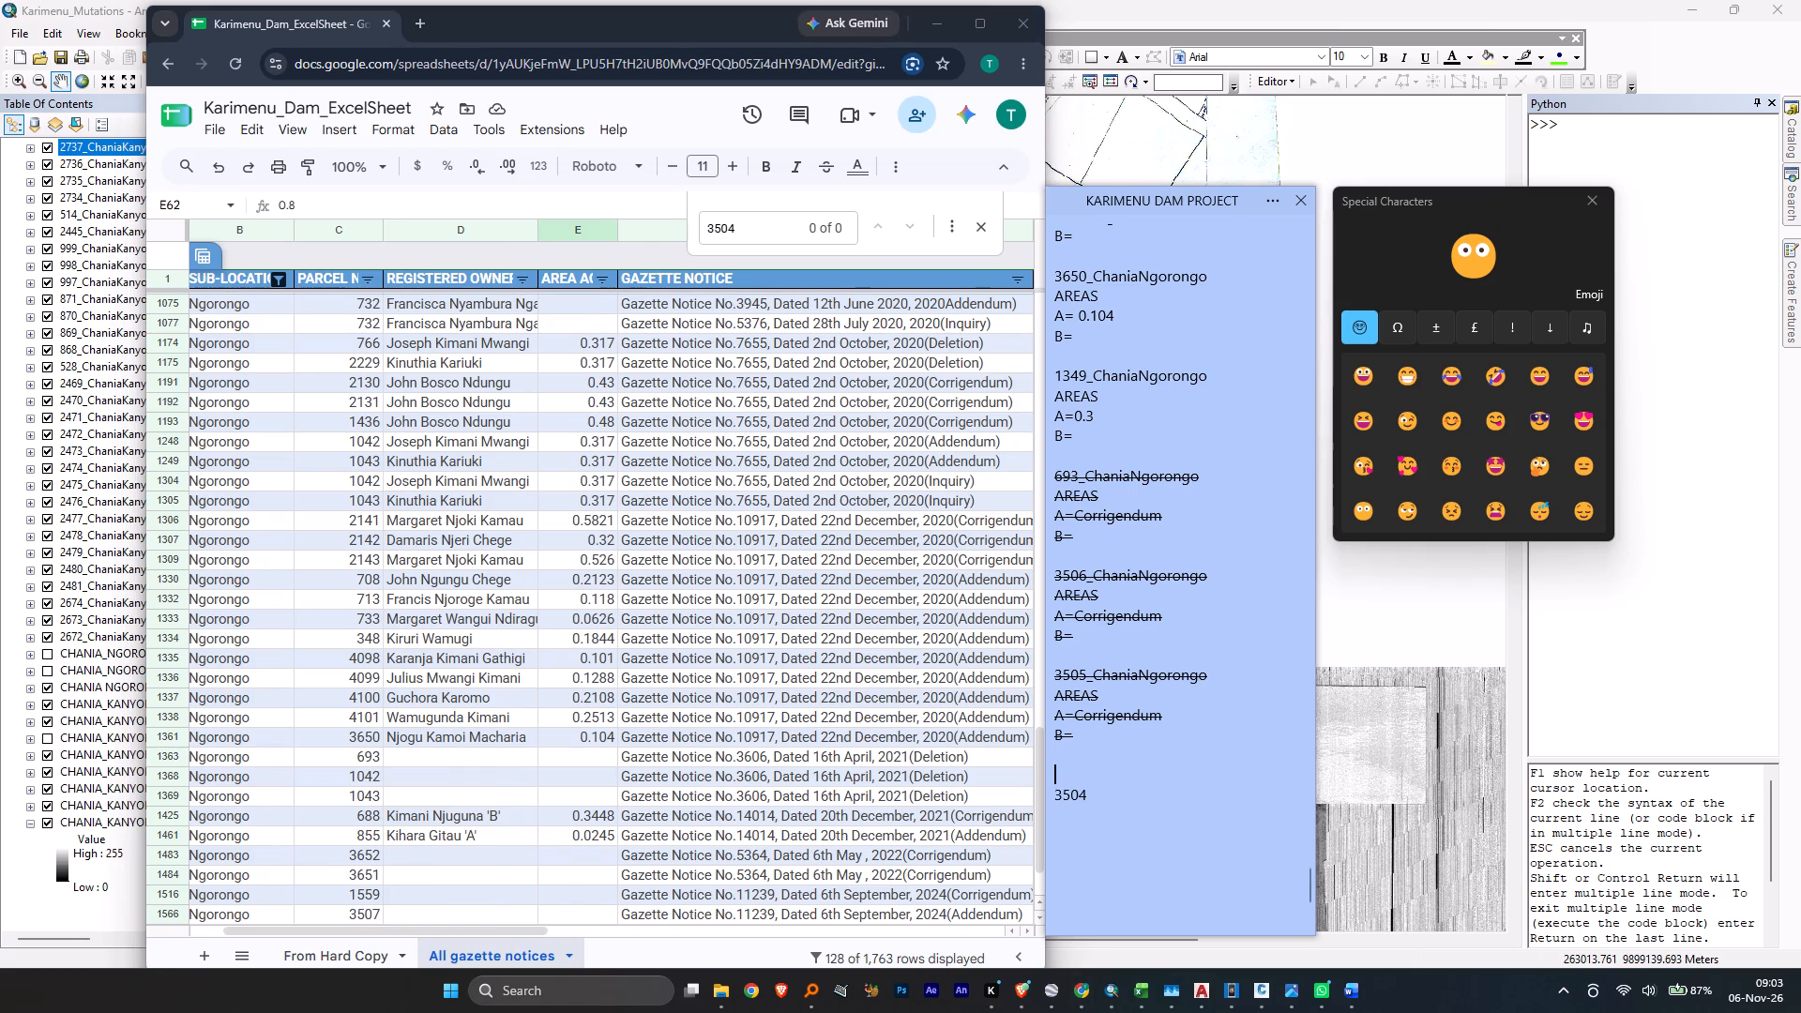
pyautogui.hotkey('ctrl', 'v')
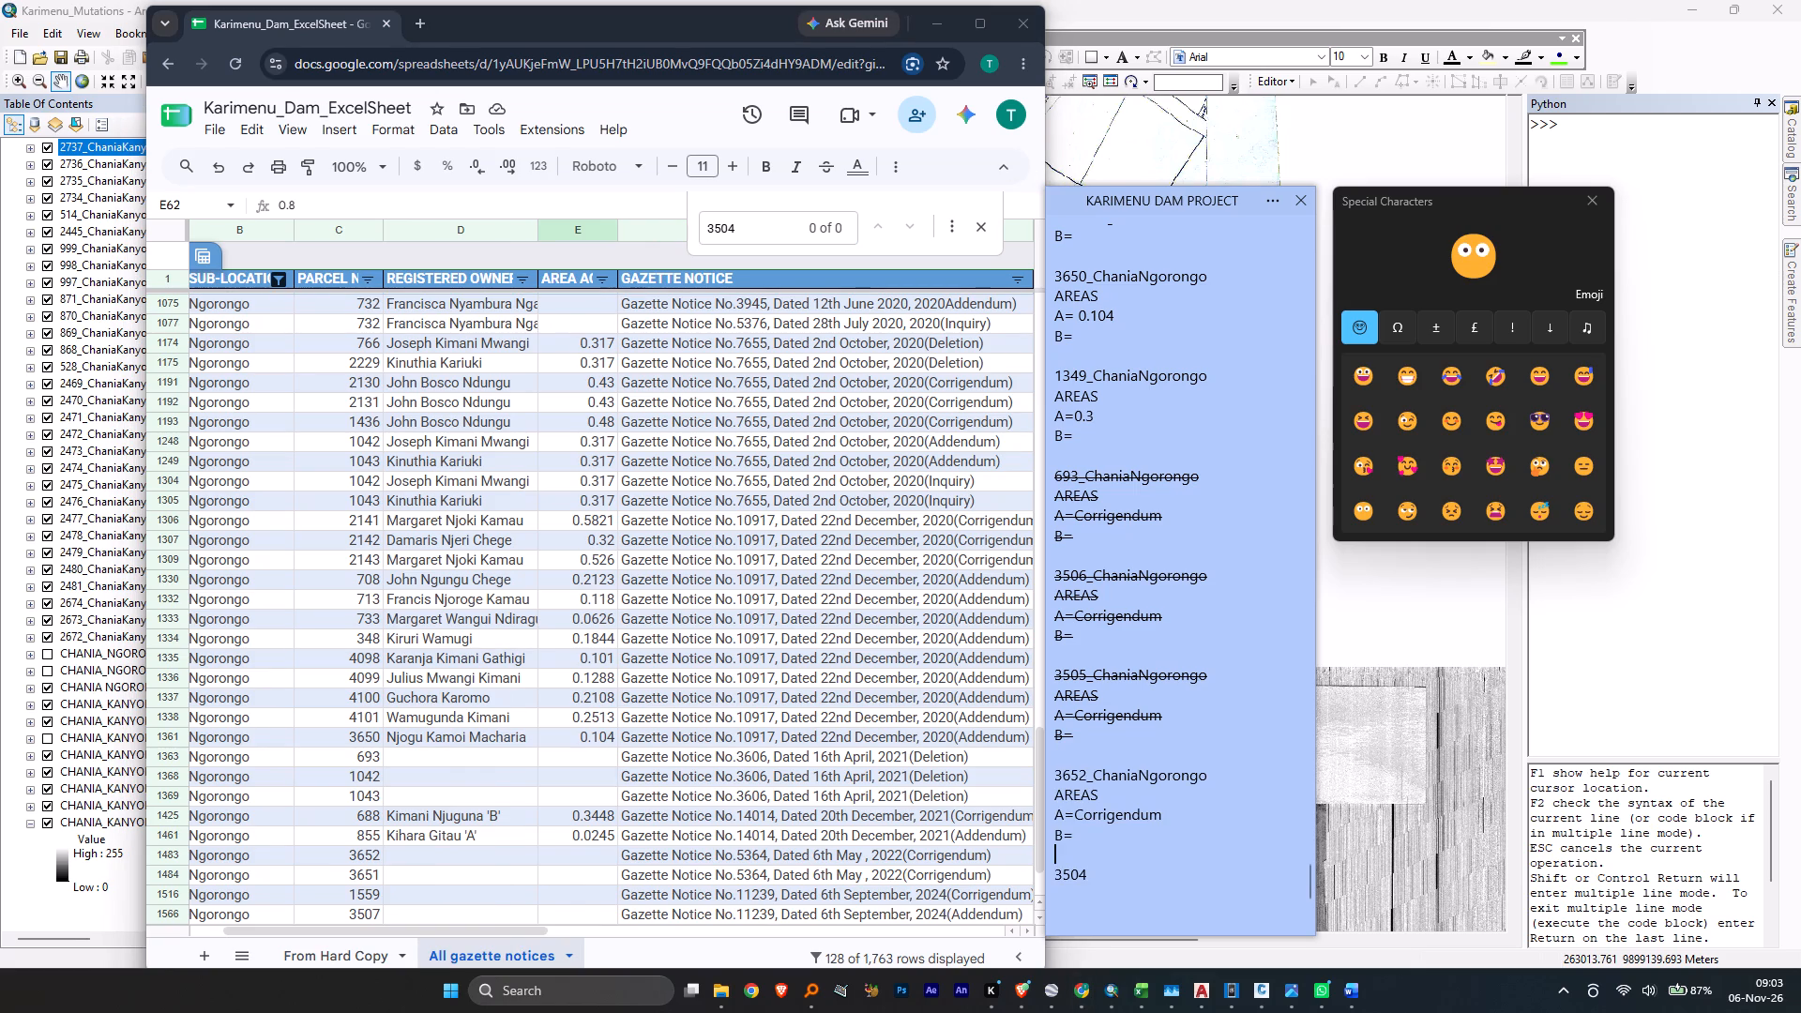
pyautogui.click(1085, 775)
pyautogui.press('BackSpace')
pyautogui.press('4')
# Strike through the whole 3654_ChaniaNgorongo block in the note.
pyautogui.moveTo(1075, 834); pyautogui.dragTo(1074, 834)
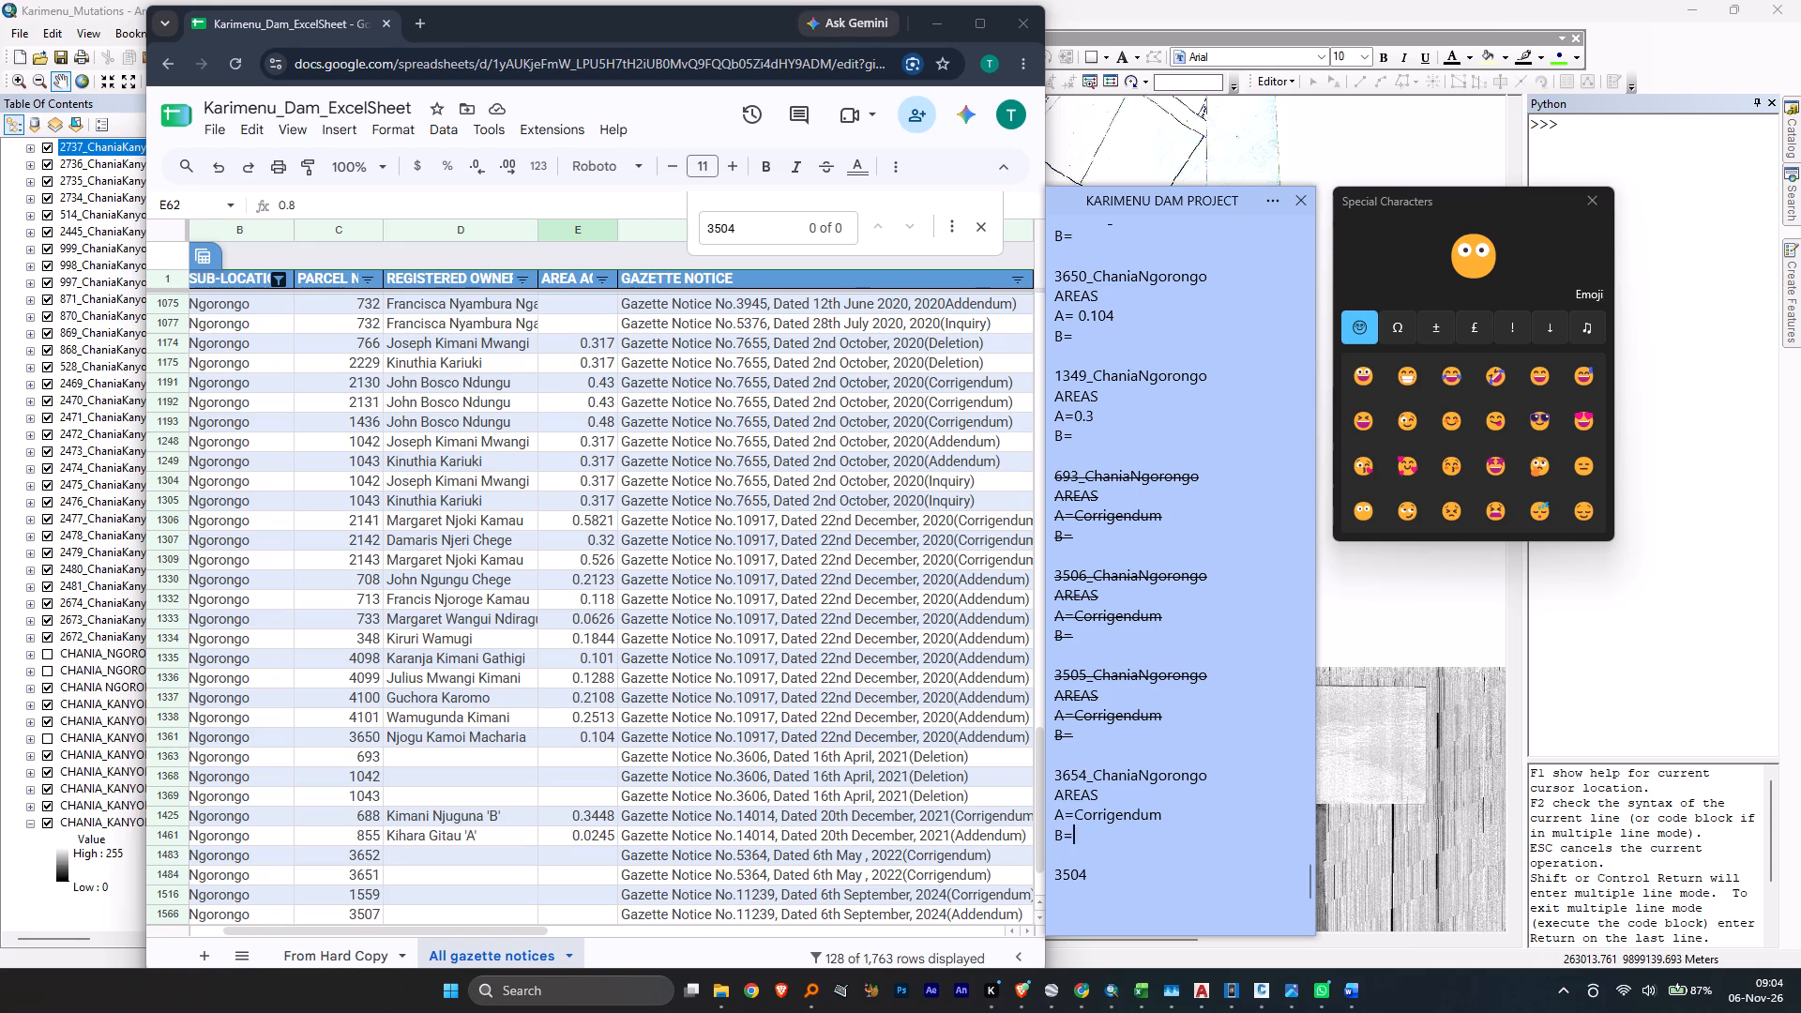
pyautogui.moveTo(1074, 834); pyautogui.dragTo(1054, 778)
pyautogui.hotkey('ctrl', 't')
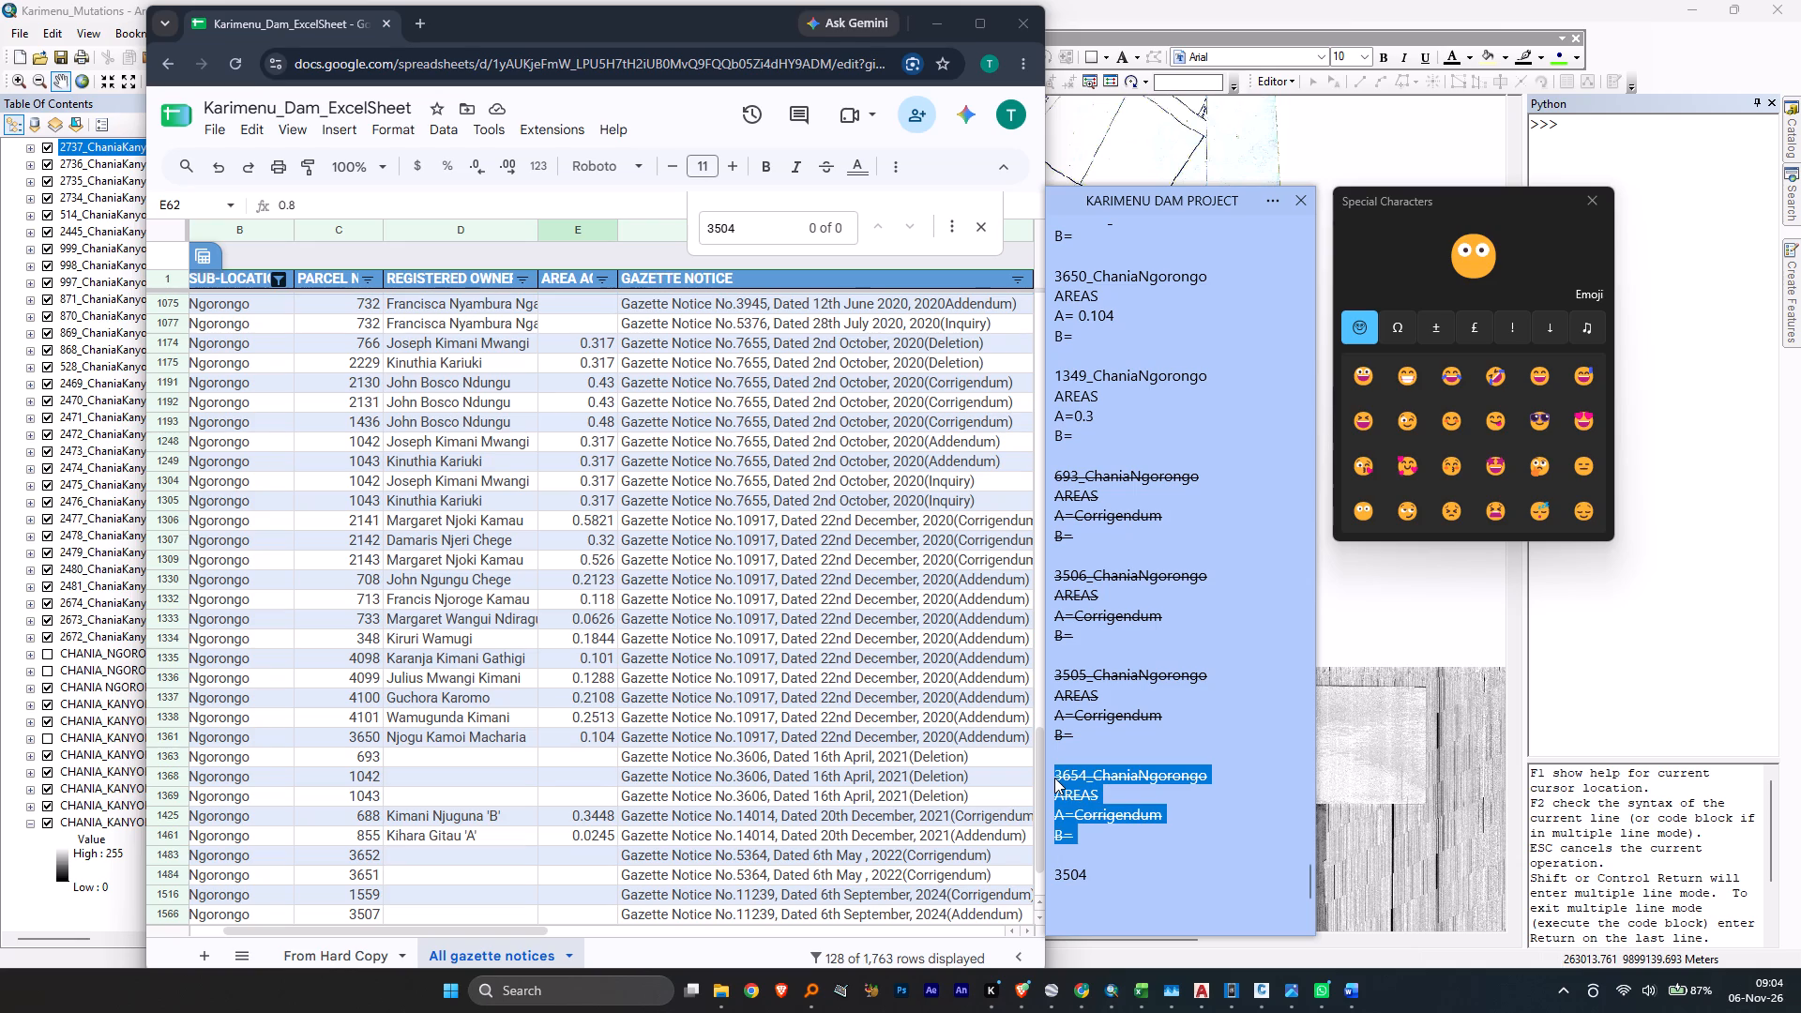
pyautogui.click(1138, 893)
# Remove the last pending parcel number, 3504, from the end of the note.
pyautogui.click(1110, 878)
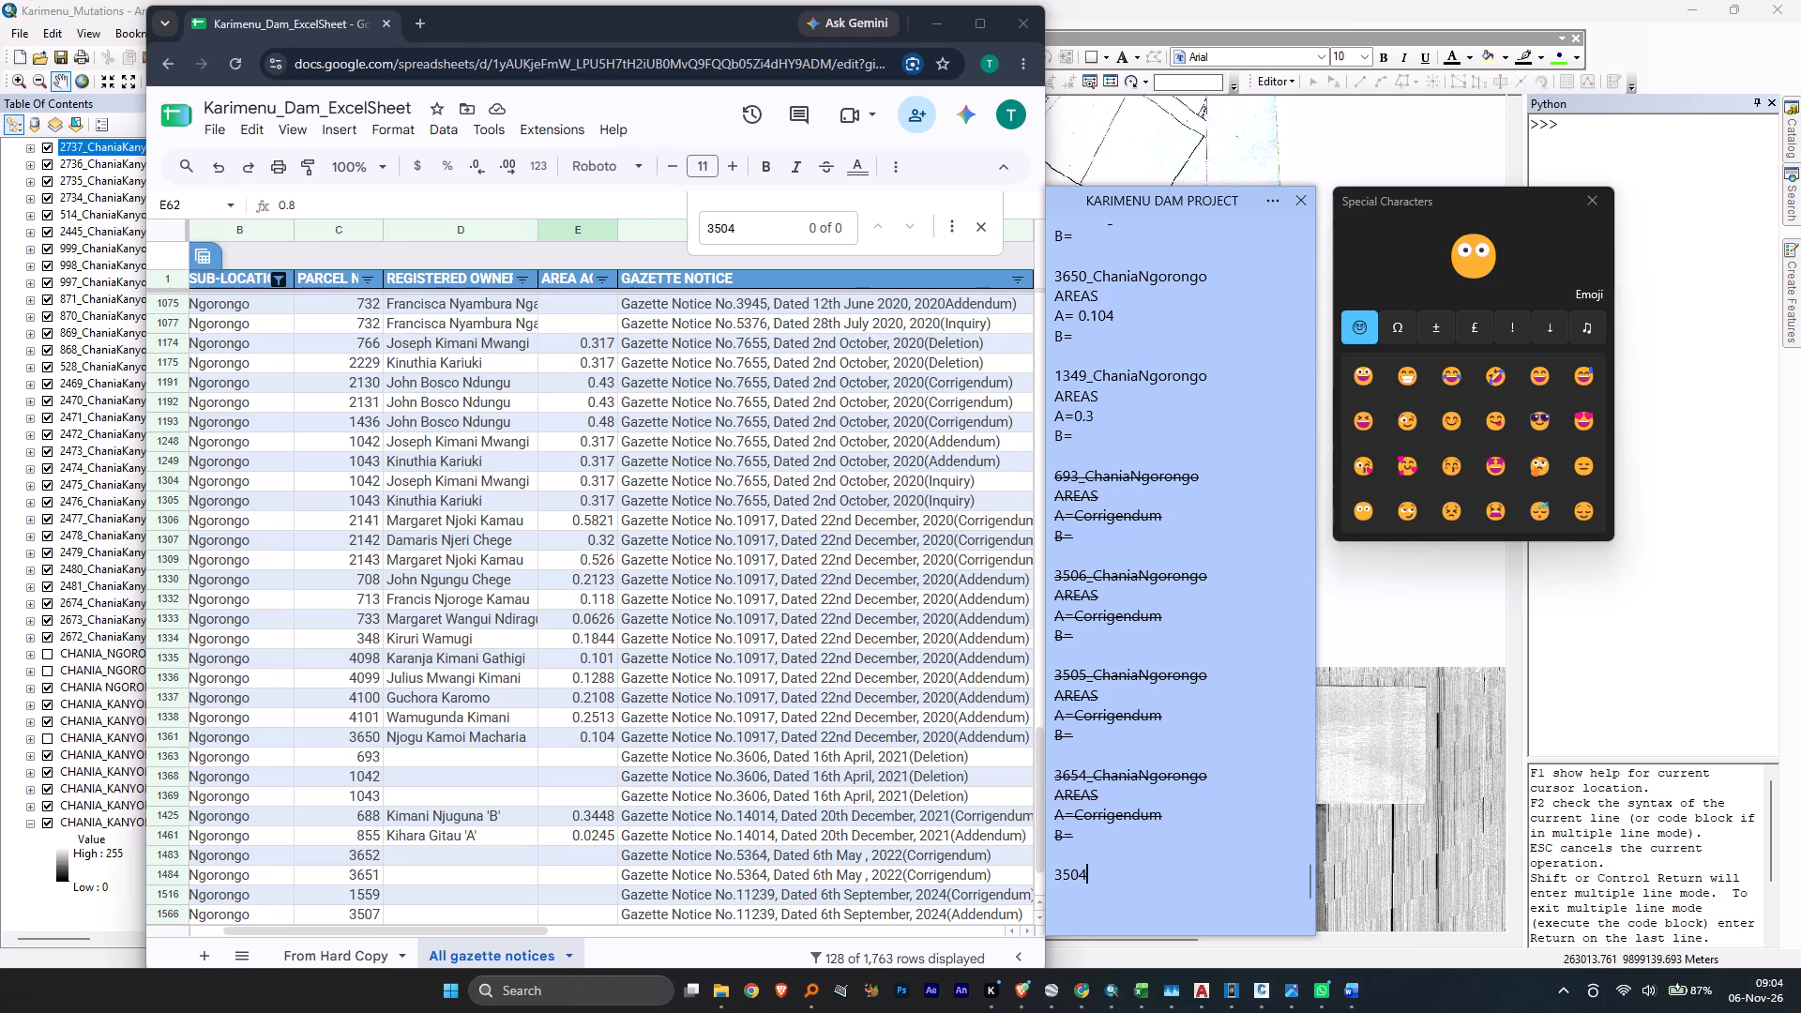
pyautogui.press('BackSpace')
pyautogui.press('BackSpace')
pyautogui.press('BackSpace')
pyautogui.press('BackSpace')
# Clear the word Corrigendum from the A= line of the struck-through 3654_ChaniaNgorongo block.
pyautogui.click(1165, 818)
pyautogui.press('BackSpace')
pyautogui.press('BackSpace')
pyautogui.press('BackSpace')
pyautogui.press('BackSpace')
pyautogui.press('BackSpace')
pyautogui.press('BackSpace')
pyautogui.press('BackSpace')
pyautogui.press('BackSpace')
pyautogui.press('BackSpace')
pyautogui.press('BackSpace')
pyautogui.press('BackSpace')
# Clear the word Corrigendum from the A= line of the struck-through 3505_ChaniaNgorongo block.
pyautogui.click(1173, 710)
pyautogui.press('BackSpace')
pyautogui.press('BackSpace')
pyautogui.press('BackSpace')
pyautogui.press('BackSpace')
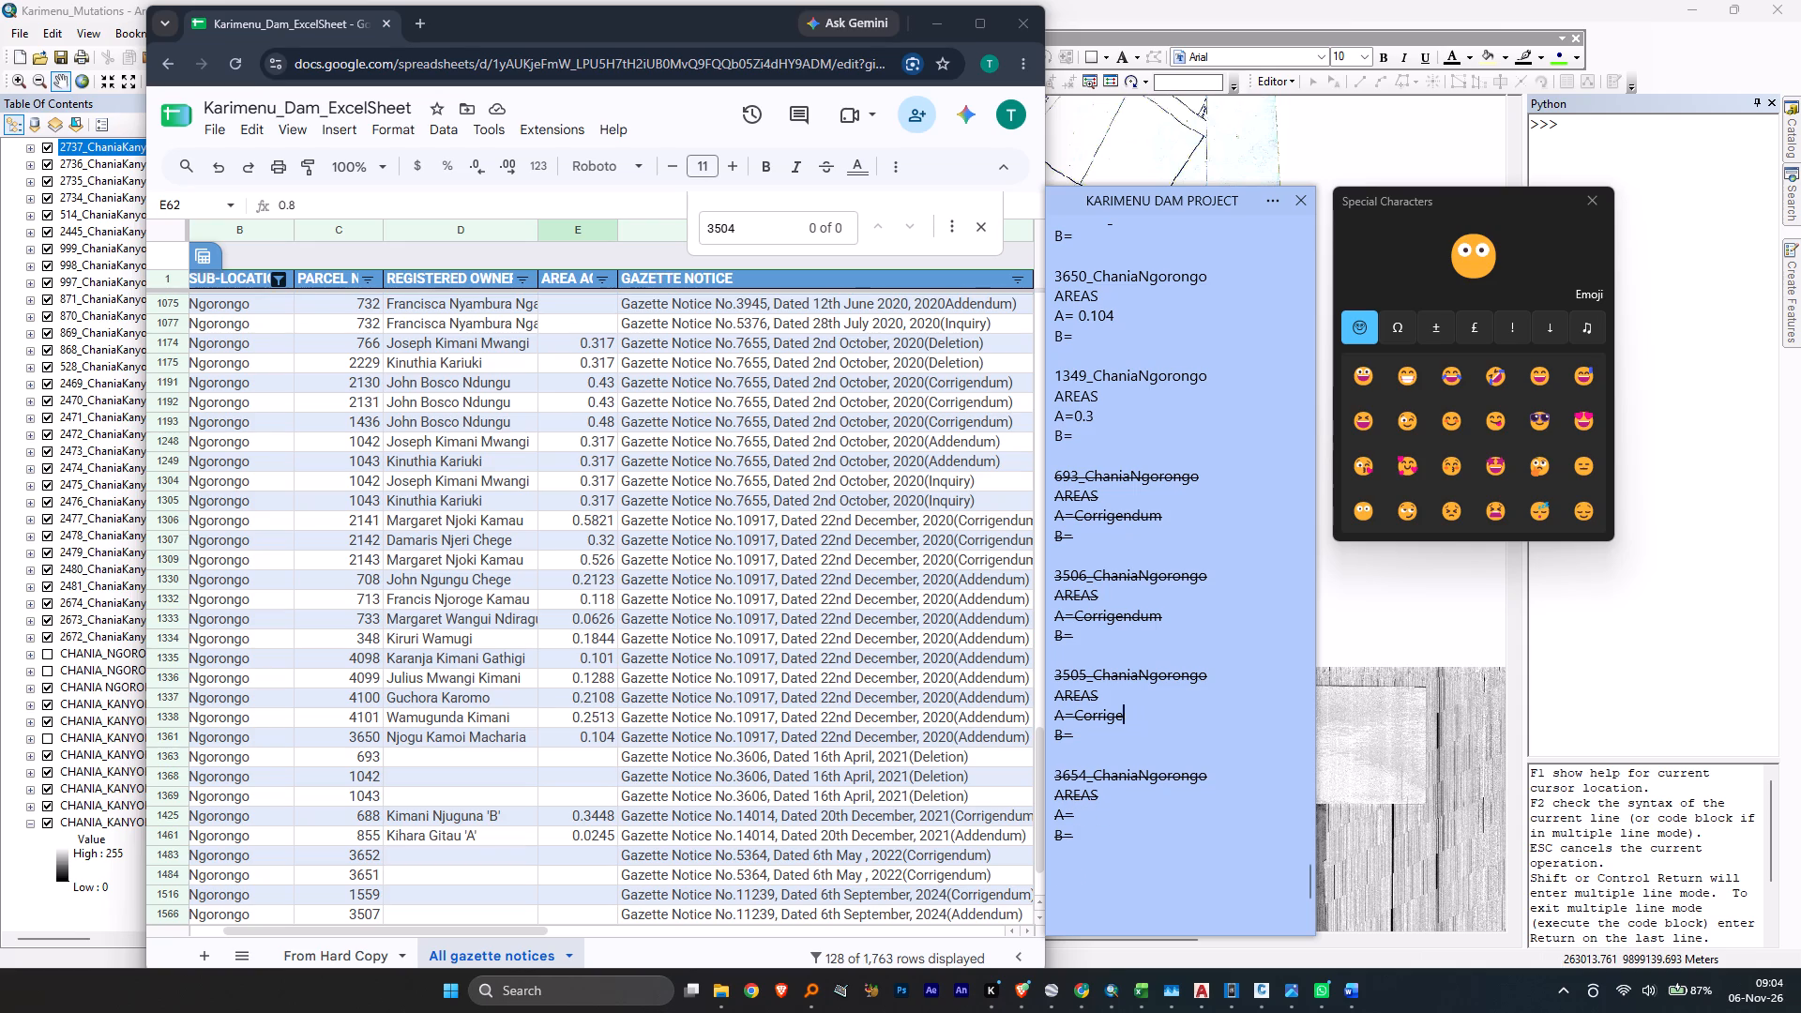
pyautogui.press('BackSpace')
pyautogui.press('BackSpace')
pyautogui.press('BackSpace')
pyautogui.press('BackSpace')
pyautogui.press('BackSpace')
pyautogui.press('BackSpace')
pyautogui.press('BackSpace')
# Search the All gazette notices sheet again for parcel 3506.
pyautogui.click(770, 228)
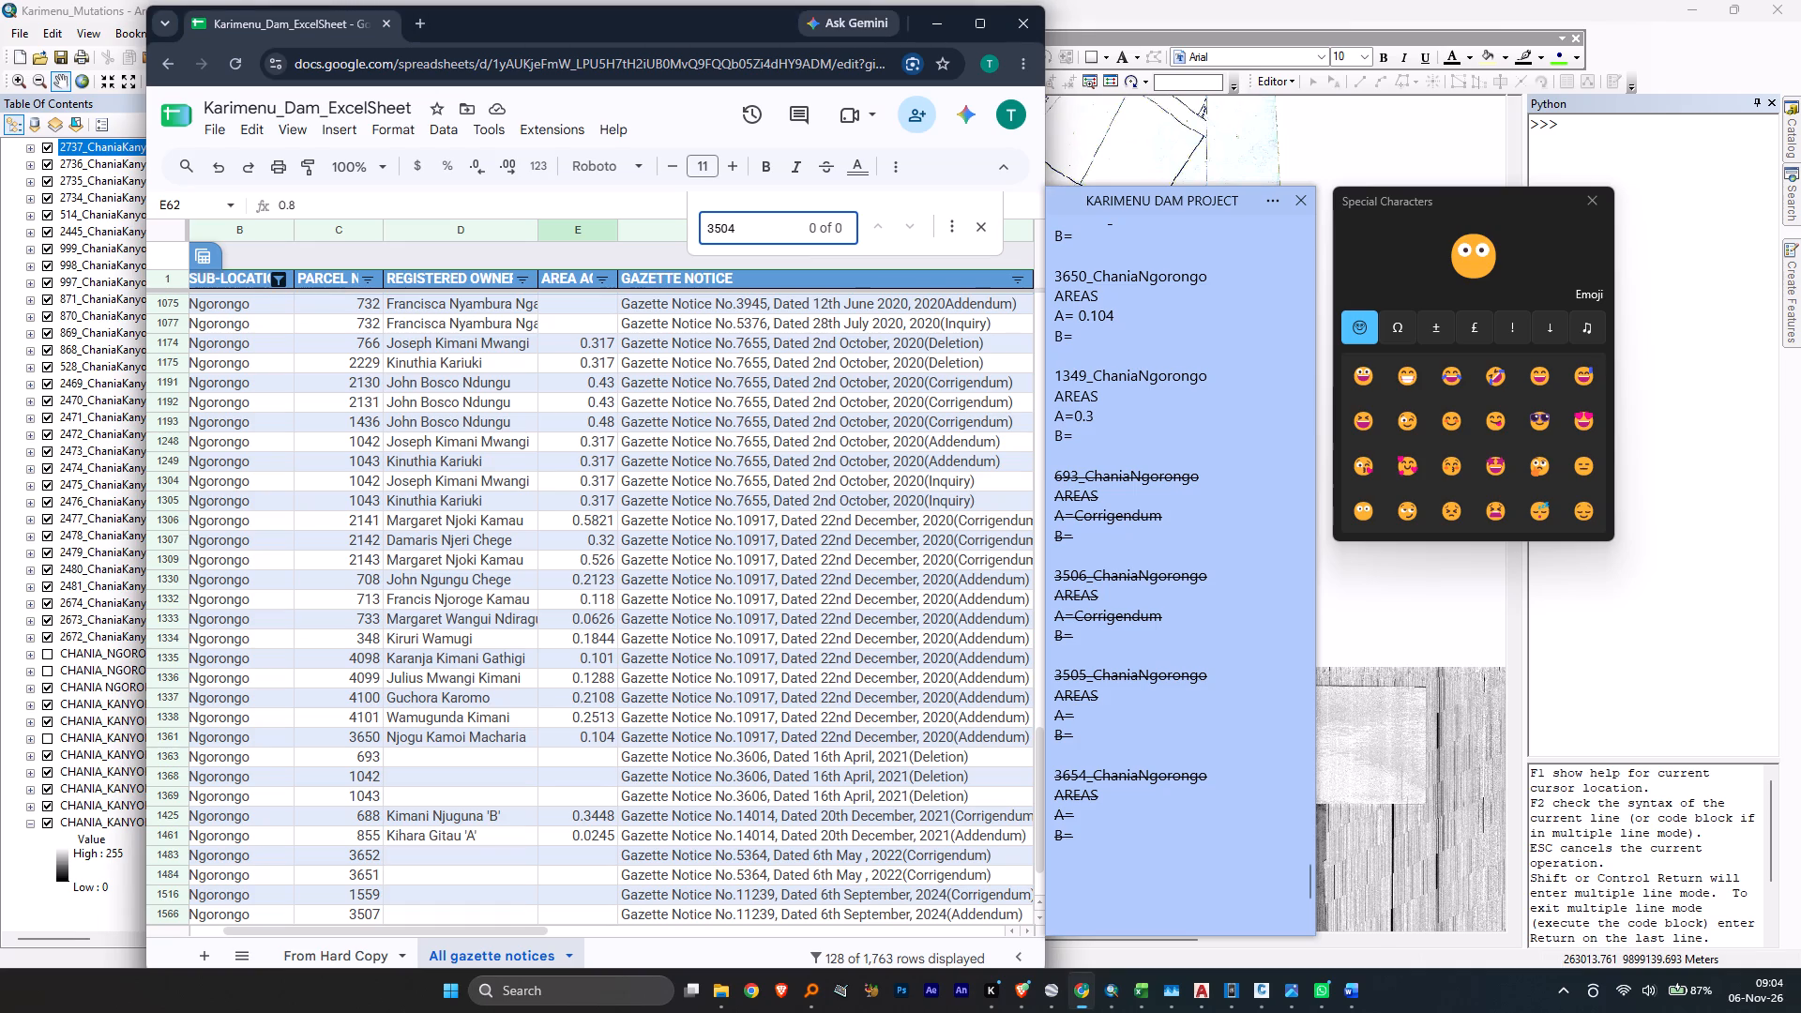
pyautogui.press('BackSpace')
pyautogui.press('6')
# Clear the word Corrigendum from the A= line of the struck-through 3506_ChaniaNgorongo block.
pyautogui.click(1156, 628)
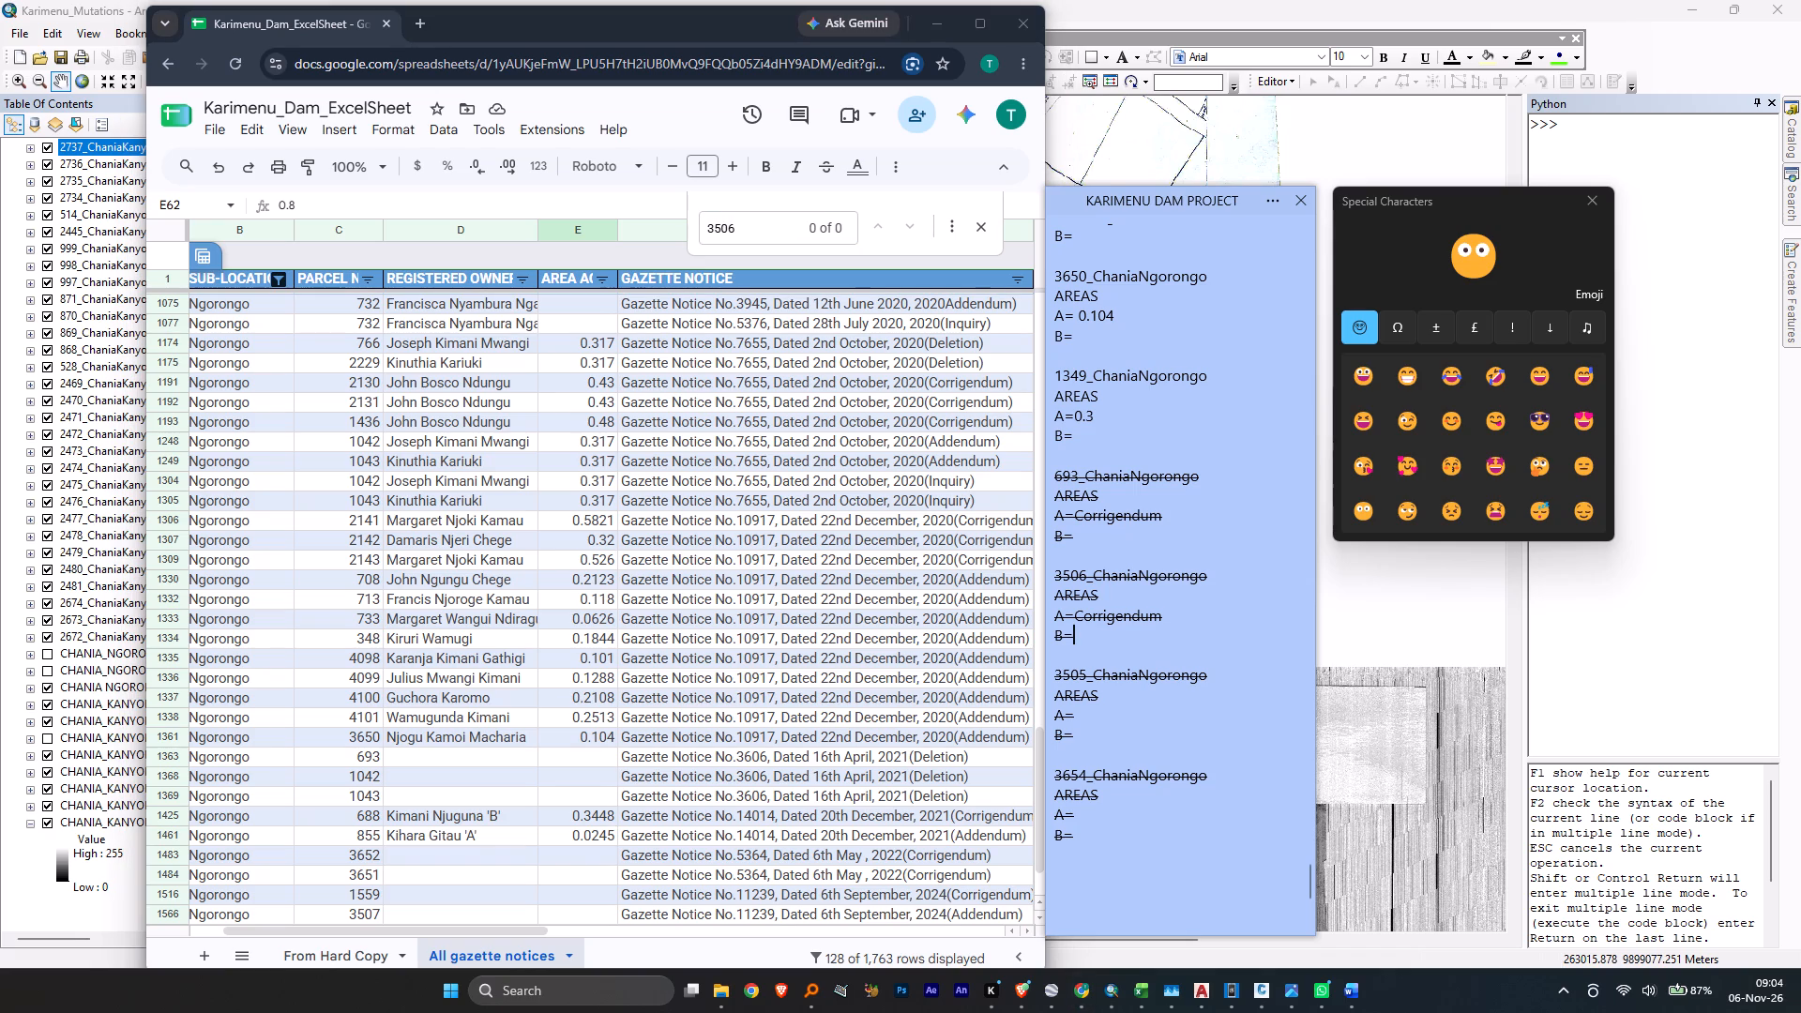
pyautogui.click(1177, 604)
pyautogui.press('BackSpace')
pyautogui.press('BackSpace')
pyautogui.press('BackSpace')
pyautogui.press('BackSpace')
pyautogui.press('BackSpace')
pyautogui.press('BackSpace')
pyautogui.press('BackSpace')
pyautogui.press('BackSpace')
pyautogui.press('BackSpace')
pyautogui.press('BackSpace')
pyautogui.press('BackSpace')
# Review the ChaniaNgorongo areas blocks in the note, going back from the last entries up to the 815_ChaniaNgorongo block.
pyautogui.click(797, 523)
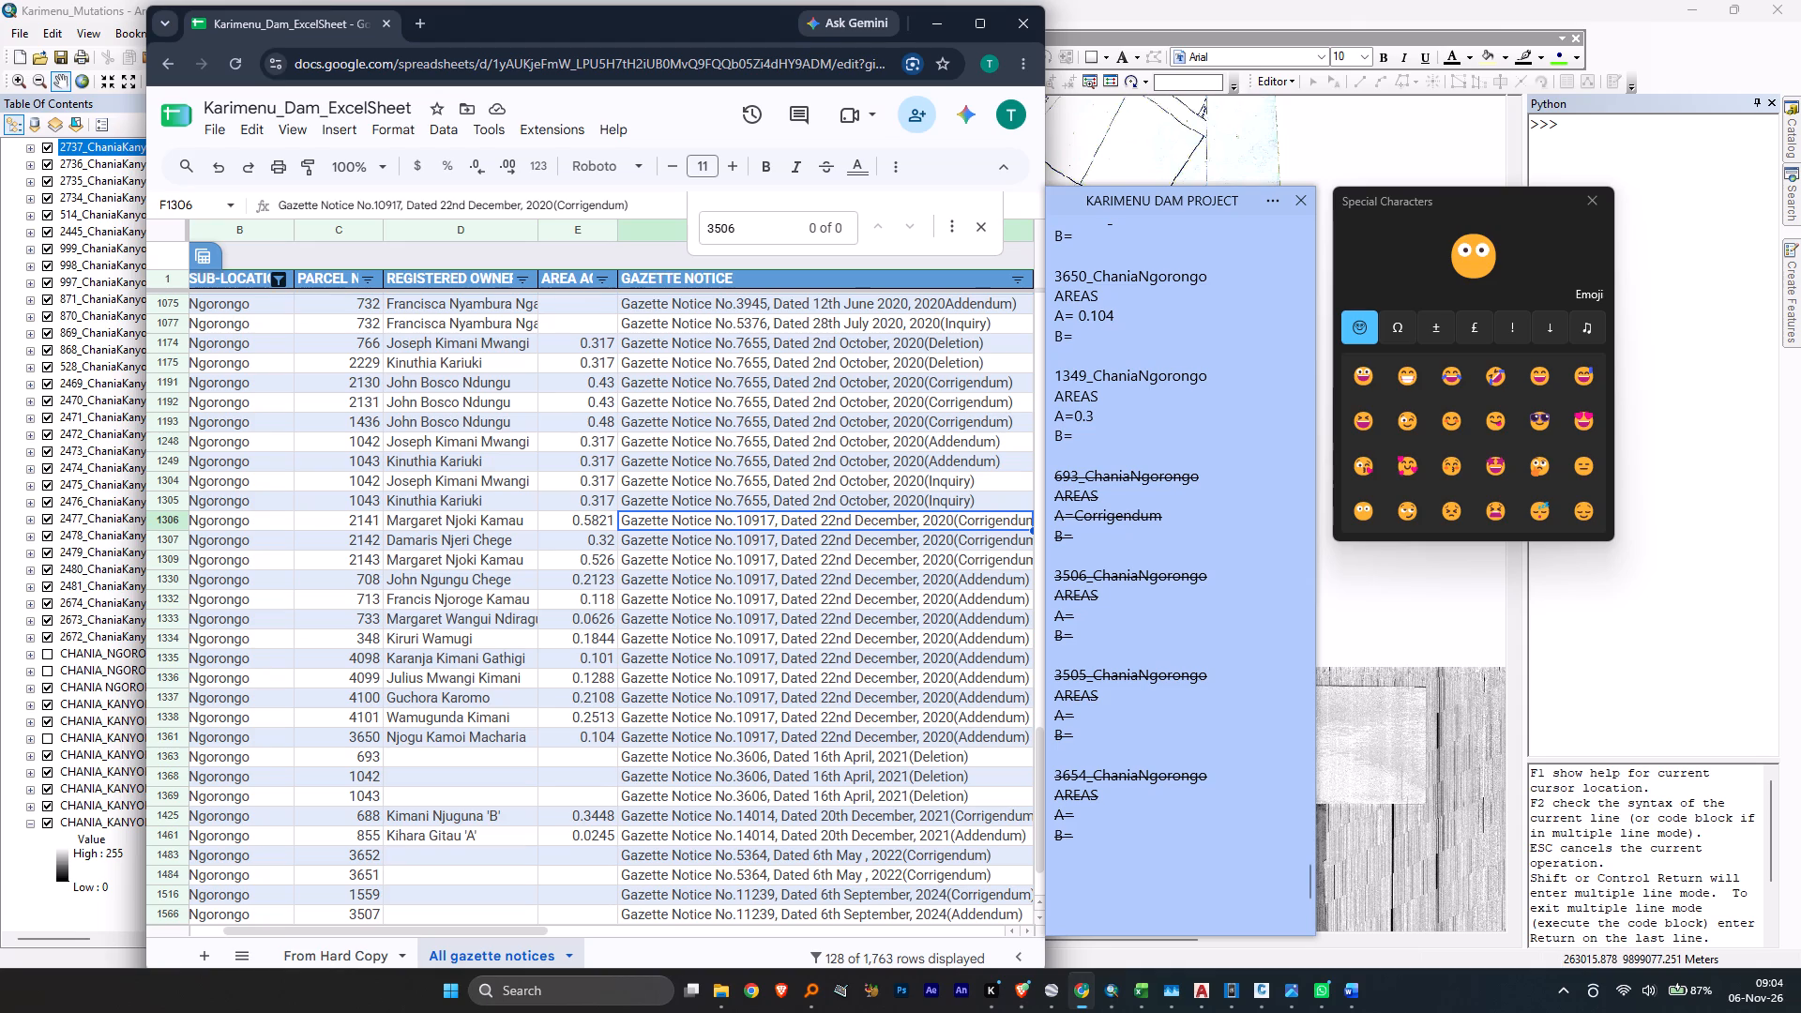
pyautogui.scroll(2, 1186, 626)
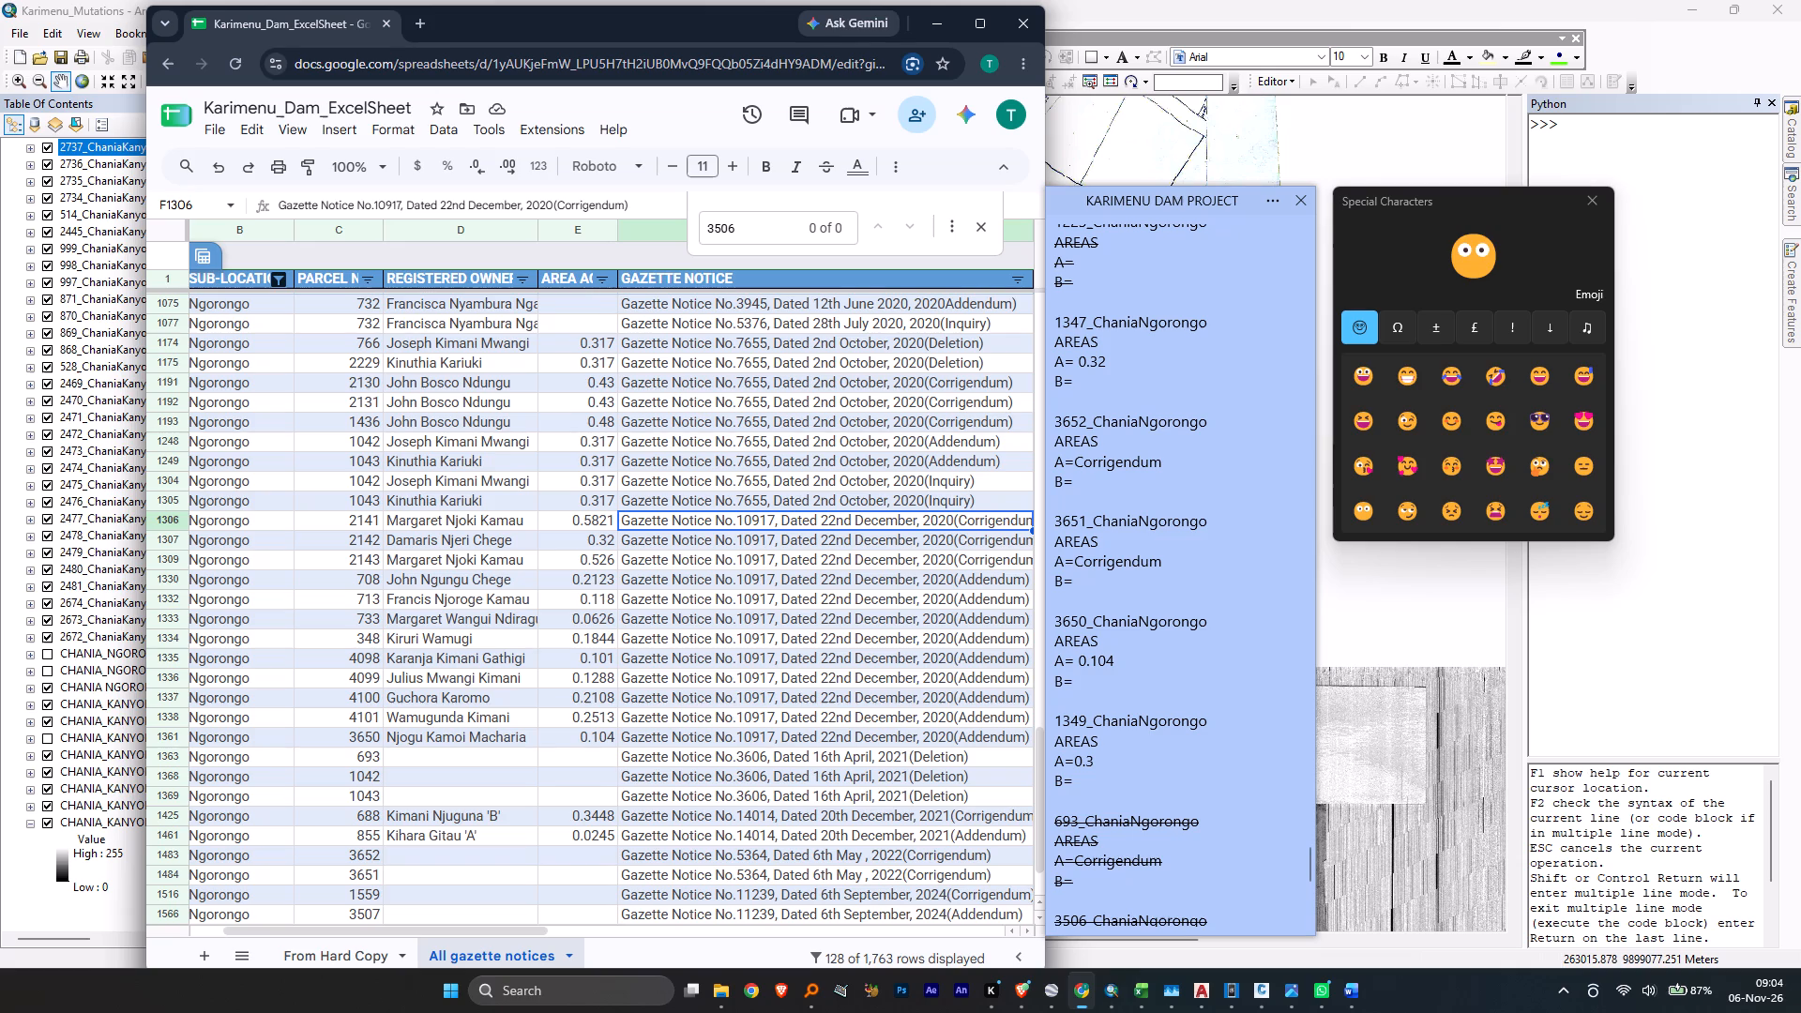
pyautogui.scroll(3, 1243, 726)
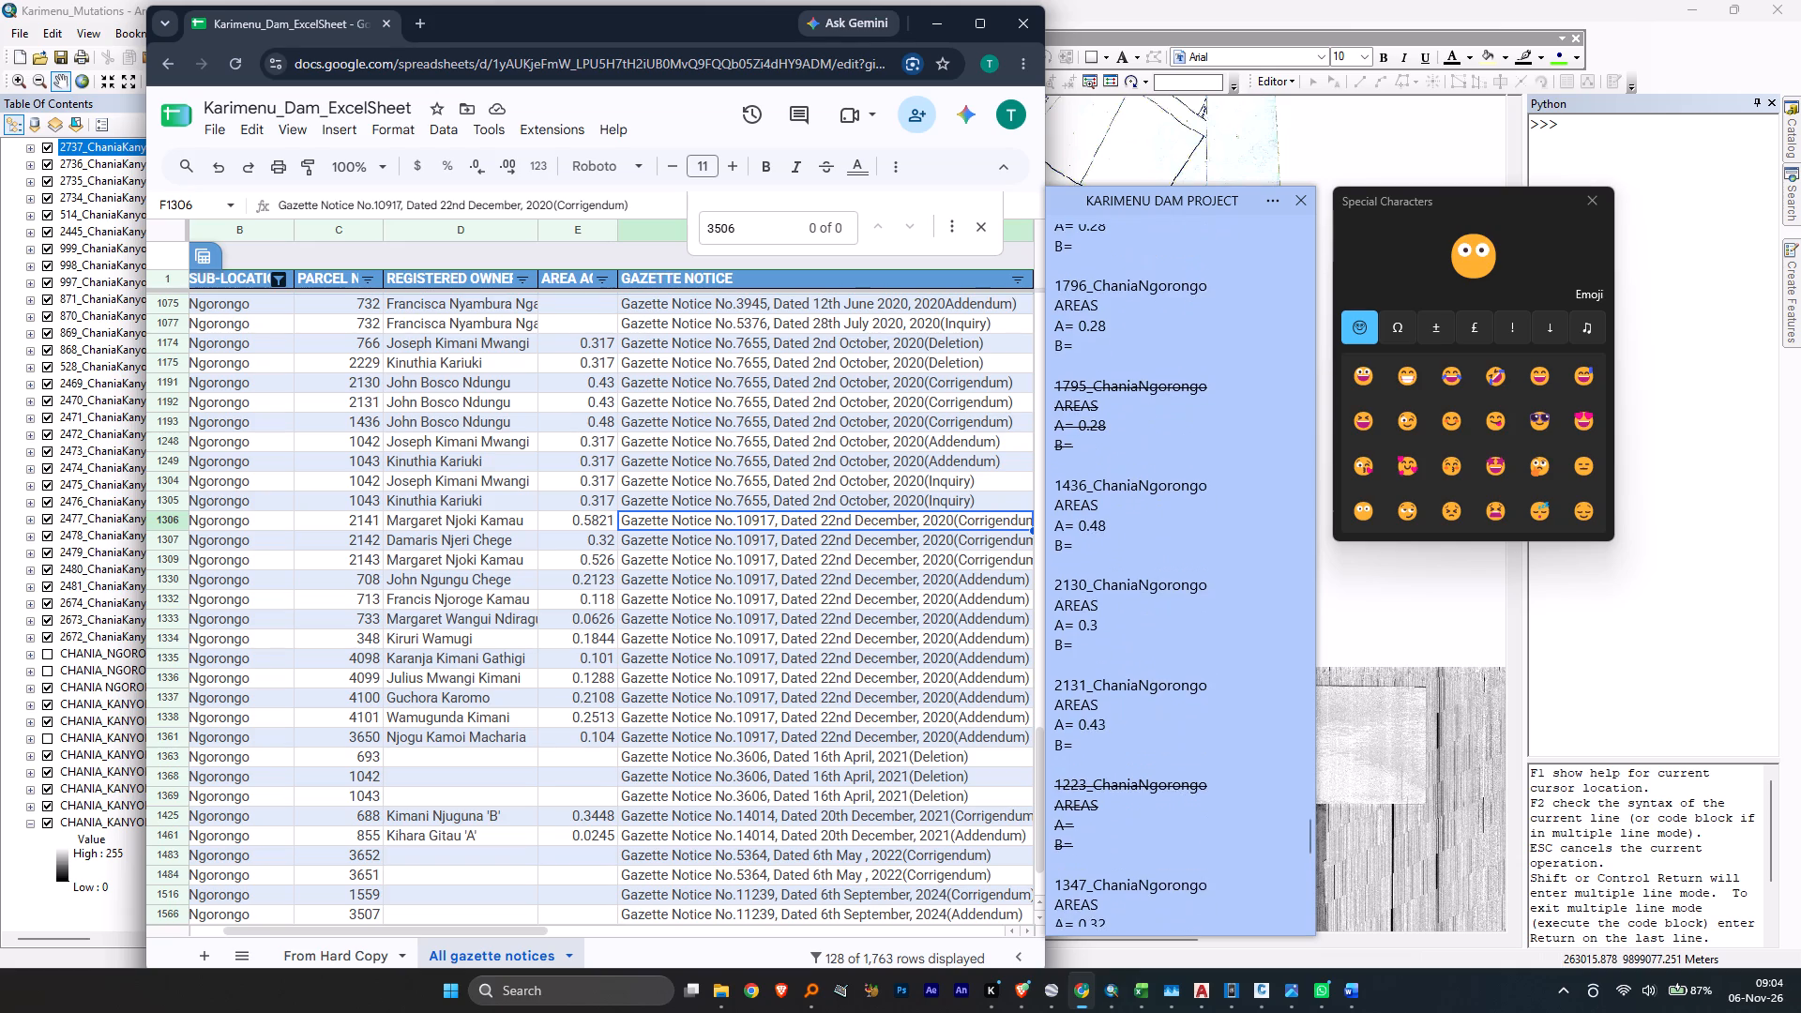
pyautogui.scroll(5, 1242, 725)
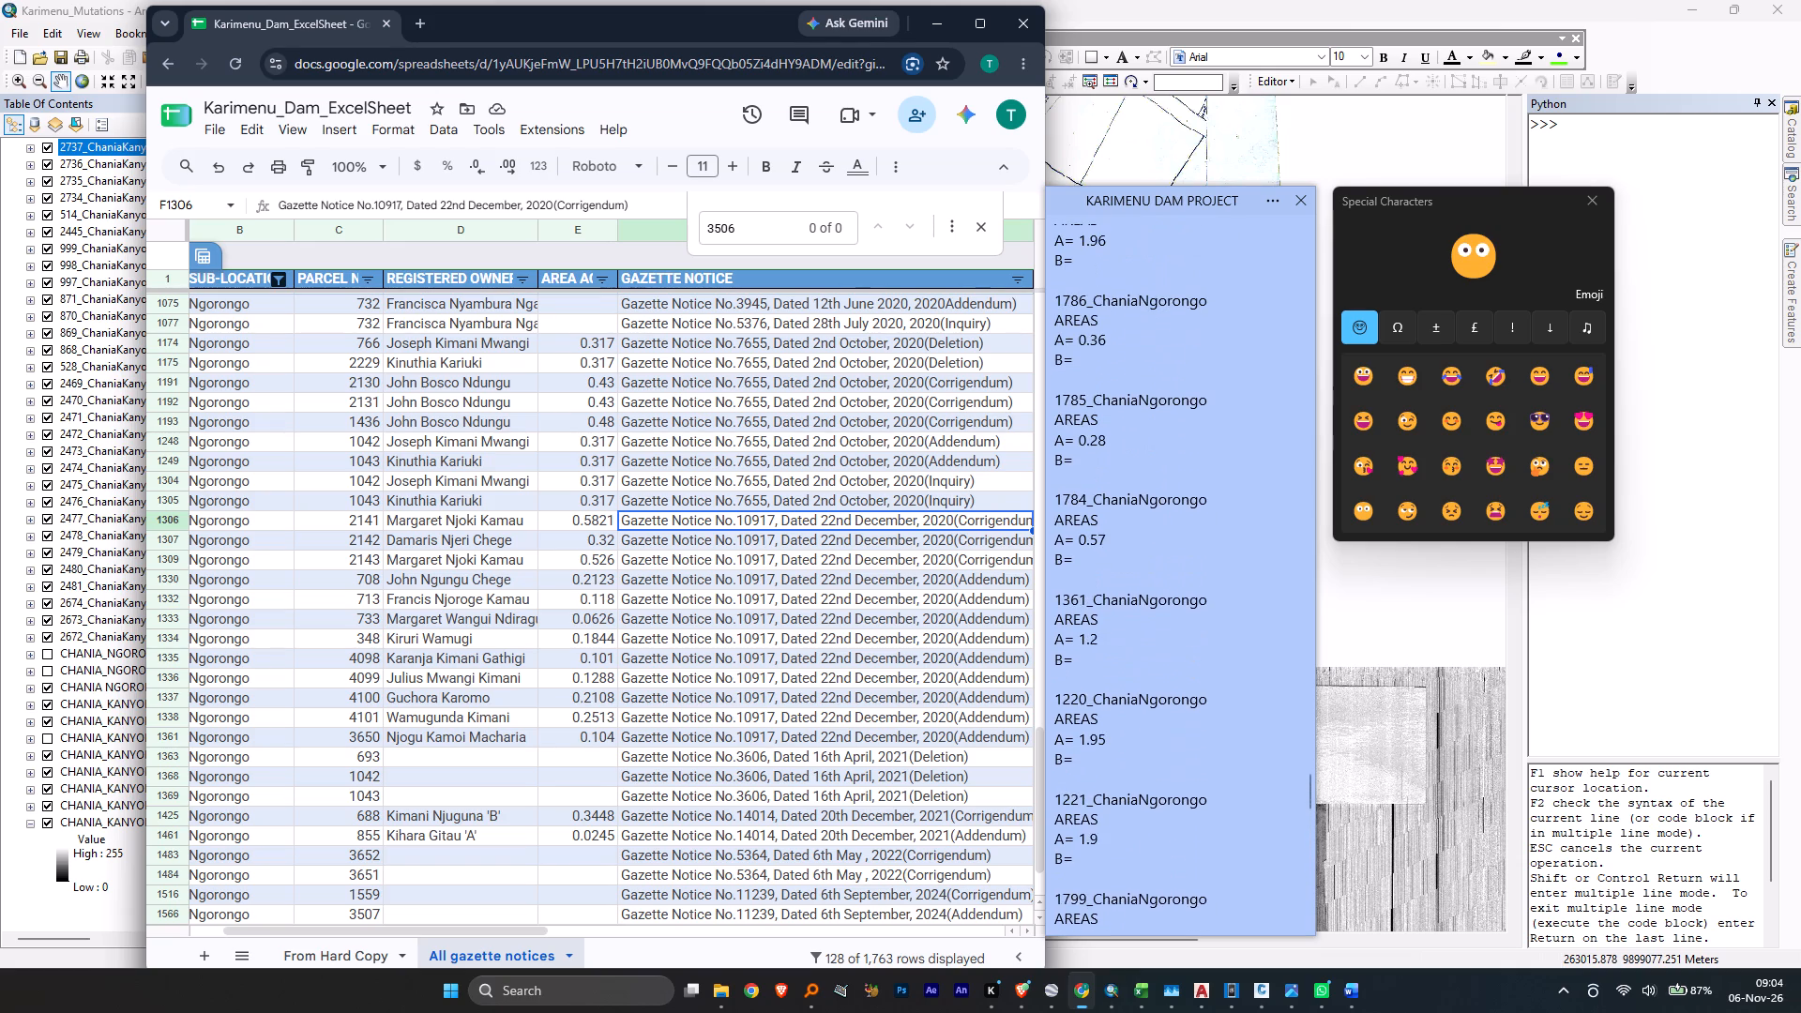
pyautogui.scroll(4, 1232, 727)
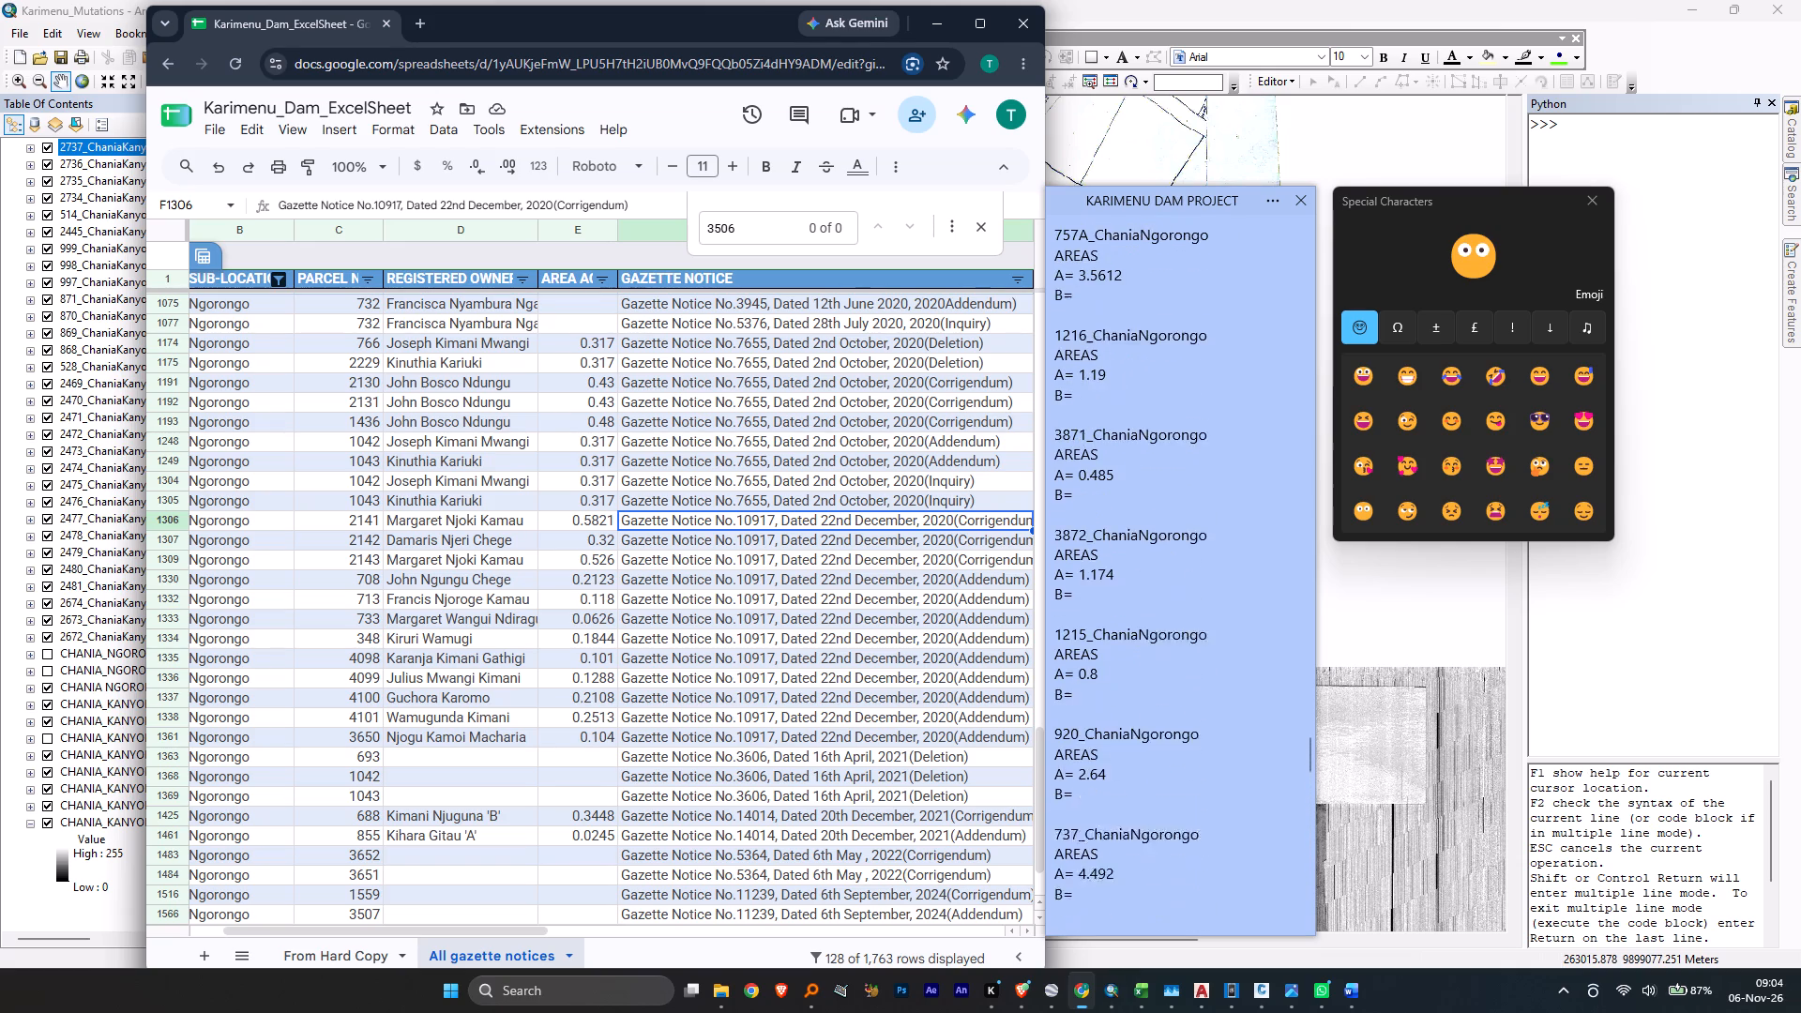
pyautogui.scroll(2, 1230, 727)
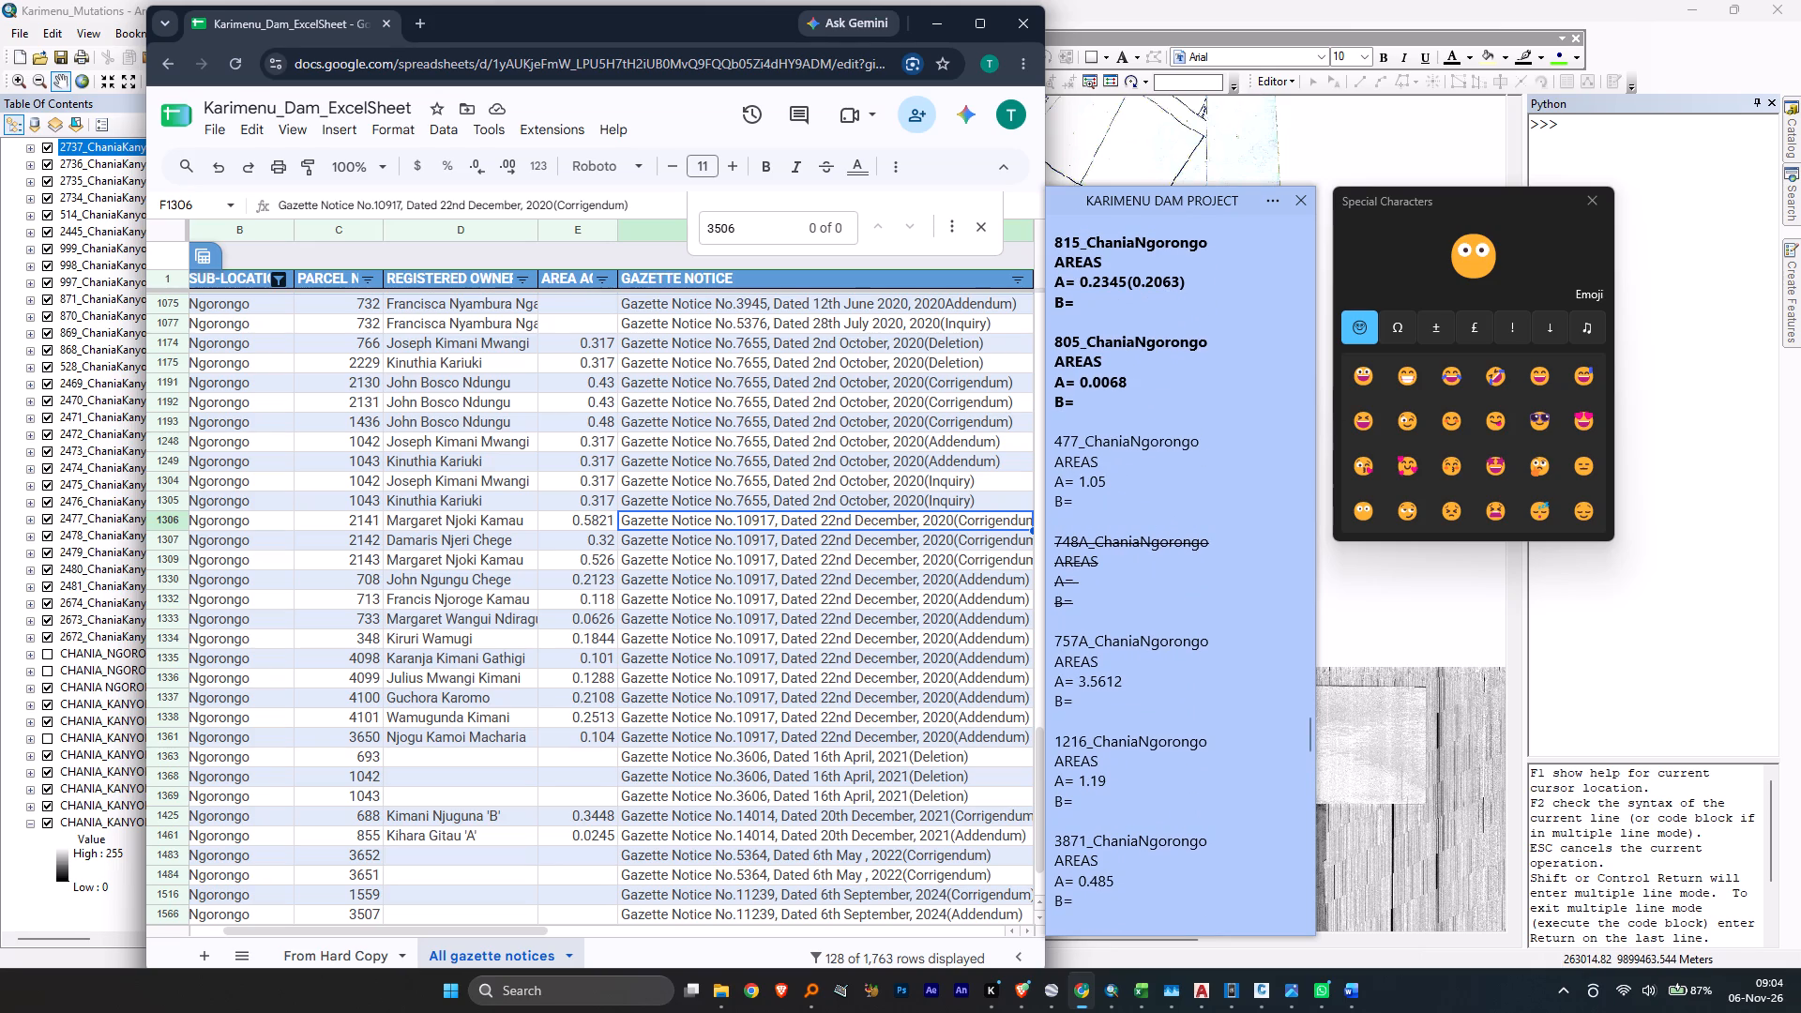